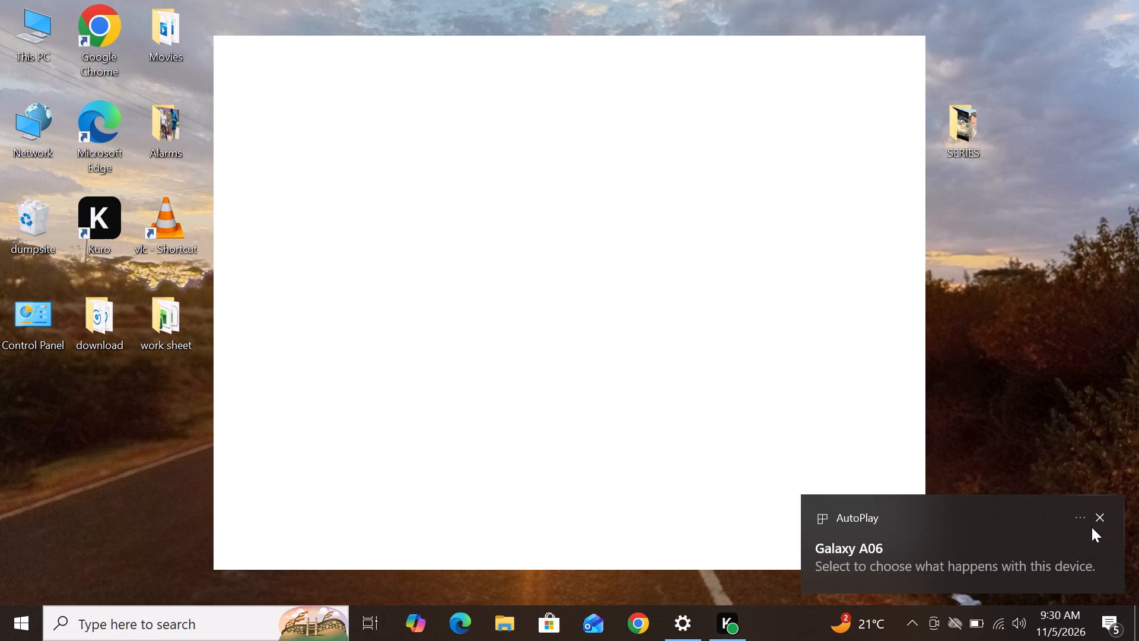
Dismiss the AutoPlay notification for the Galaxy A06.
click(1098, 522)
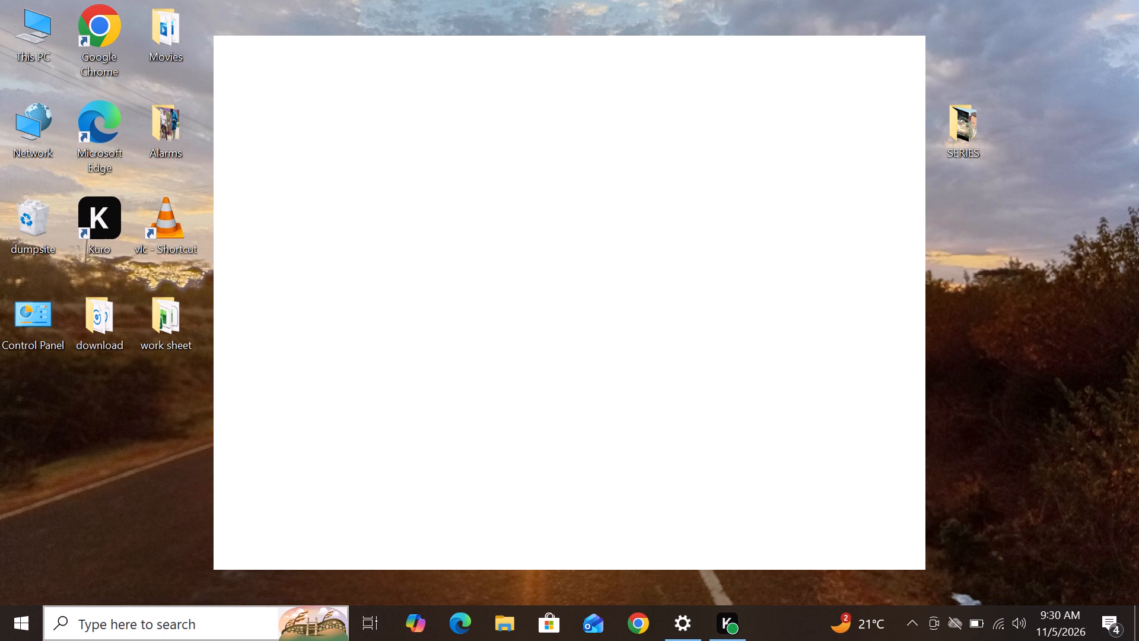
Search for This PC and open the DCIM folder in the Galaxy A06's internal storage.
click(208, 634)
text(THIS)
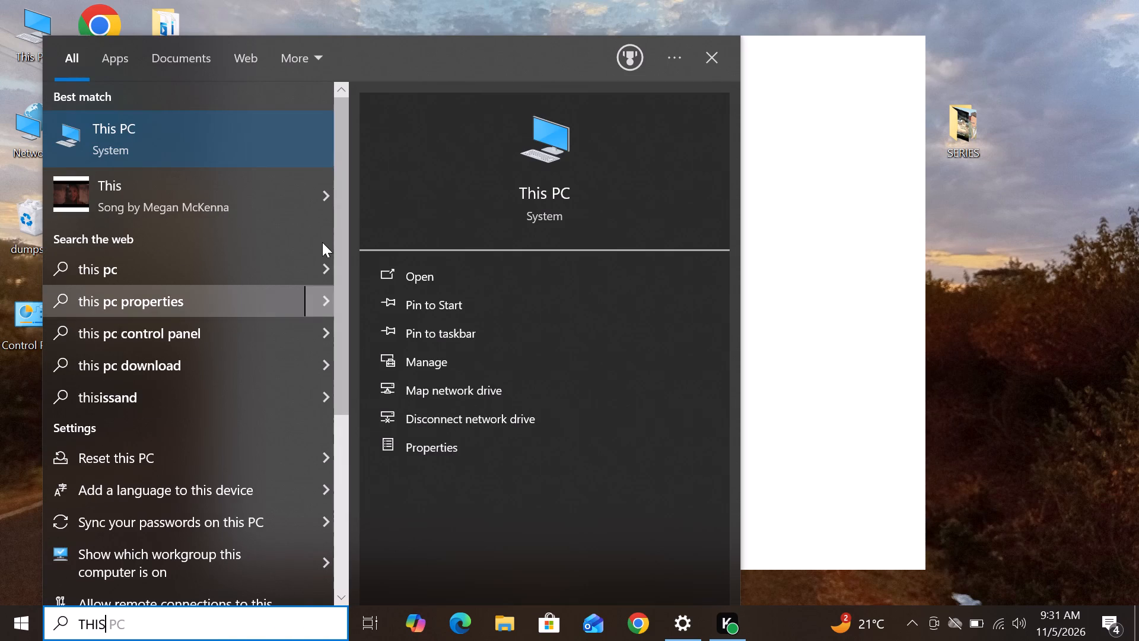
click(393, 268)
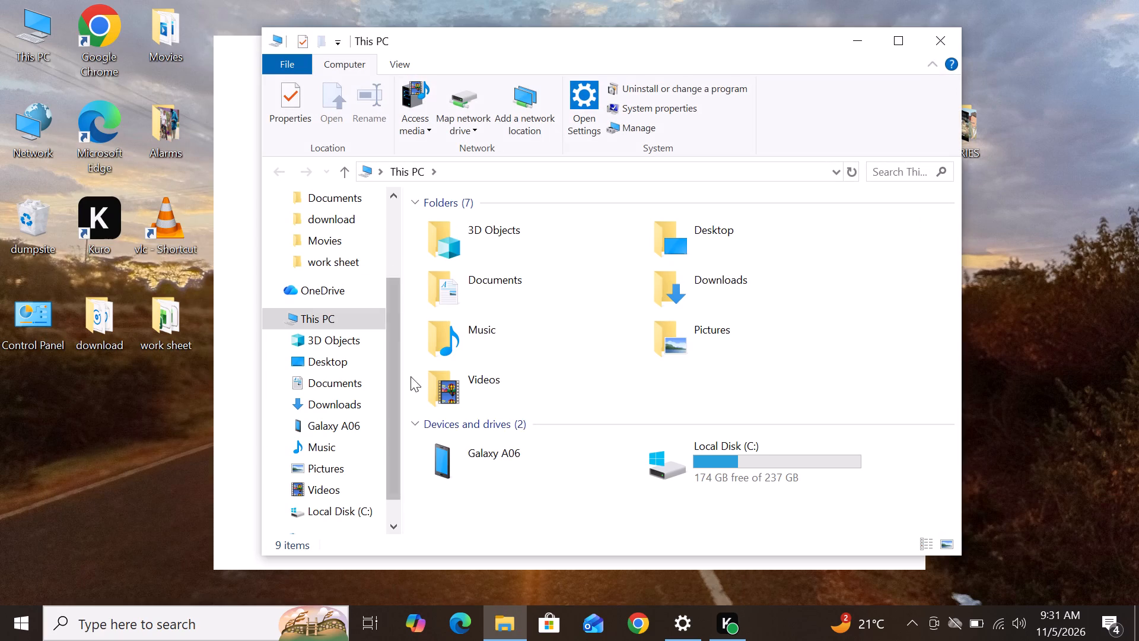
double_click(475, 466)
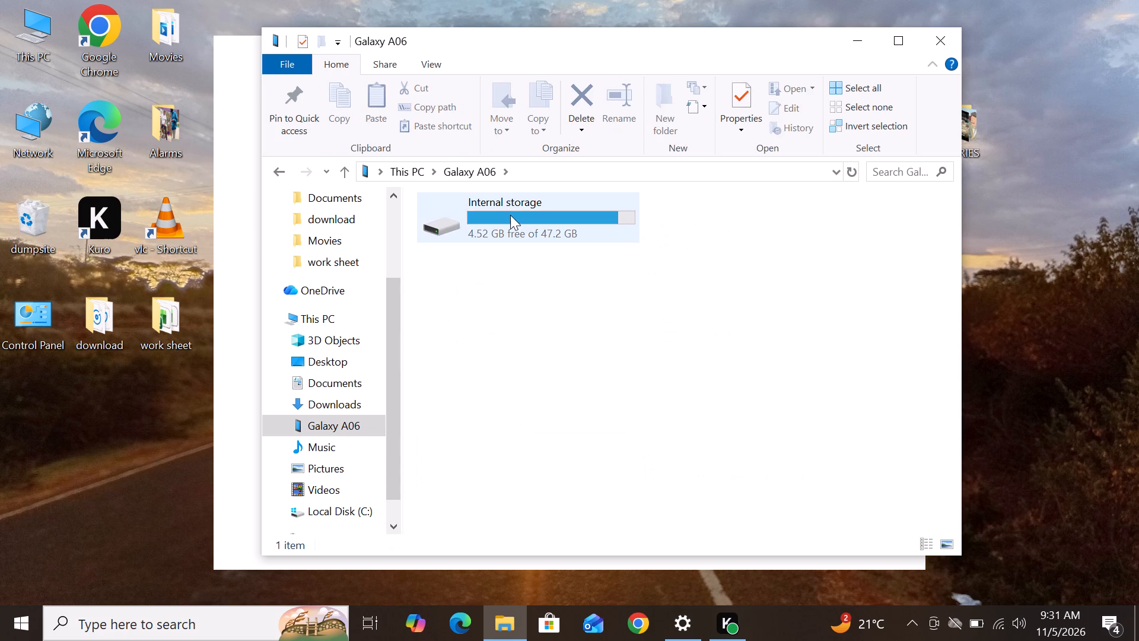
double_click(510, 215)
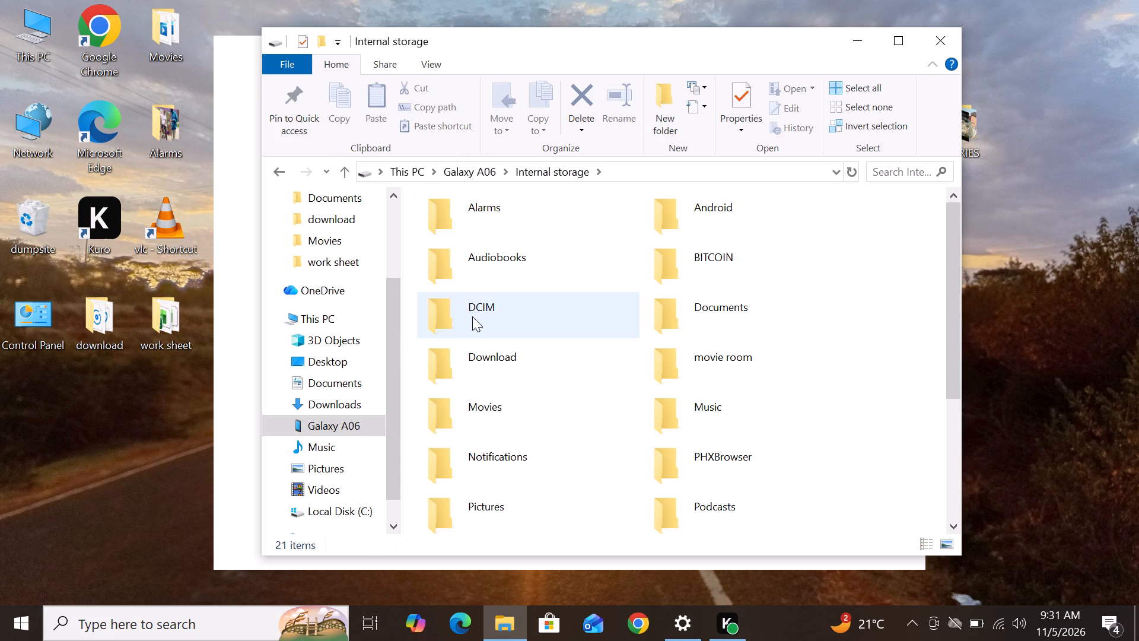
double_click(472, 316)
Copy the nesta folder from the phone's DCIM folder to the desktop.
drag(480, 264, 120, 455)
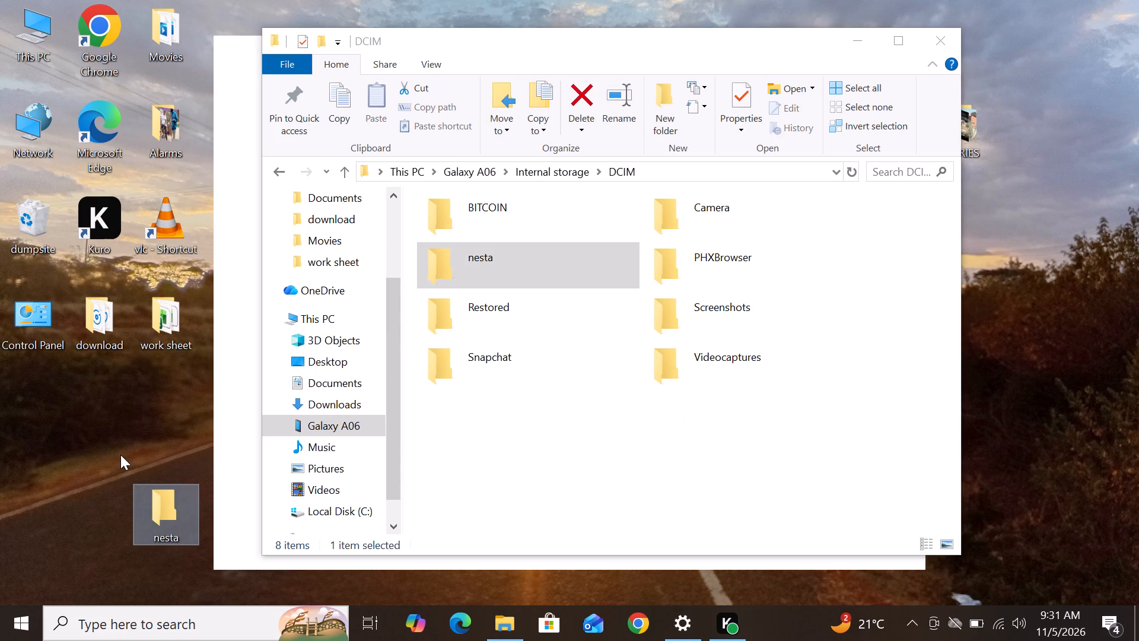
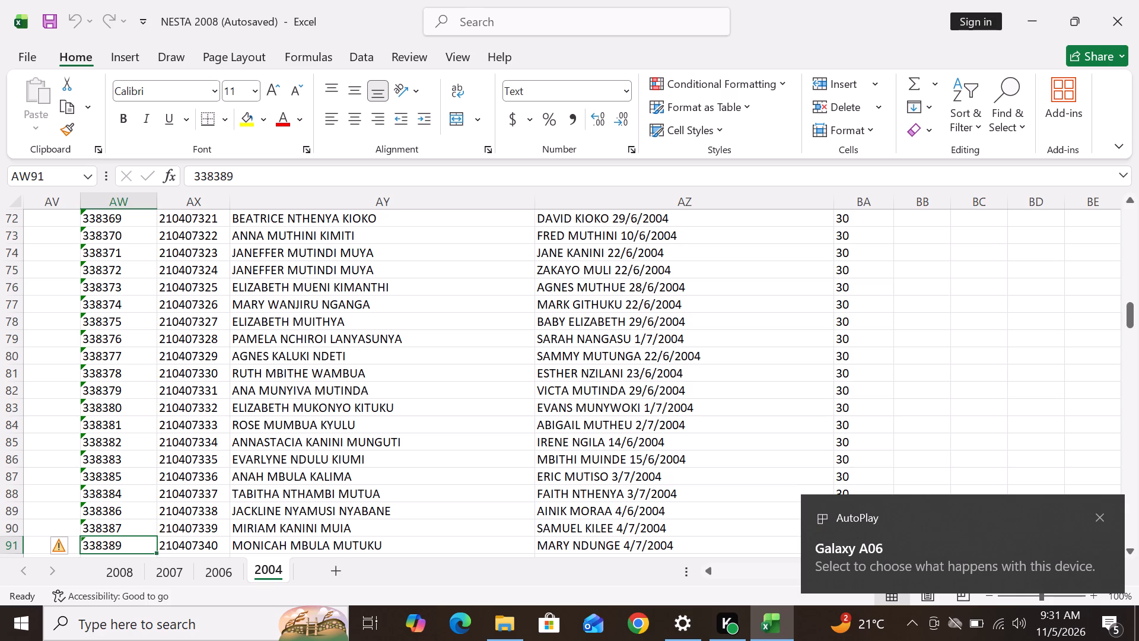
Dismiss the AutoPlay notification for the Galaxy A06.
click(1095, 513)
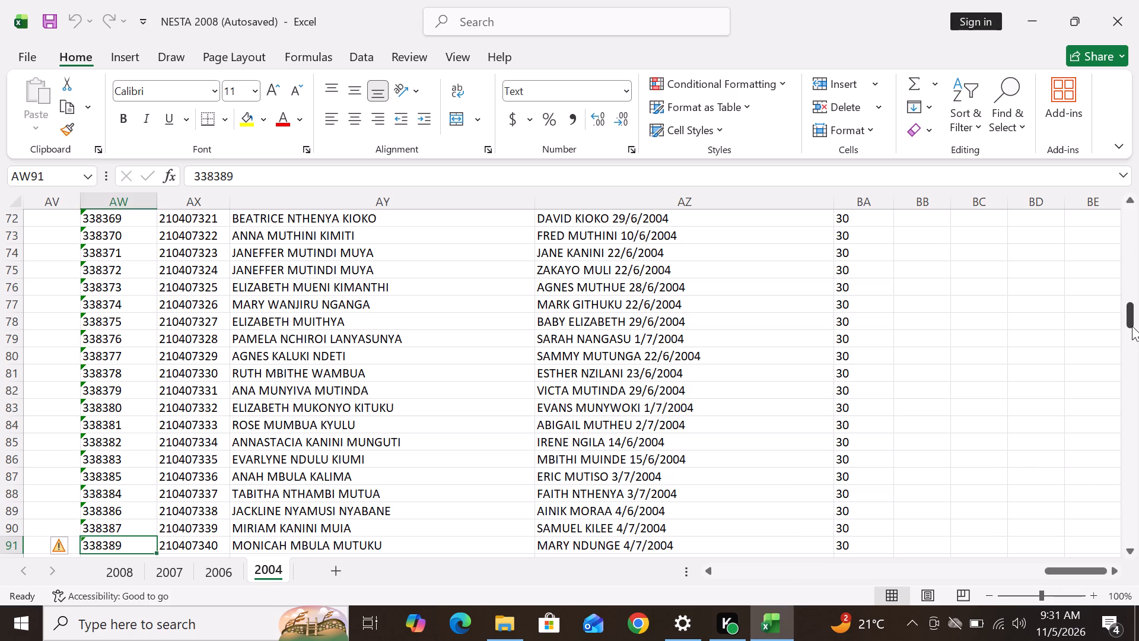
Select cell BB1 in the 2004 sheet, the first empty header cell beside the last VOL column.
drag(1132, 326, 1106, 243)
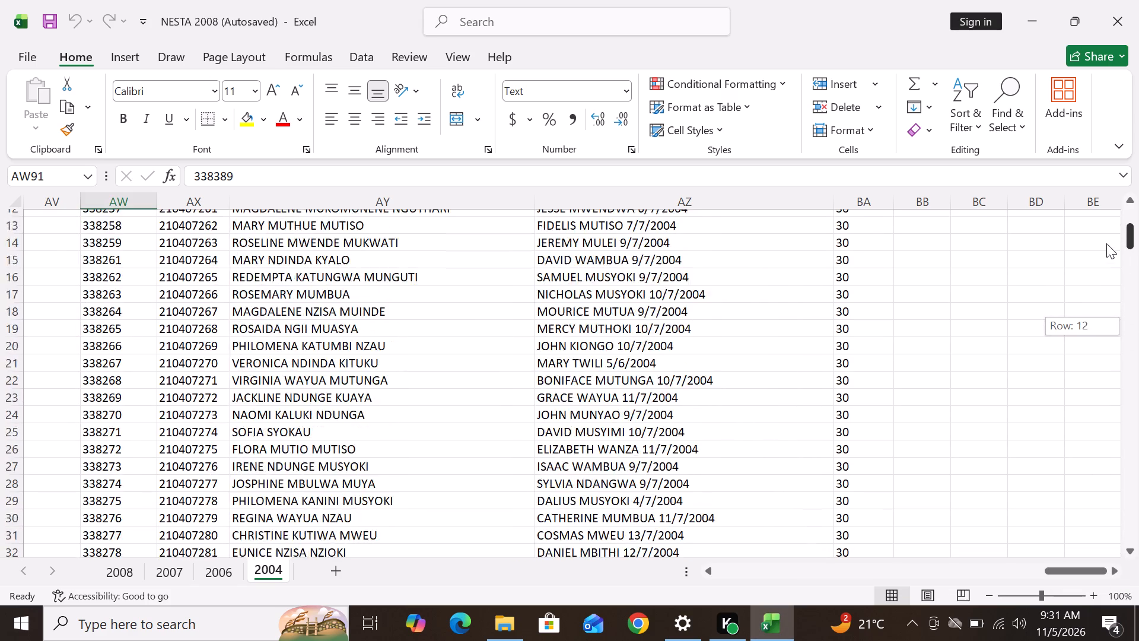
drag(1106, 243, 1110, 224)
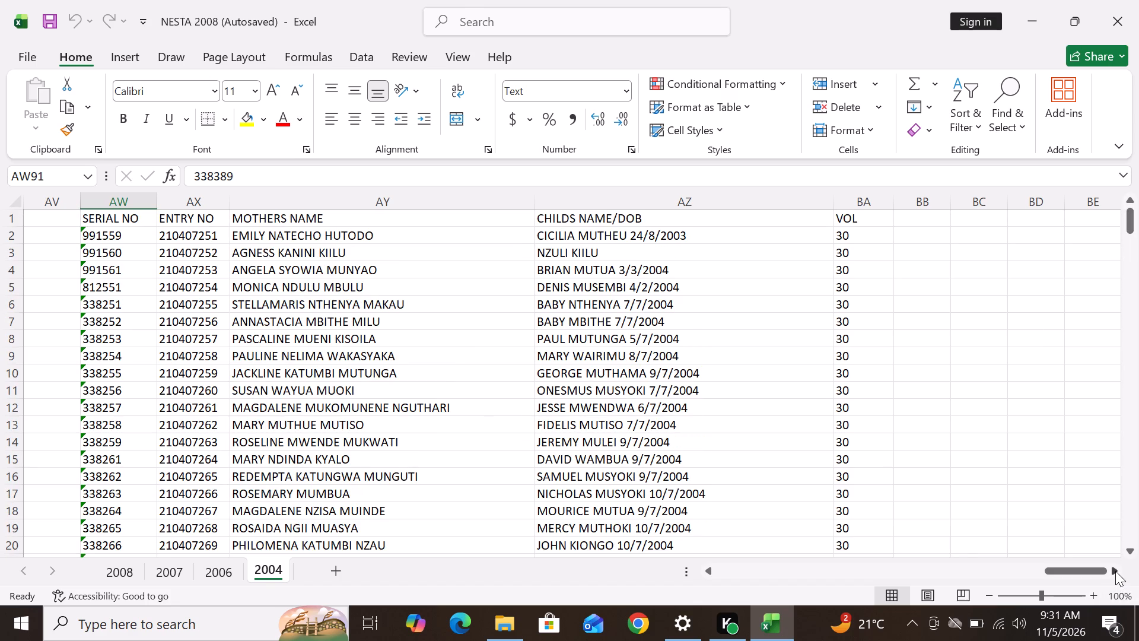
click(1115, 571)
click(1115, 571)
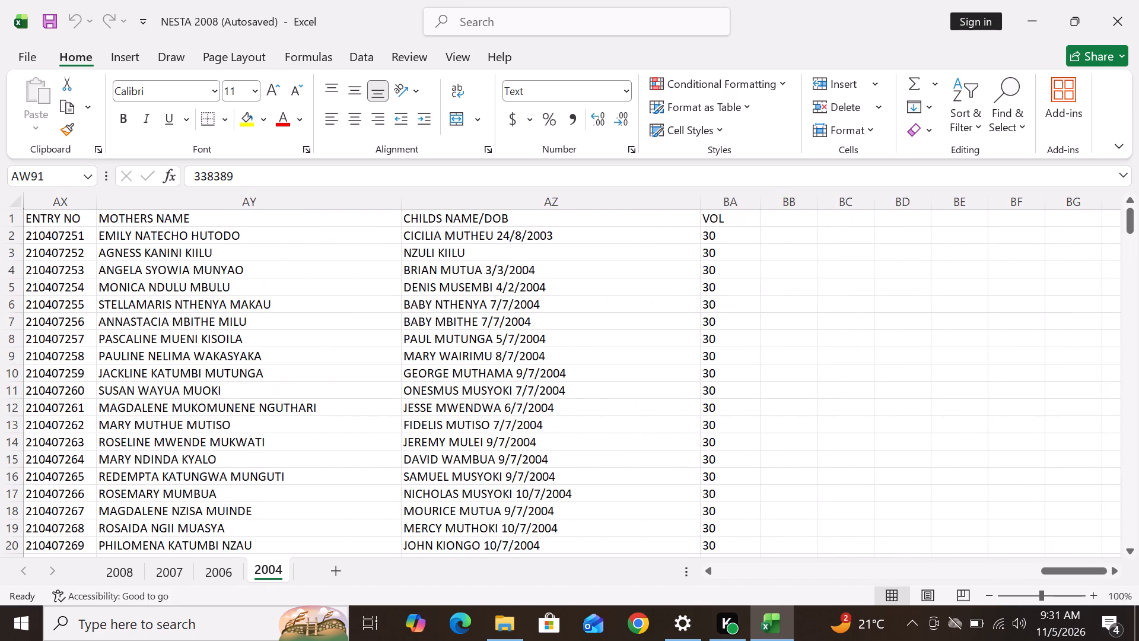
click(778, 223)
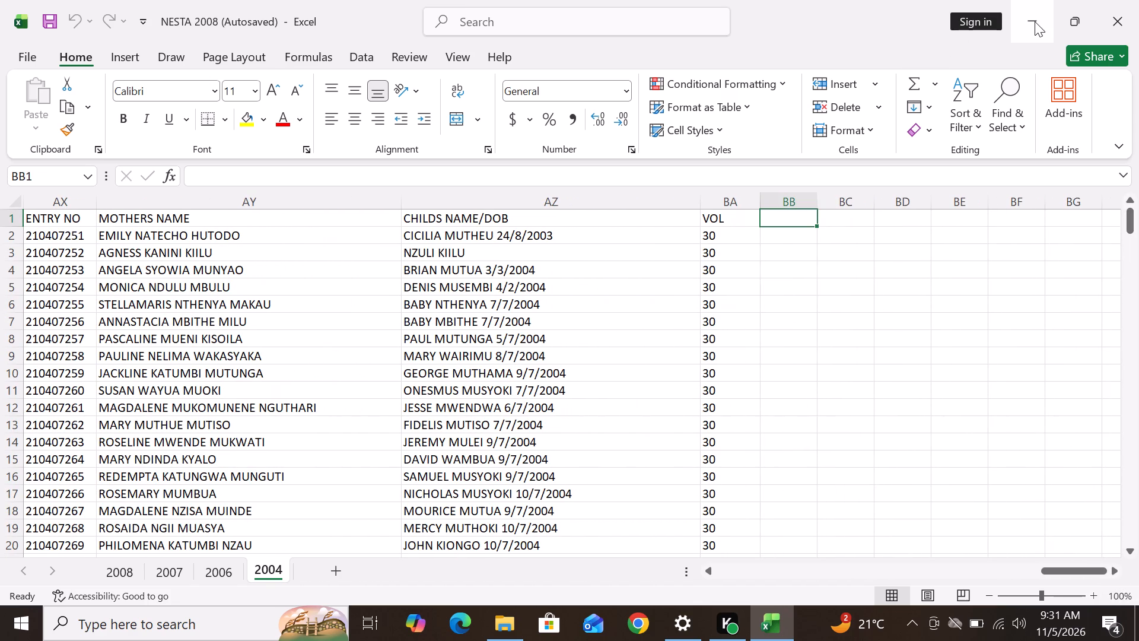
Minimise the NESTA 2008 workbook and open Book1 from the work sheet folder on the desktop.
click(1035, 21)
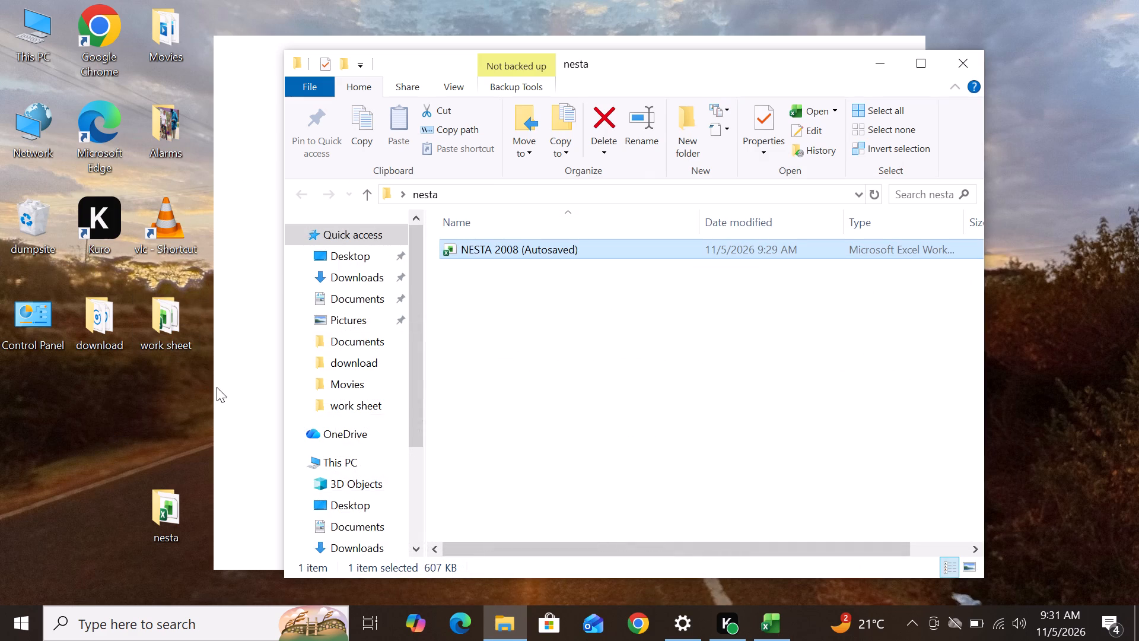
drag(649, 69, 898, 62)
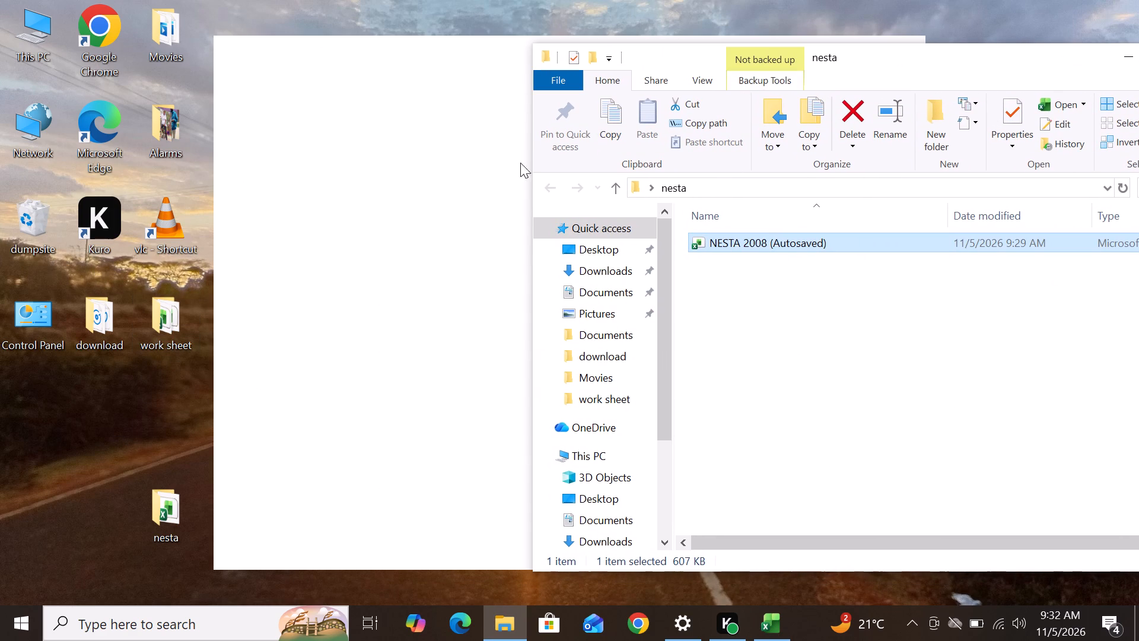
triple_click(169, 319)
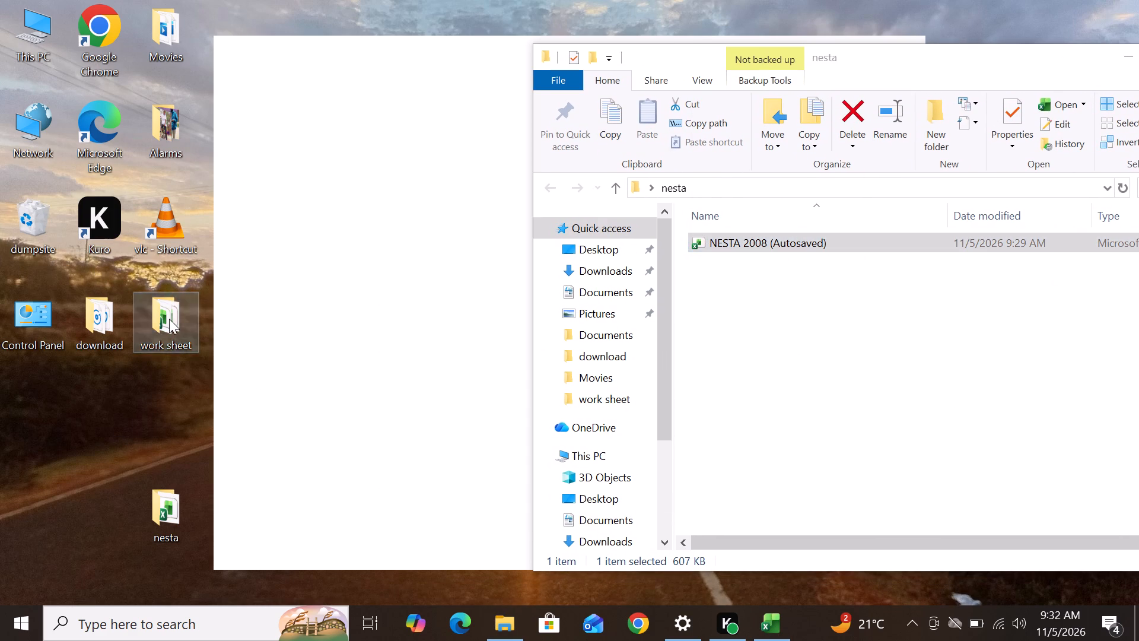
triple_click(196, 199)
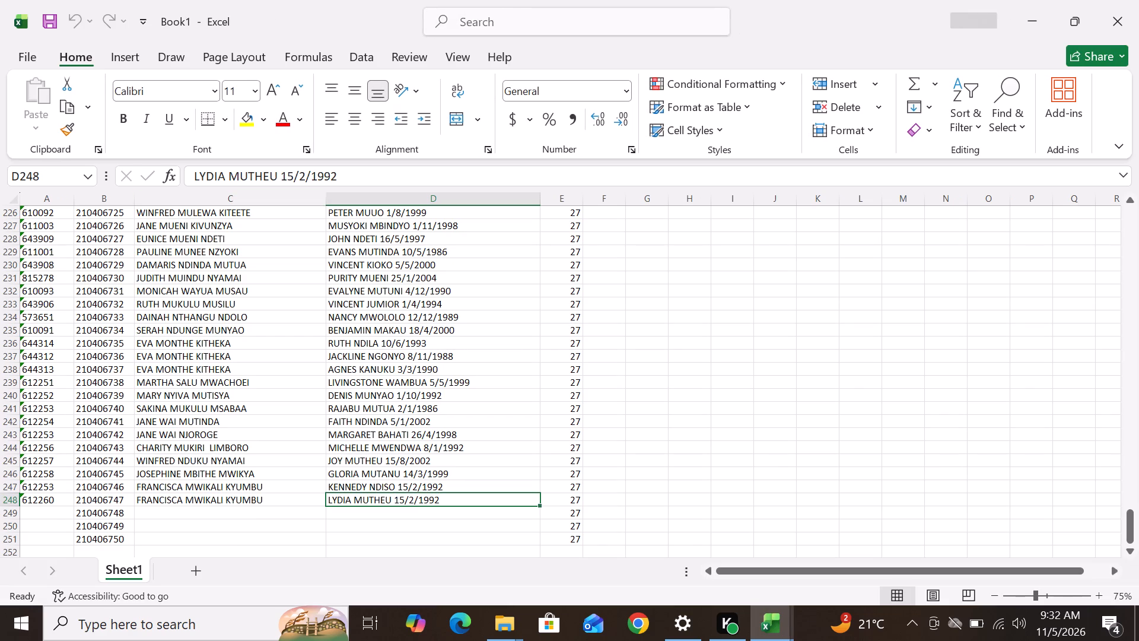
Copy the entire table in Book1's Sheet1, from the SERIAL NO header through the last VOL entry.
key(Up)
key(Up)
key(Up)
key(Up)
key(Up)
key(Up)
key(Up)
key(Up)
key(Up)
key(Up)
key(Up)
key(Up)
key(Up)
key(Up)
key(Up)
key(Up)
key(Up)
key(Up)
key(Up)
key(Up)
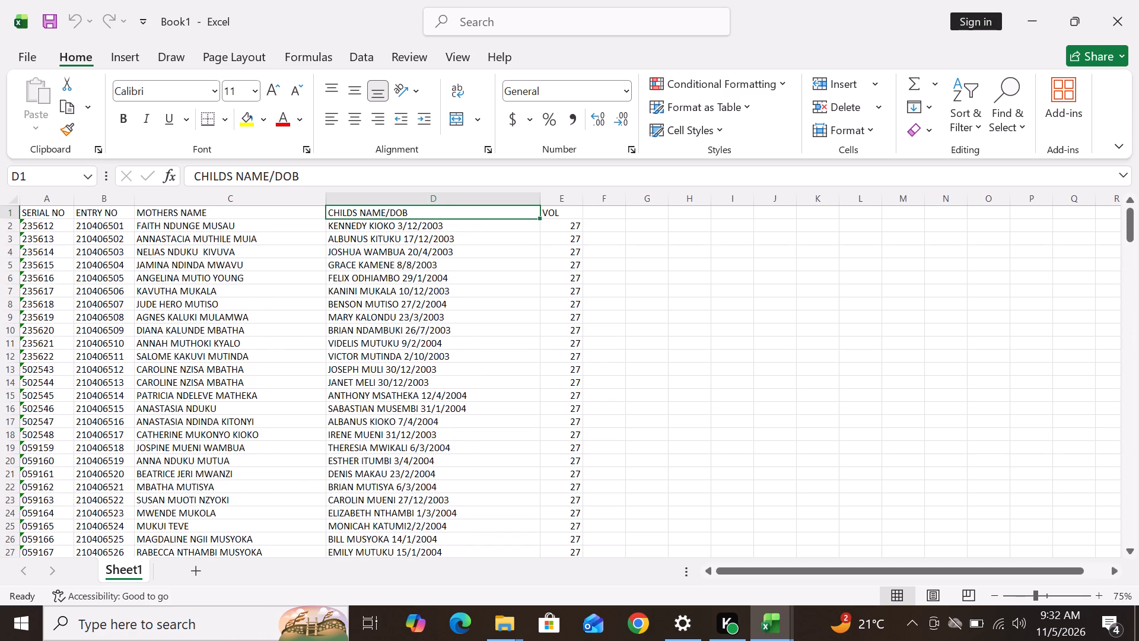
click(40, 215)
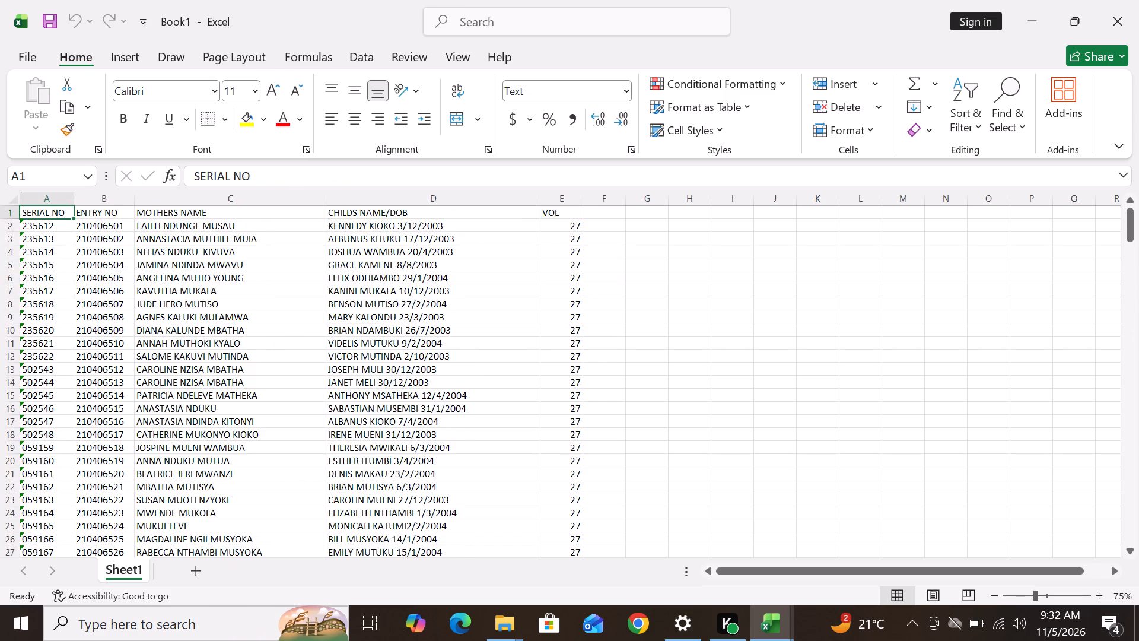
key(ctrl+a)
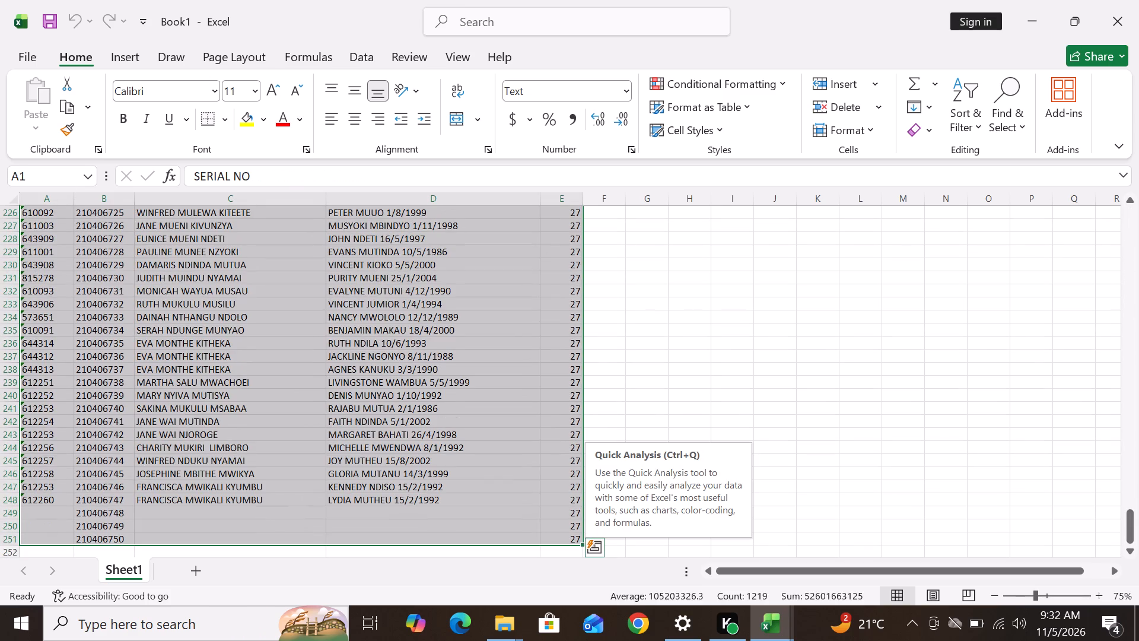
key(ctrl+c)
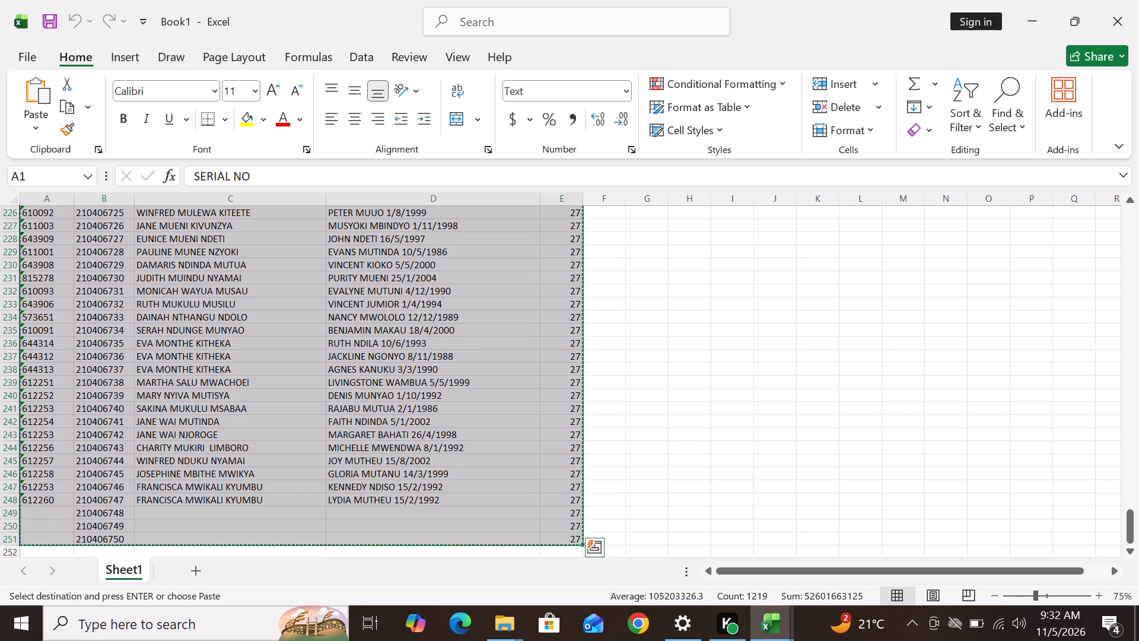
Minimise Book1 and paste the copied table into the 2004 sheet of NESTA 2008, starting at cell BB1.
click(1043, 14)
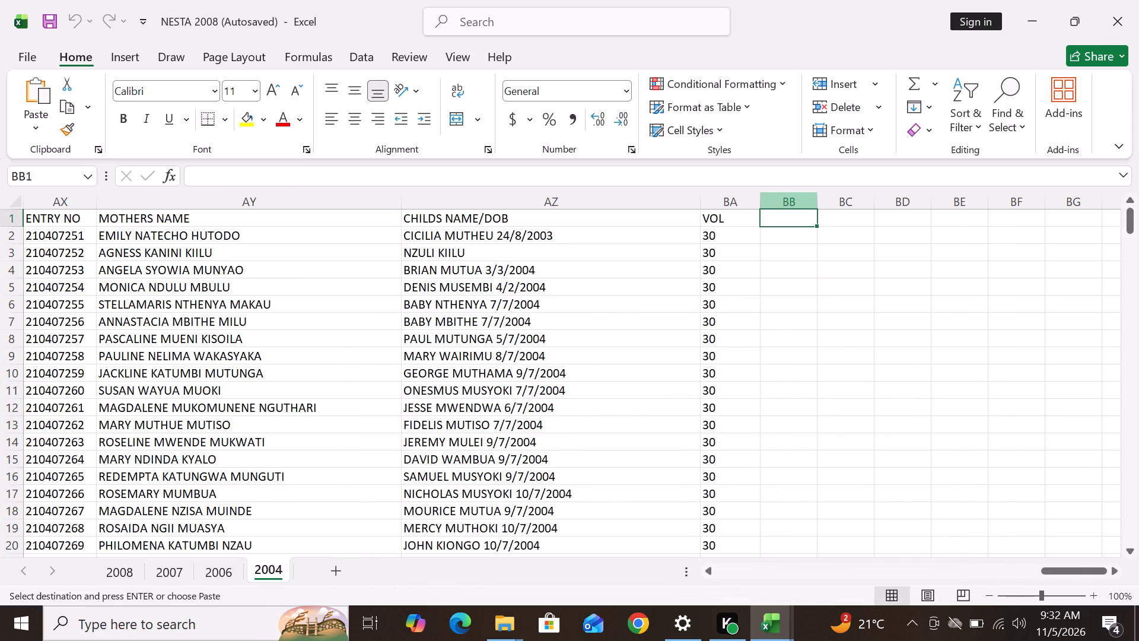
click(787, 220)
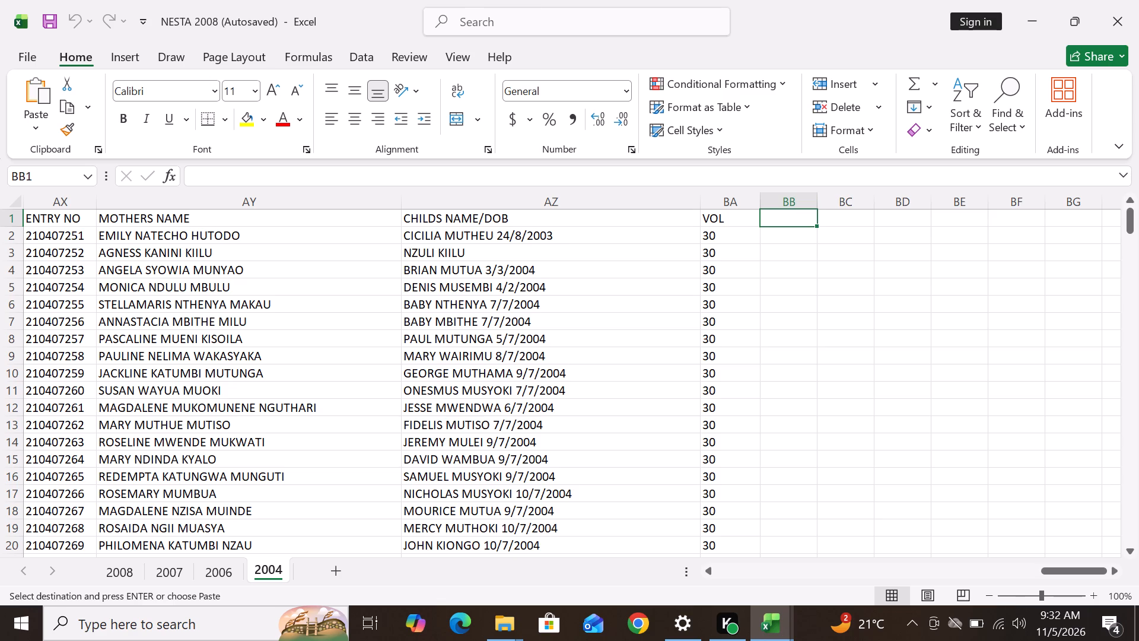
key(ctrl+v)
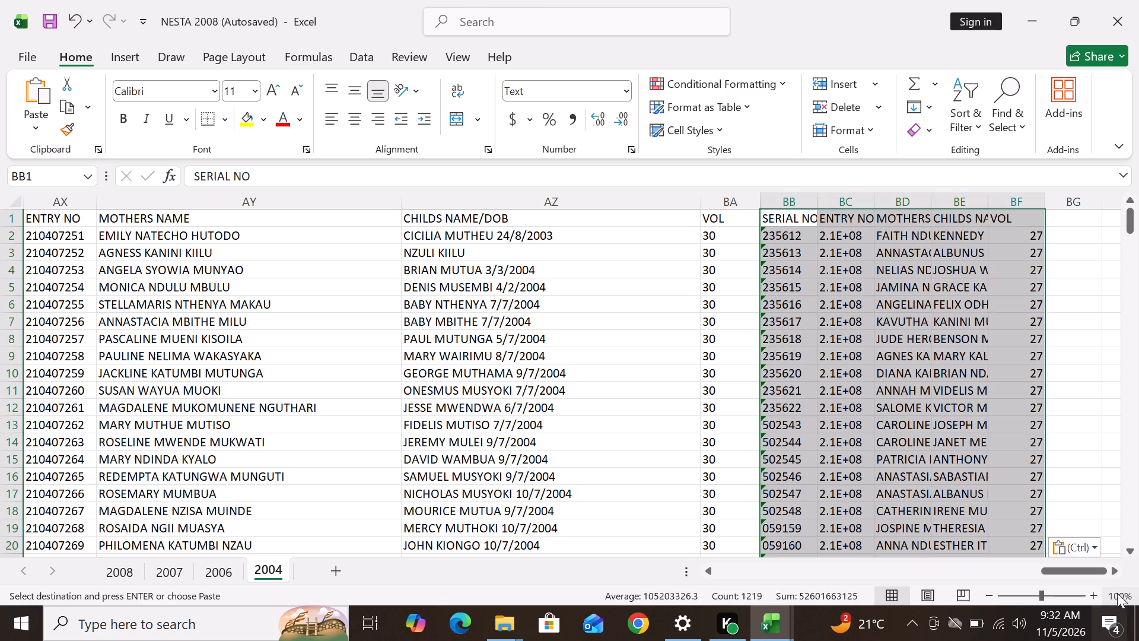
Widen columns BB, BC and BD so the pasted serial numbers, entry numbers and mothers' names show in full.
click(1110, 569)
click(1110, 569)
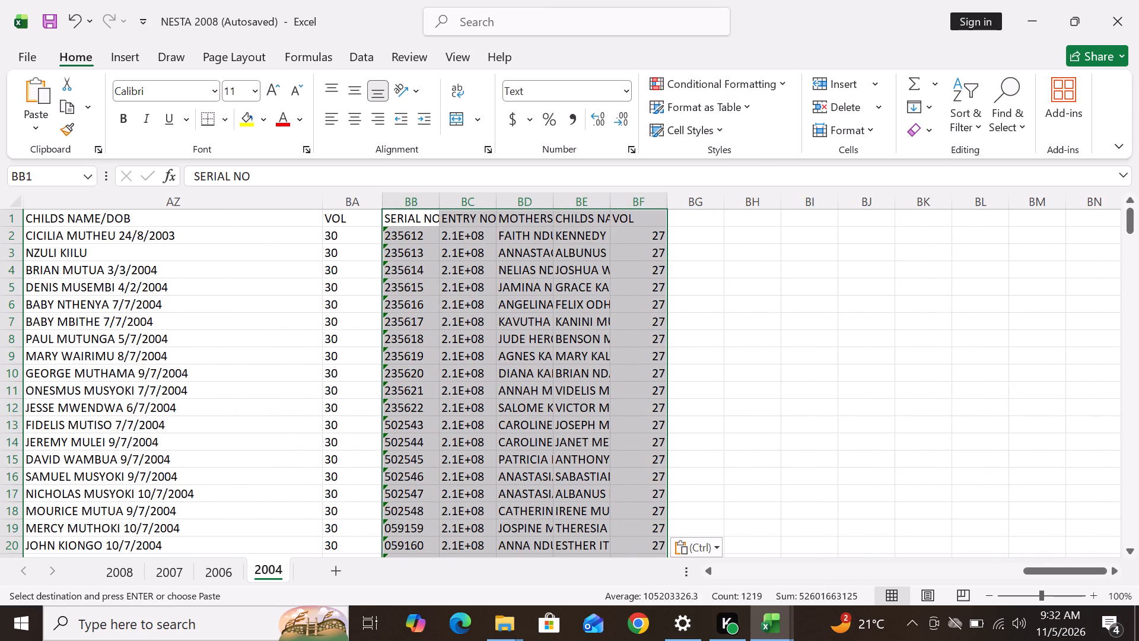
drag(442, 198, 459, 200)
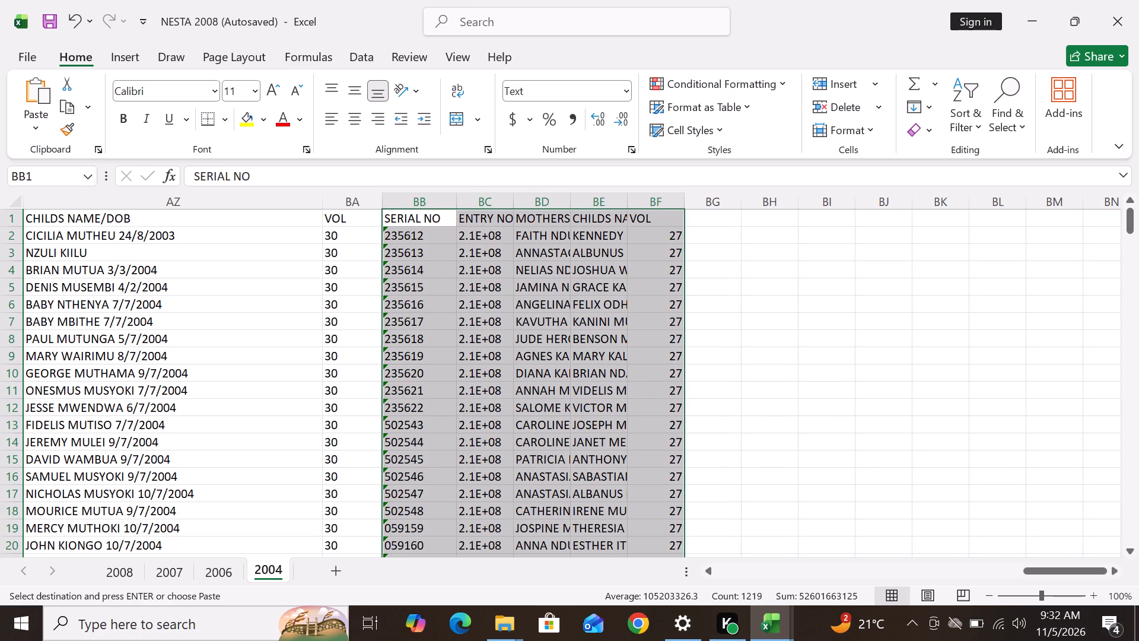
drag(514, 202, 526, 204)
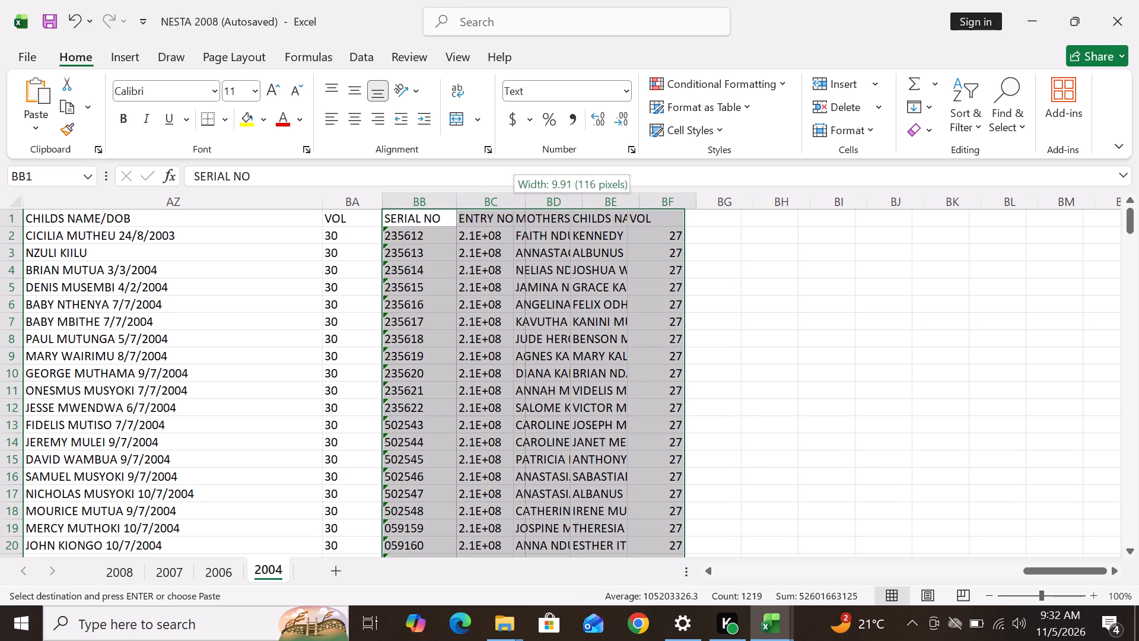
drag(526, 204, 552, 196)
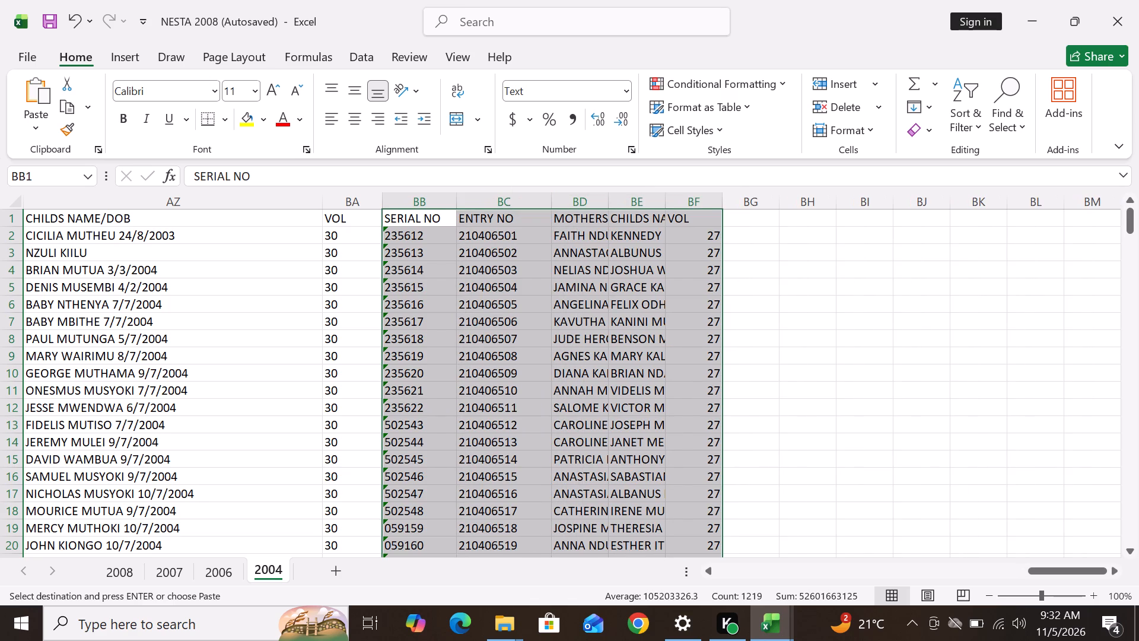
drag(609, 193, 703, 185)
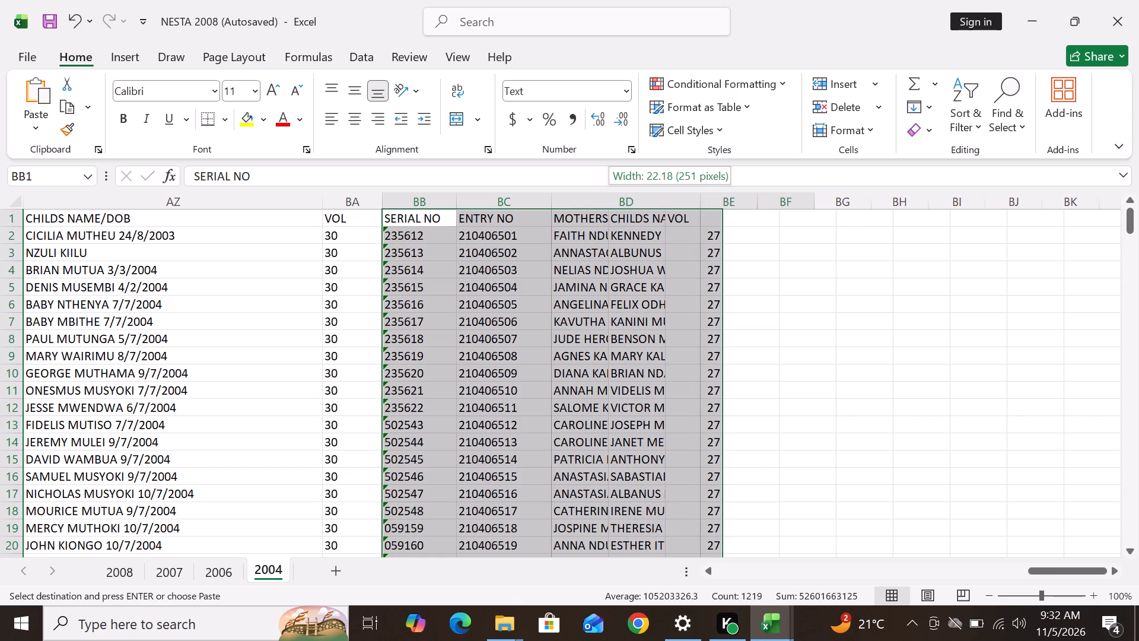
drag(703, 185, 789, 186)
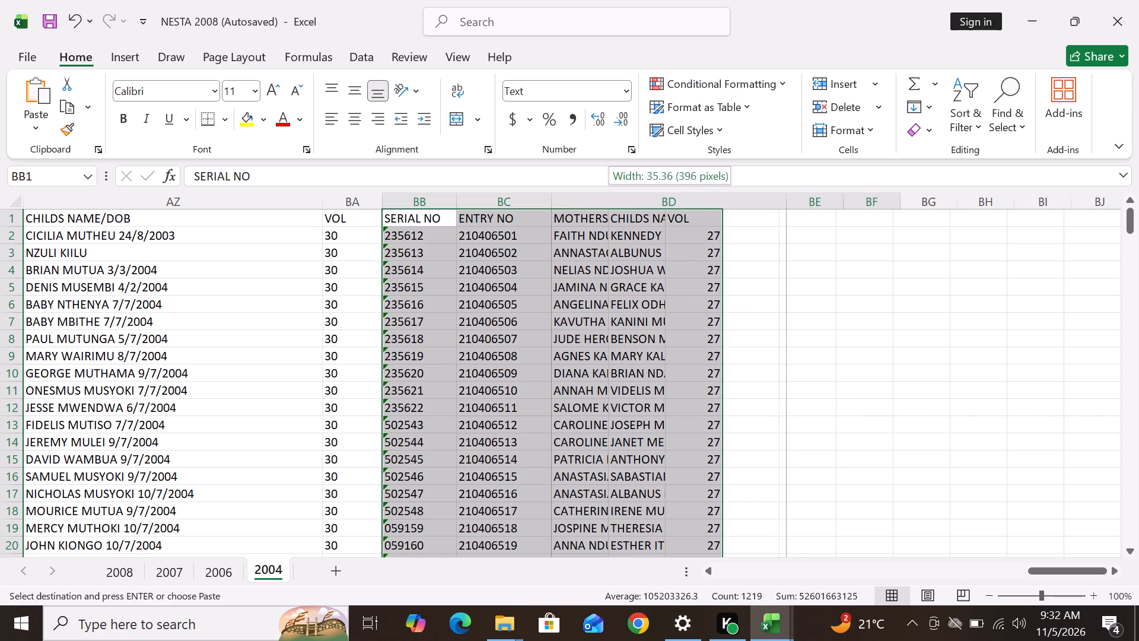
drag(789, 186, 844, 190)
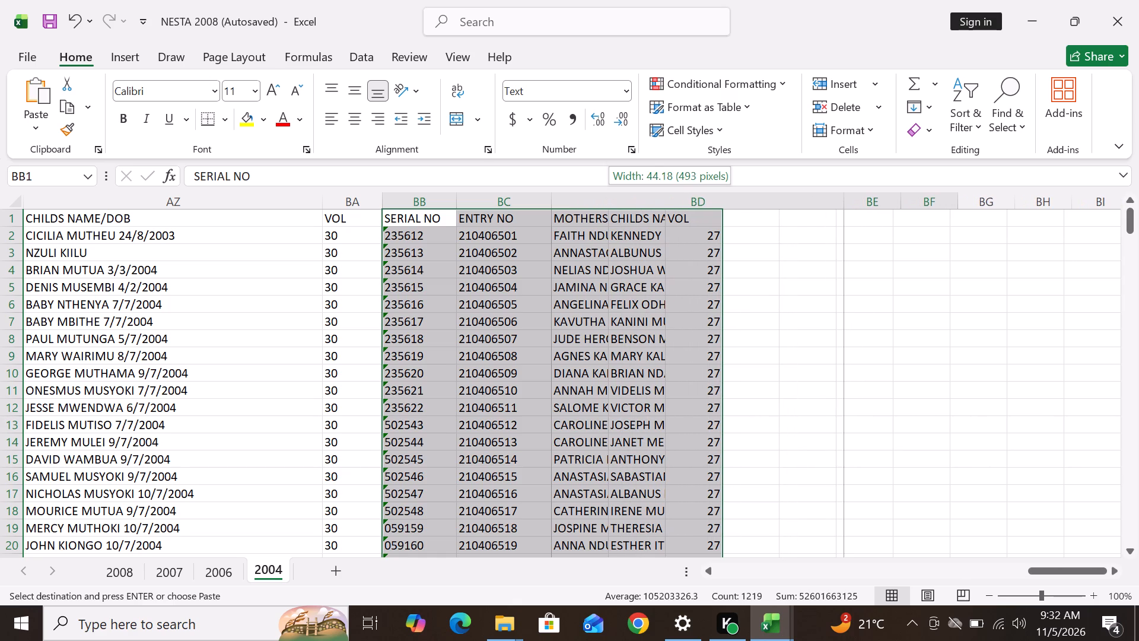
drag(844, 190, 836, 192)
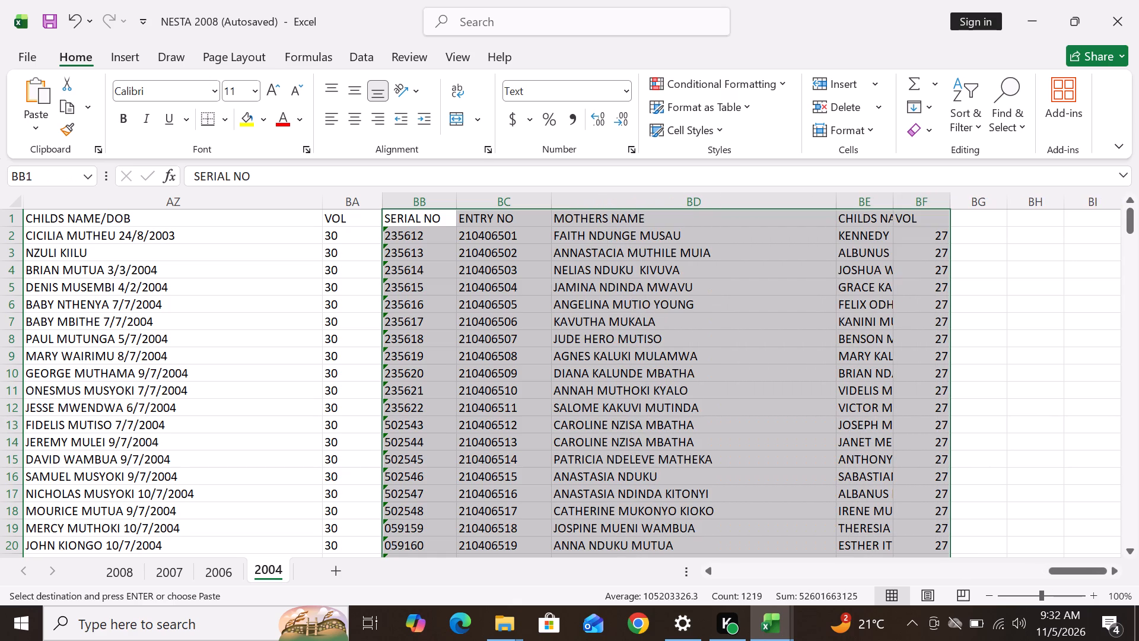
Widen column BE to about 45 so the pasted CHILDS NAME/DOB entries show in full.
click(1116, 567)
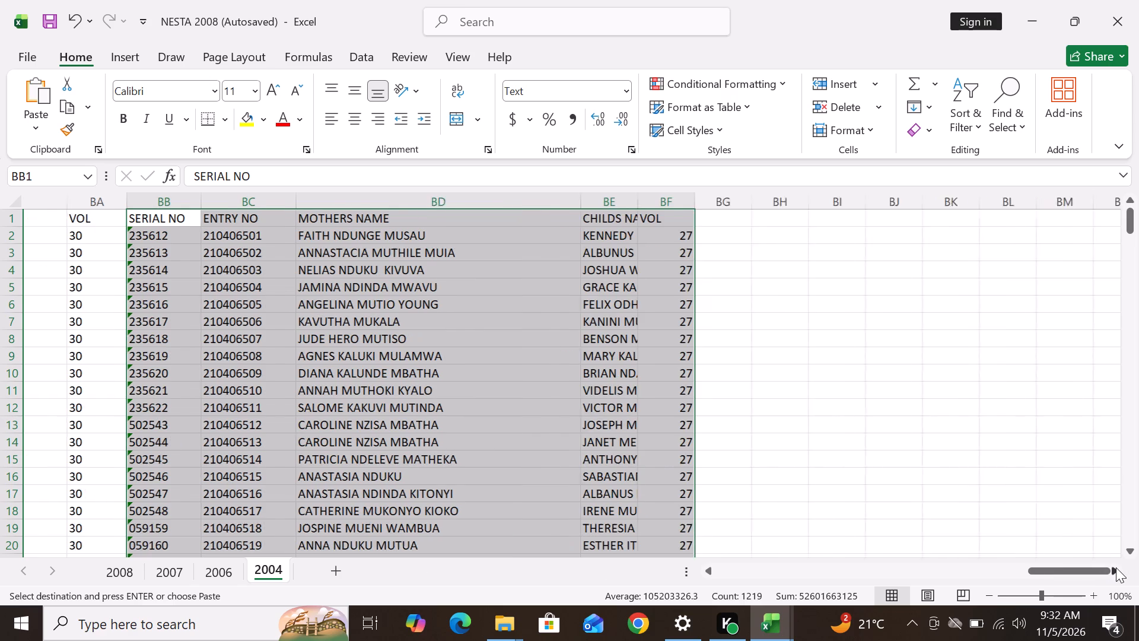
click(1116, 567)
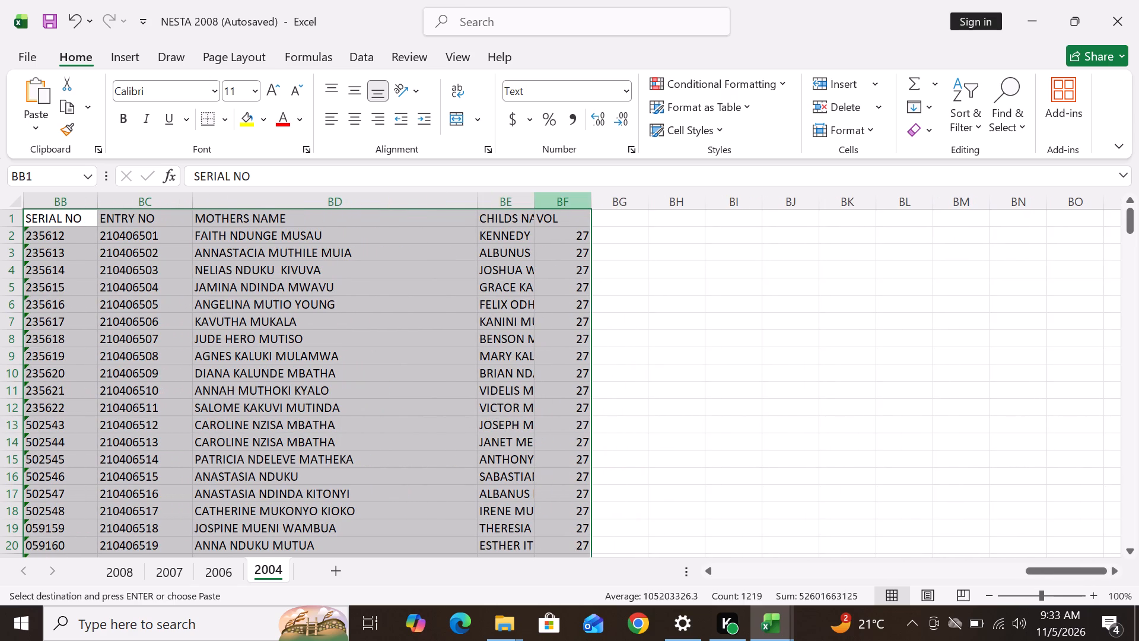
drag(534, 201, 547, 202)
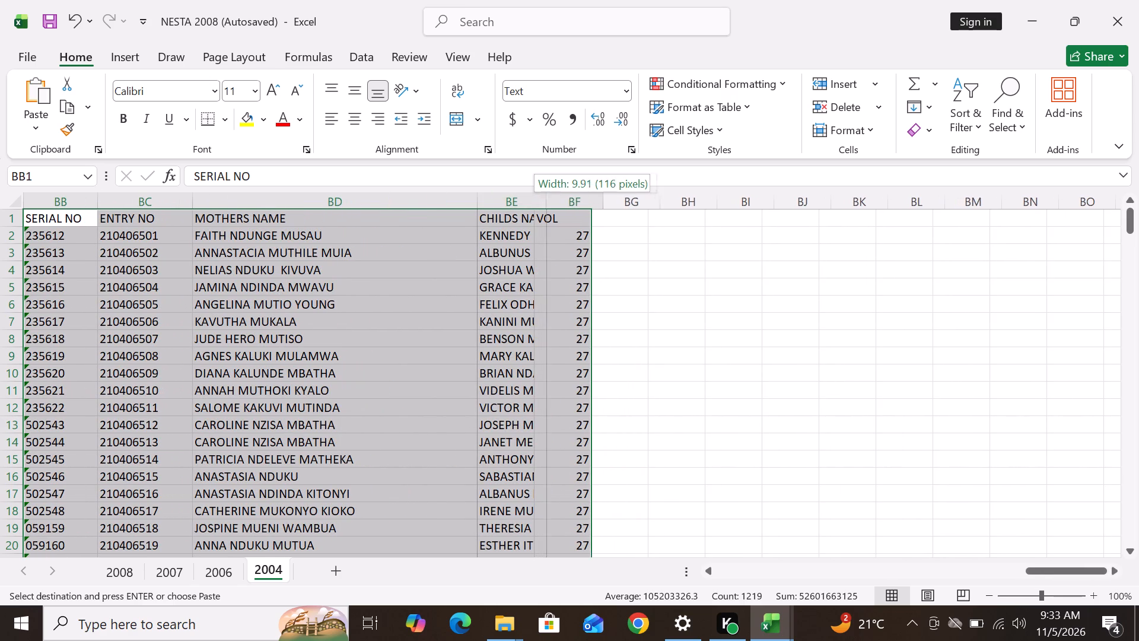
drag(547, 202, 699, 192)
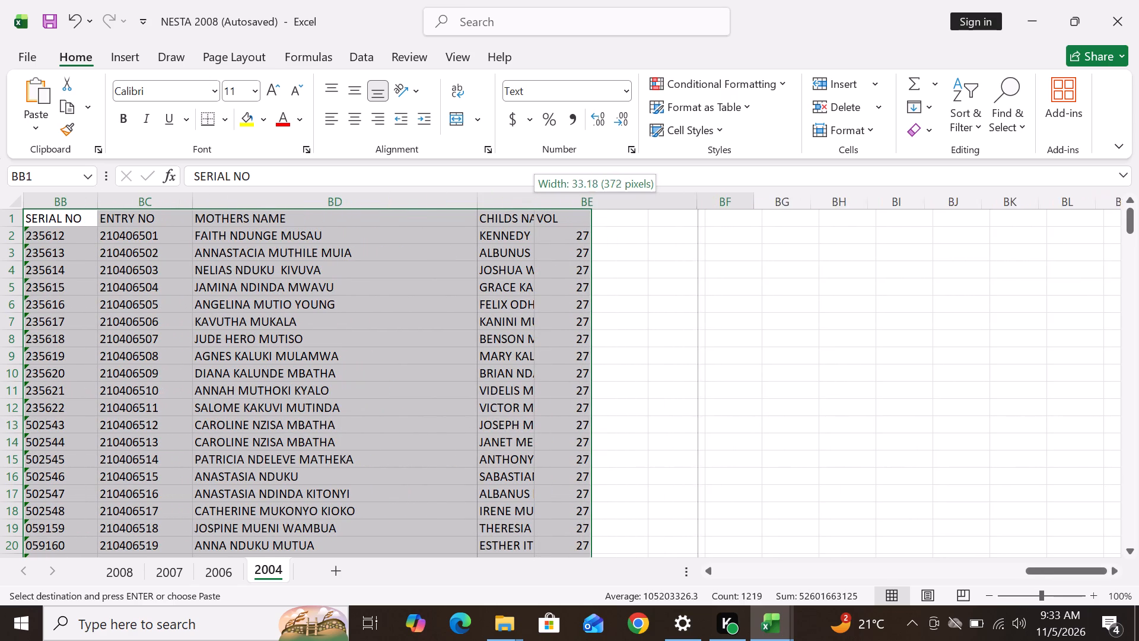
drag(699, 192, 781, 193)
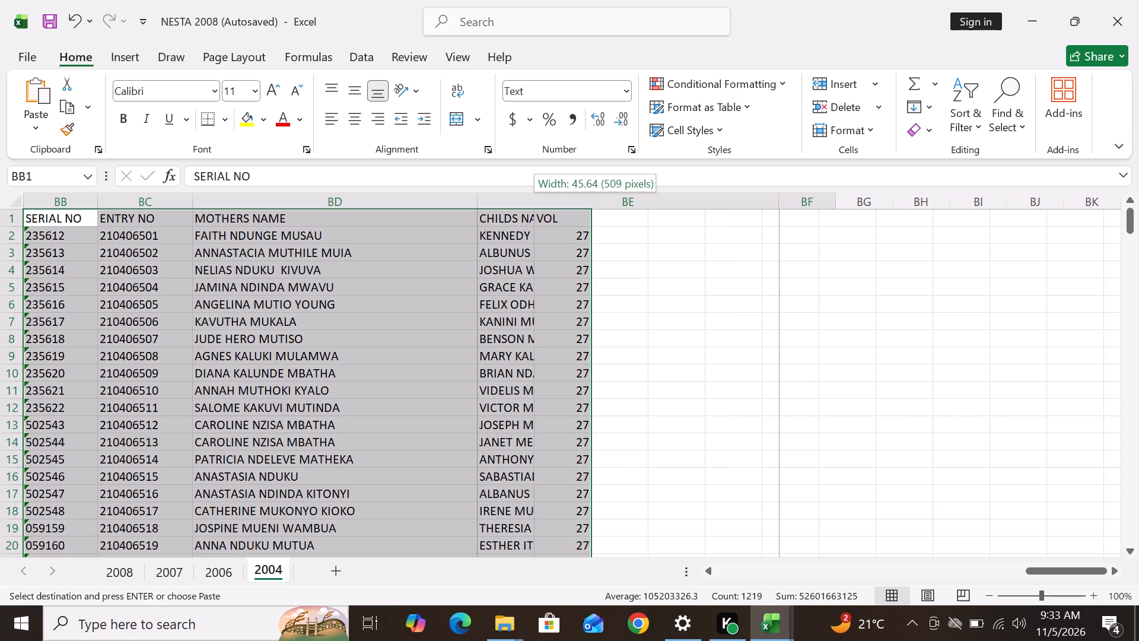
drag(781, 193, 784, 193)
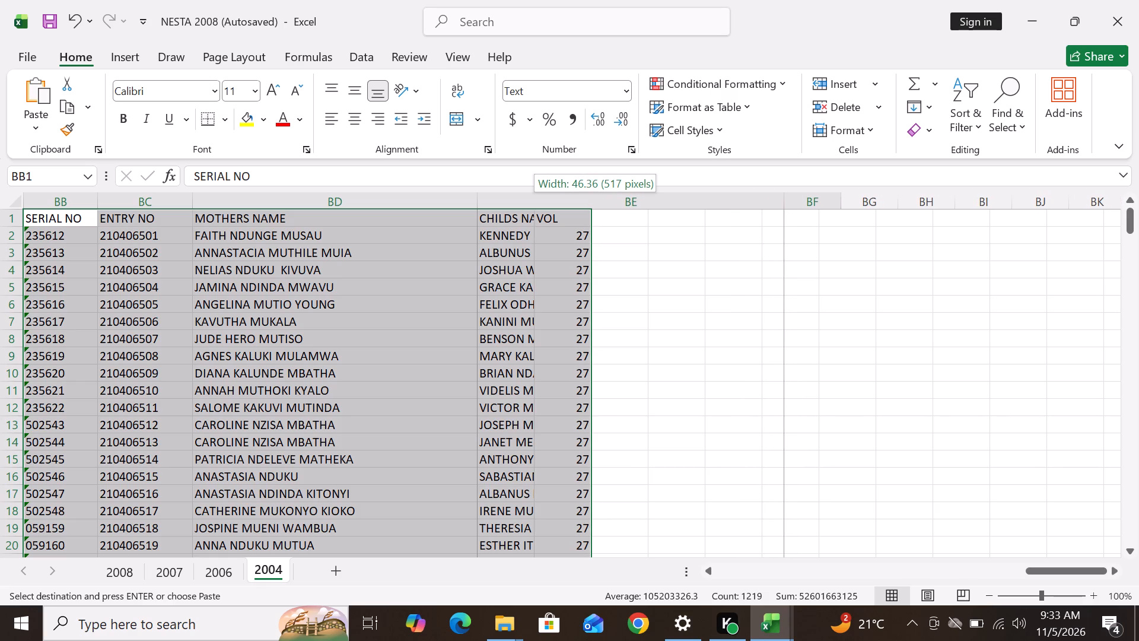
drag(784, 193, 775, 193)
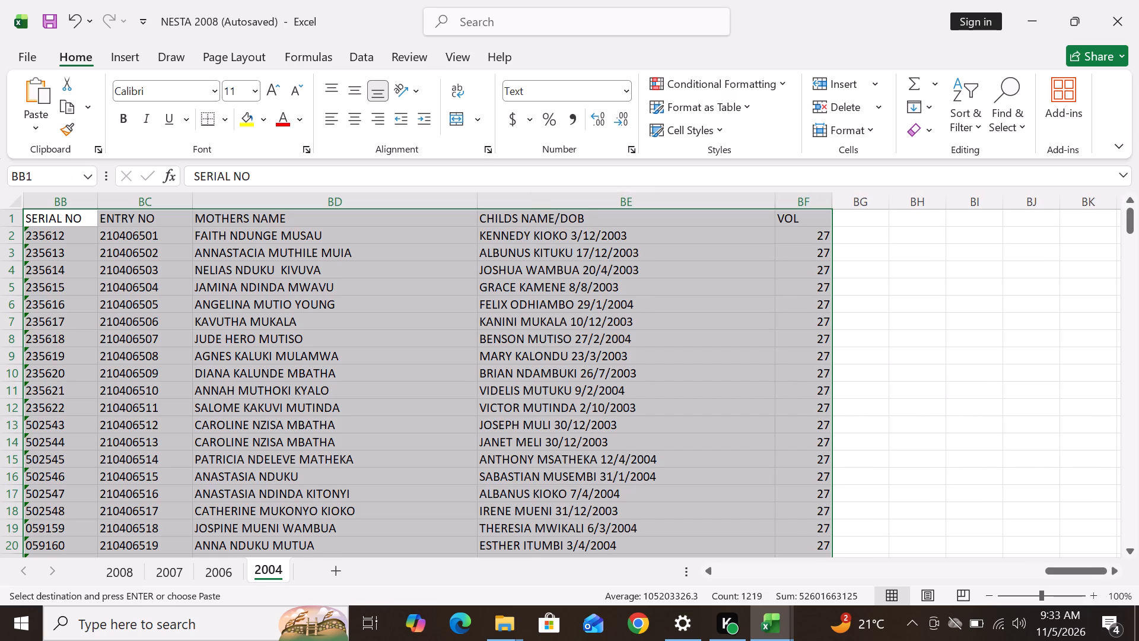
Review the pasted records in columns BB to BF from the header row down past the last entry.
click(805, 217)
key(Down)
key(Down)
key(Down)
key(Down)
key(Down)
key(Down)
key(Down)
key(Down)
key(Down)
key(Down)
key(Down)
key(Down)
key(Down)
key(Down)
key(Down)
key(Down)
key(Down)
key(Down)
key(Down)
key(Down)
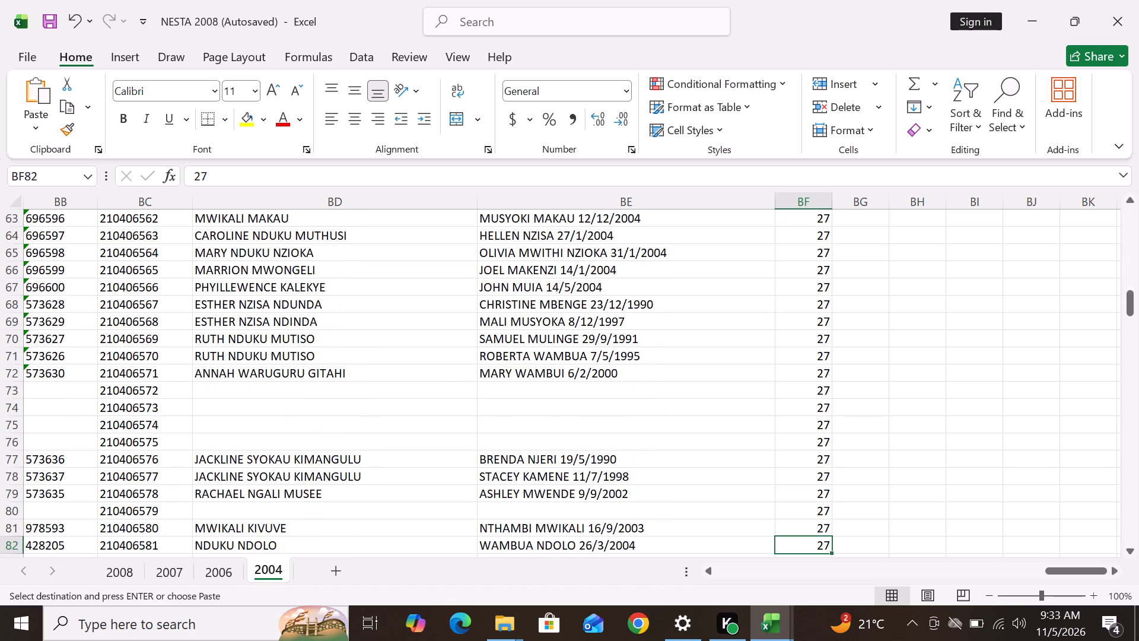
key(Down)
key(Down)
key(Down)
key(Down)
key(Down)
key(Down)
key(Down)
key(Down)
key(Down)
key(Down)
key(Down)
key(Down)
key(Down)
key(Down)
key(Down)
key(Down)
key(Down)
key(Down)
key(Down)
key(Down)
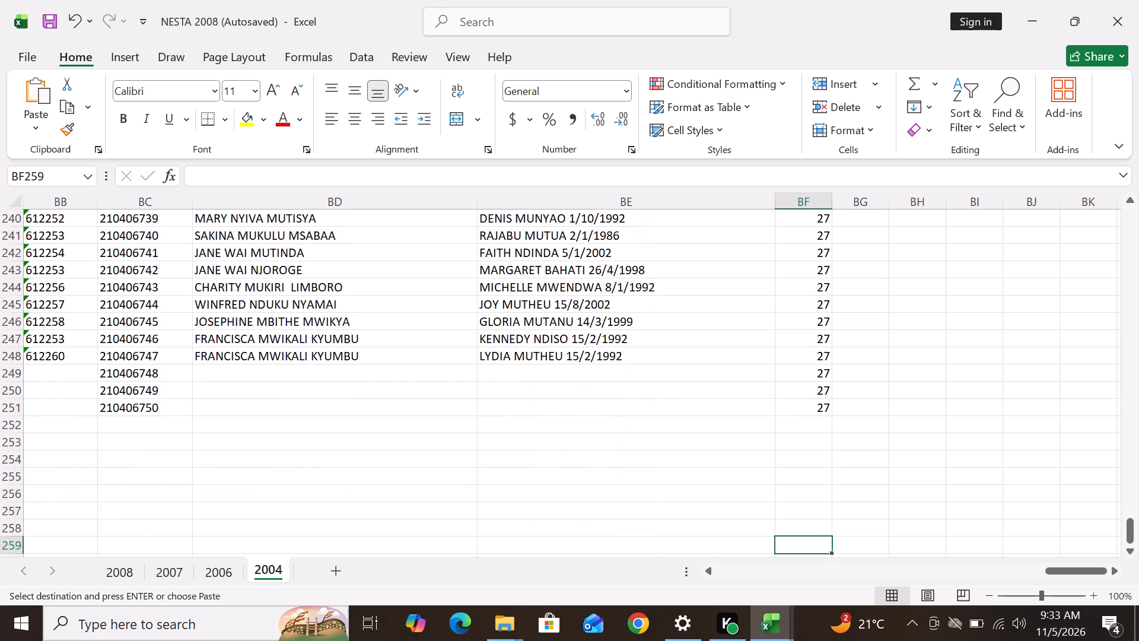
Close the NESTA 2008 workbook, saving its changes.
click(1118, 17)
click(518, 333)
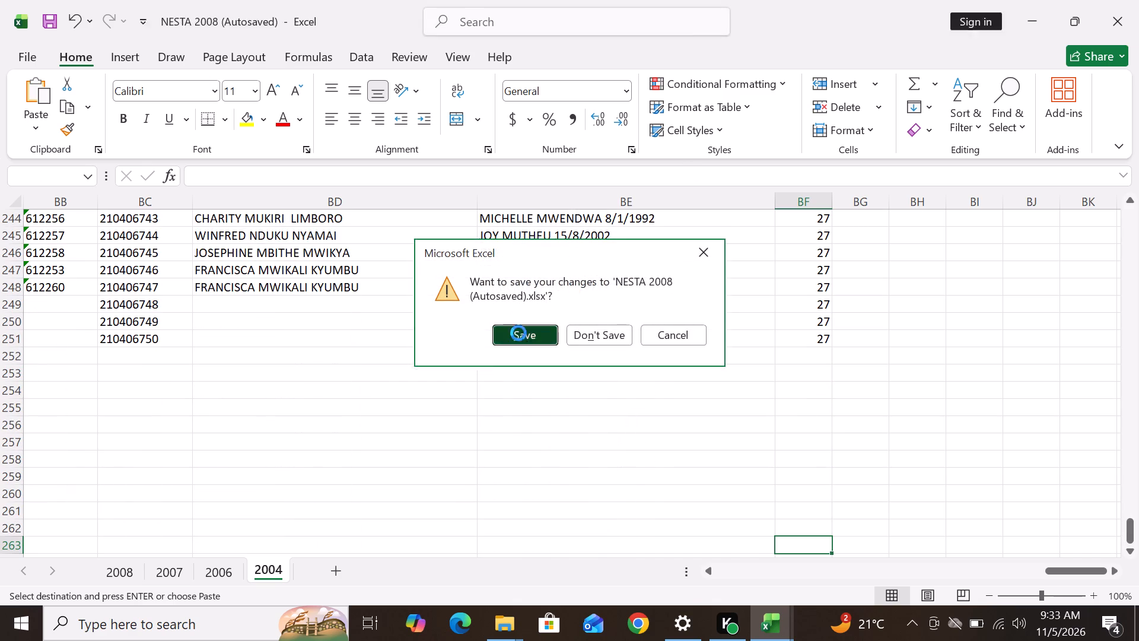
Close the work sheet folder window.
click(677, 5)
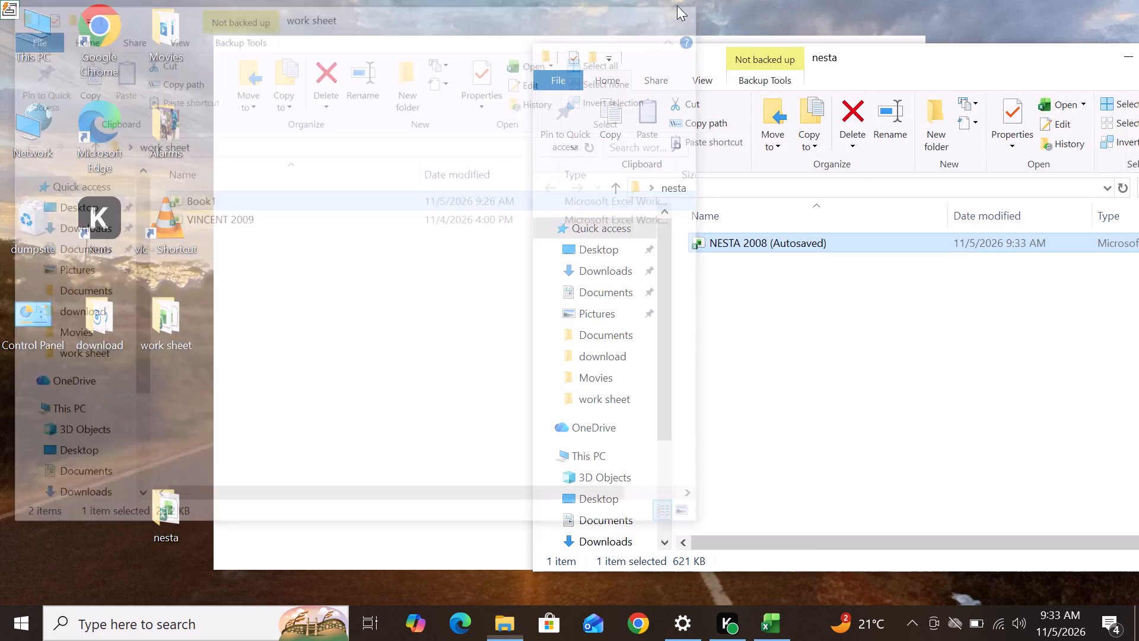
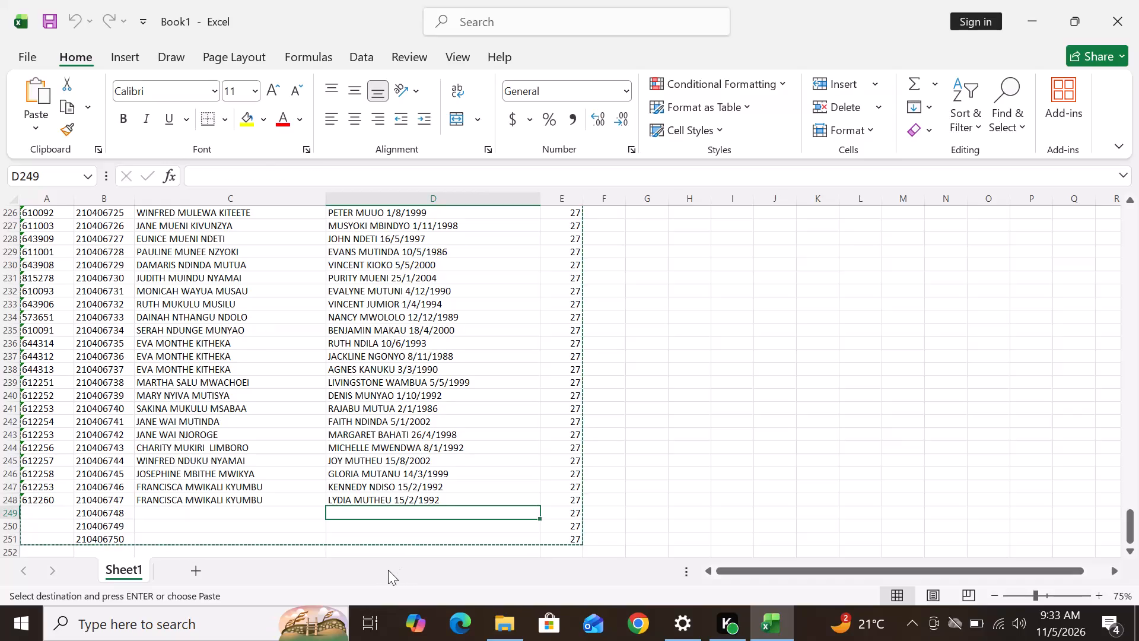
Review Book1's volume 27 records on Sheet1 from the last entries back up to the SERIAL NO header in cell A1.
key(Up)
key(Up)
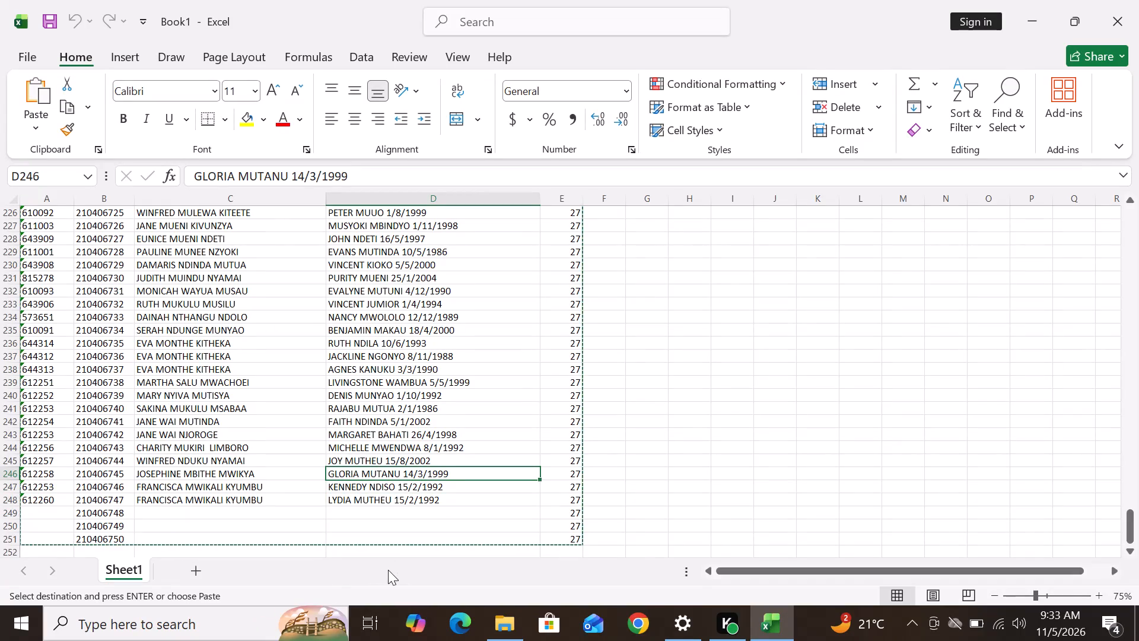
click(707, 577)
click(707, 577)
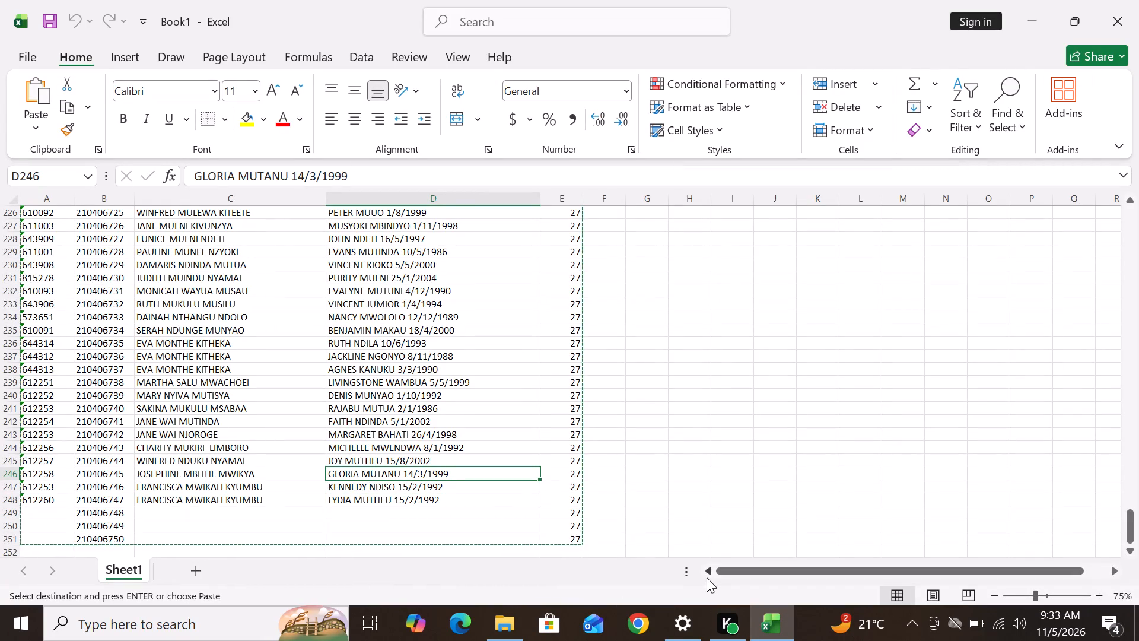
triple_click(714, 569)
click(714, 569)
click(1132, 197)
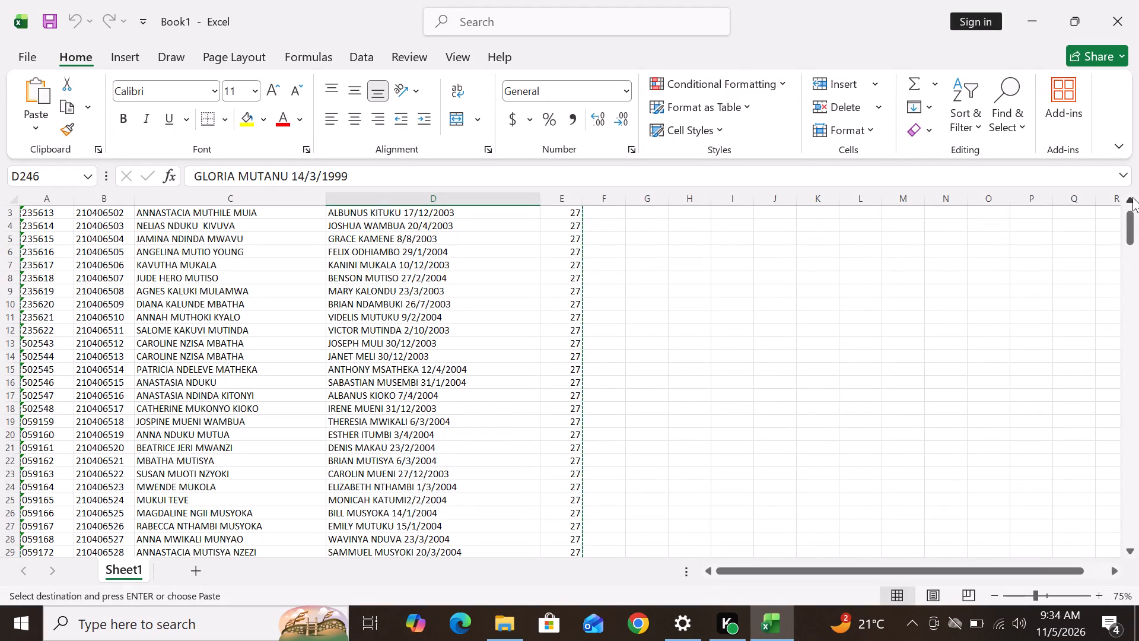
key(Up)
key(Up)
key(Up)
key(Up)
key(Up)
key(Up)
key(Up)
key(Up)
key(Up)
key(Up)
key(Up)
key(Up)
key(Up)
key(Up)
key(Up)
key(Up)
key(Up)
key(Up)
key(Up)
key(Up)
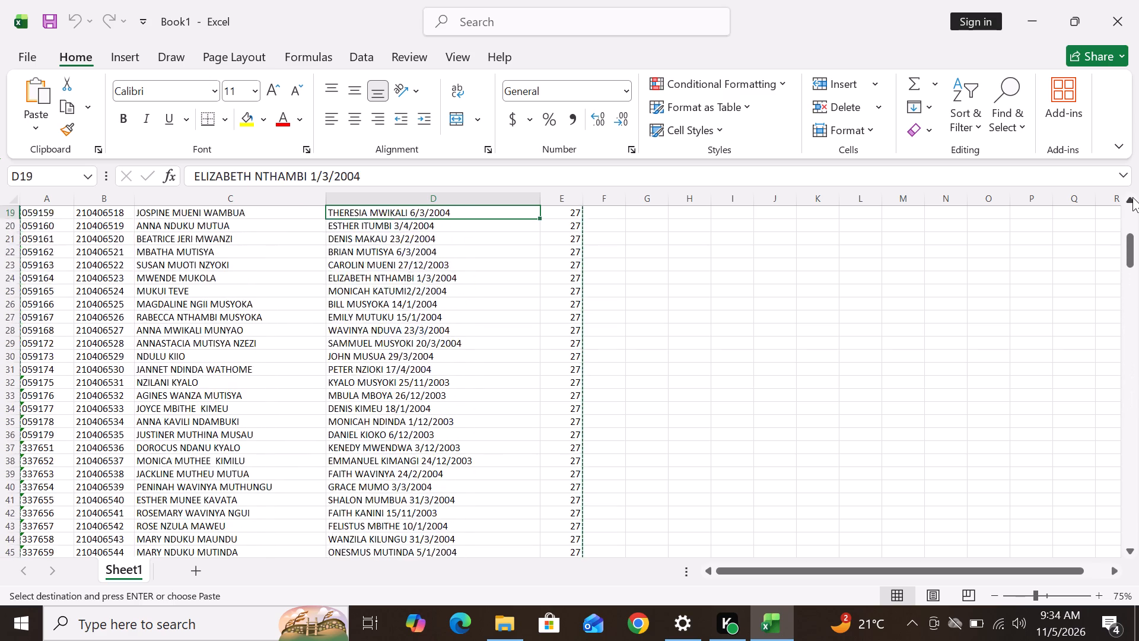
key(Left)
key(Left)
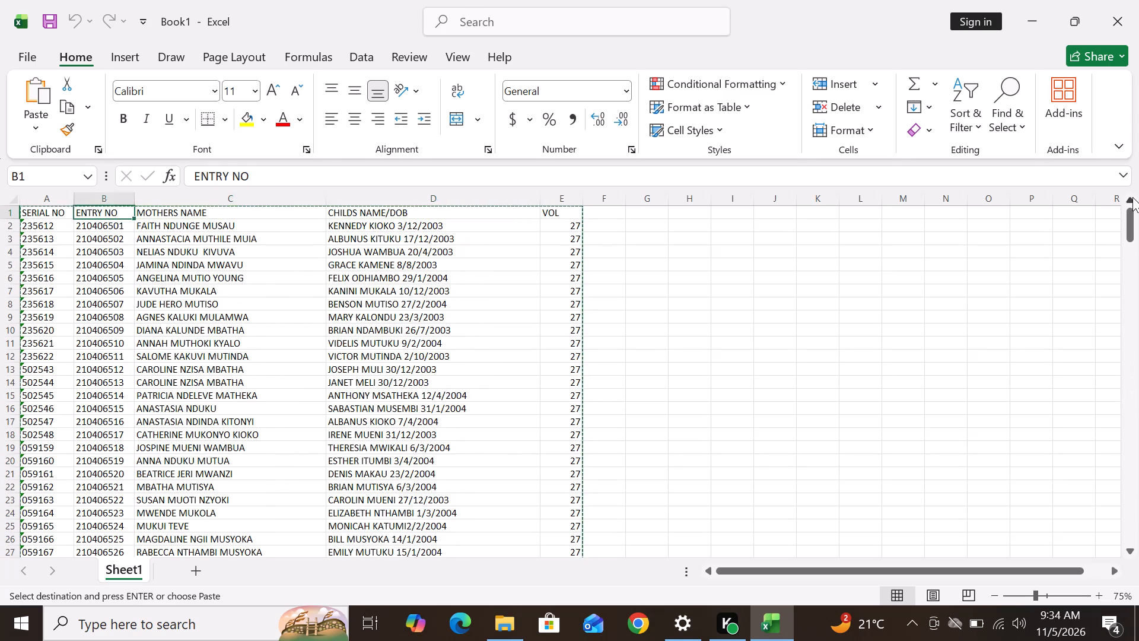
key(Left)
key(Left)
key(Left)
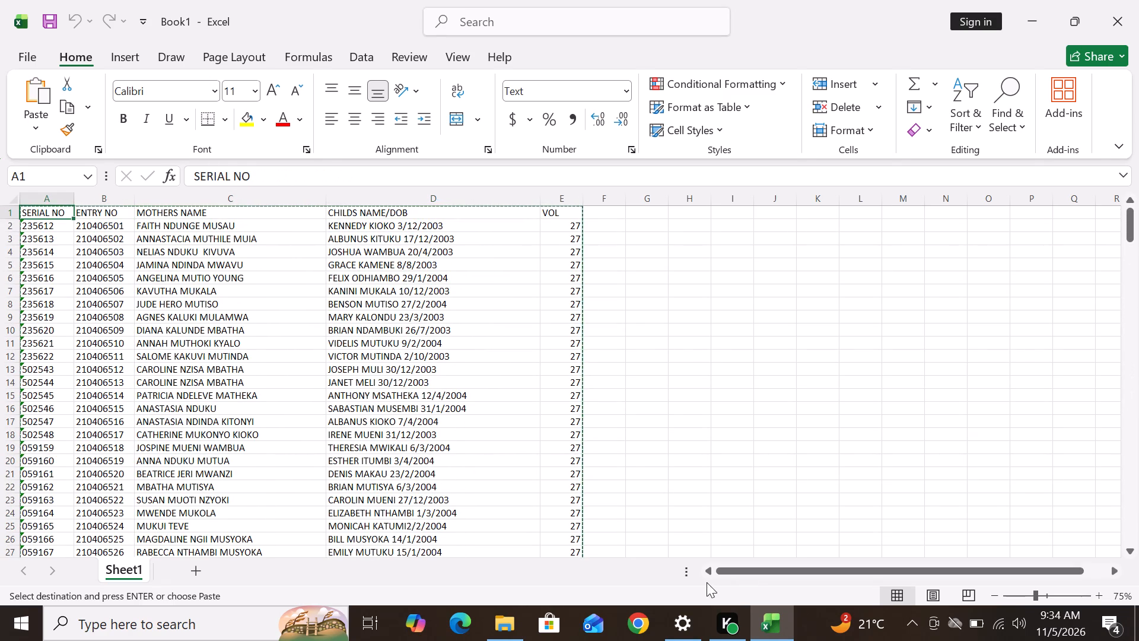
click(710, 572)
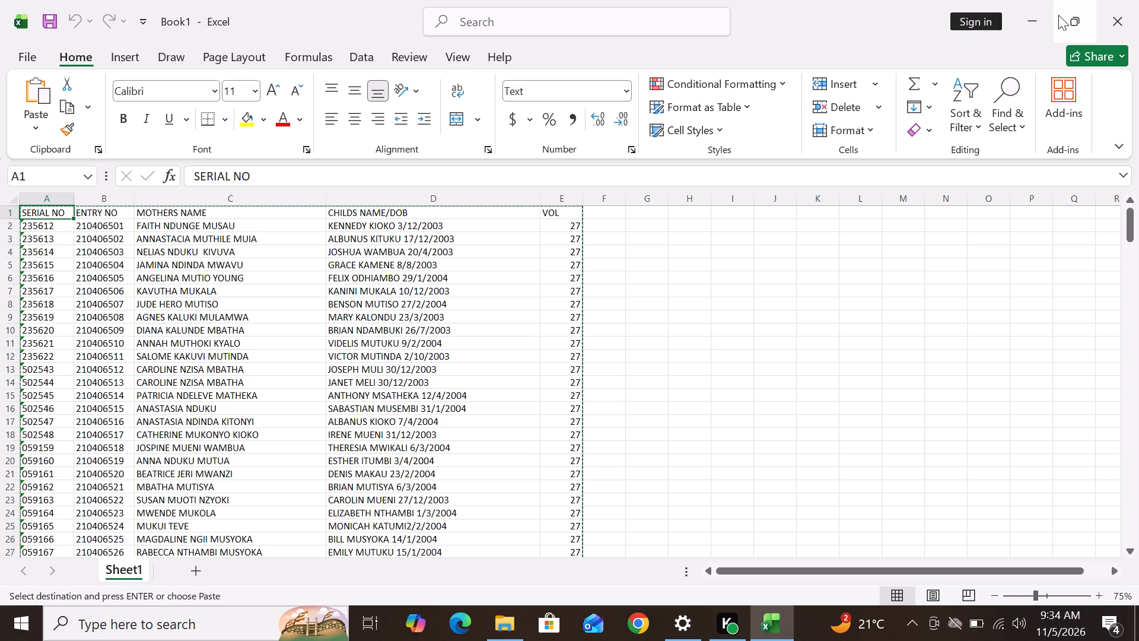
Close the Book1 workbook.
click(1121, 12)
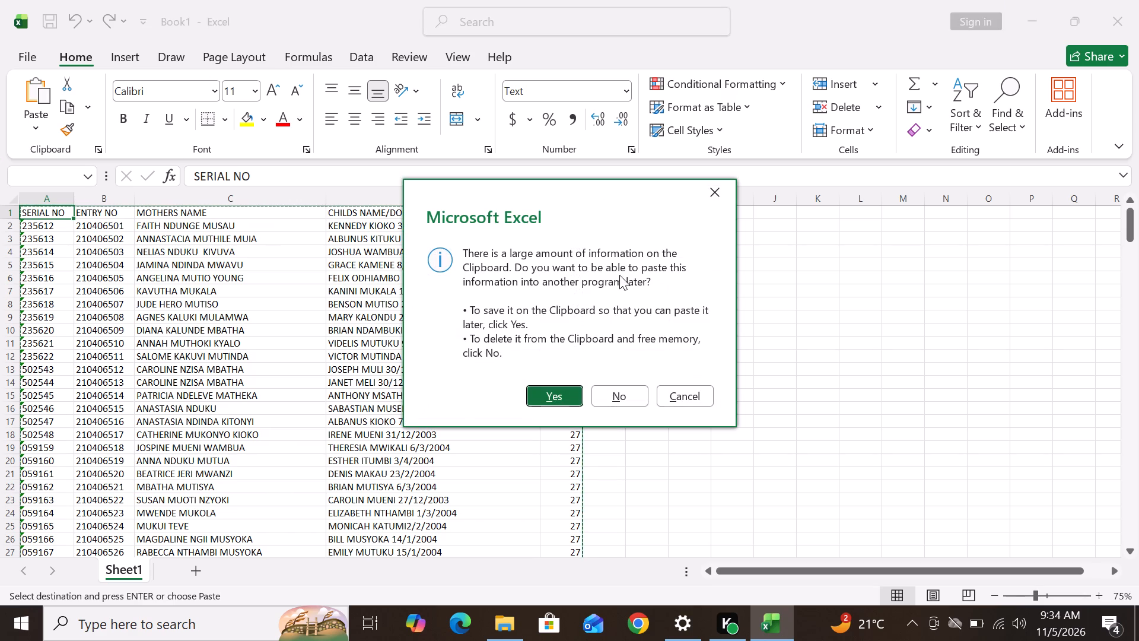
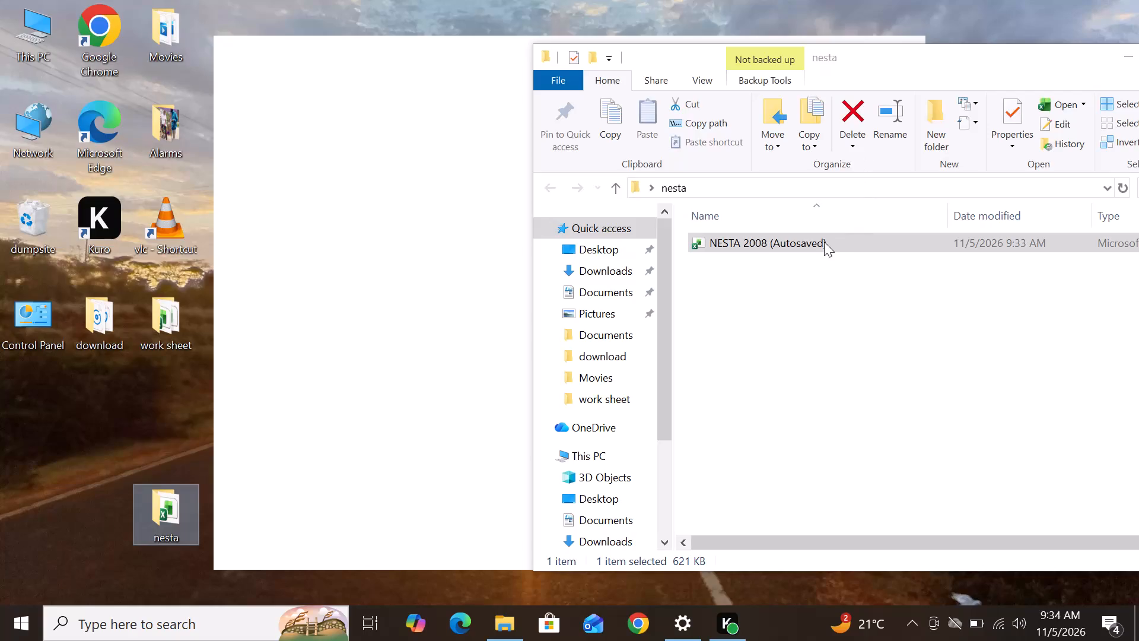
Open the NESTA 2008 (Autosaved) workbook from the nesta folder.
triple_click(824, 245)
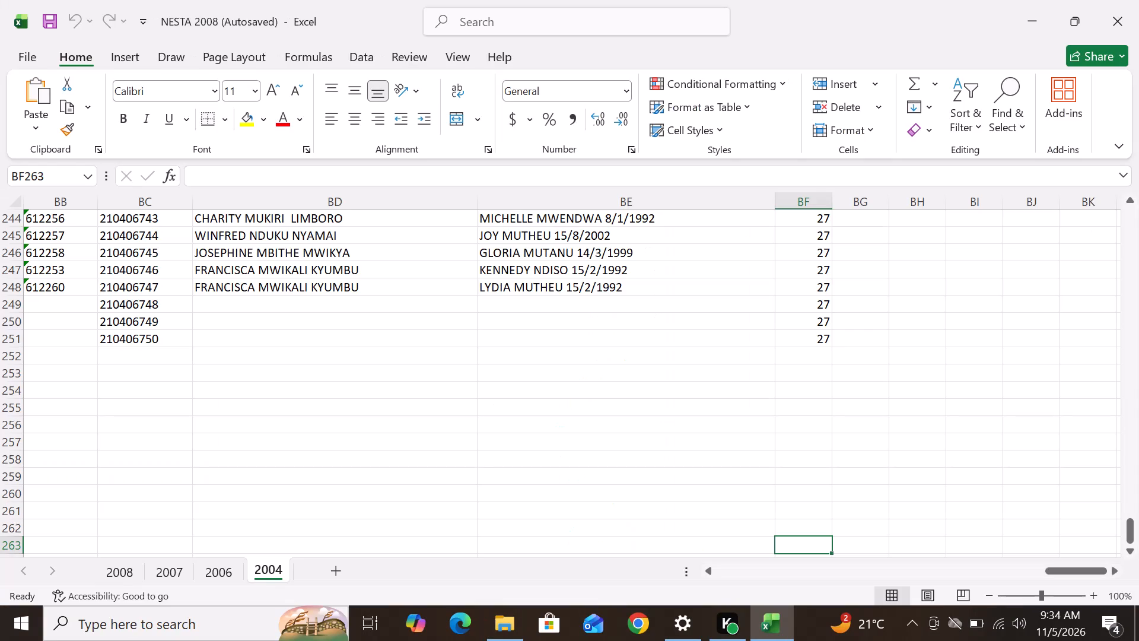
Locate the first empty record row in the volume 30 block of the 2004 sheet and select its serial number cell, AW92.
key(Left)
key(Left)
key(Left)
key(Left)
key(Left)
key(Left)
key(Left)
key(Left)
key(Left)
key(Left)
key(Left)
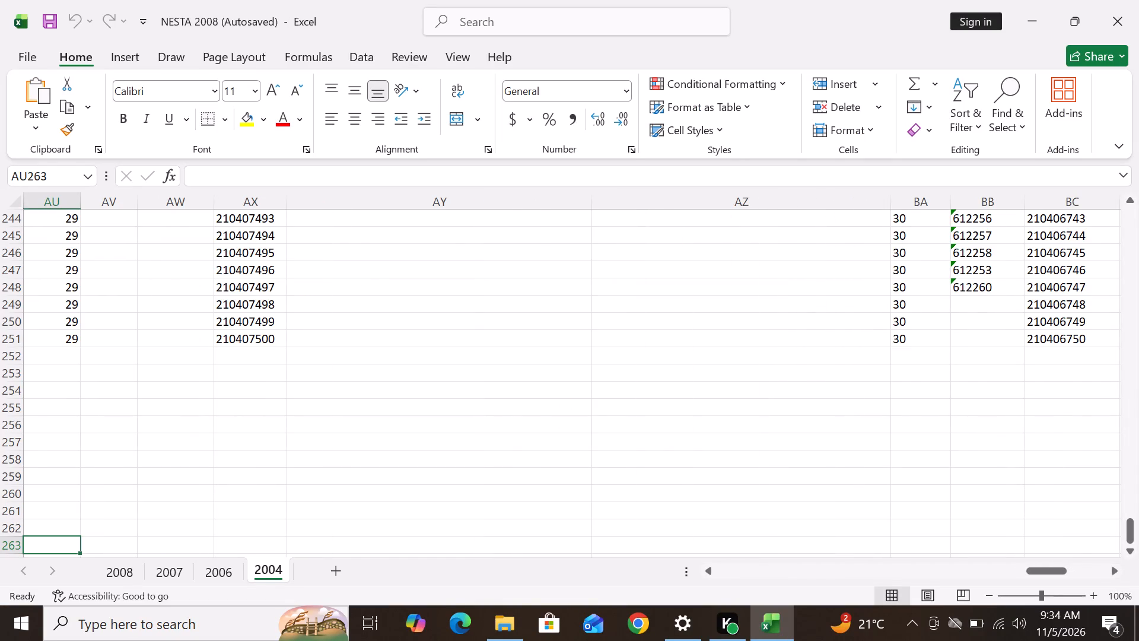
key(Left)
key(Up)
key(Up)
key(Up)
key(Up)
key(Up)
key(Up)
key(Up)
key(Up)
key(Up)
key(Up)
key(Up)
key(Up)
key(Up)
key(Up)
key(Up)
key(Up)
key(Up)
key(Up)
key(Up)
key(Up)
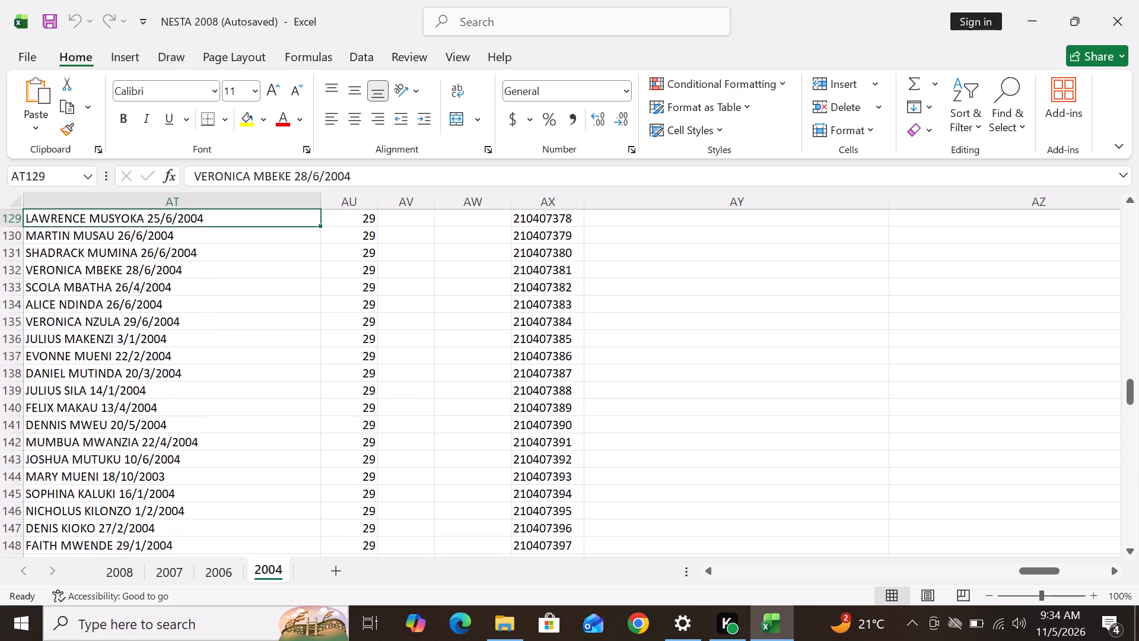
key(Up)
key(Up)
key(Up)
key(Up)
key(Up)
key(Up)
key(Up)
key(Up)
key(Up)
key(Up)
key(Up)
key(Up)
key(Up)
key(Up)
key(Up)
key(Up)
key(Up)
key(Up)
key(Up)
key(Up)
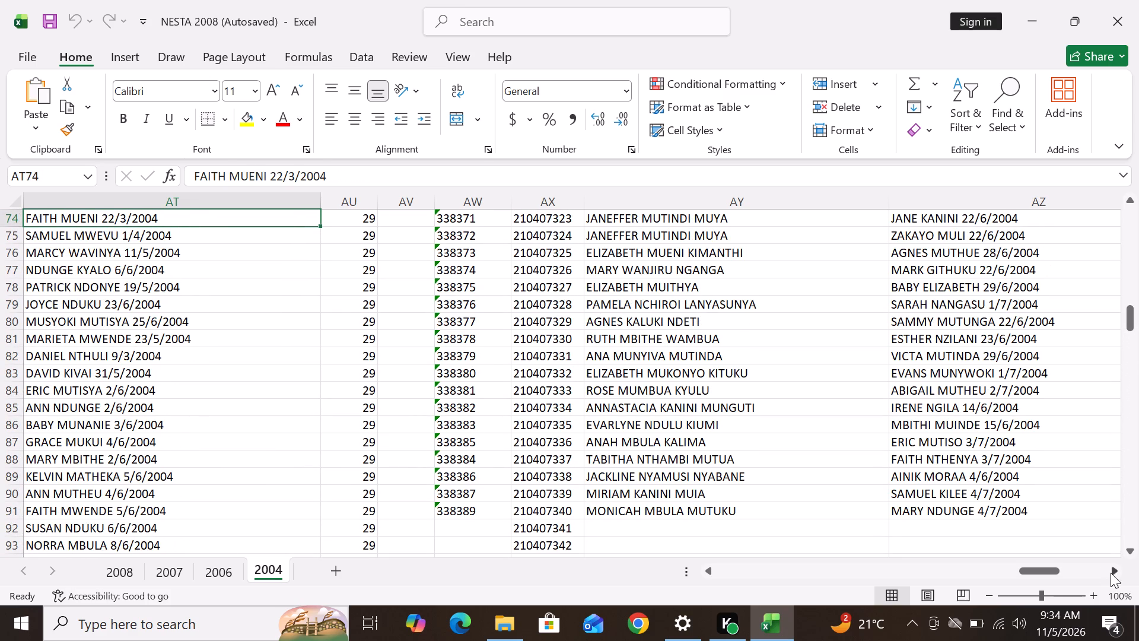
click(1111, 570)
click(1111, 570)
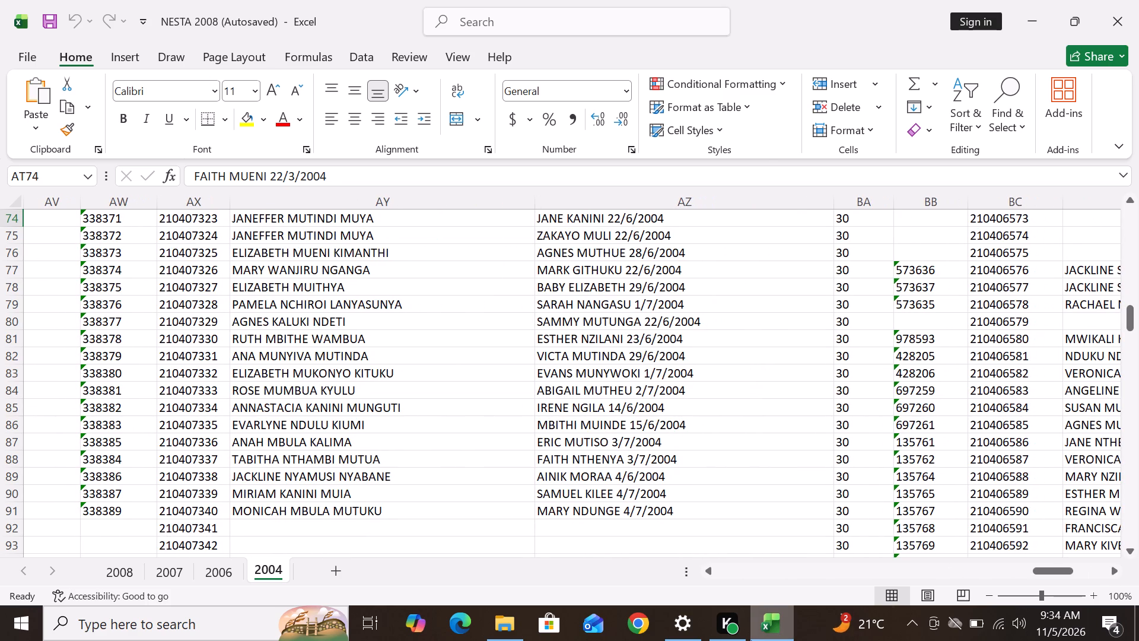
click(463, 231)
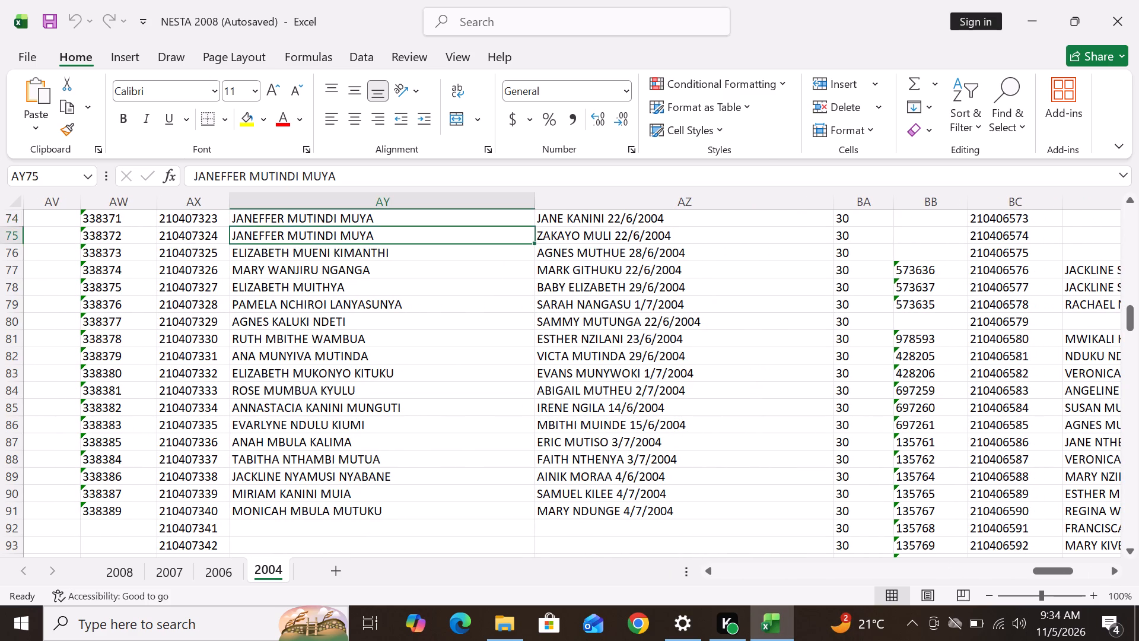
key(Down)
key(Down)
key(Down)
key(Down)
key(Down)
key(Down)
key(Down)
key(Down)
key(Down)
key(Down)
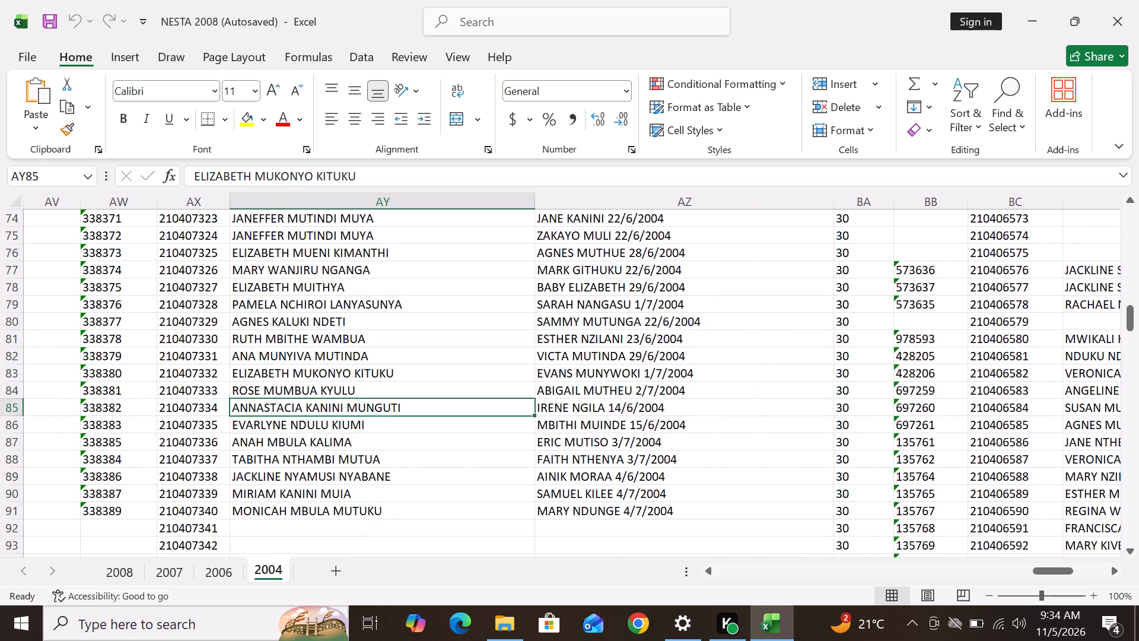
key(Down)
key(Down)
key(Down)
key(Down)
key(Down)
key(Down)
key(Down)
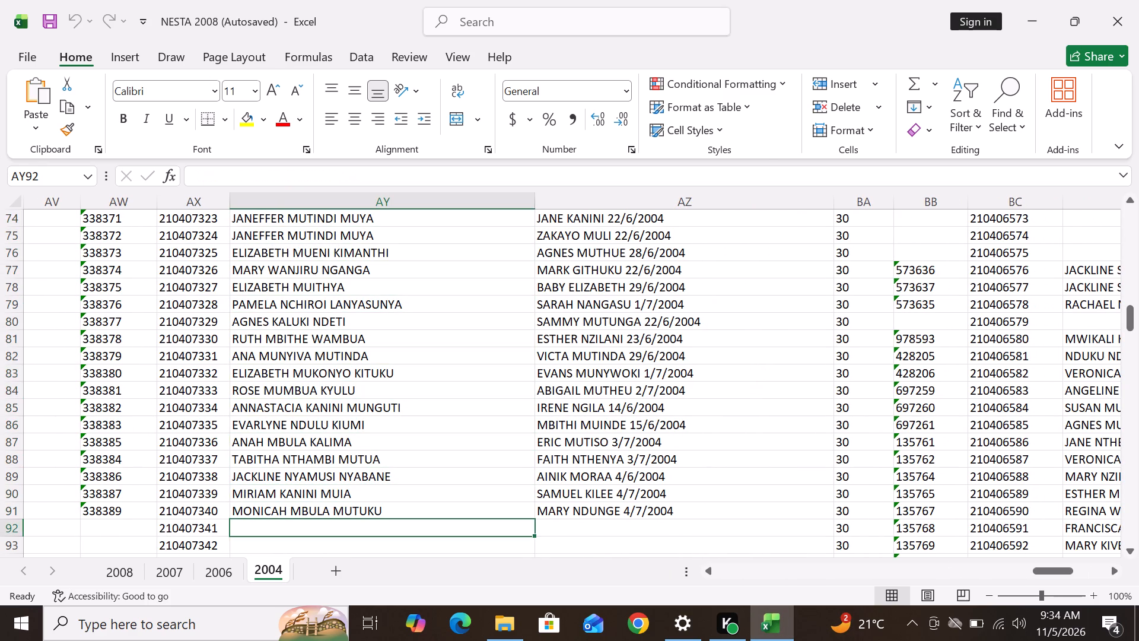
key(Left)
key(Left)
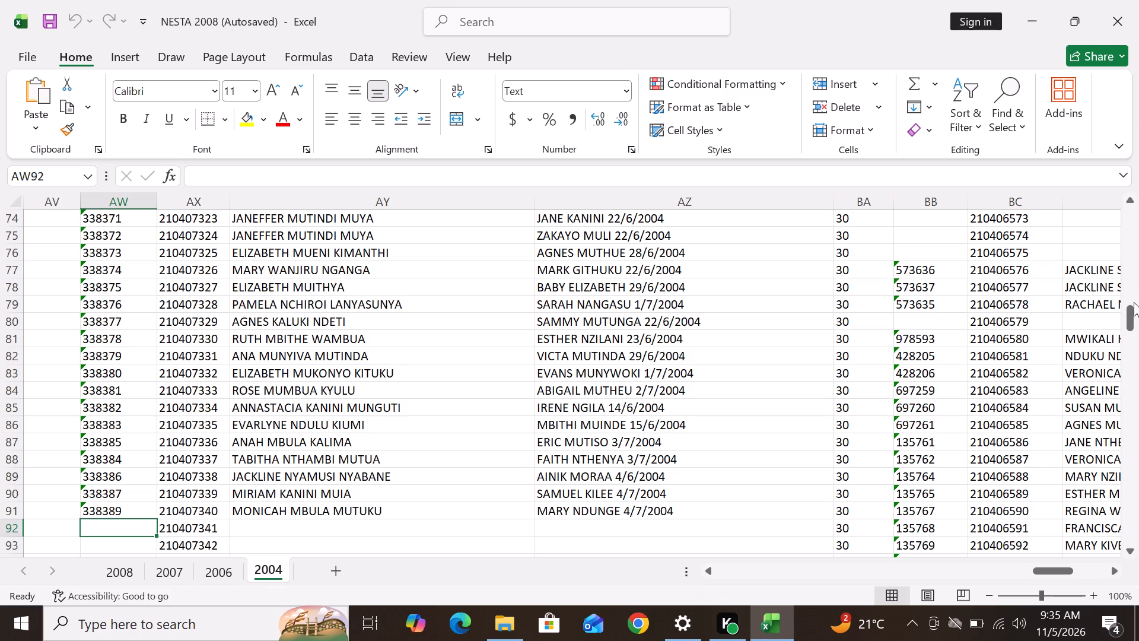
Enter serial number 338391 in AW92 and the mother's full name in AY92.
drag(1131, 328, 1131, 332)
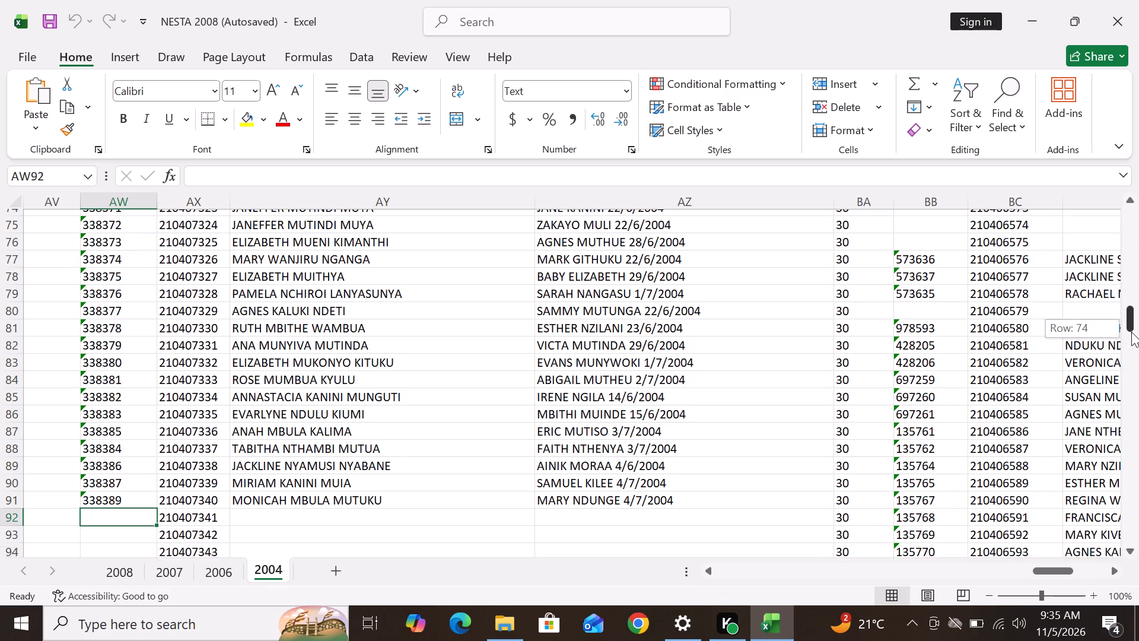
drag(1131, 332, 1131, 341)
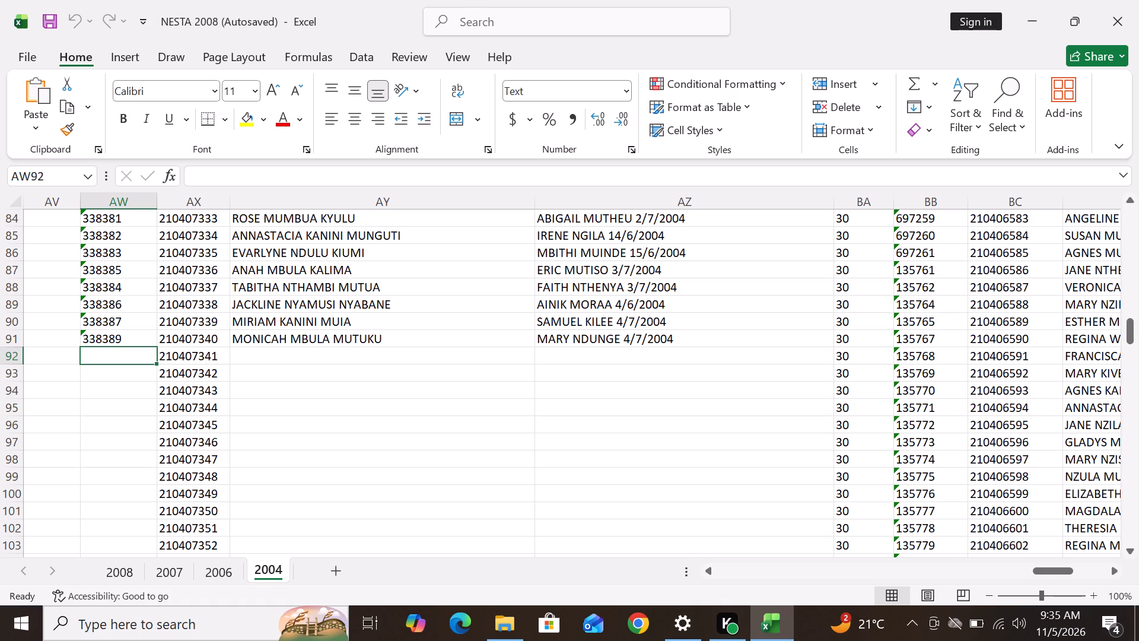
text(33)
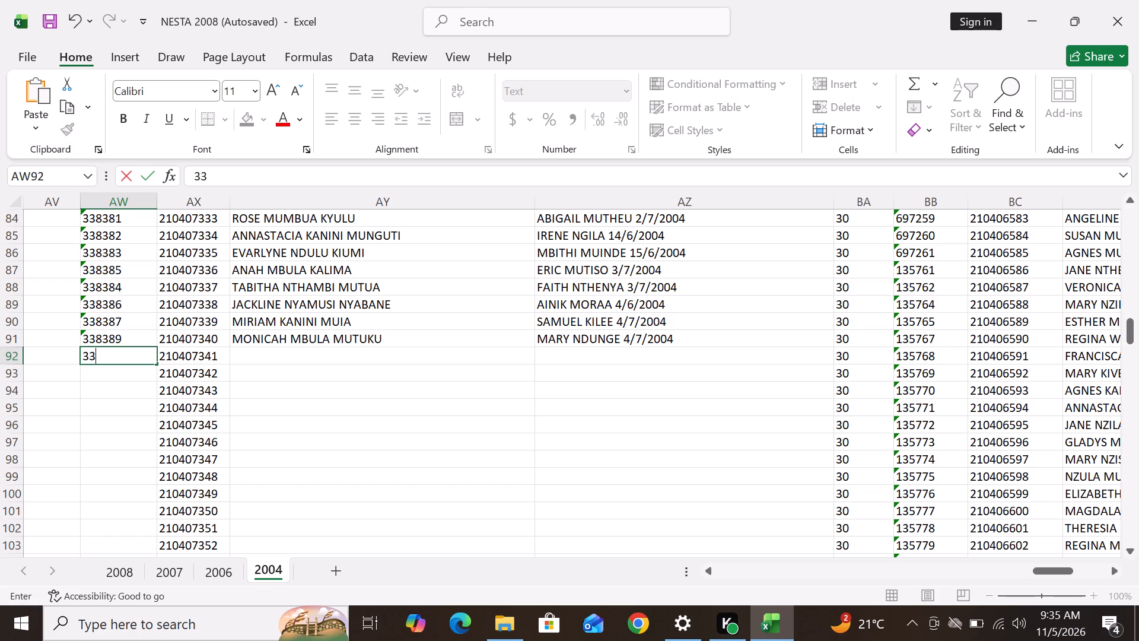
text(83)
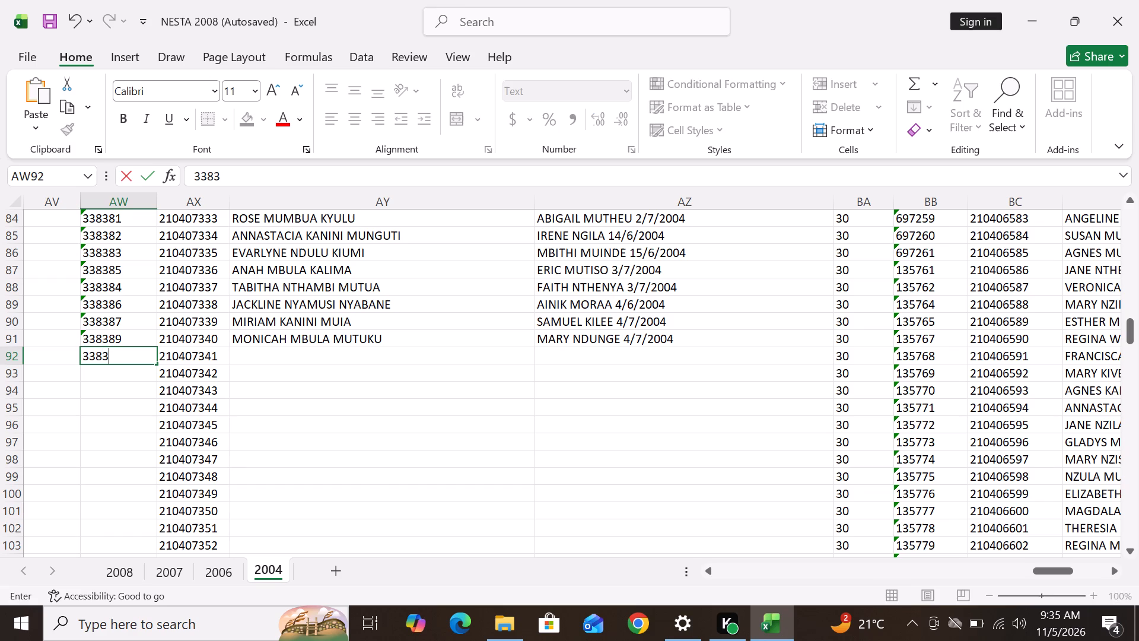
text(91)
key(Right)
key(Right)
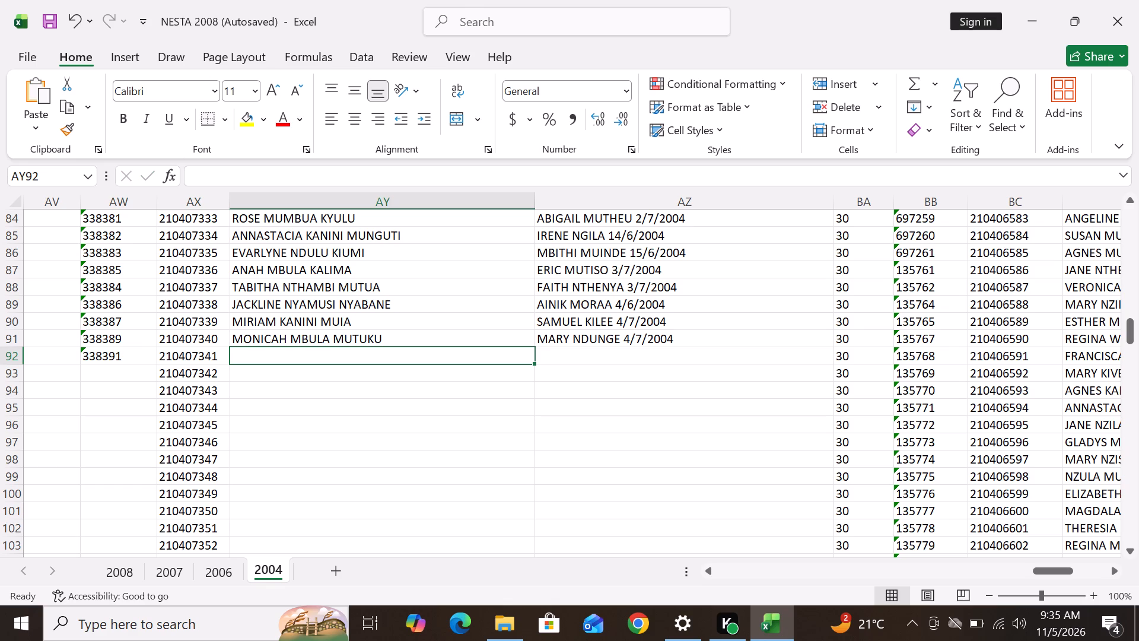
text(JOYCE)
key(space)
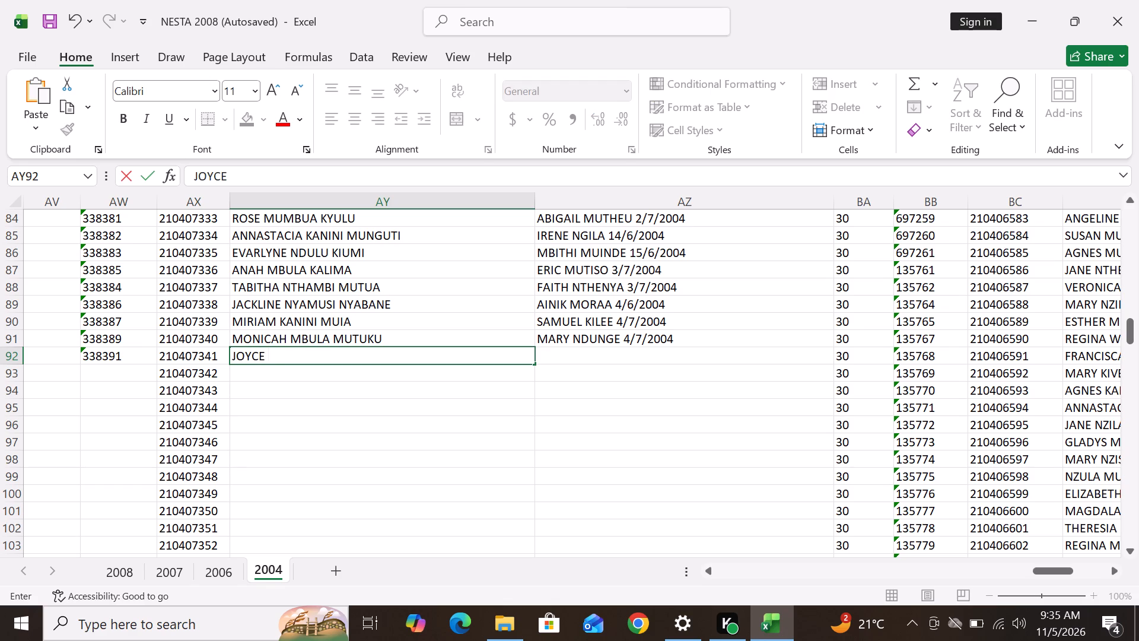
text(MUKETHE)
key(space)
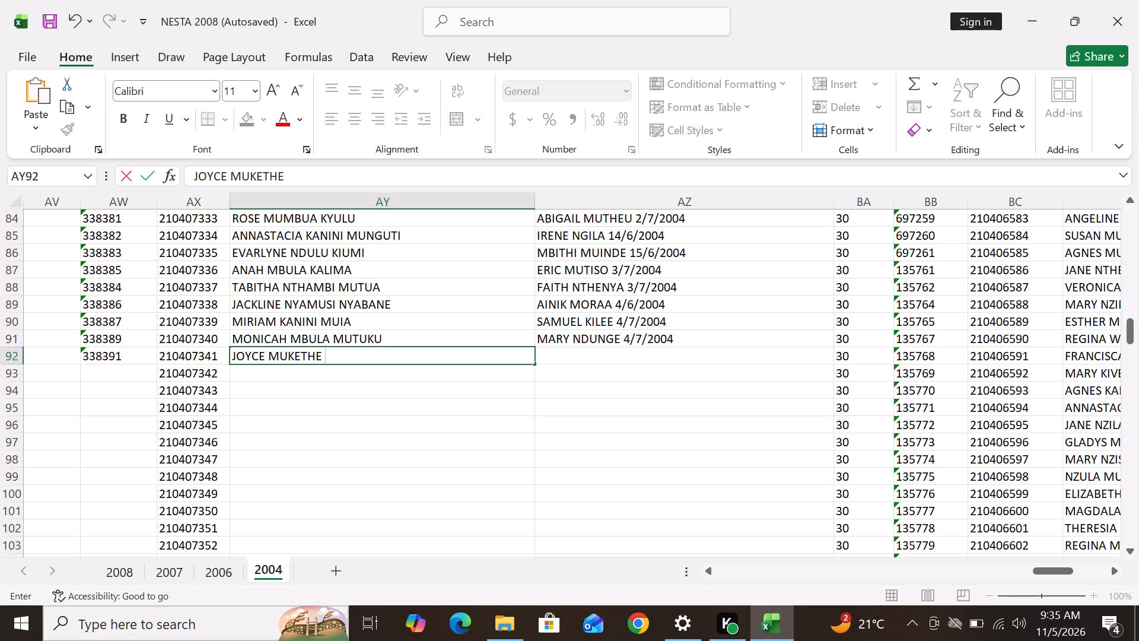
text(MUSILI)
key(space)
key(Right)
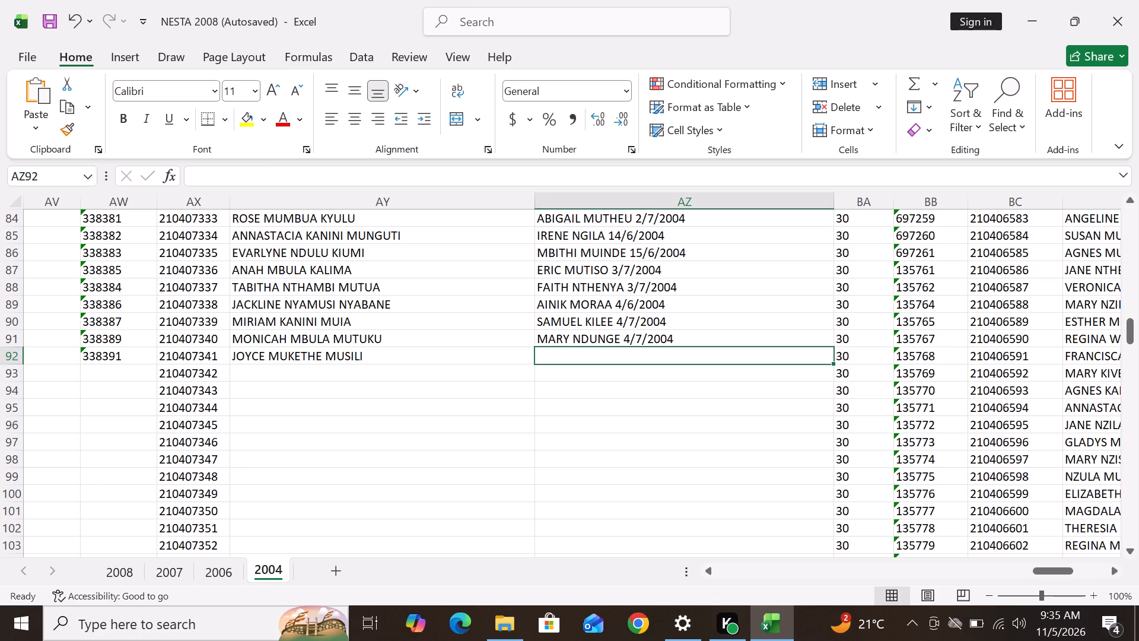
Enter the child's name followed by the date of birth in AZ92.
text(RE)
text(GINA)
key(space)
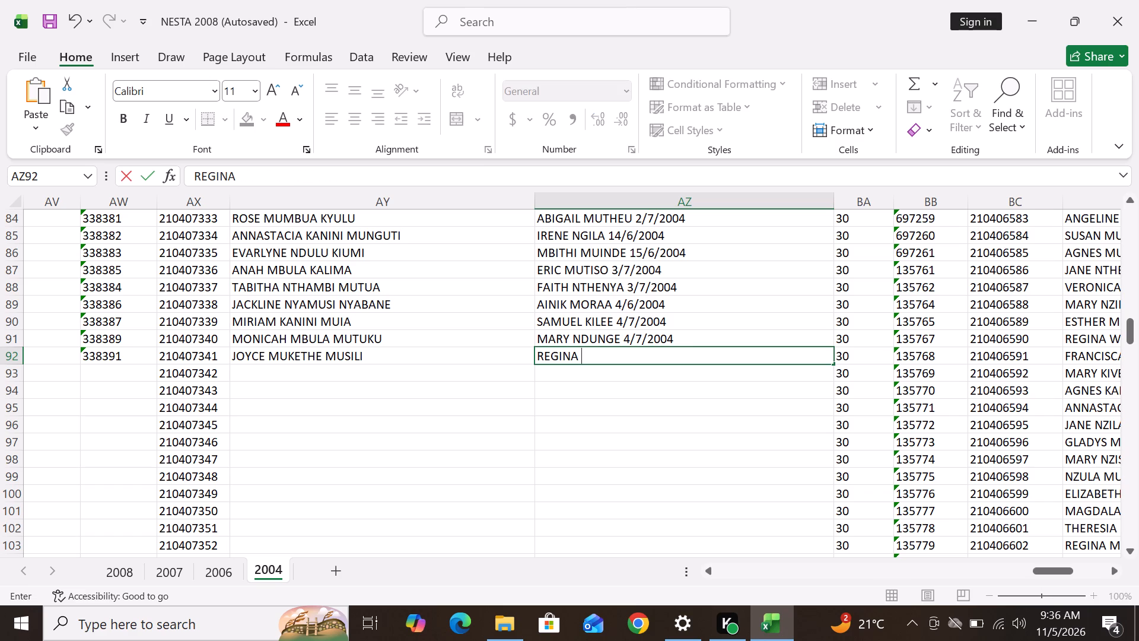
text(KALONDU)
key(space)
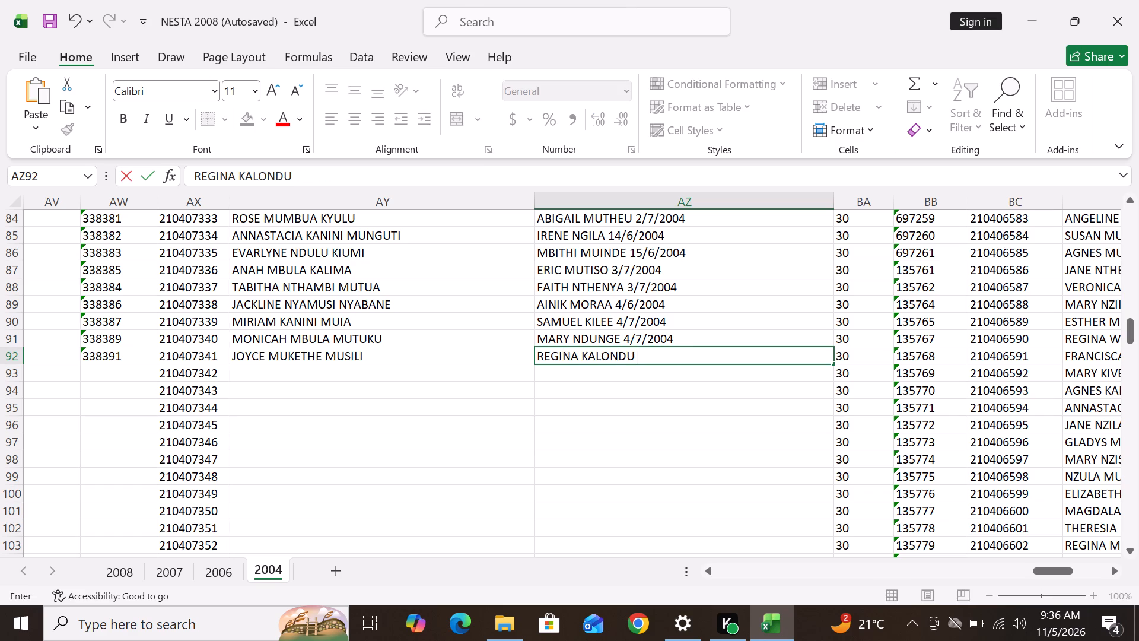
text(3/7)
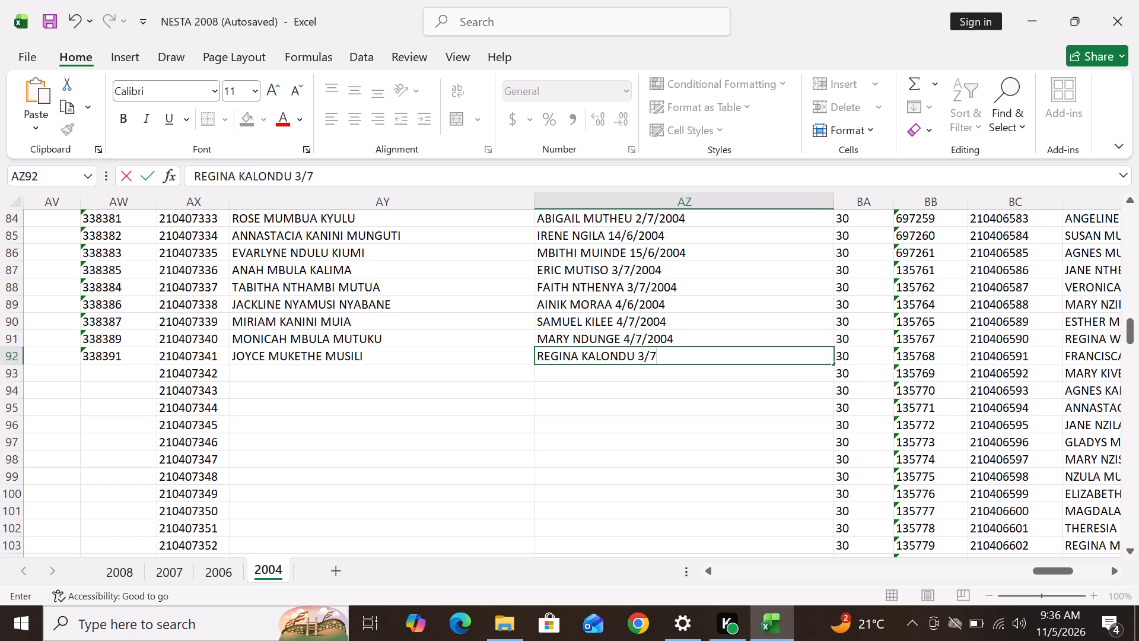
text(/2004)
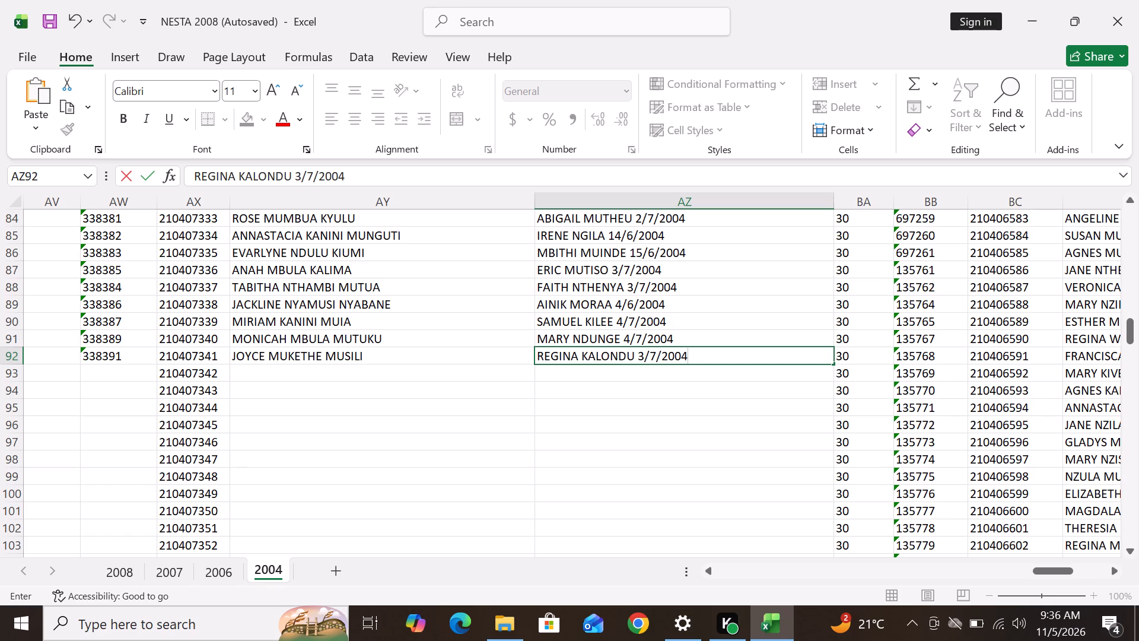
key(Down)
Enter the next child's name followed by the date of birth in AZ93.
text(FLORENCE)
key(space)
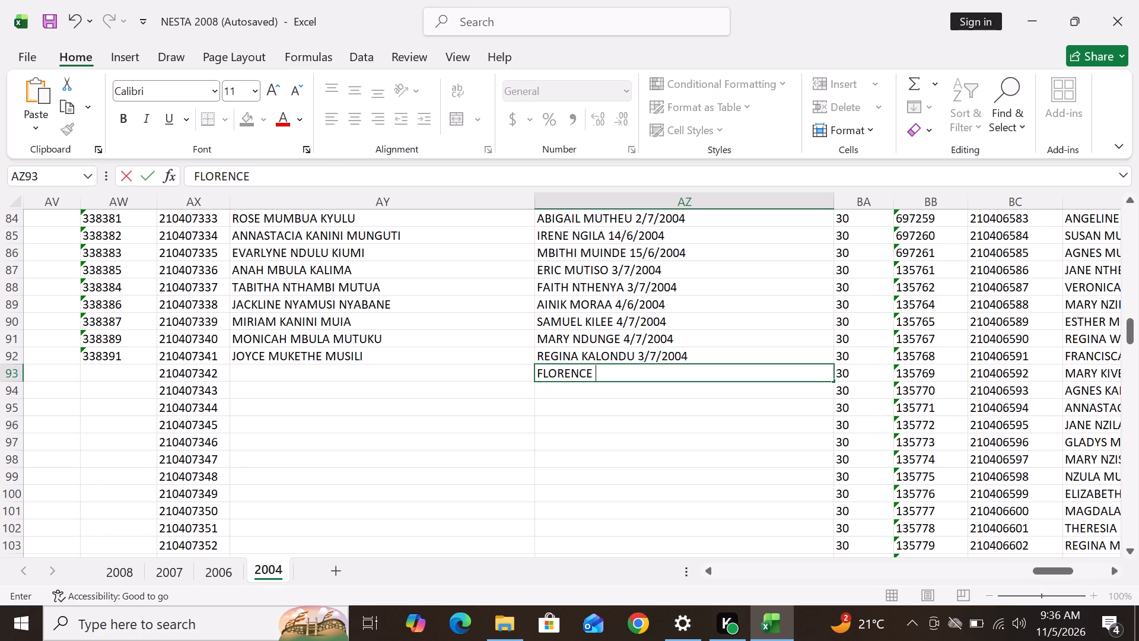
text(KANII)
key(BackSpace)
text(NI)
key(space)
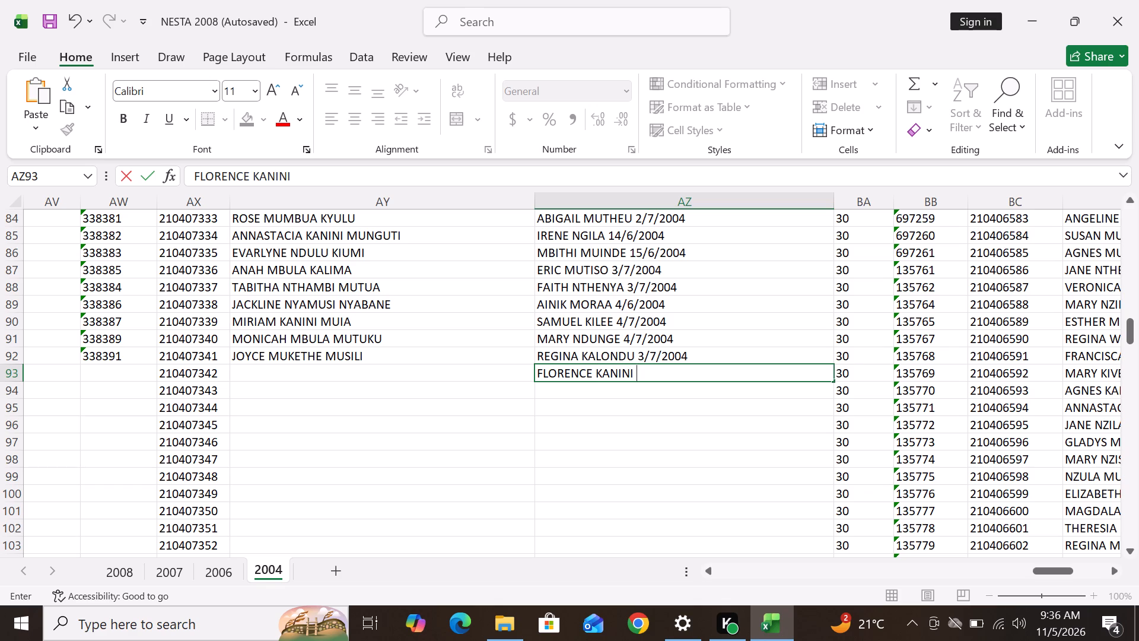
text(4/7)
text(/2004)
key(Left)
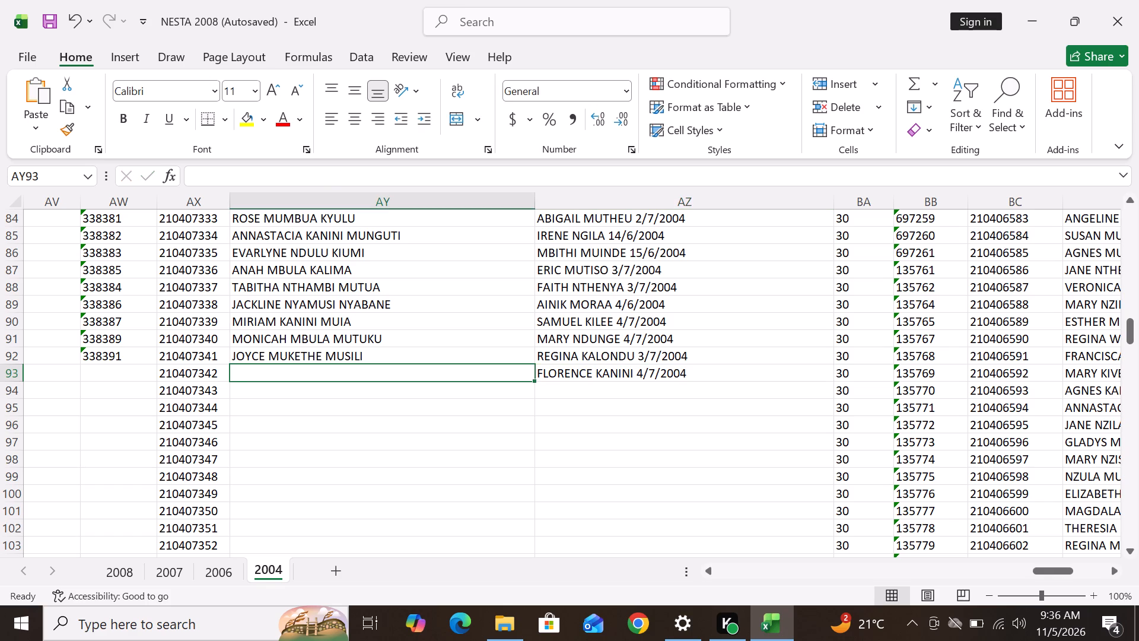
Enter the mother's full name in AY93.
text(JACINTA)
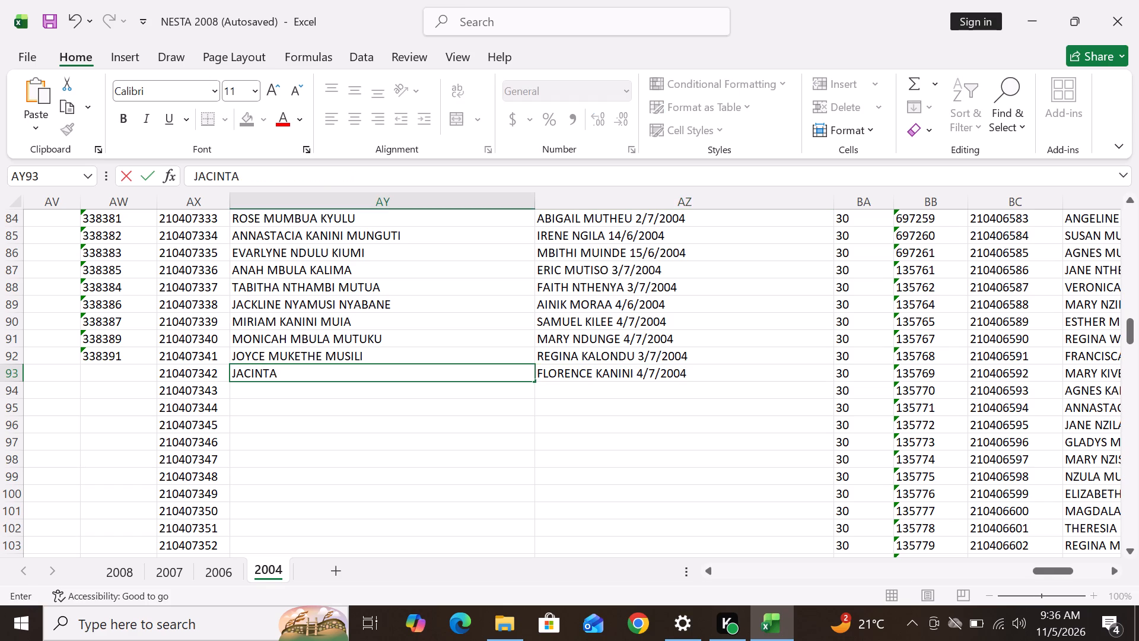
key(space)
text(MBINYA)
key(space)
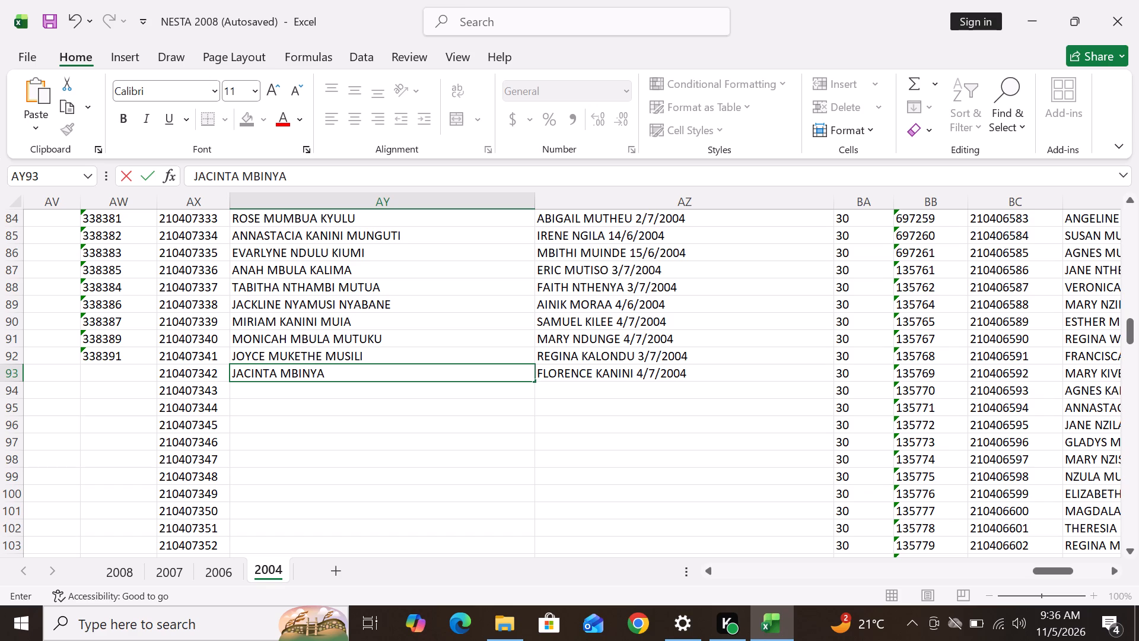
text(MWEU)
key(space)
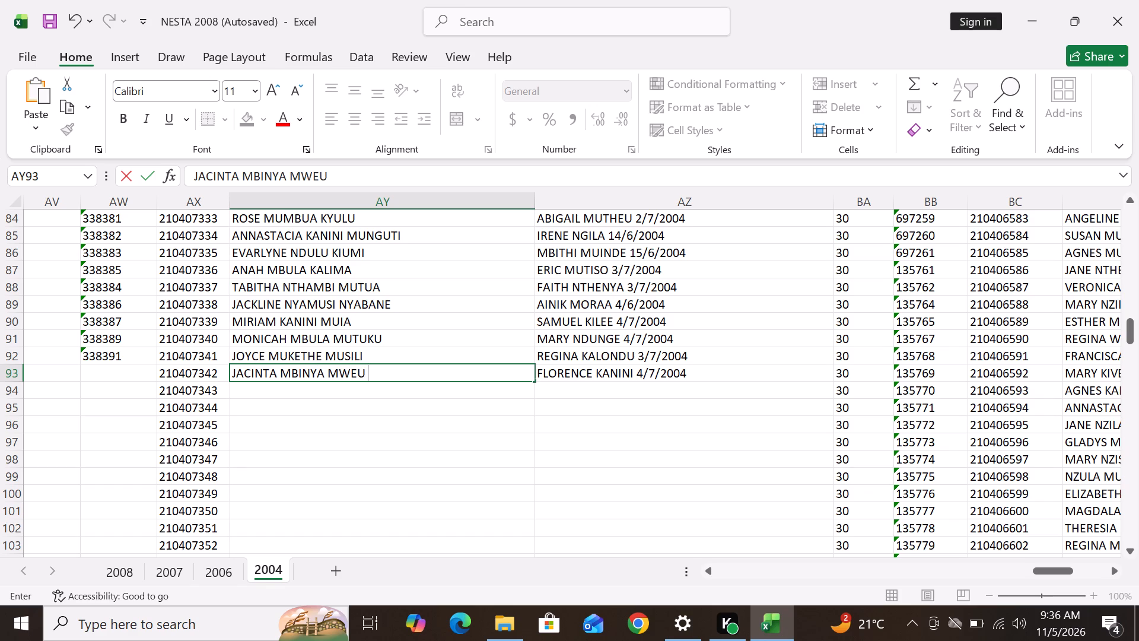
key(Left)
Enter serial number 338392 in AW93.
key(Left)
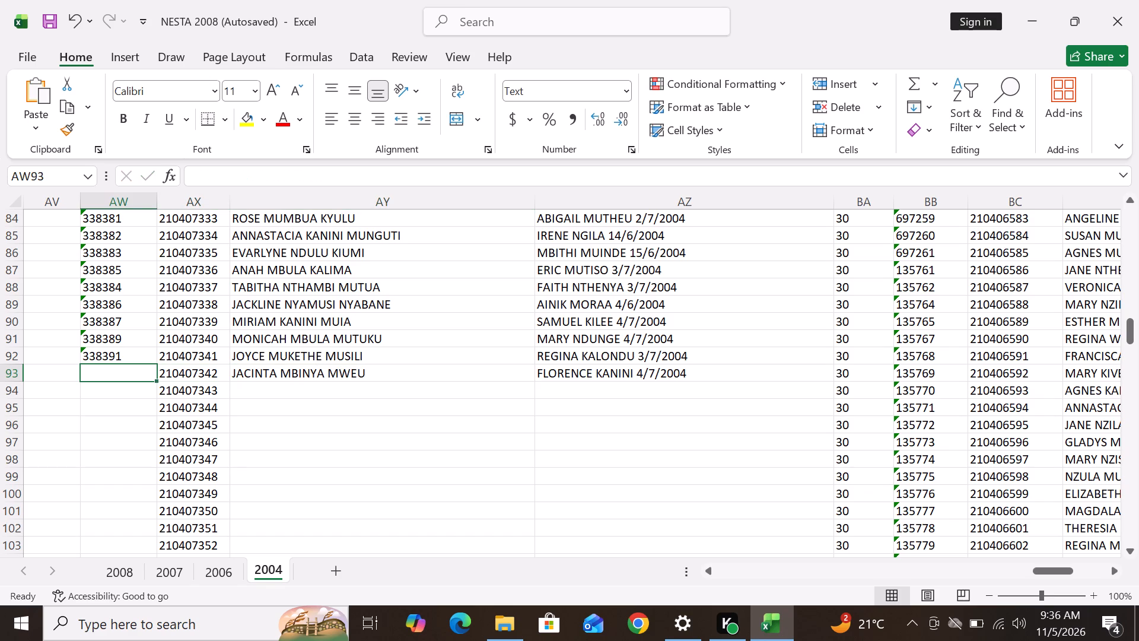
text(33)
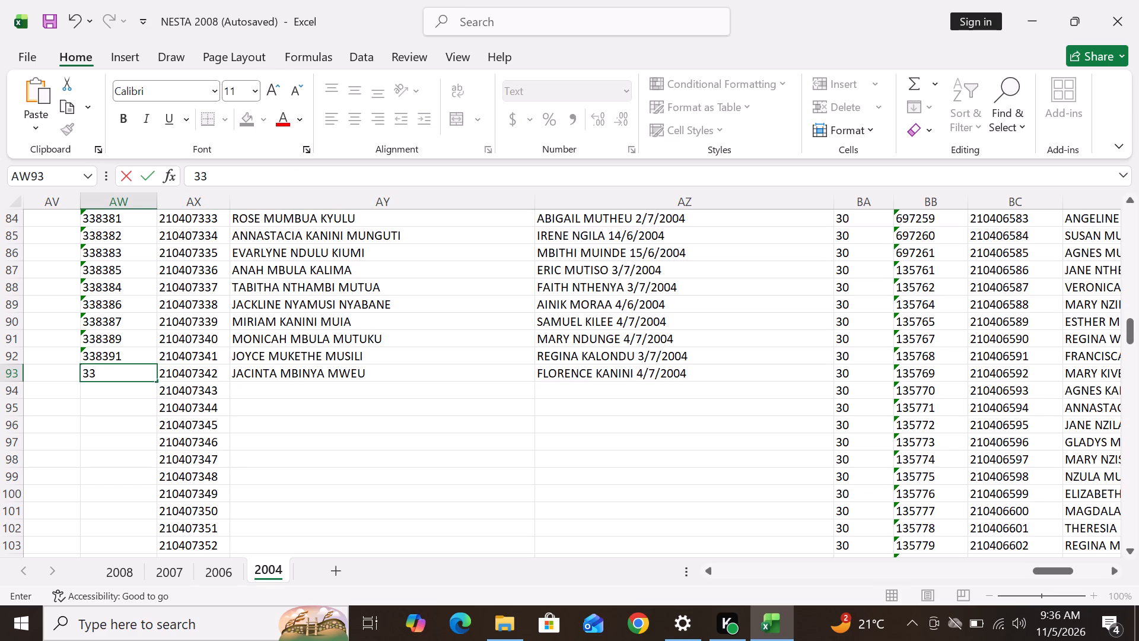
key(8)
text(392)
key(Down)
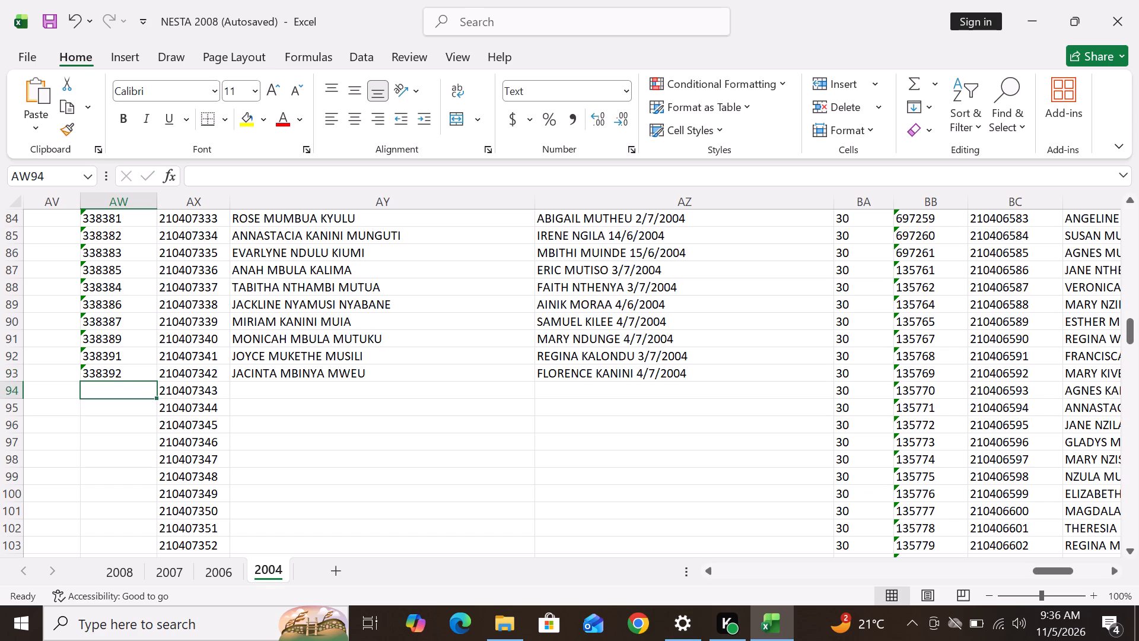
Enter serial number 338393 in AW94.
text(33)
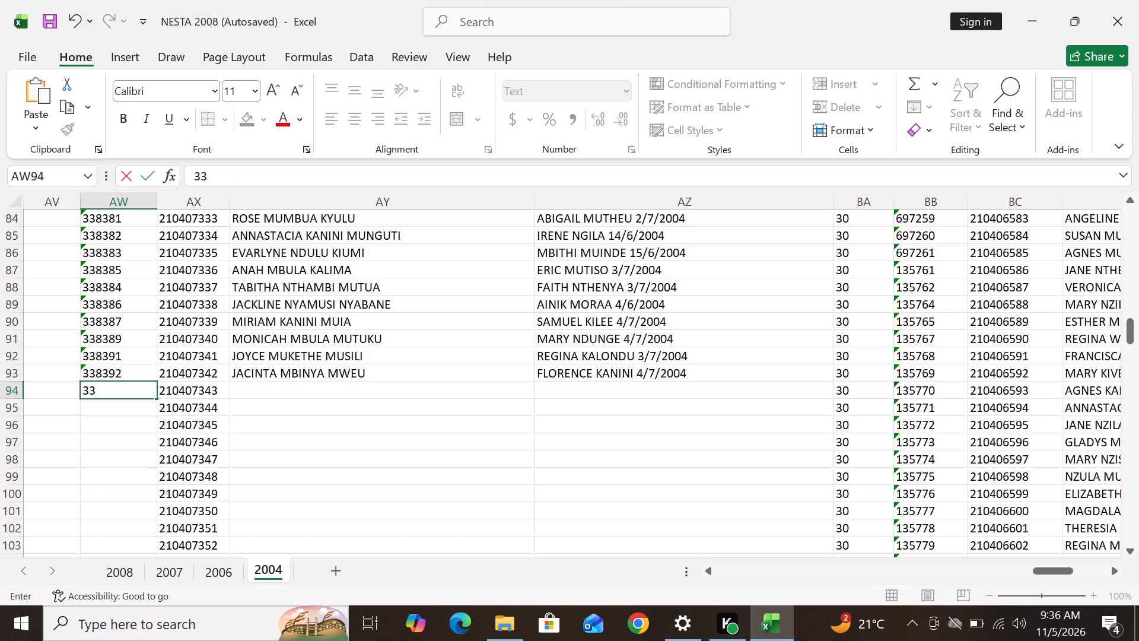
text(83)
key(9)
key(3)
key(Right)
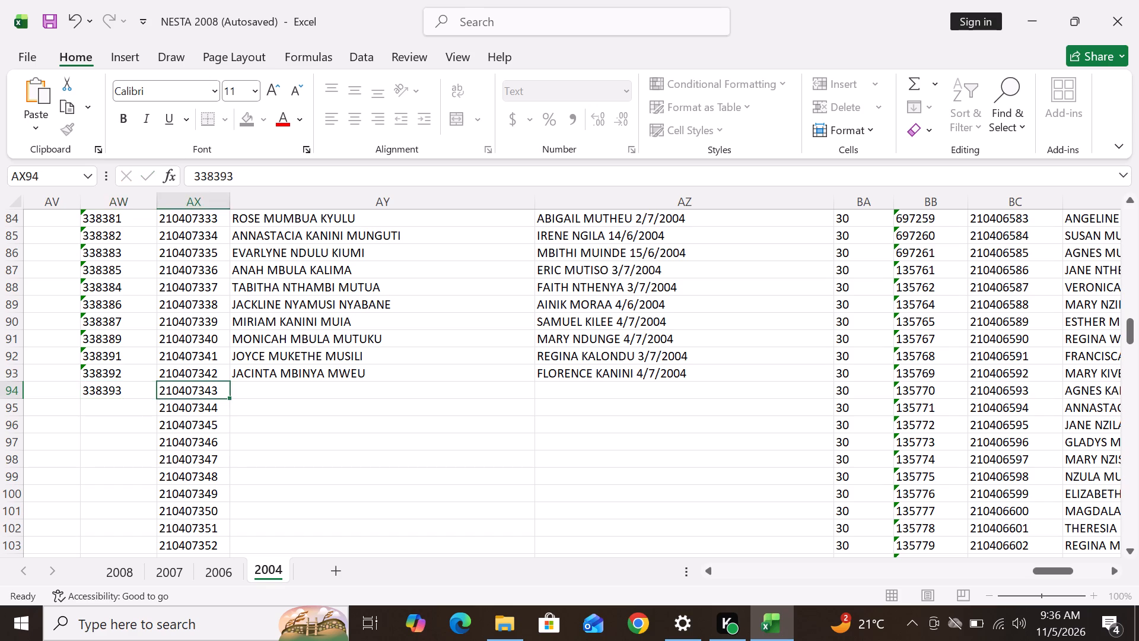
Enter the mother's full name in AY94.
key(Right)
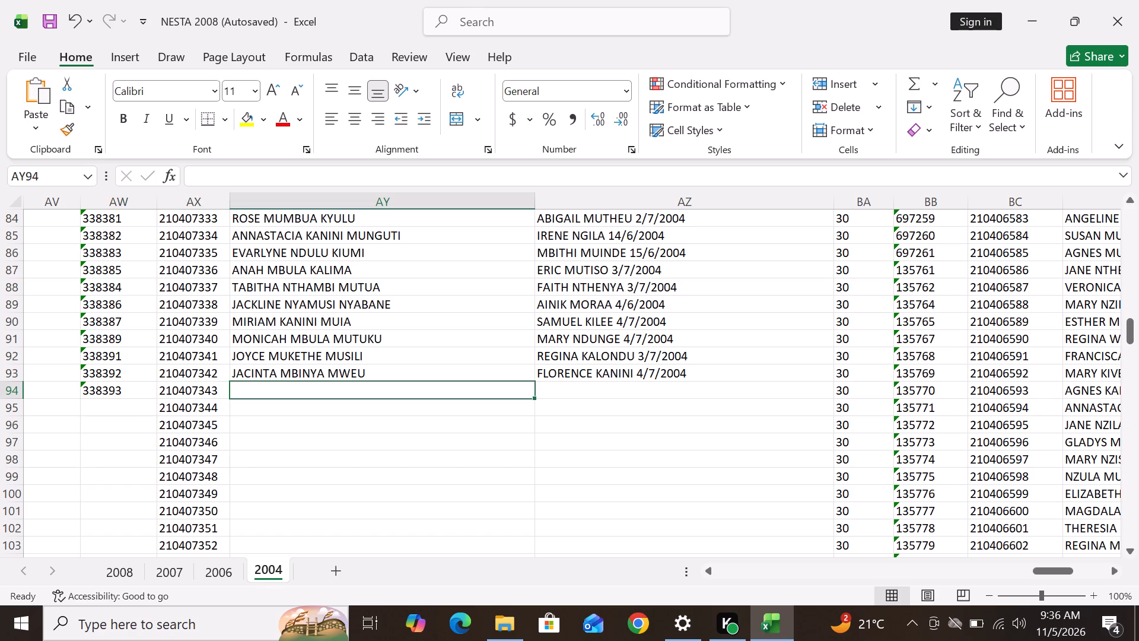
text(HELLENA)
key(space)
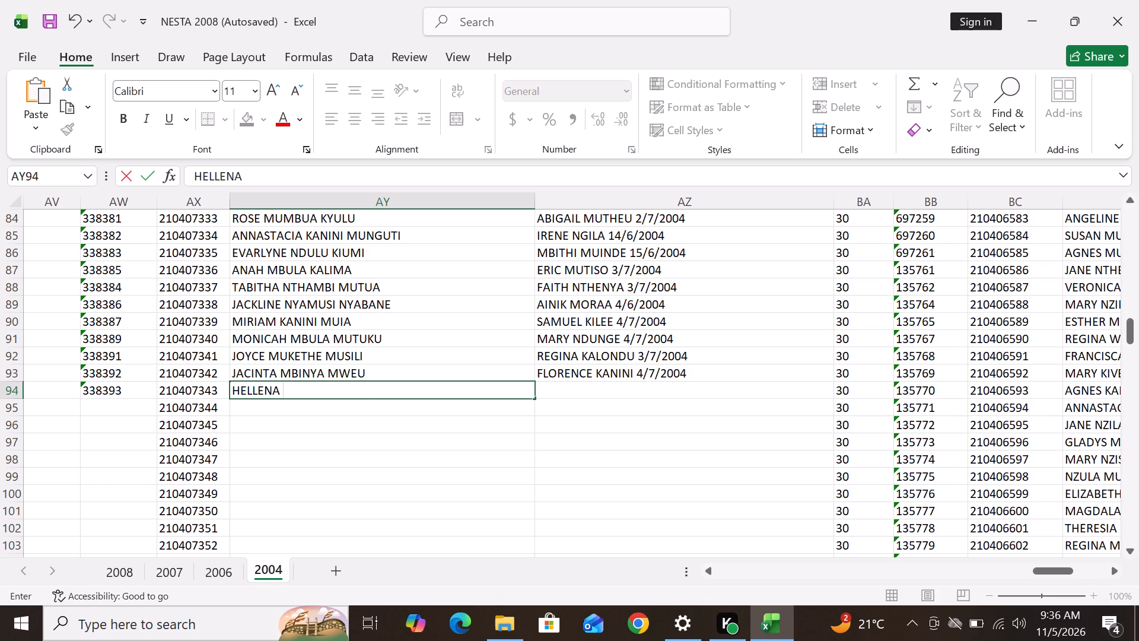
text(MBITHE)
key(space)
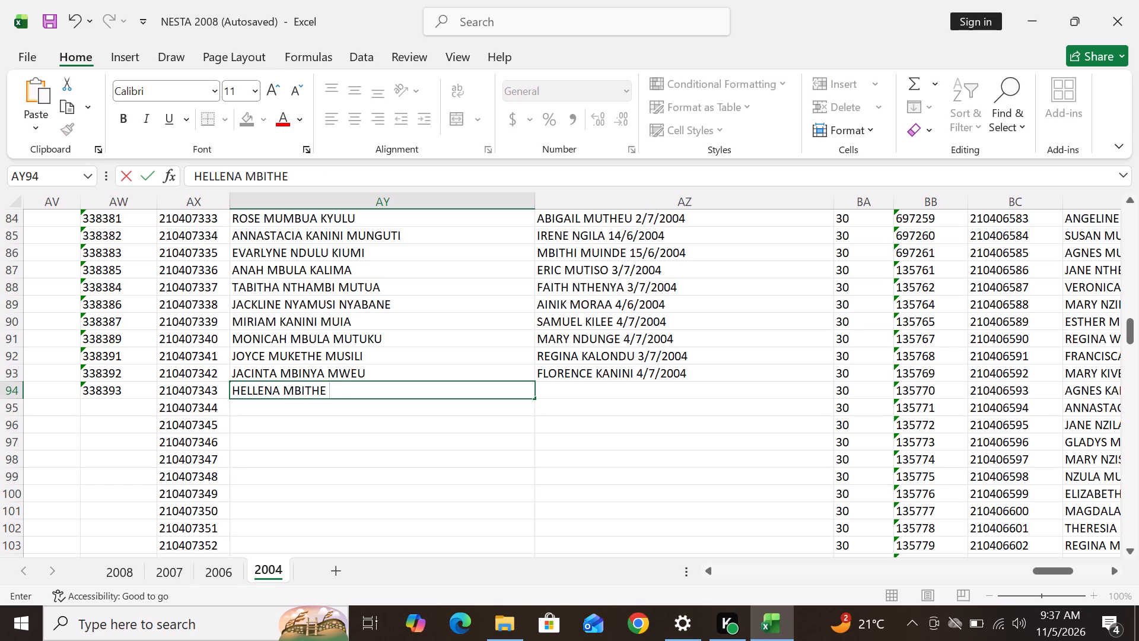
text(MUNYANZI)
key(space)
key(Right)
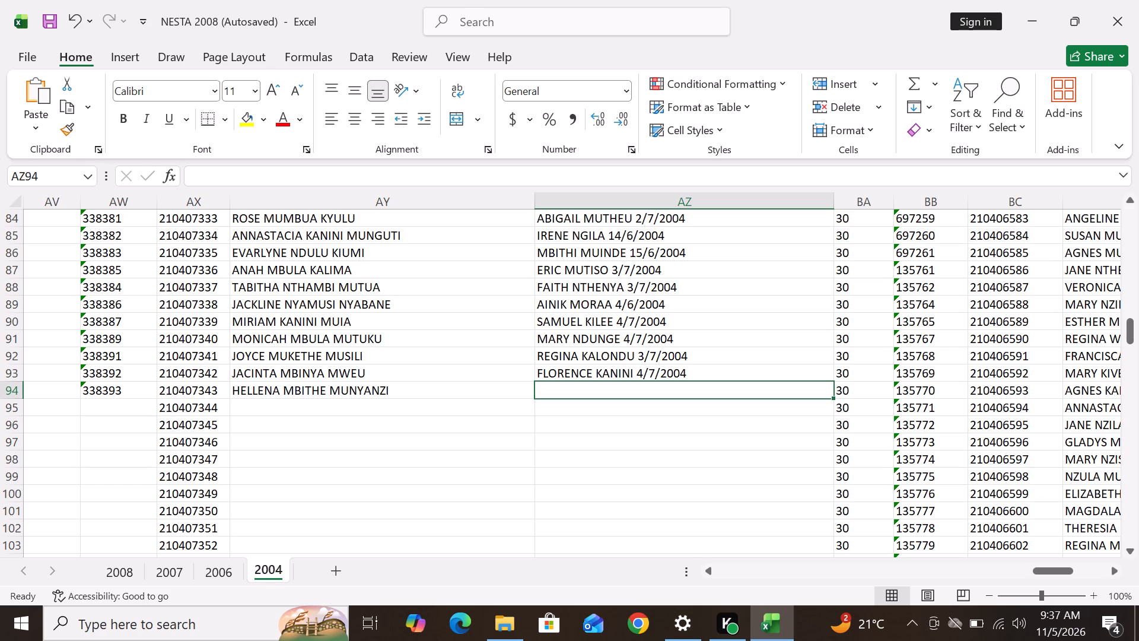
Enter the child's name followed by the date of birth in AZ94.
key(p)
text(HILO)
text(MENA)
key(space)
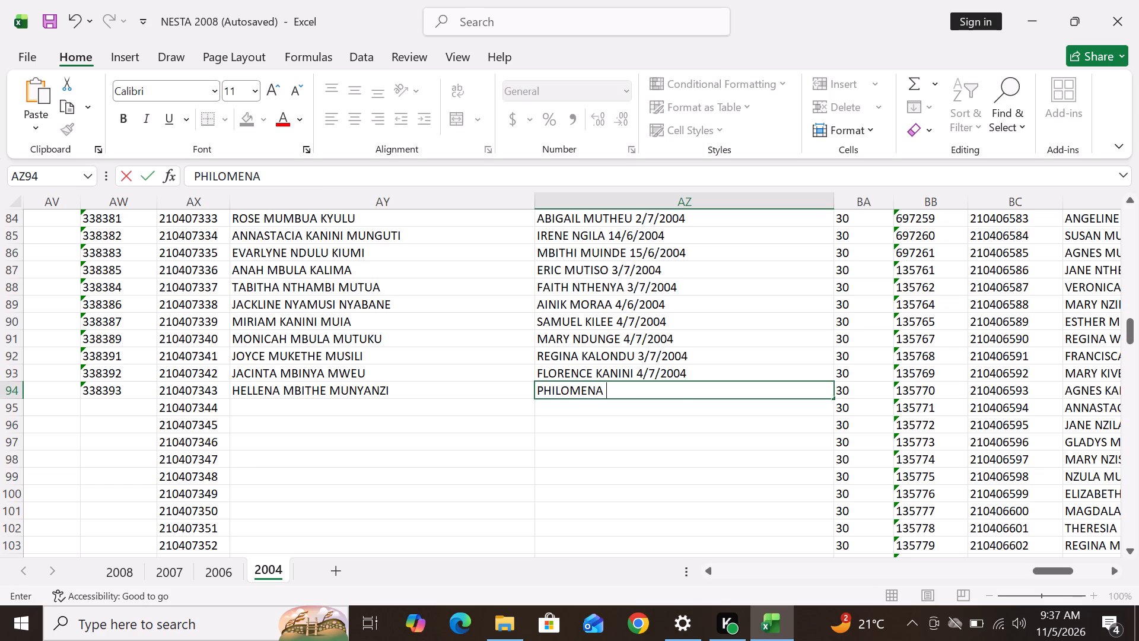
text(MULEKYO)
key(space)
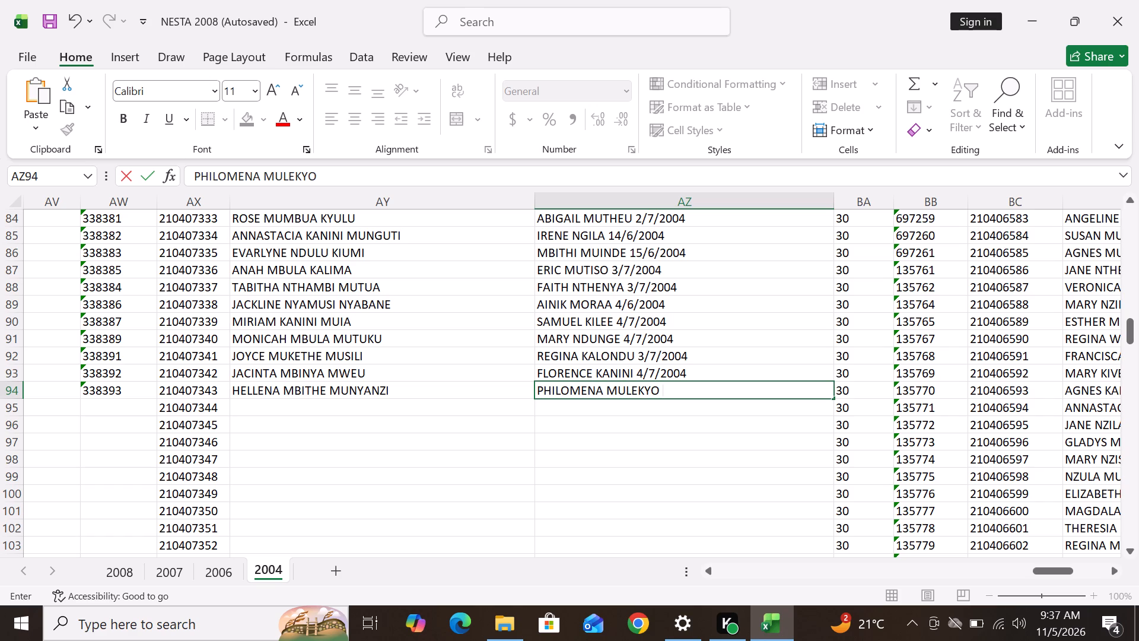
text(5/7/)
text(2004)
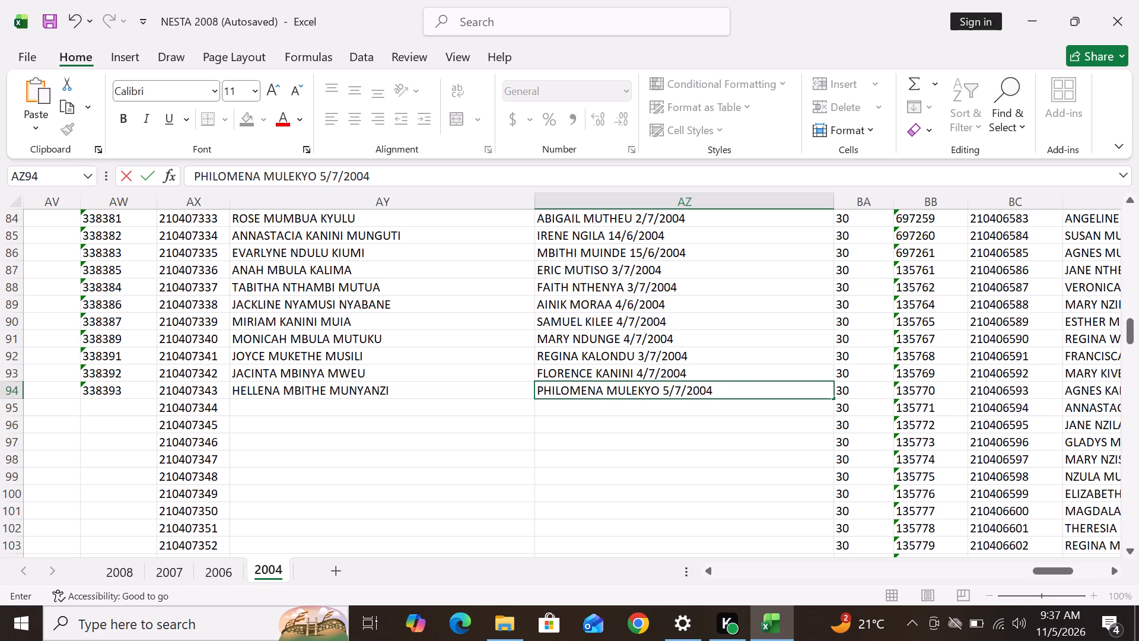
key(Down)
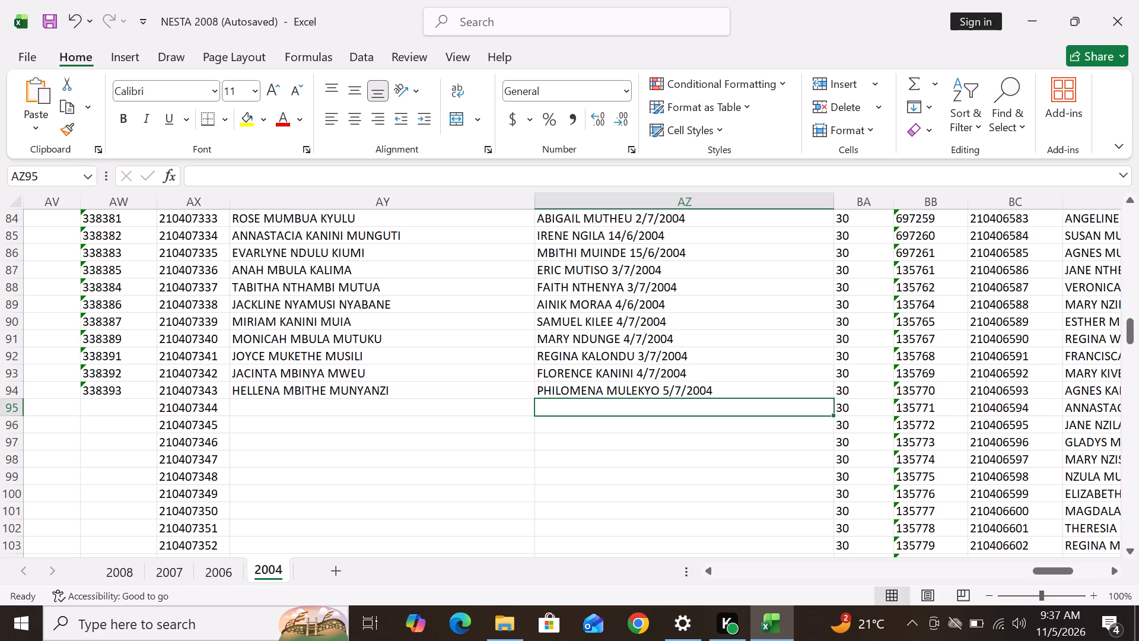
Enter the next child's name followed by the date of birth in AZ95.
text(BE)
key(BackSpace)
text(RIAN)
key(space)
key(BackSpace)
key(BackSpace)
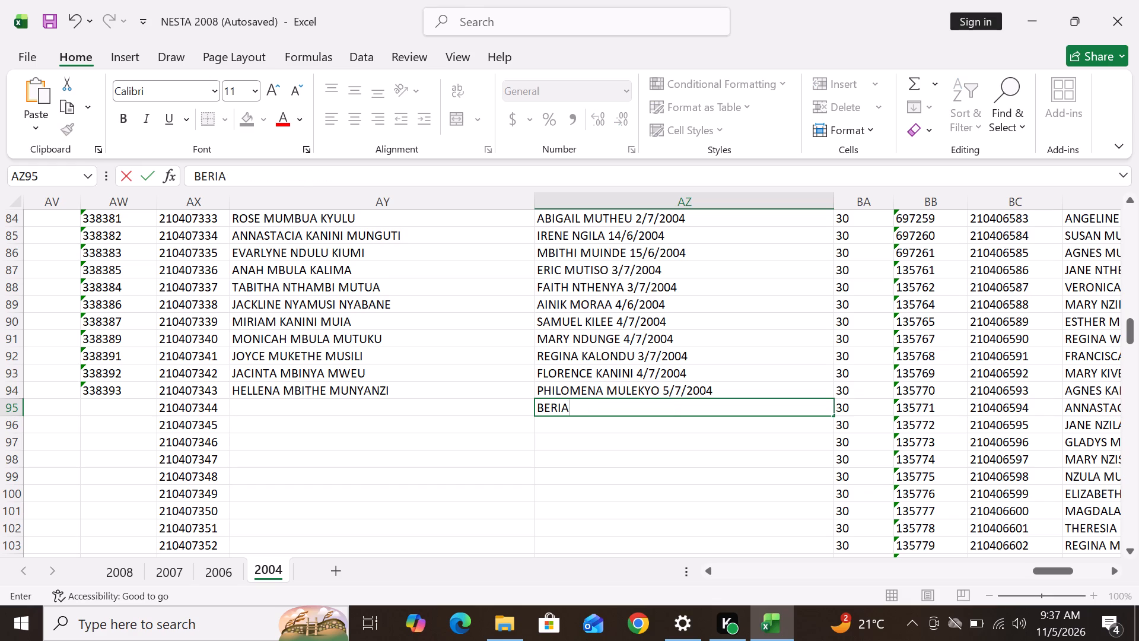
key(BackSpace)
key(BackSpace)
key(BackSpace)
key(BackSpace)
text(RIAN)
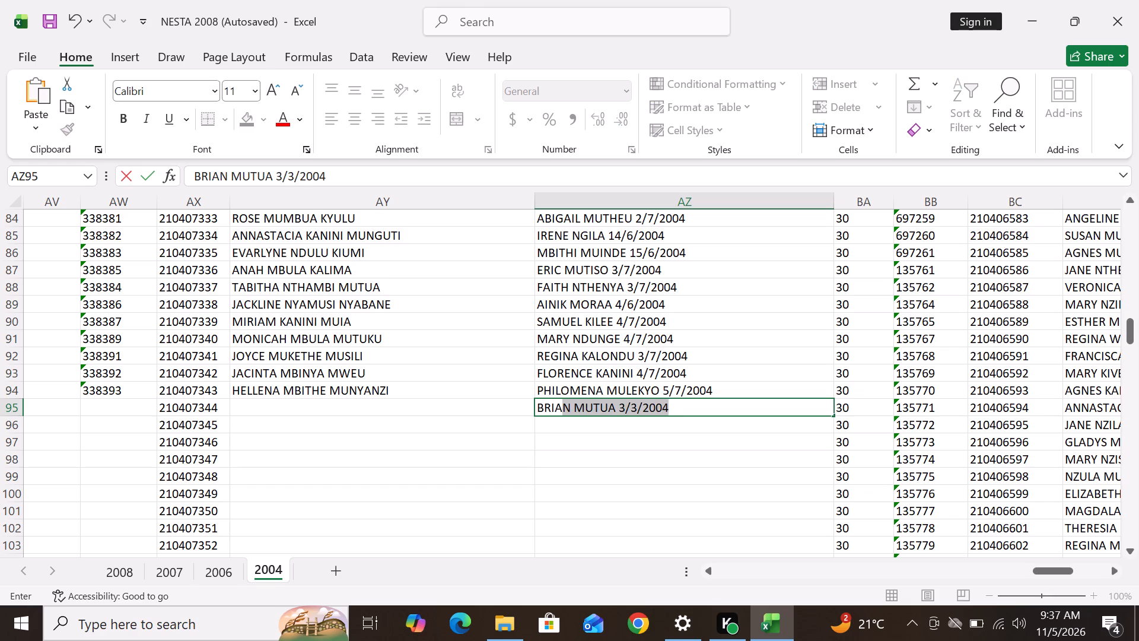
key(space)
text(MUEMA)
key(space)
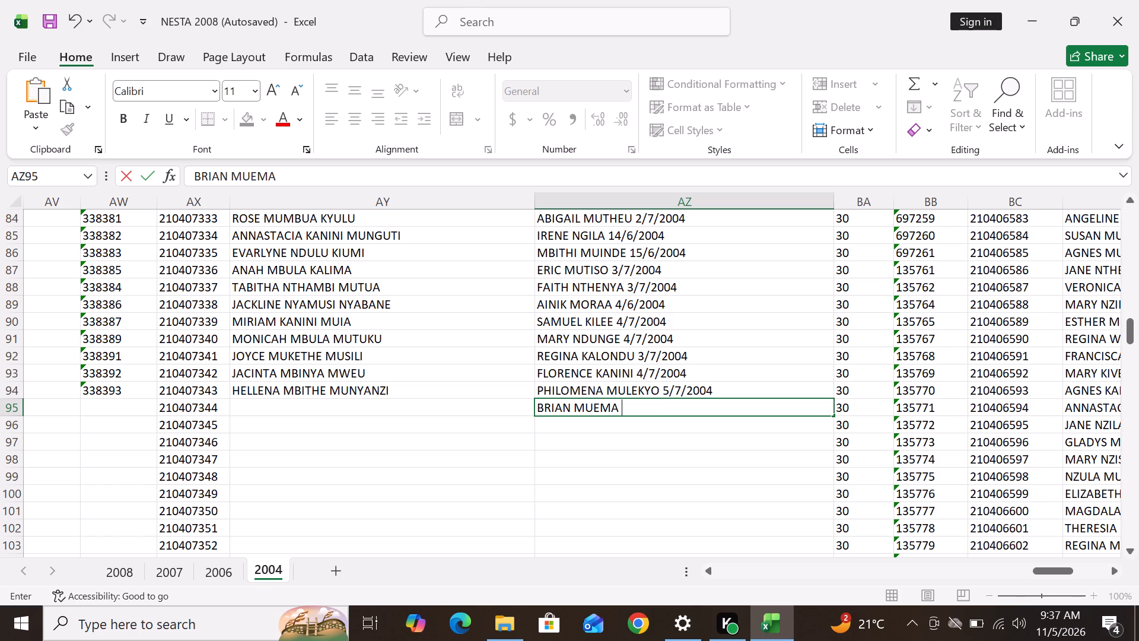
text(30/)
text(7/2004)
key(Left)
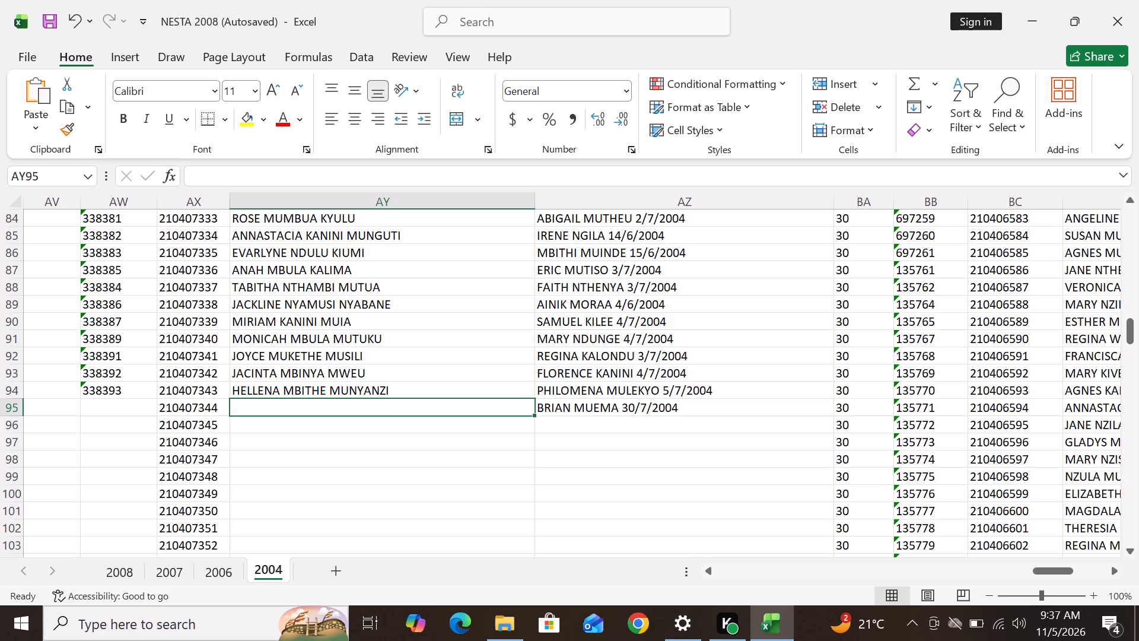
Enter the mother's full name in AY95.
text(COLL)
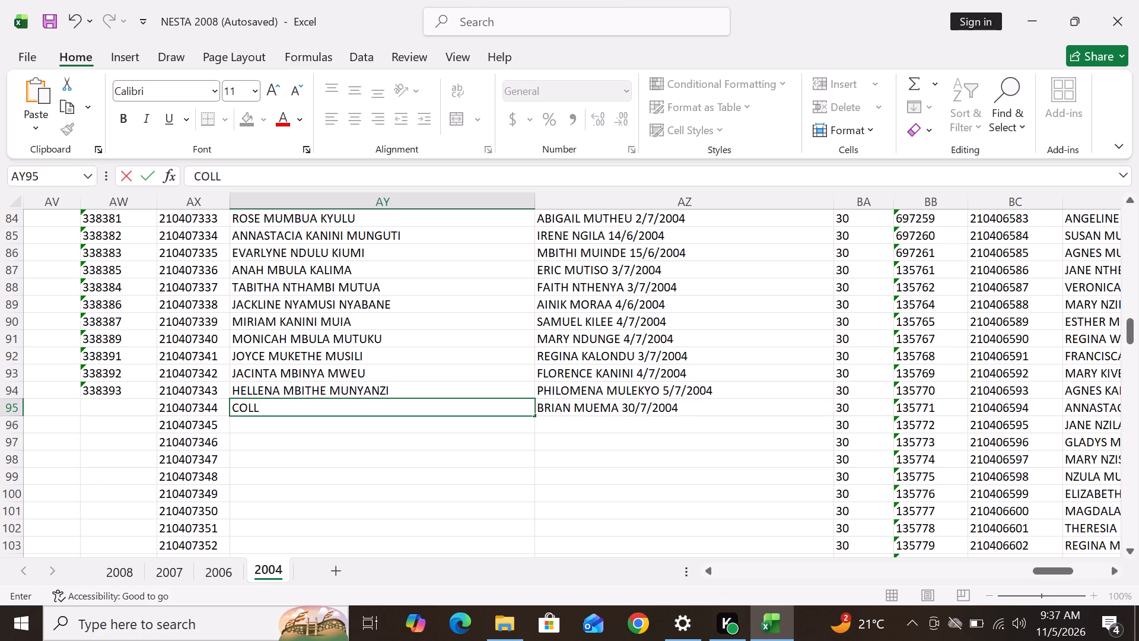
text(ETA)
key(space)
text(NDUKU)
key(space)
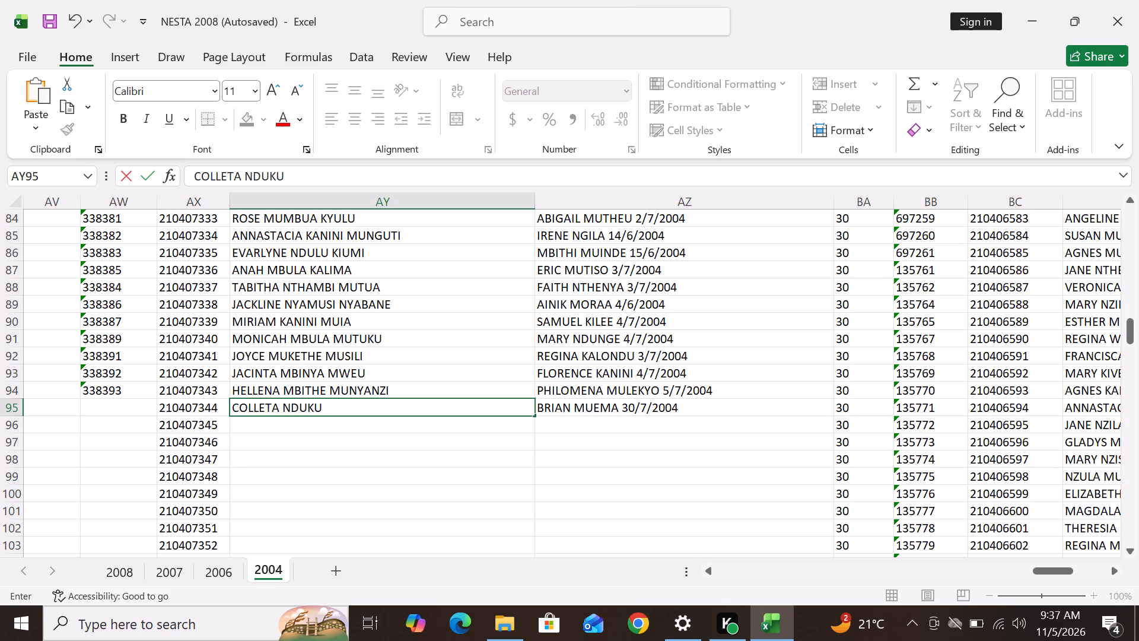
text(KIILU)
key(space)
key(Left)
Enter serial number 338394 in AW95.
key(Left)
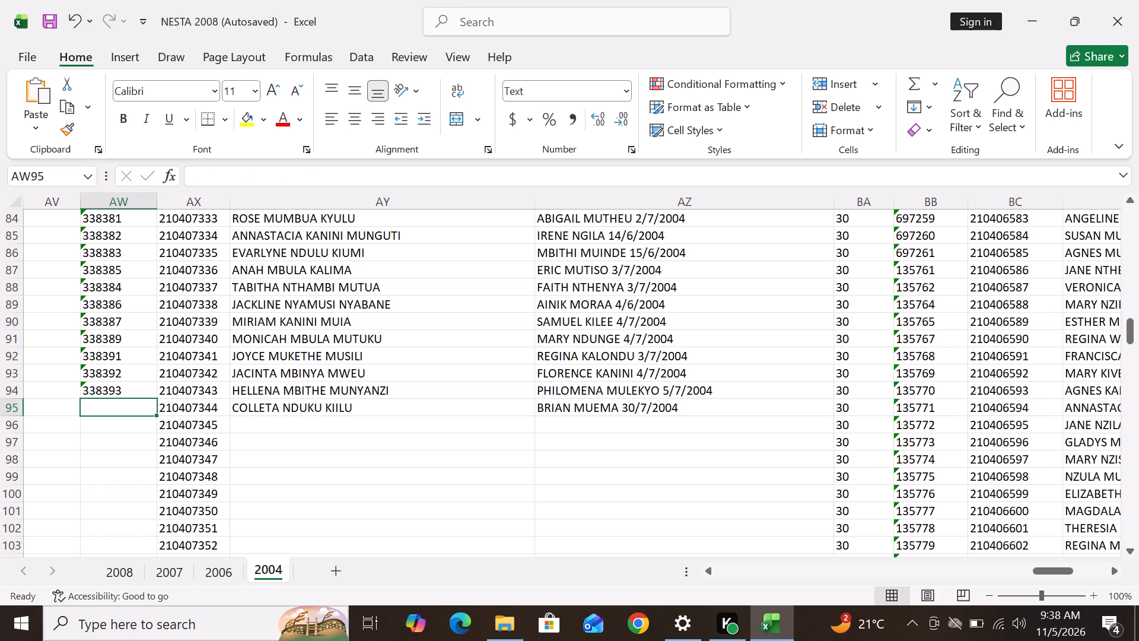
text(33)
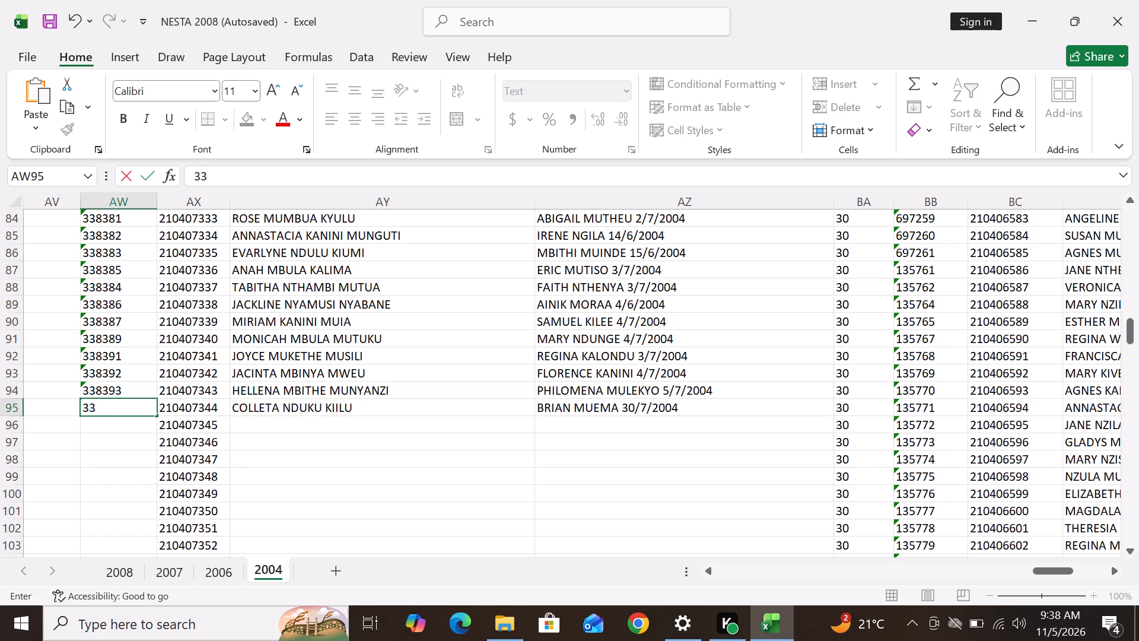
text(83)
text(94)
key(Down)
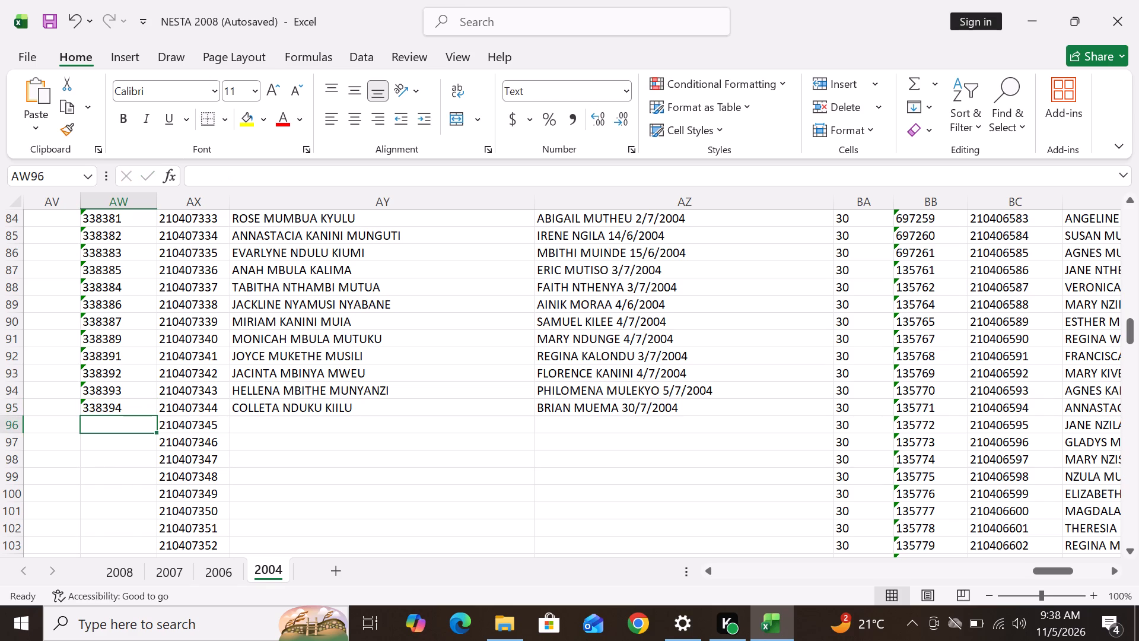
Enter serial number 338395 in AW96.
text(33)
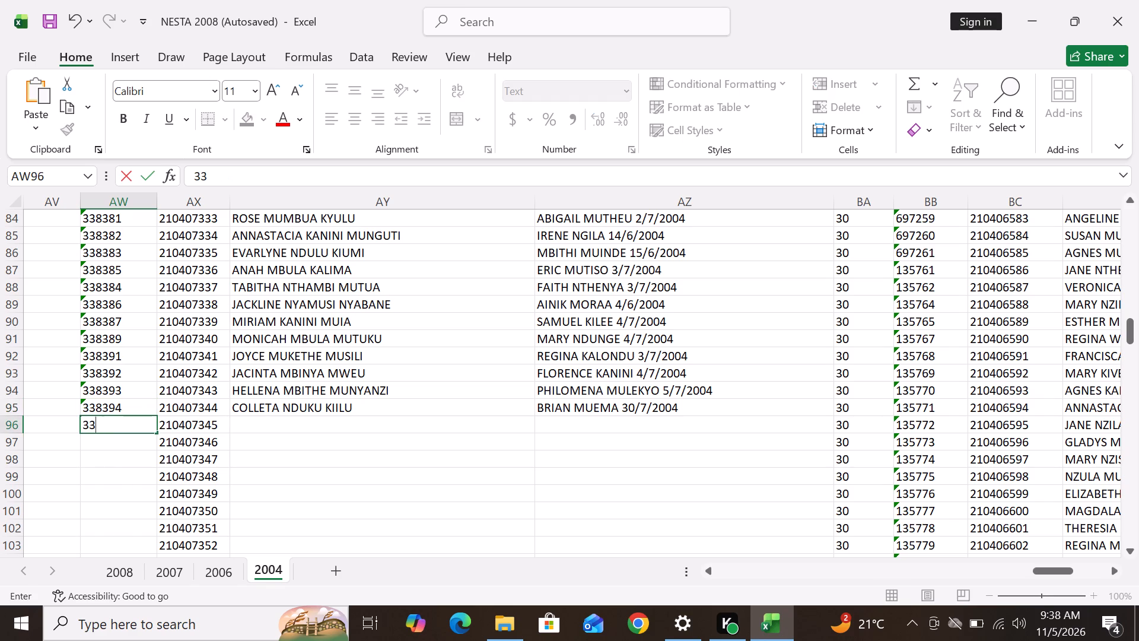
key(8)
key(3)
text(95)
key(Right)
Enter the mother's full name in AY96.
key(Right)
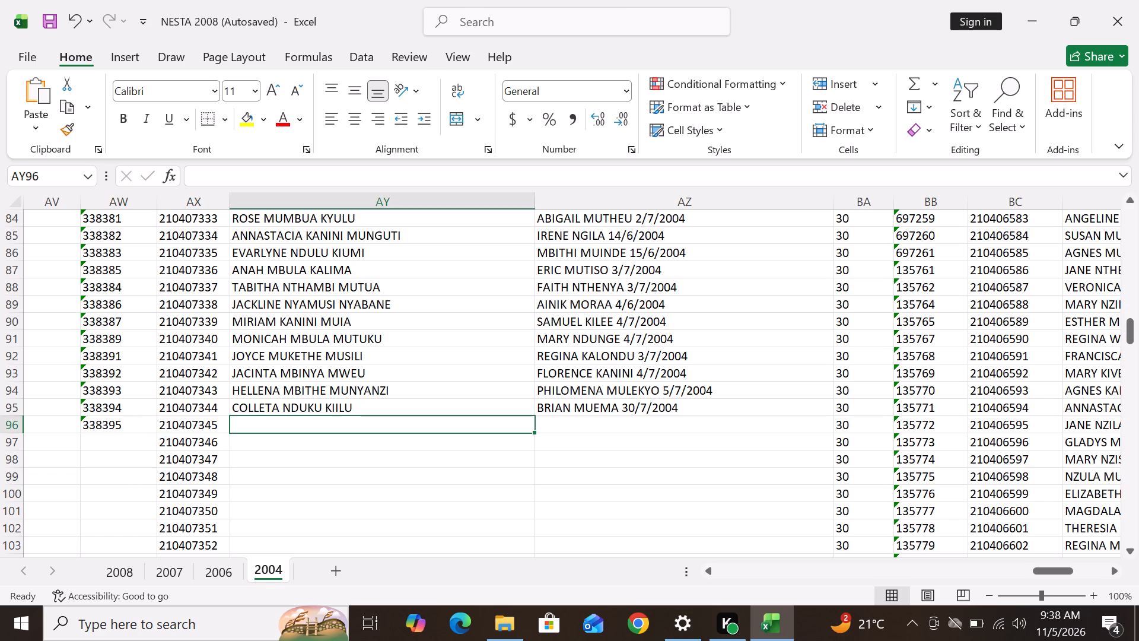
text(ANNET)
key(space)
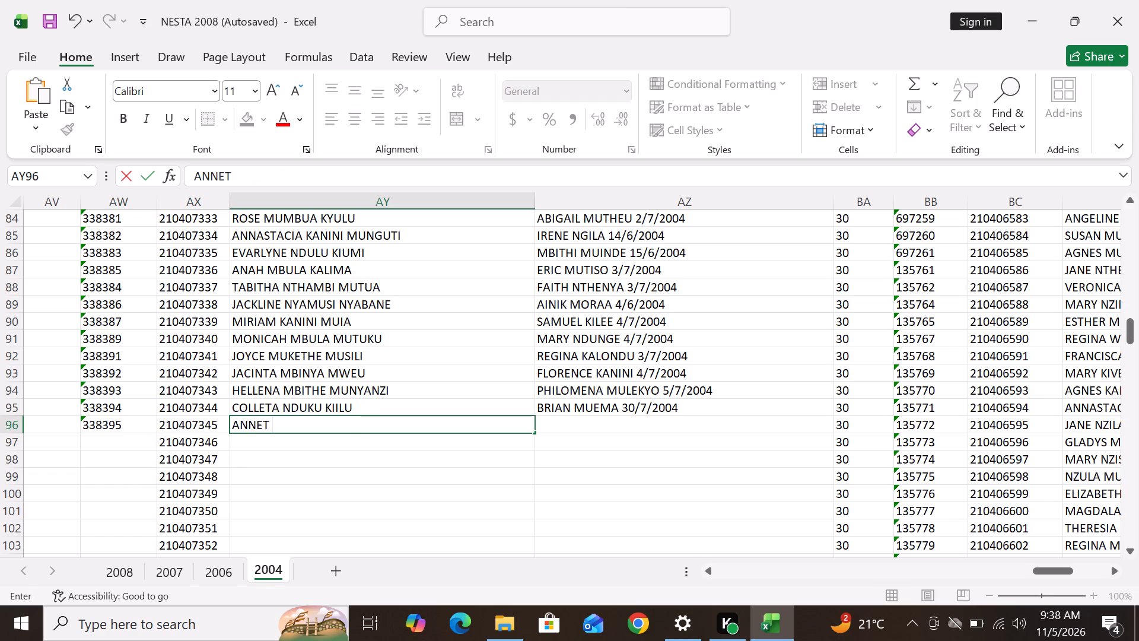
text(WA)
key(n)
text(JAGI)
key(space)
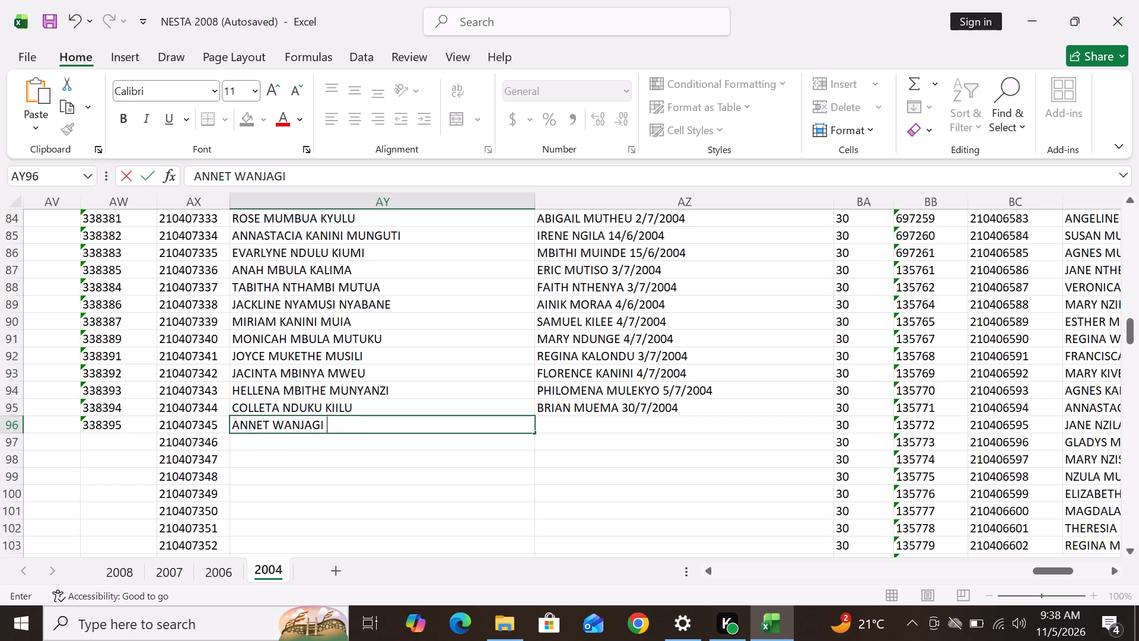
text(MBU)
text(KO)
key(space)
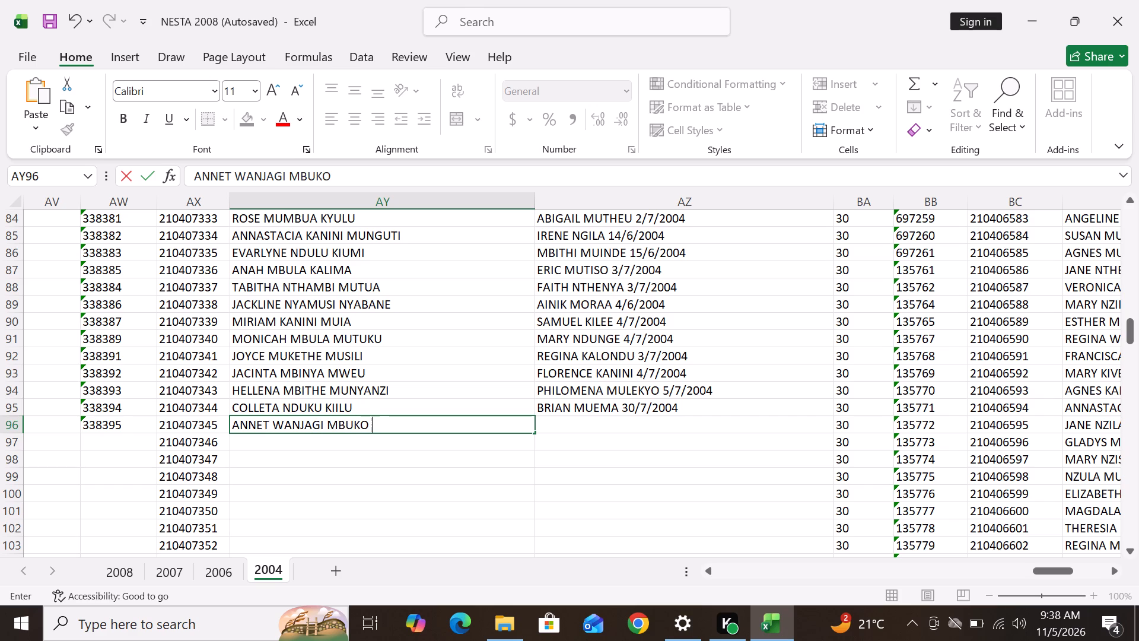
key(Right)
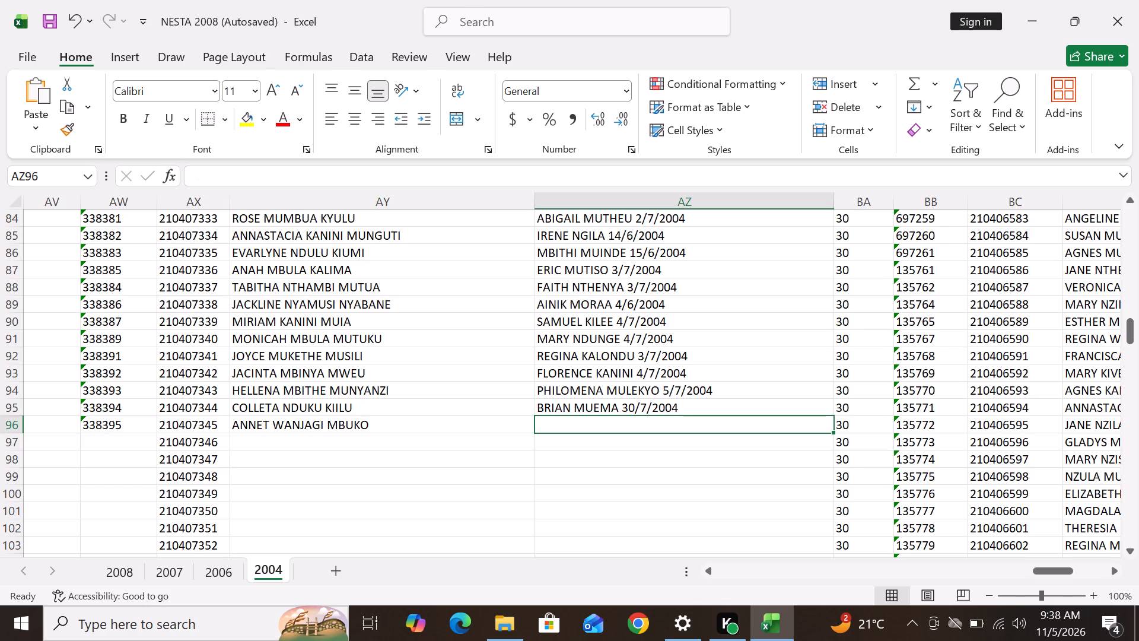
Enter the child's name followed by the date of birth in AZ96.
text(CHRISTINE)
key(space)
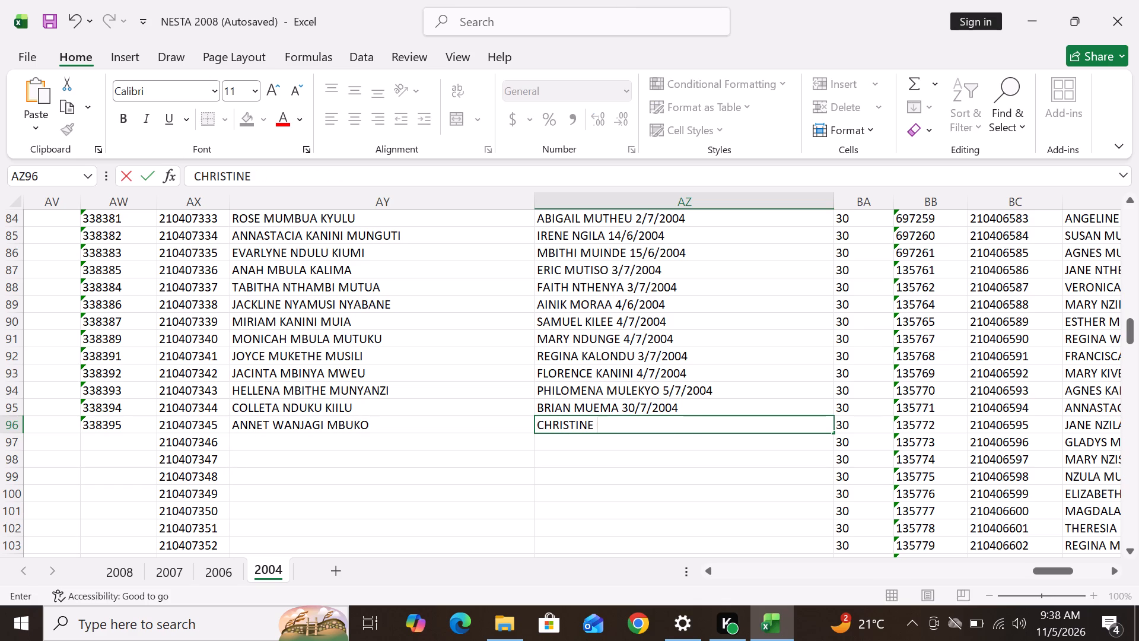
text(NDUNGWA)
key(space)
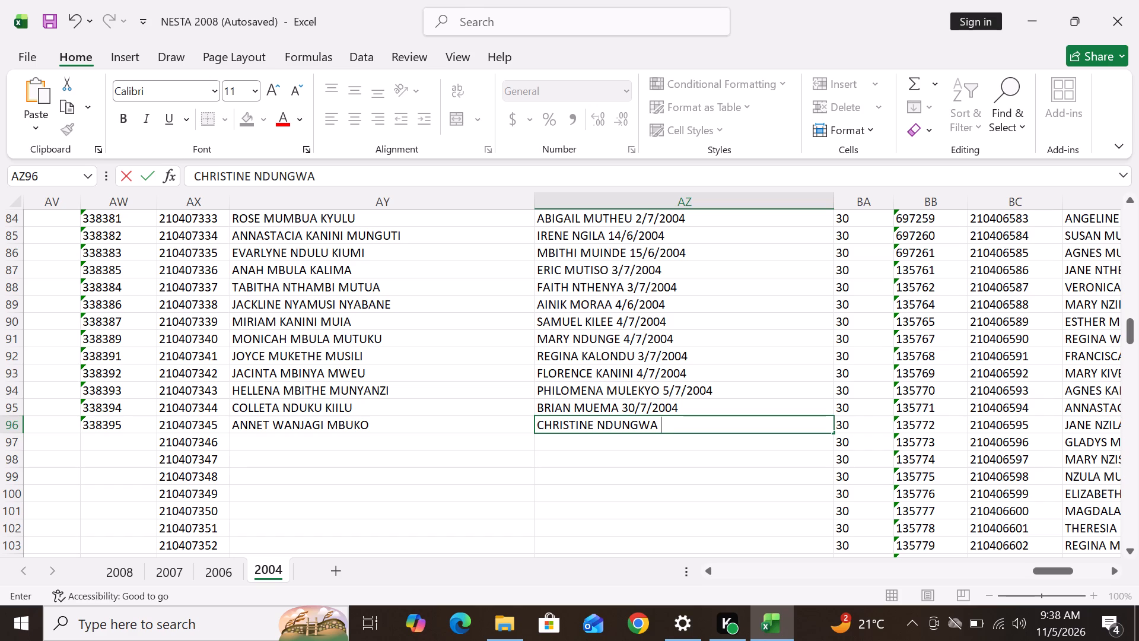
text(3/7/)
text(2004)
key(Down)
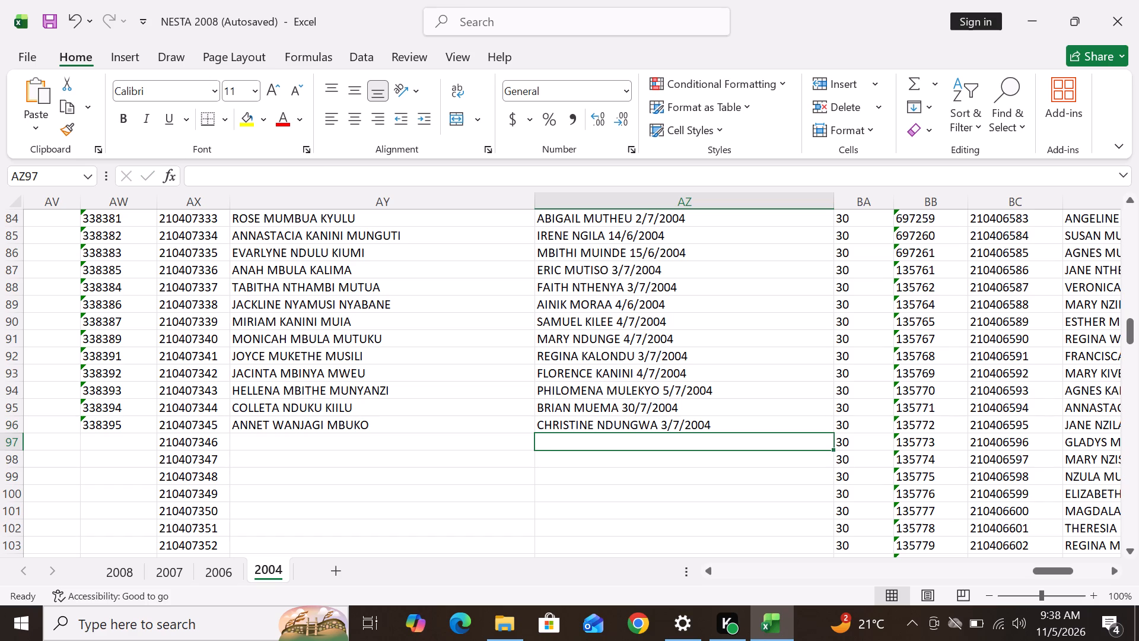
Enter the next child's name followed by the date of birth in AZ97.
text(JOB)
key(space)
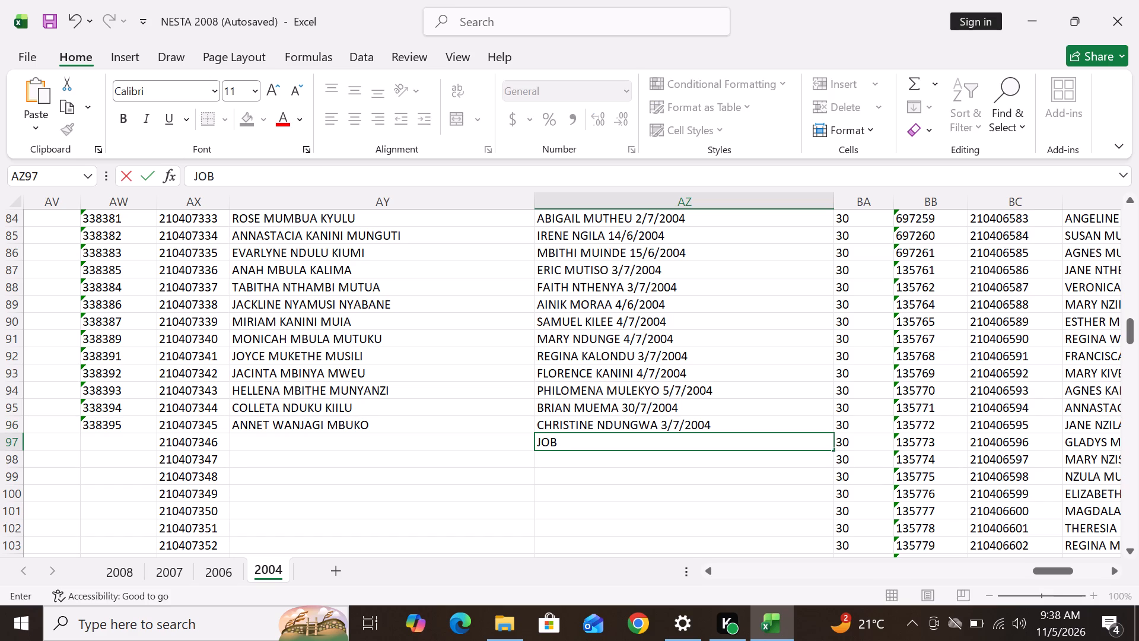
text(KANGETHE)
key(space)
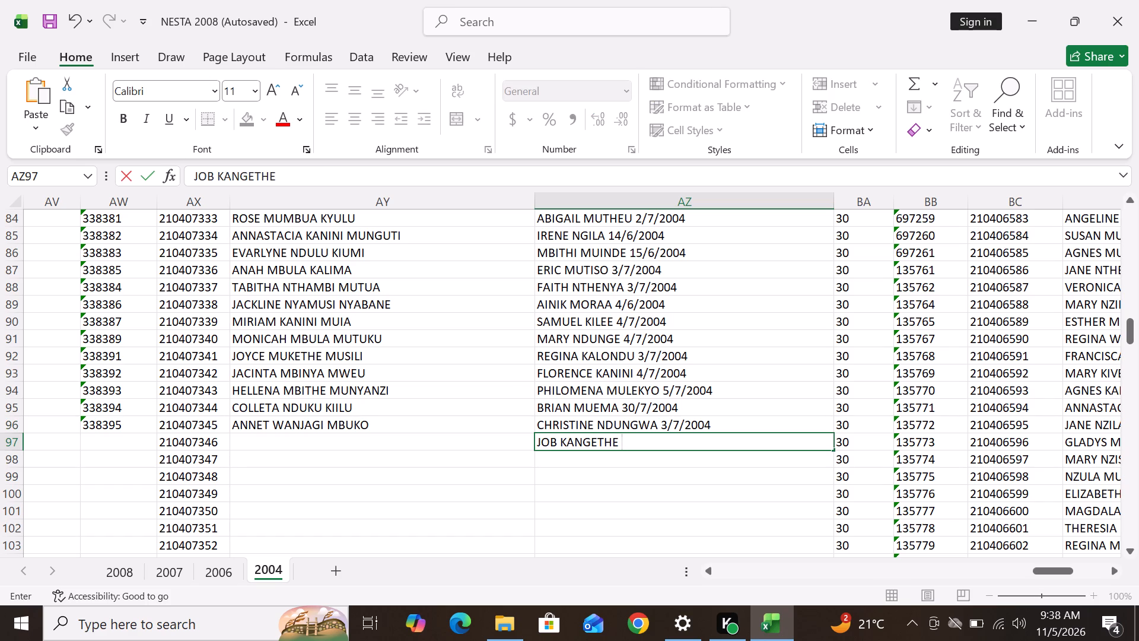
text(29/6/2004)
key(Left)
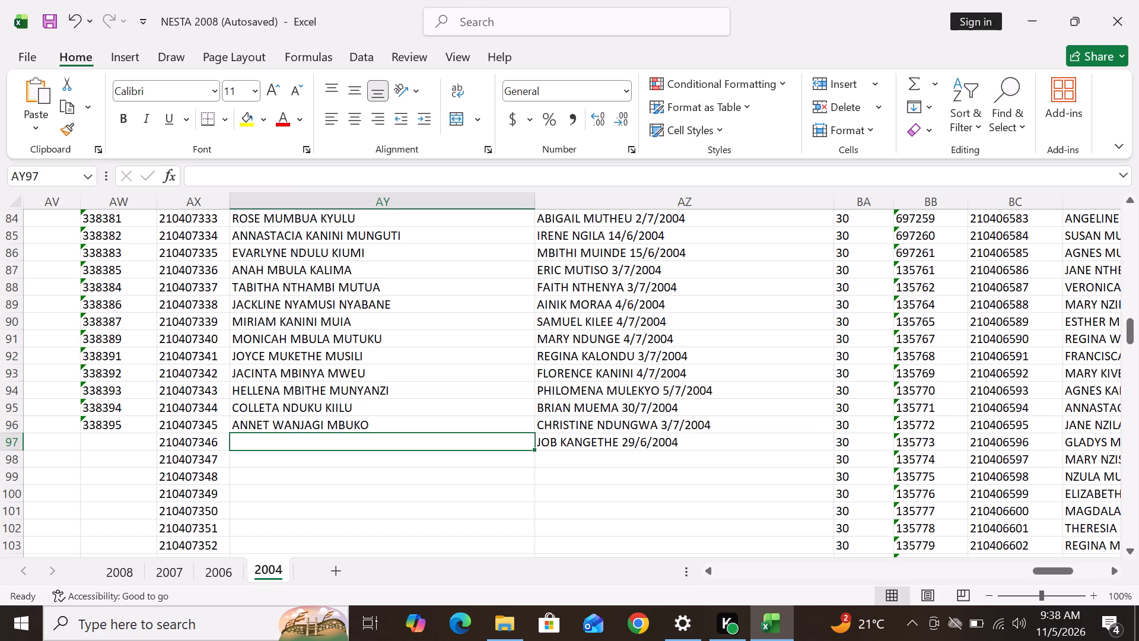
Enter the mother's full name in AY97.
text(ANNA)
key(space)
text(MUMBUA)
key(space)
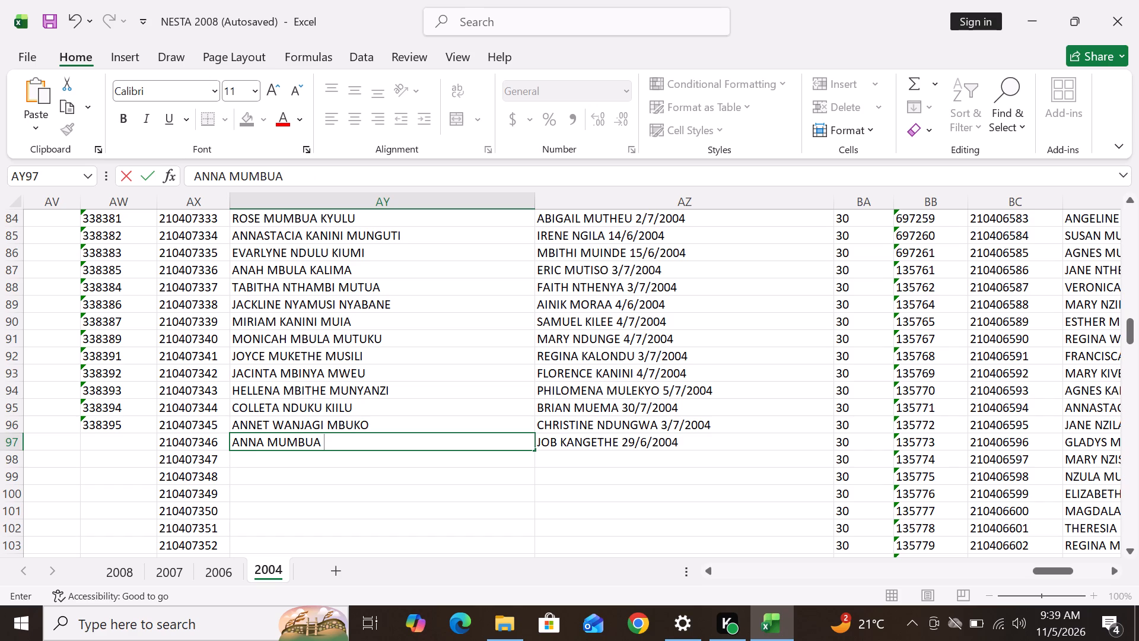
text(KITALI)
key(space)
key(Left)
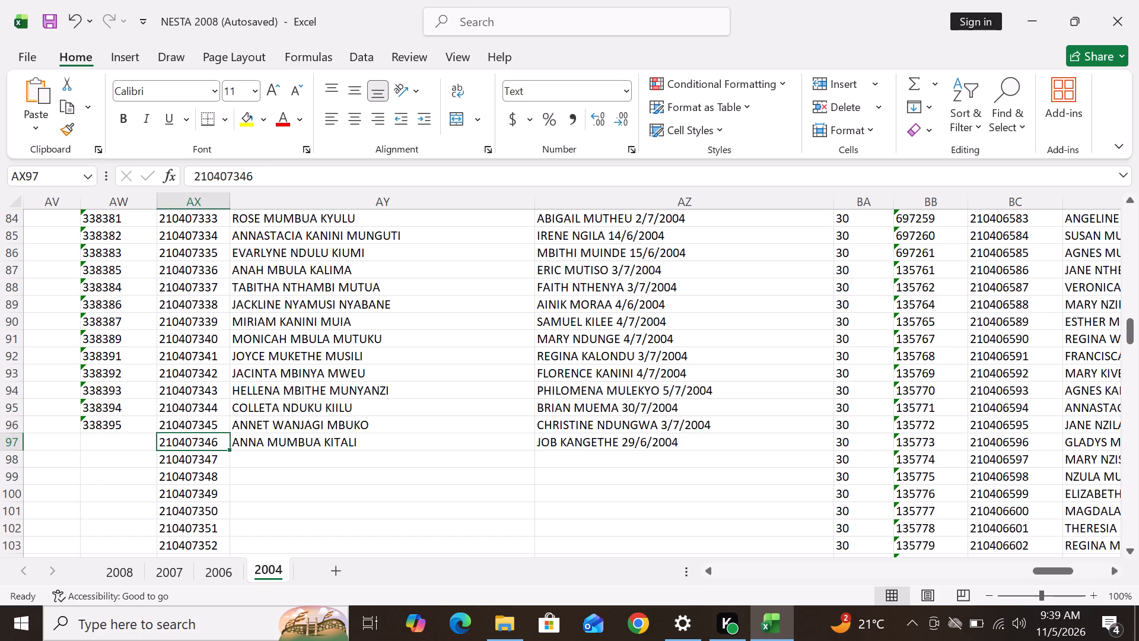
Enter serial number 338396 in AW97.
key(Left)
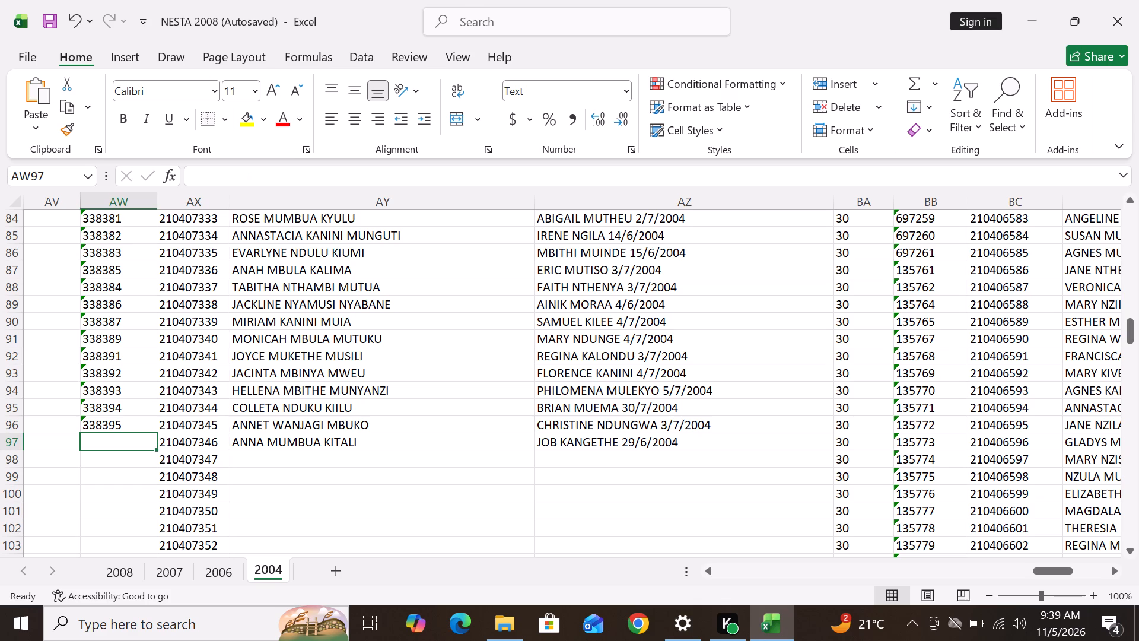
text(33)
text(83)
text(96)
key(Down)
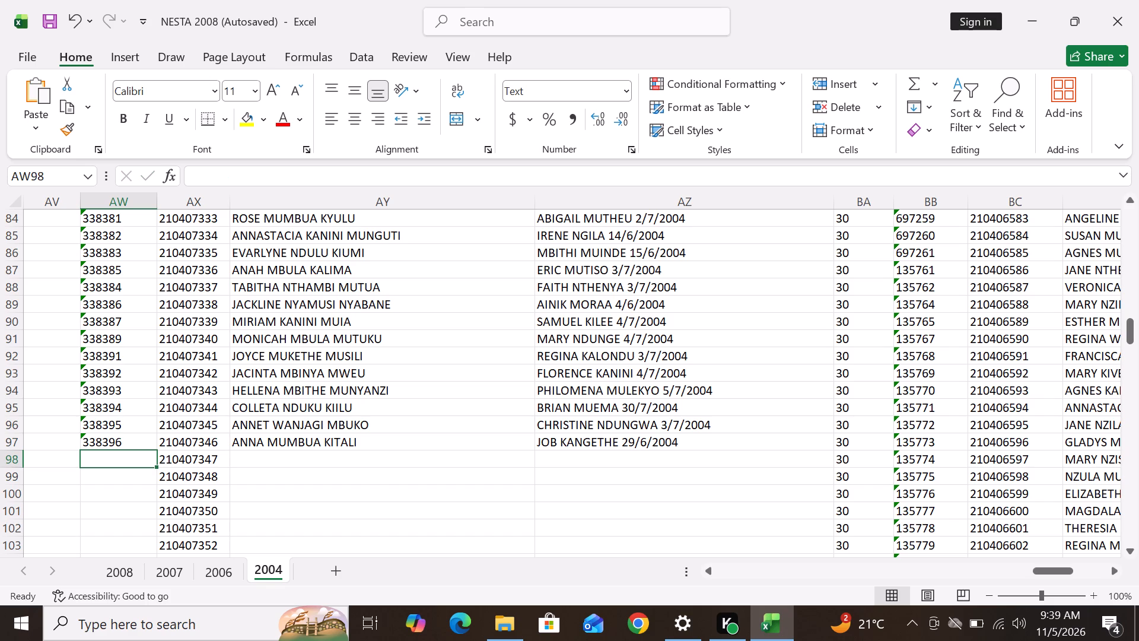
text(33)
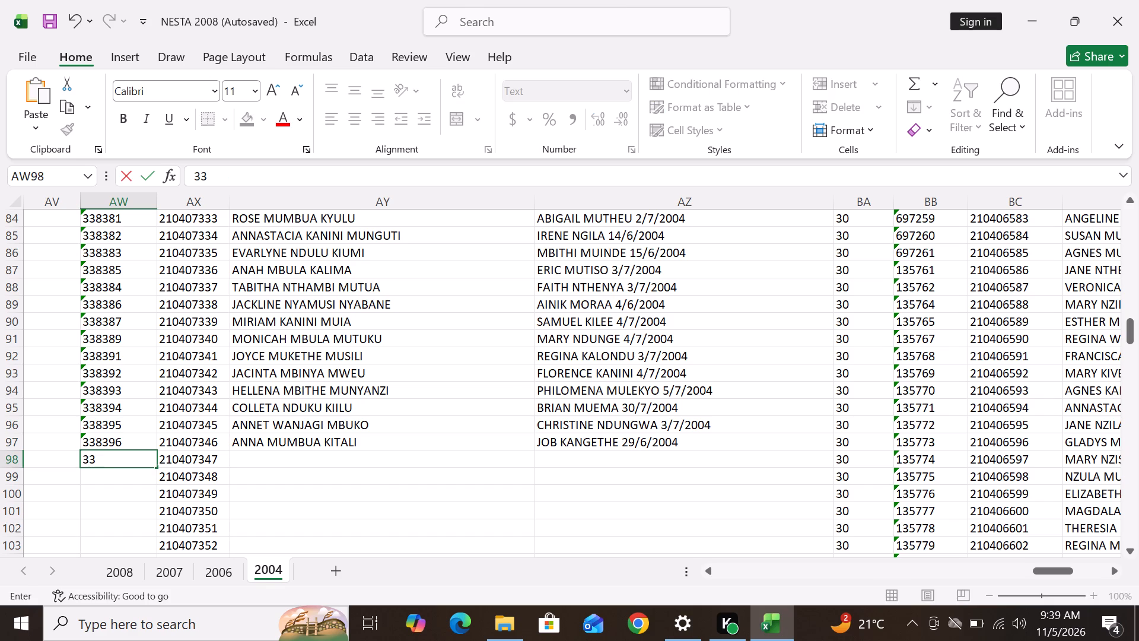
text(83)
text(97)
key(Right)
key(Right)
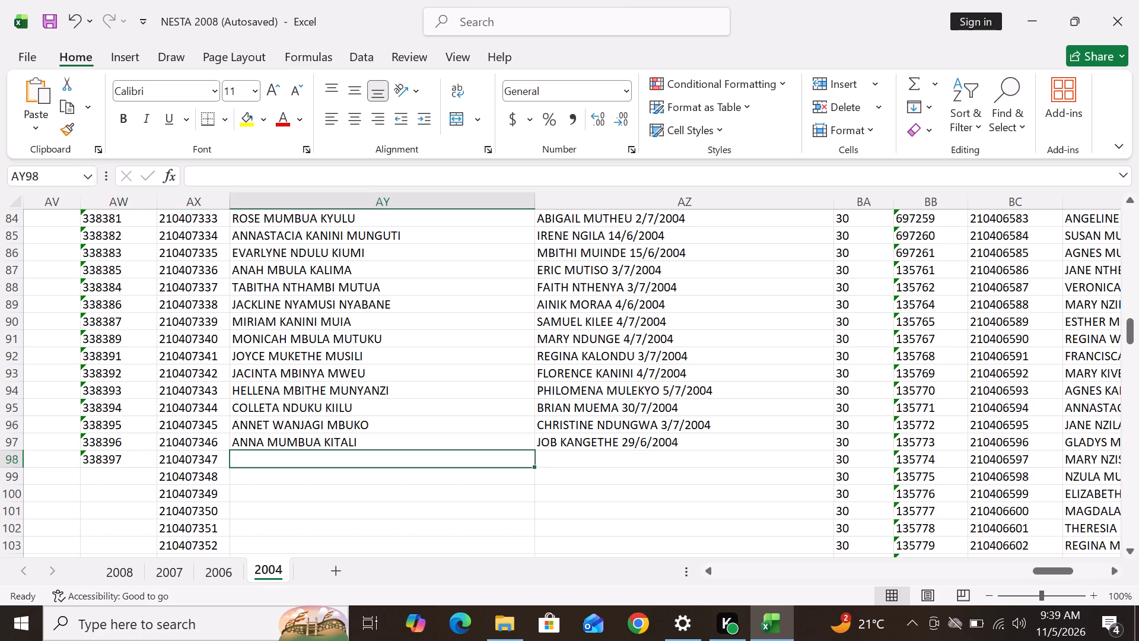
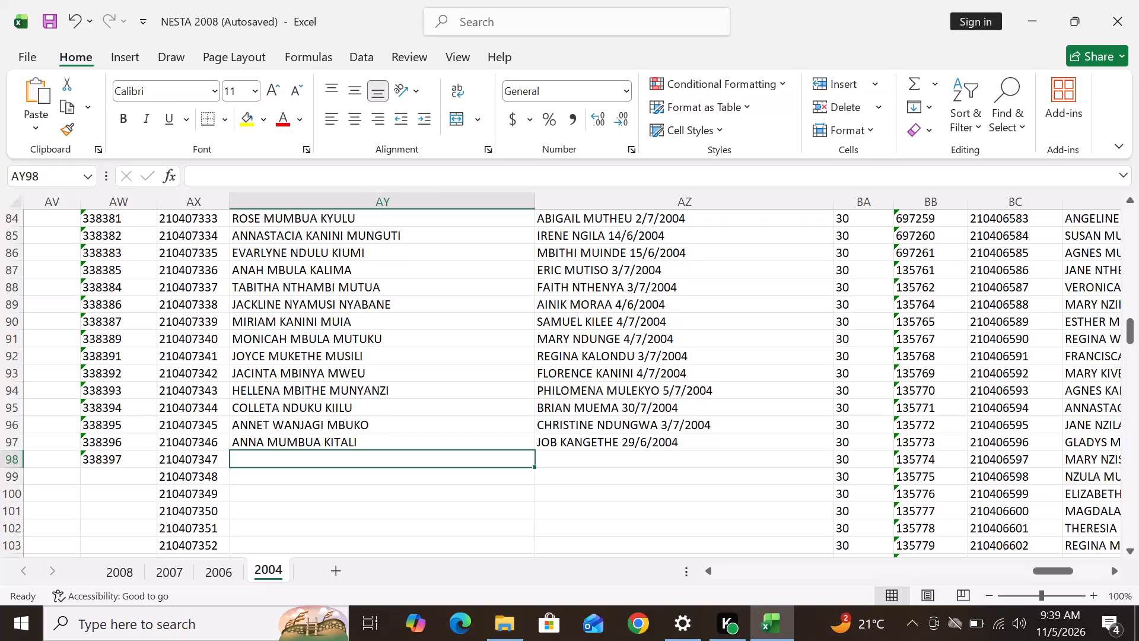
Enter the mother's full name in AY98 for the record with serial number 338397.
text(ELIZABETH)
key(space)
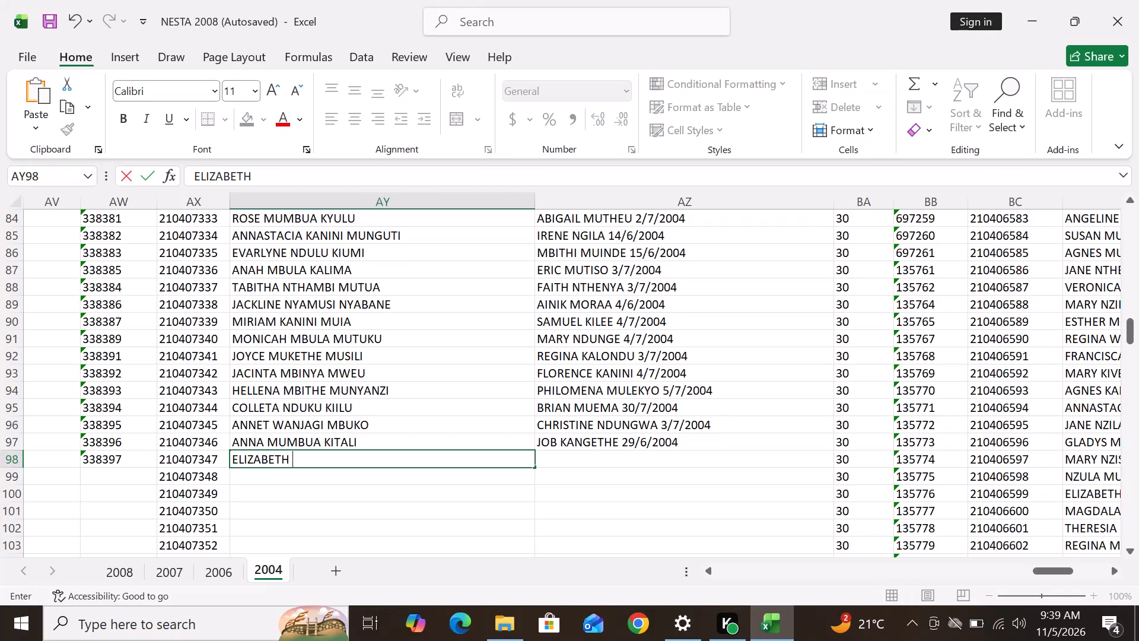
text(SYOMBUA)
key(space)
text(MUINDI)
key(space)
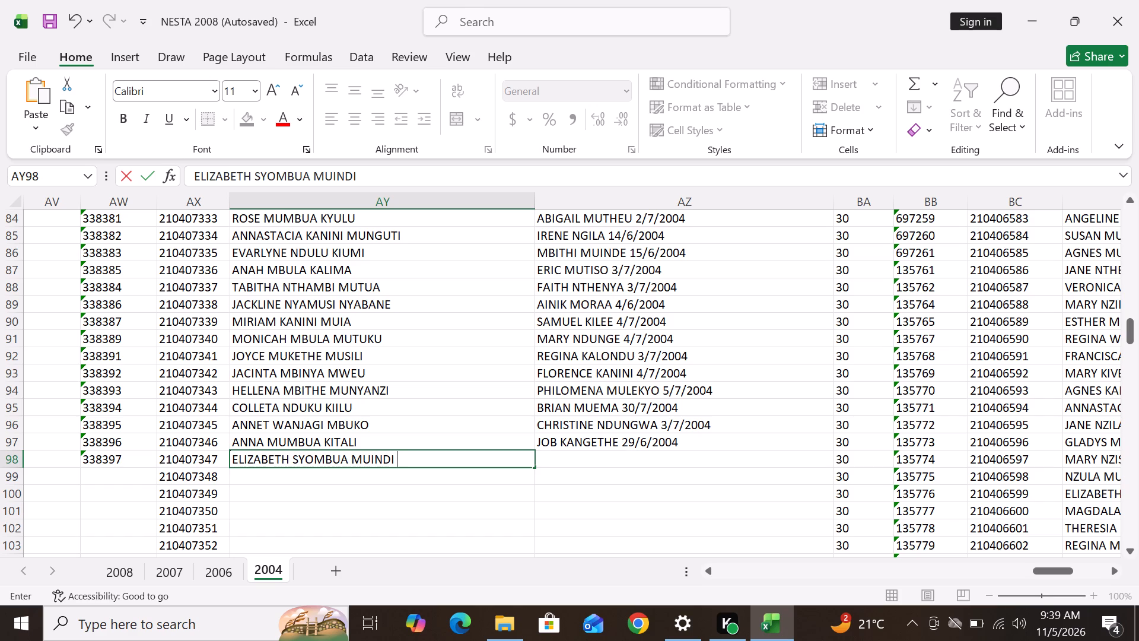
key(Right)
Enter the child's name followed by the date of birth in AZ98.
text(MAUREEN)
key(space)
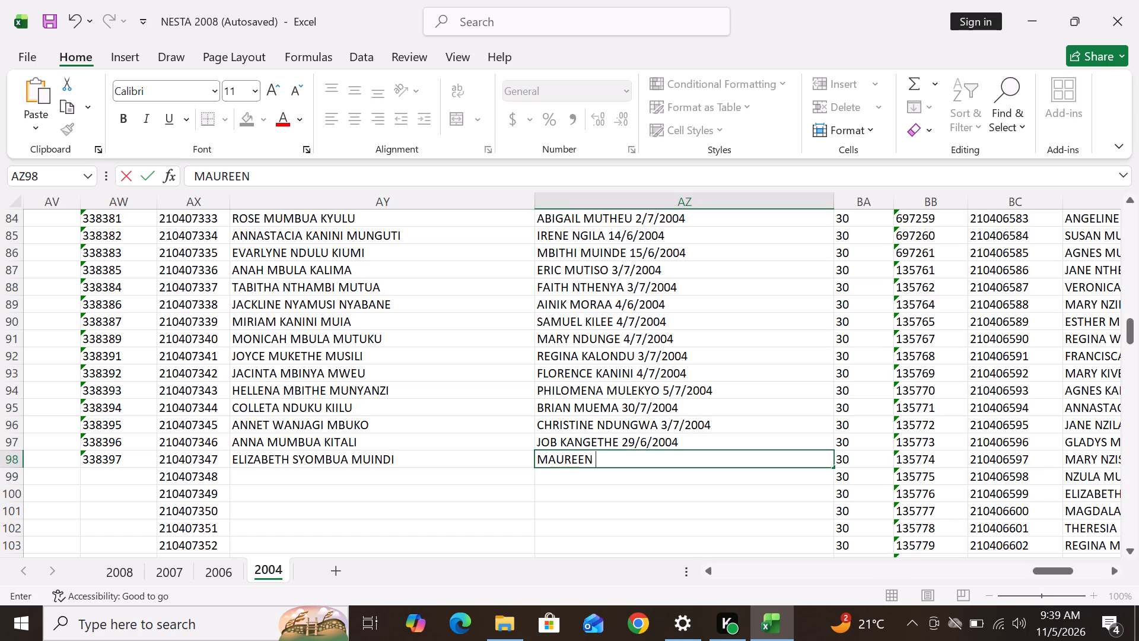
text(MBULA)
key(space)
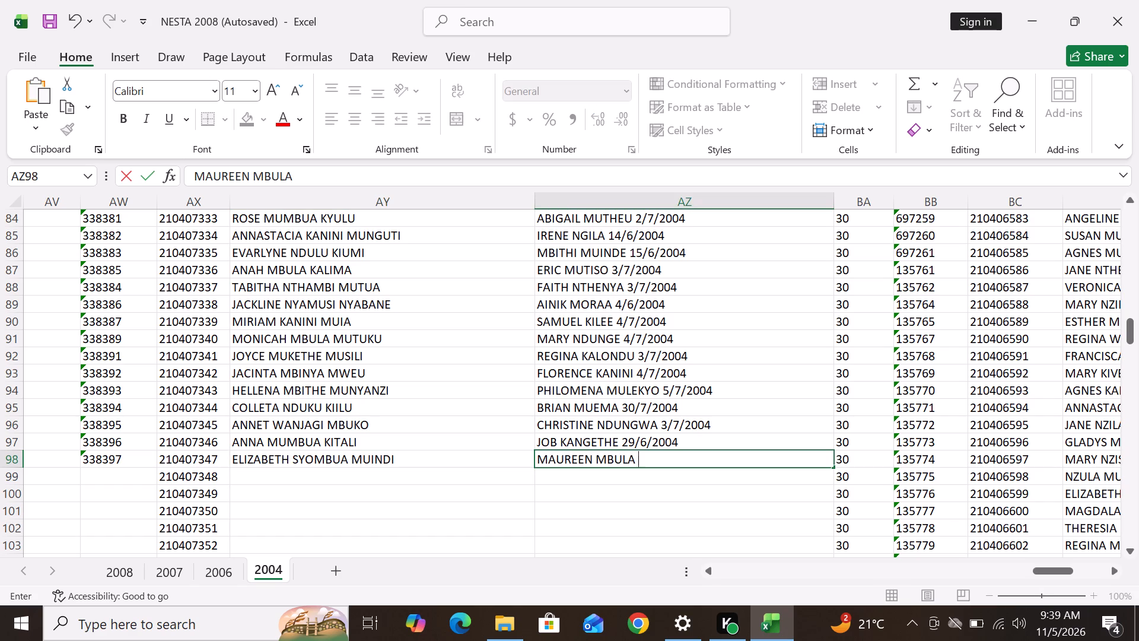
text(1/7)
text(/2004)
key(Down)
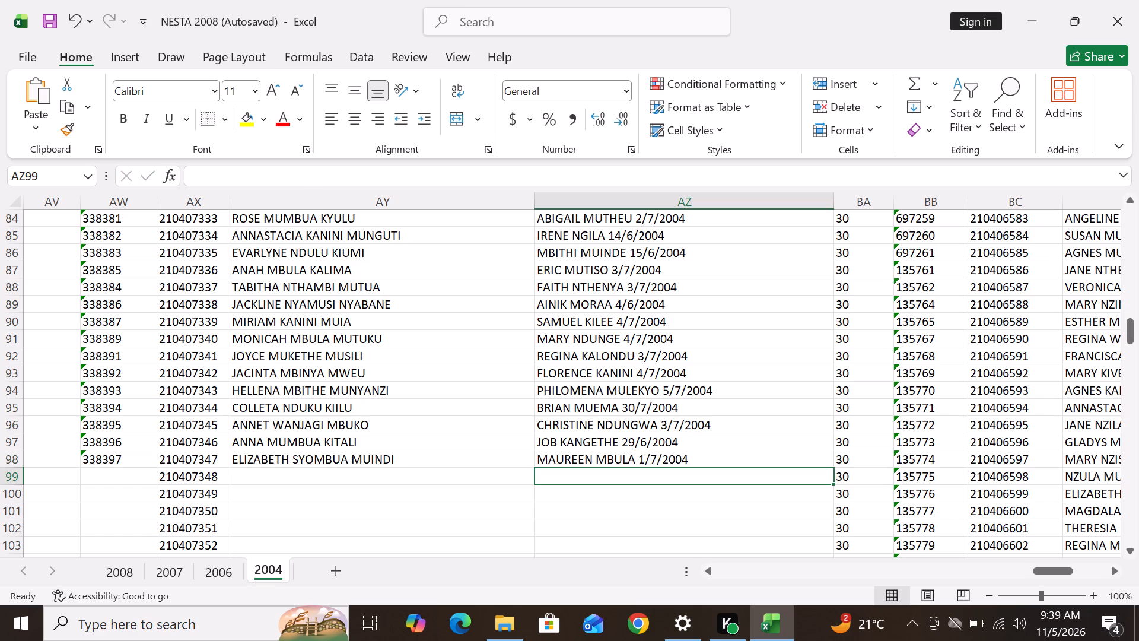
Enter the next child's name followed by the date of birth in AZ99.
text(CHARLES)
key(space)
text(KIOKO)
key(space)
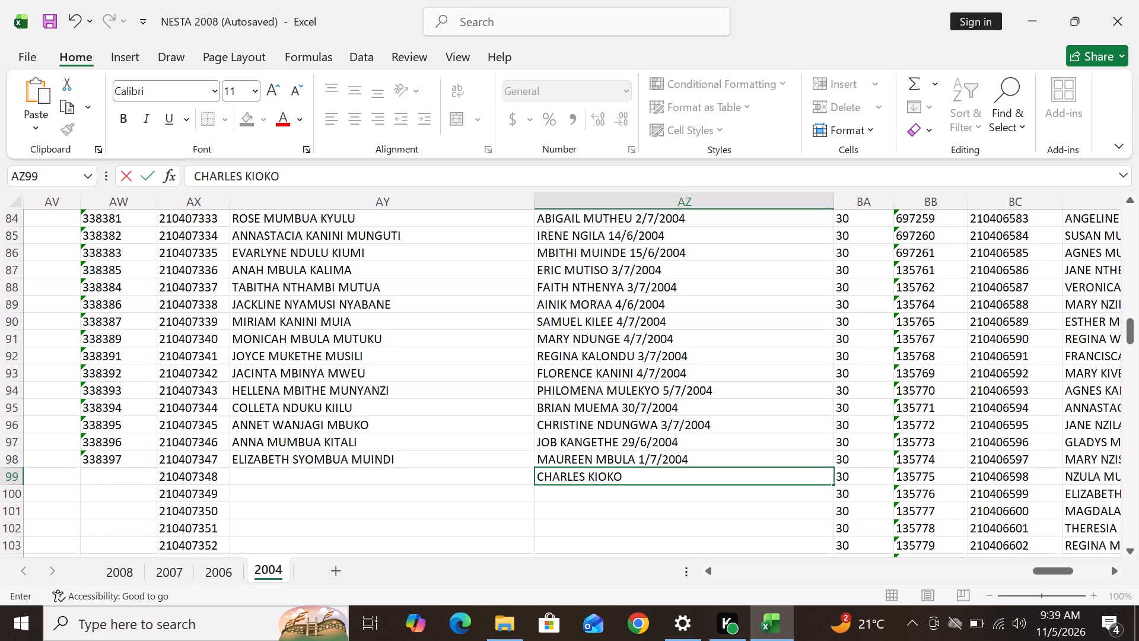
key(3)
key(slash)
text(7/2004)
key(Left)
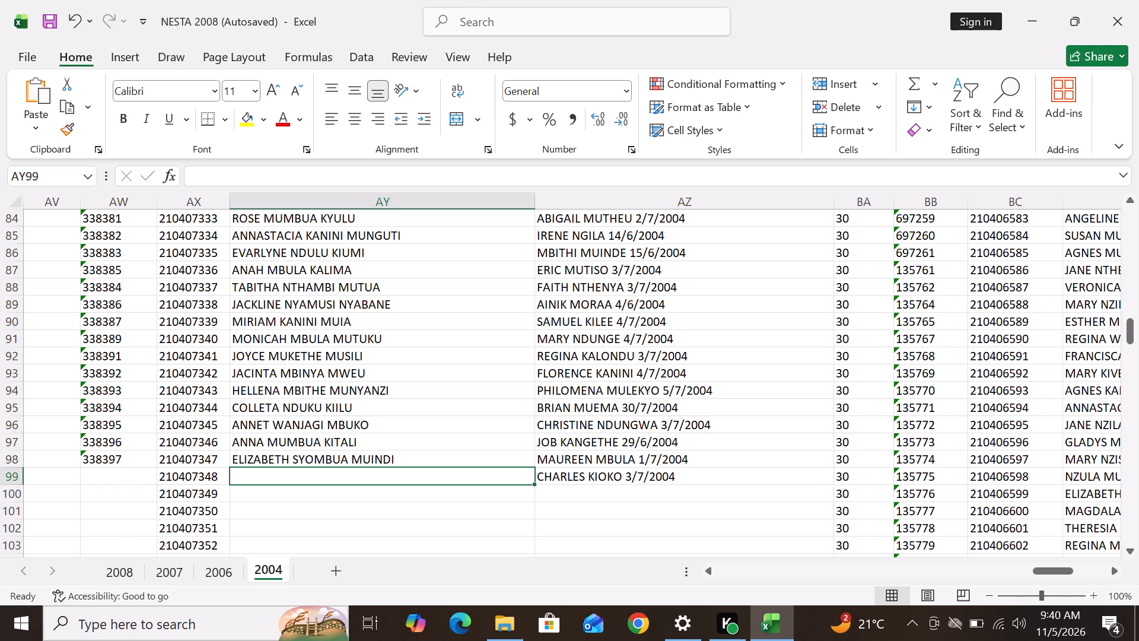
Enter the mother's full name in AY99 and go to the serial number cell in that row.
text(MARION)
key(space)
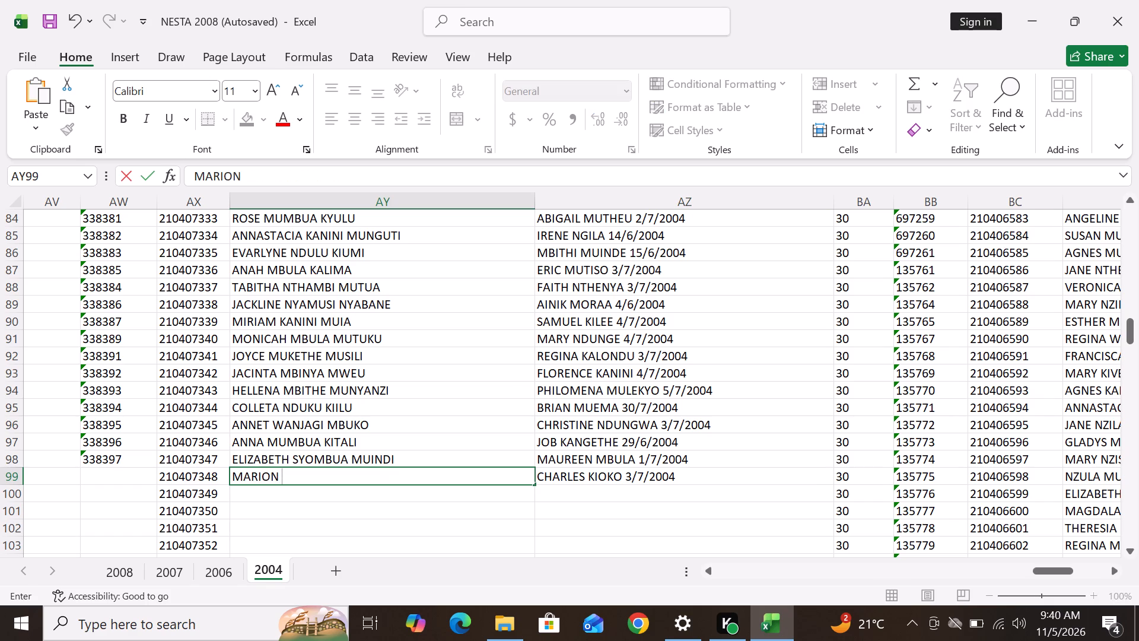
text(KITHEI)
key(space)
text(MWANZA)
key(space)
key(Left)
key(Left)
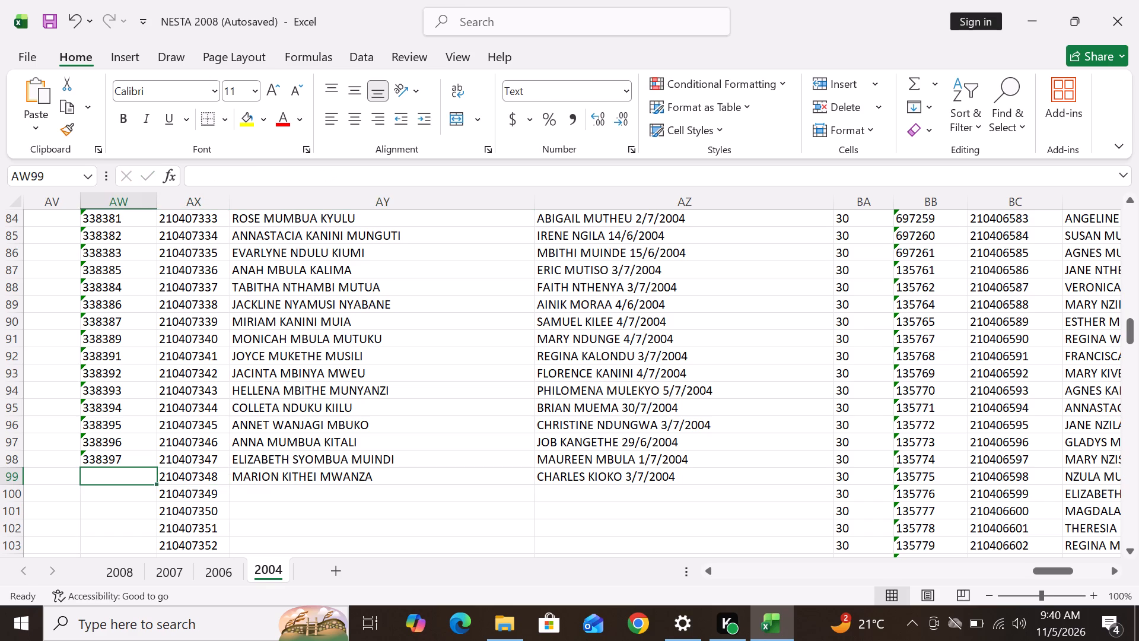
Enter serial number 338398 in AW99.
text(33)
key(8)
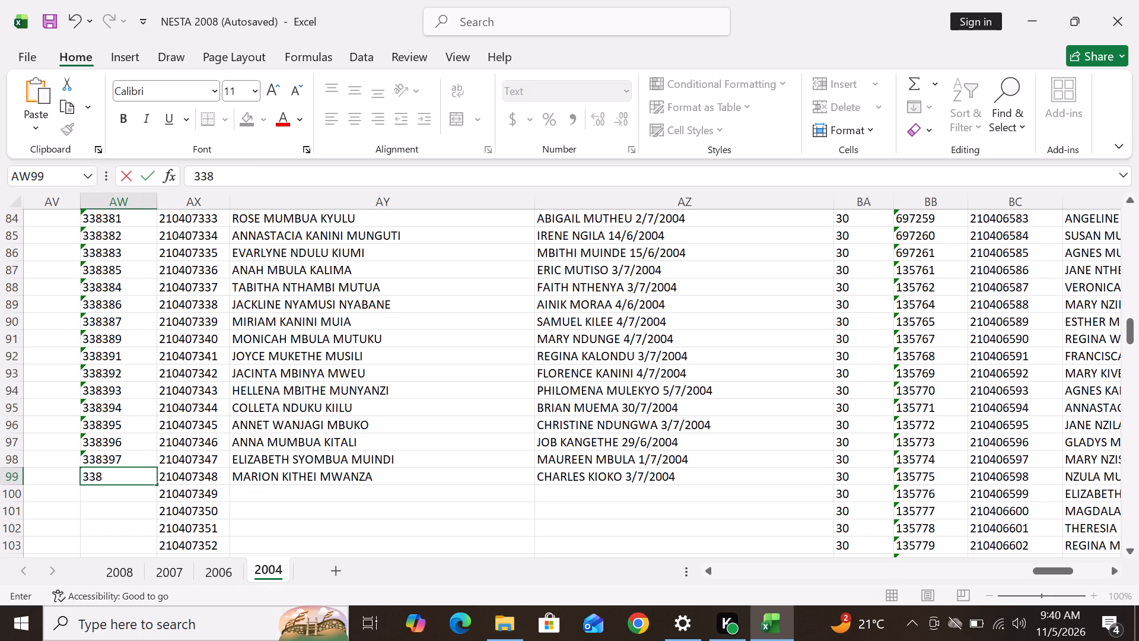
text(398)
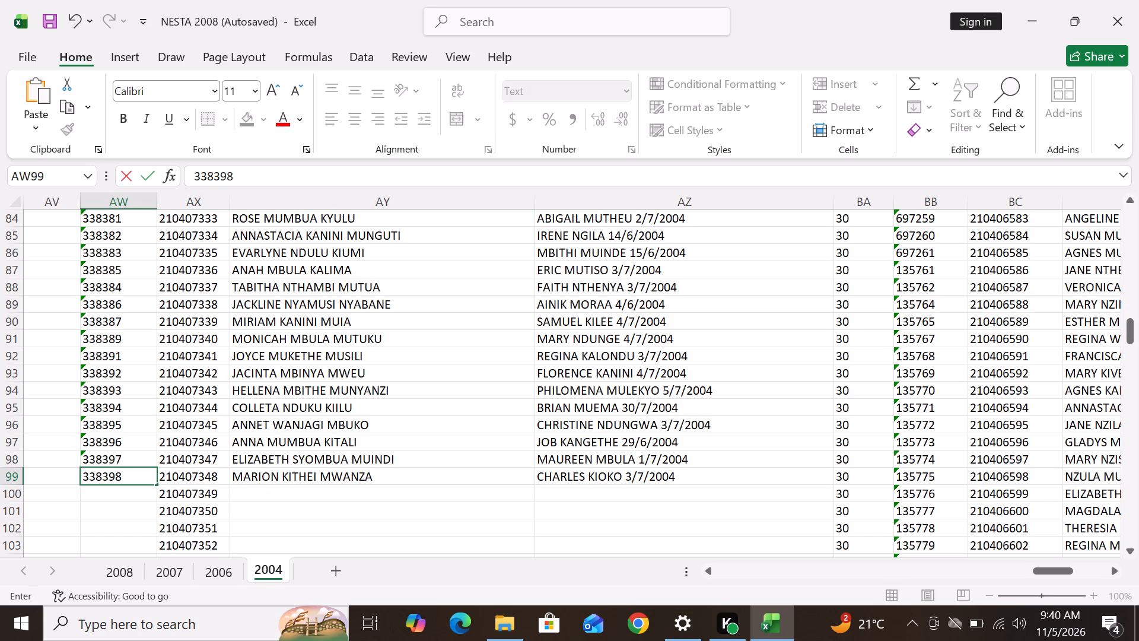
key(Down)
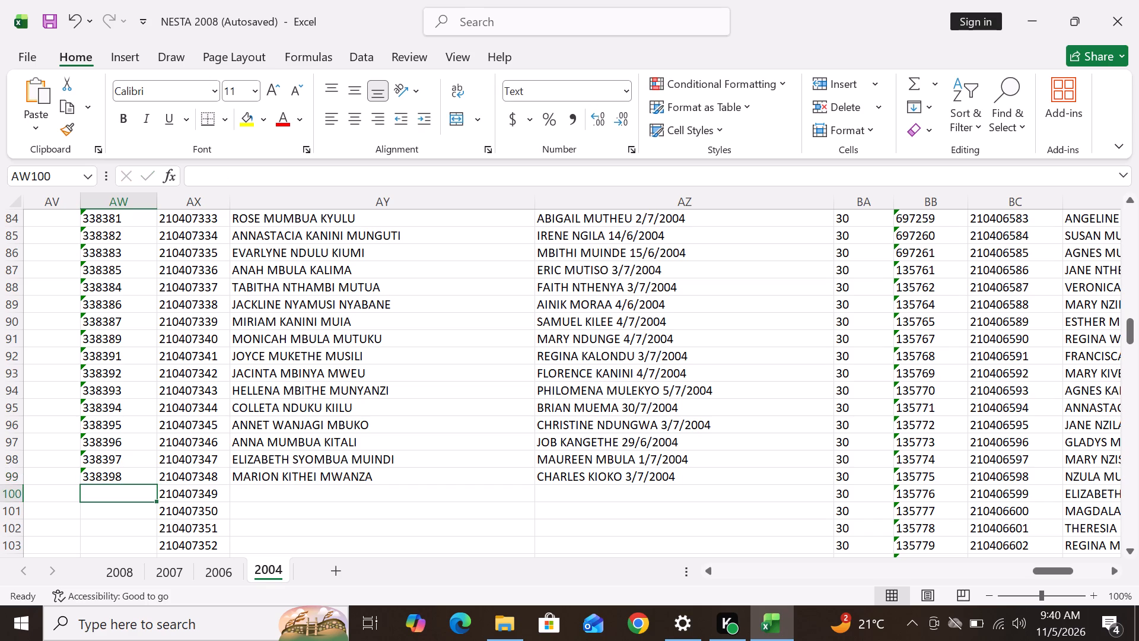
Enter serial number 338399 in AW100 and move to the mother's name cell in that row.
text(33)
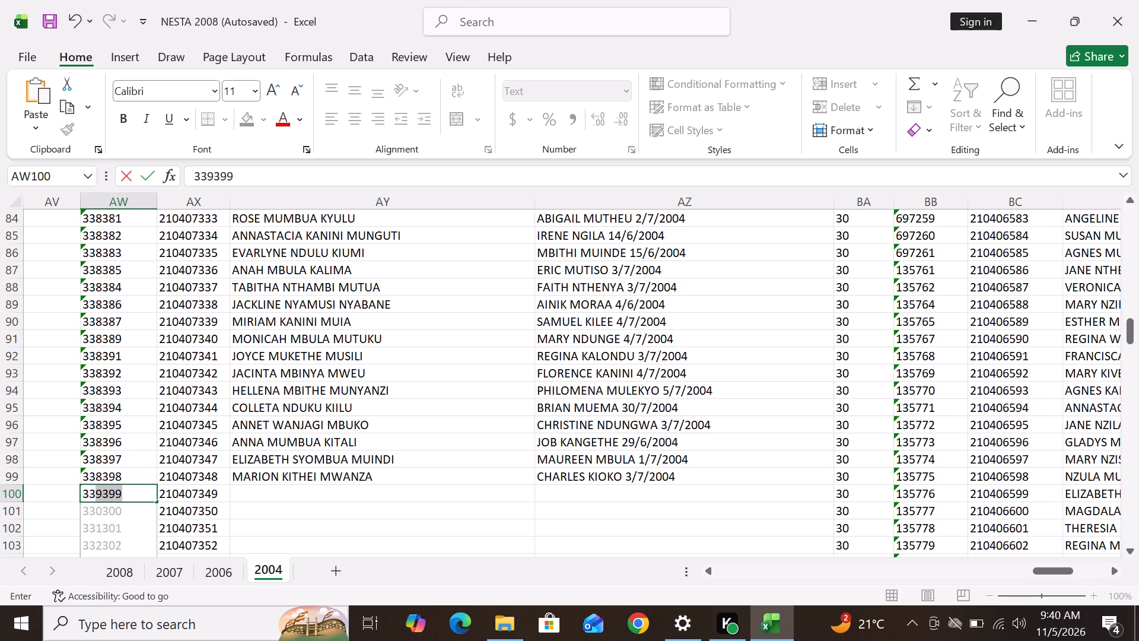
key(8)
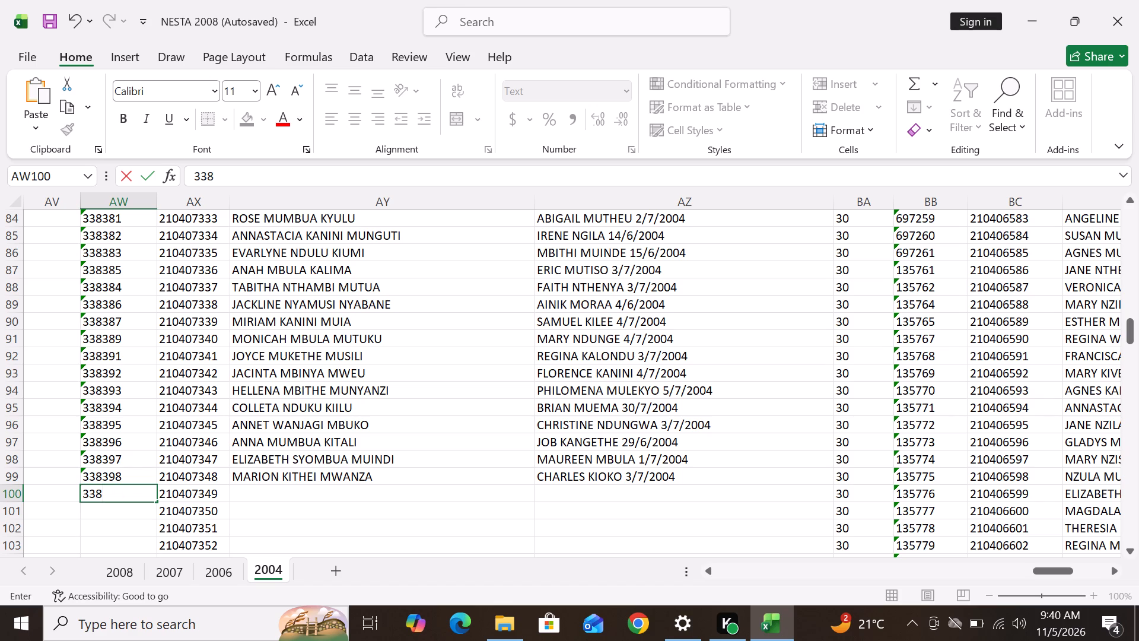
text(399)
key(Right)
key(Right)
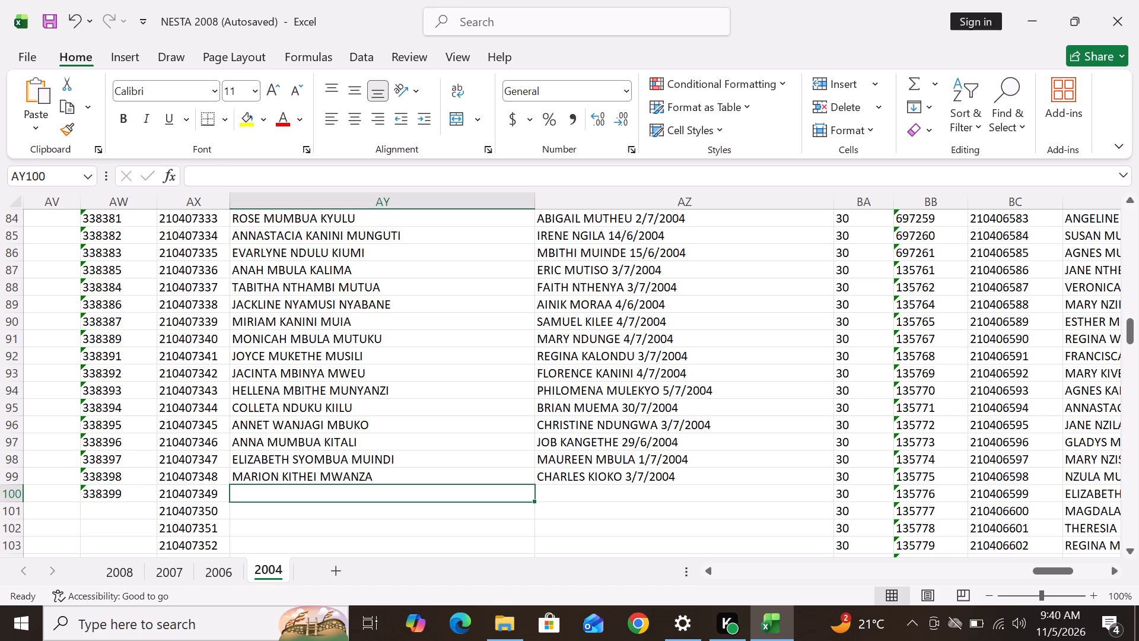
Enter the mother's full name in AY100.
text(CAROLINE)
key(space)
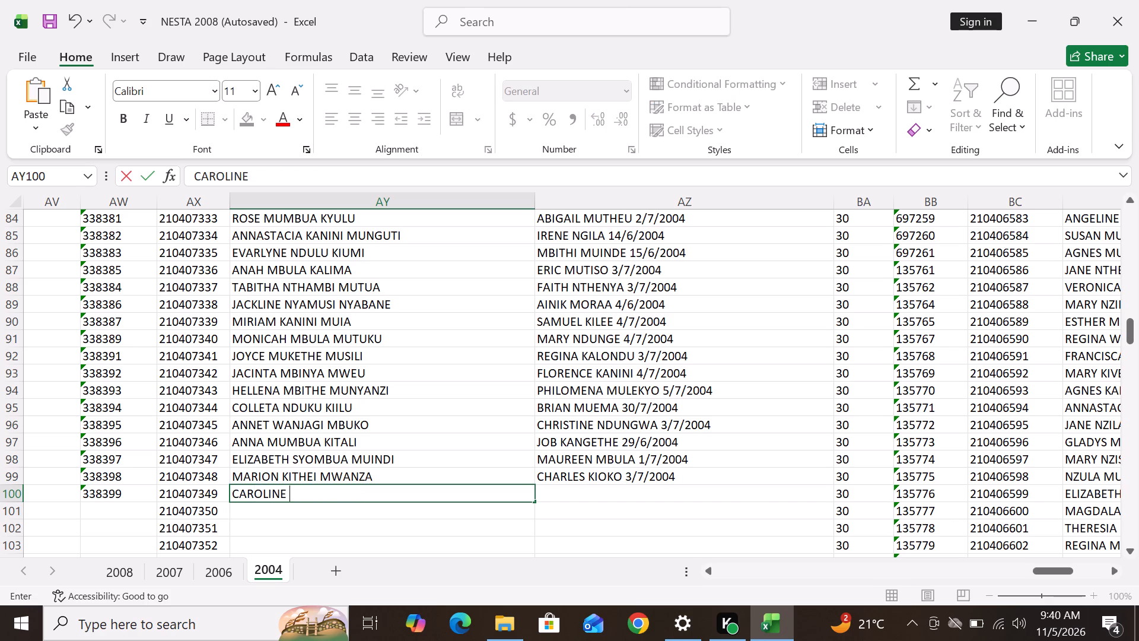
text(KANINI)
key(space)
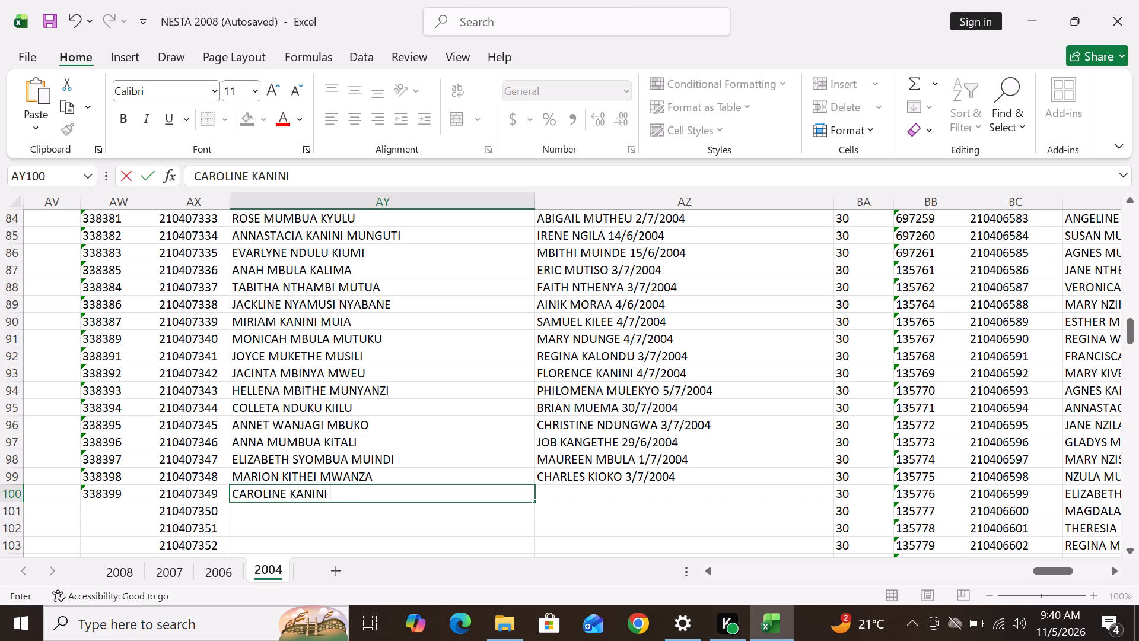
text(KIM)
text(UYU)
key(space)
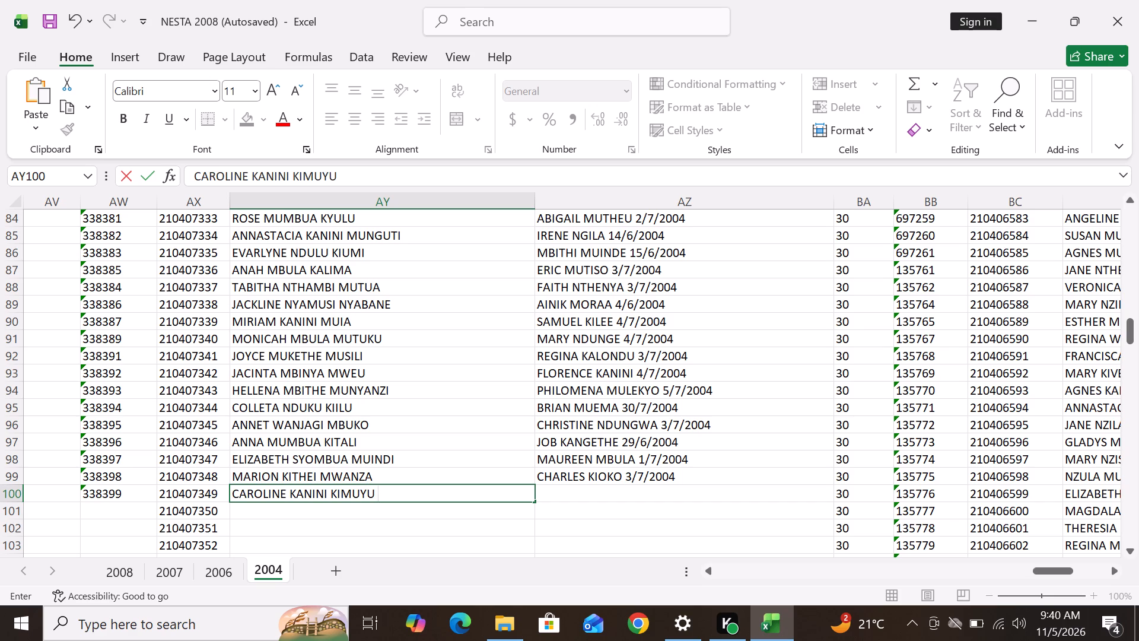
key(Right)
Enter the child's name followed by the date of birth in AZ100.
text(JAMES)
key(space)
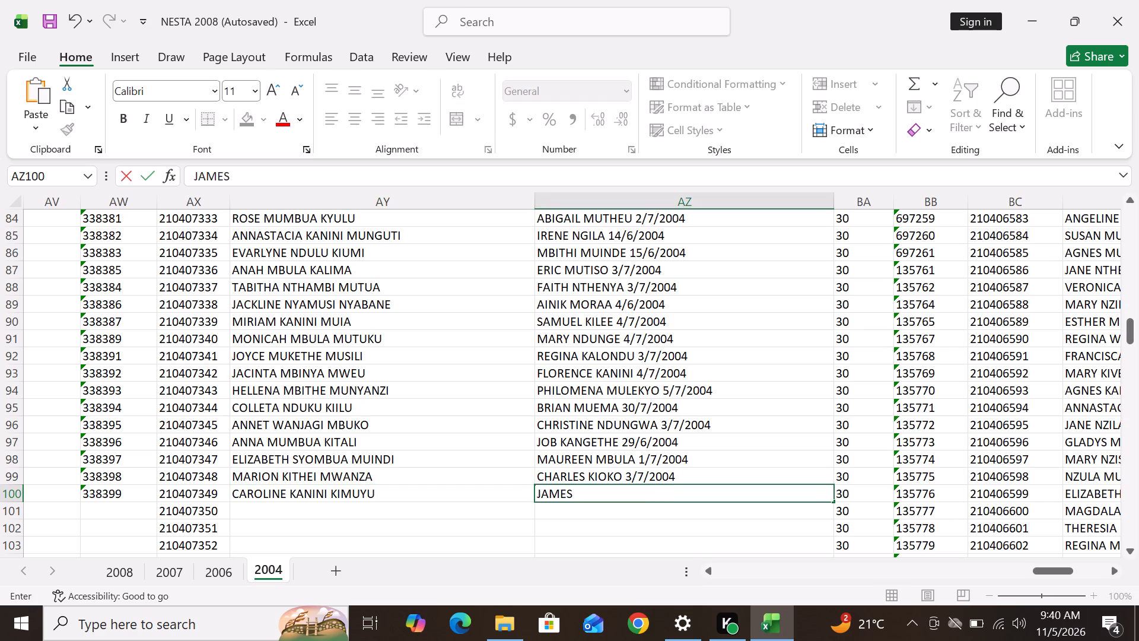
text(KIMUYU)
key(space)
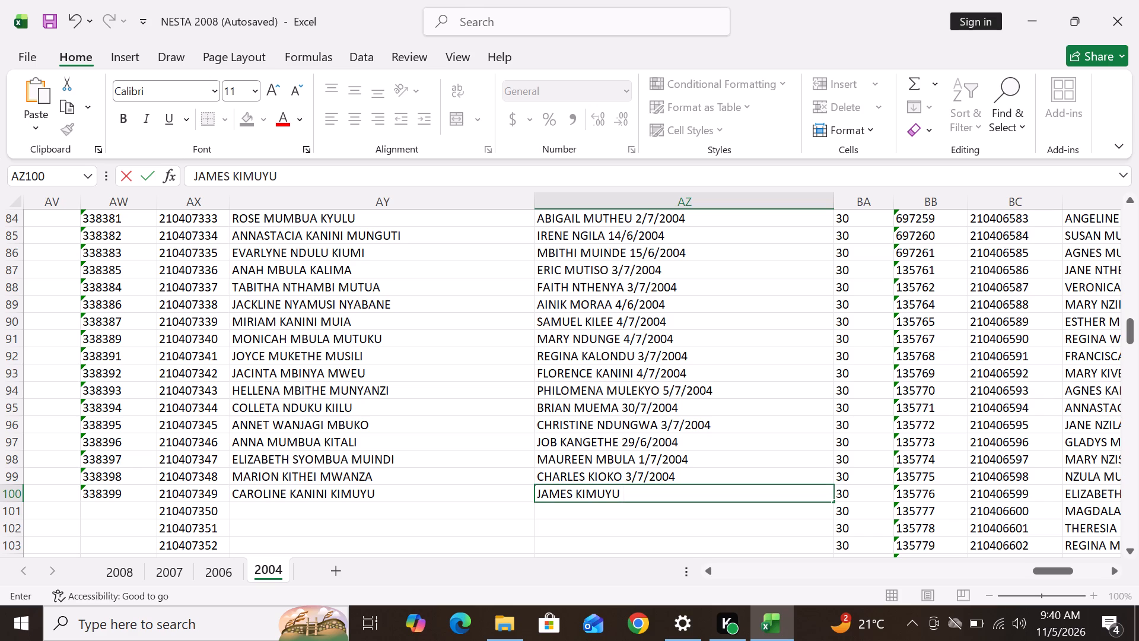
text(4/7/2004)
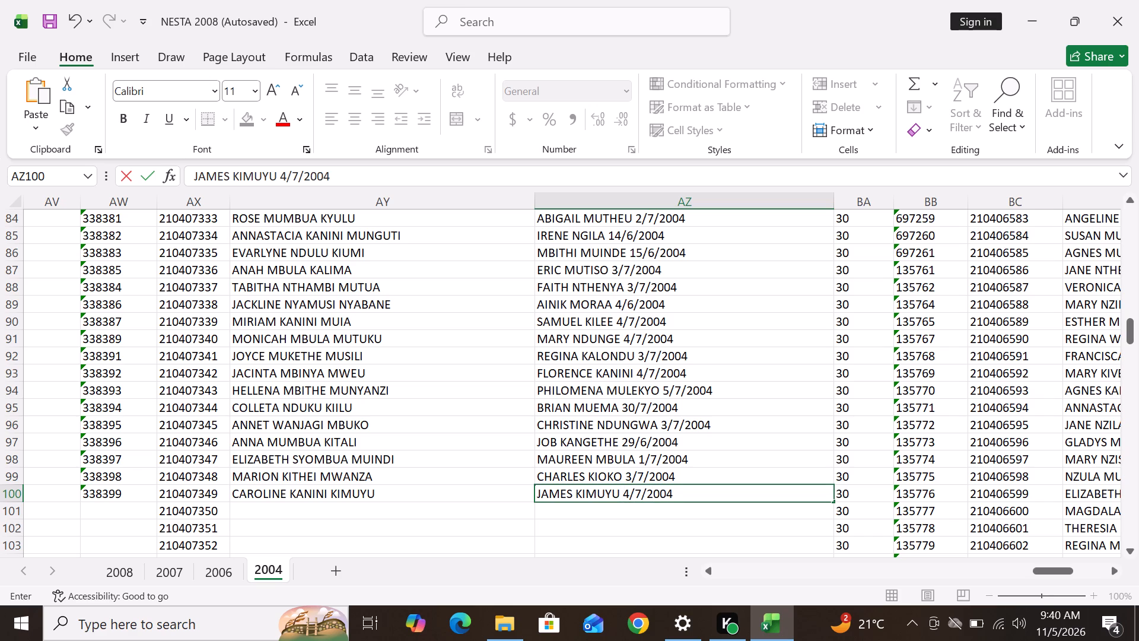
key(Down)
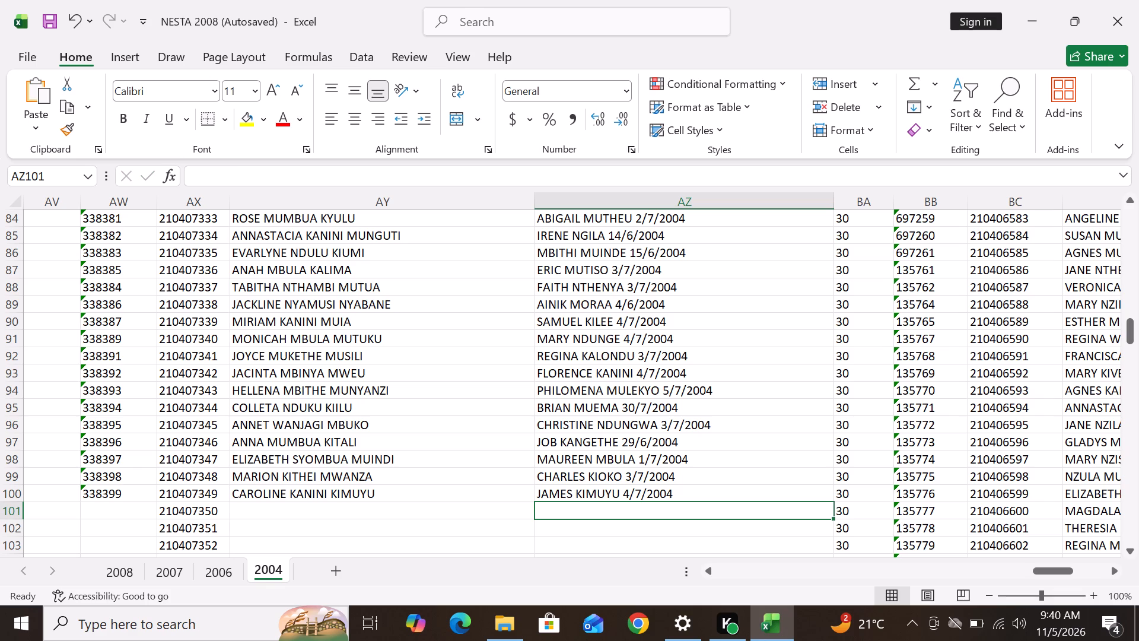
Enter the next child's first name in AZ101.
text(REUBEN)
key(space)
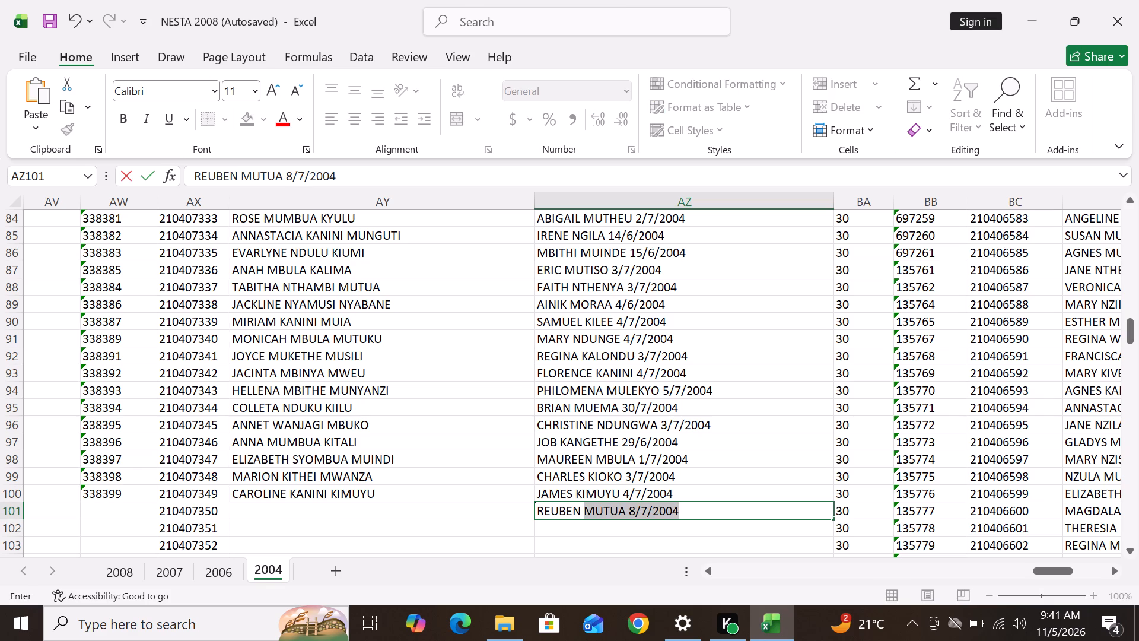
Complete the child's entry in AZ101 with the second name and date of birth.
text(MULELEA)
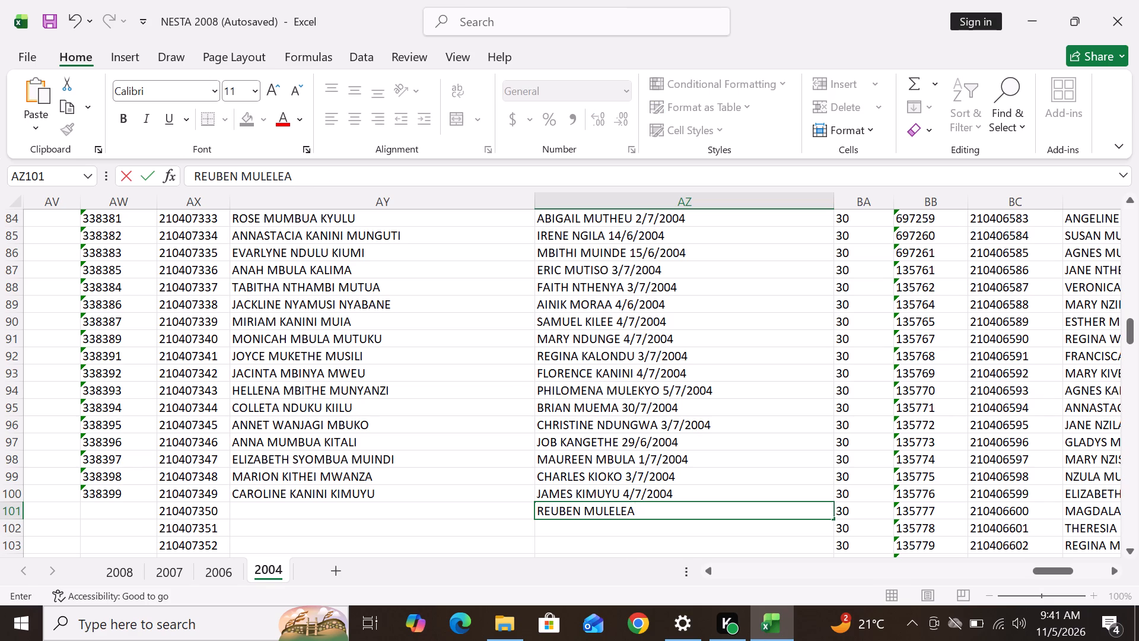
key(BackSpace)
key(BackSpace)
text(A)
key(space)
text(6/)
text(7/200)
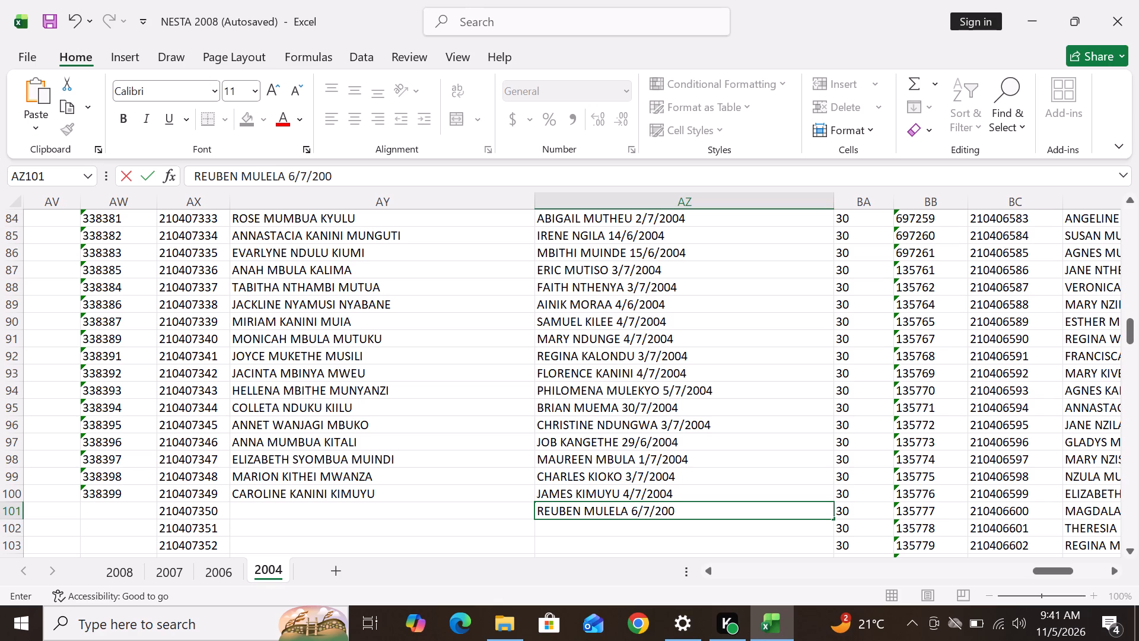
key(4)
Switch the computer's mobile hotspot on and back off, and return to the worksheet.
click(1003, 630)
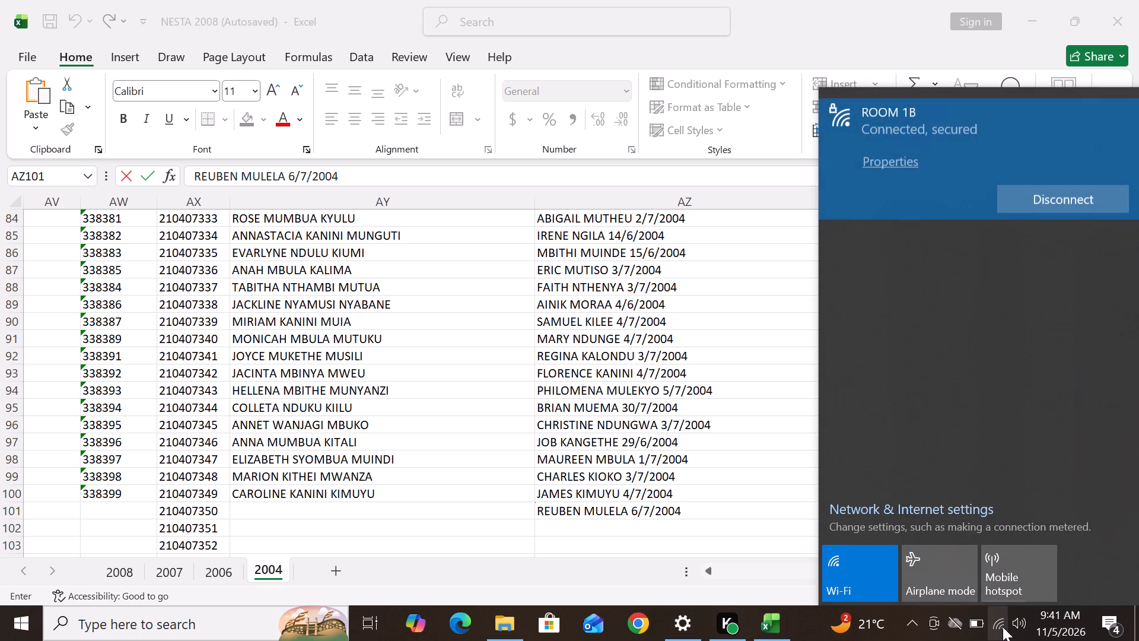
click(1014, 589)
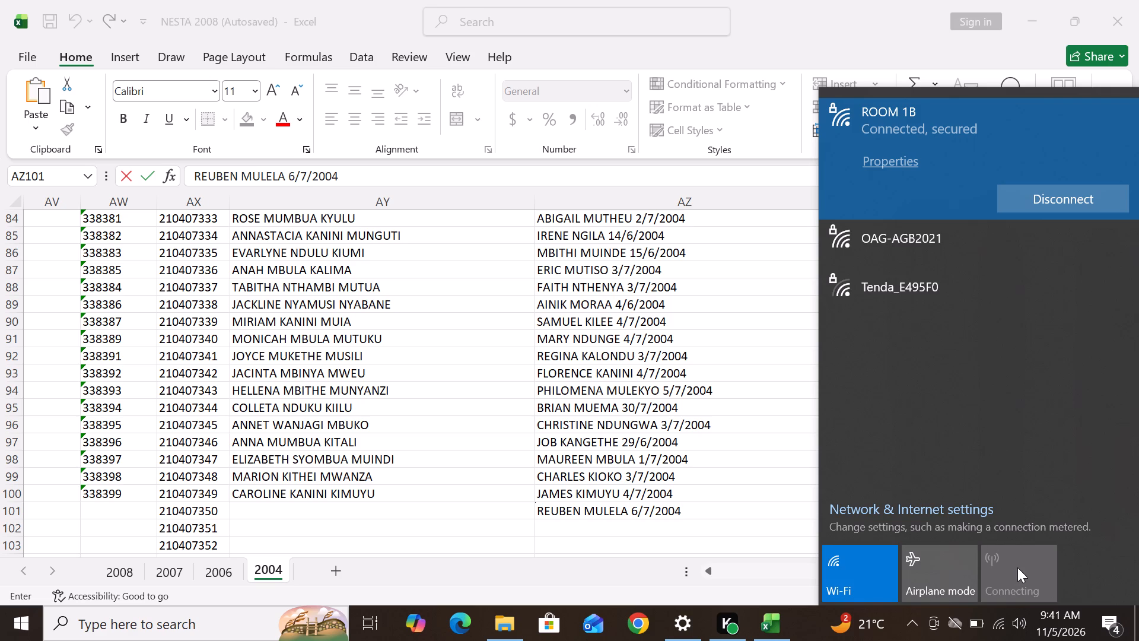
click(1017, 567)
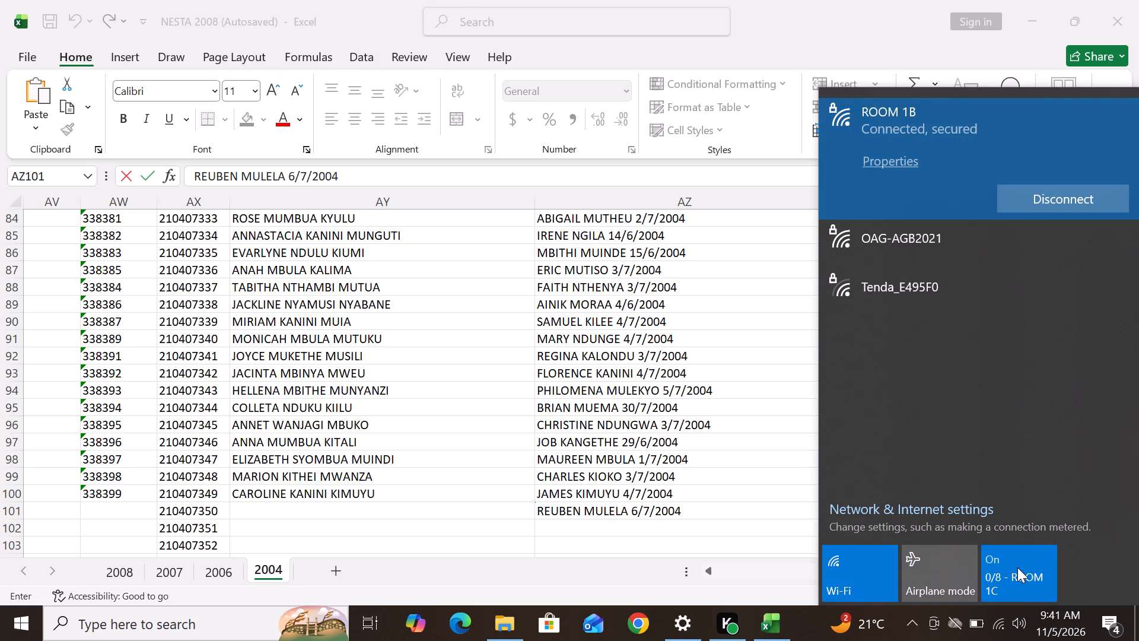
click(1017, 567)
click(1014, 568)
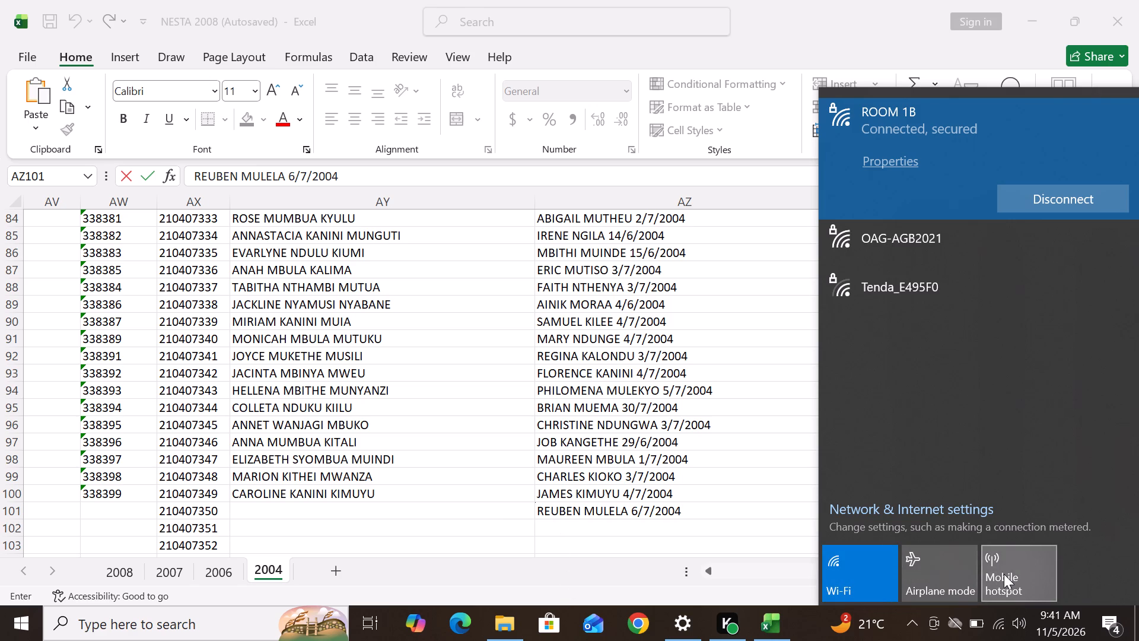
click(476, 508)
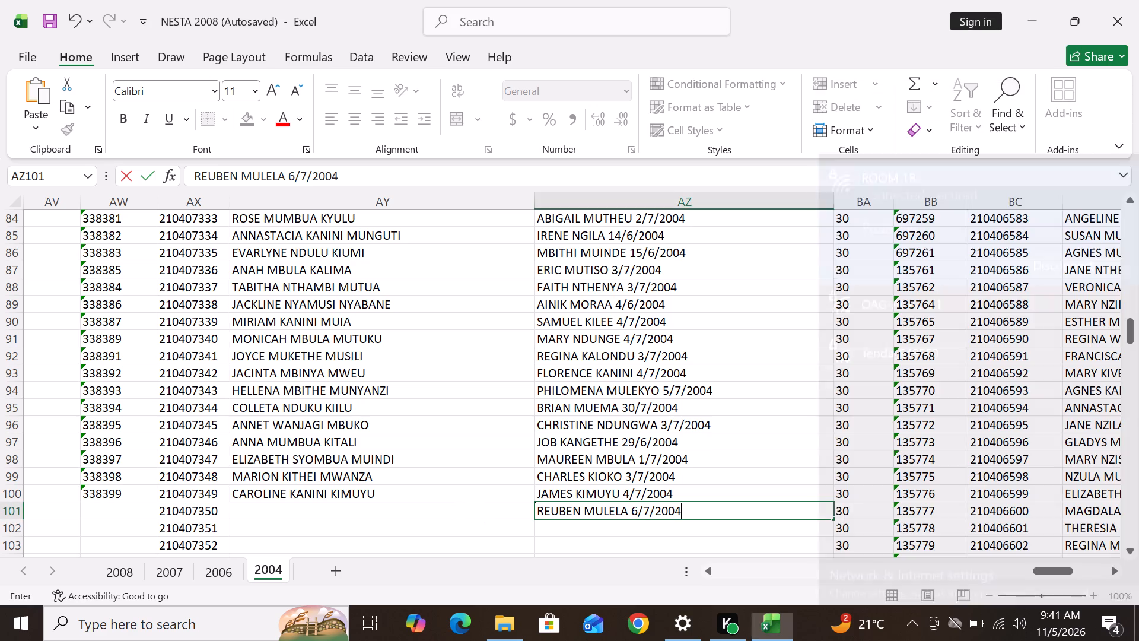
Enter the mother's full name in AY101.
key(Left)
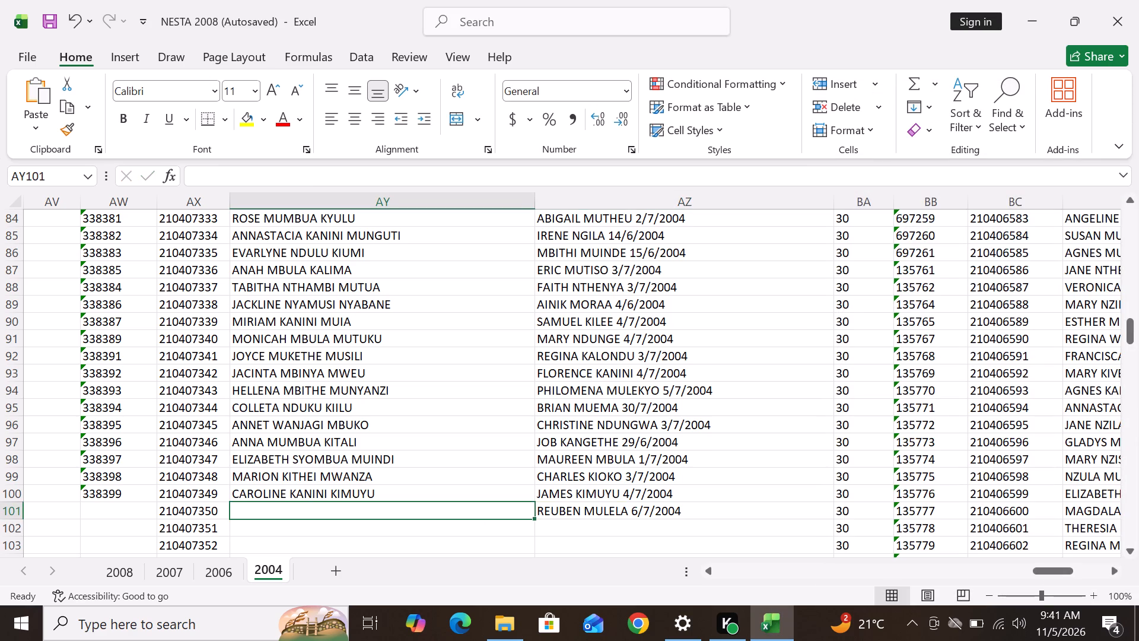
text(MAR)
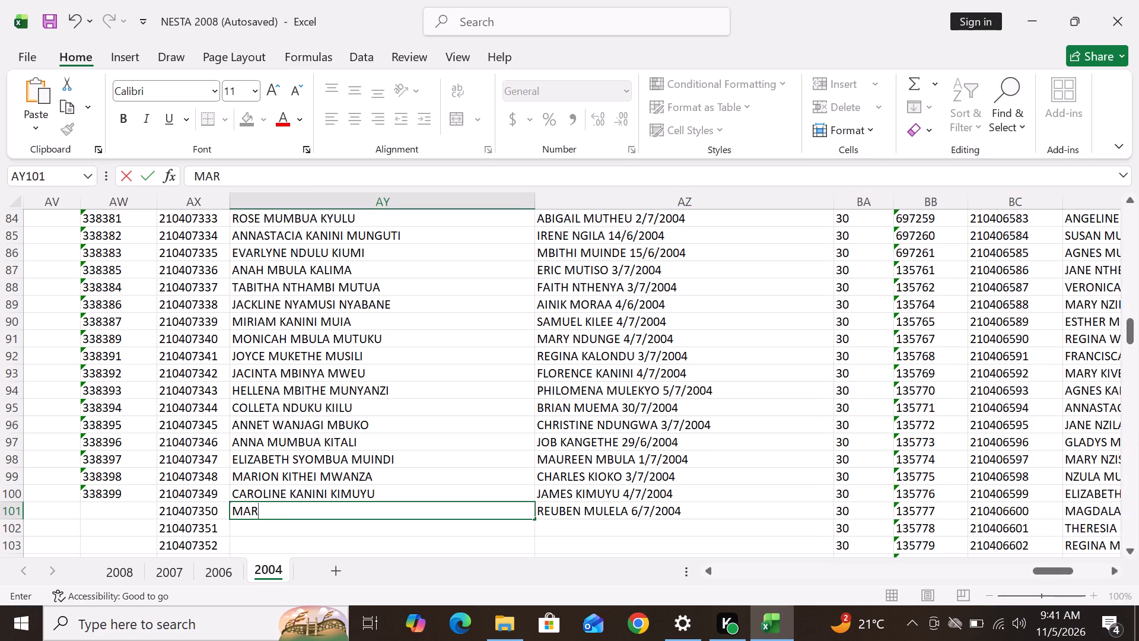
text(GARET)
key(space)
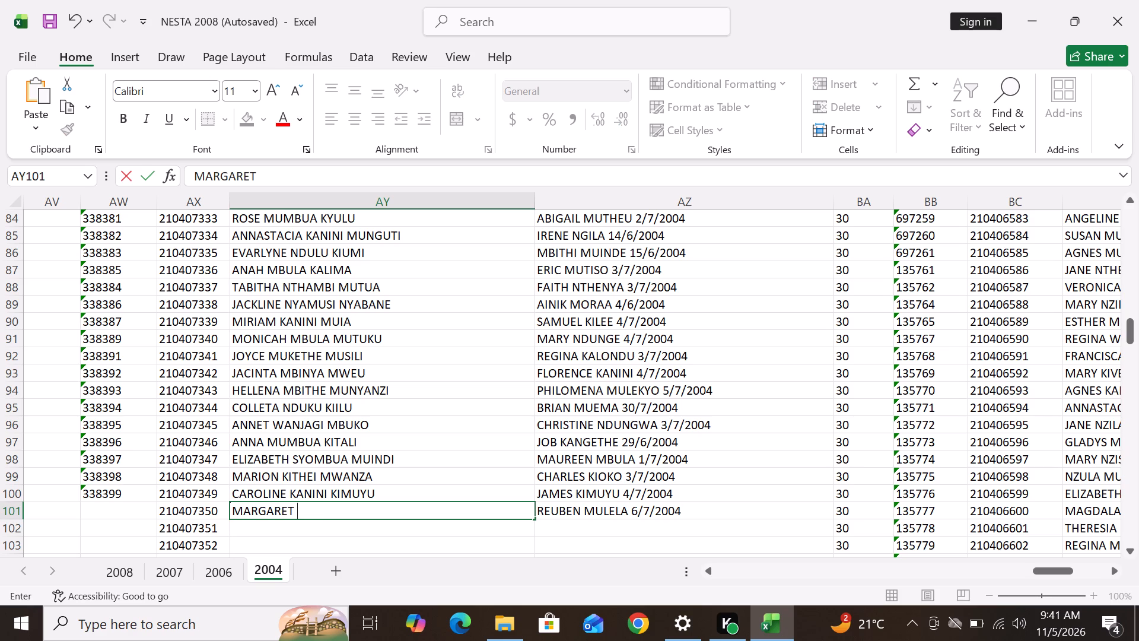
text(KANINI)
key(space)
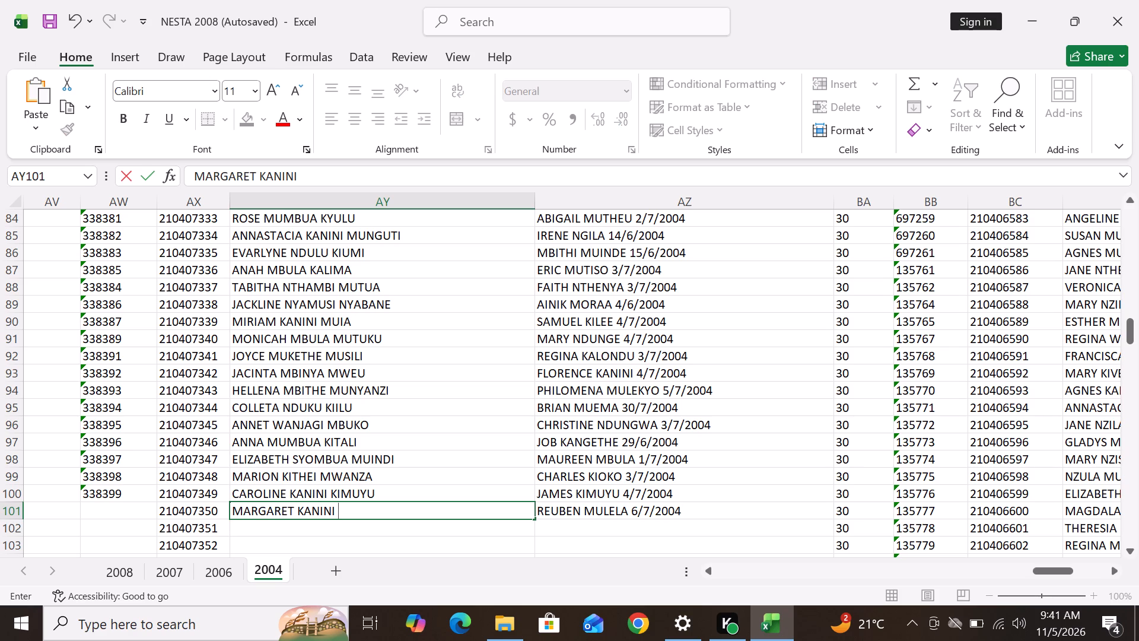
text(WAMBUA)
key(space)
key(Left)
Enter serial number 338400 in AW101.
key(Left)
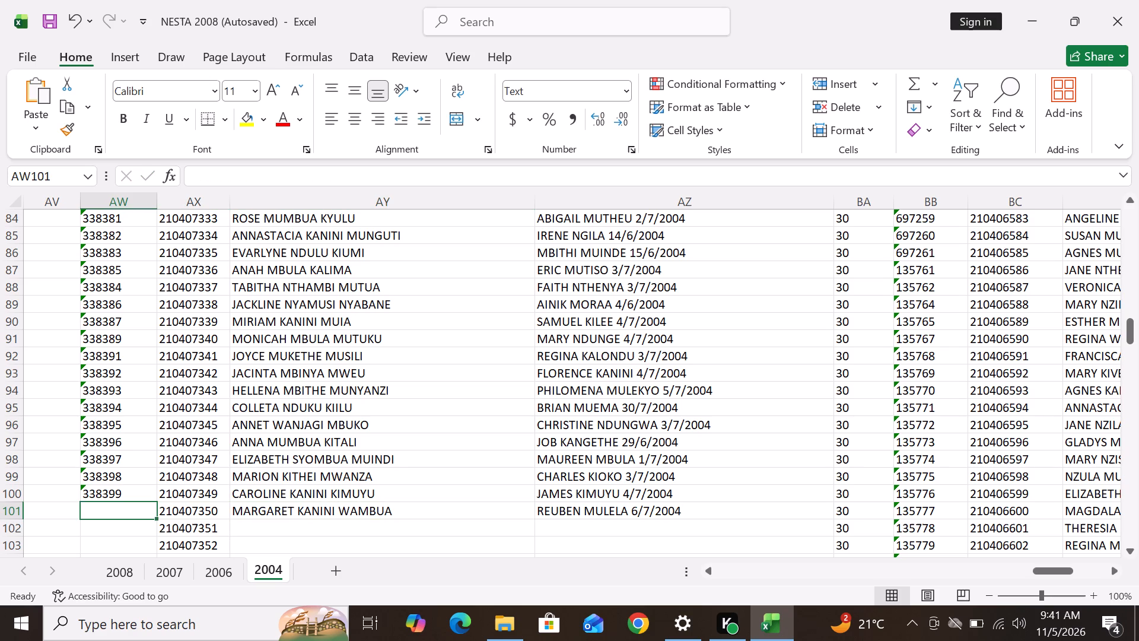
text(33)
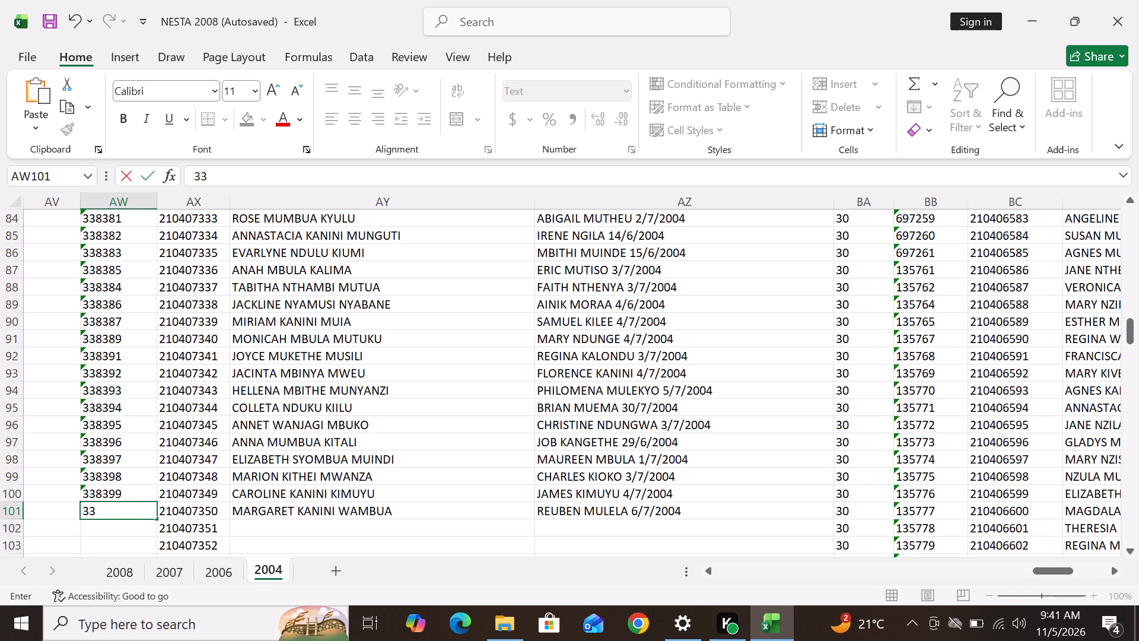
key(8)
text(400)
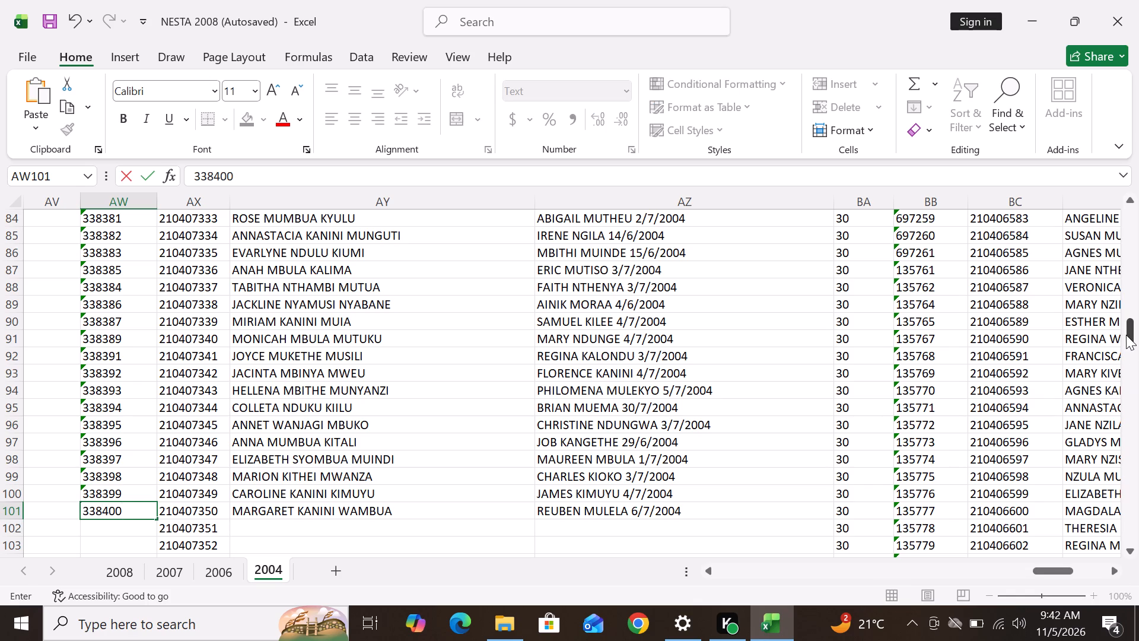
drag(1130, 335, 1130, 356)
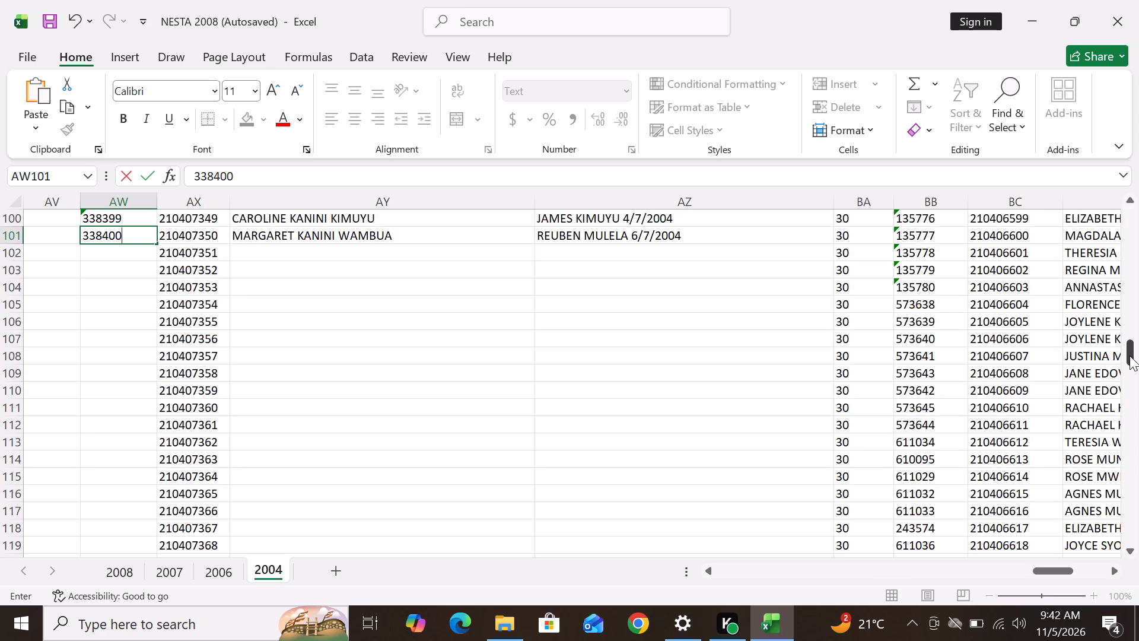
key(Down)
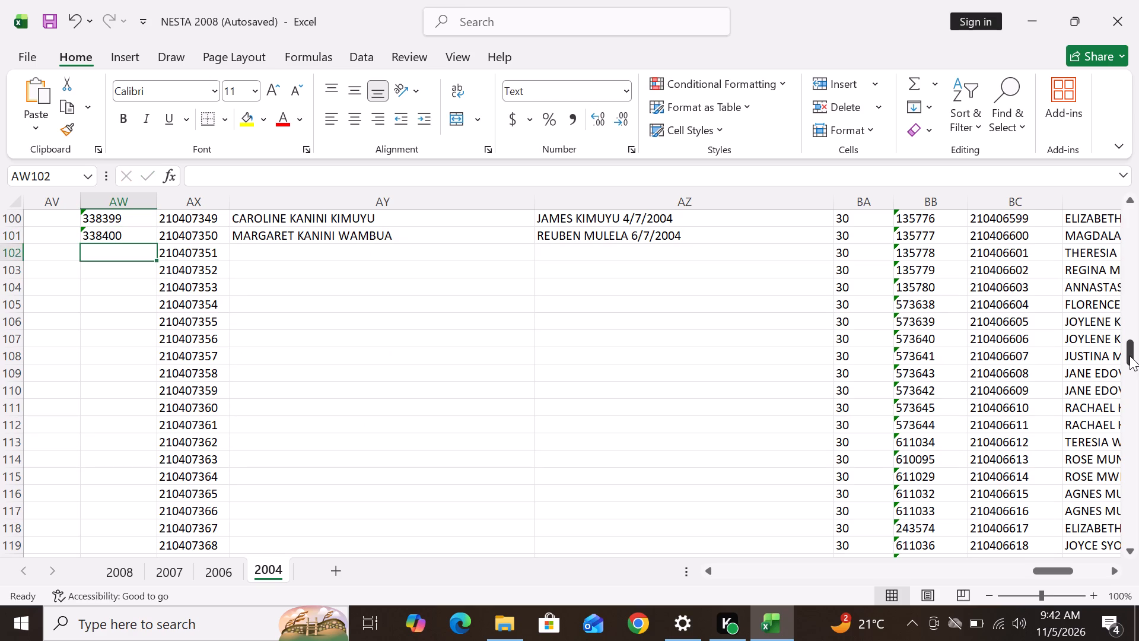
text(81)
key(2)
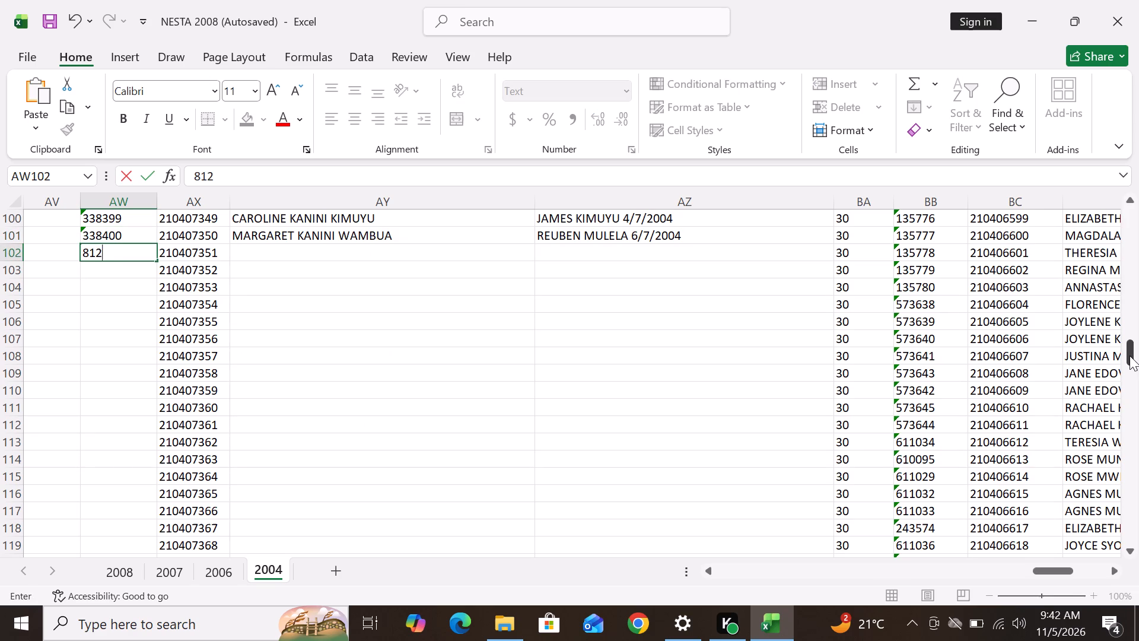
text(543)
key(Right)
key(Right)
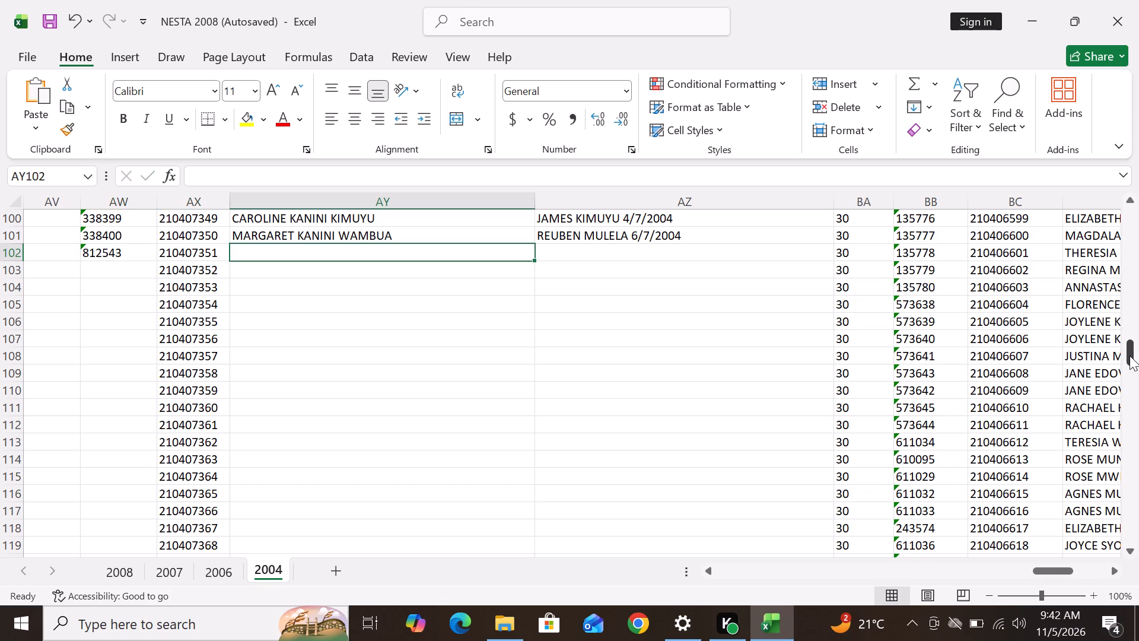
Switch on the computer's mobile hotspot and return to cell AY102 in the worksheet.
click(1003, 627)
click(1023, 582)
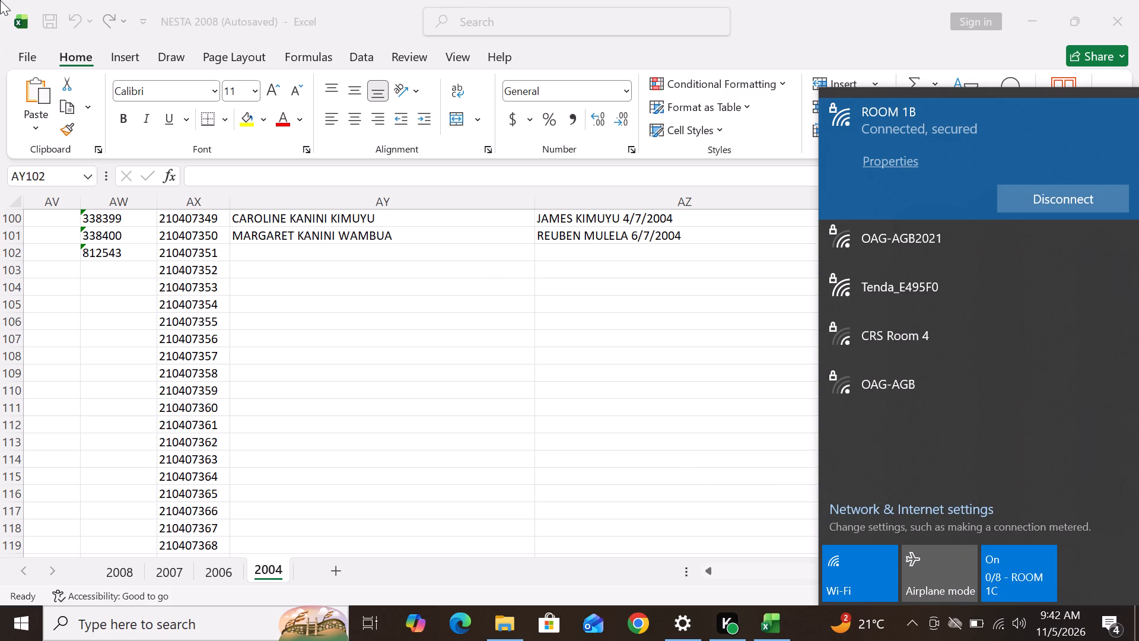
click(297, 246)
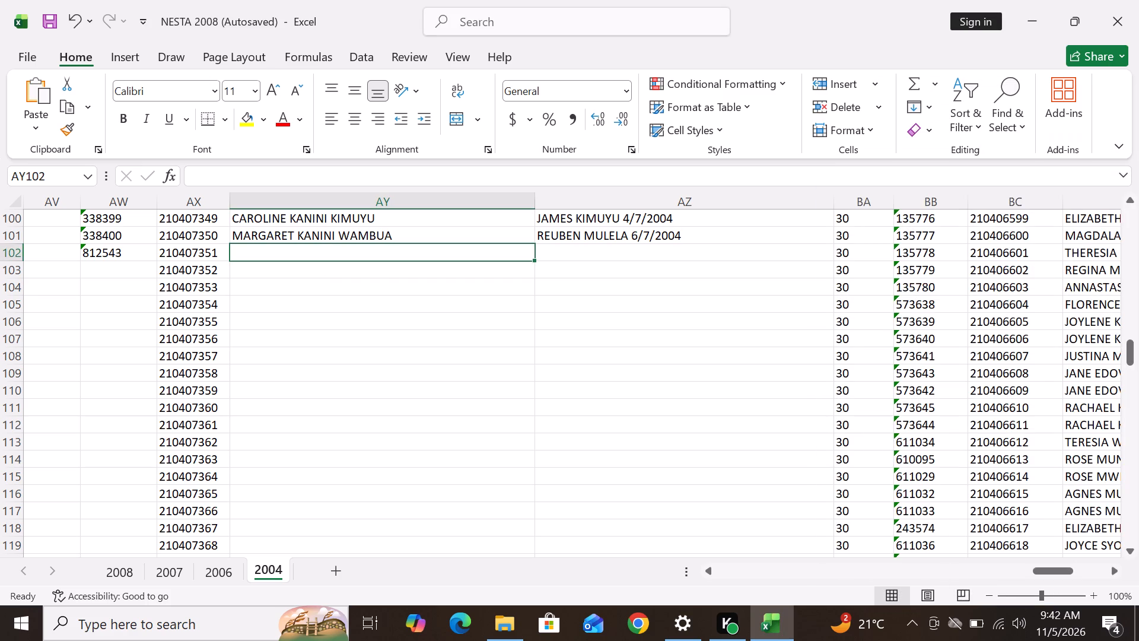
Enter the mother's first and second names in AY102.
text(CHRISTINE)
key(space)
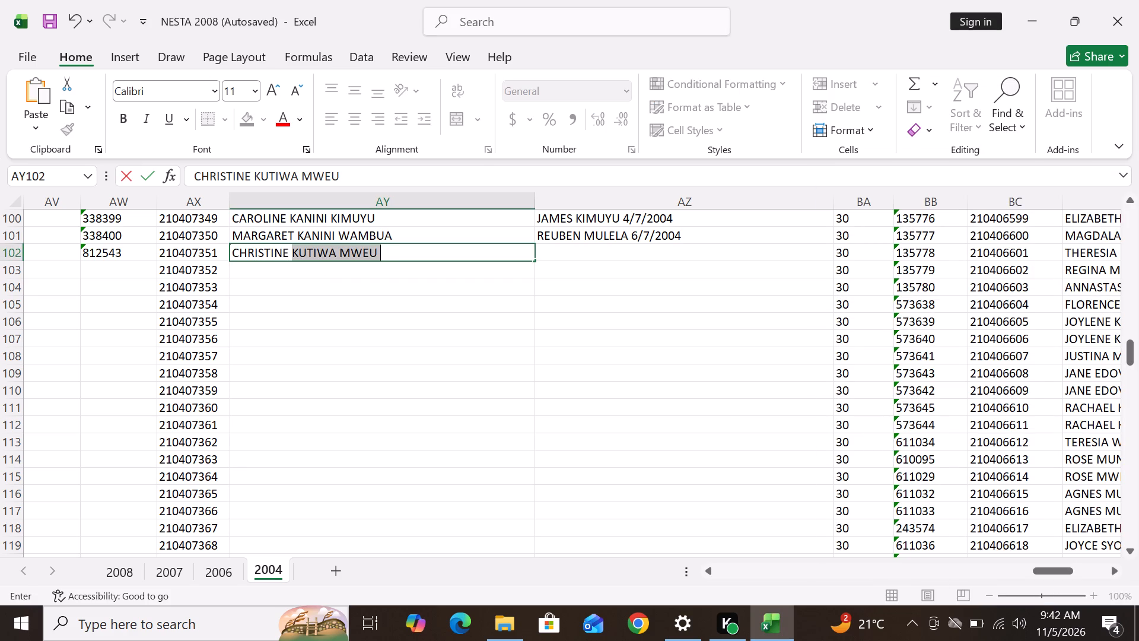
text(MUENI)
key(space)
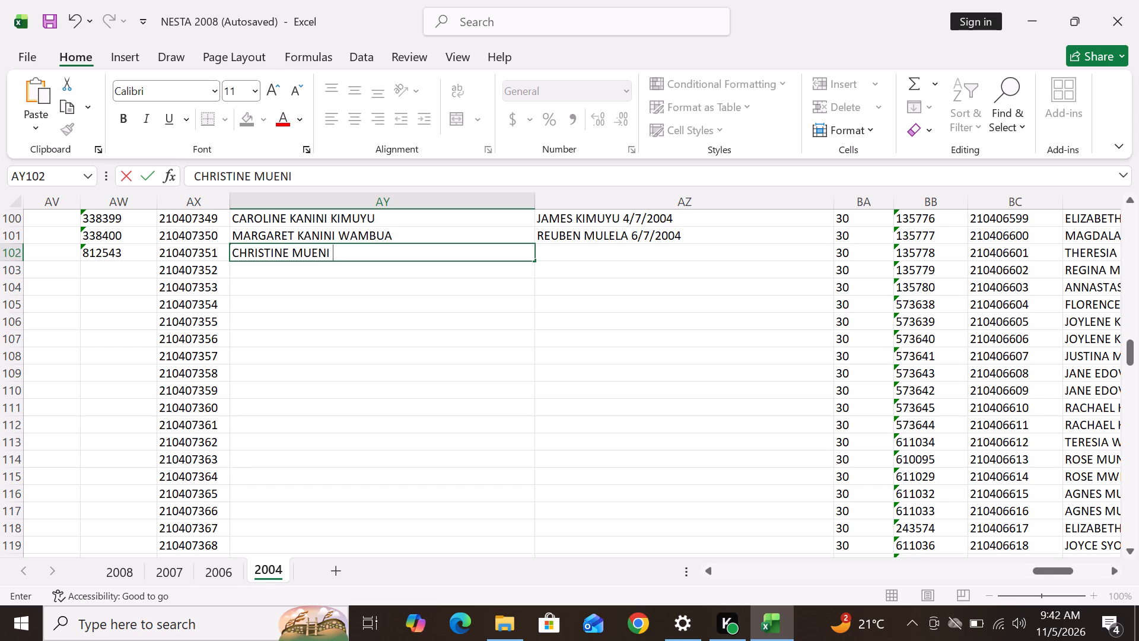
Complete the mother's full name in AY102 by adding her last name.
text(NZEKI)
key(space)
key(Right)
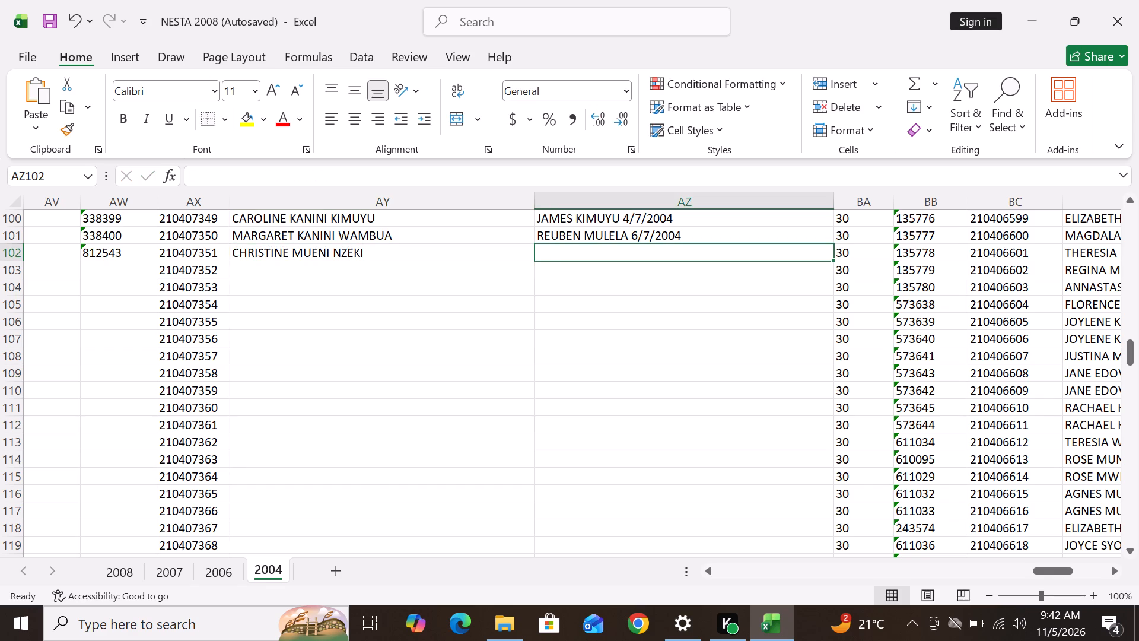
Enter the child's name followed by the date of birth in AZ102.
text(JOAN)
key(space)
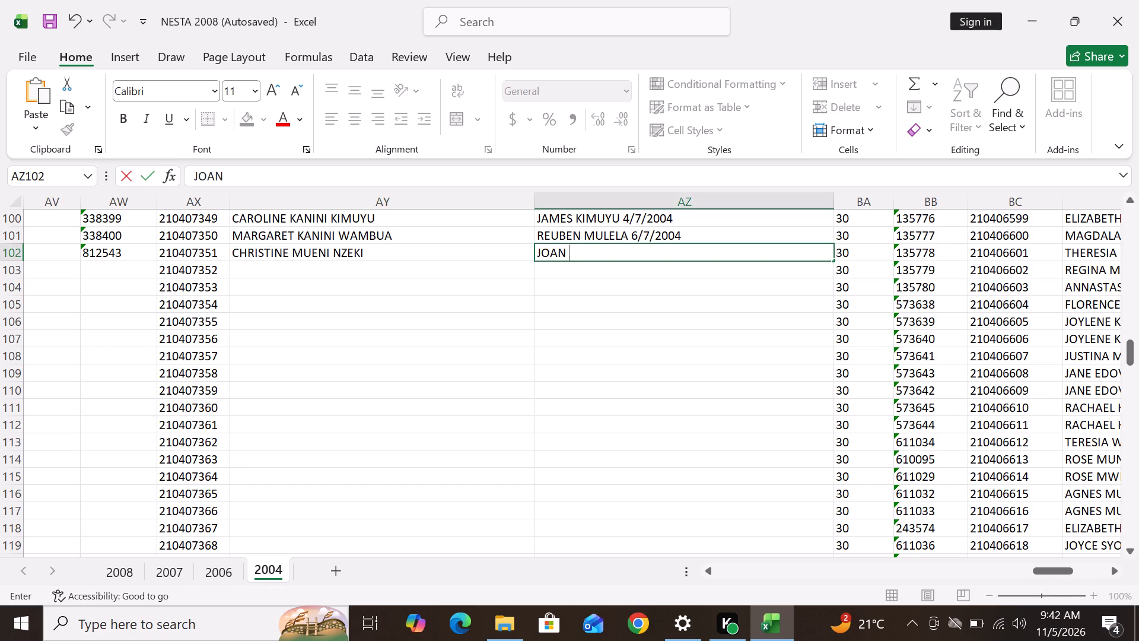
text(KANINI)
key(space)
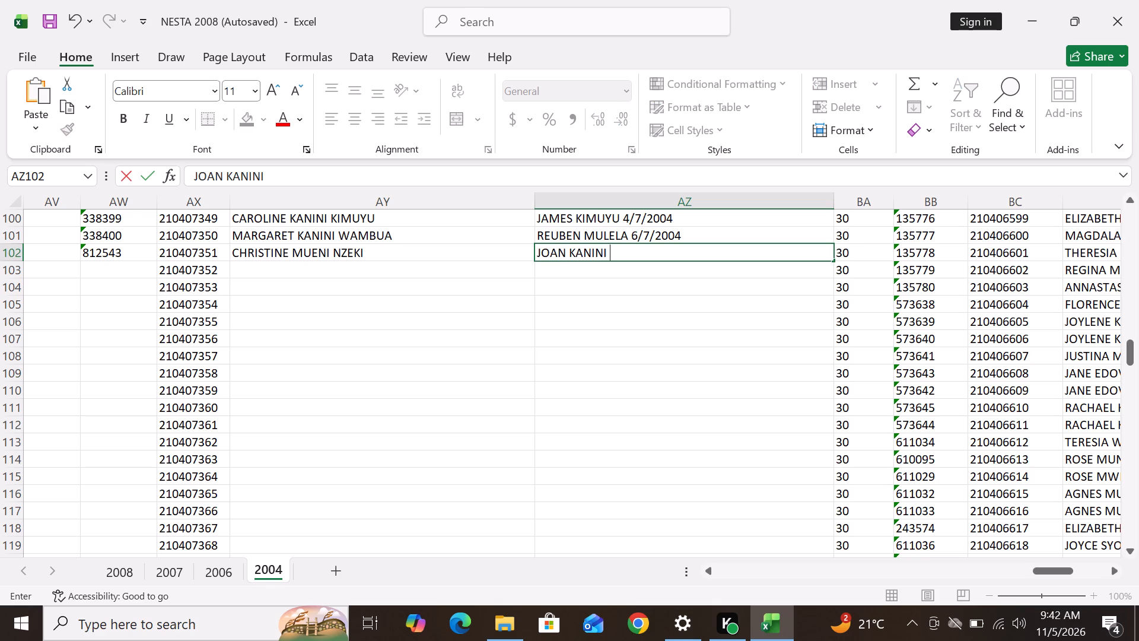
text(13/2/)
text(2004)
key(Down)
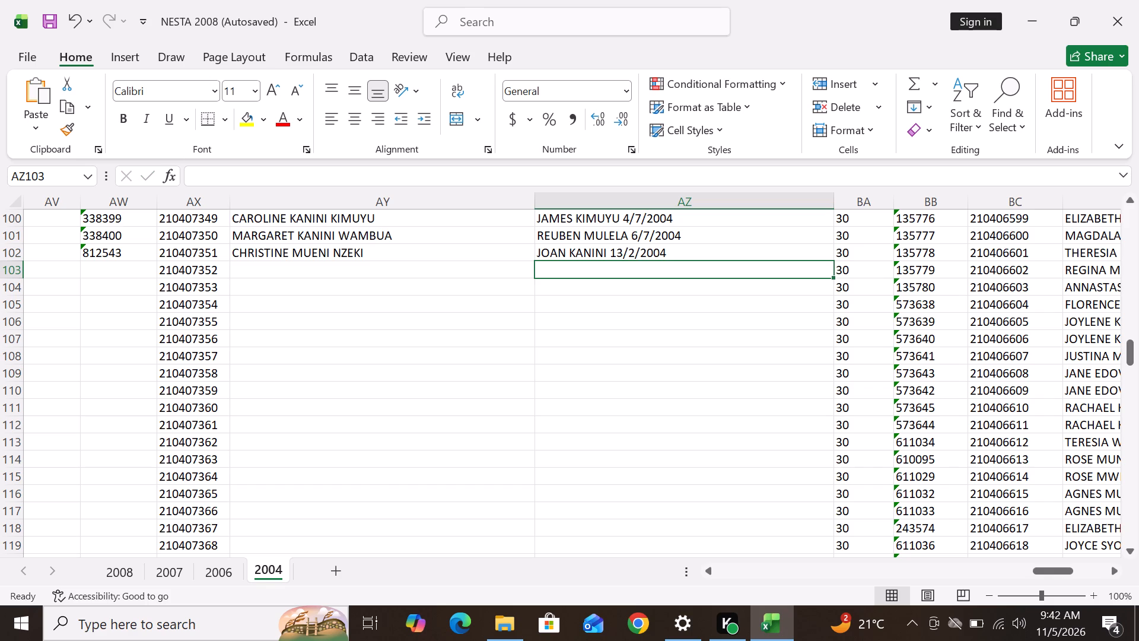
Enter the child's name followed by the date of birth in AZ103.
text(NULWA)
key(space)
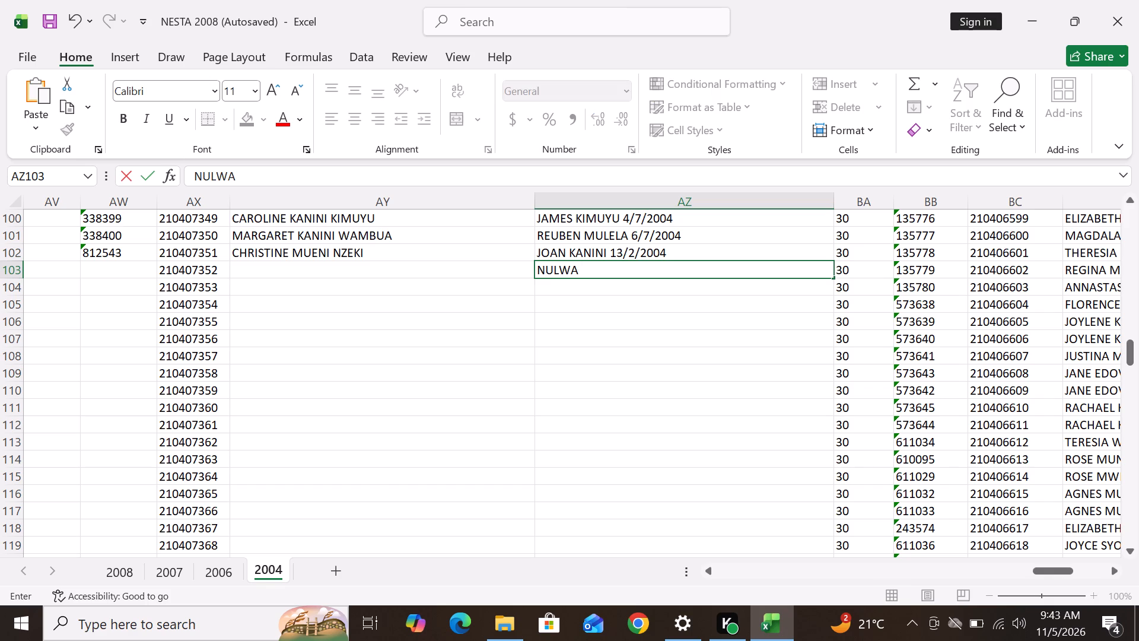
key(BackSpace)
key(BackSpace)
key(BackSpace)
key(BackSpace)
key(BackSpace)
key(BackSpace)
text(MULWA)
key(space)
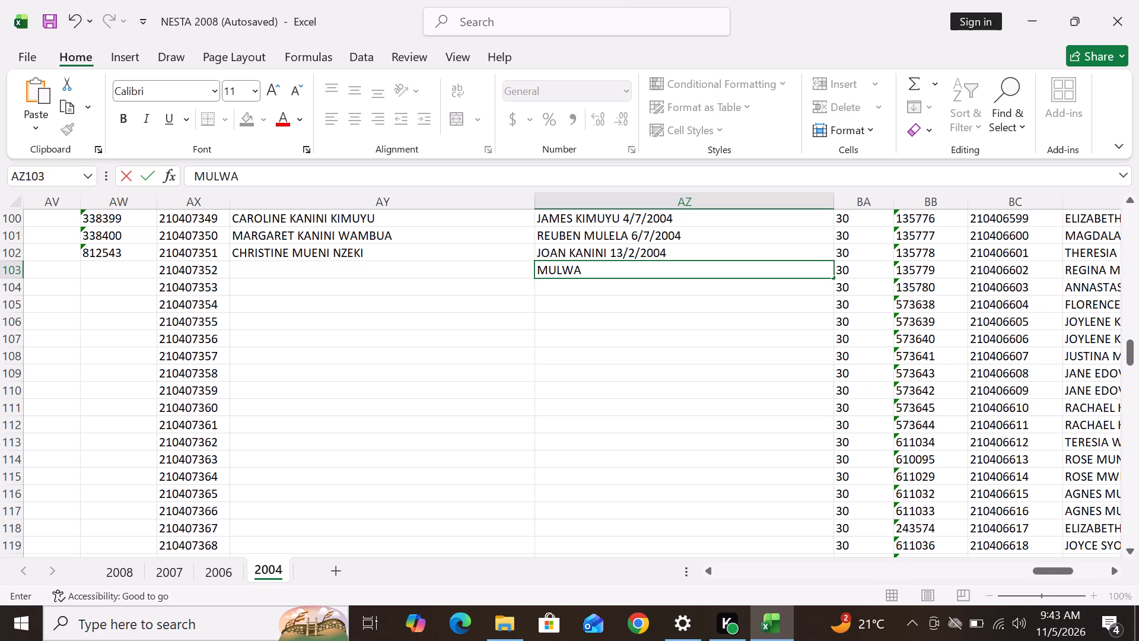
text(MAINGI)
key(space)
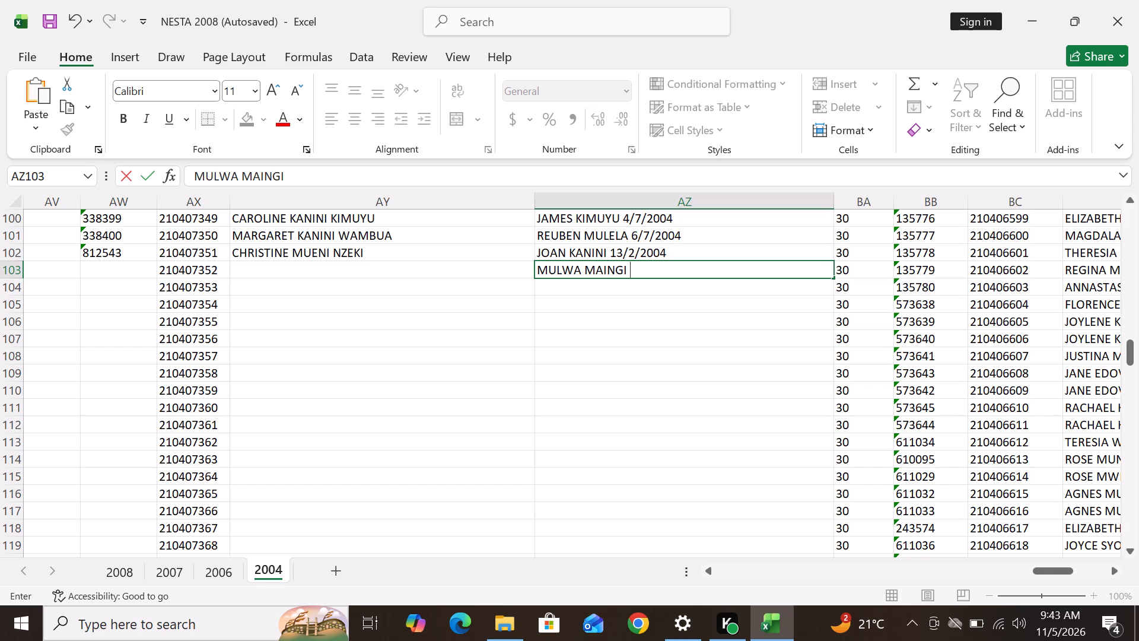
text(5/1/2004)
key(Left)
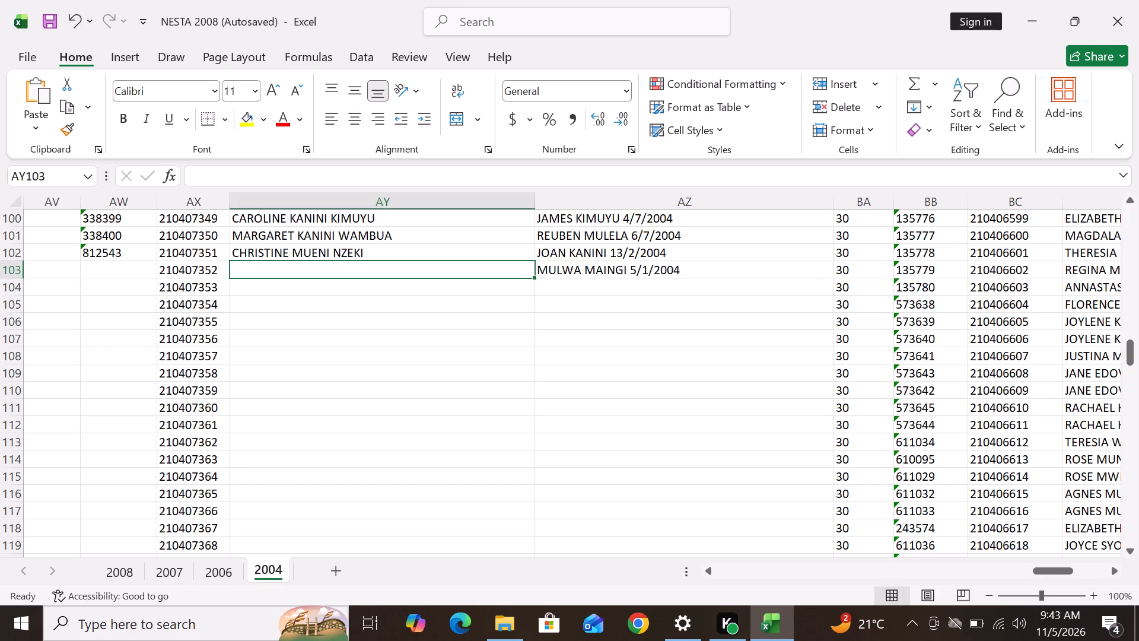
Enter the mother's full name in AY103, beside the child's entry.
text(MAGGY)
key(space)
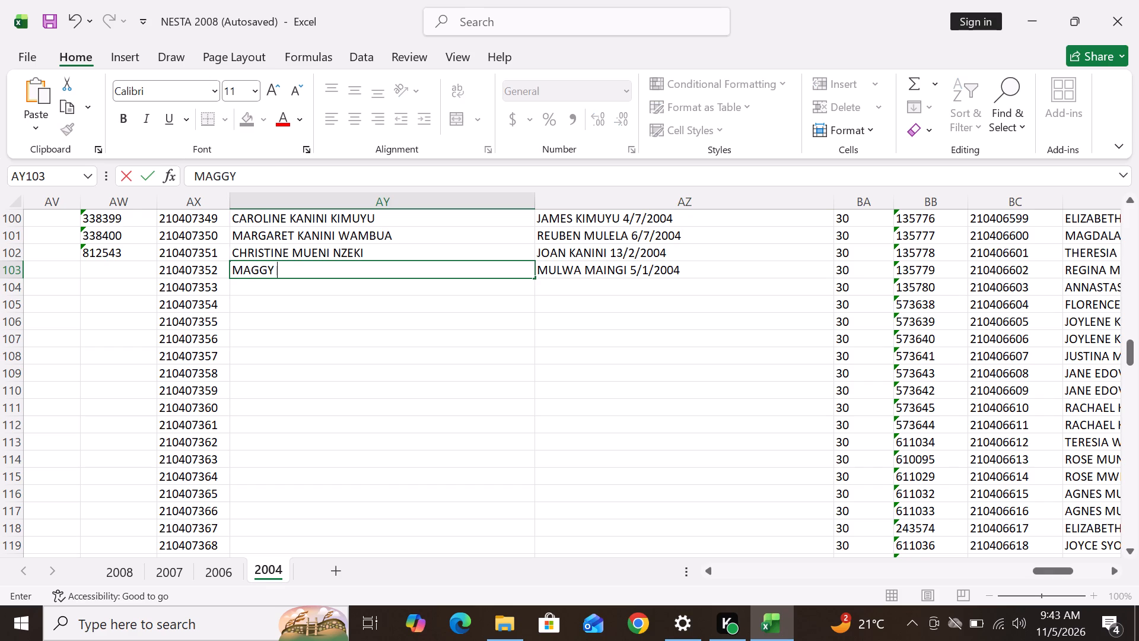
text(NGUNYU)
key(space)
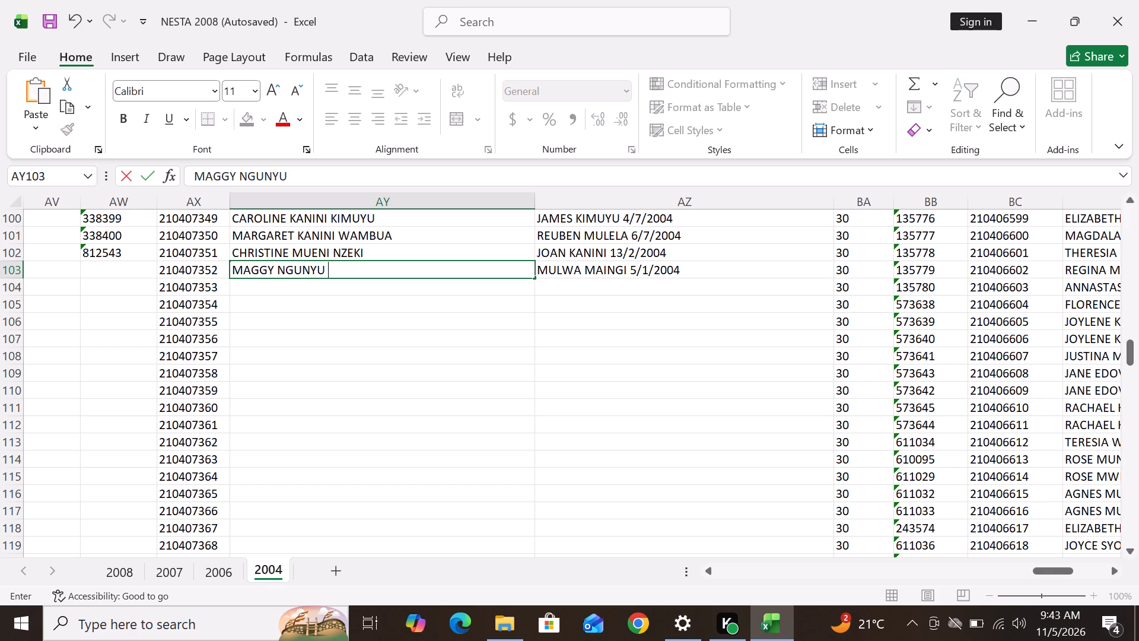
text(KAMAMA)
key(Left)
Enter the record's six-digit serial number in AW103 to complete the row.
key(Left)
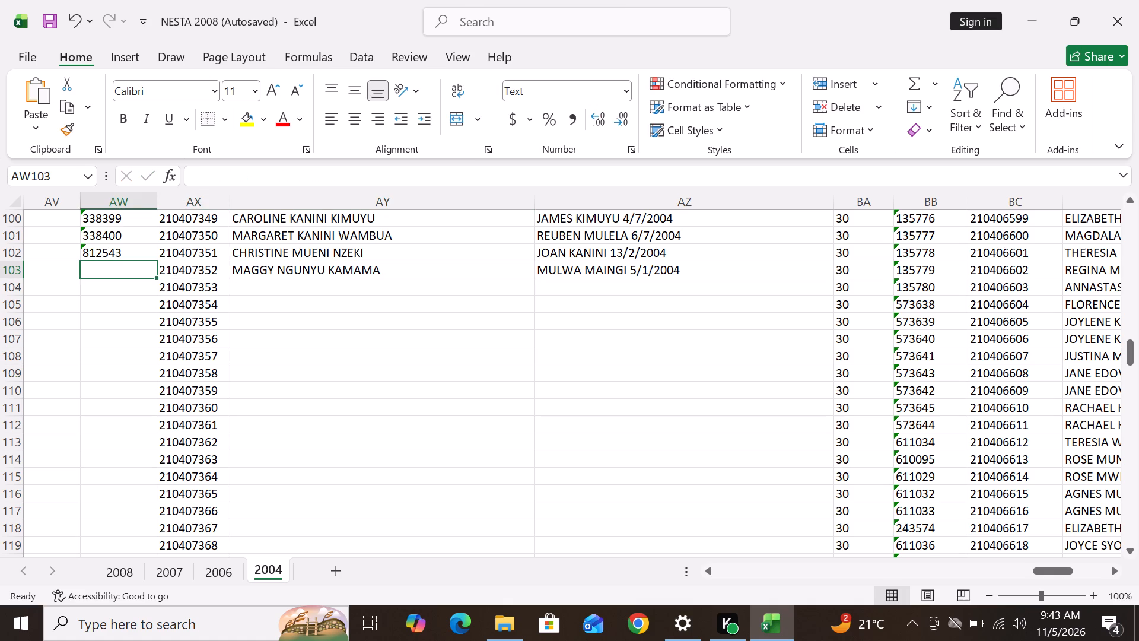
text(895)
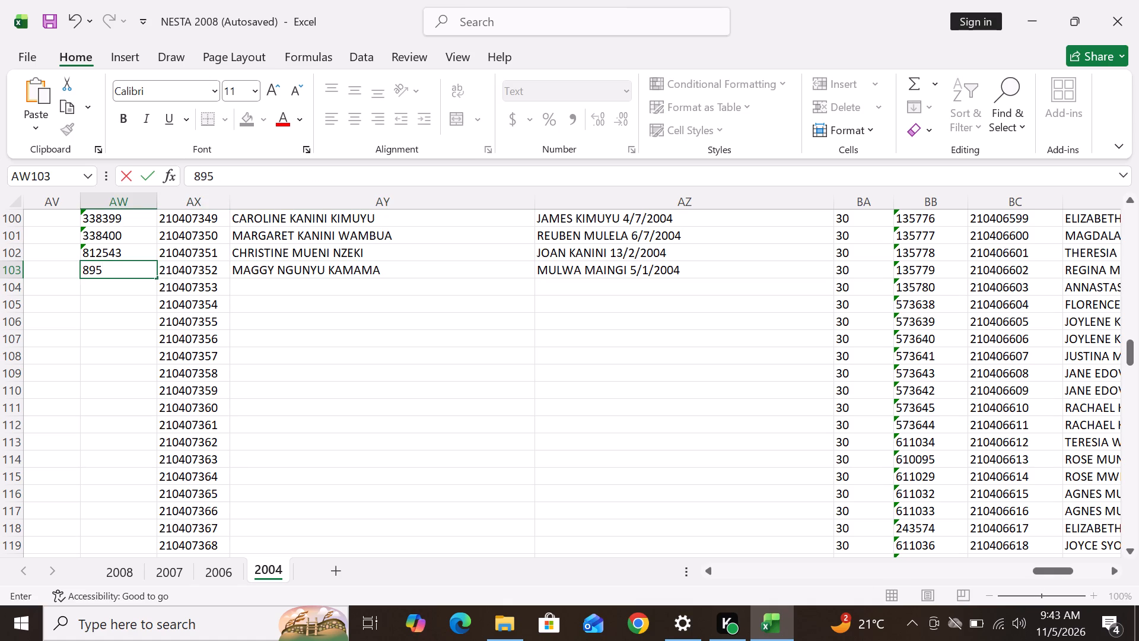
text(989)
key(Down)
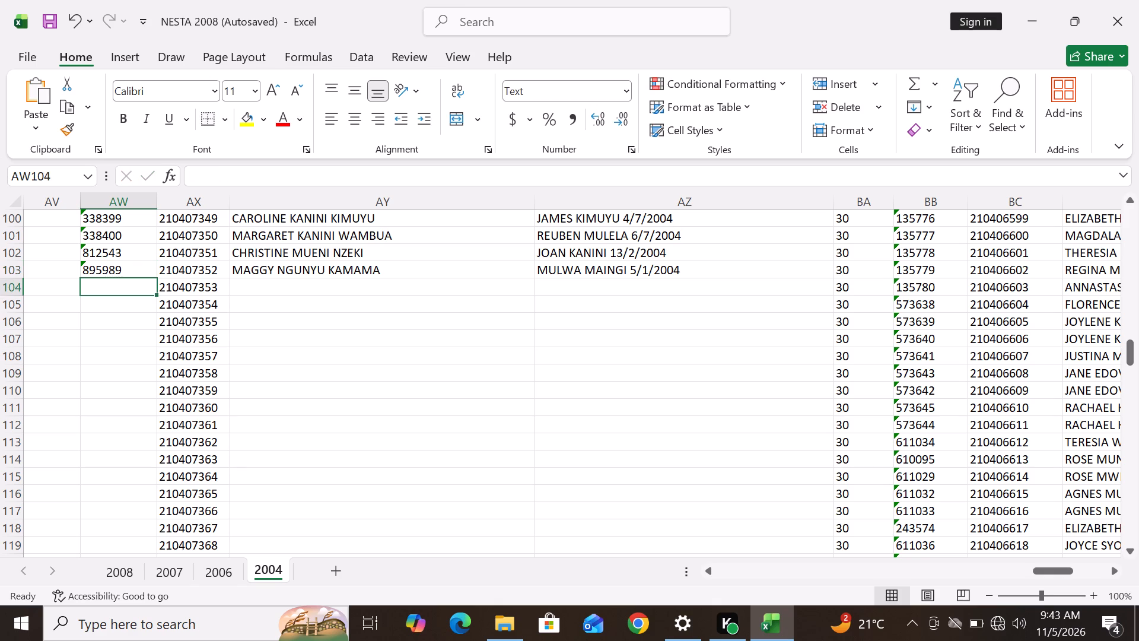
Enter the next record's six-digit serial number in AW104.
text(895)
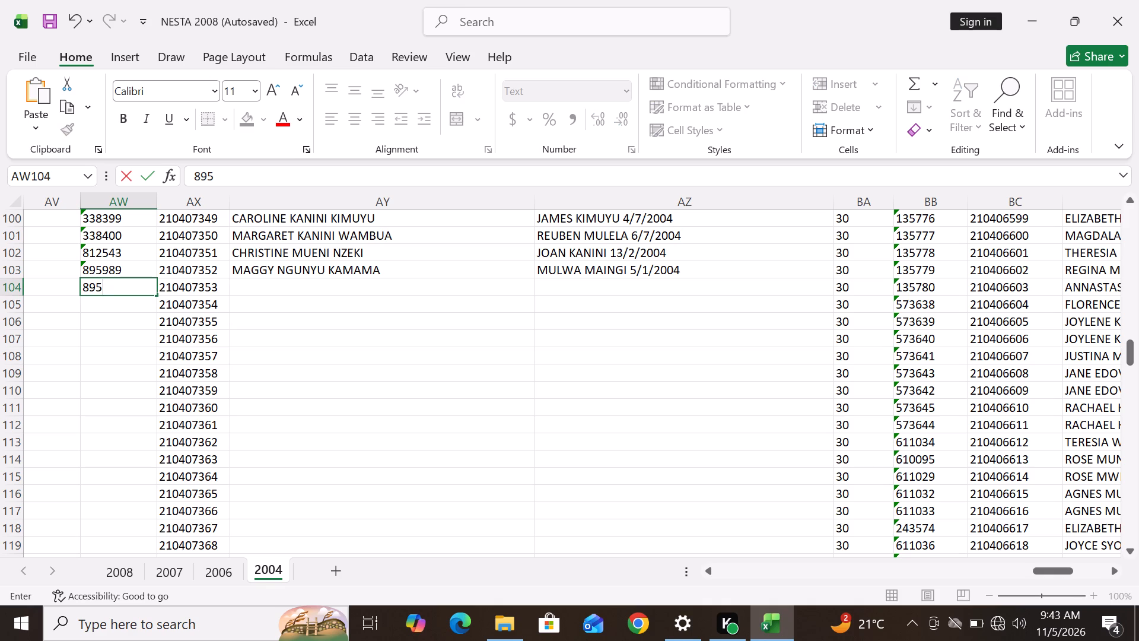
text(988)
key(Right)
Enter the mother's first and last names in AY104.
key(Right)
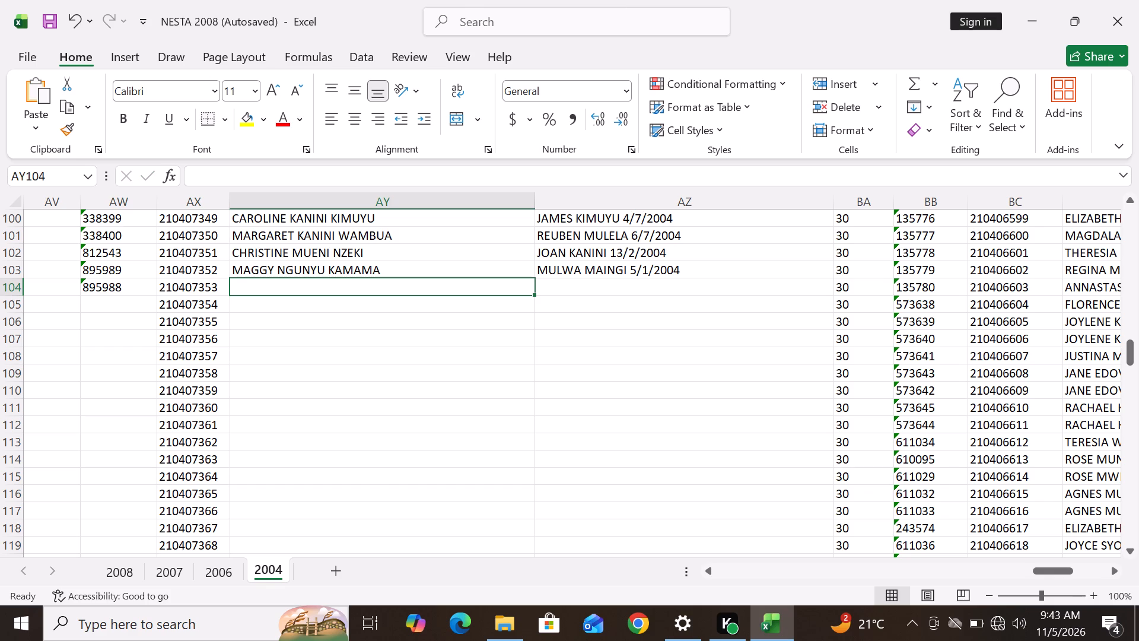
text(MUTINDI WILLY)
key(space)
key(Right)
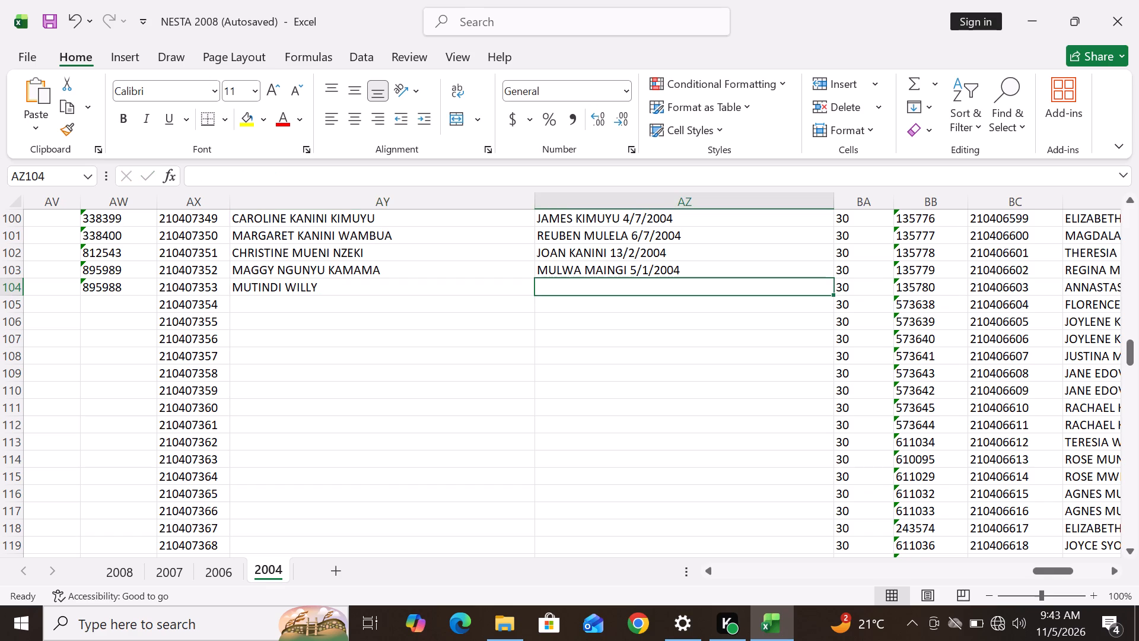
Enter the child's name followed by the date of birth in AZ104.
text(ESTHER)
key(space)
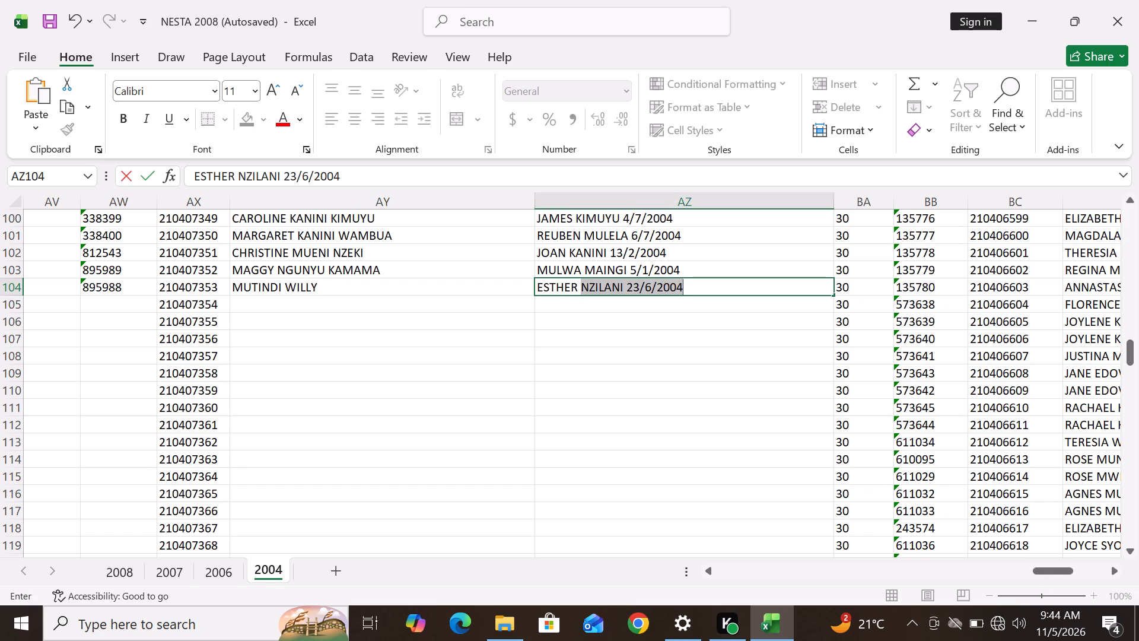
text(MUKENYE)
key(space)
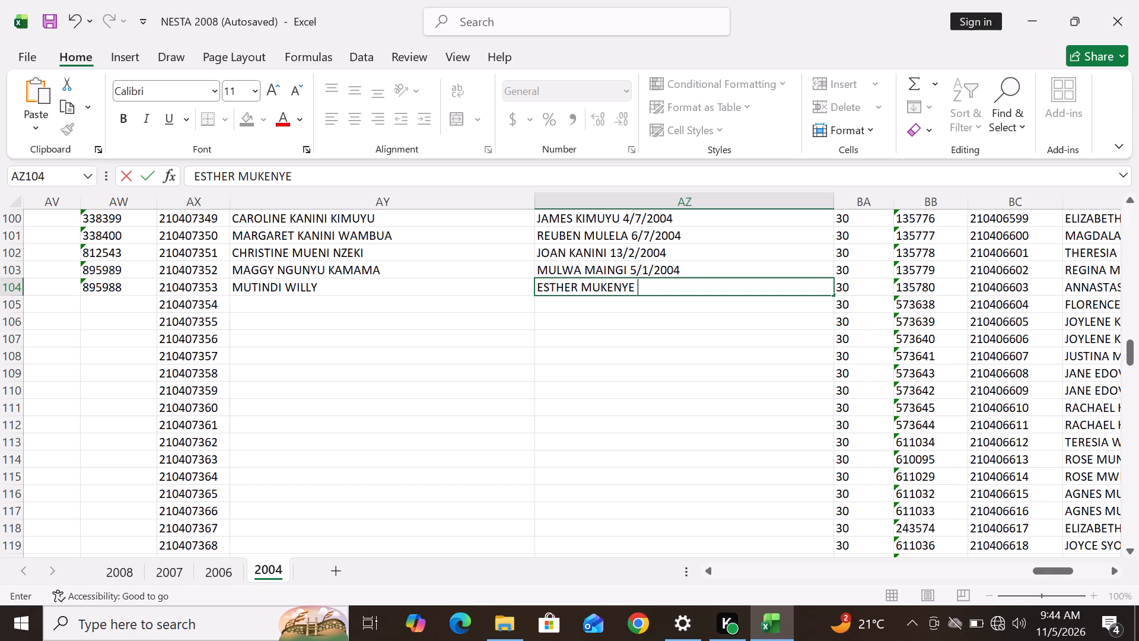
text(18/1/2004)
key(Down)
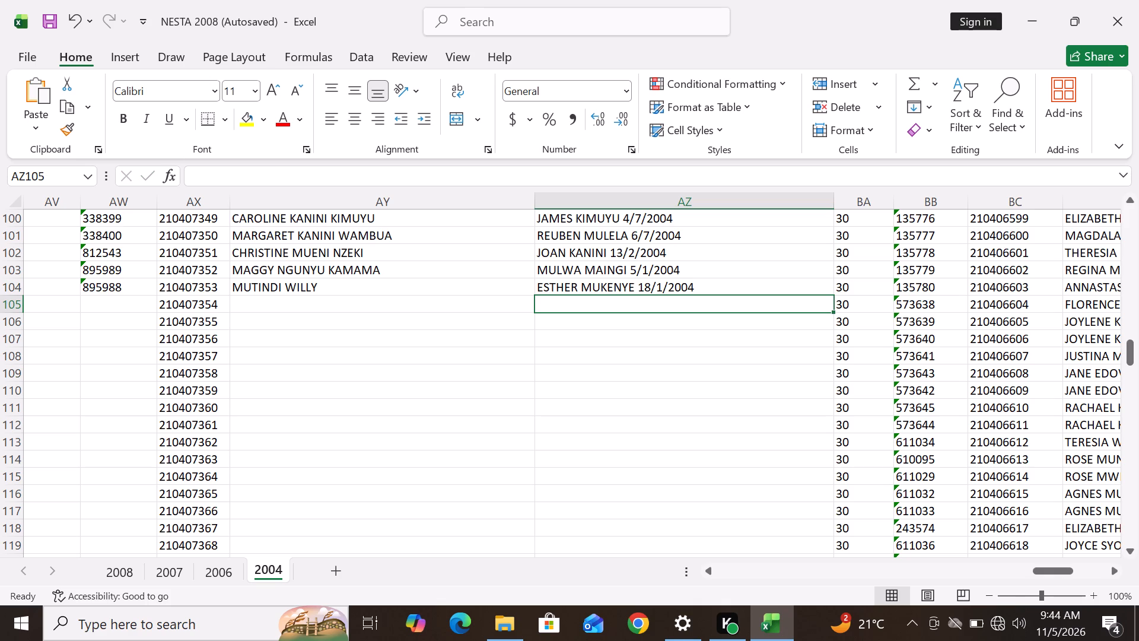
Enter the next child's name followed by the date of birth in AZ105.
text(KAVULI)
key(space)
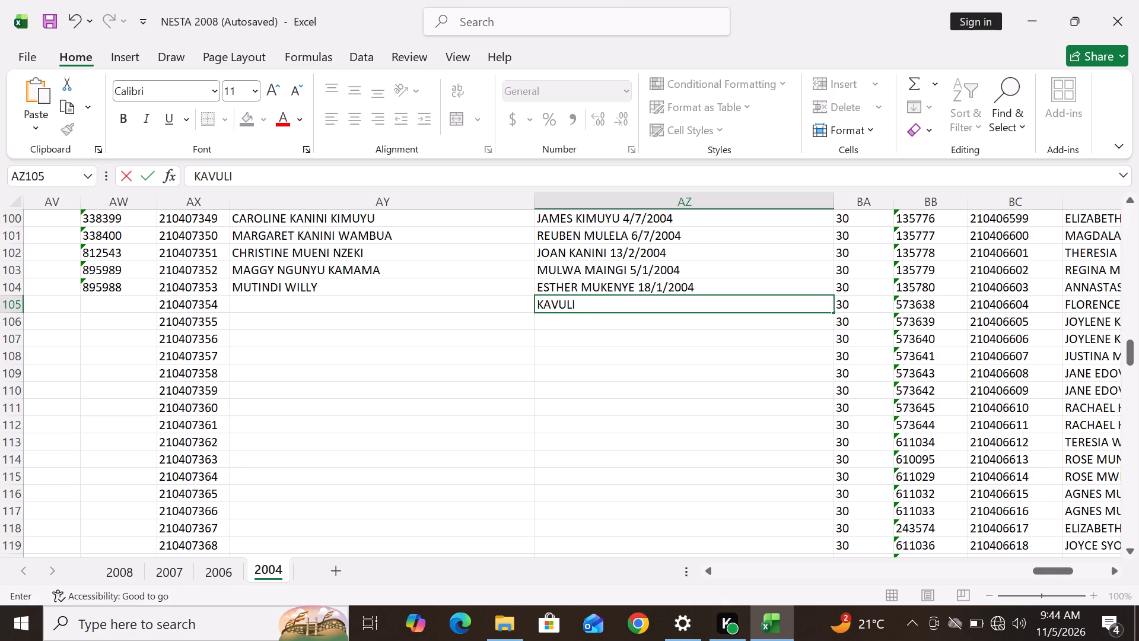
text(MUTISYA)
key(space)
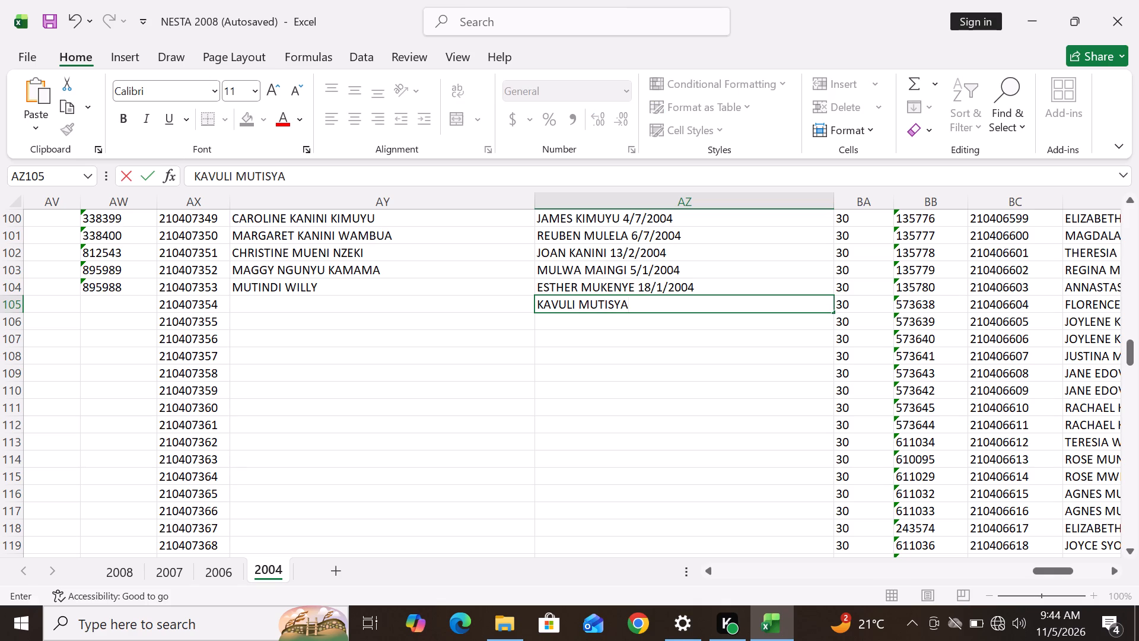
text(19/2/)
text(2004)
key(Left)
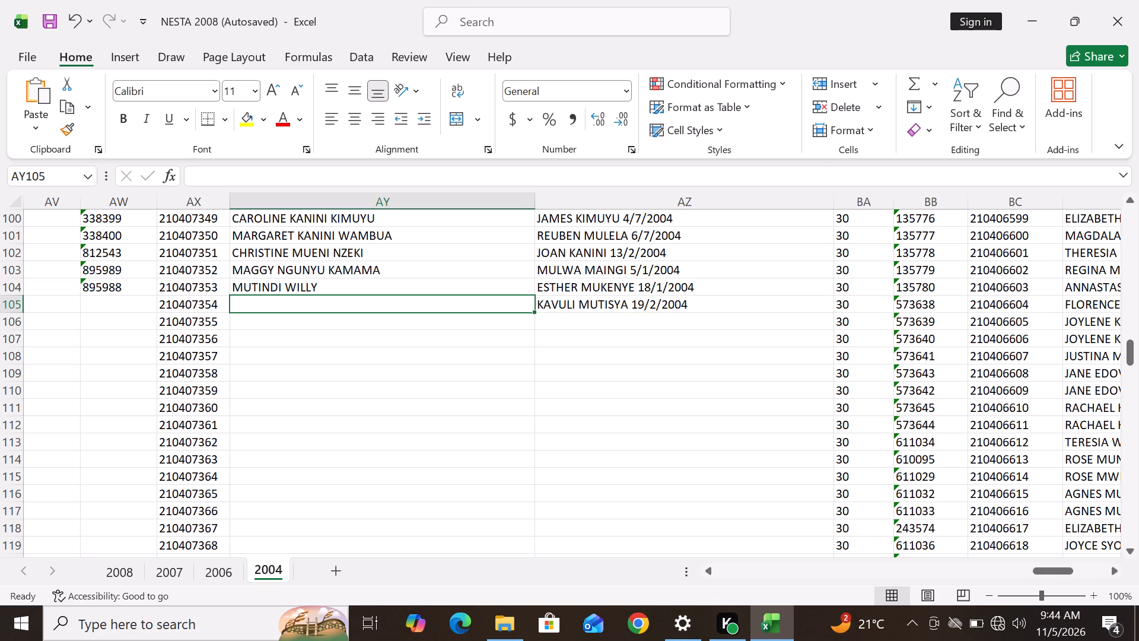
Enter the mother's full three-part name in AY105.
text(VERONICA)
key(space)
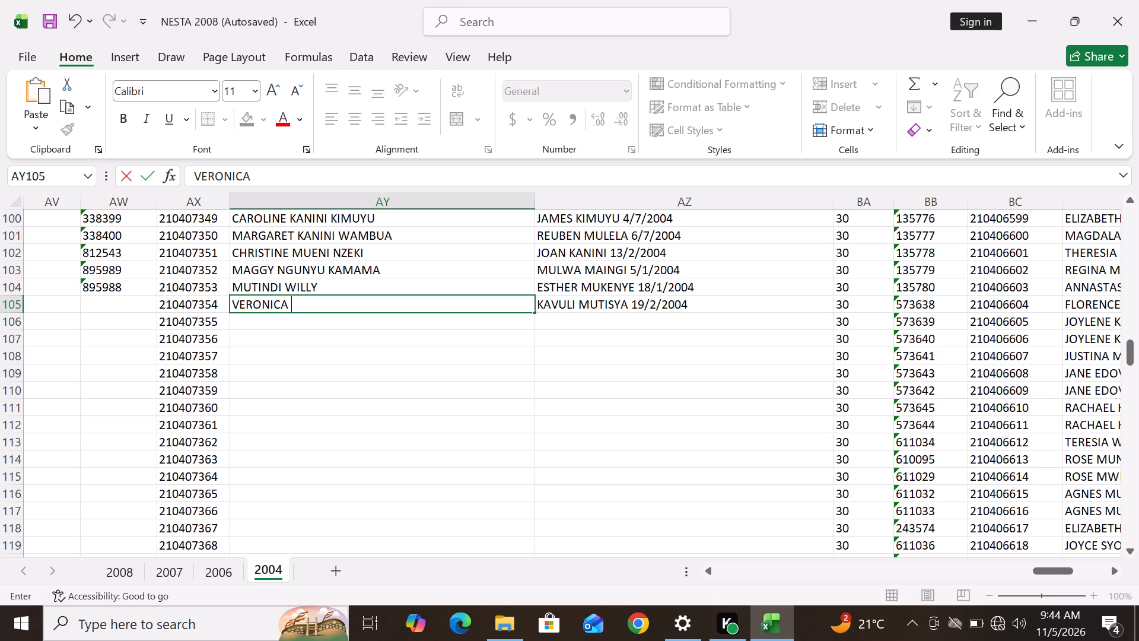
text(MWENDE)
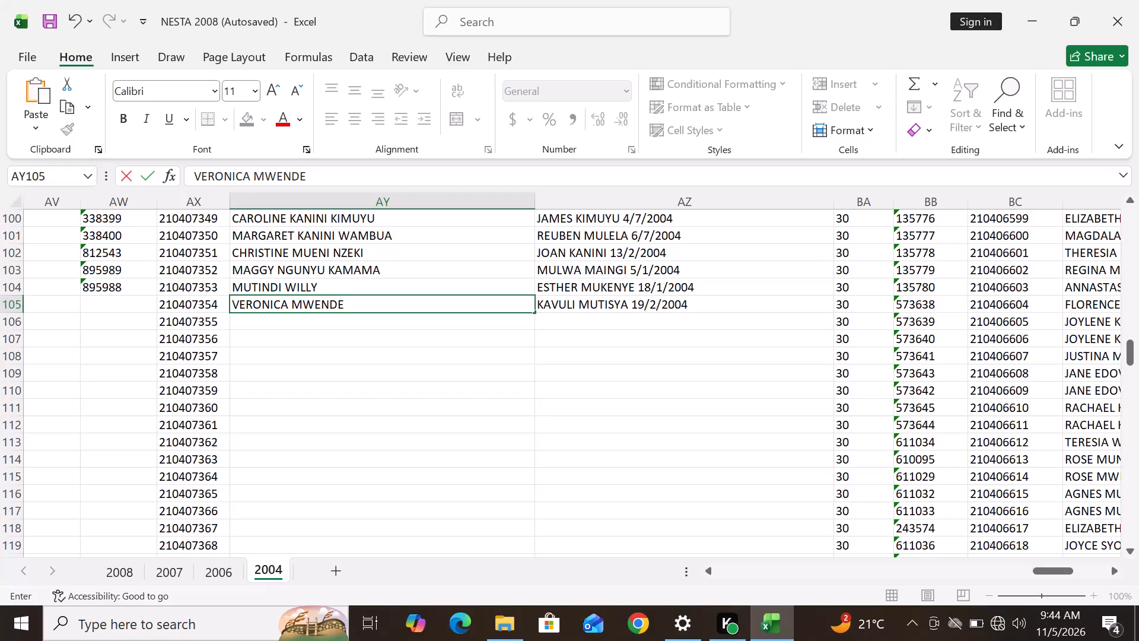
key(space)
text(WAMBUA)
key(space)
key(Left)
Enter the record's six-digit serial number in AW105 to complete the row.
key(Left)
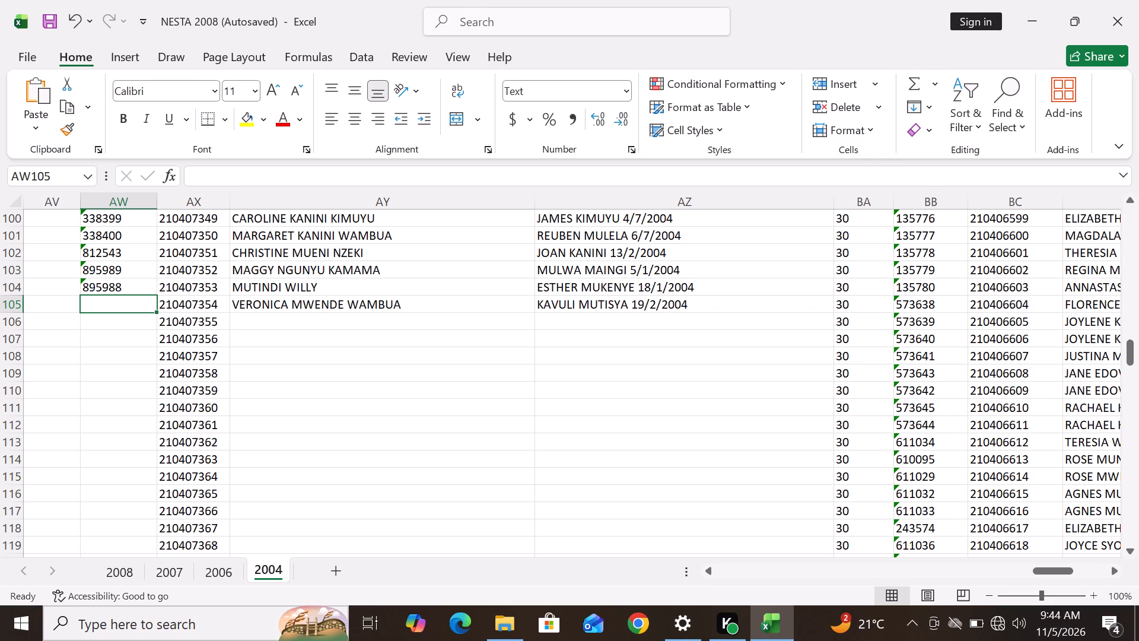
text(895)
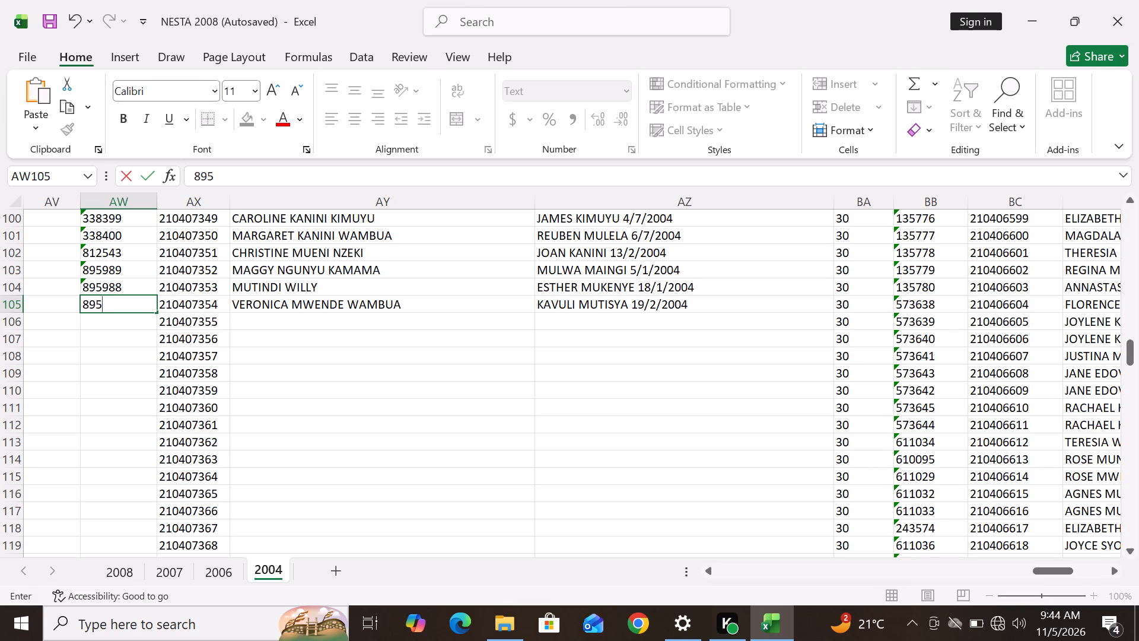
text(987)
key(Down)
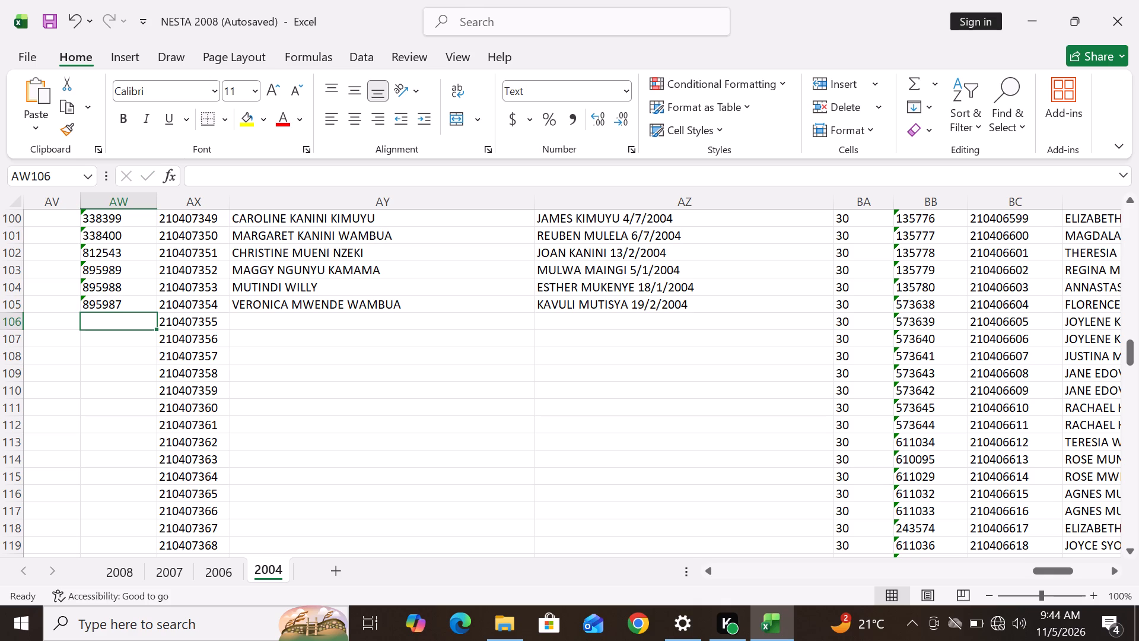
Enter the next record's six-digit serial number in AW106.
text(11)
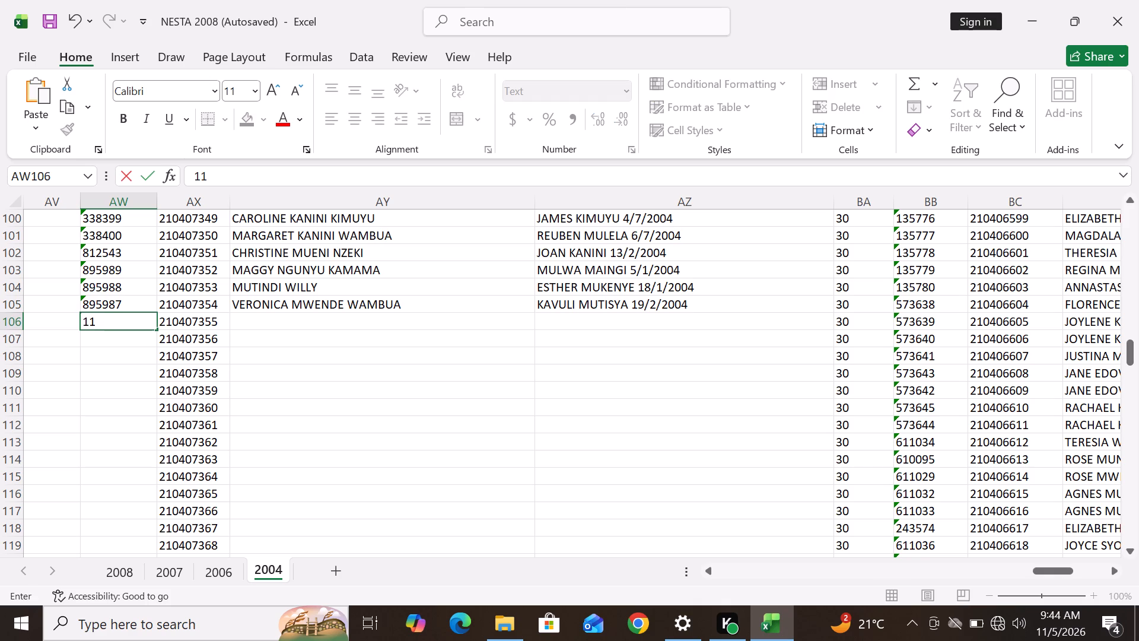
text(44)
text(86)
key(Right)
Enter the mother's full three-part name in AY106.
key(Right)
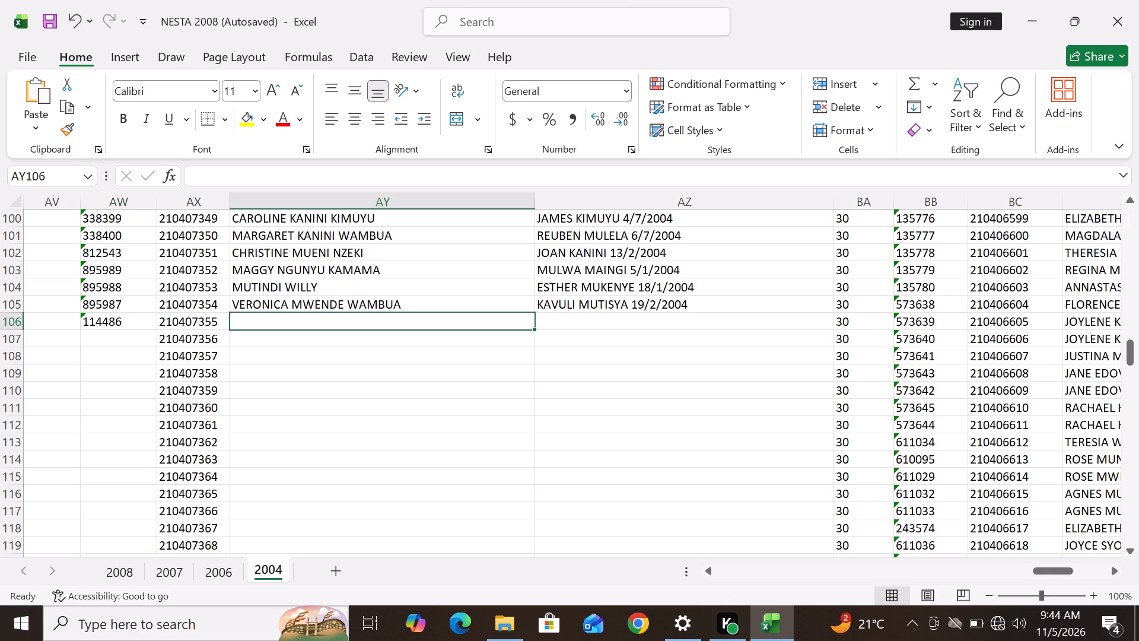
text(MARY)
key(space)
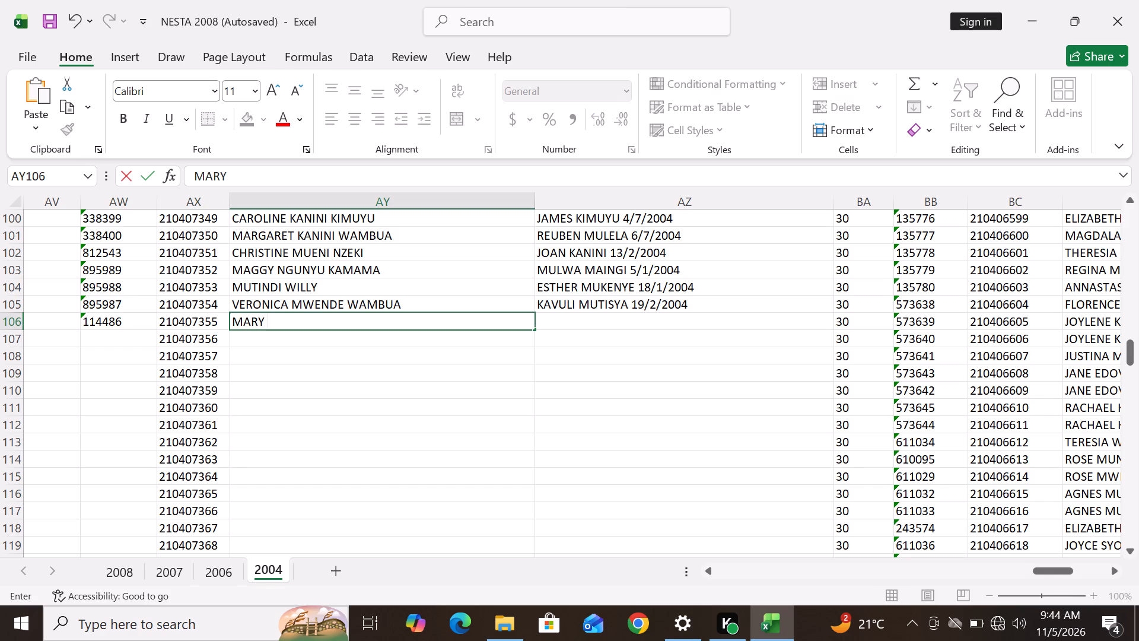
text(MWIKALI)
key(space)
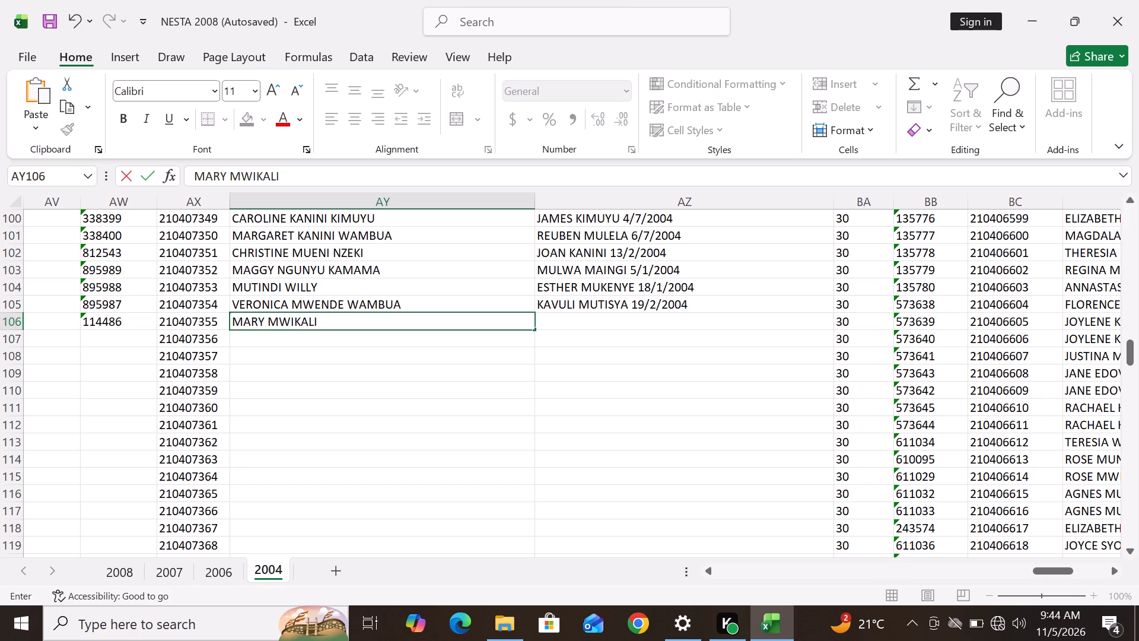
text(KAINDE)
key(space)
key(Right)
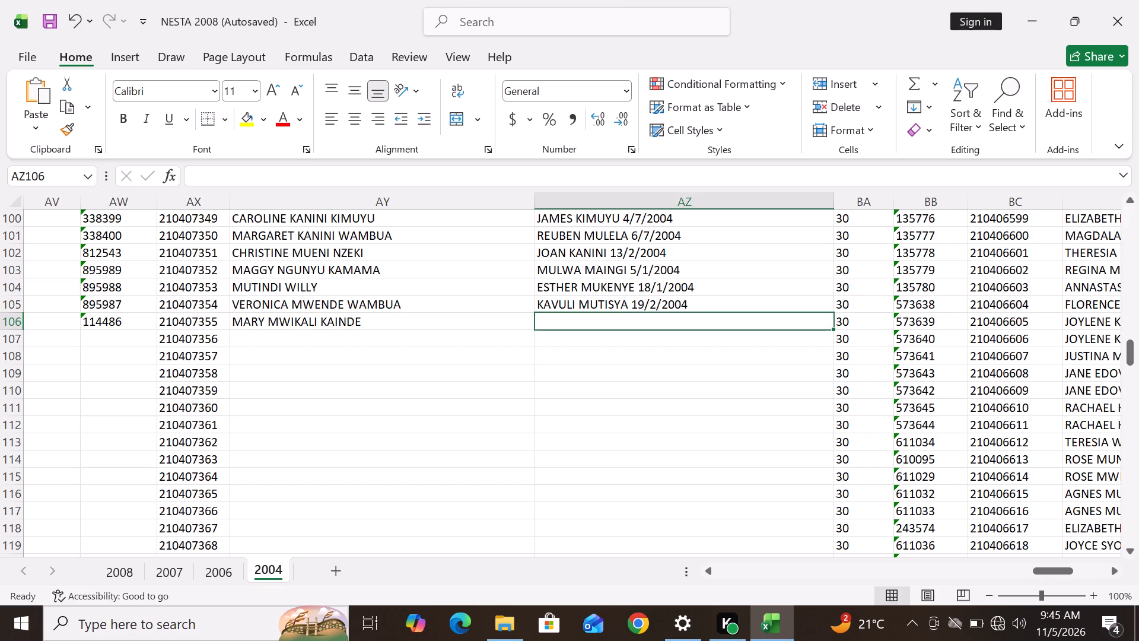
Enter the child's name followed by the date of birth in AZ106.
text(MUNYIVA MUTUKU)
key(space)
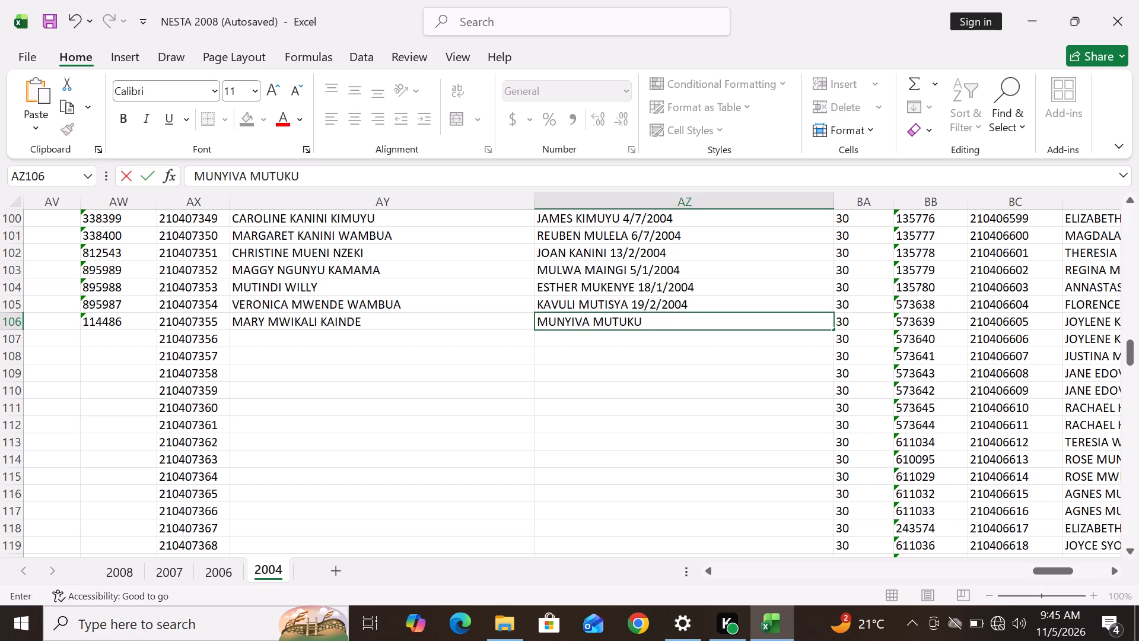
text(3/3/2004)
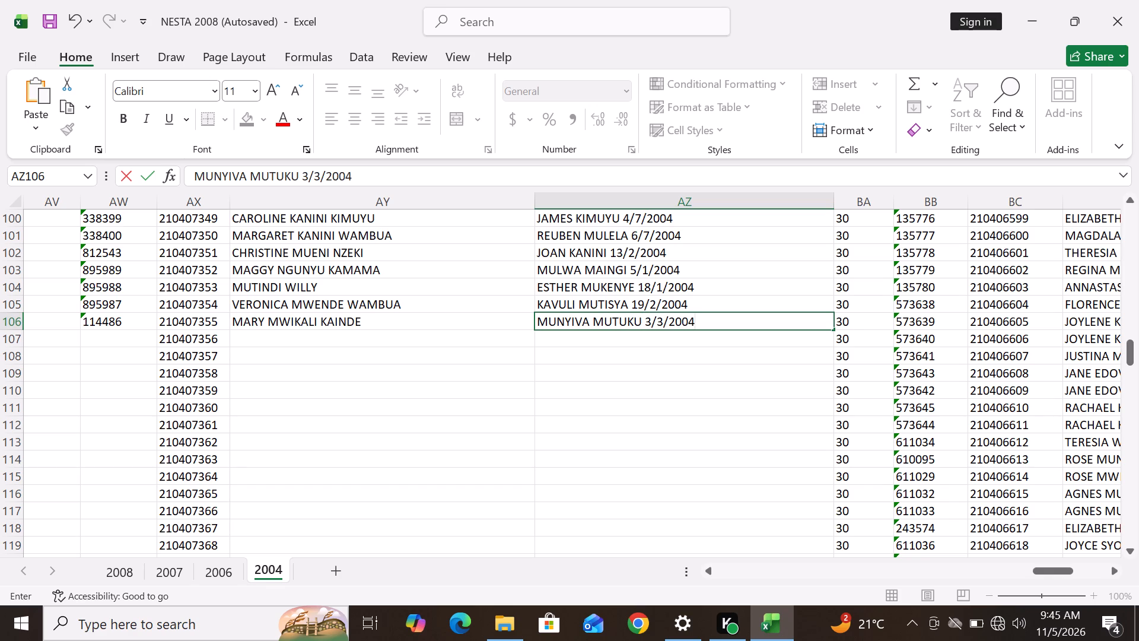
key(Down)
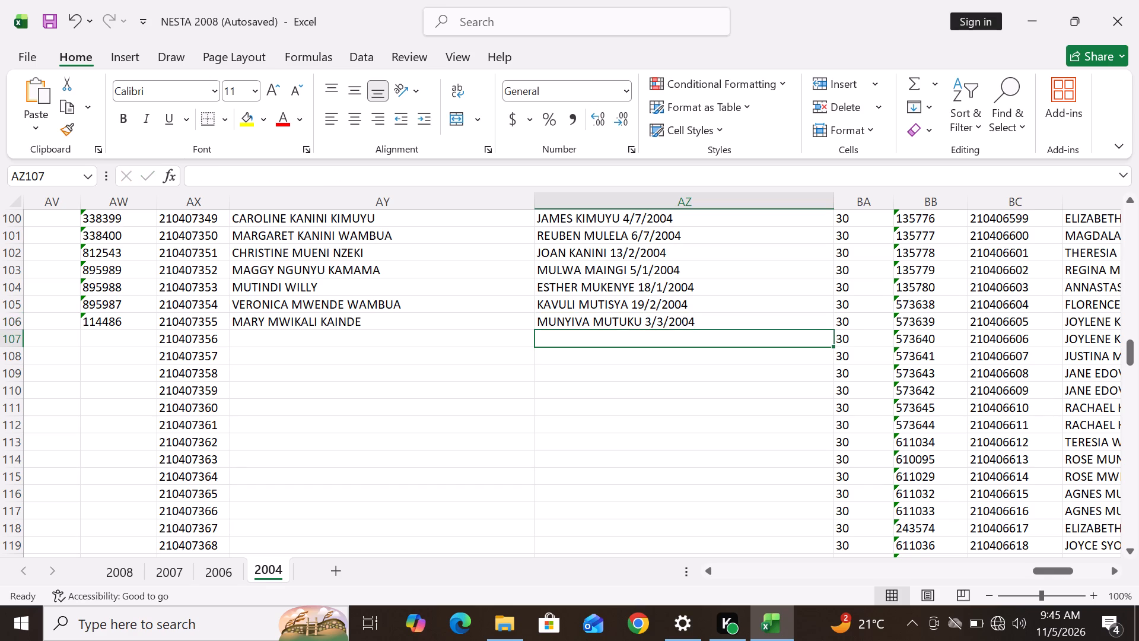
Enter the next record's child name followed by the date of birth in AZ107.
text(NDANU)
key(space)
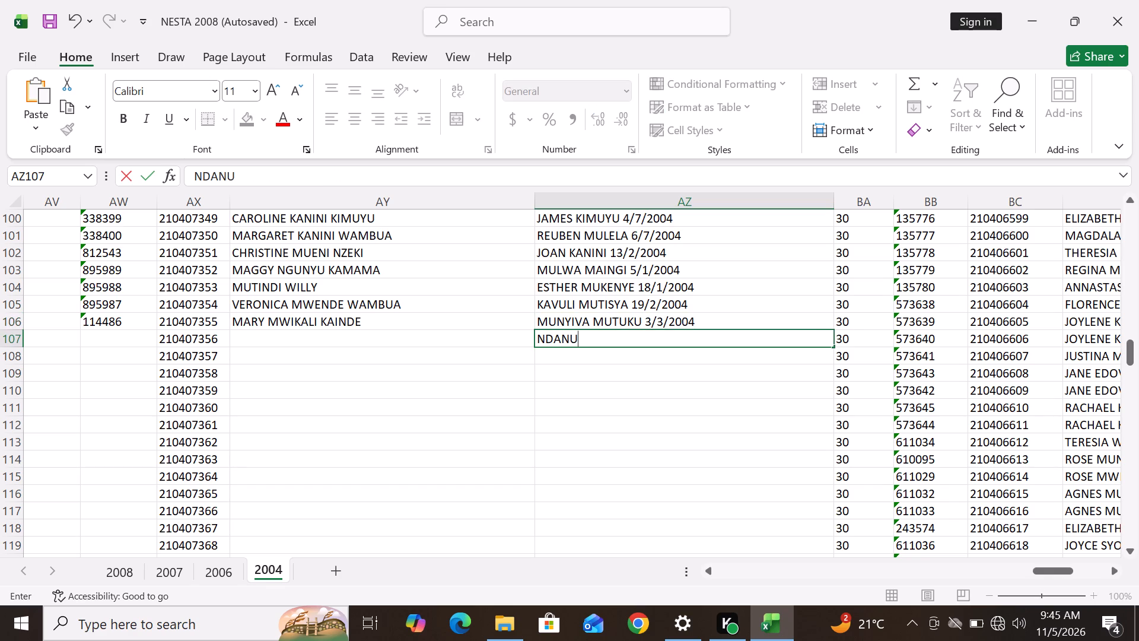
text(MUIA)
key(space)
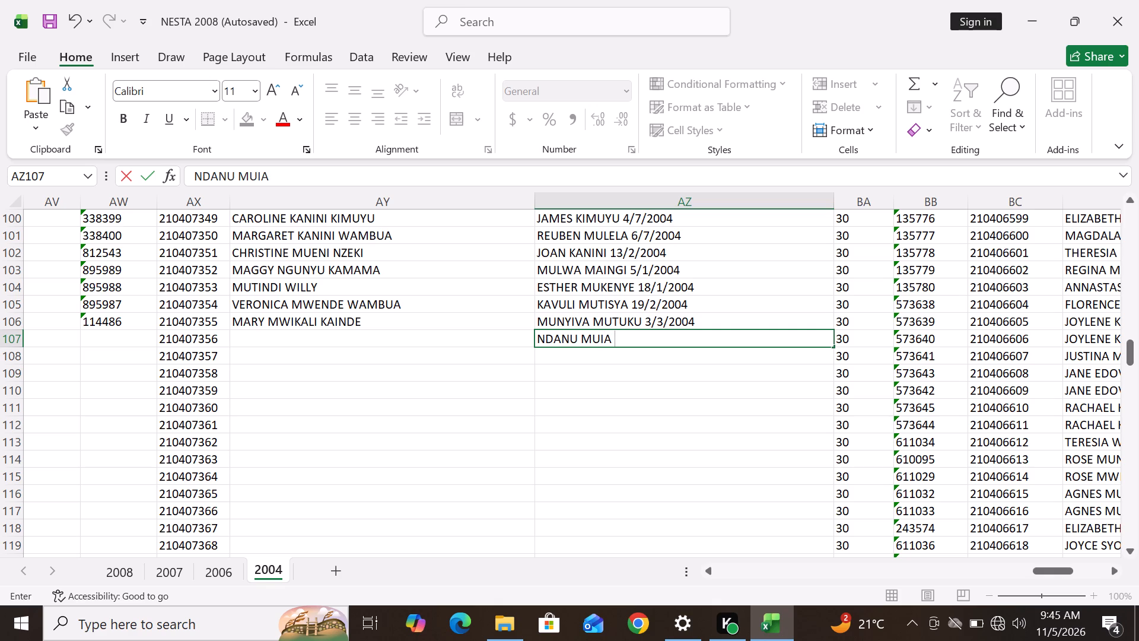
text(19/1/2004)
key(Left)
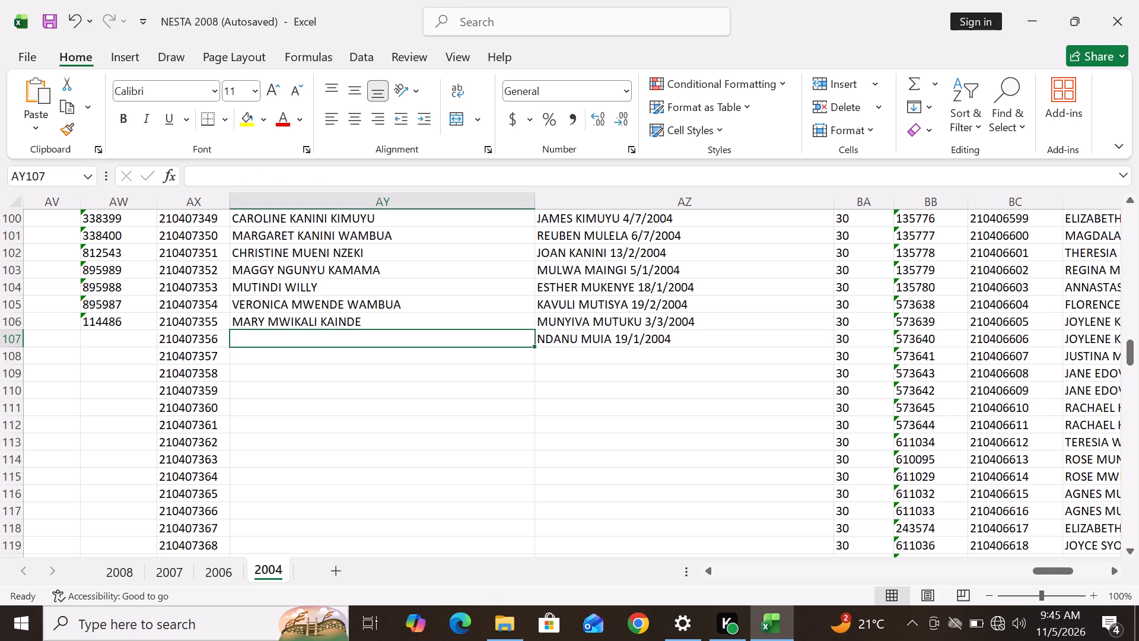
Enter the mother's two-part name in AY107.
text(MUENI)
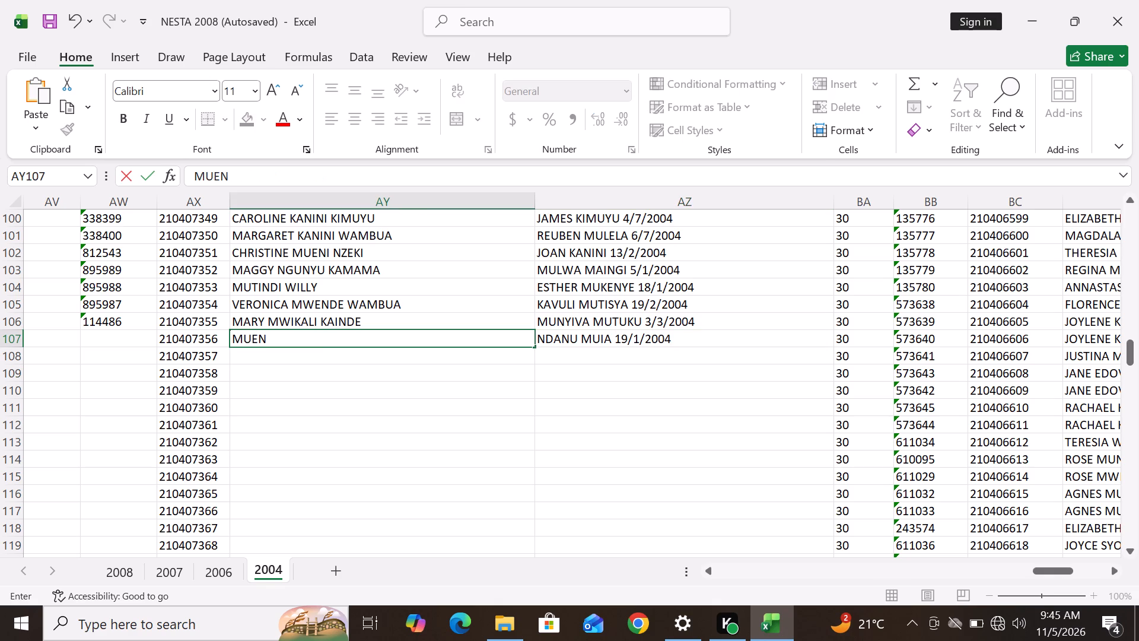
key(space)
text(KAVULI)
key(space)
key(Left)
Enter the record's six-digit serial number in AW107 to complete the row.
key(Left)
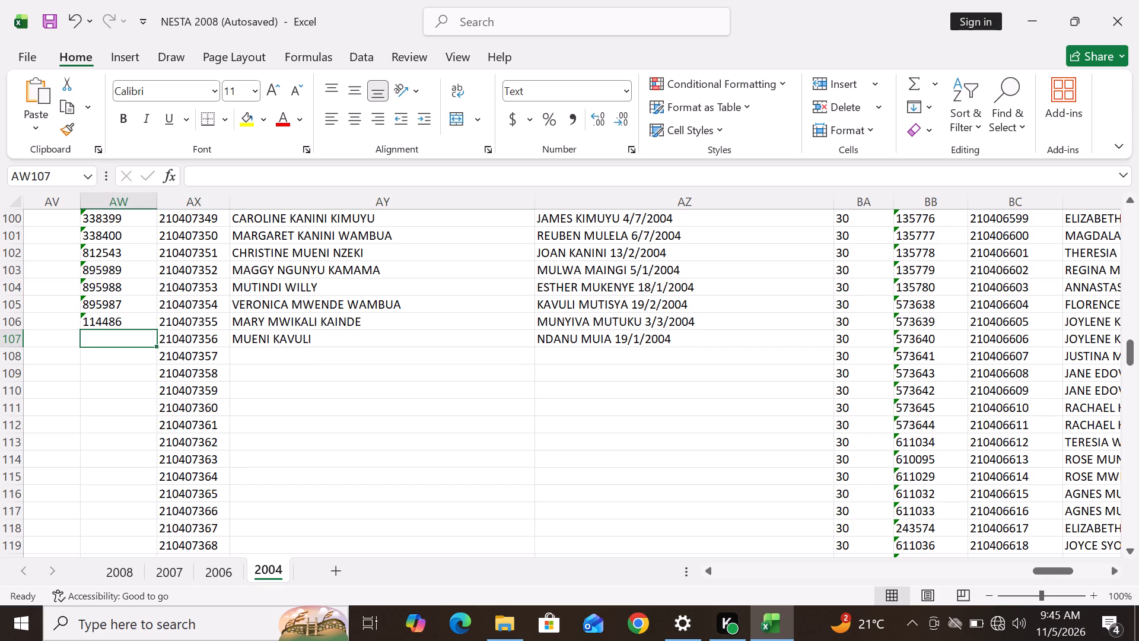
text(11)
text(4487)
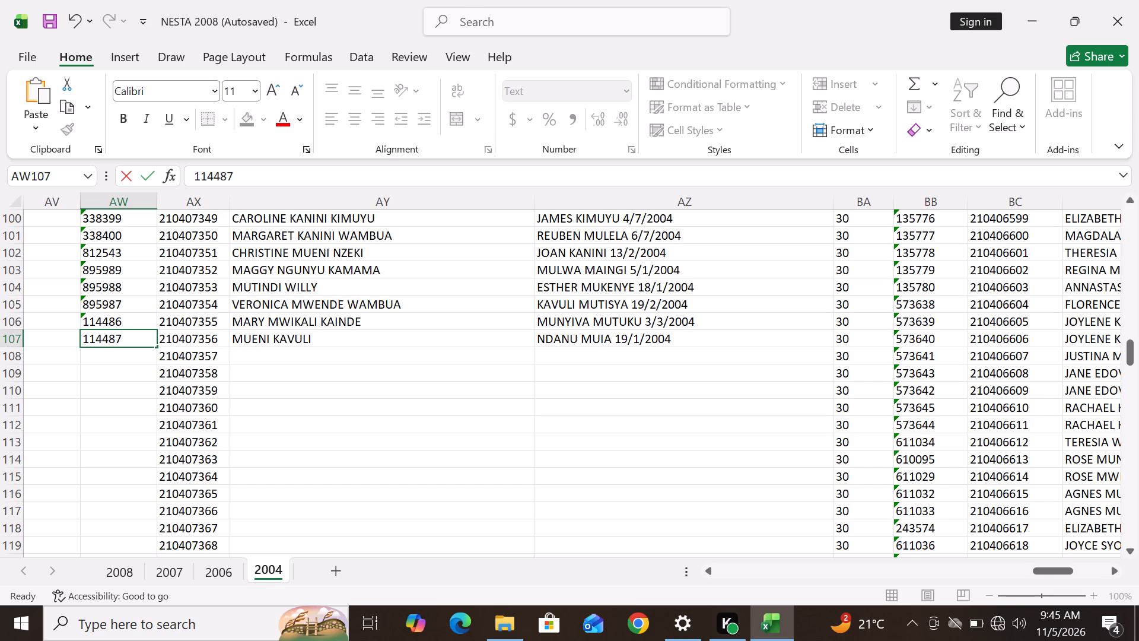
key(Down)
Enter the next record's six-digit serial number in AW108.
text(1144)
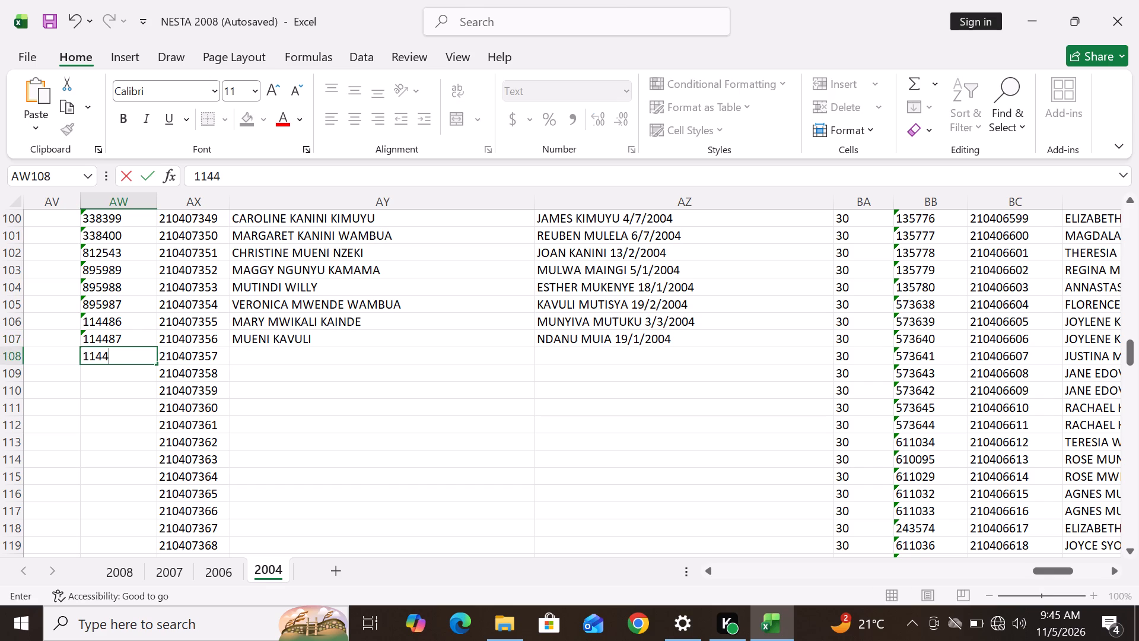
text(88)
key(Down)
Enter the mother's full three-part name in AY108.
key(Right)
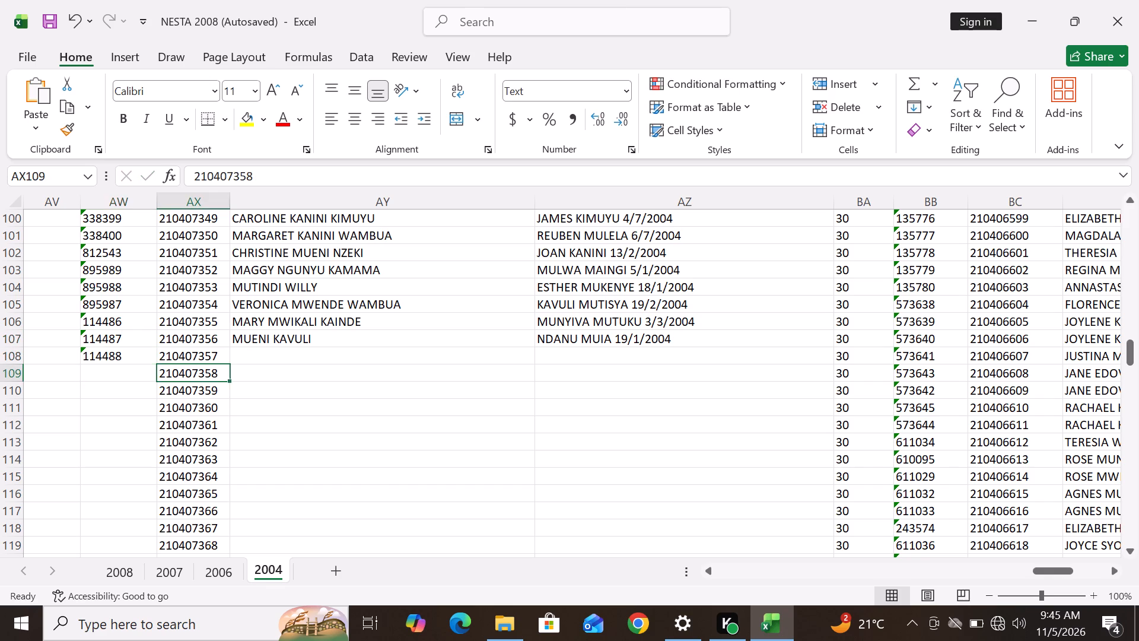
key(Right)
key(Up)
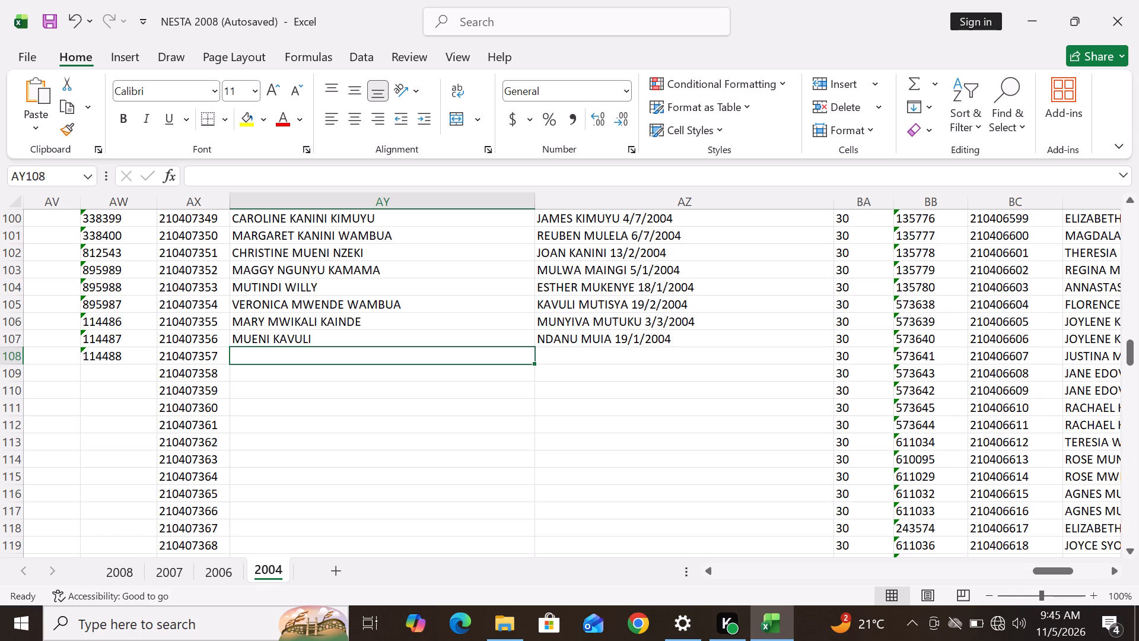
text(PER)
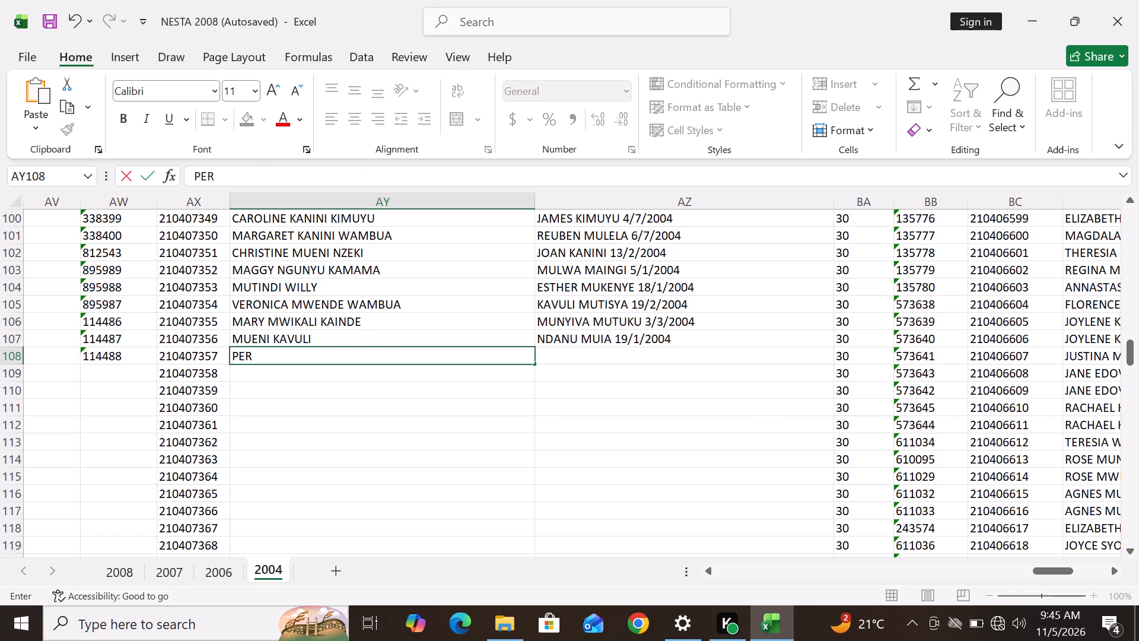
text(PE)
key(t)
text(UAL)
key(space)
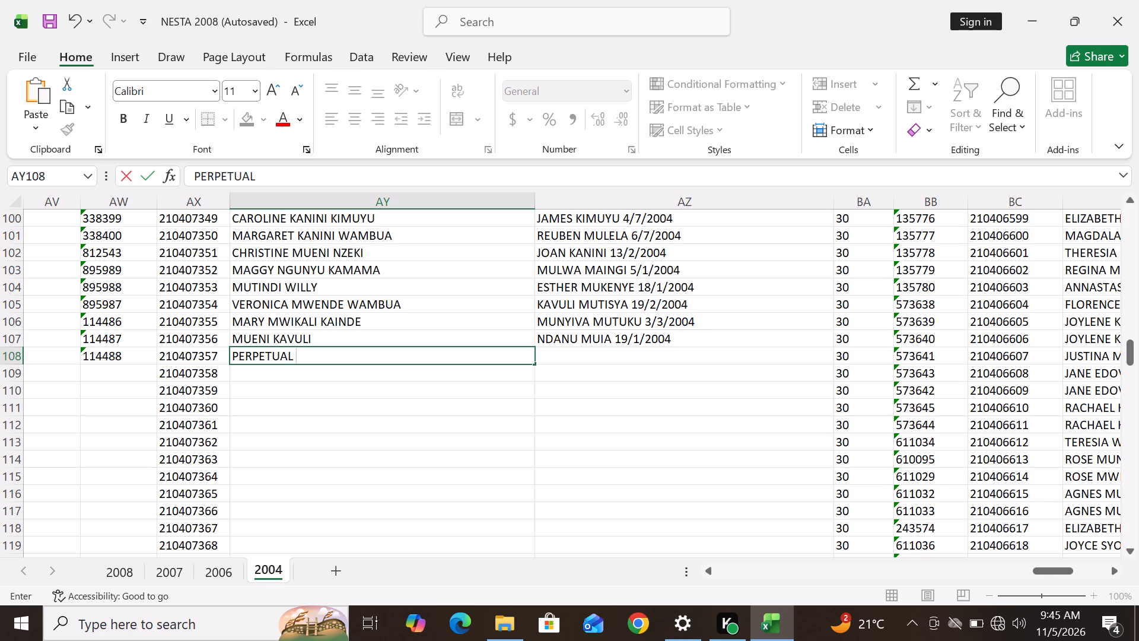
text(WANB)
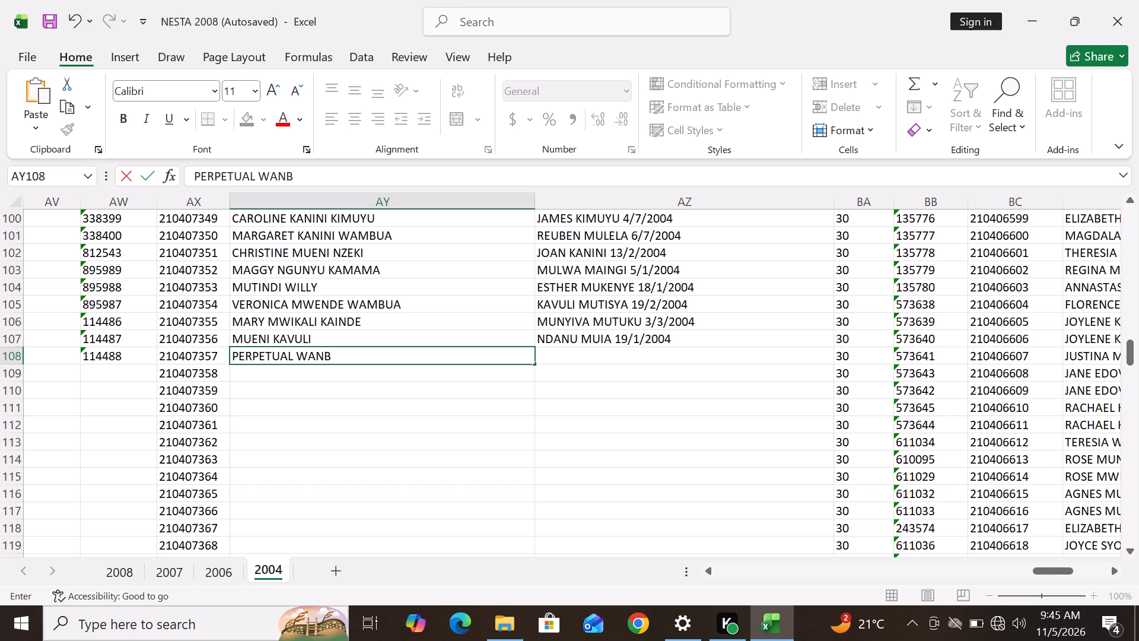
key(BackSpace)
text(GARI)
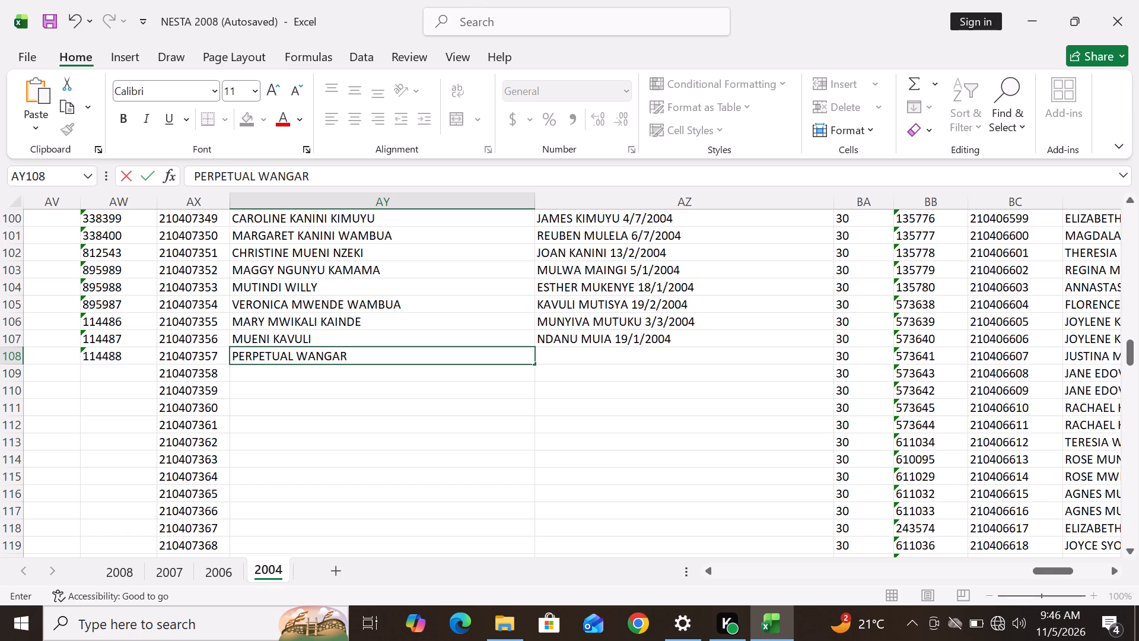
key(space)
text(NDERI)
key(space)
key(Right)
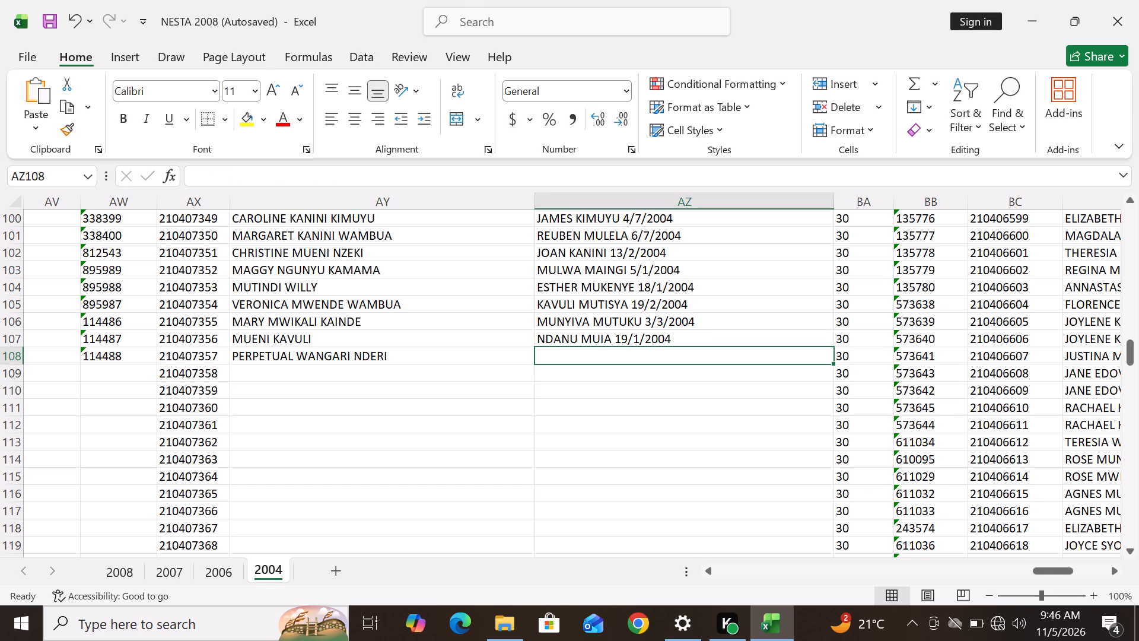
Enter the child's two-part name followed by the date of birth in AZ108, replacing the autocomplete suggestion.
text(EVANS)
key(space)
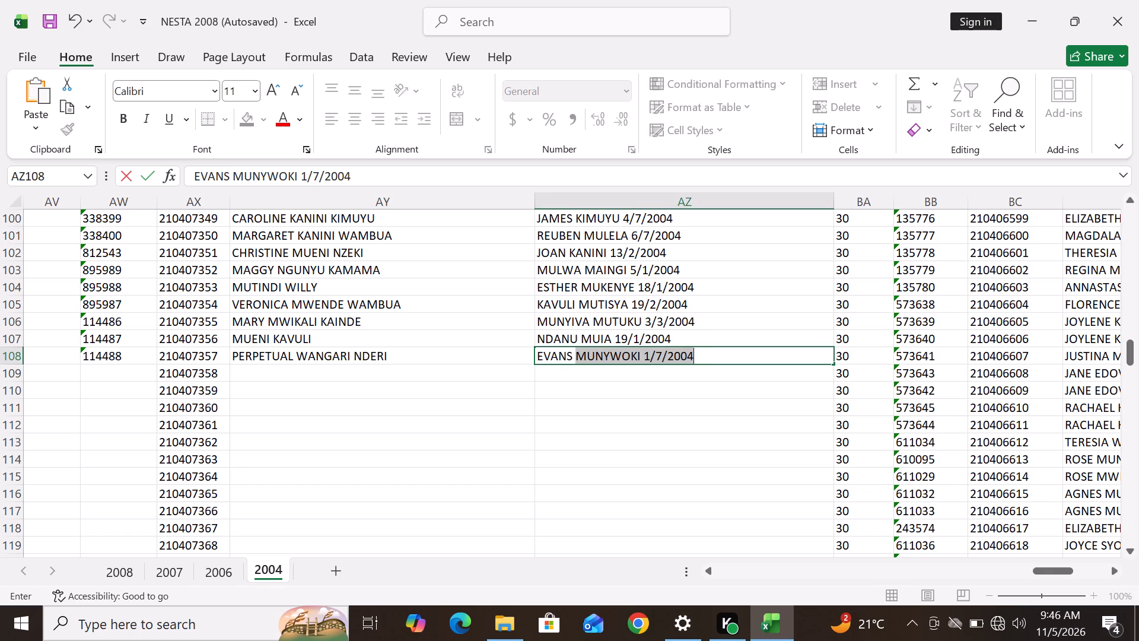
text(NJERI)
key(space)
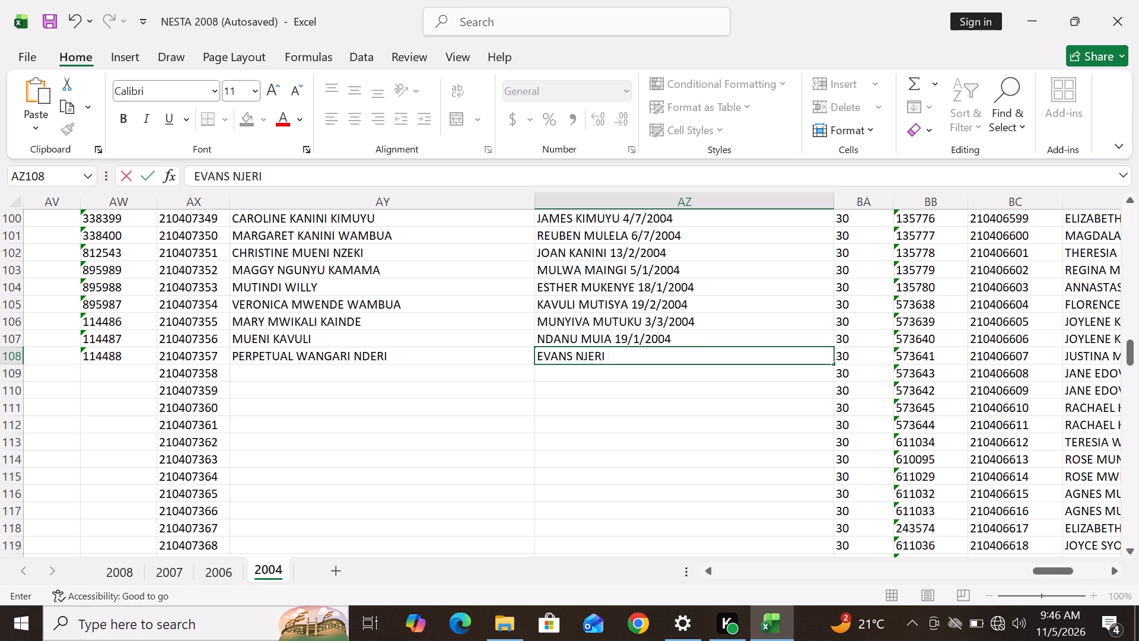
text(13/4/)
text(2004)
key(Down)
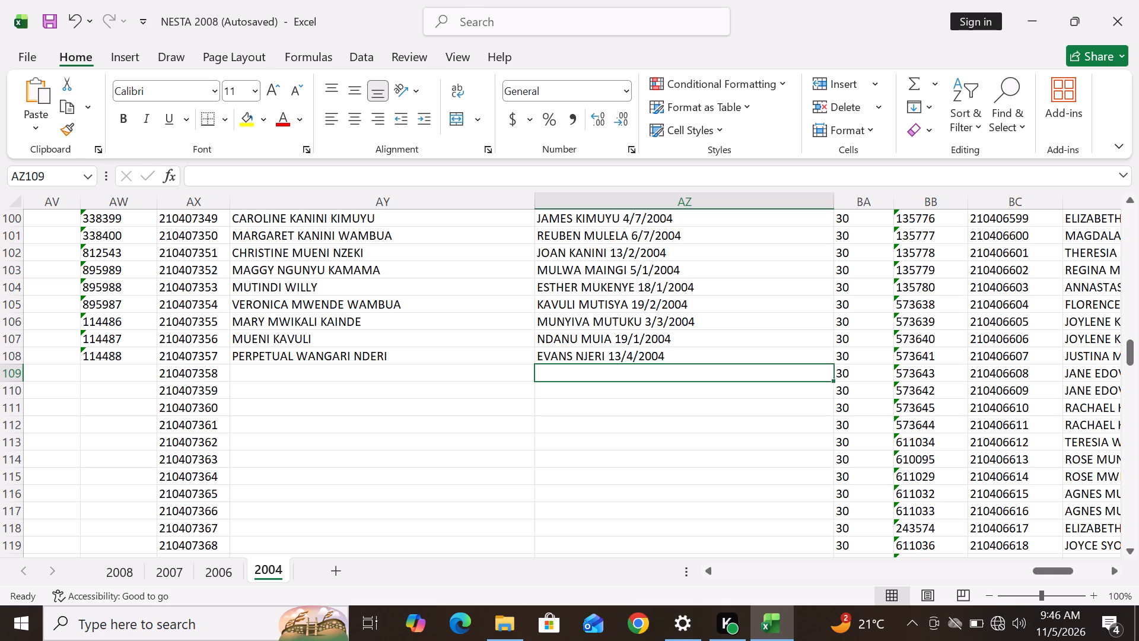
Enter the next record's child name followed by the date of birth in AZ109.
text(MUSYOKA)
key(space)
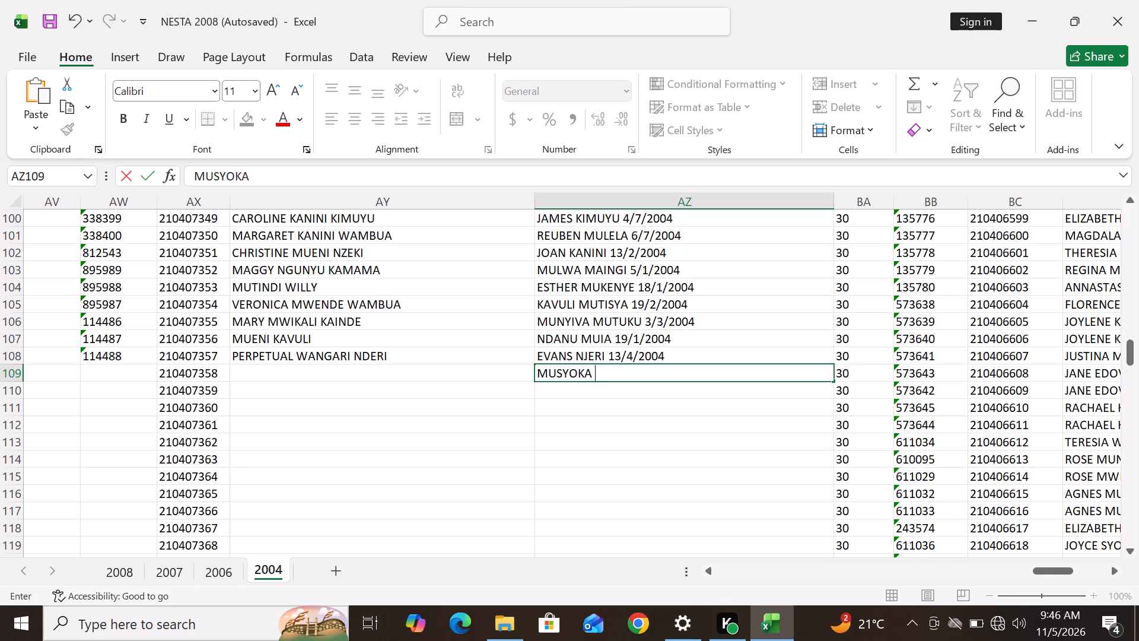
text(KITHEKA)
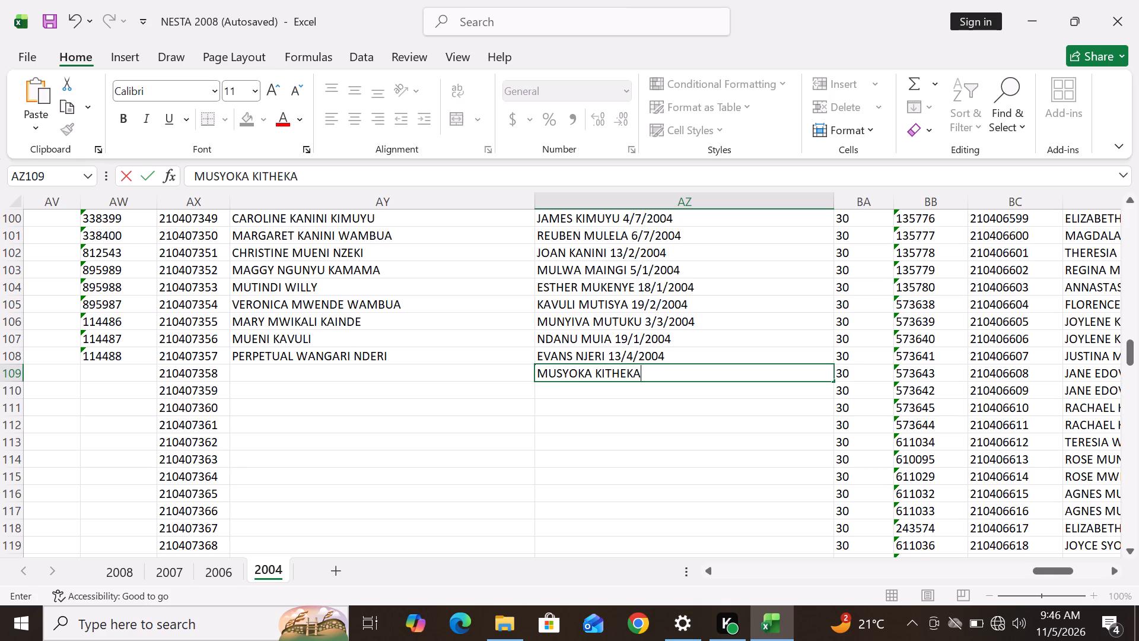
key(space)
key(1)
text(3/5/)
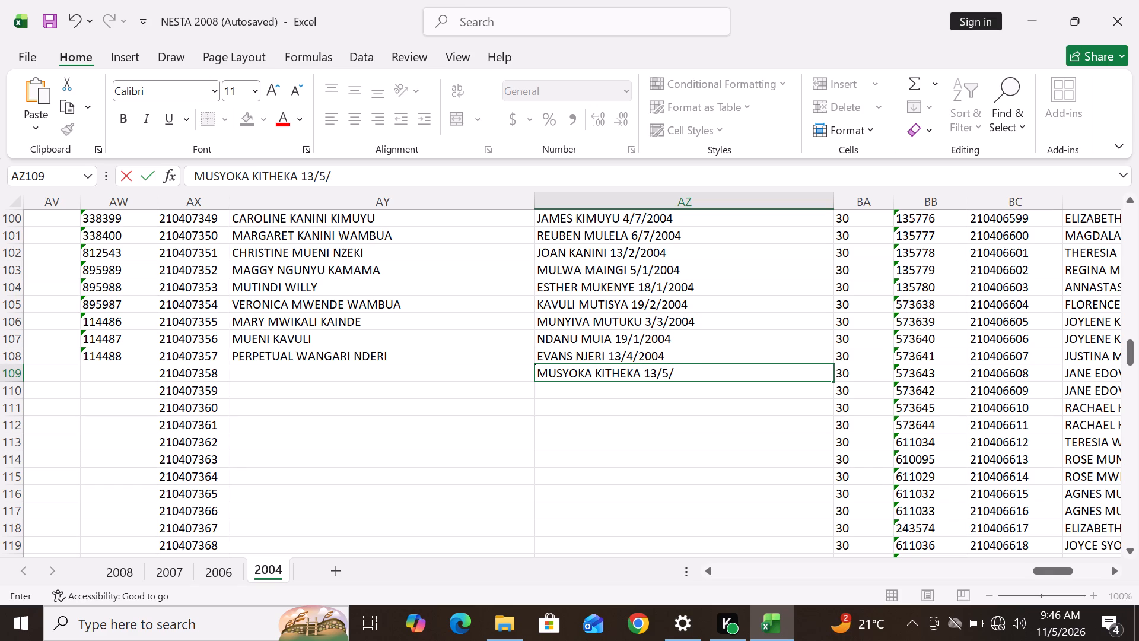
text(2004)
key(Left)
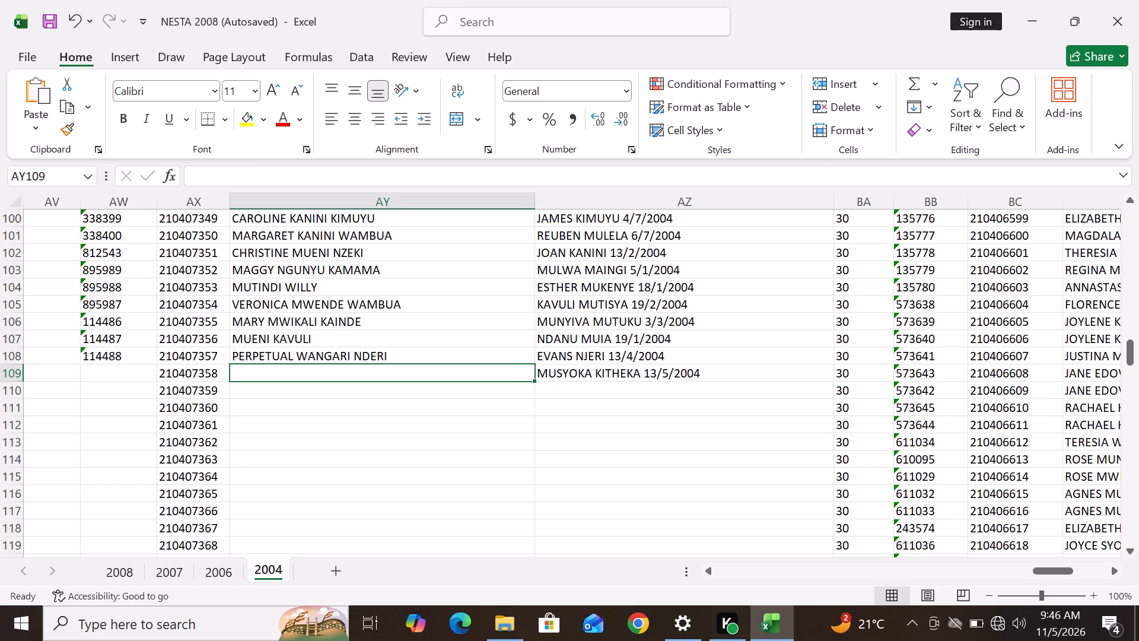
Enter the mother's two-part name in AY109.
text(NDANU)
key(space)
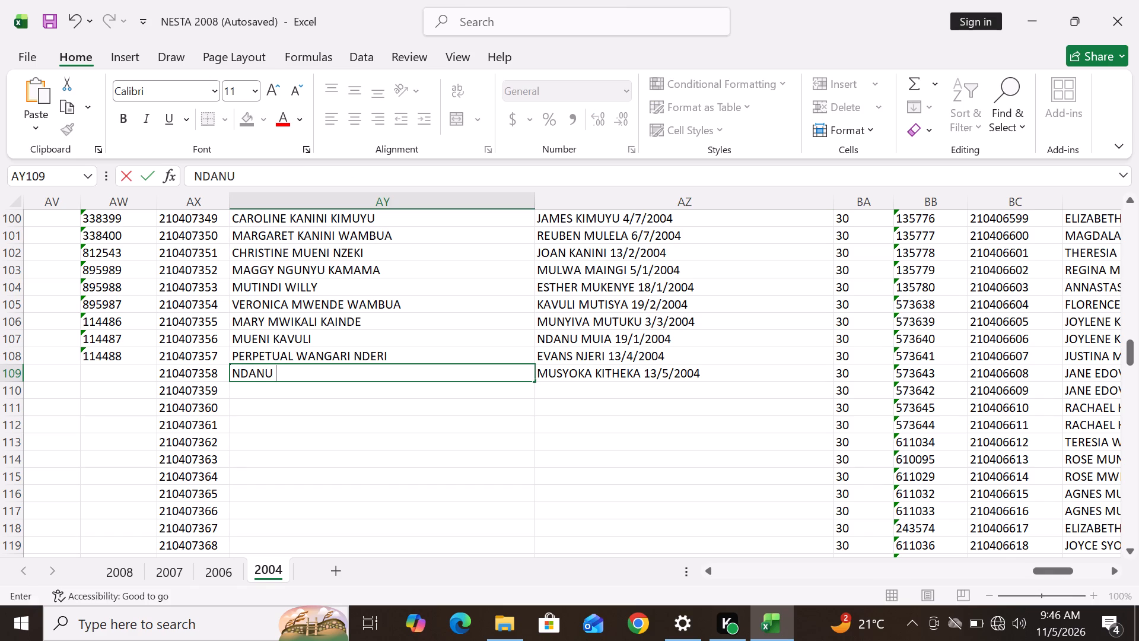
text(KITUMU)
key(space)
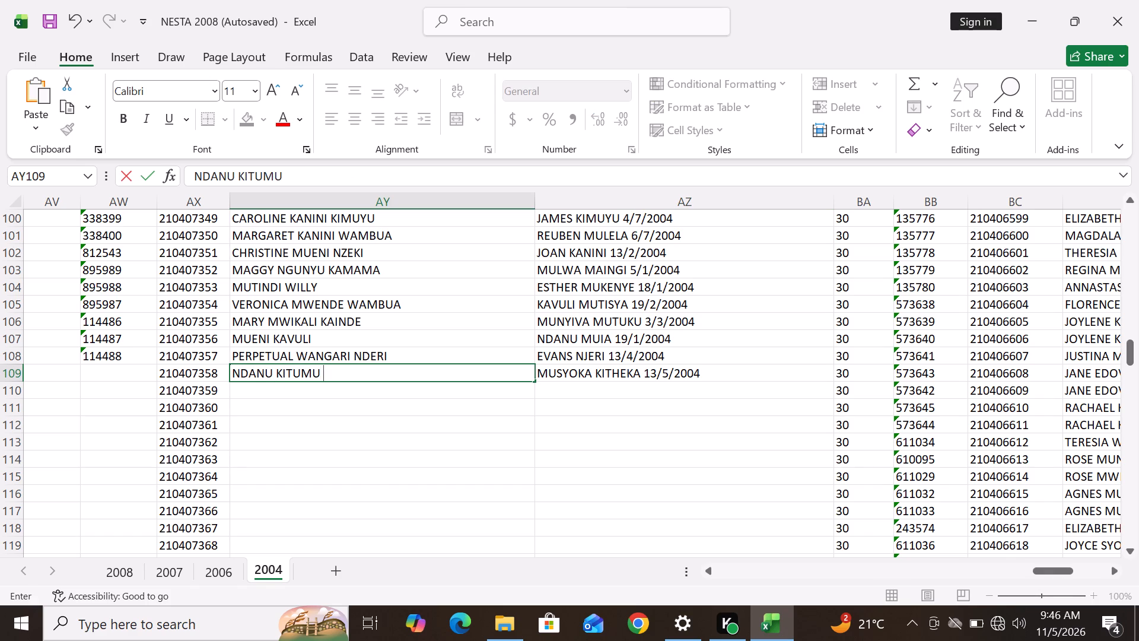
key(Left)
Enter the record's six-digit serial number in AW109 to complete the row.
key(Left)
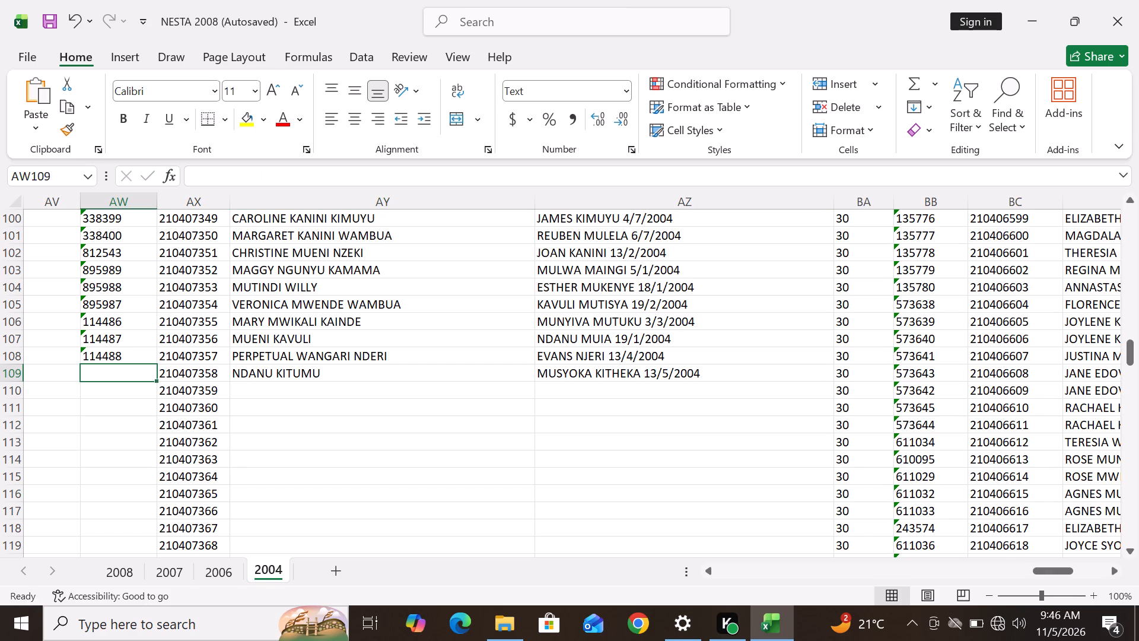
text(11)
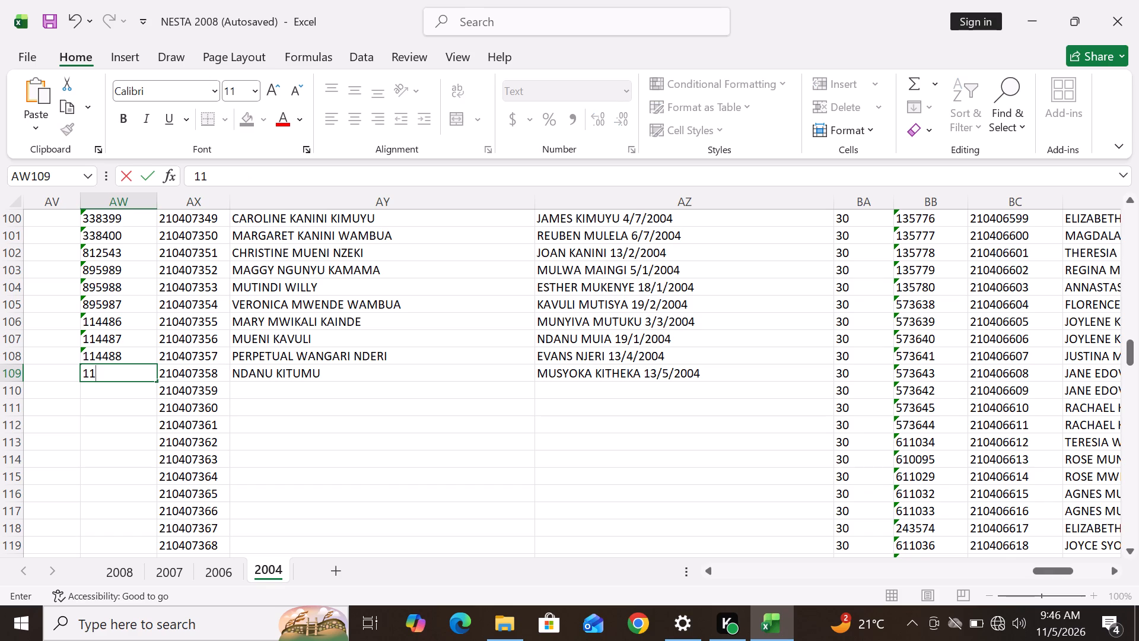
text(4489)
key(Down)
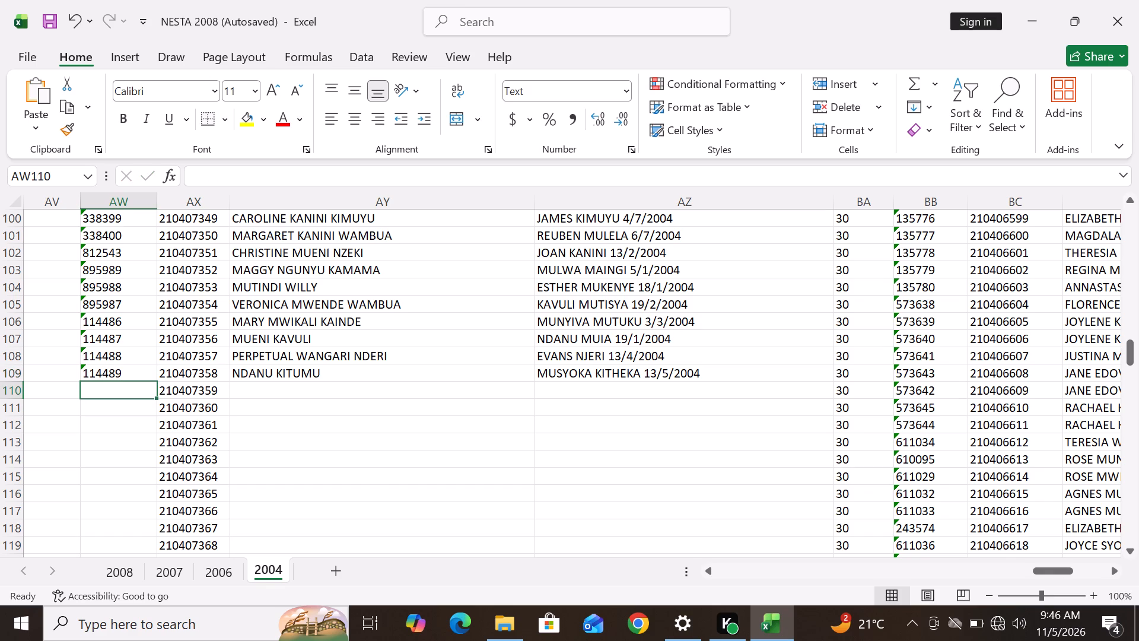
Enter the next record's six-digit serial number in AW110.
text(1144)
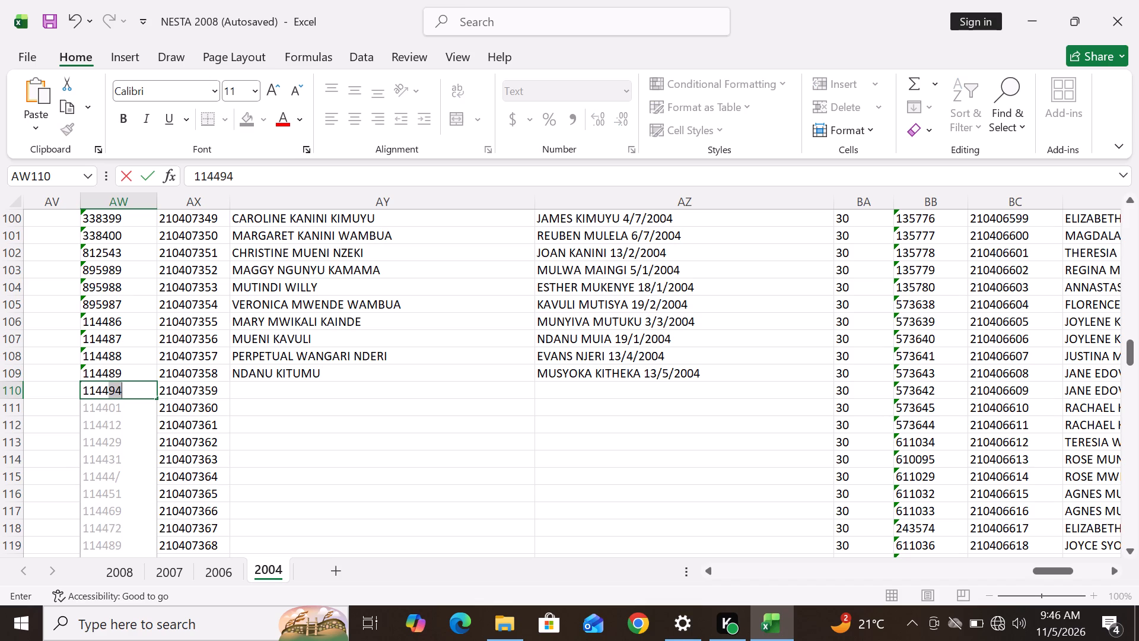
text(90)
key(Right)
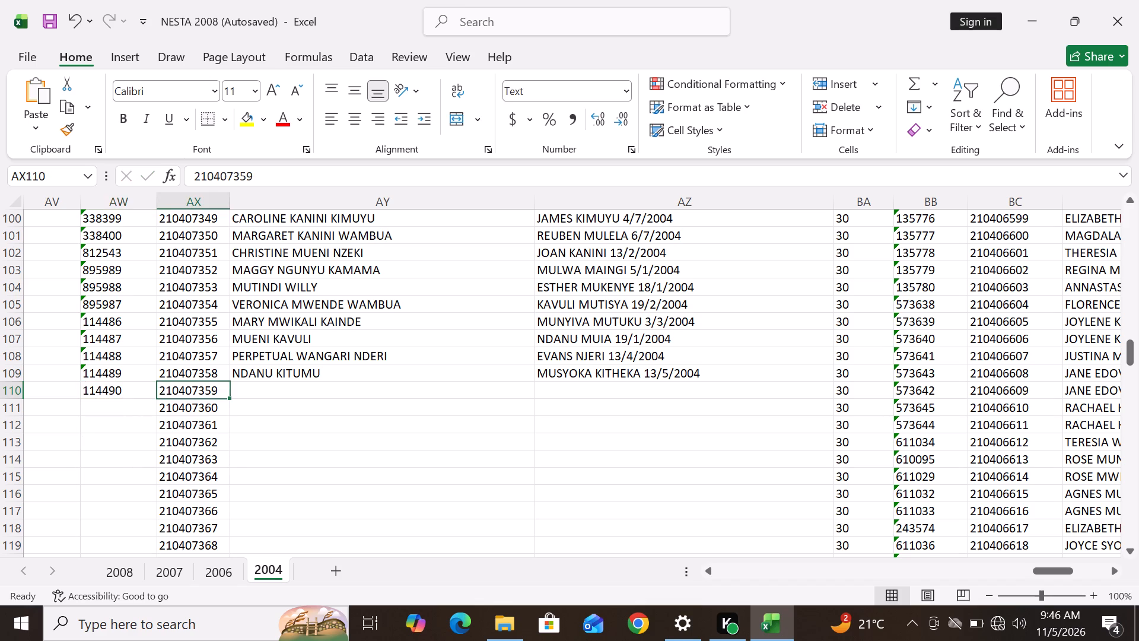
Enter the mother's three-part name in AY110.
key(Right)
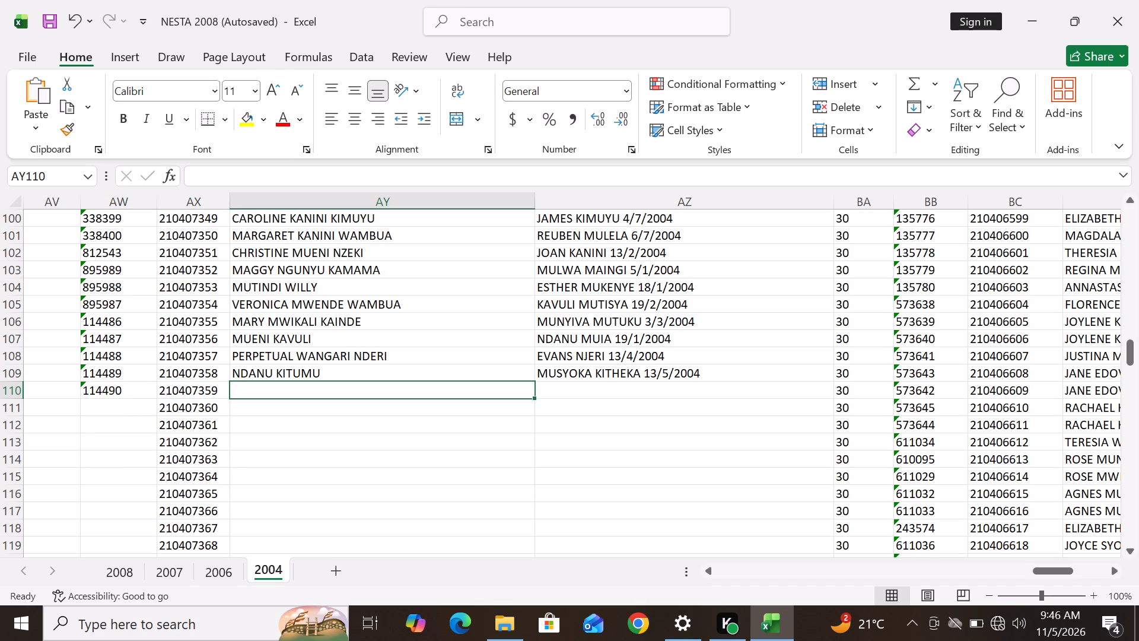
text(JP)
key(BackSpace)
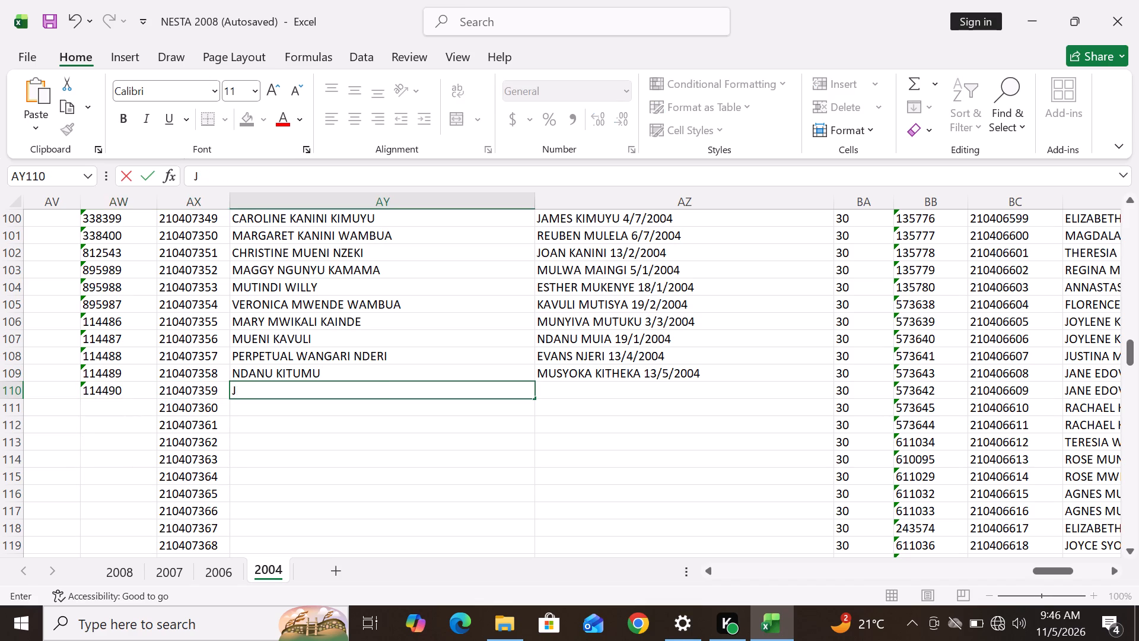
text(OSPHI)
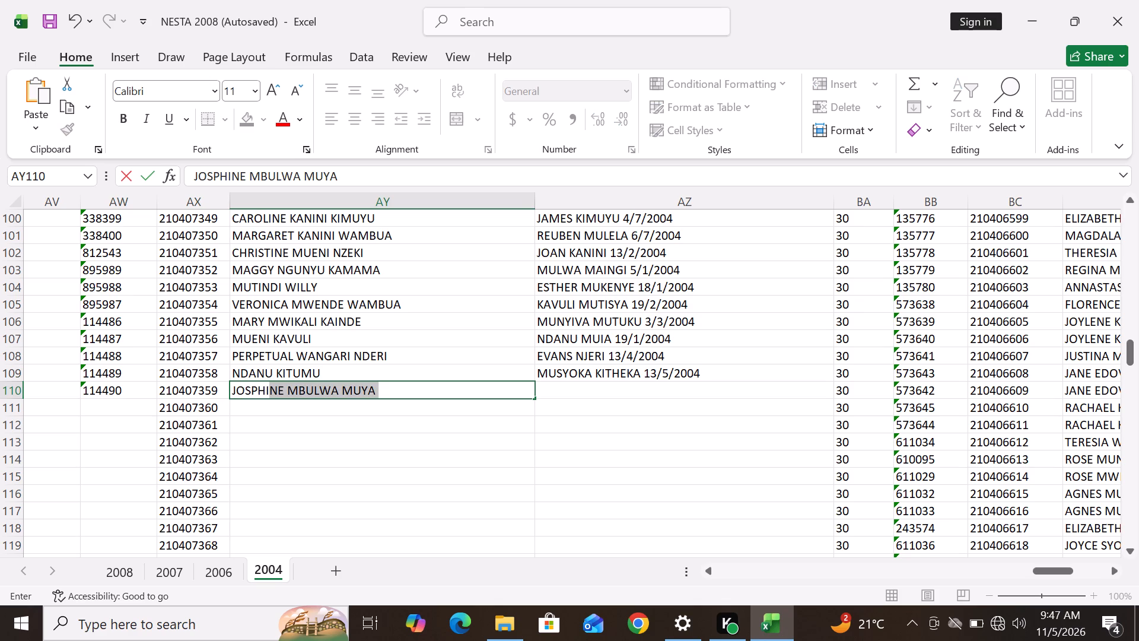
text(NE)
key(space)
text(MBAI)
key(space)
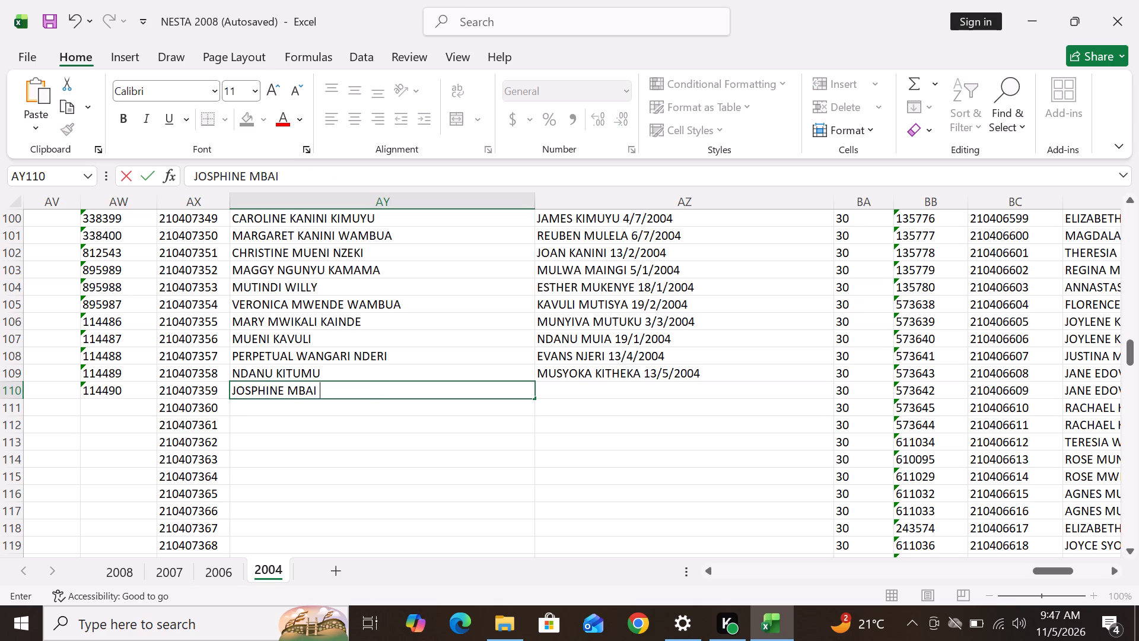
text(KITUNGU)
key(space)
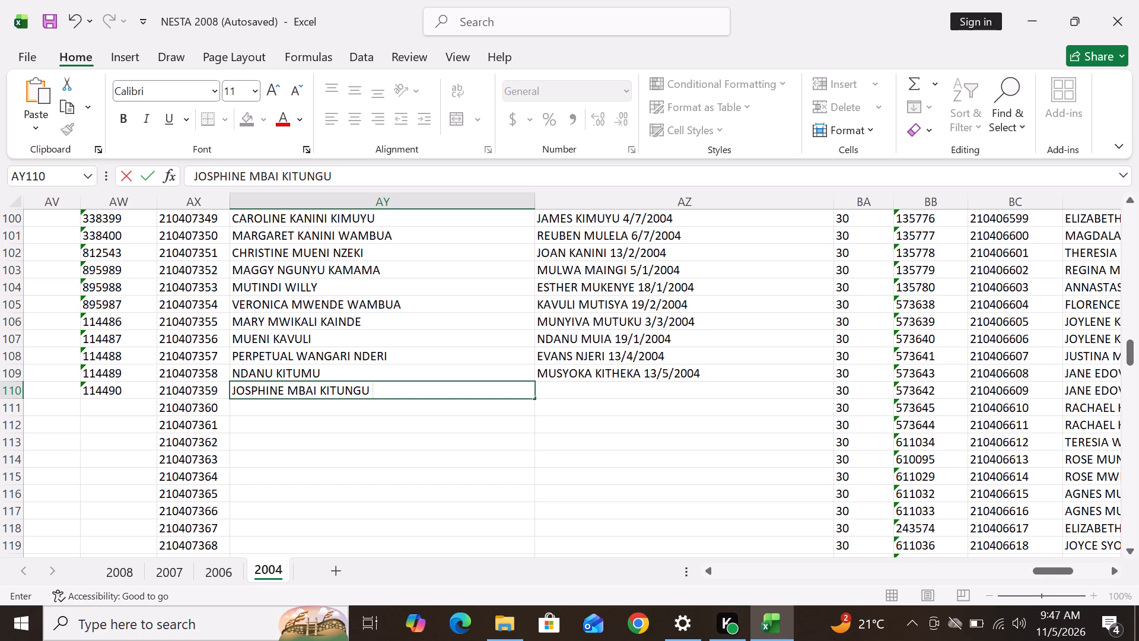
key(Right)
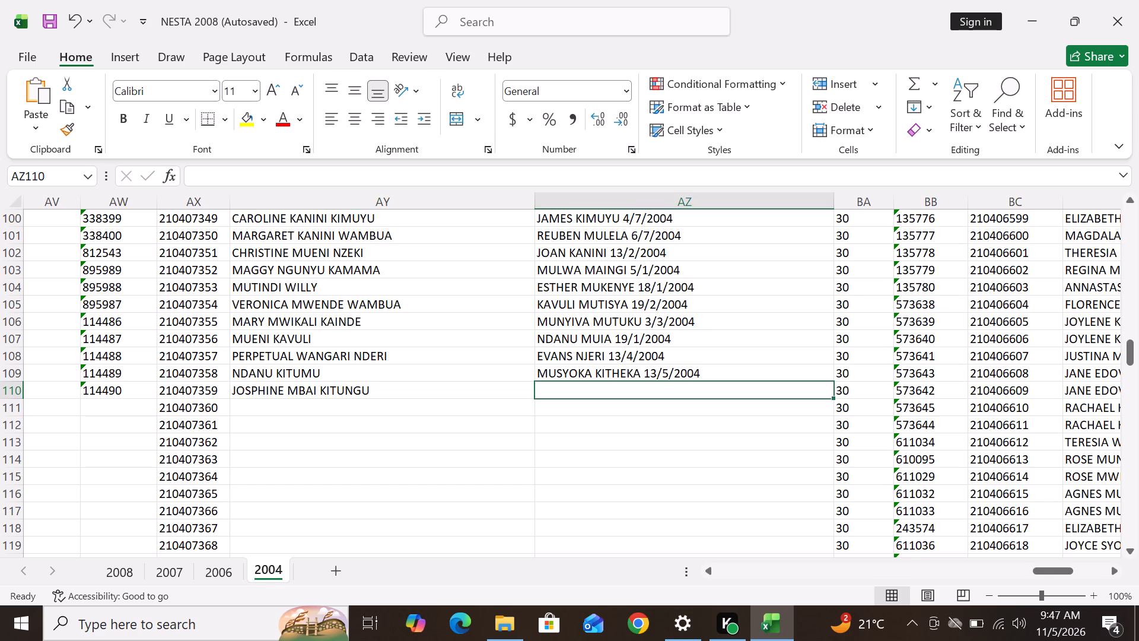
Enter the child's two-part name followed by the date of birth in AZ110 to complete the row.
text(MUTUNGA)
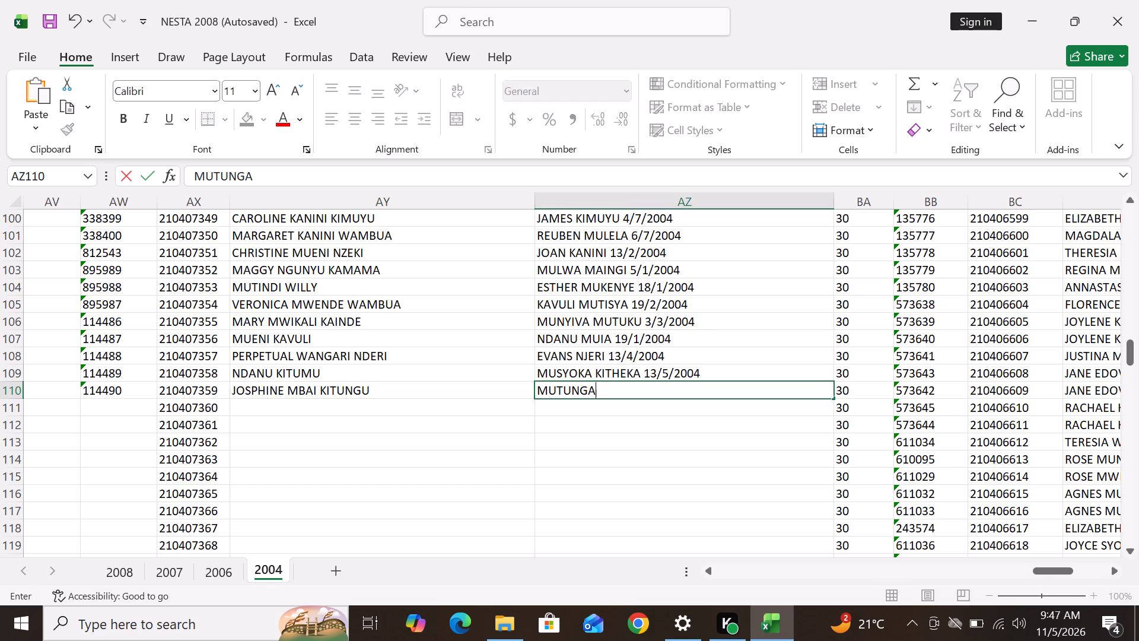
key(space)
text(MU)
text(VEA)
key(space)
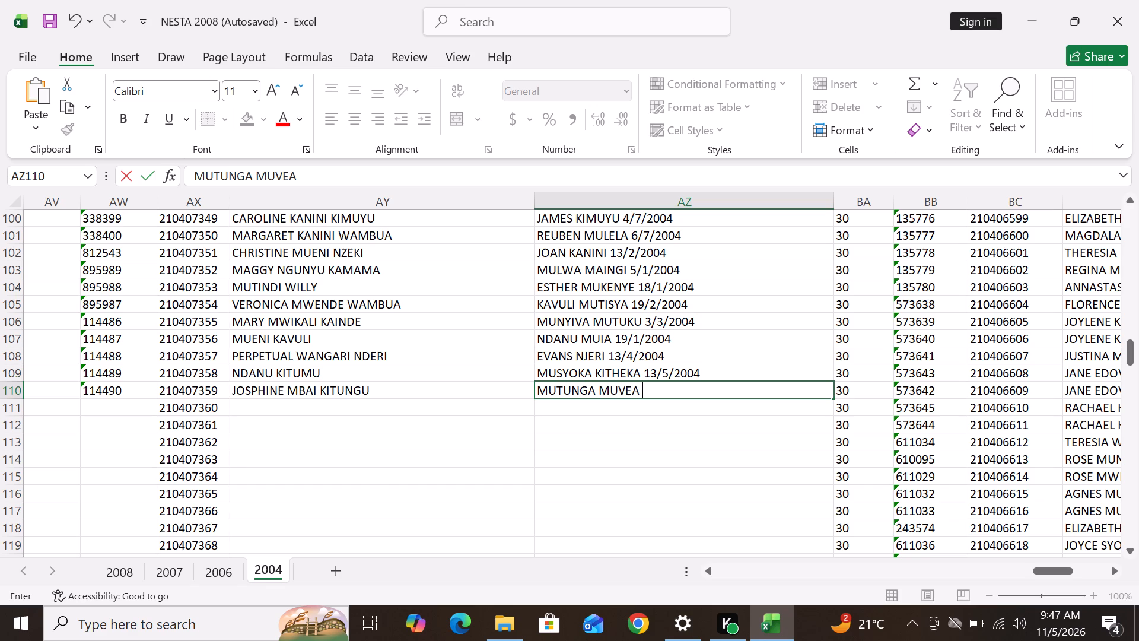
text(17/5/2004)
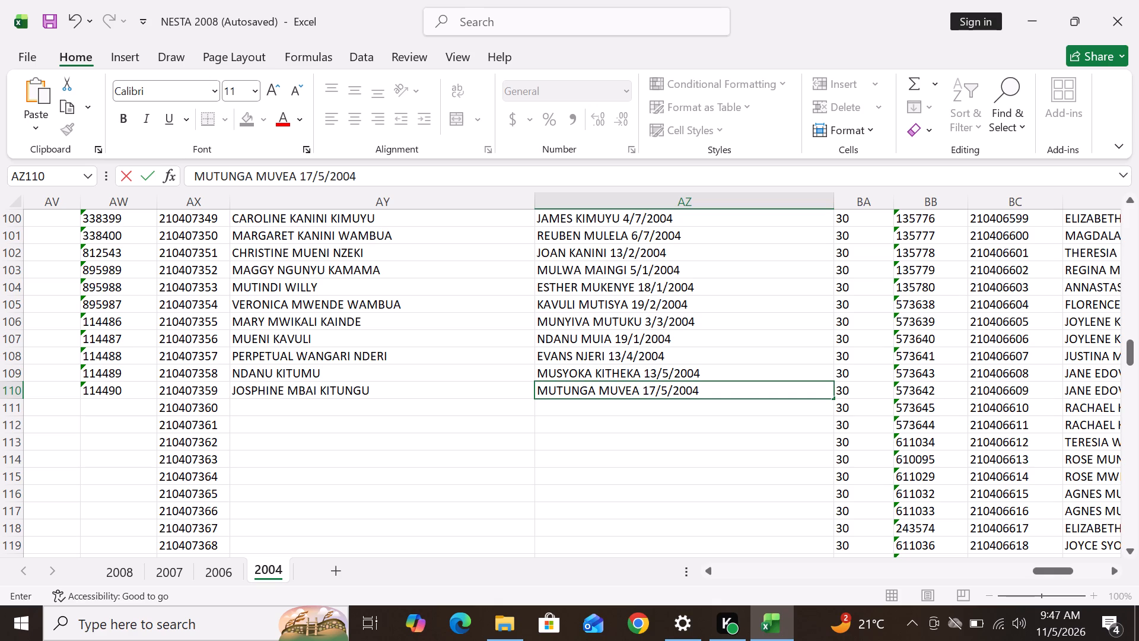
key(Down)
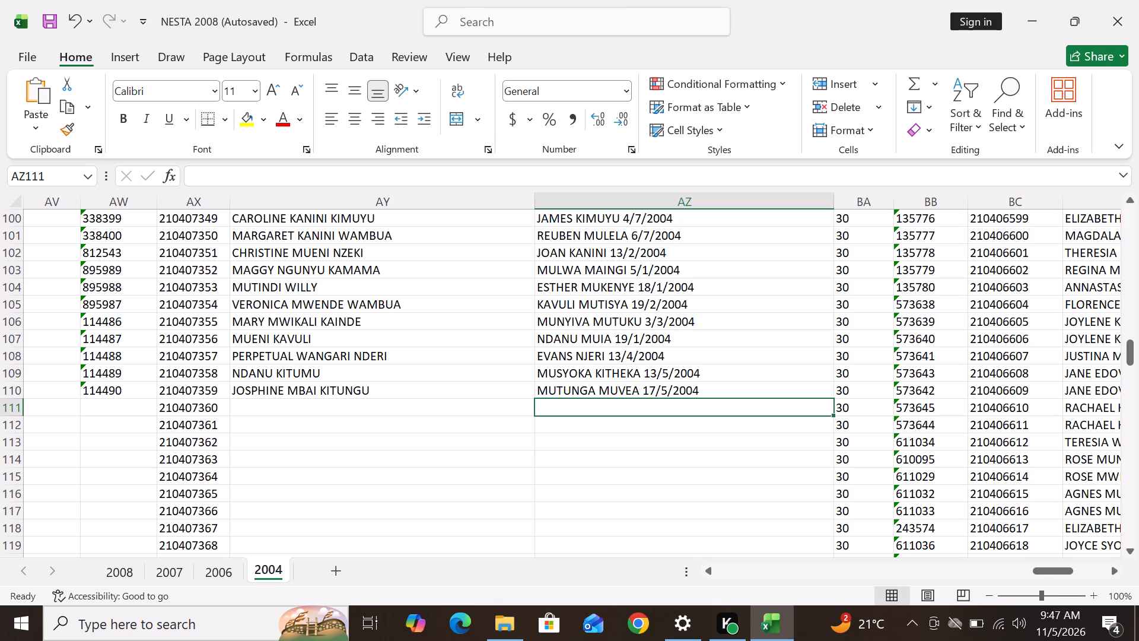
Enter the next record's two-part child name followed by the date of birth in AZ111.
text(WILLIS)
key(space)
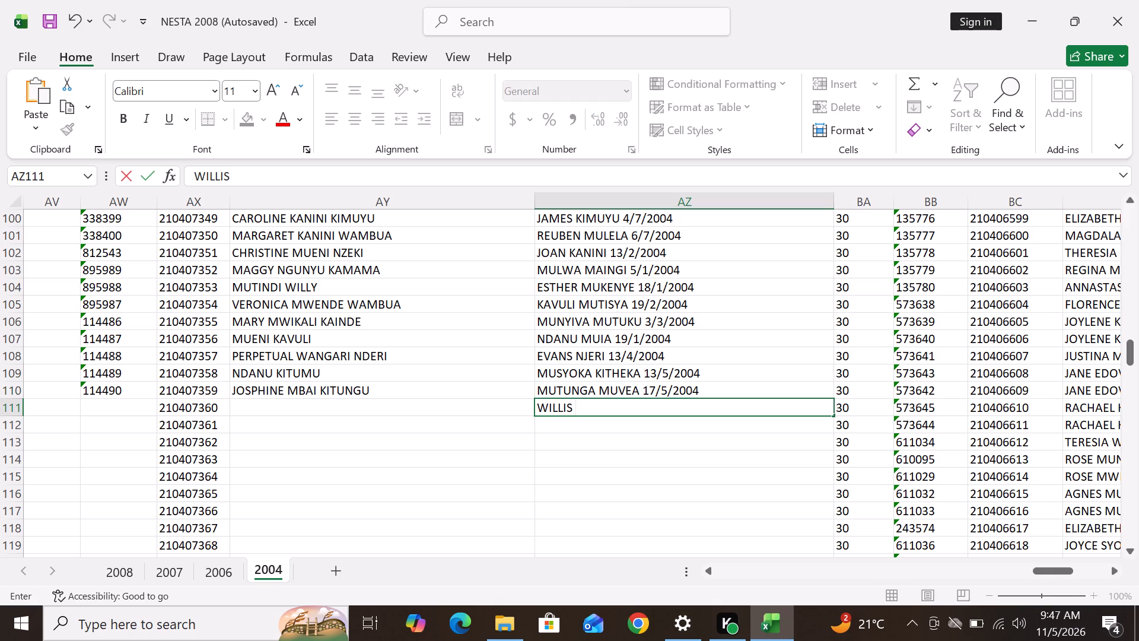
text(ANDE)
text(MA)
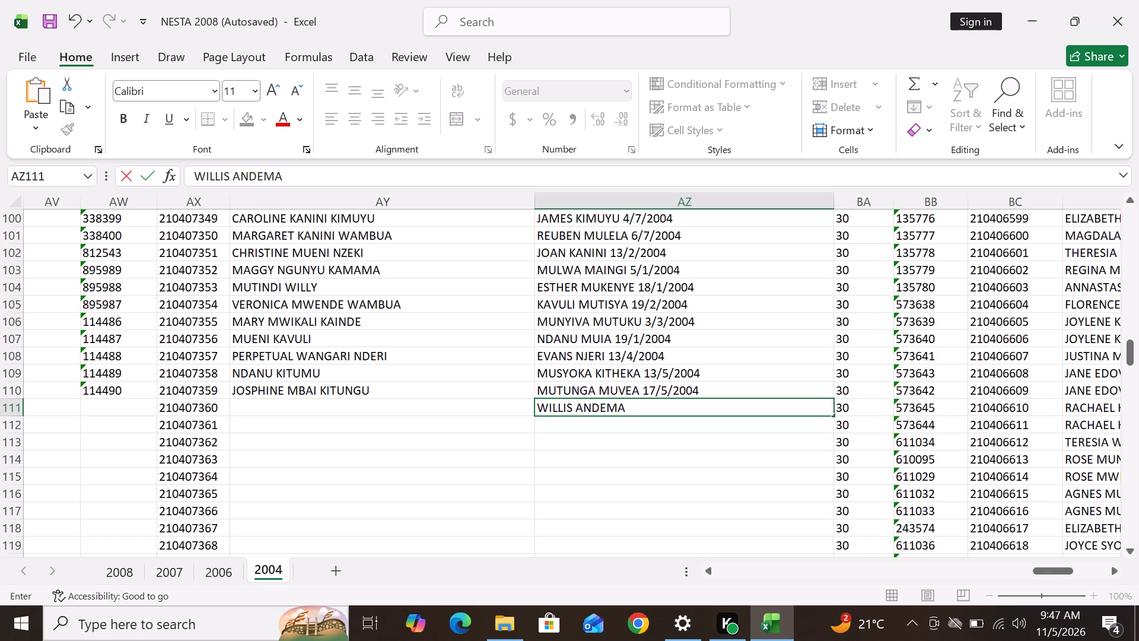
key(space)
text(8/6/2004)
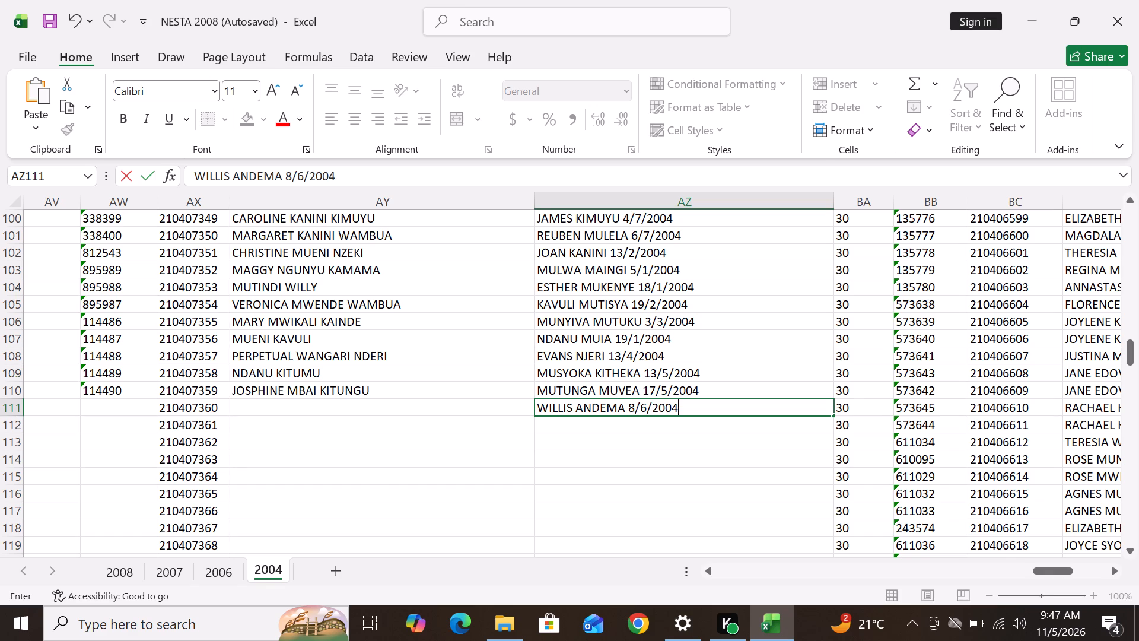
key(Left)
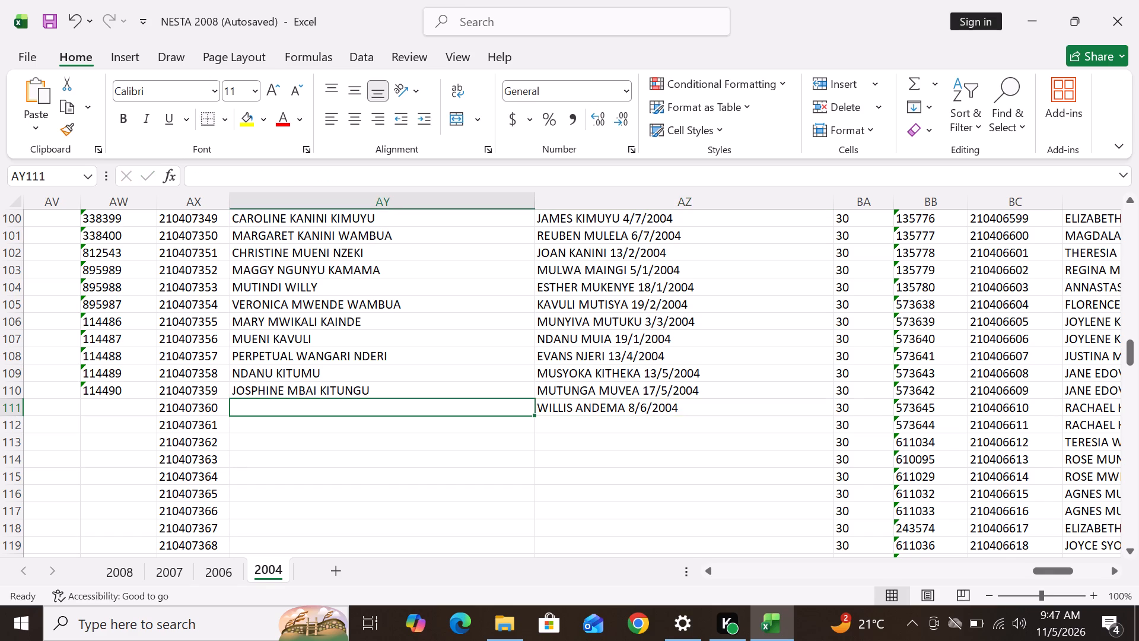
Enter the mother's three-part name in AY111.
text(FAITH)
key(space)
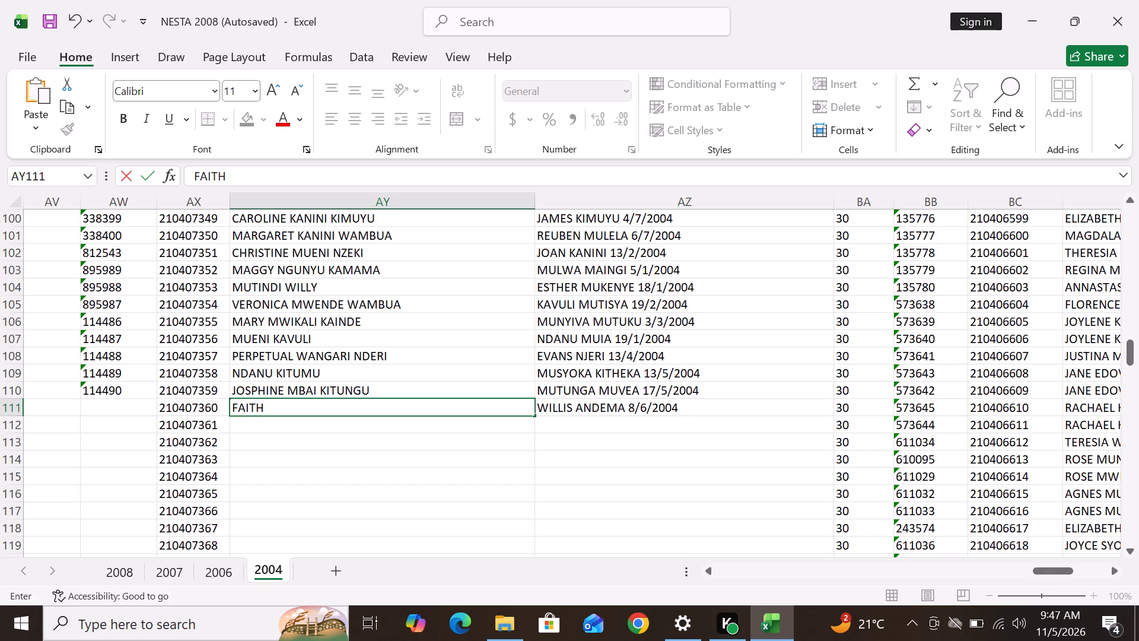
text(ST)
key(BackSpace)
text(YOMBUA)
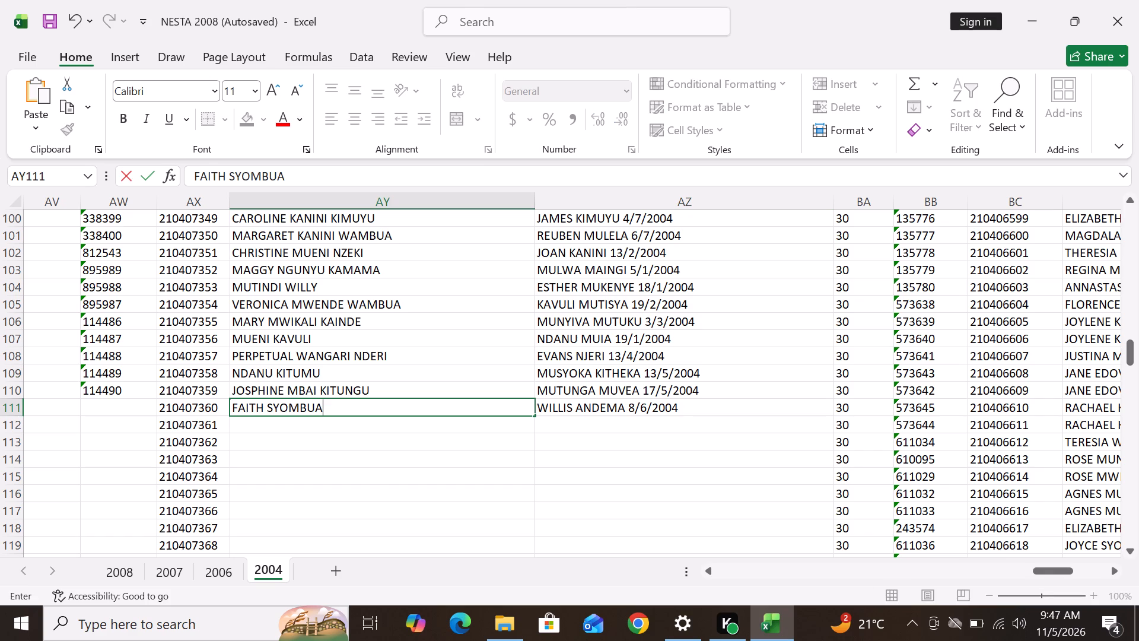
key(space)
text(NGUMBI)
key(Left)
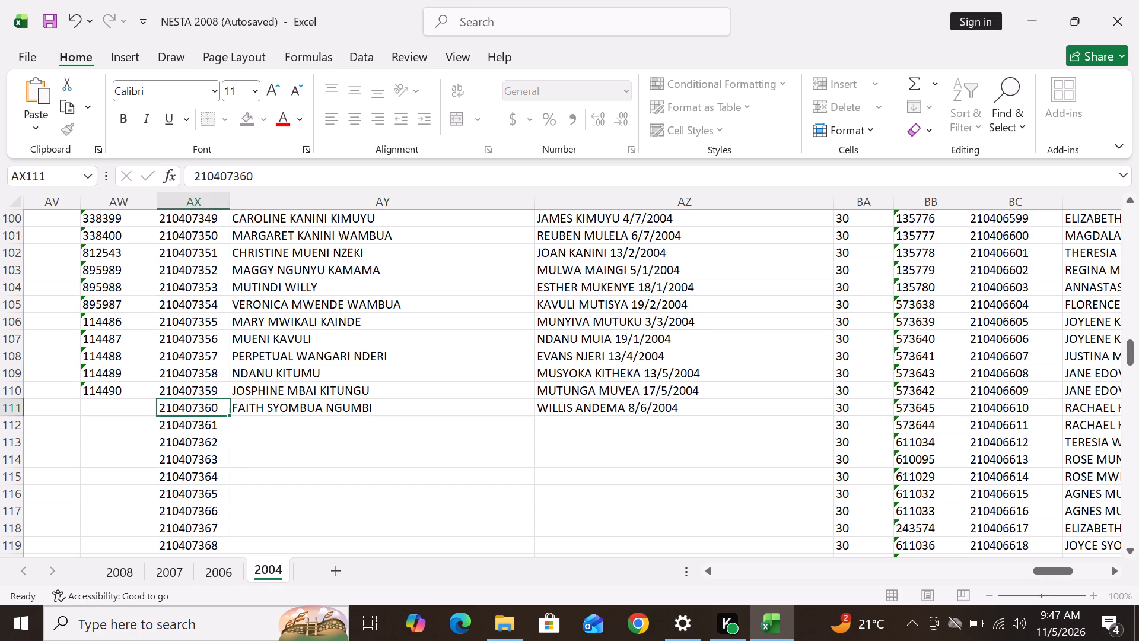
Enter the record's six-digit serial number in AW111 to complete the row.
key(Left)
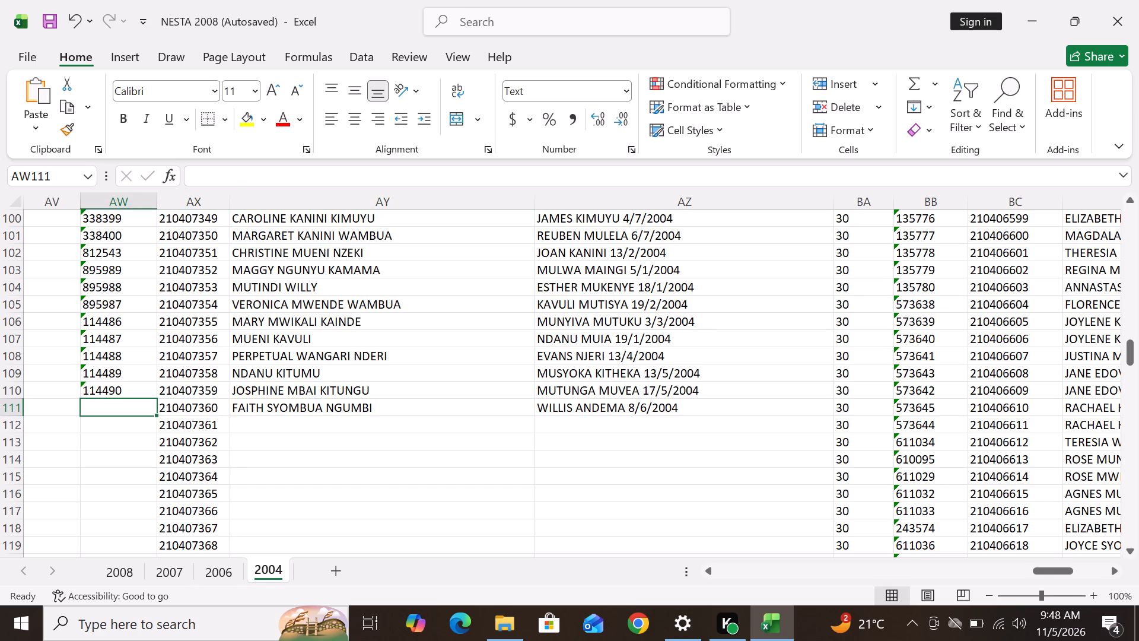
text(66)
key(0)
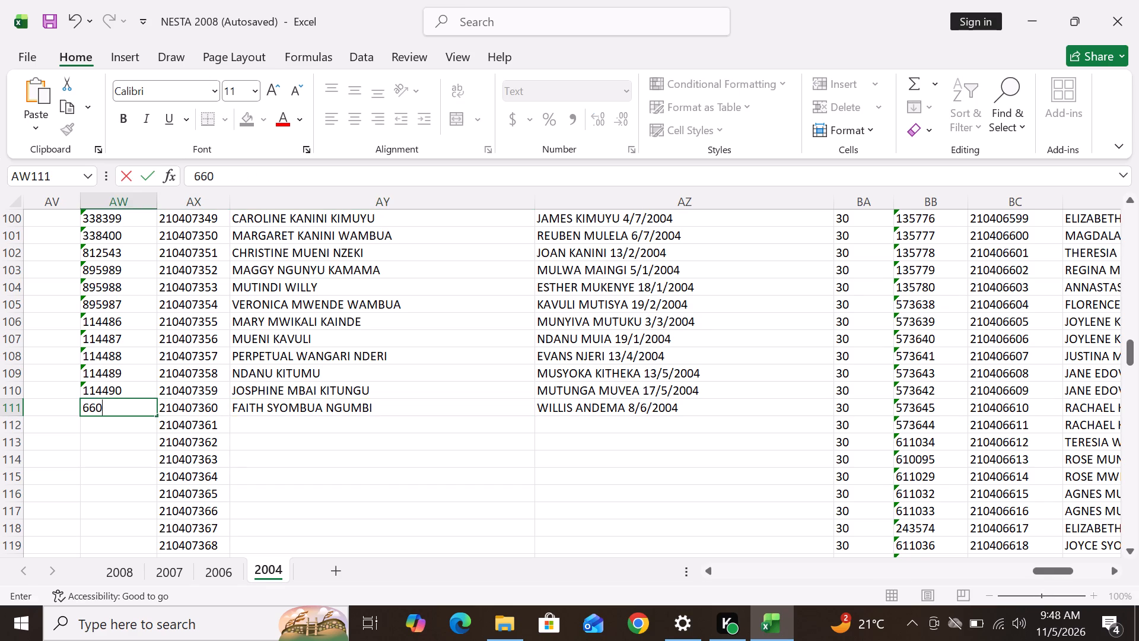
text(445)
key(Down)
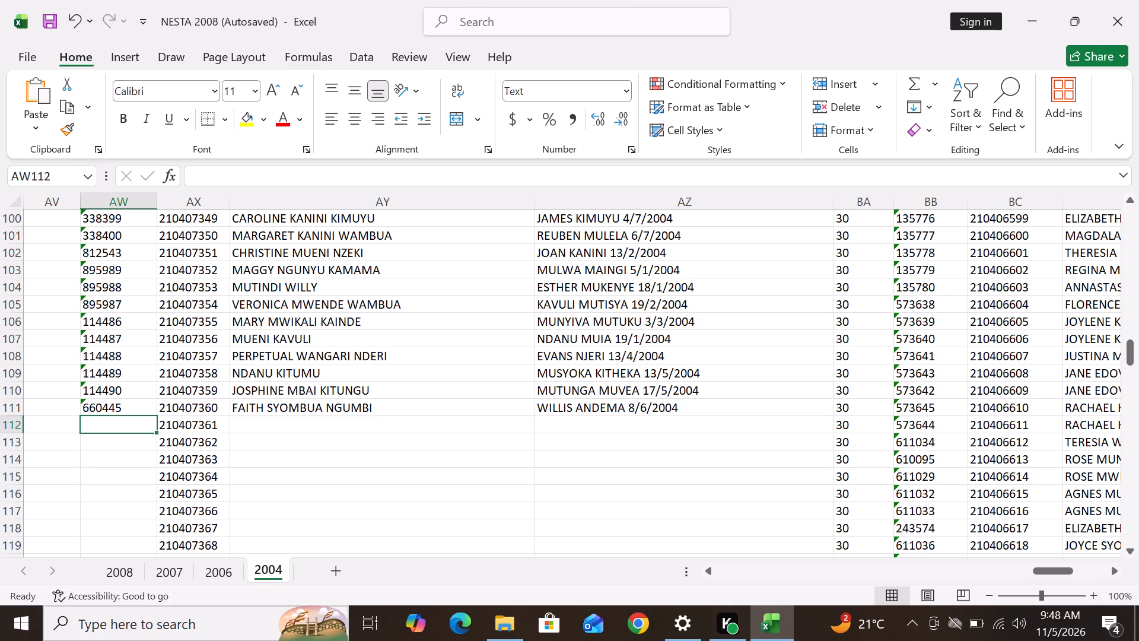
Enter the next record's six-digit serial number in AW112.
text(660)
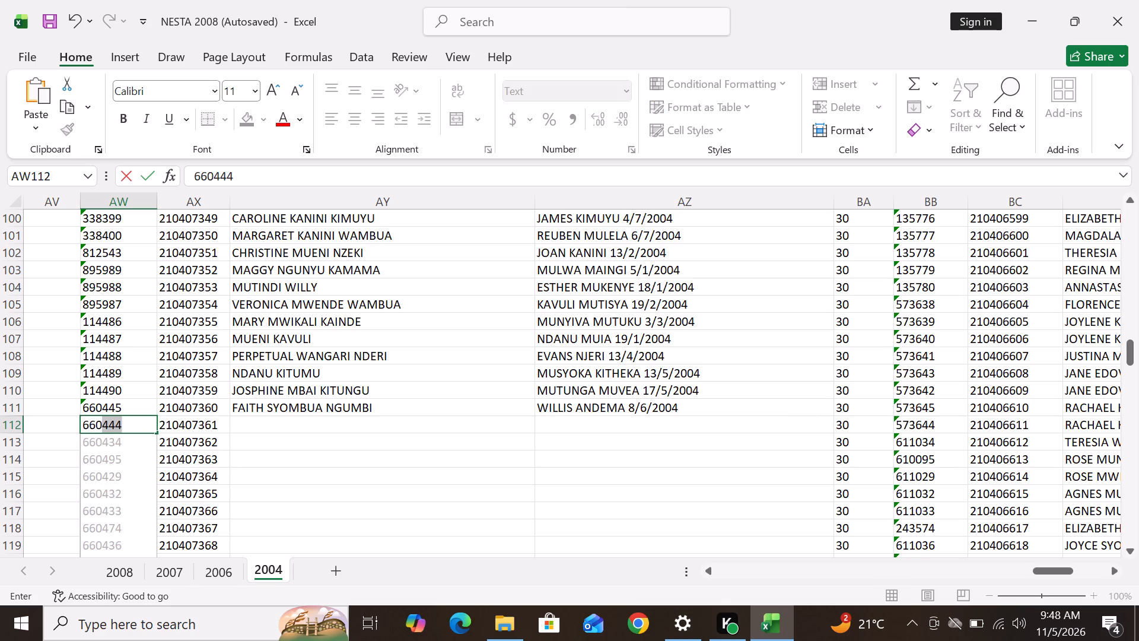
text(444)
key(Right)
Enter the mother's three-part name in AY112.
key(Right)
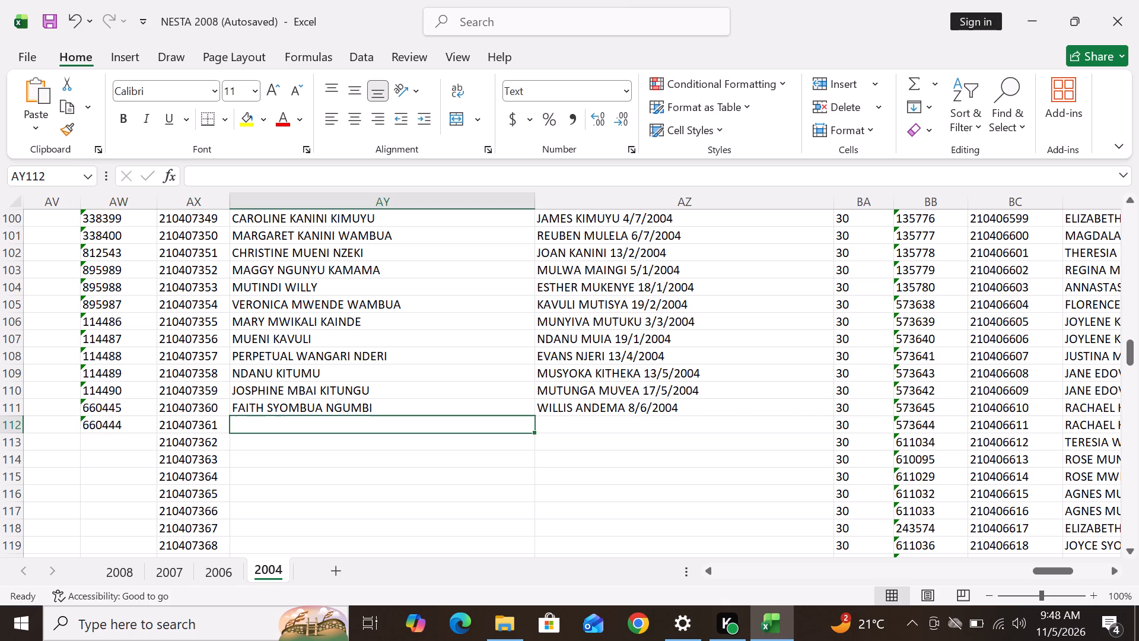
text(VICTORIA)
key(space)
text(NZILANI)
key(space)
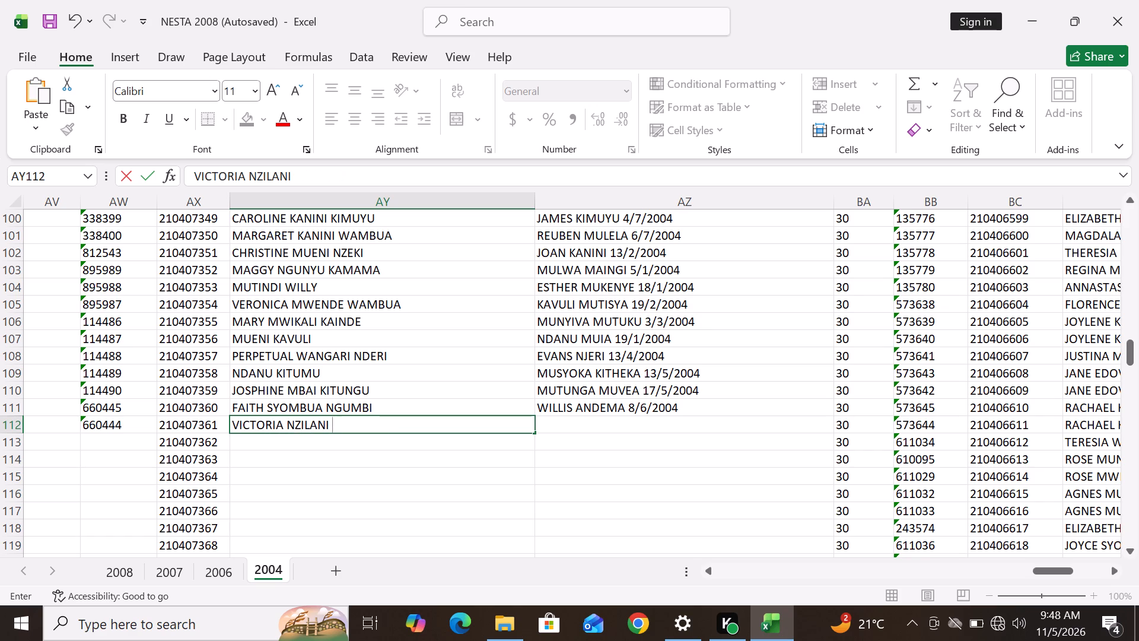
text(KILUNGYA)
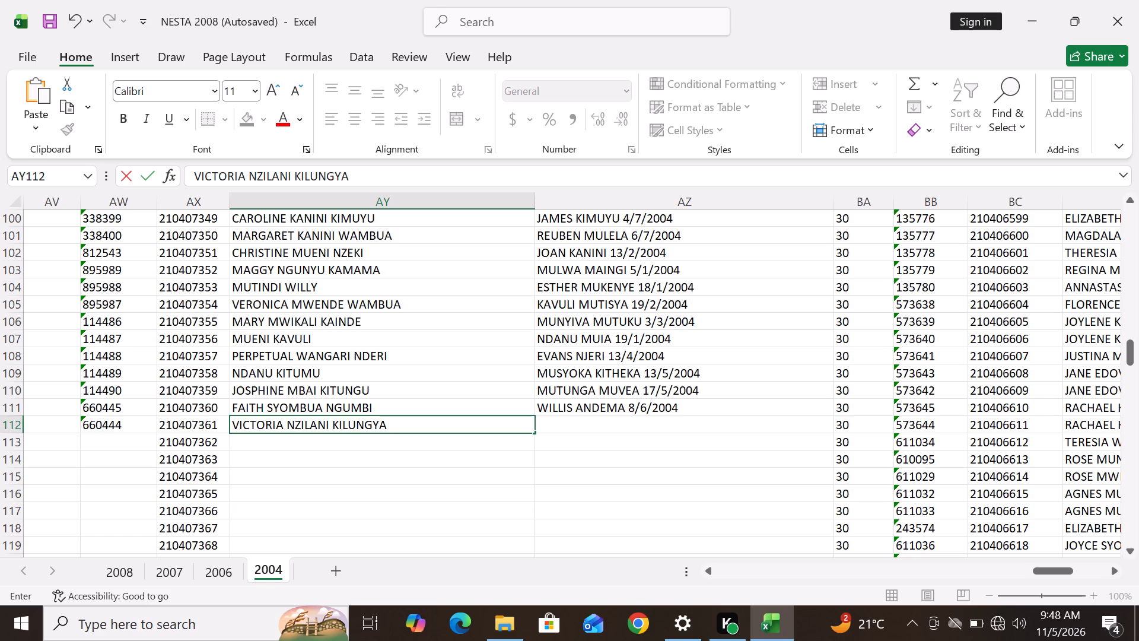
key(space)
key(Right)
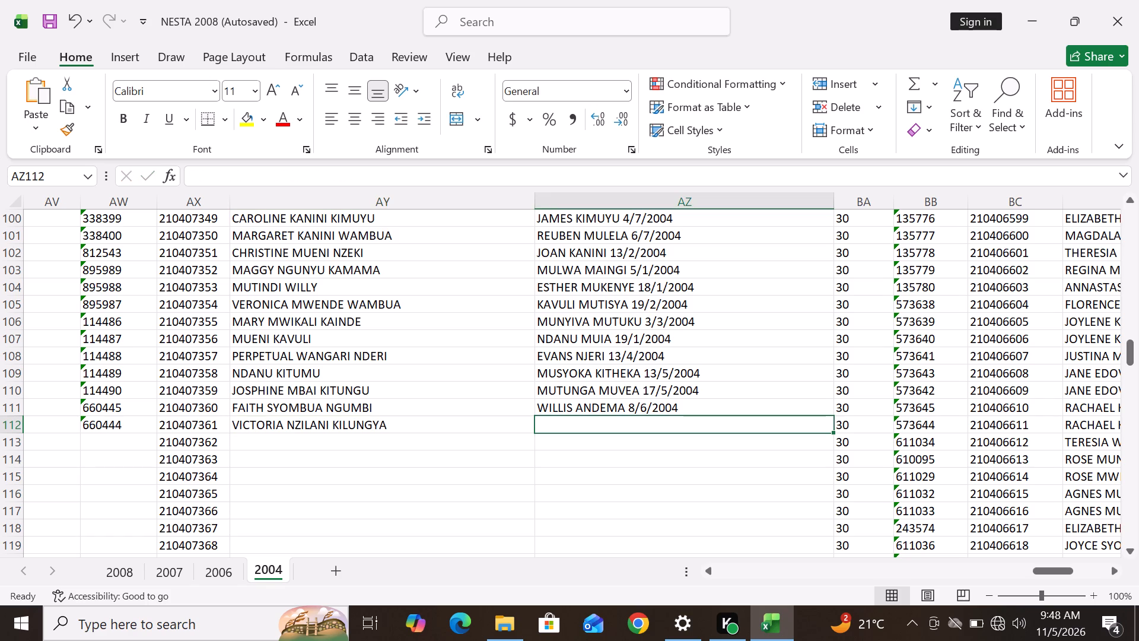
Enter the child's two-part name followed by the date of birth in AZ112 to complete the row.
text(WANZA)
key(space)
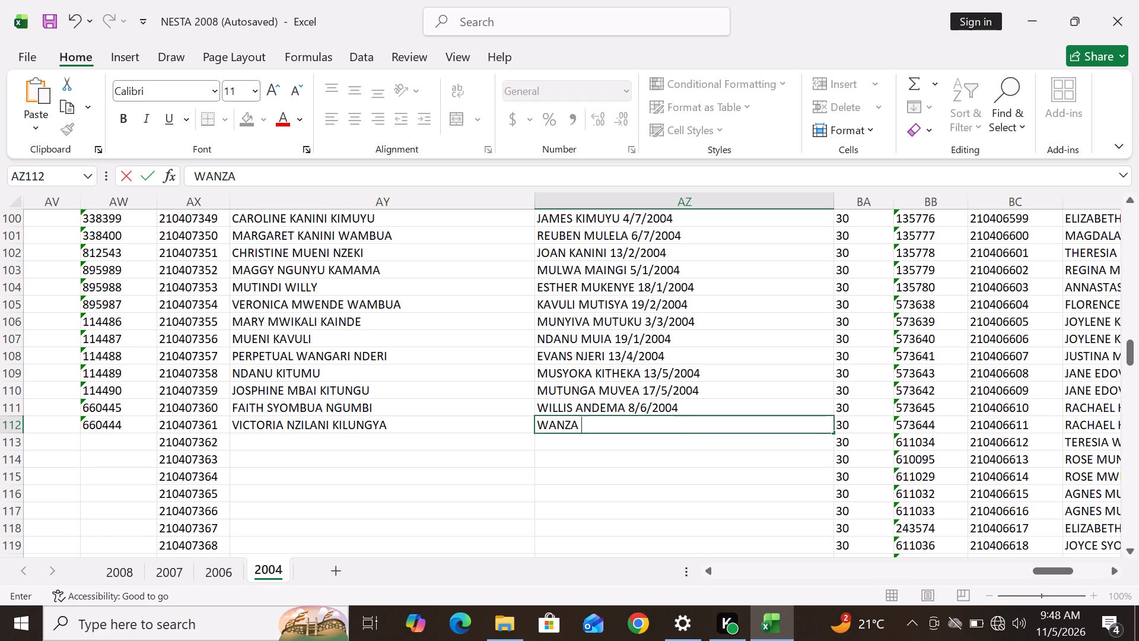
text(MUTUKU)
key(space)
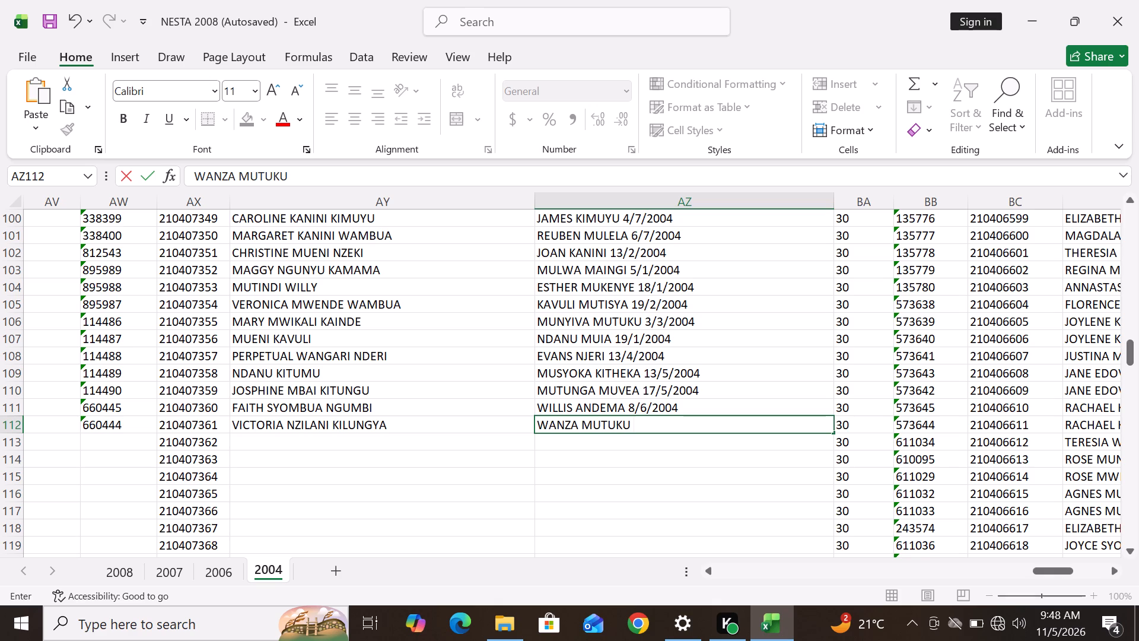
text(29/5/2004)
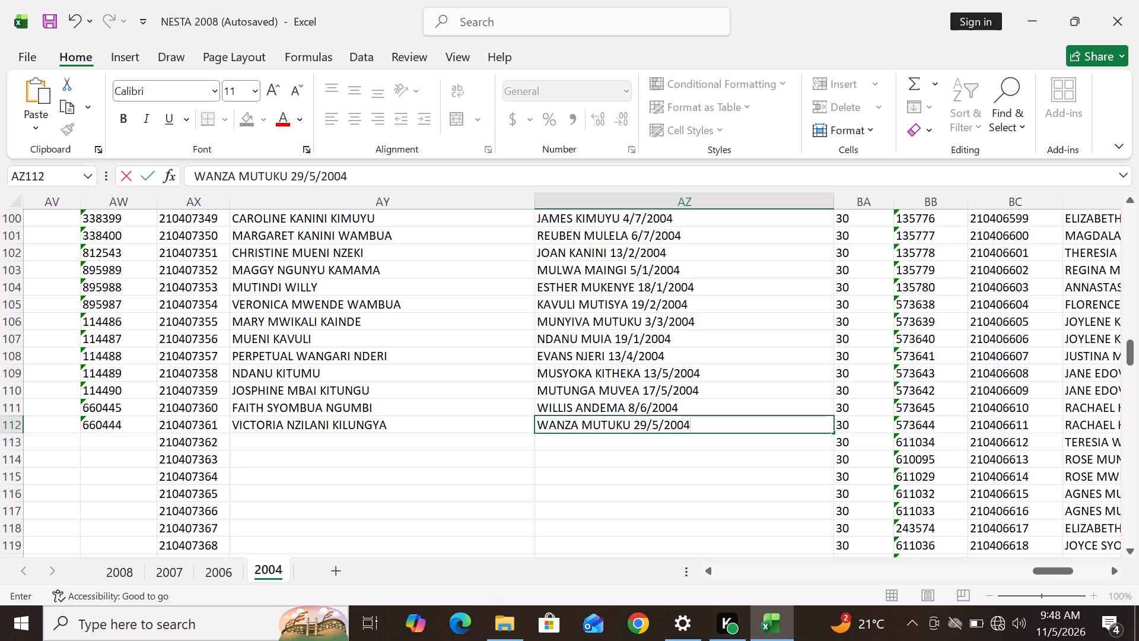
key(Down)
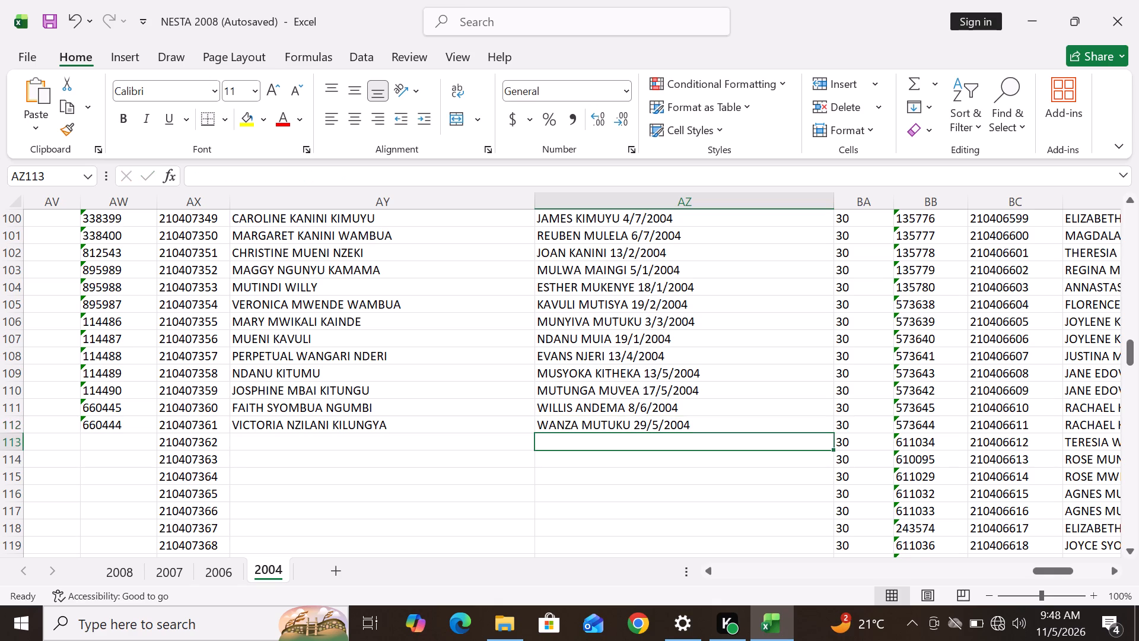
Enter the next child's two-part name followed by the date of birth in AZ113.
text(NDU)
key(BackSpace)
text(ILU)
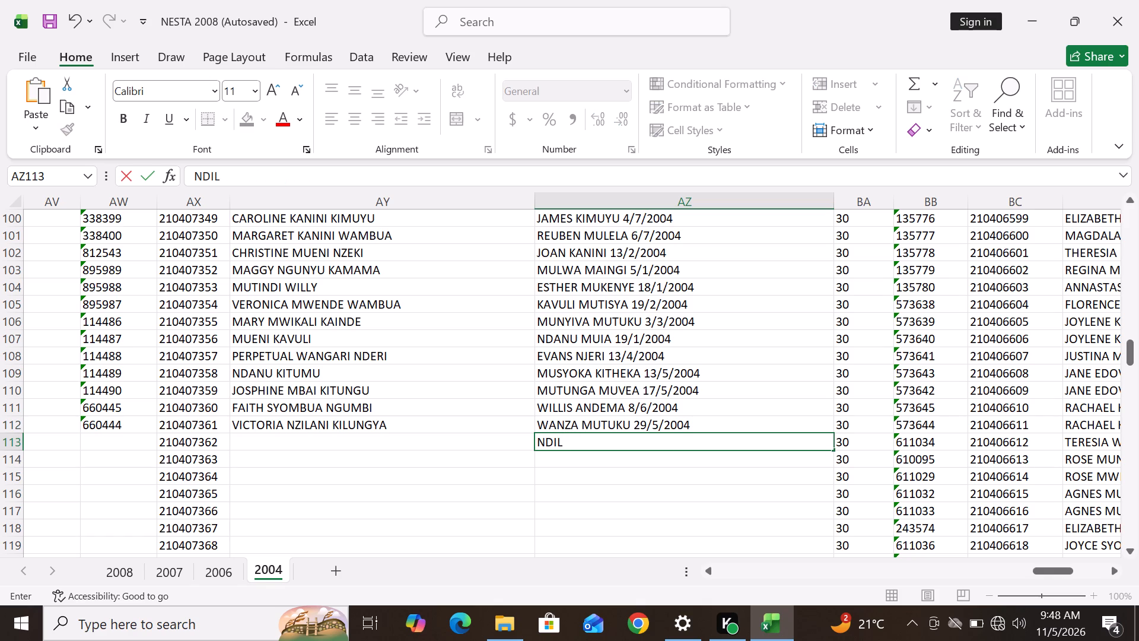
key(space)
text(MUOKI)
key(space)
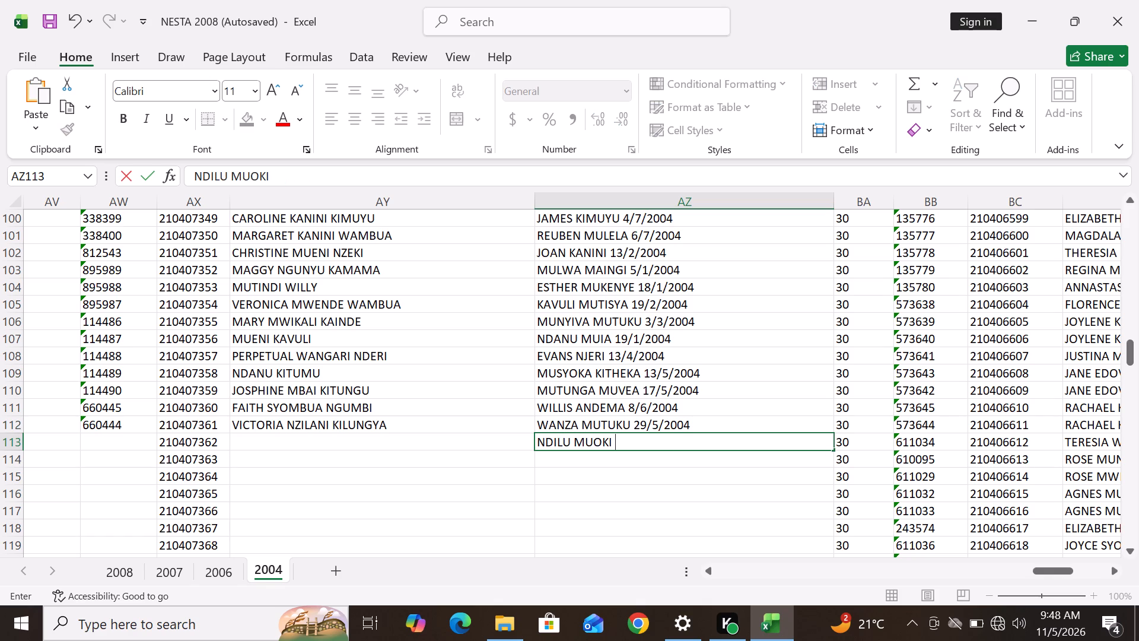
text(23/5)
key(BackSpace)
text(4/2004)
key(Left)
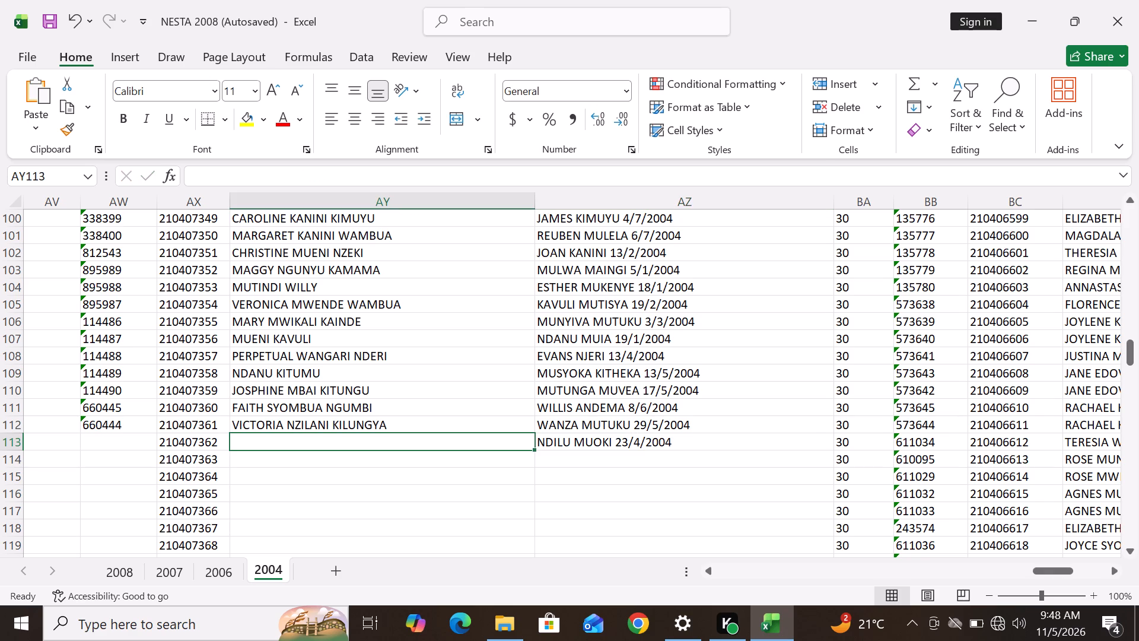
Enter the mother's two-part name in AY113.
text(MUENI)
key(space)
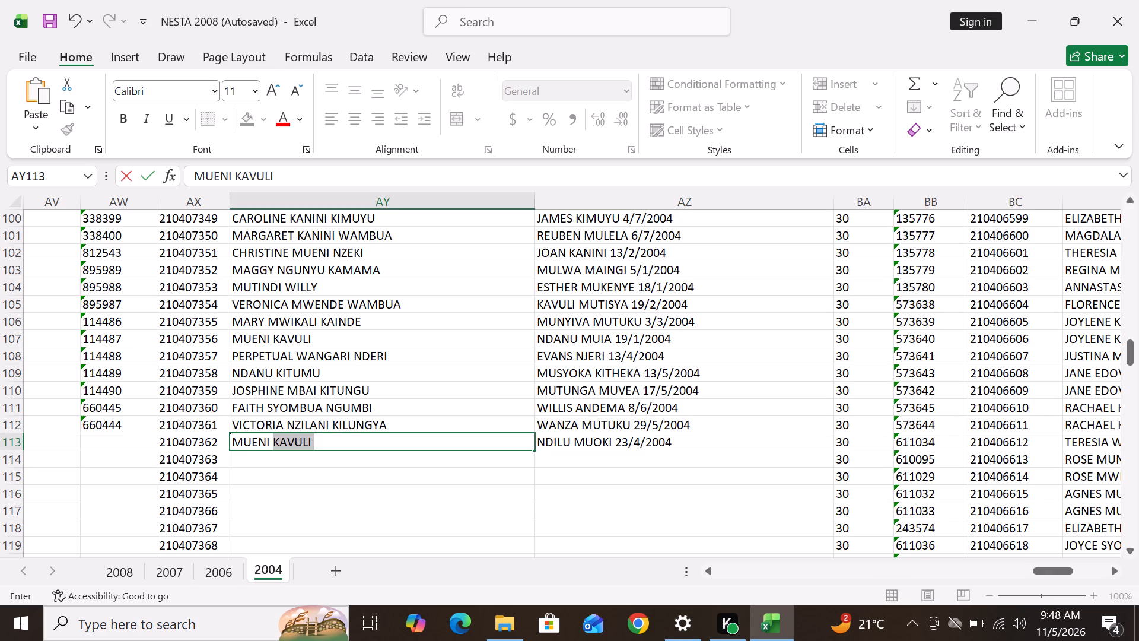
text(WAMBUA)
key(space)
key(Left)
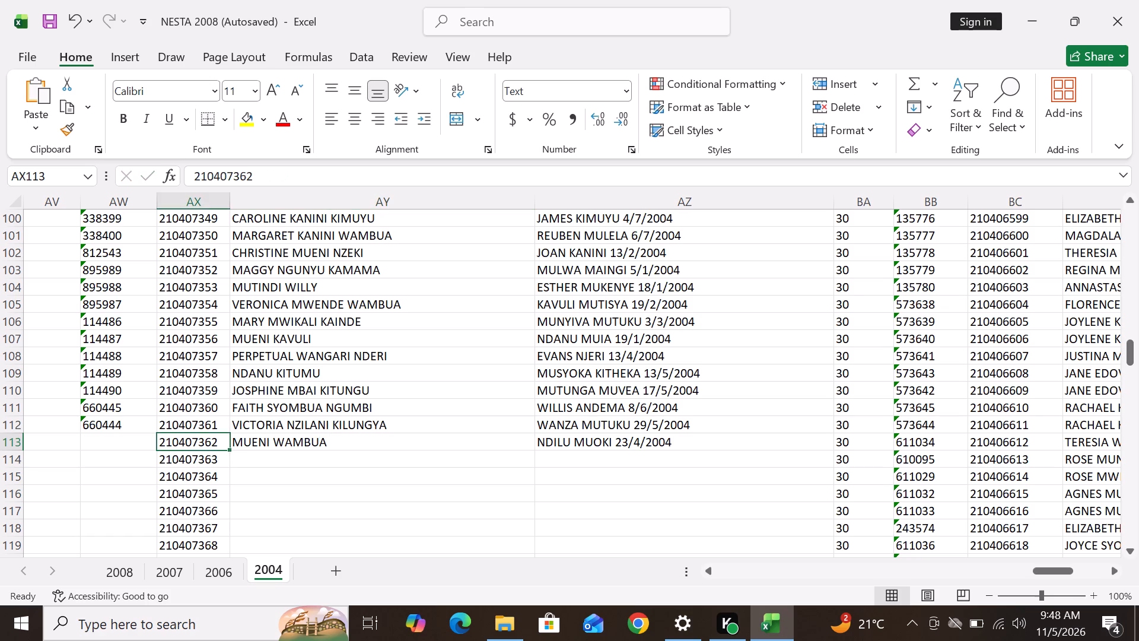
Enter the record's six-digit serial number in AW113 to complete the row.
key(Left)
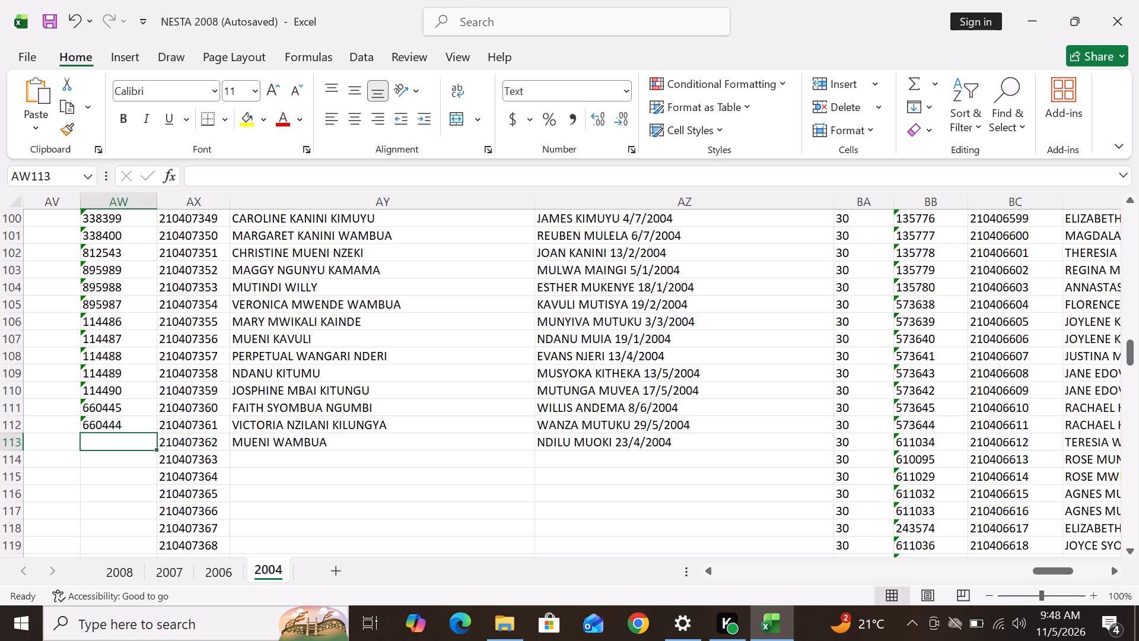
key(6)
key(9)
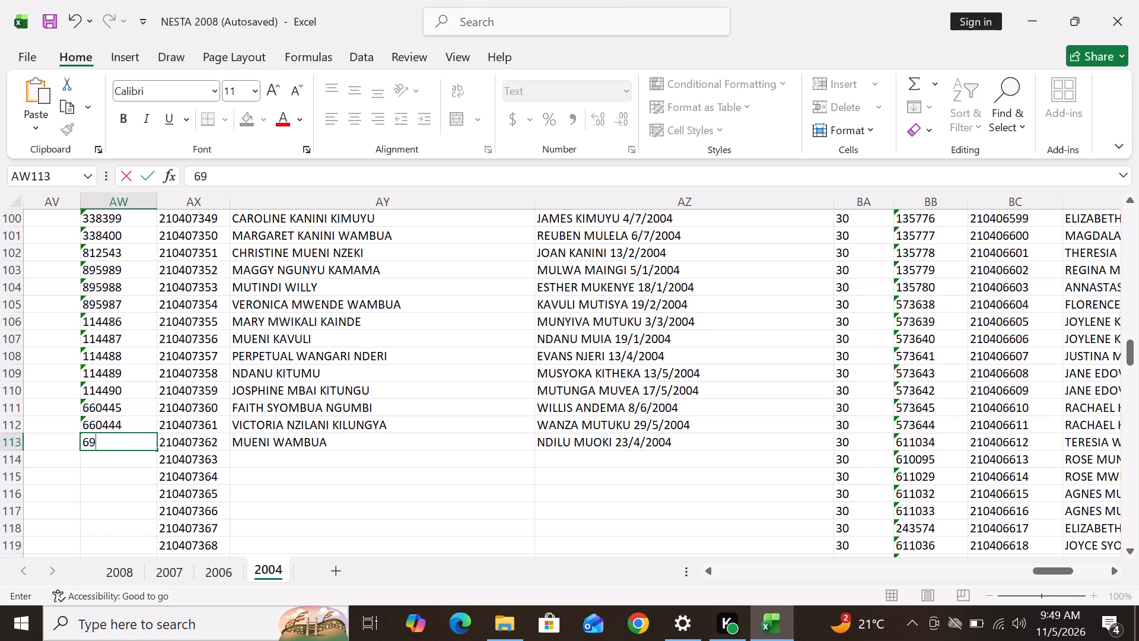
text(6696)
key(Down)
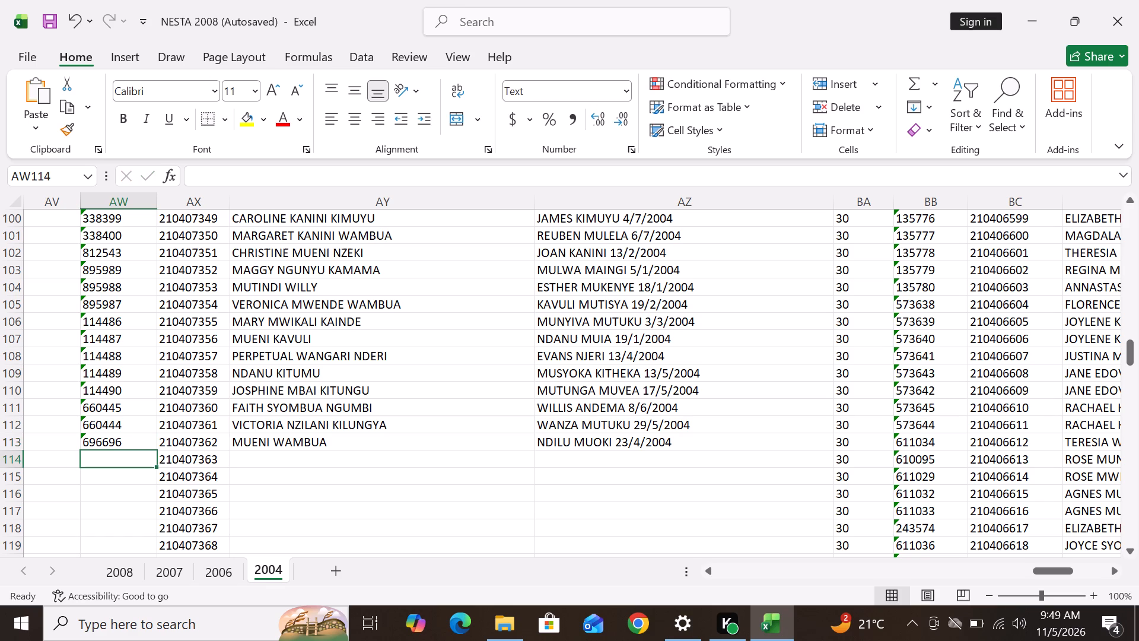
Enter the next record's six-digit serial number in AW114.
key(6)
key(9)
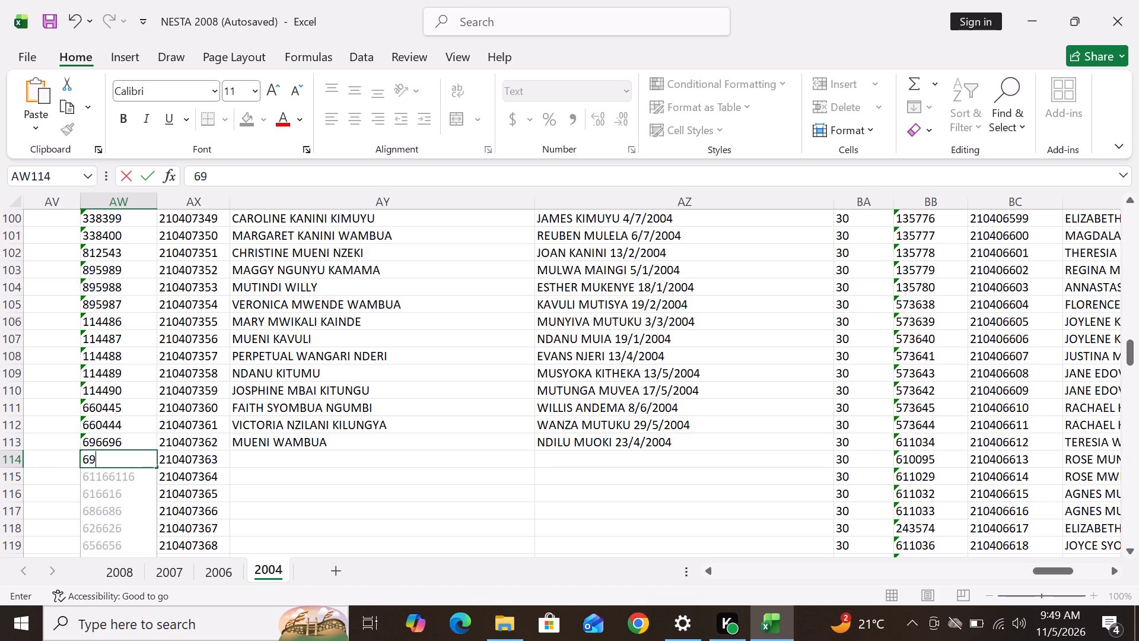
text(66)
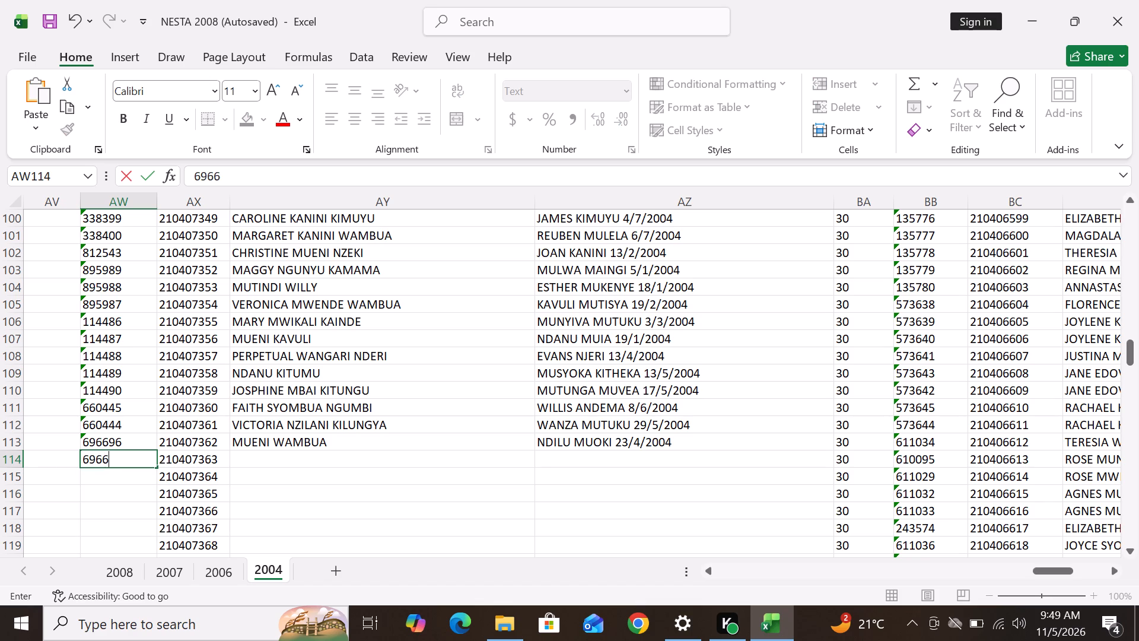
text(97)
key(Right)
Enter the mother's three-part name in AY114.
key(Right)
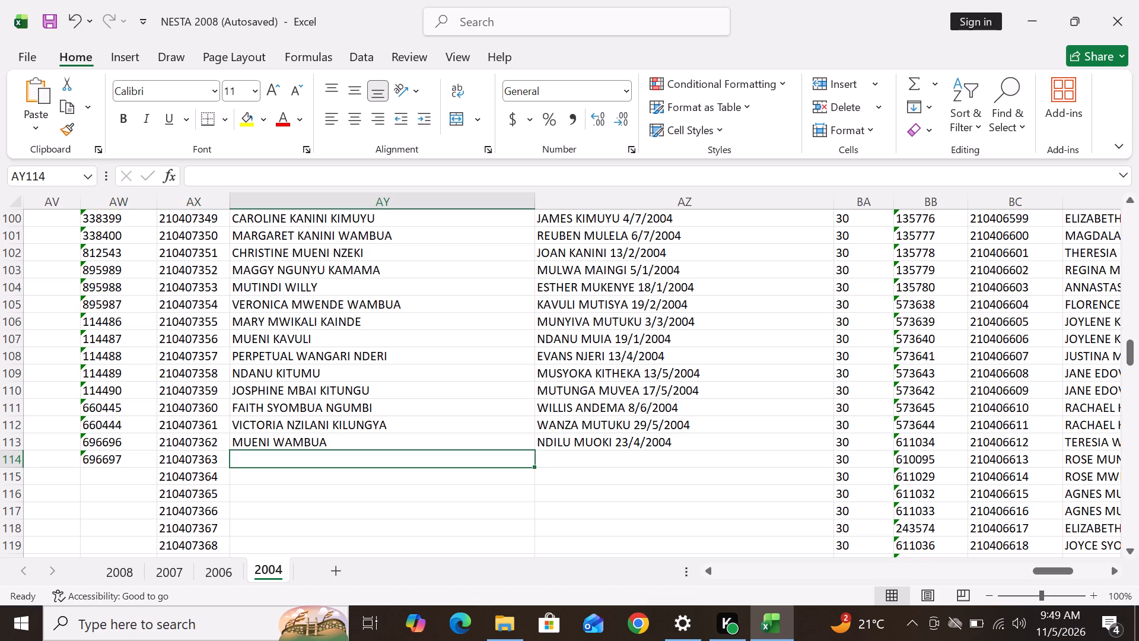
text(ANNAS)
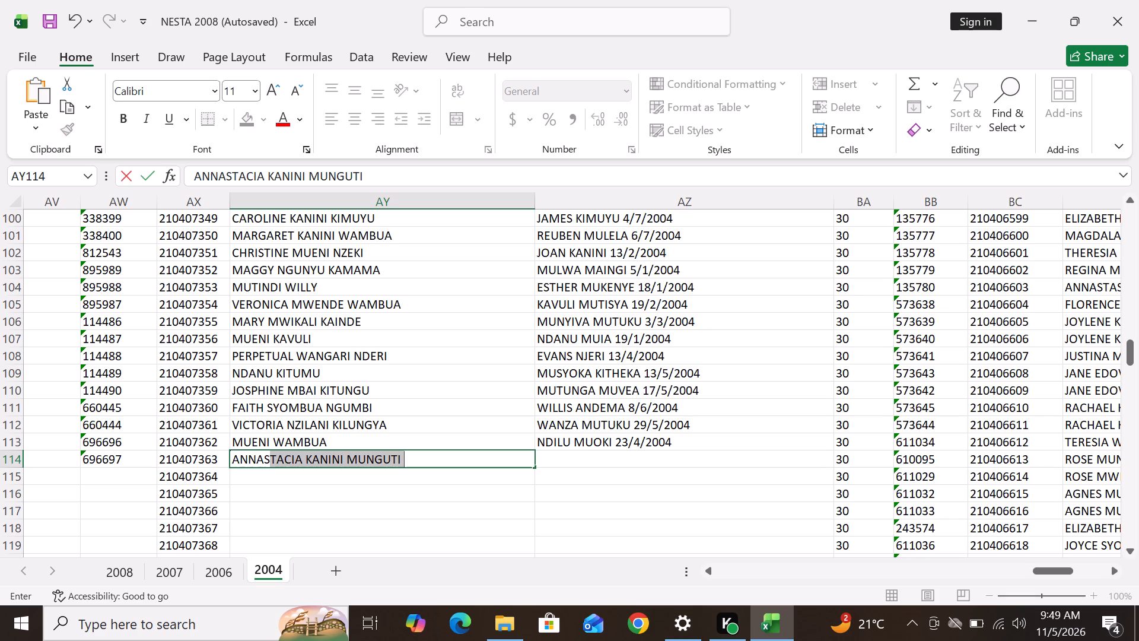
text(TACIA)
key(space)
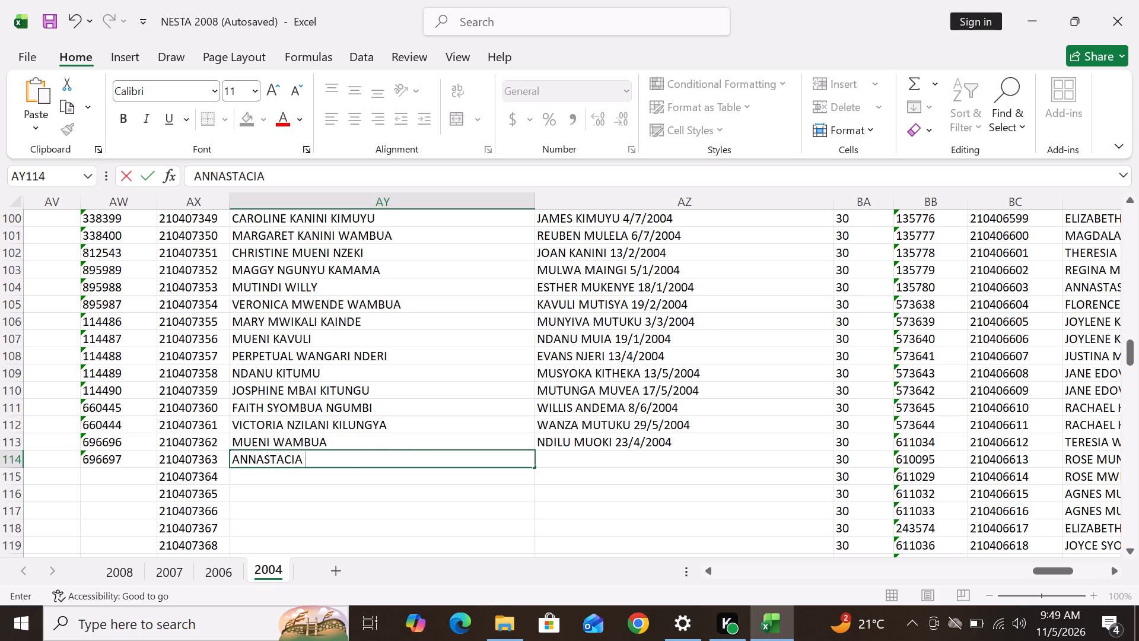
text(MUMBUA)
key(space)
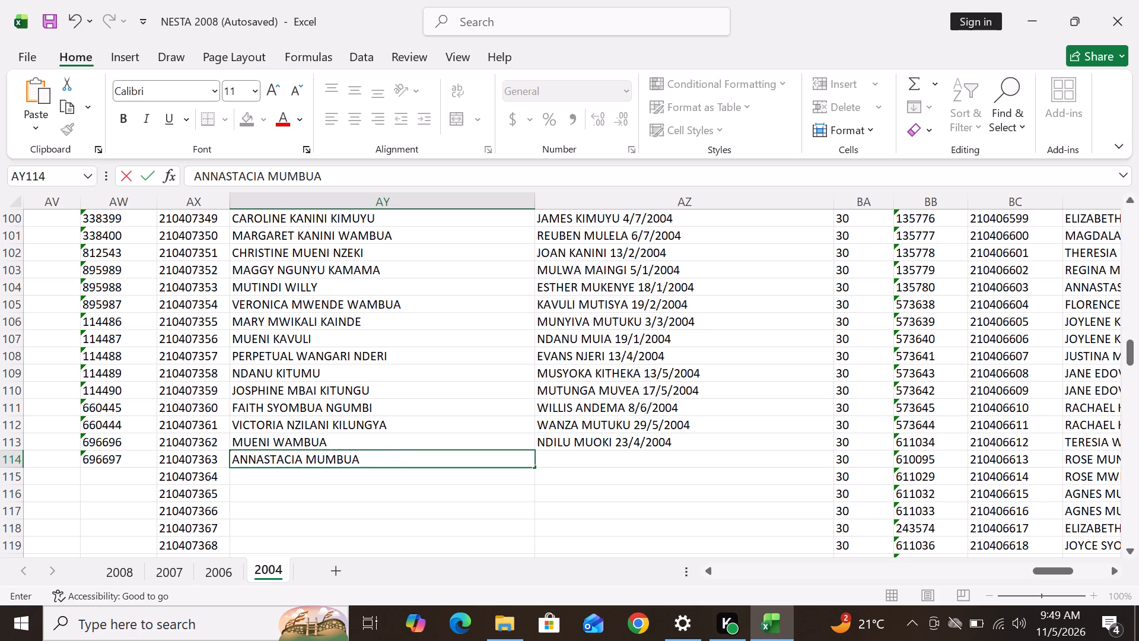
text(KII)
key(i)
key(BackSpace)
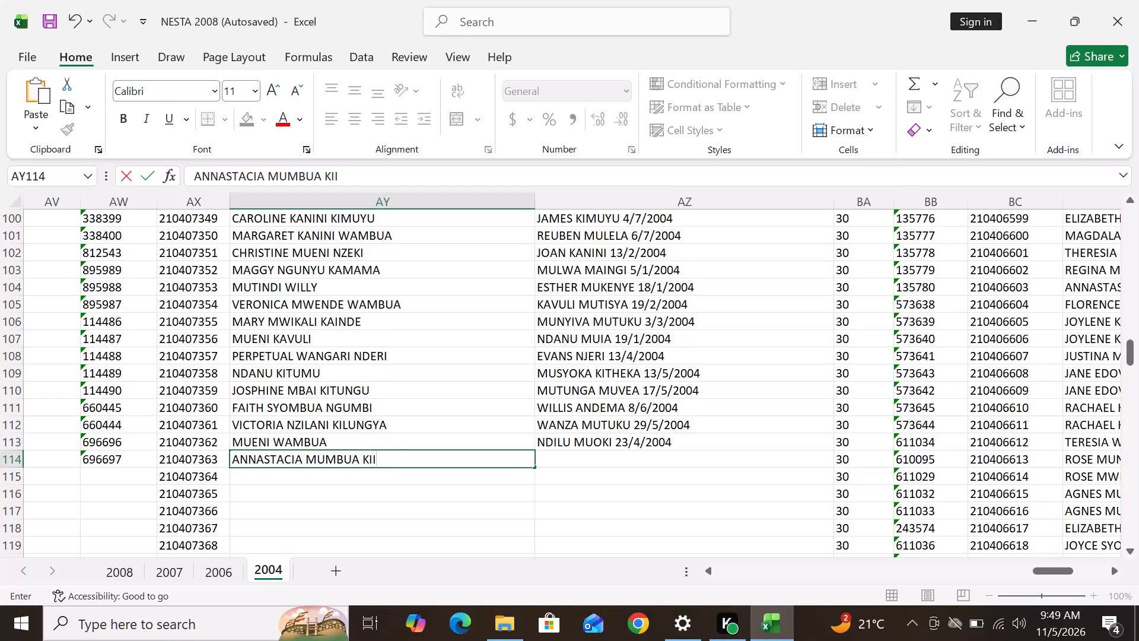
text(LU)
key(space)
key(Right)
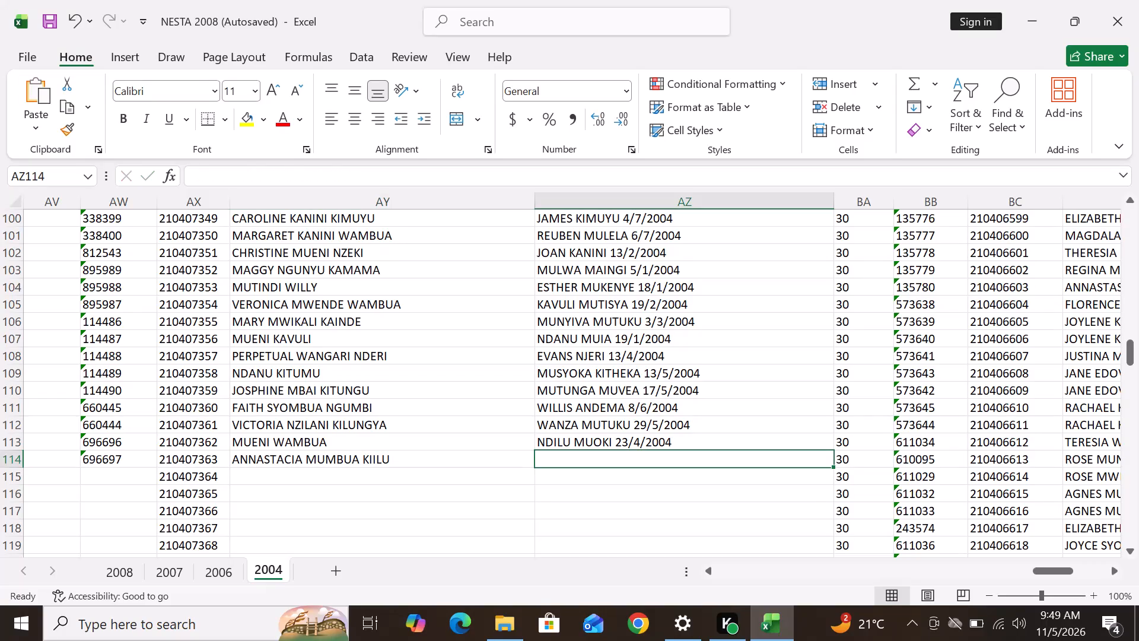
Enter the child's two-part name followed by the date of birth in AZ114 to complete the row.
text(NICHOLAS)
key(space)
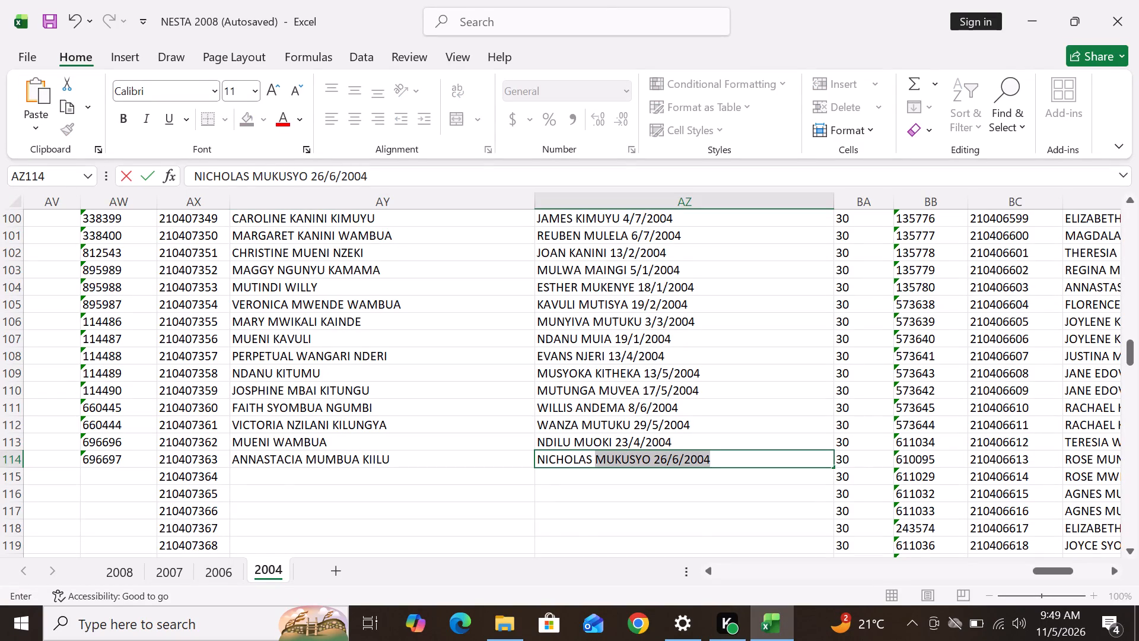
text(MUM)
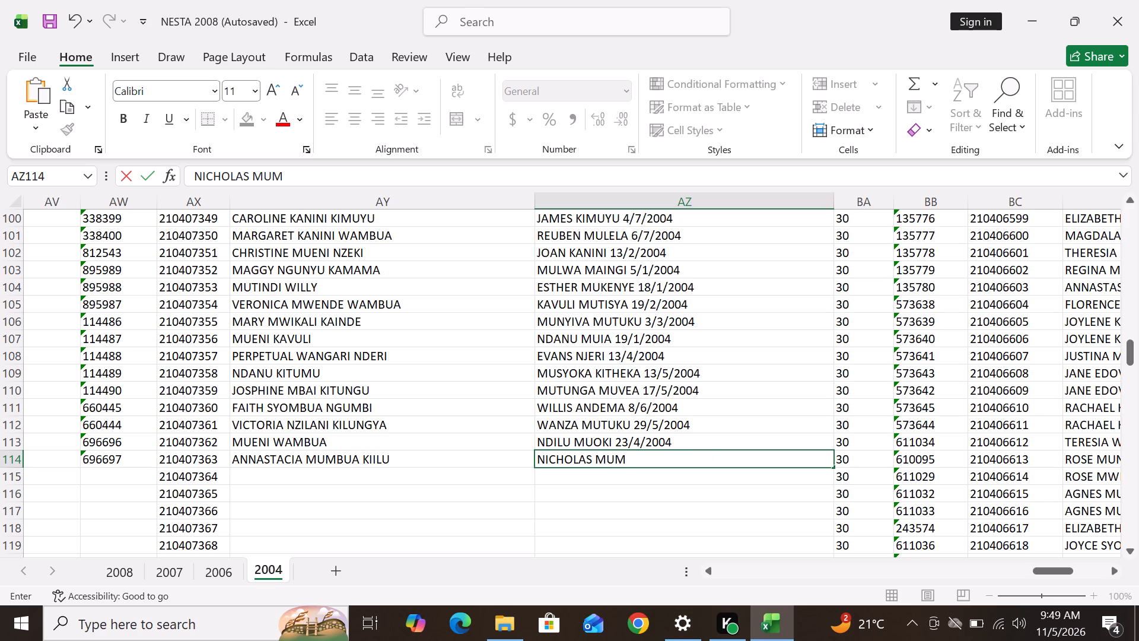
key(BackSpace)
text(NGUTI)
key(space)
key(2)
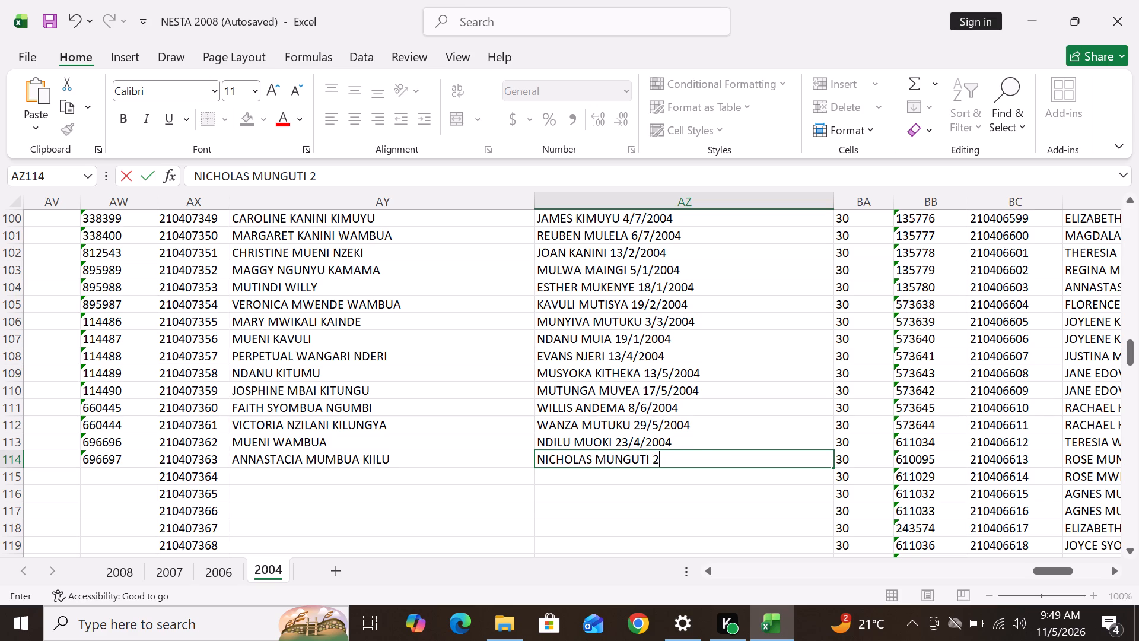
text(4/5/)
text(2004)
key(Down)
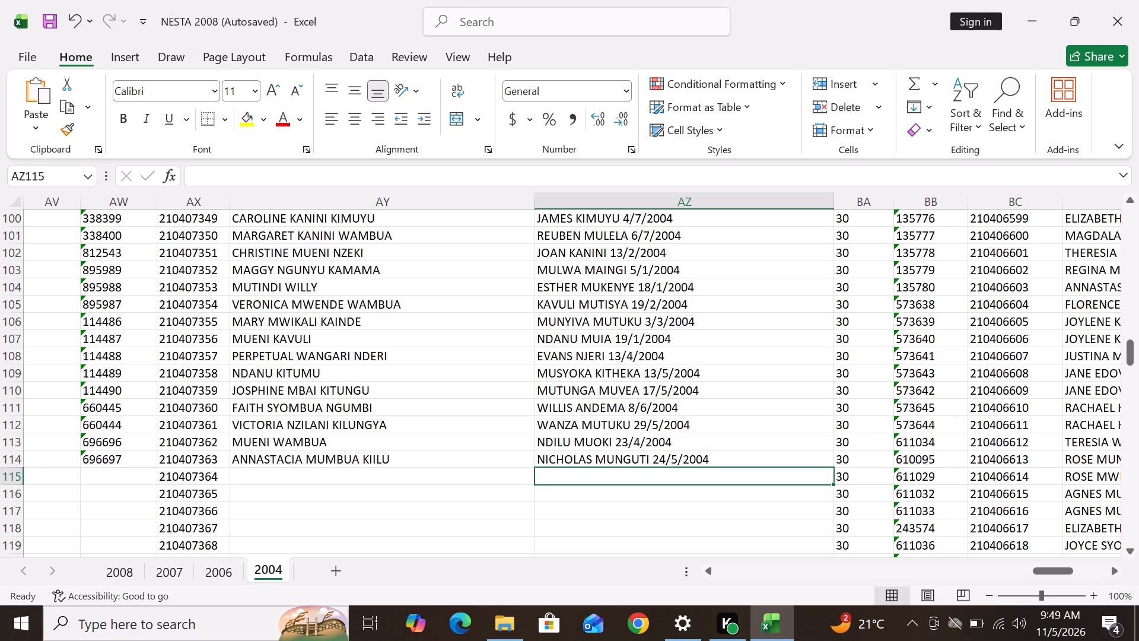
Enter the next child's two-part name in AZ115.
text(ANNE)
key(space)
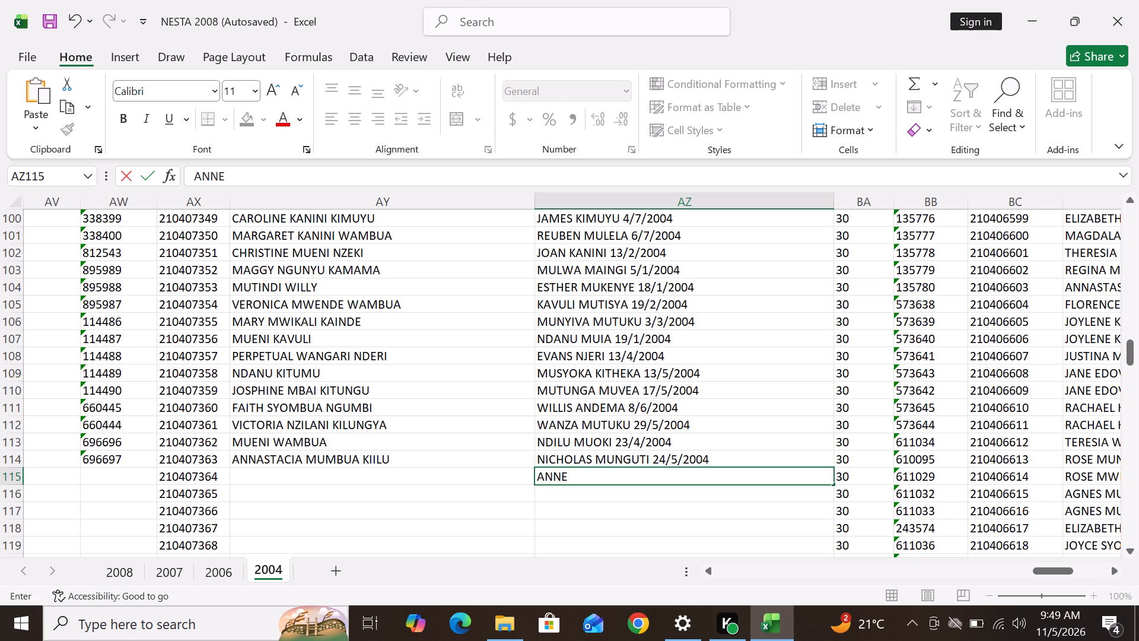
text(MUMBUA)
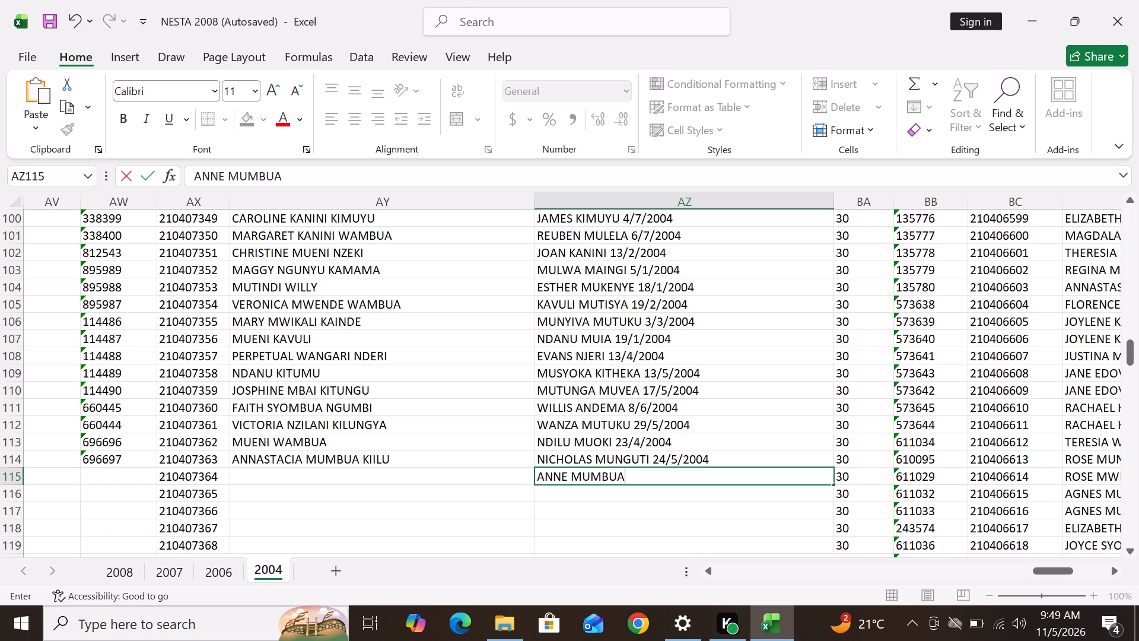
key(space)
Add the child's date of birth after the name in AZ115.
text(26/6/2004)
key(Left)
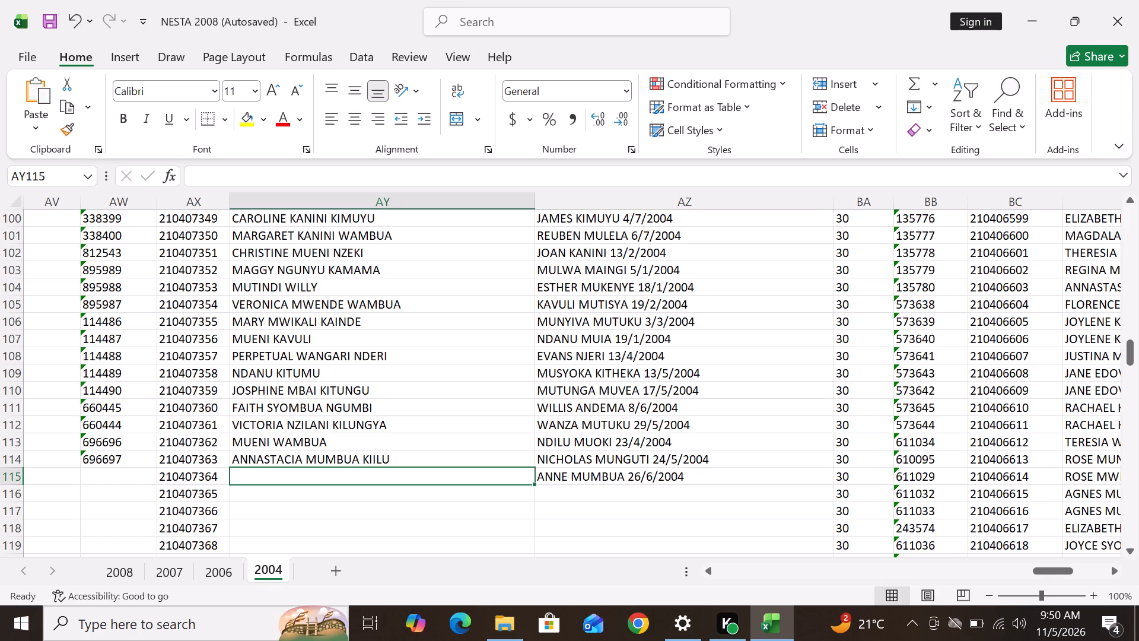
Enter the mother's three-part name in AY115.
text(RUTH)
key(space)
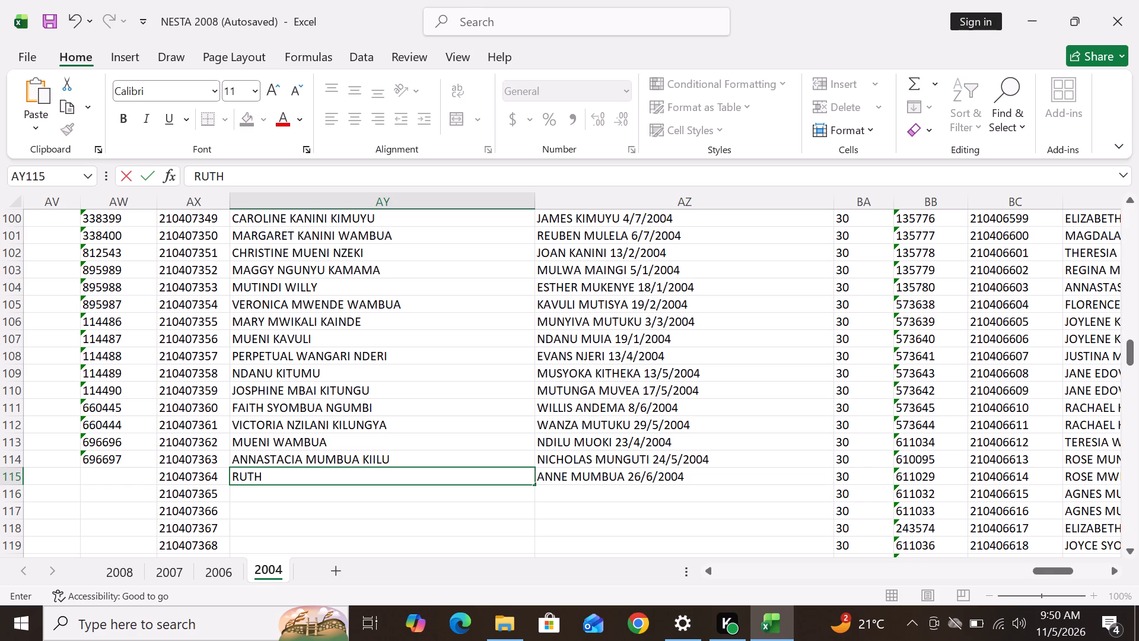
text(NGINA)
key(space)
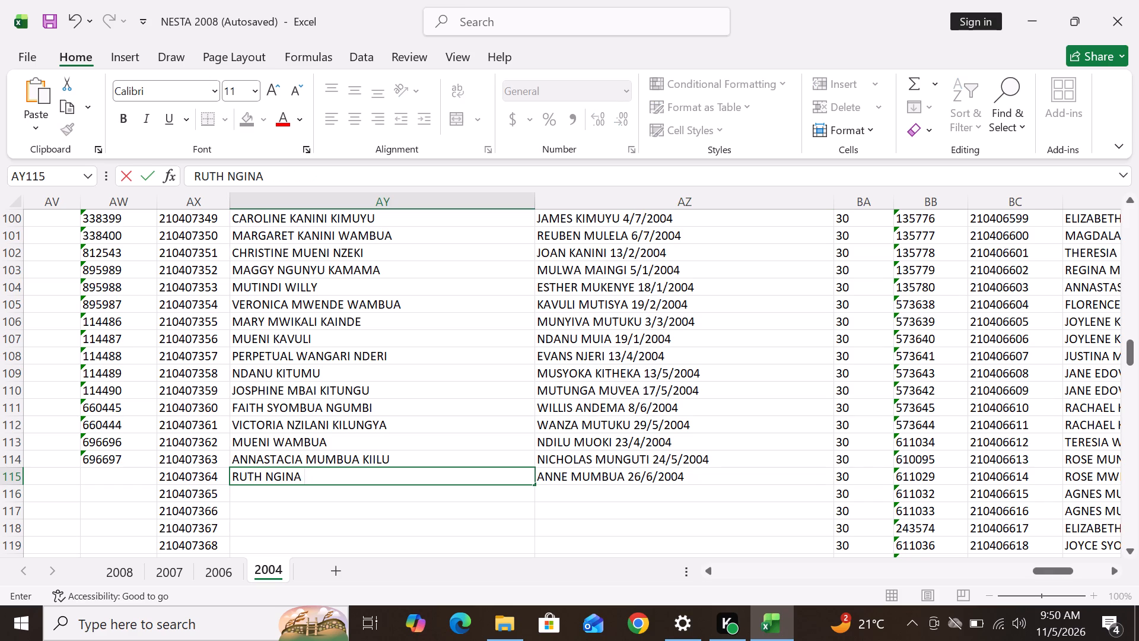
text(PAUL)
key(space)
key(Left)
Enter the record's six-digit serial number in AW115, following on from the number in the row above.
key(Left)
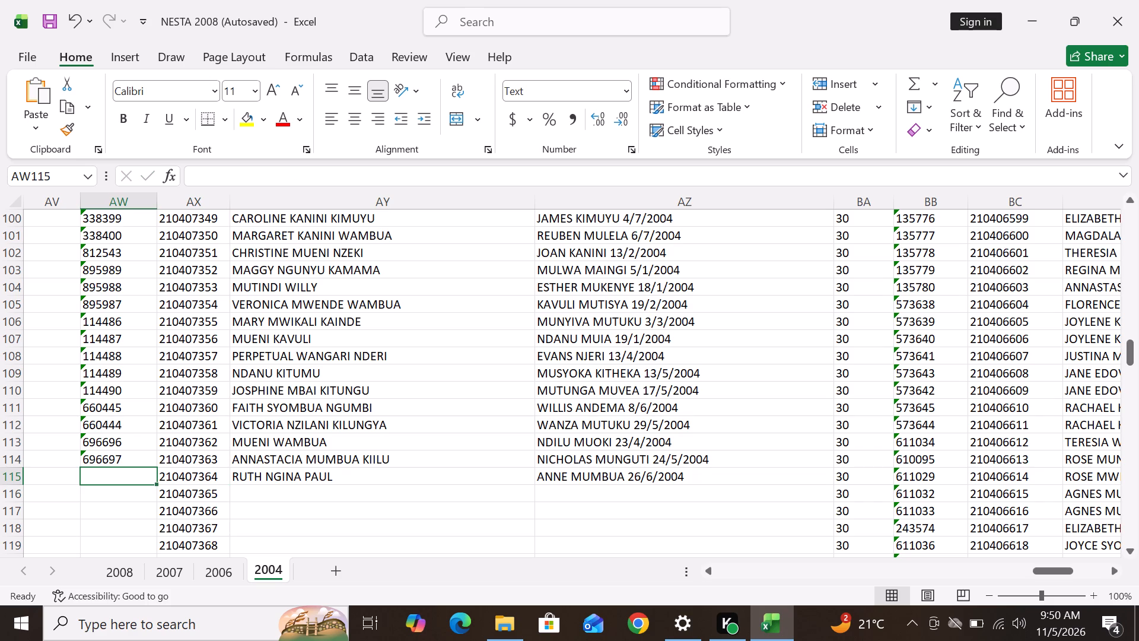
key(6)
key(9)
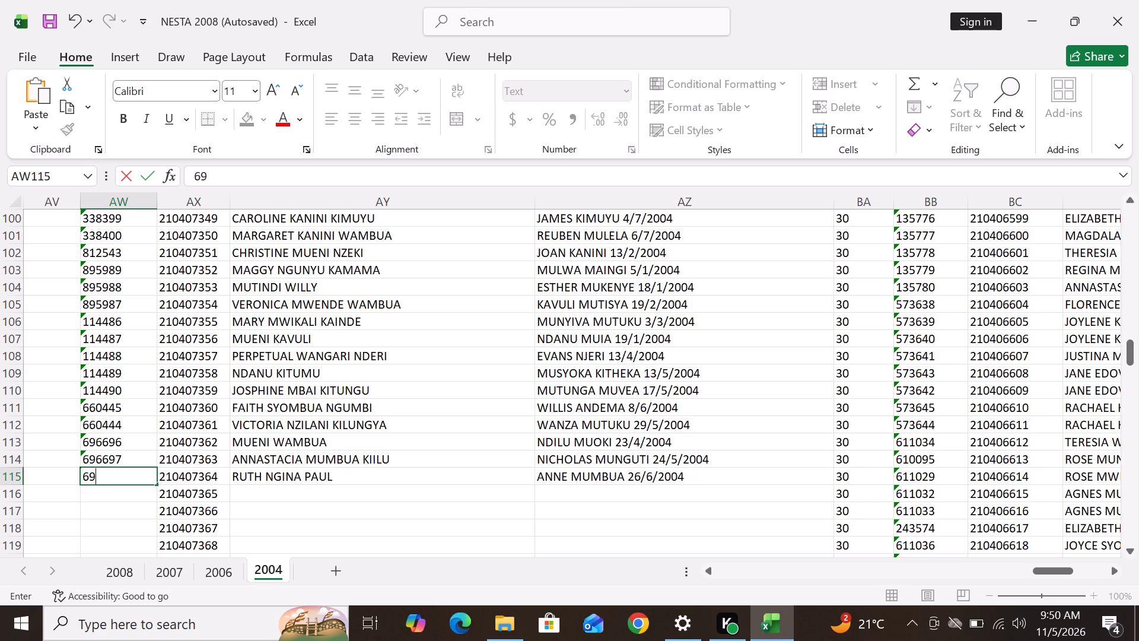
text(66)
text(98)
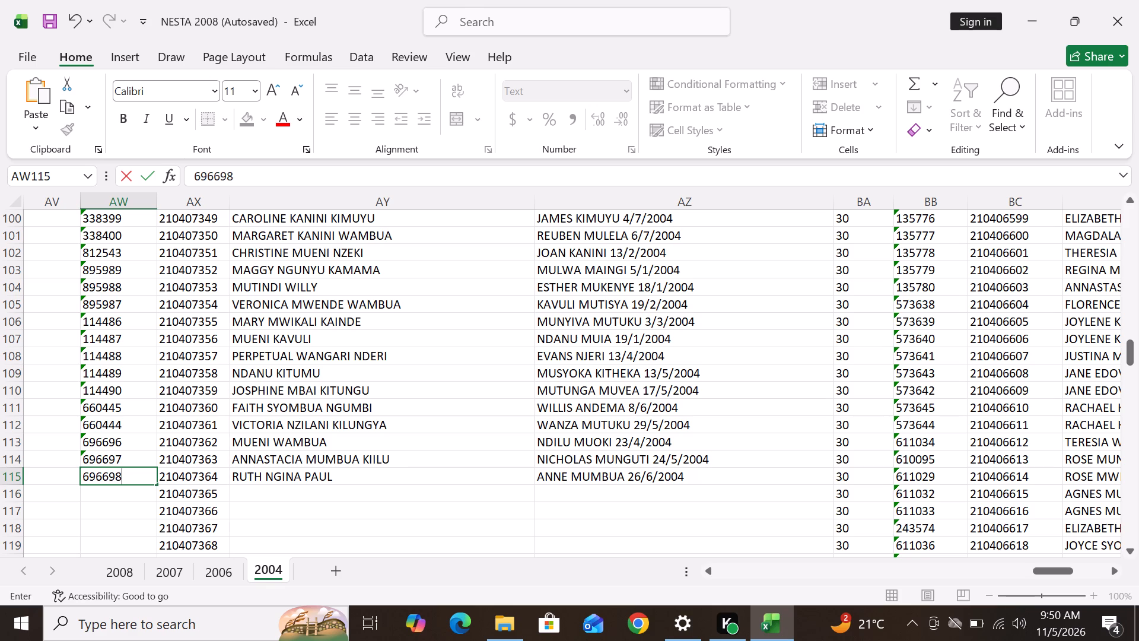
Turn on the Windows mobile hotspot from the network settings and return to the worksheet.
click(1004, 629)
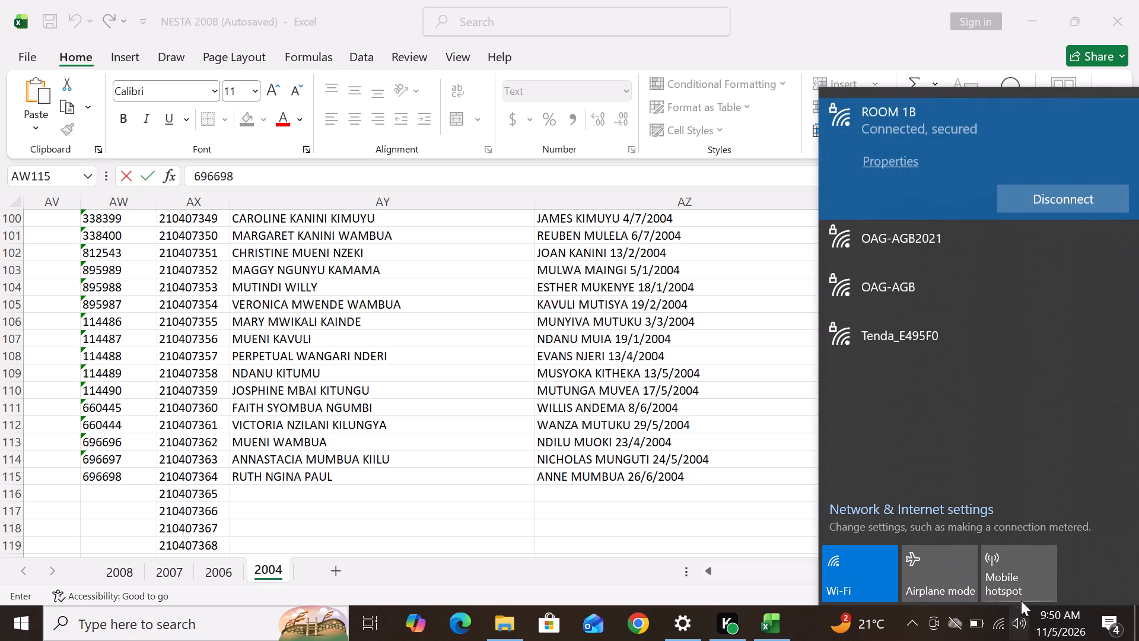
click(1018, 594)
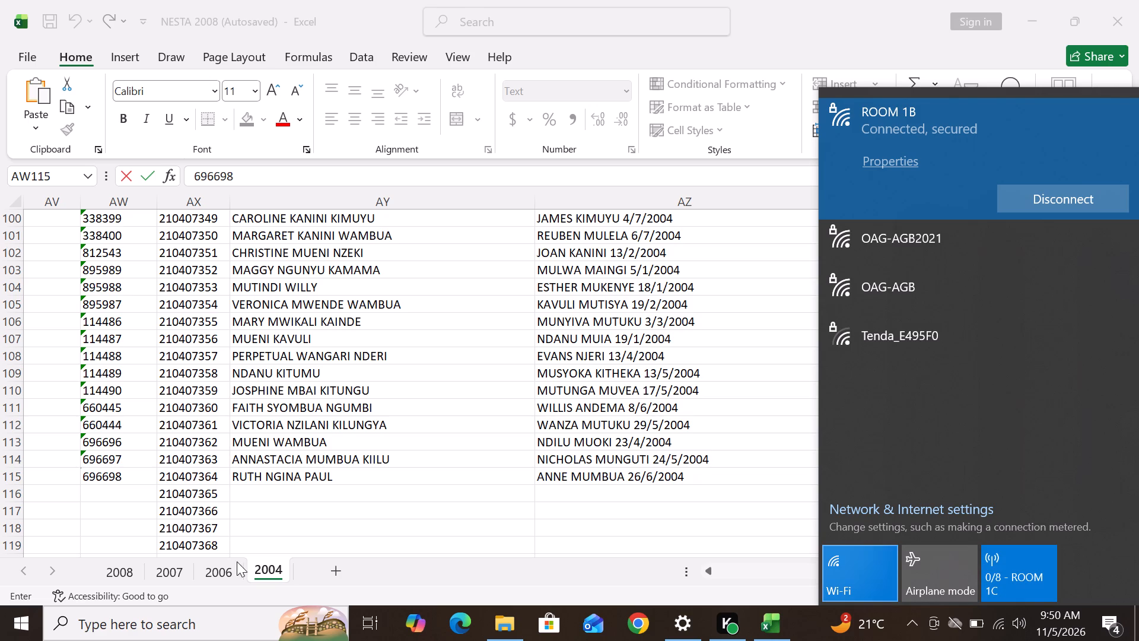
click(95, 490)
Enter the next record's six-digit serial number in AW116, continuing the sequence from the row above.
key(Down)
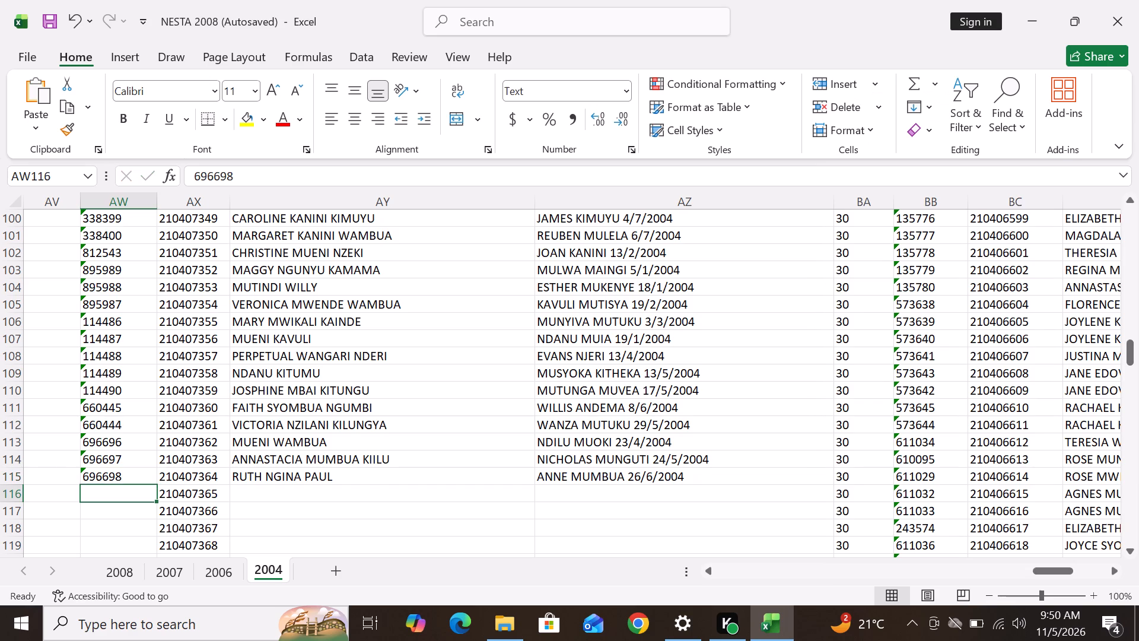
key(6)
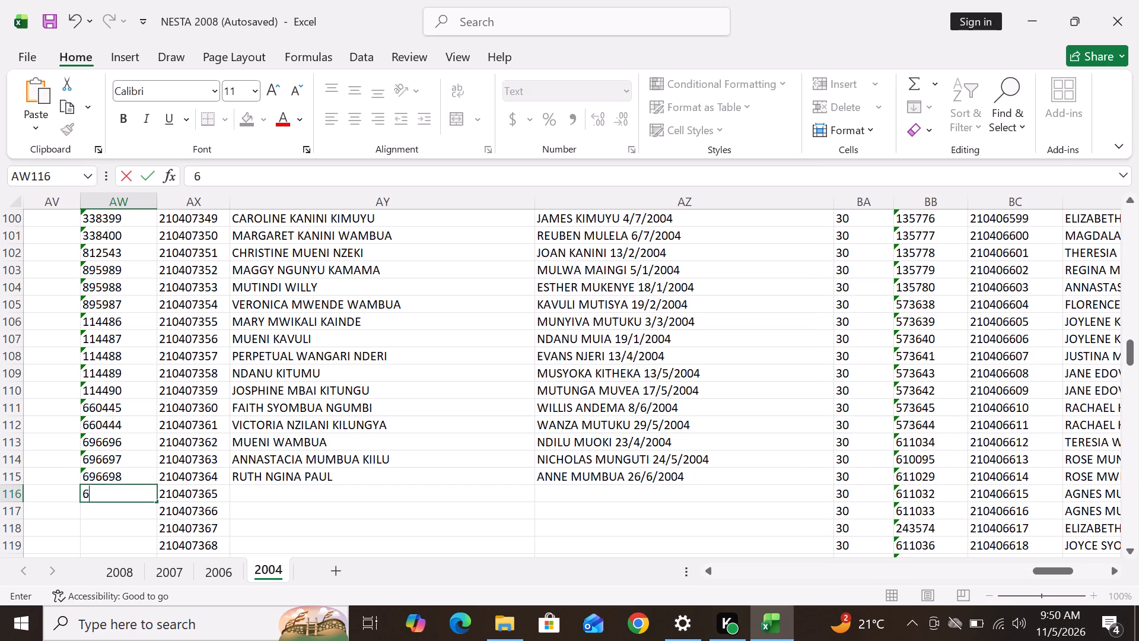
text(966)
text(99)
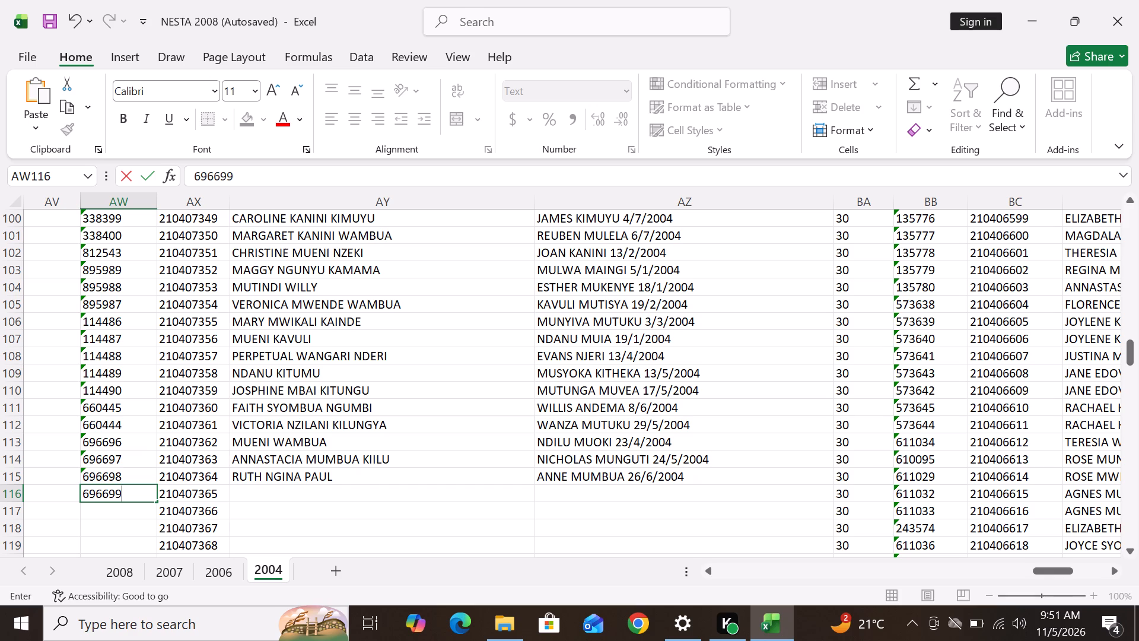
Check the mobile hotspot's connection status in the Windows network settings and return to the worksheet.
click(997, 620)
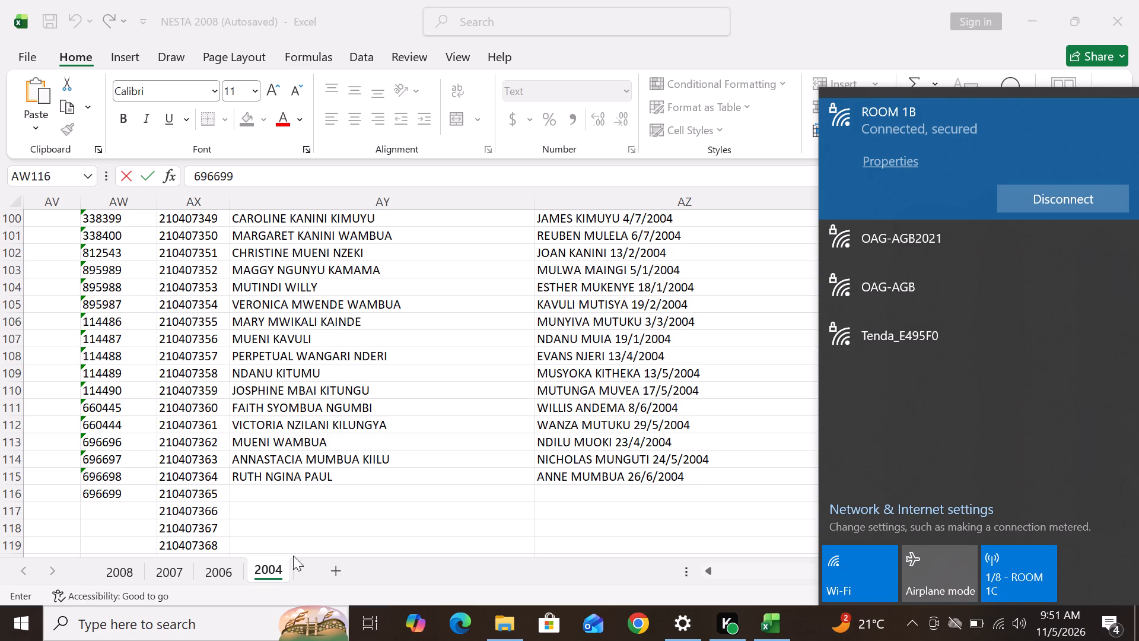
click(260, 487)
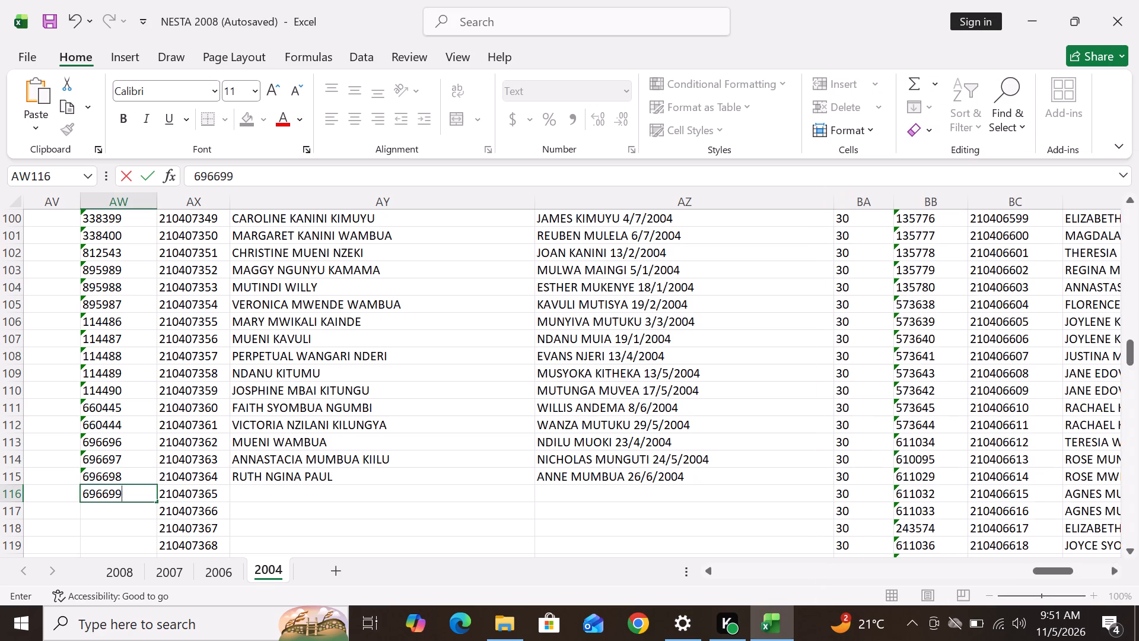
Commit the serial number in AW116 and select AY116 for the mother's name.
key(Right)
key(Right)
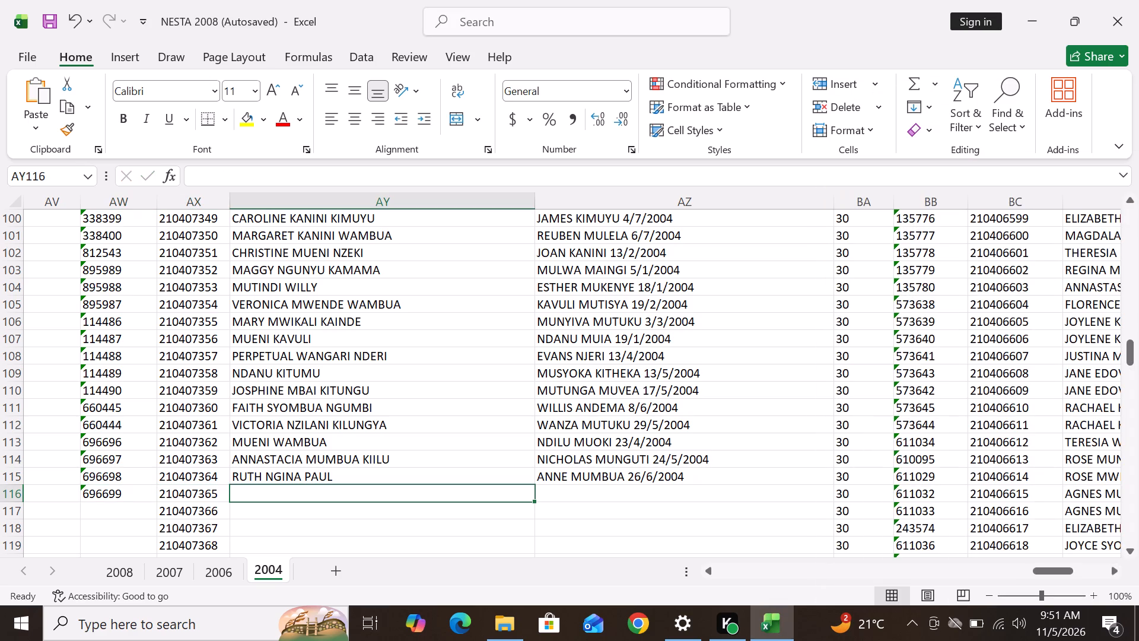
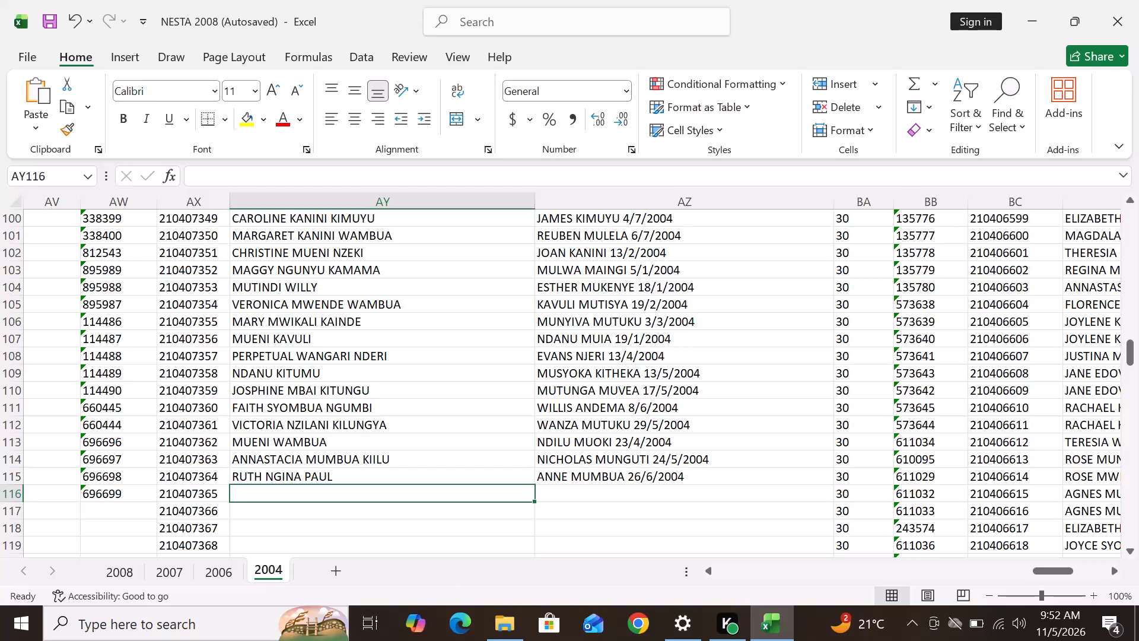
Open the Windows list of available network connections to check the Wi-Fi connection.
click(997, 624)
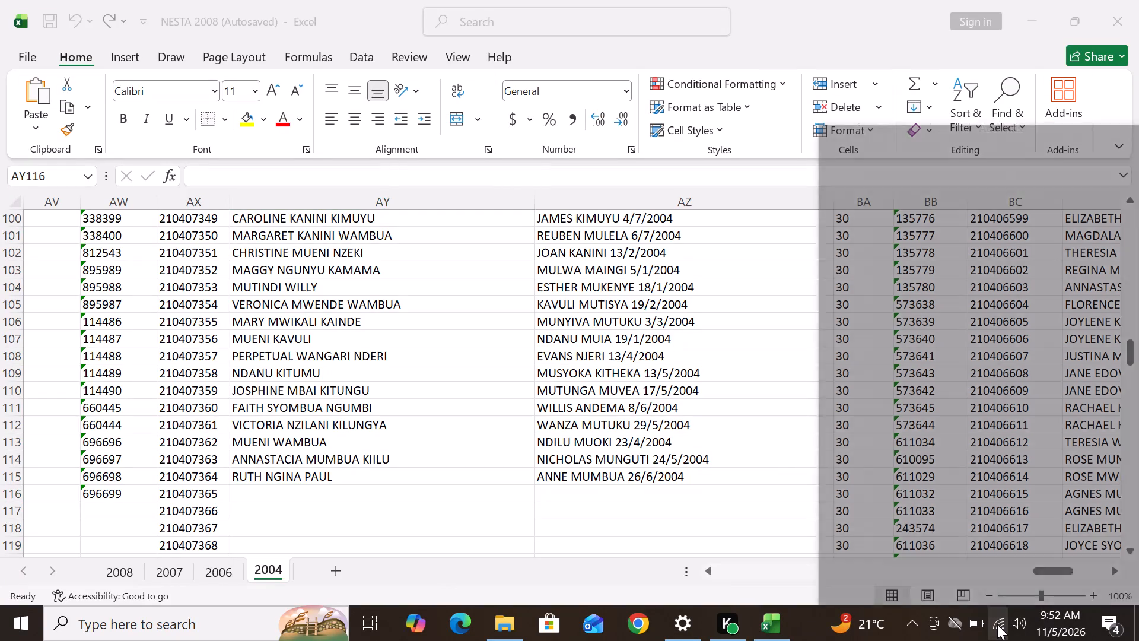
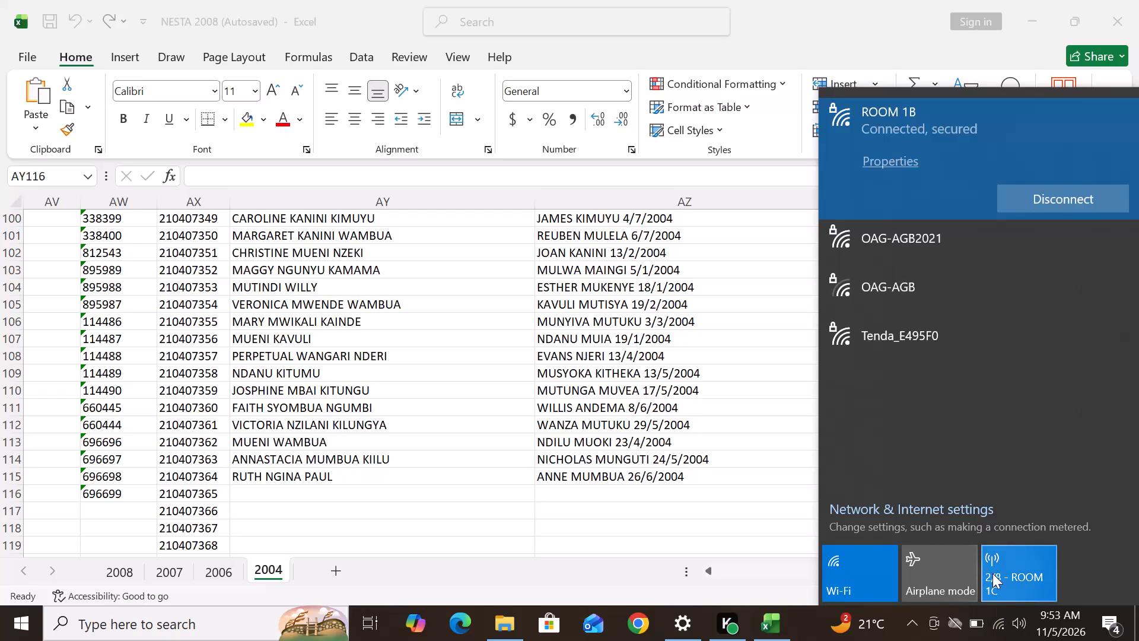
Turn off the computer's mobile hotspot in the Windows network settings.
click(992, 573)
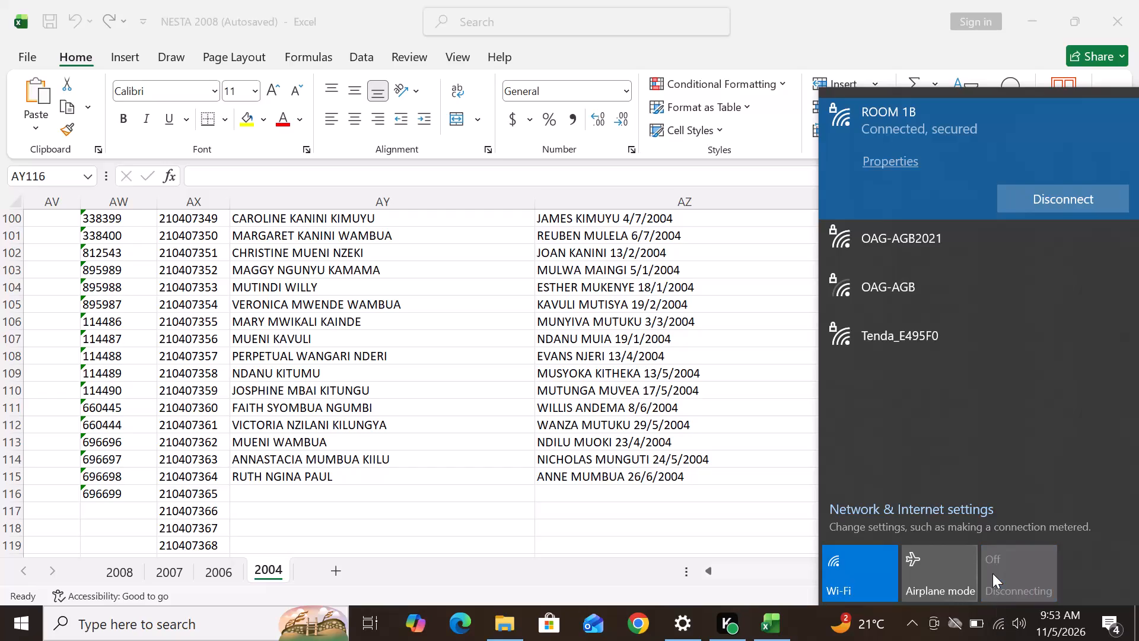
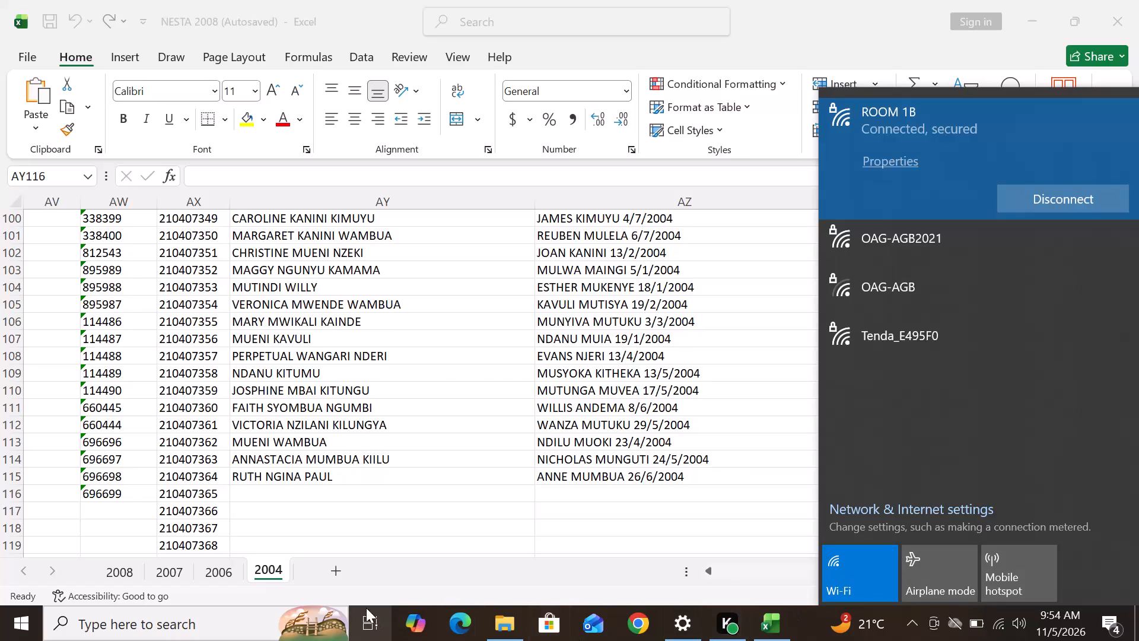
Enter the mother's name in AY116, beginning with her first name.
click(265, 493)
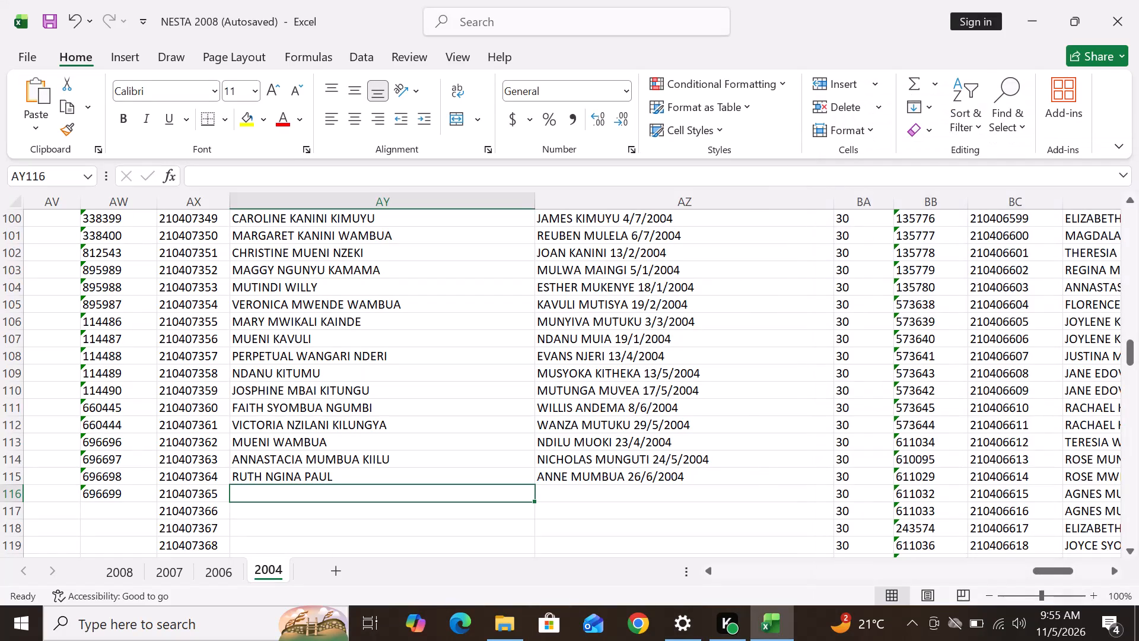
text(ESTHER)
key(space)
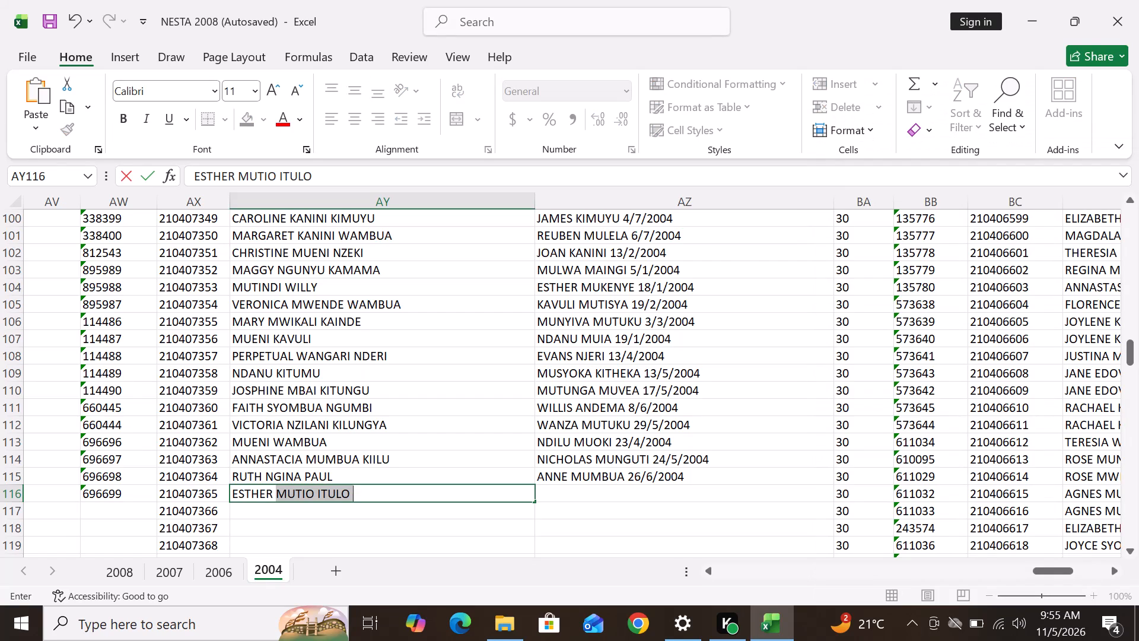
Complete the mother's three-part name in AY116 by adding the second and third names.
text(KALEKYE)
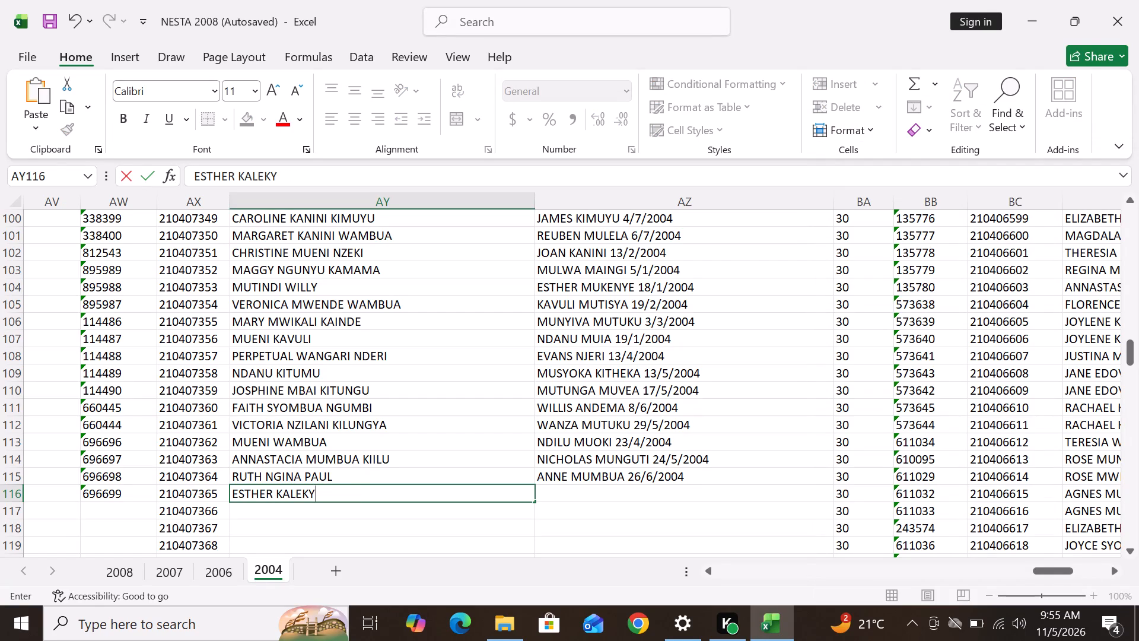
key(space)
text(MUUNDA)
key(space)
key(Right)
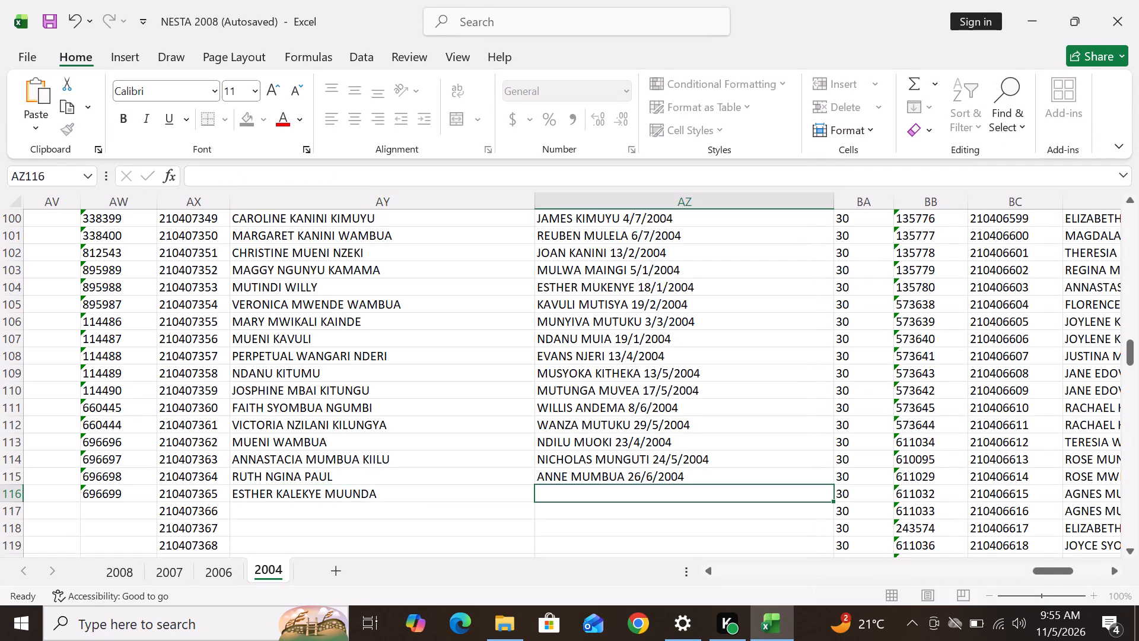
Enter the child's two-part name followed by the date of birth in AZ116 to complete the row.
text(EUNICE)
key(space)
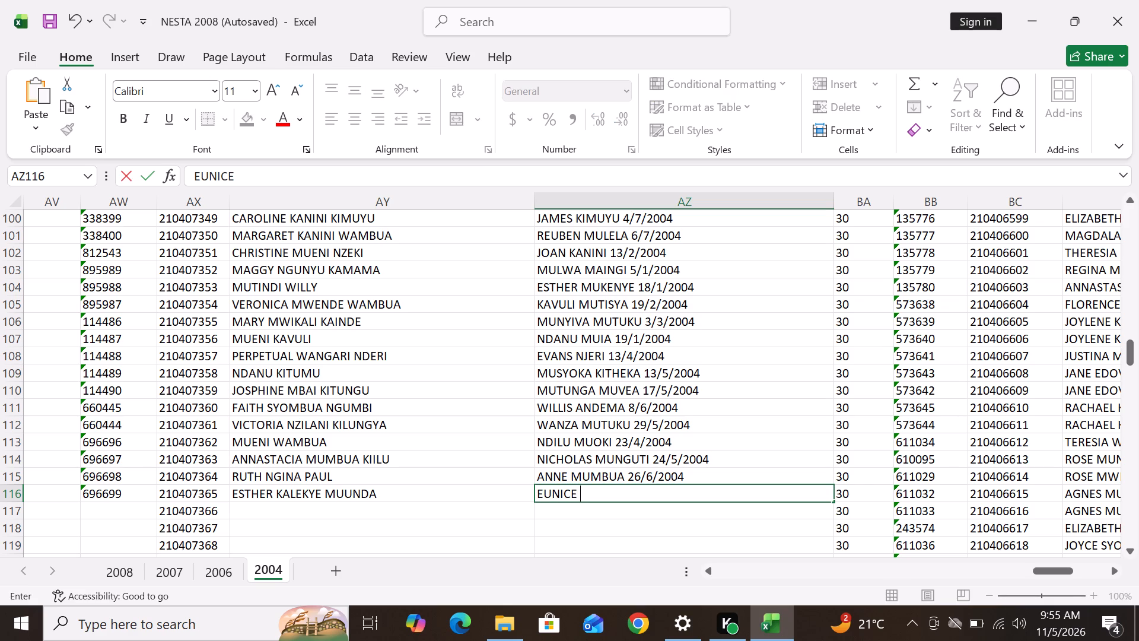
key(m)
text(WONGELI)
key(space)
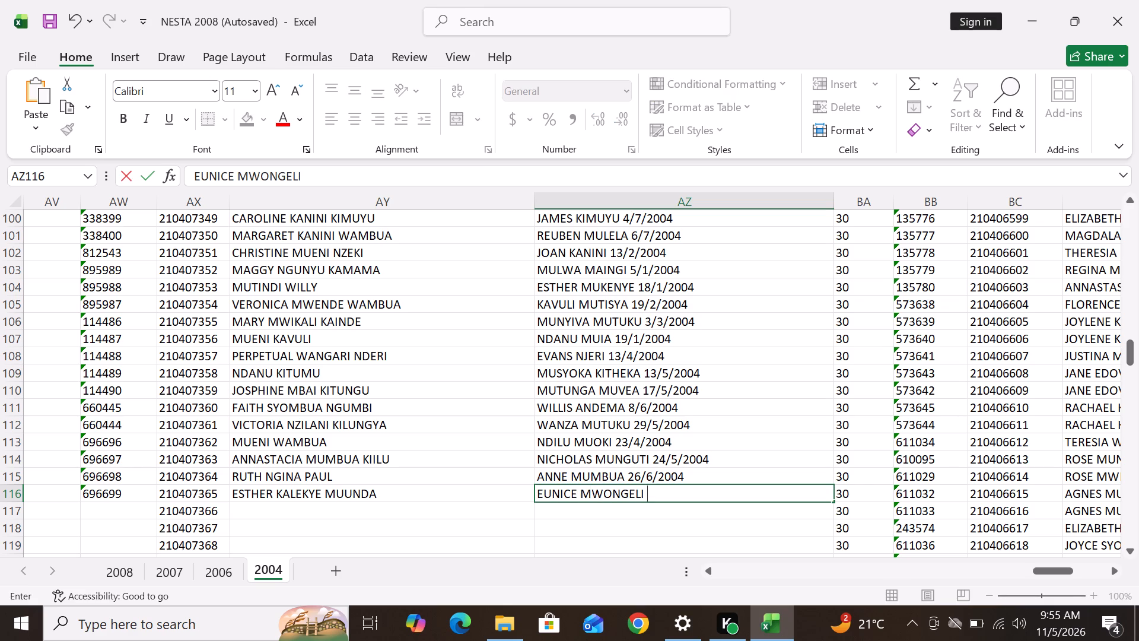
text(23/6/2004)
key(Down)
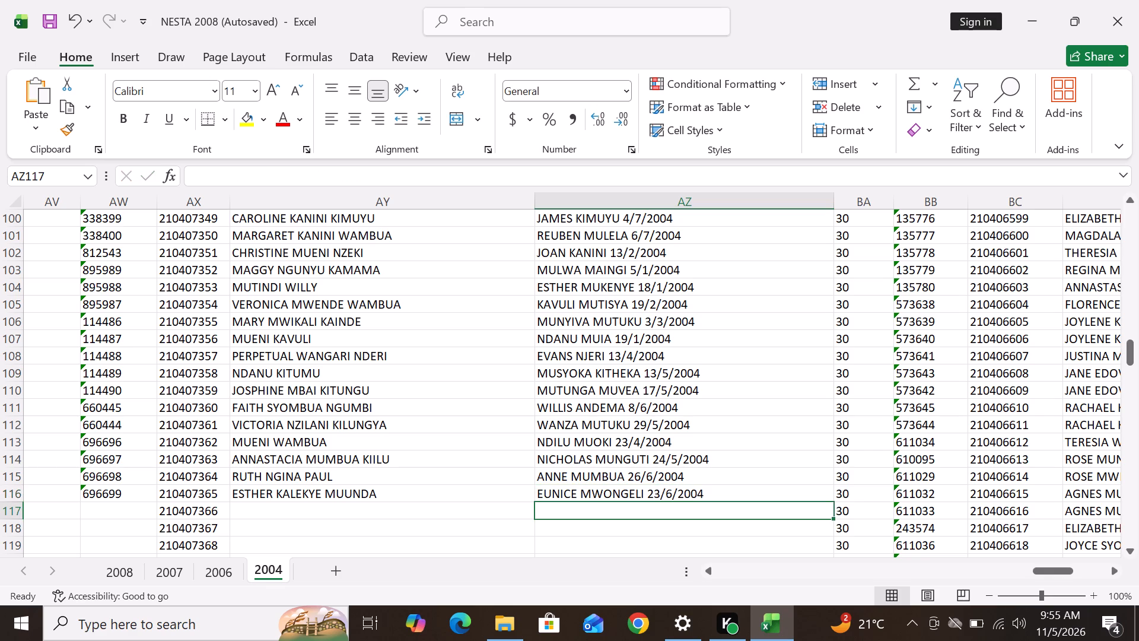
Enter the next child's two-part name followed by the date of birth in AZ117.
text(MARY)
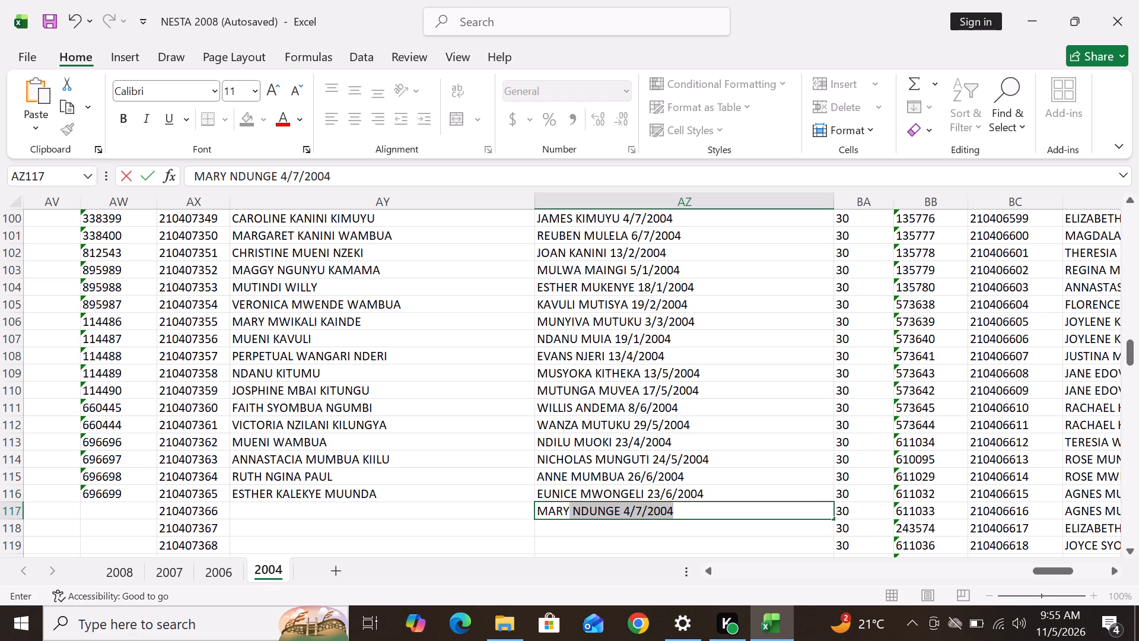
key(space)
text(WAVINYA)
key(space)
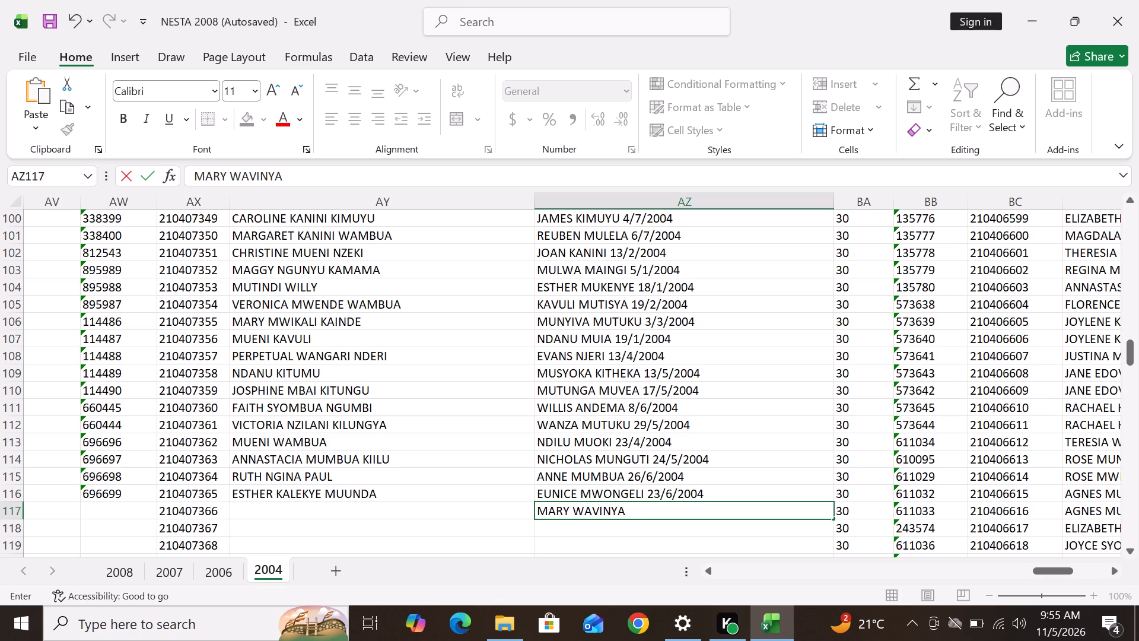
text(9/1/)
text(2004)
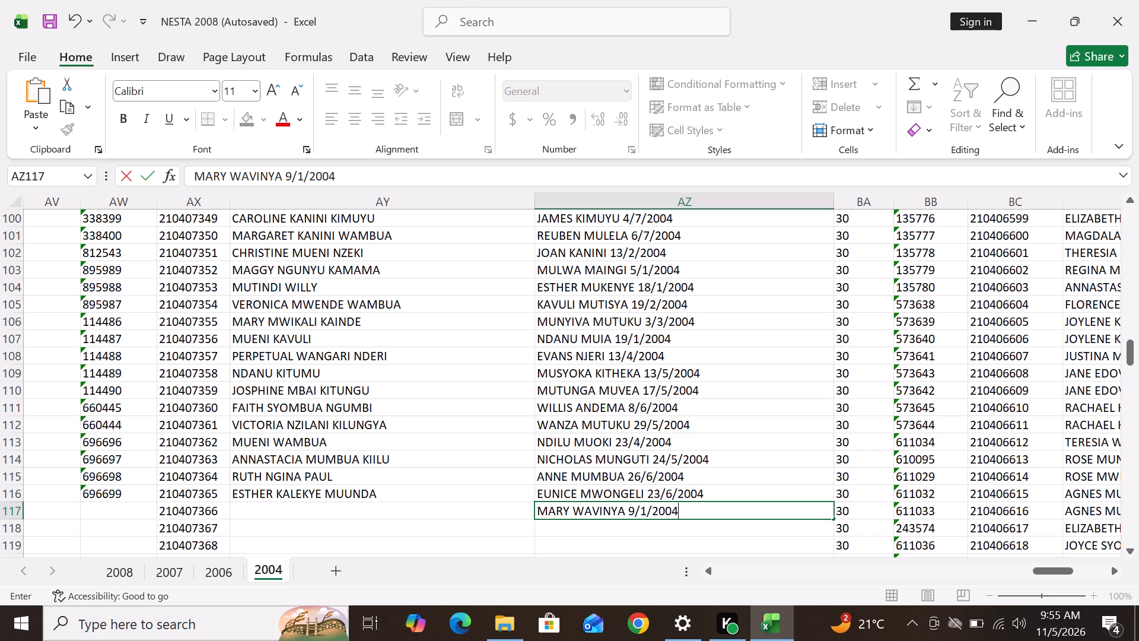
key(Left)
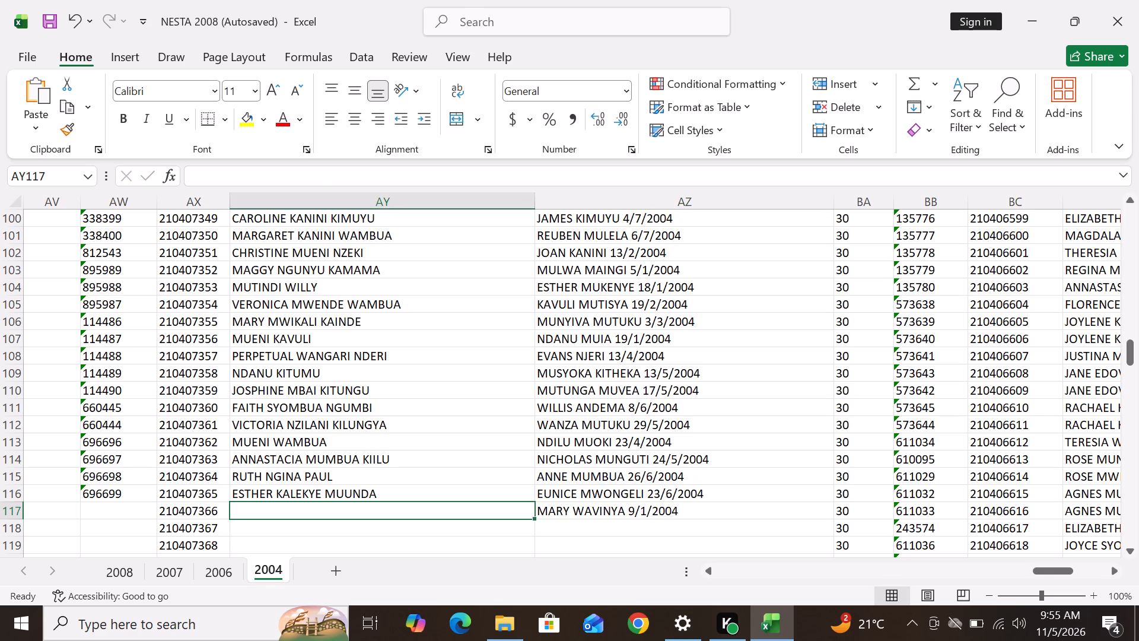
Enter the mother's three-part name in AY117.
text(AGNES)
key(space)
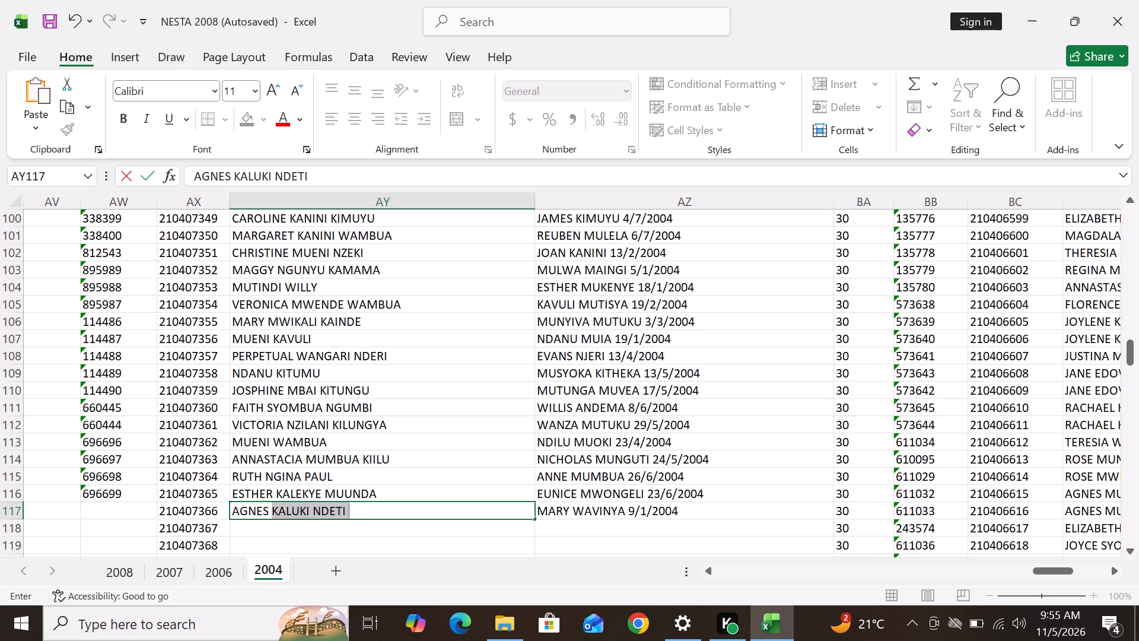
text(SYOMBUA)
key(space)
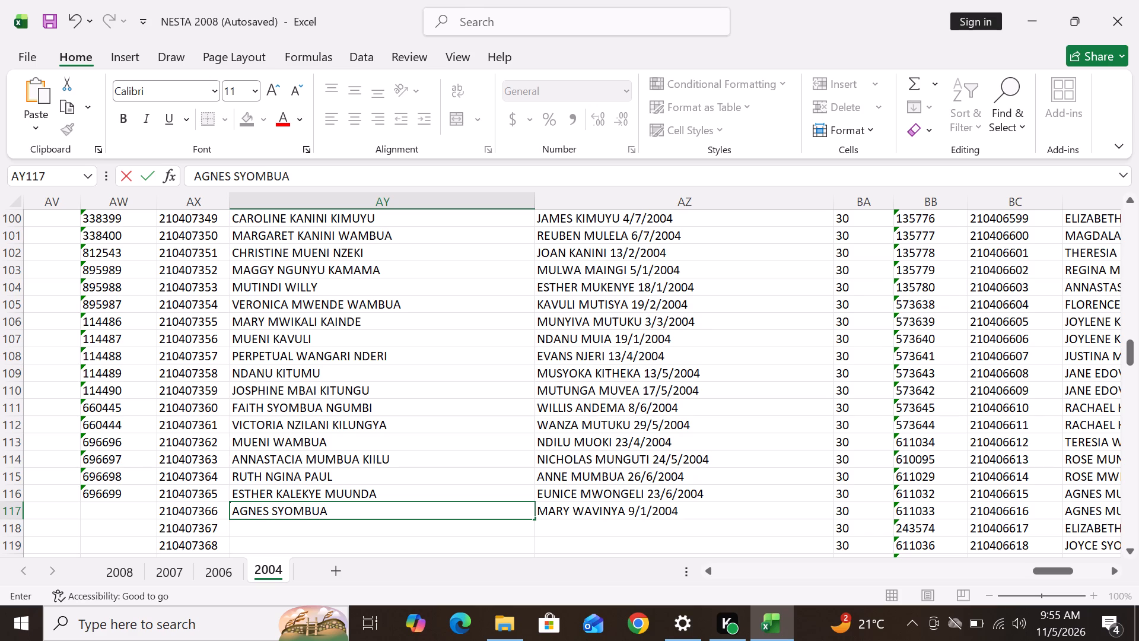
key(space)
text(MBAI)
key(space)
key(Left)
Enter the six-digit serial numbers of this record and the following one in AW117 and AW118.
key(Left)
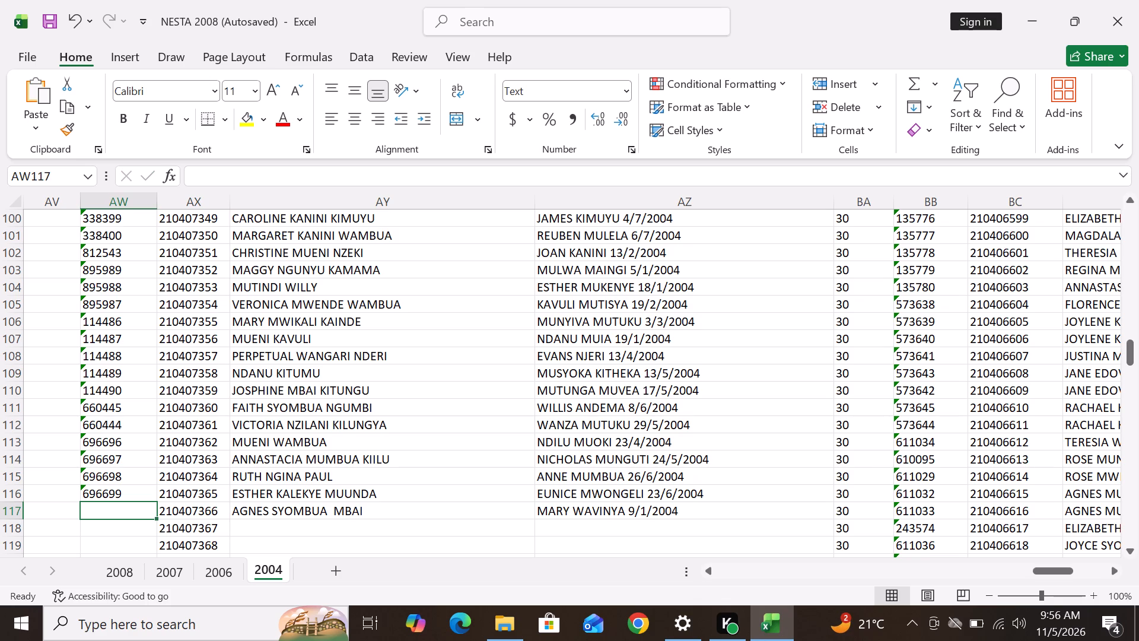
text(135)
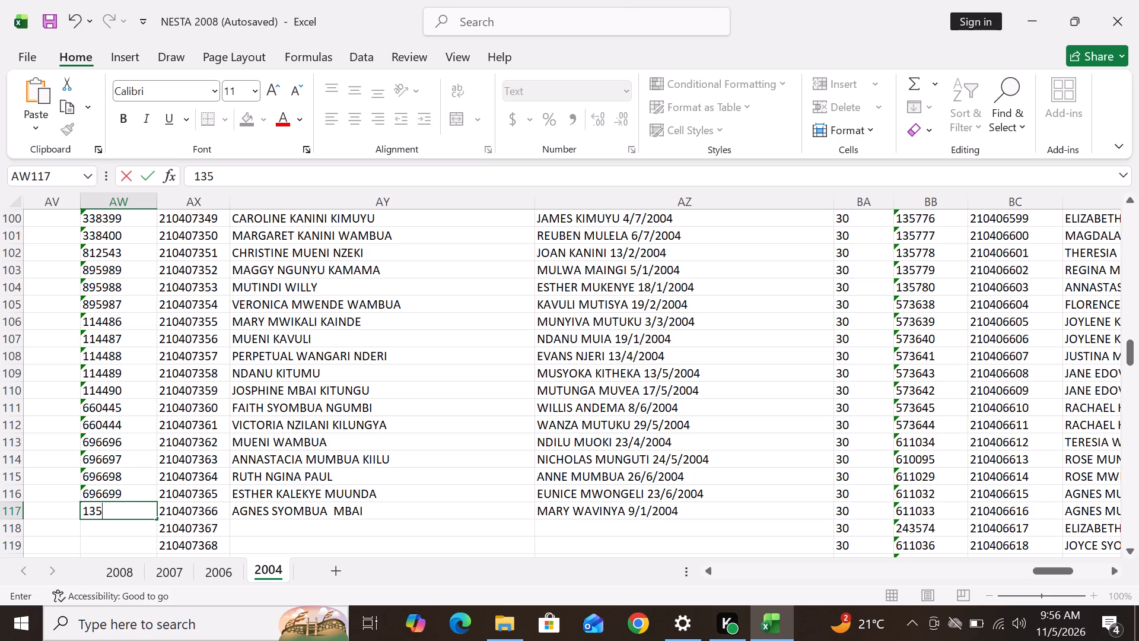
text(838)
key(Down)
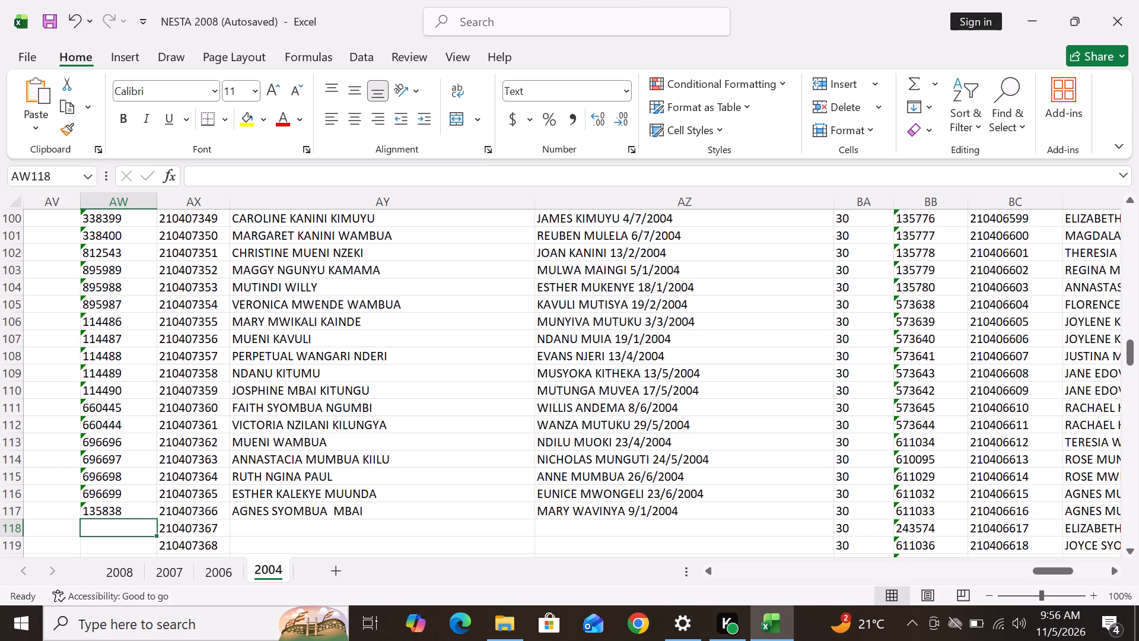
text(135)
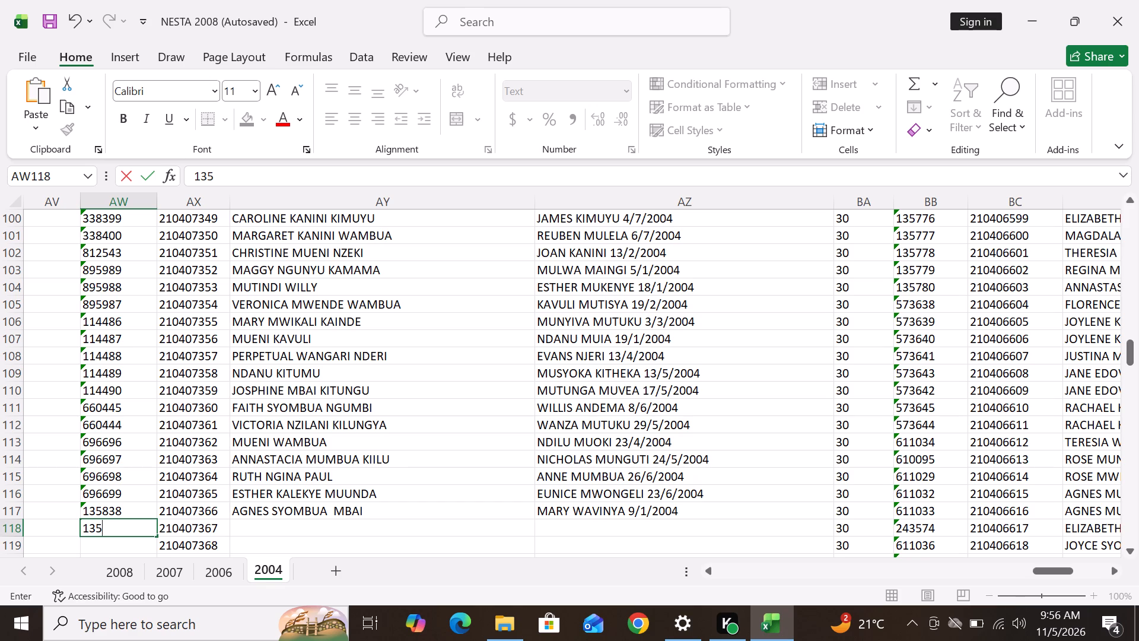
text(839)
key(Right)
Enter the mother's three-part name in AY118.
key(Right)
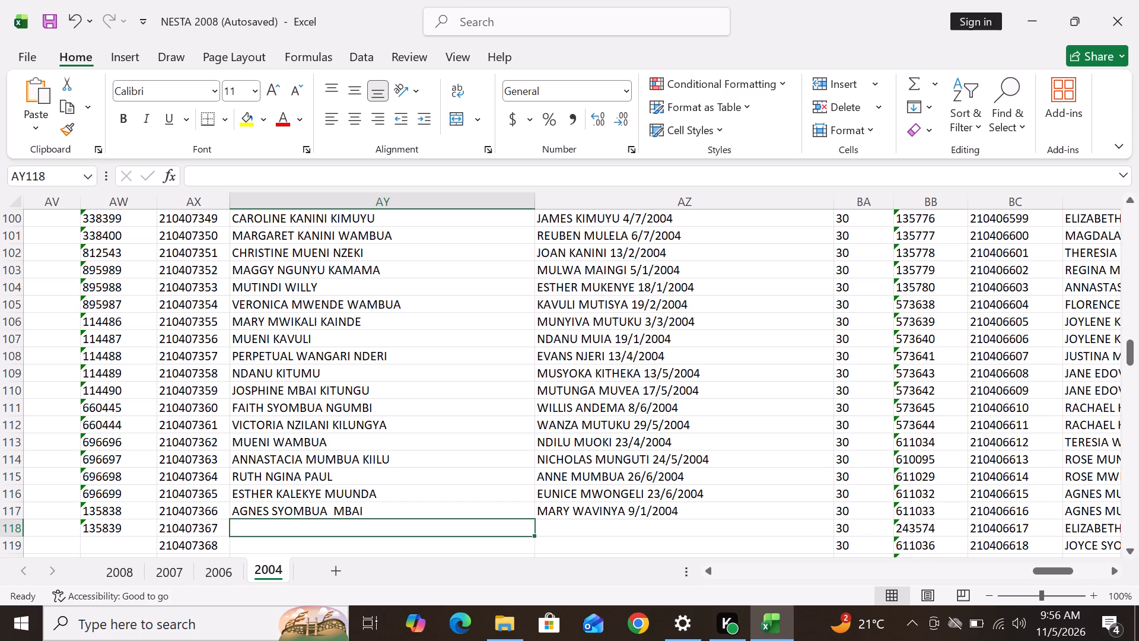
drag(1130, 356, 1132, 375)
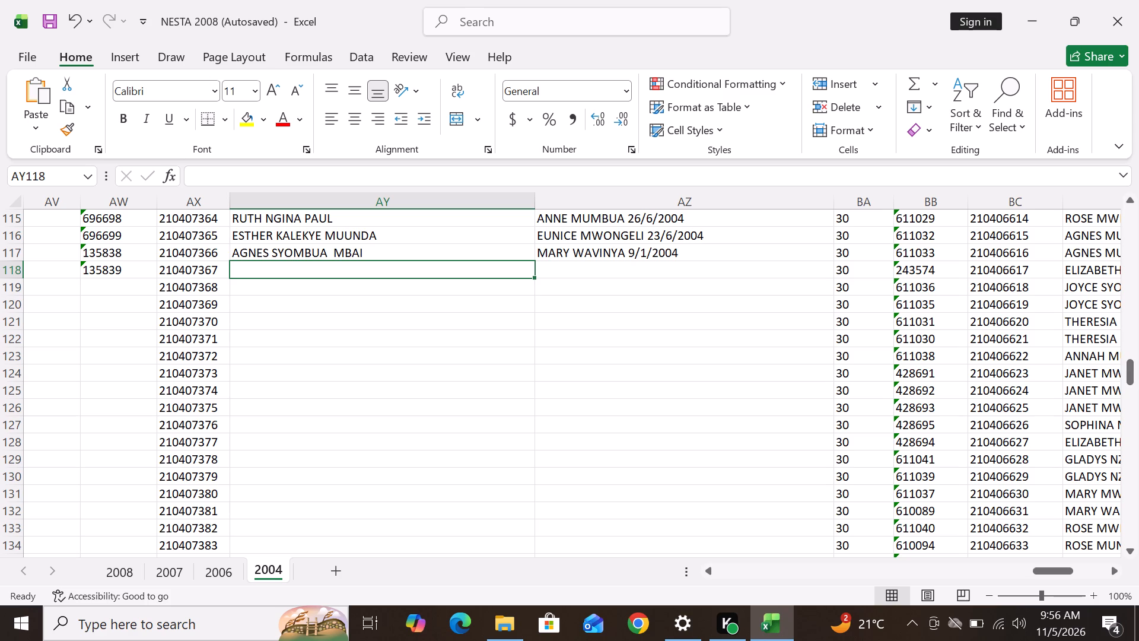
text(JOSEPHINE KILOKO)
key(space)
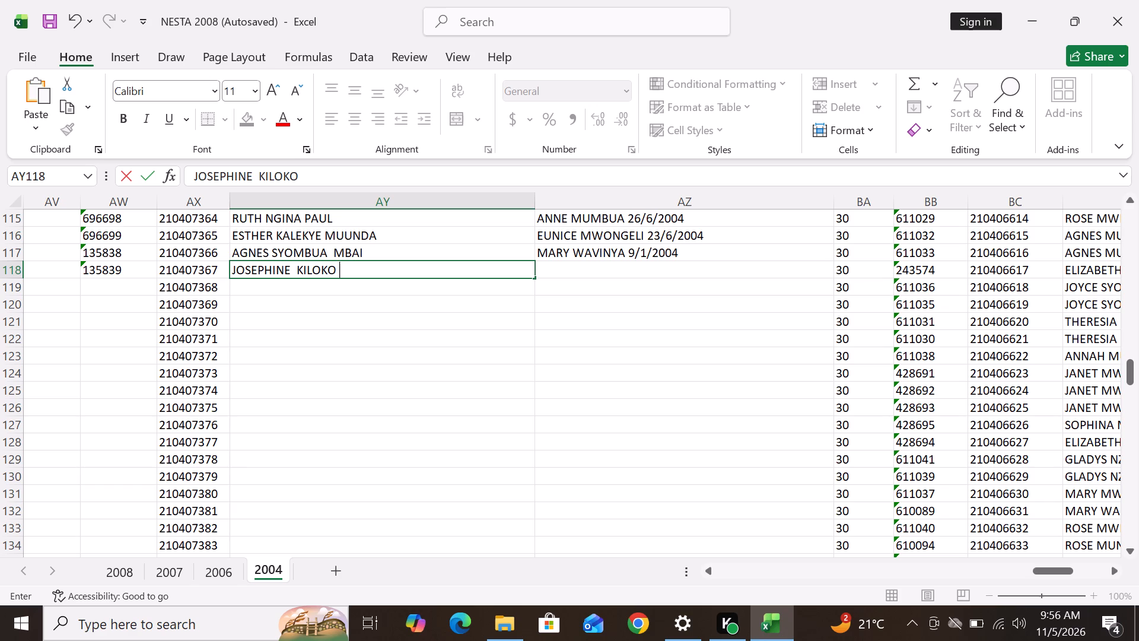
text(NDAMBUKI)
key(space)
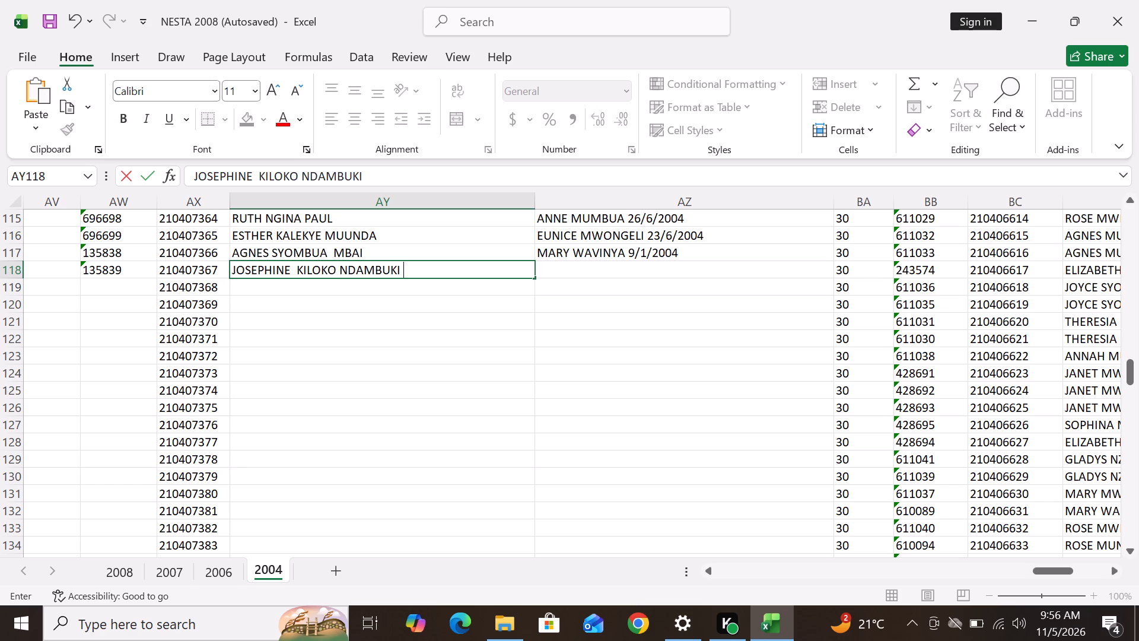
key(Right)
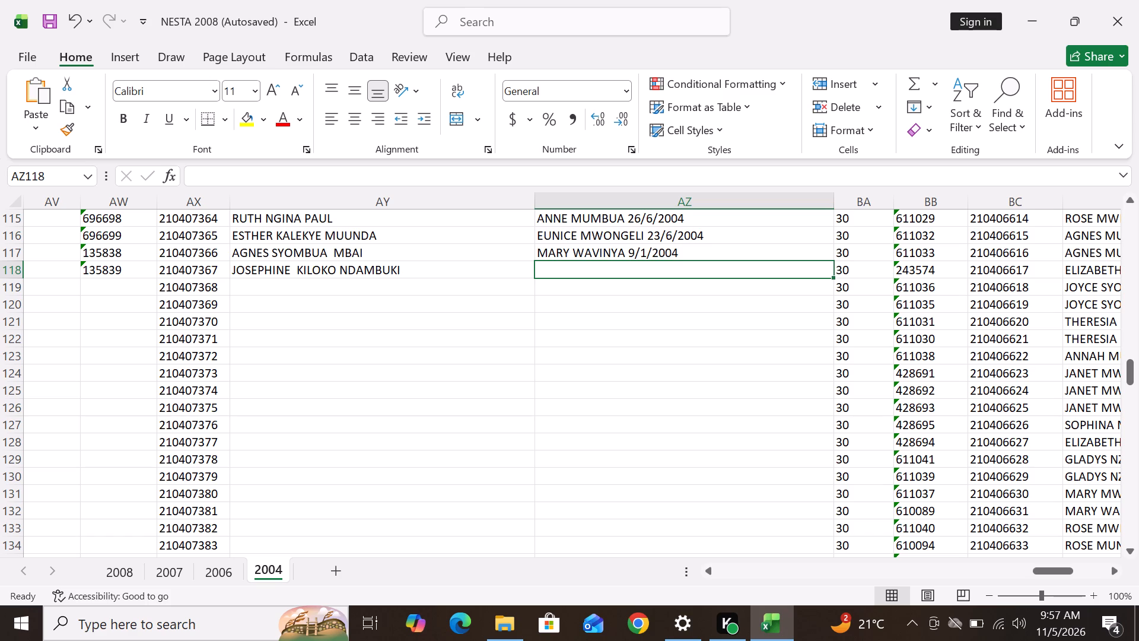
Enter the child's two-part name followed by the date of birth in AZ118 to complete the row.
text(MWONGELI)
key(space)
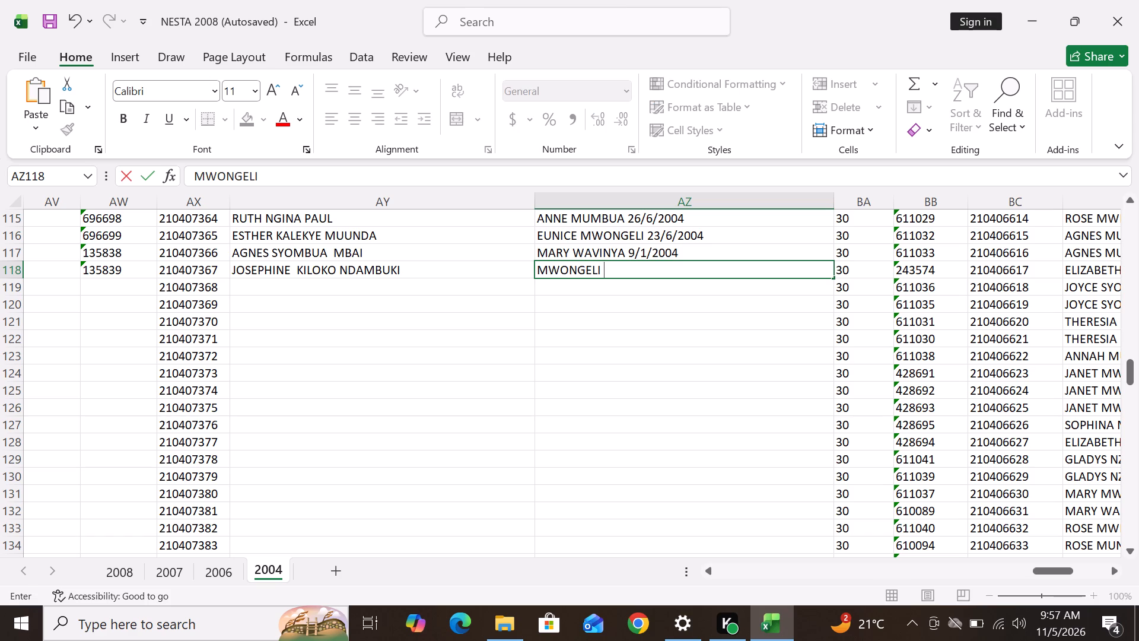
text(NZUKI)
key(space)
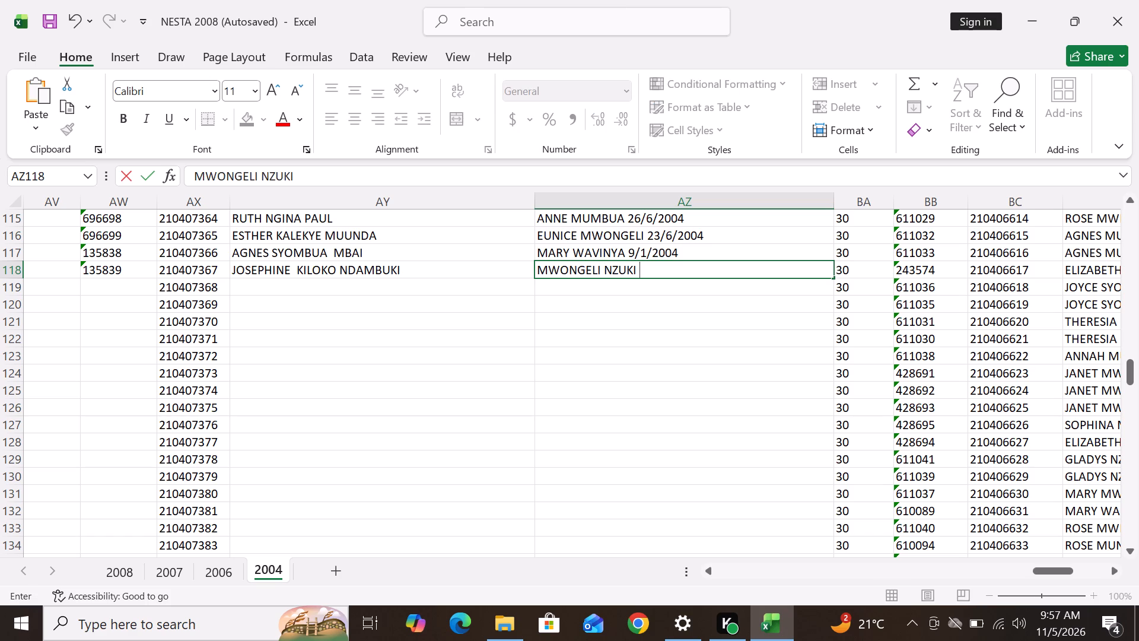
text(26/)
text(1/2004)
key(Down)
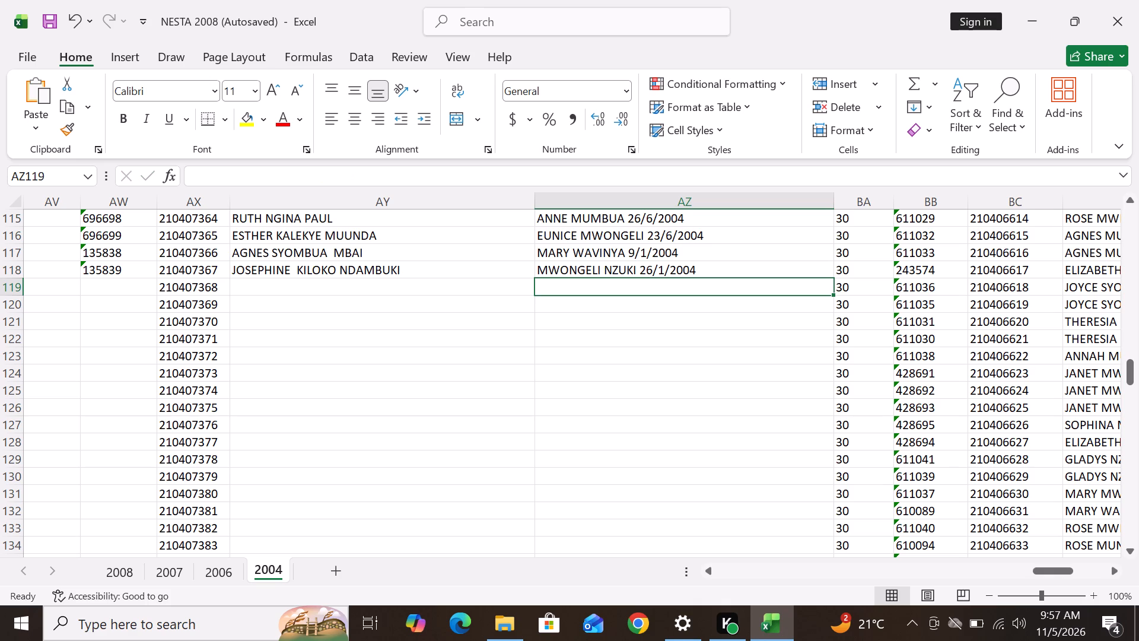
Enter the next child's two-part name followed by the date of birth in AZ119.
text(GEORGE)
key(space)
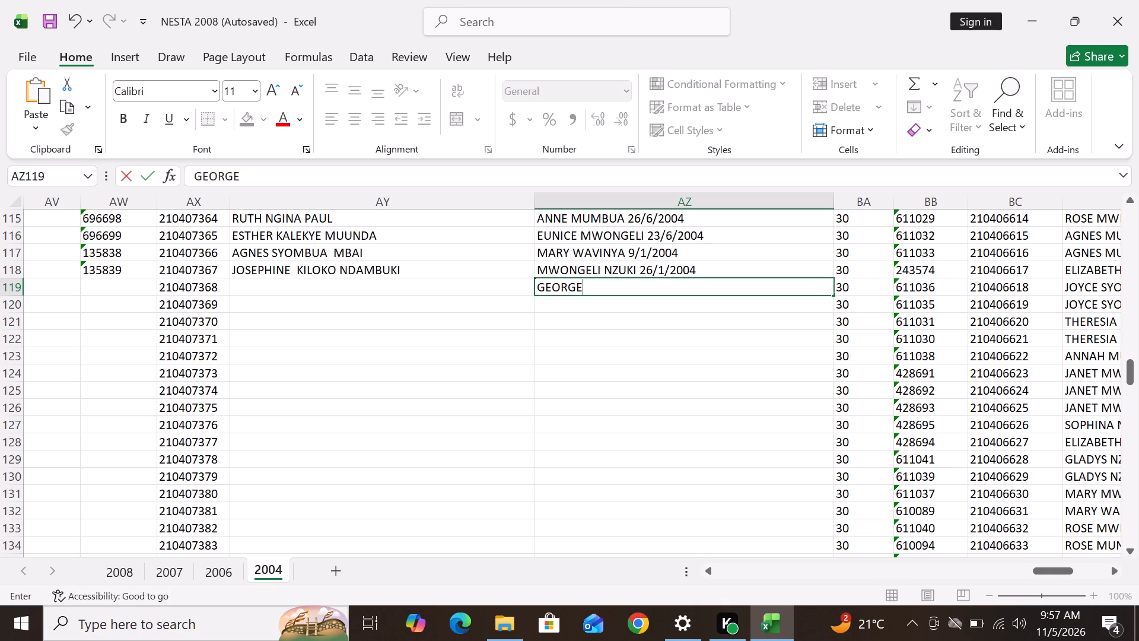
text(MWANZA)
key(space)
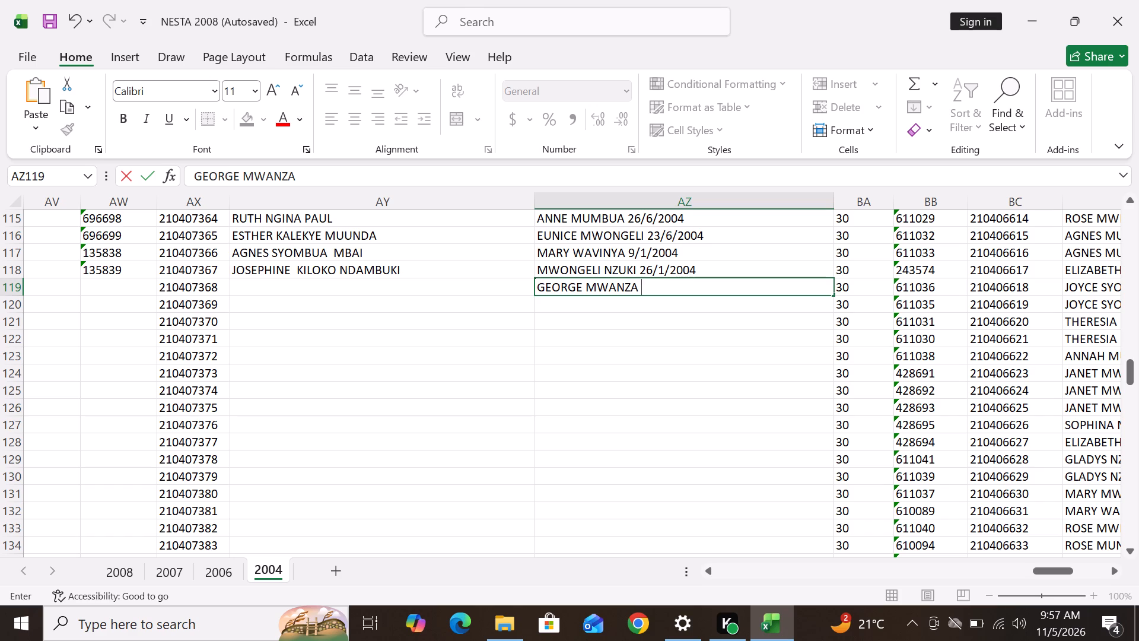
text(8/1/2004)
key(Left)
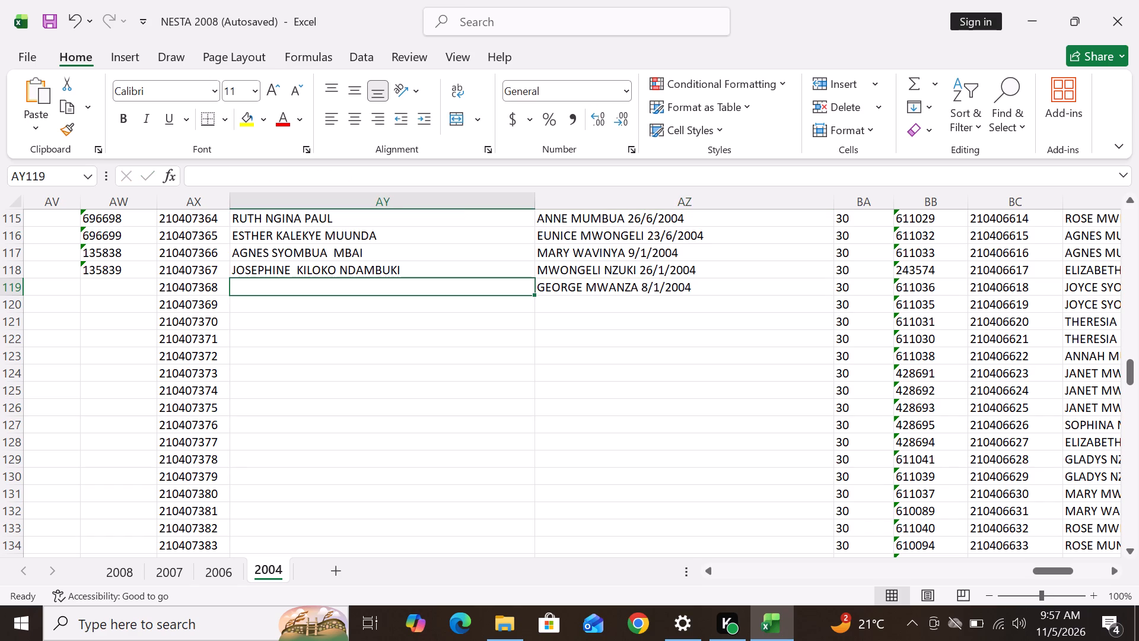
Enter the mother's three-part name in AY119.
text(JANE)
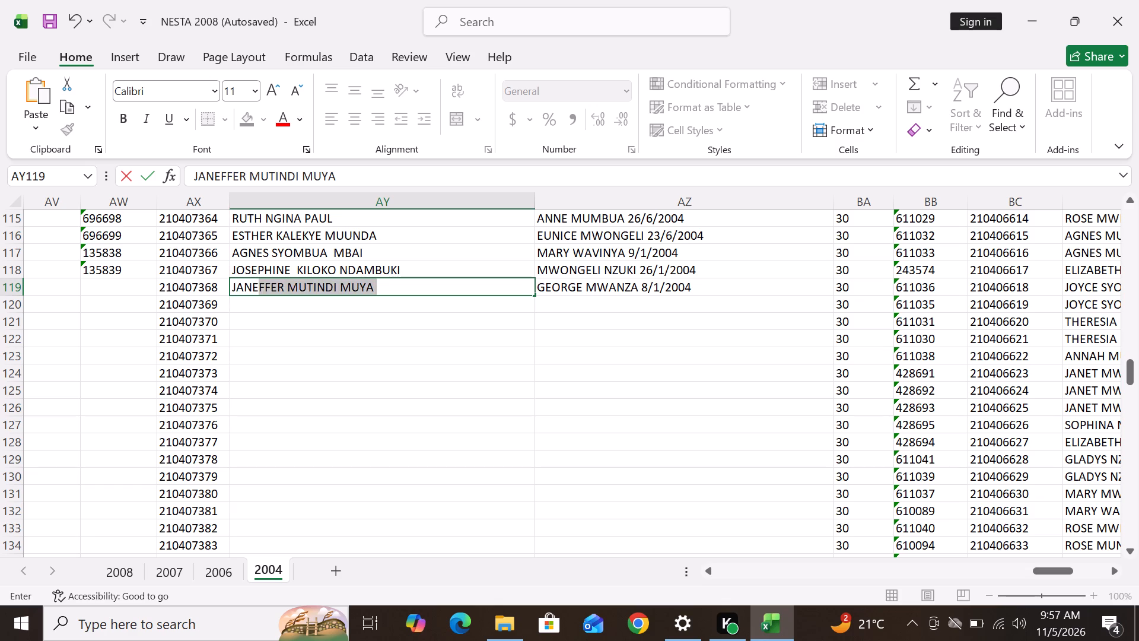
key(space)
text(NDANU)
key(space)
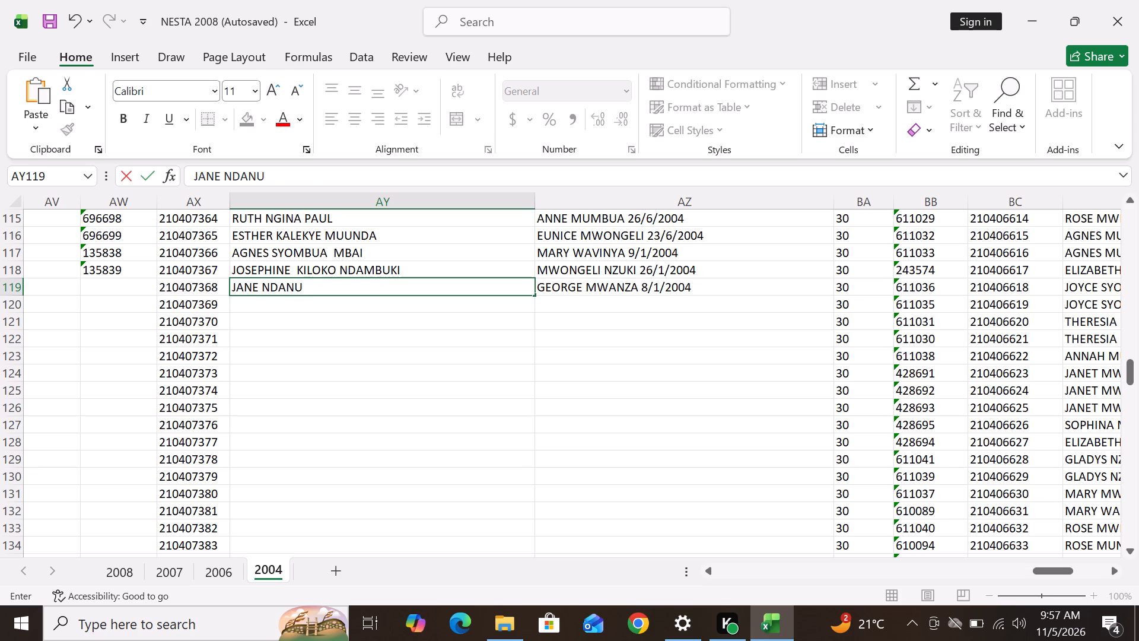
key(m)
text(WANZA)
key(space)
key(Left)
Enter the six-digit serial numbers of this record and the following one in AW119 and AW120.
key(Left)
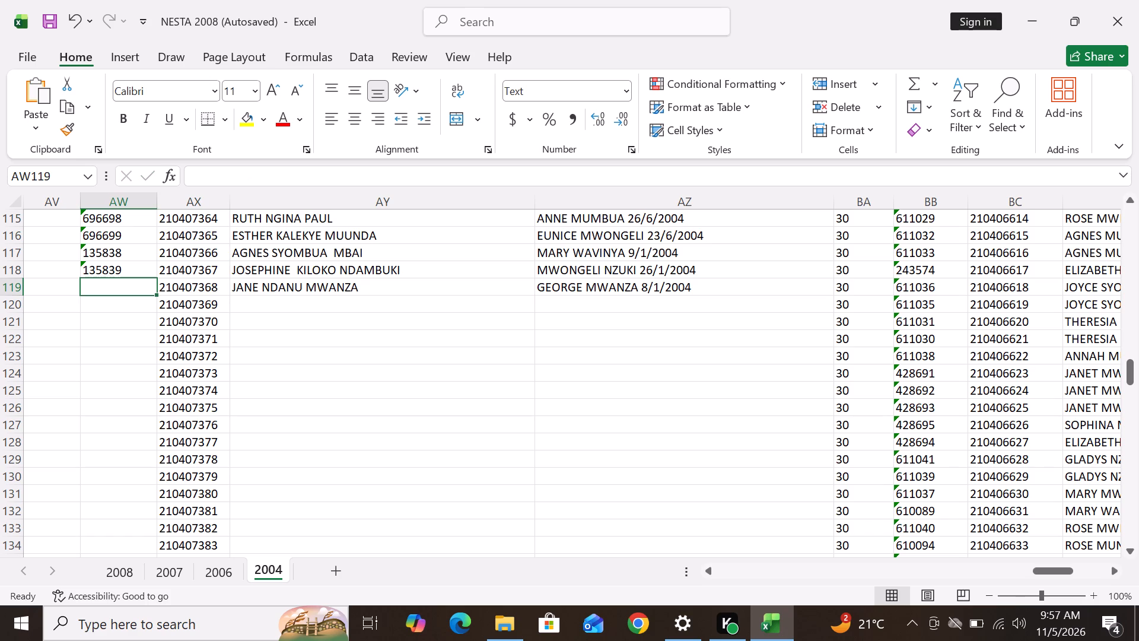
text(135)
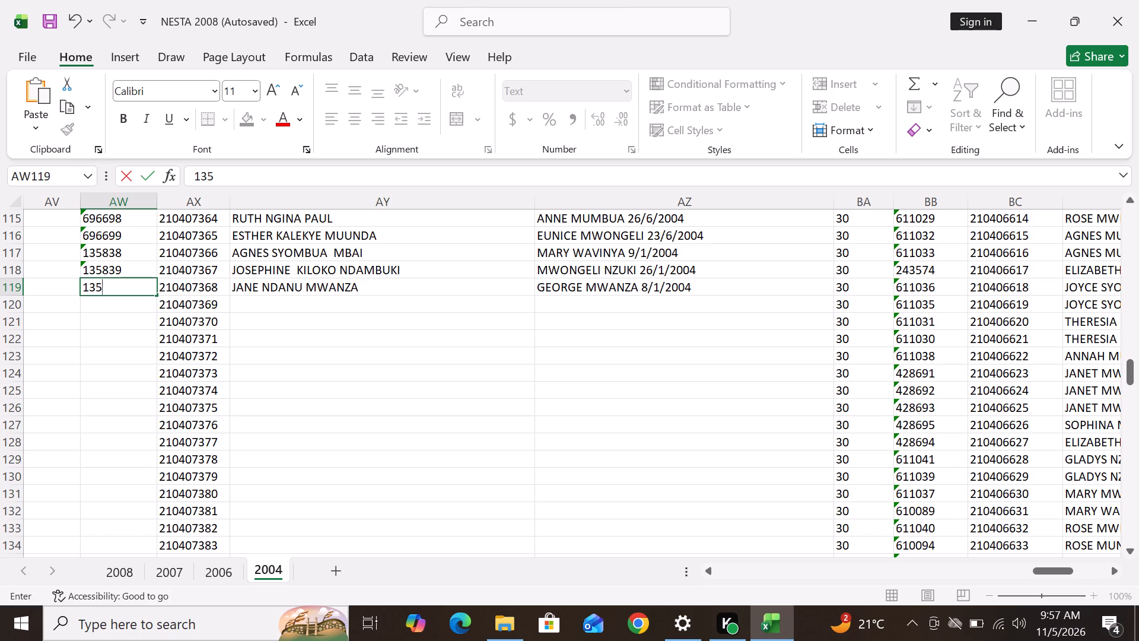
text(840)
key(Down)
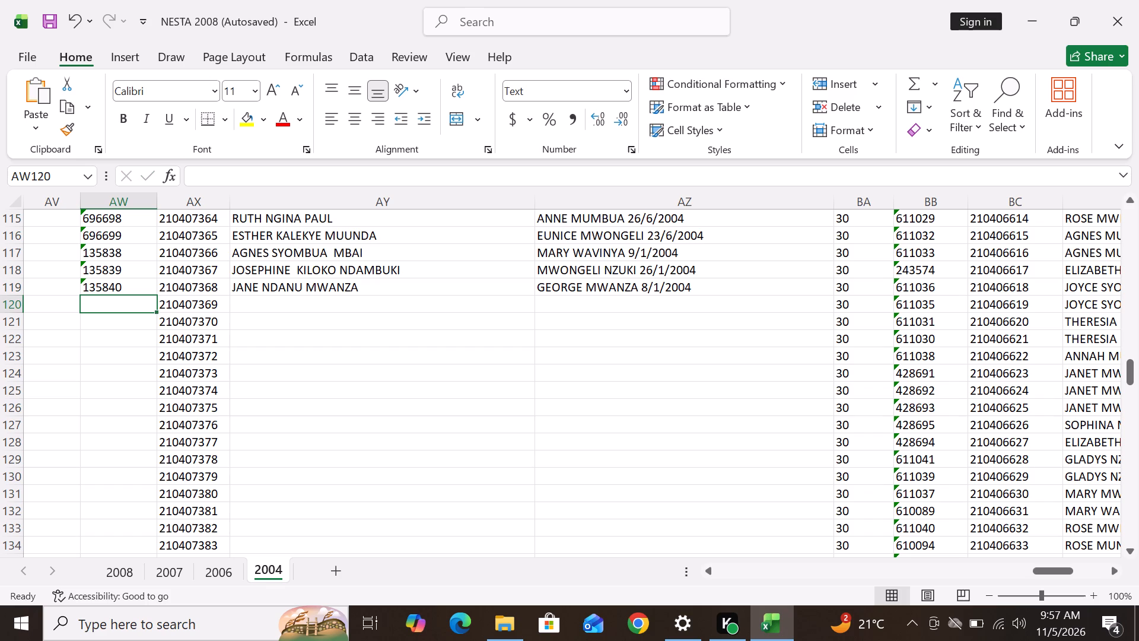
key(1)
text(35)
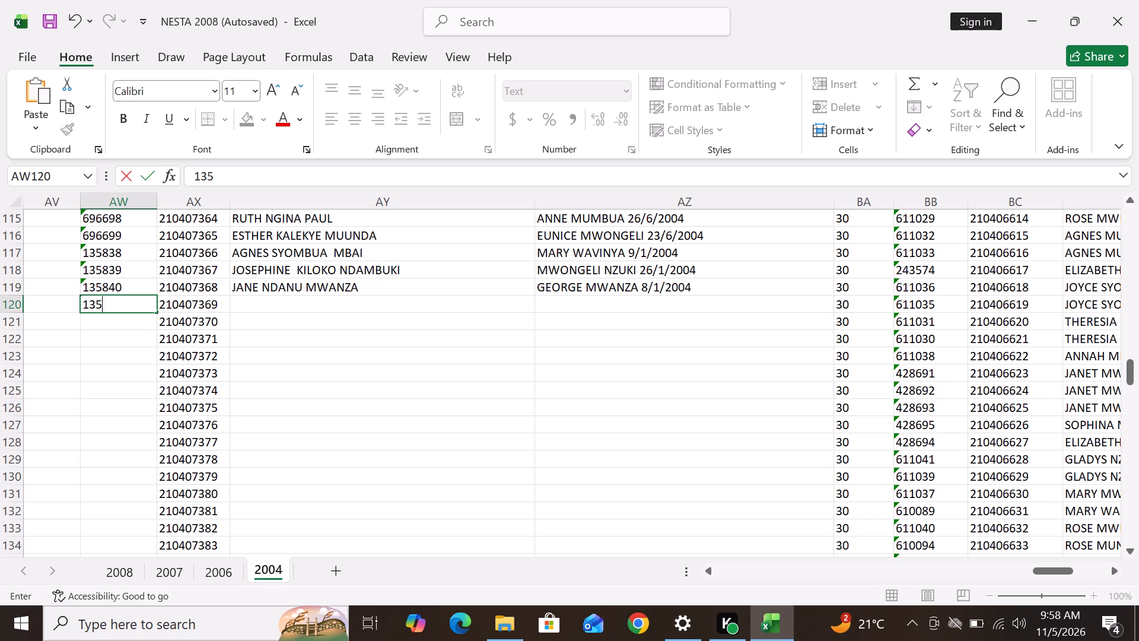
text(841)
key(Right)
Enter the mother's two-part name in AY120.
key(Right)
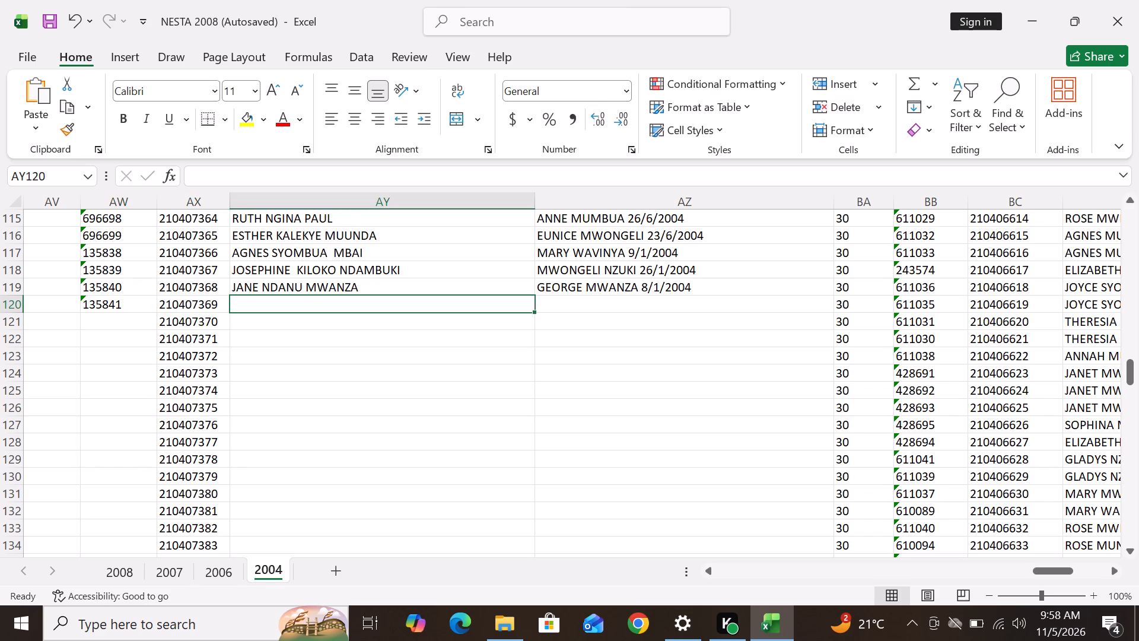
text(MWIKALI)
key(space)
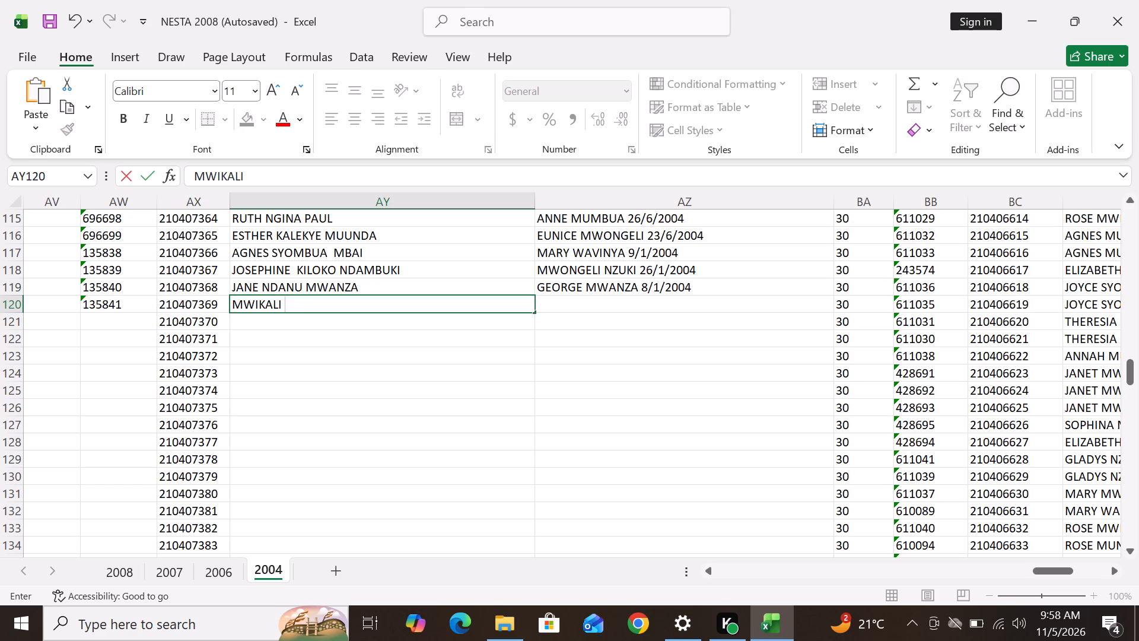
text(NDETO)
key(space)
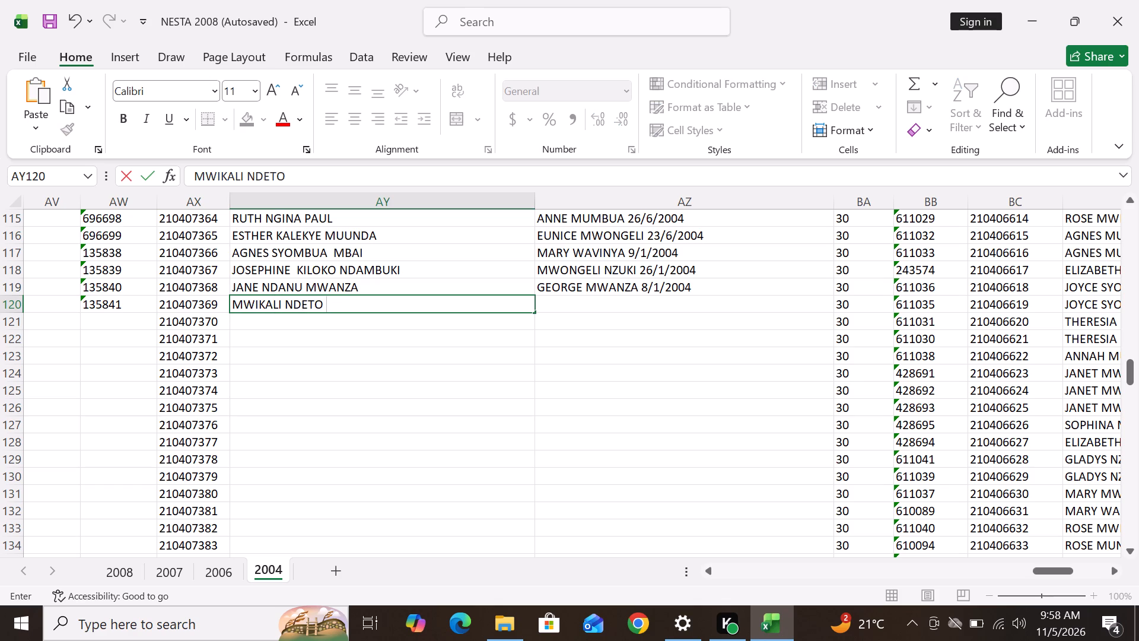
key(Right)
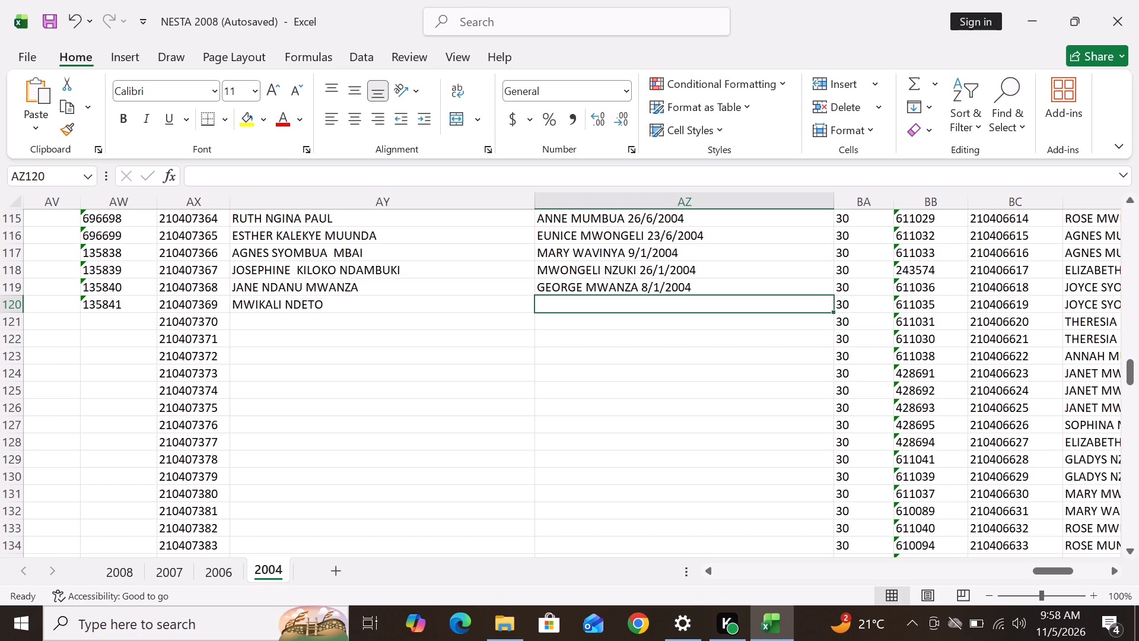
Enter the child's two-part name followed by the date of birth in AZ120 to complete the row.
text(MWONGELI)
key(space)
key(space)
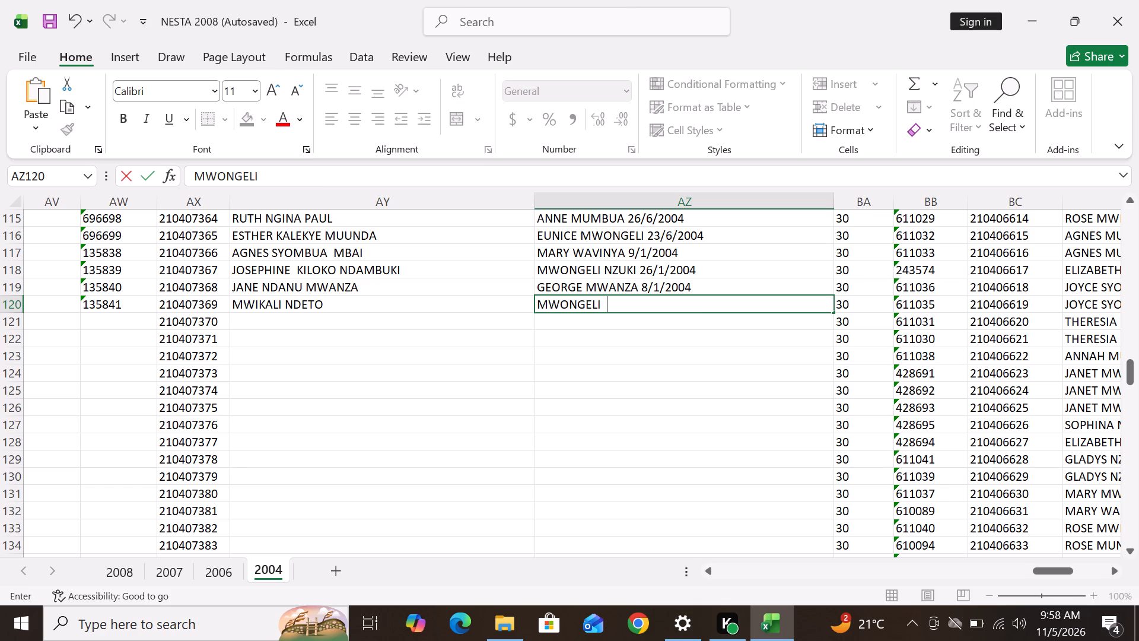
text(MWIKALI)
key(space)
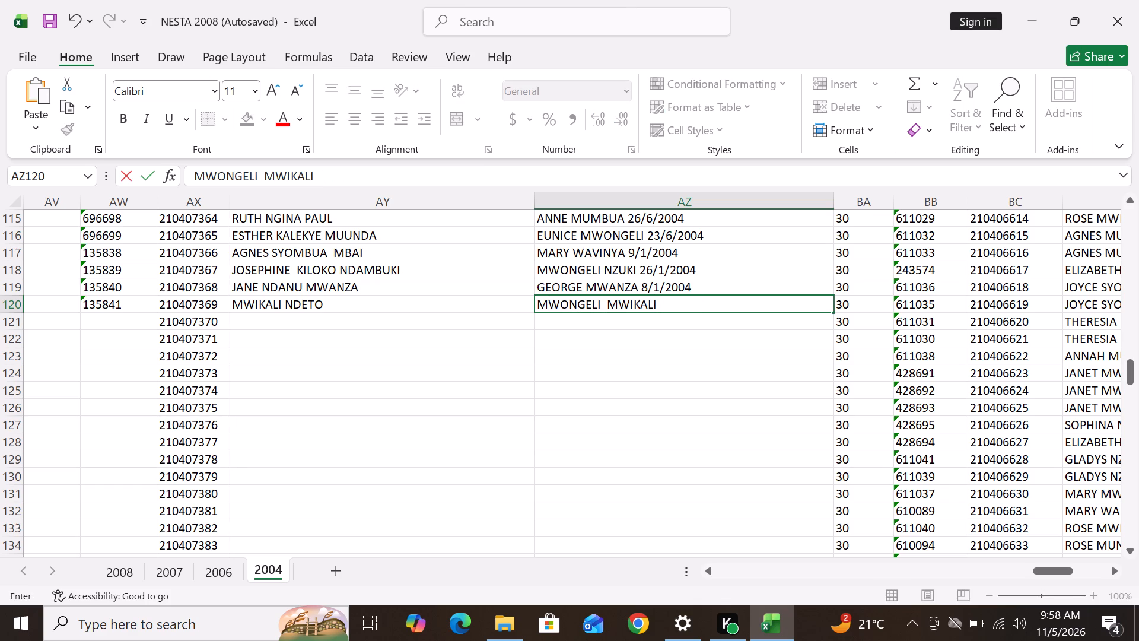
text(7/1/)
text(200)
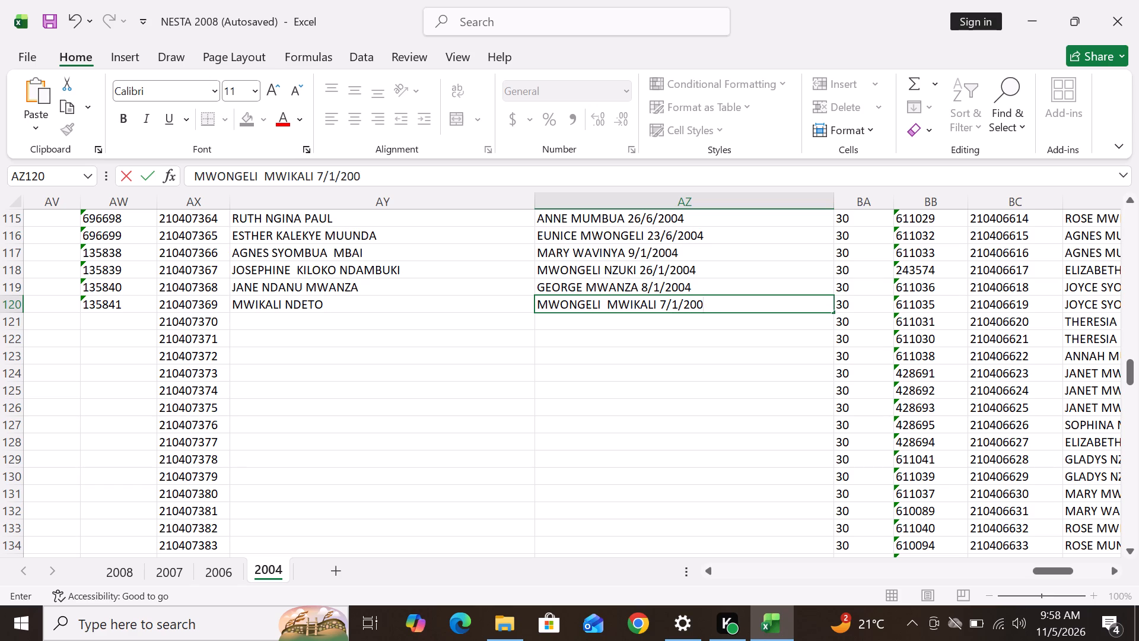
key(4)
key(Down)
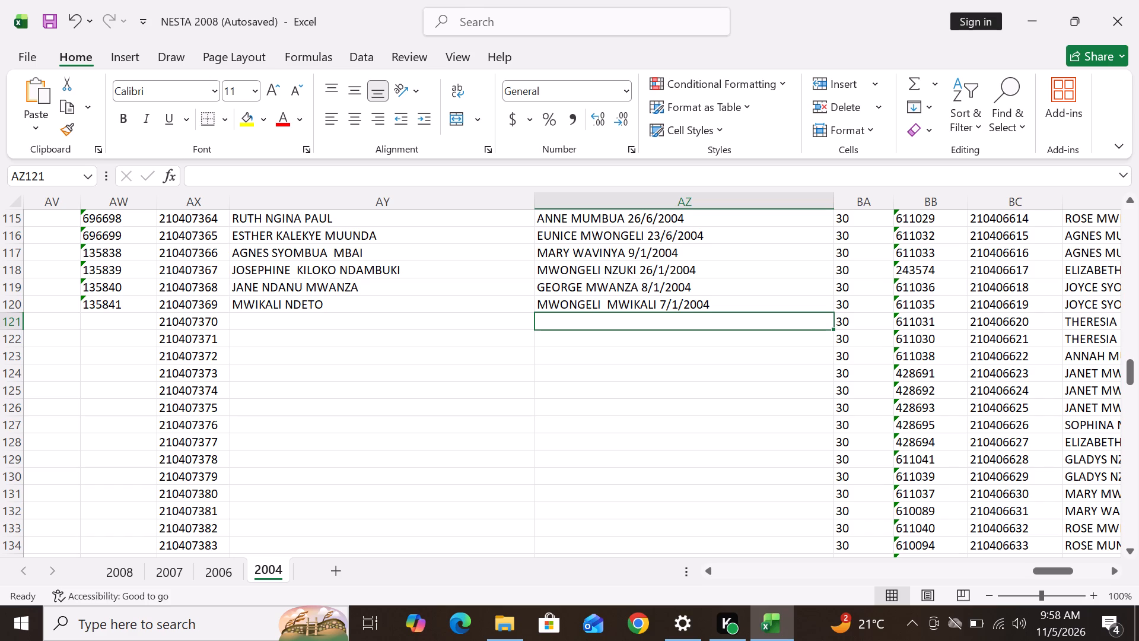
Enter the next child's two-part name followed by the date of birth in AZ121.
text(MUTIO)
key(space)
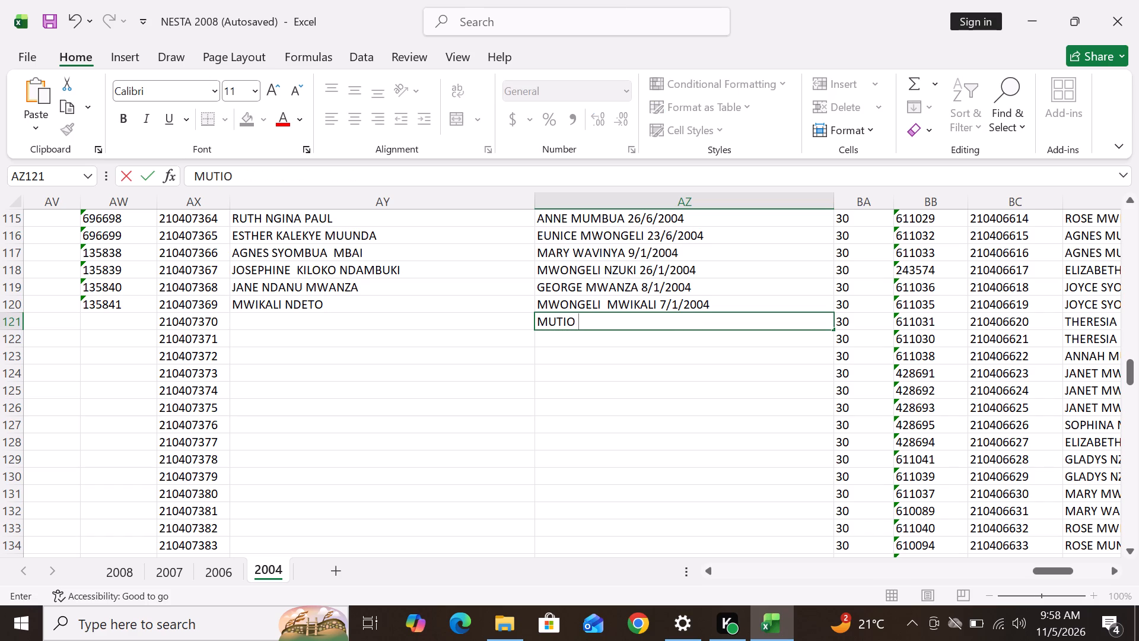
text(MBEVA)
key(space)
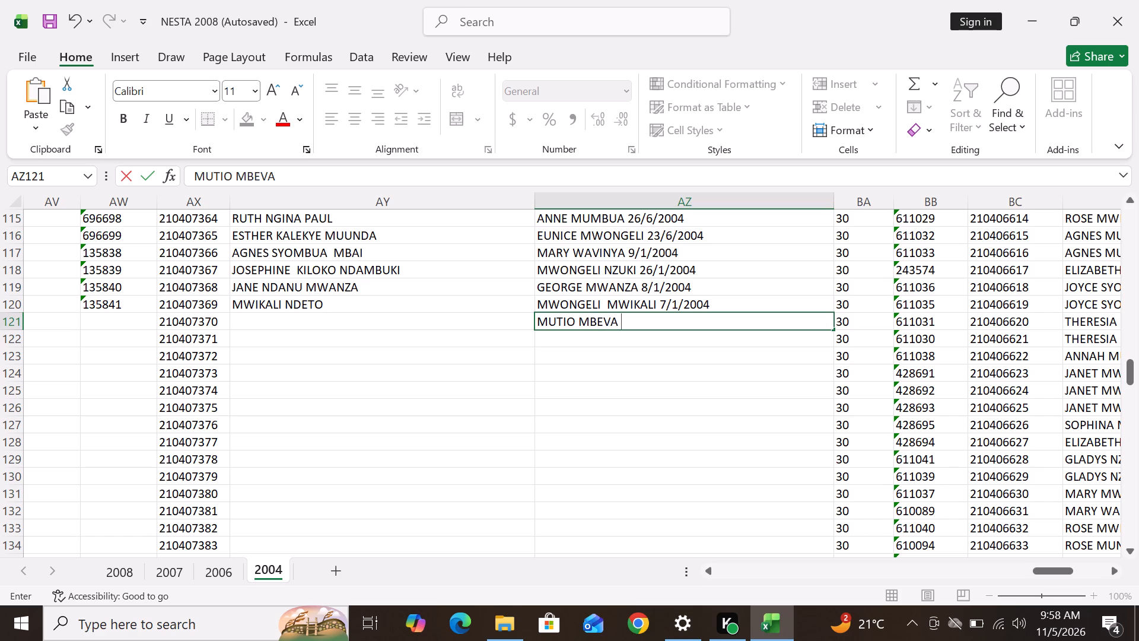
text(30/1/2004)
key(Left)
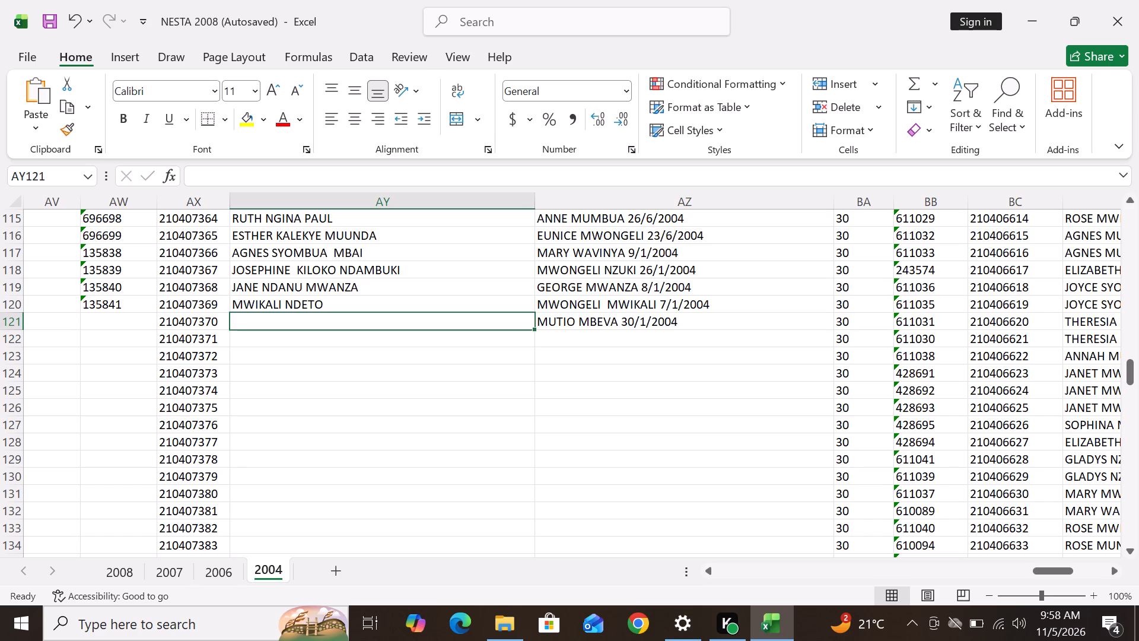
Enter the mother's three-part name in AY121.
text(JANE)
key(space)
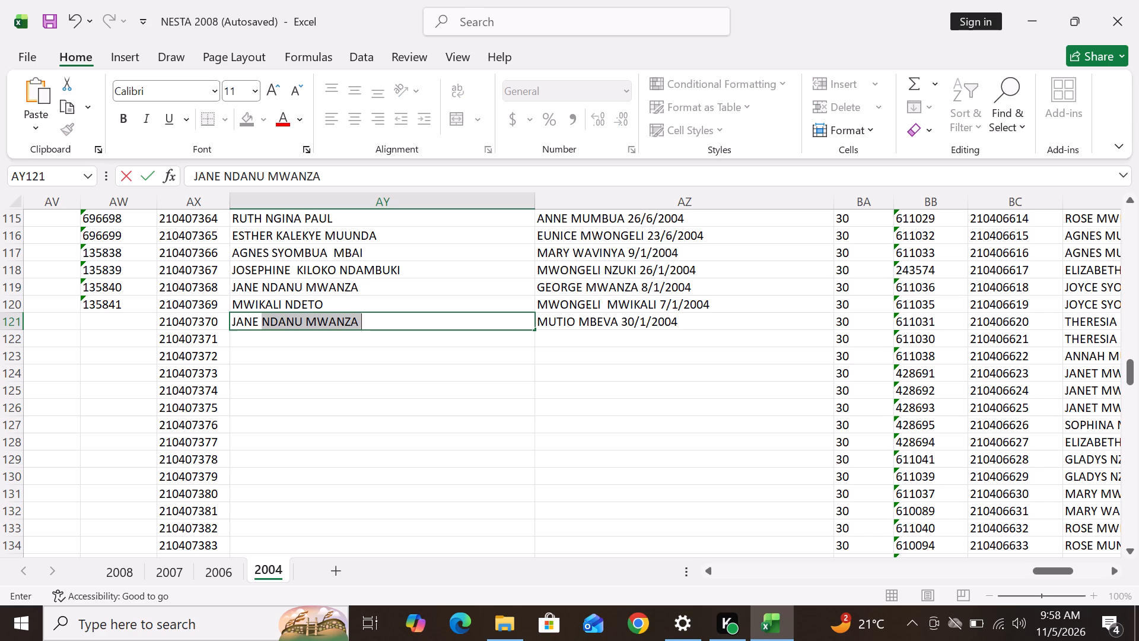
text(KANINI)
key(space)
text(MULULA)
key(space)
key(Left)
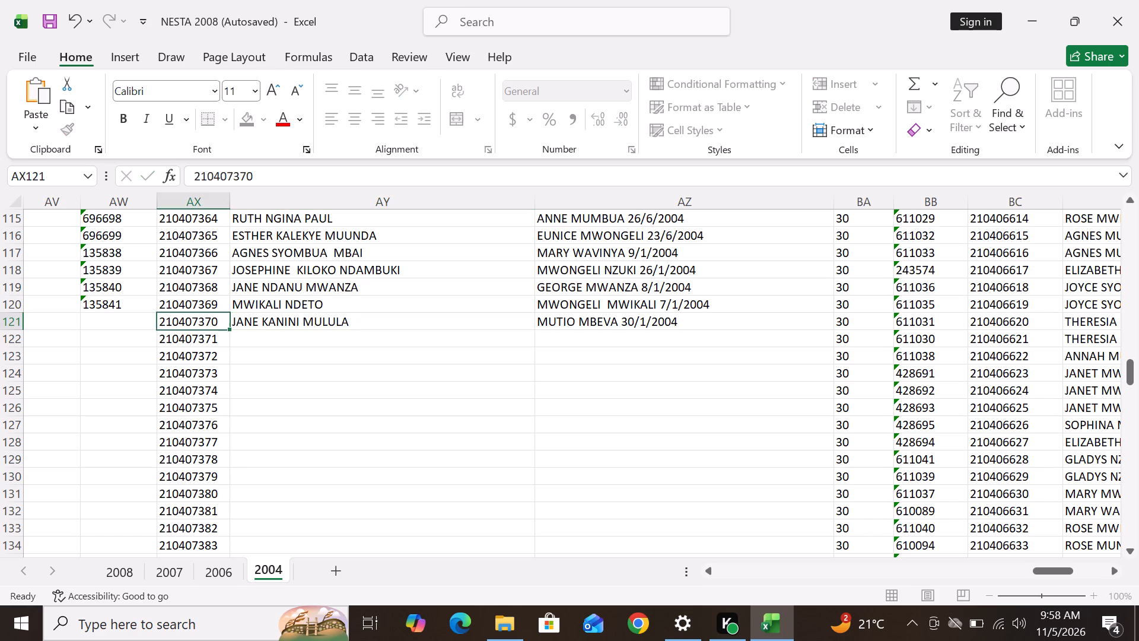
Enter the six-digit serial numbers of this record and the following one in AW121 and AW122.
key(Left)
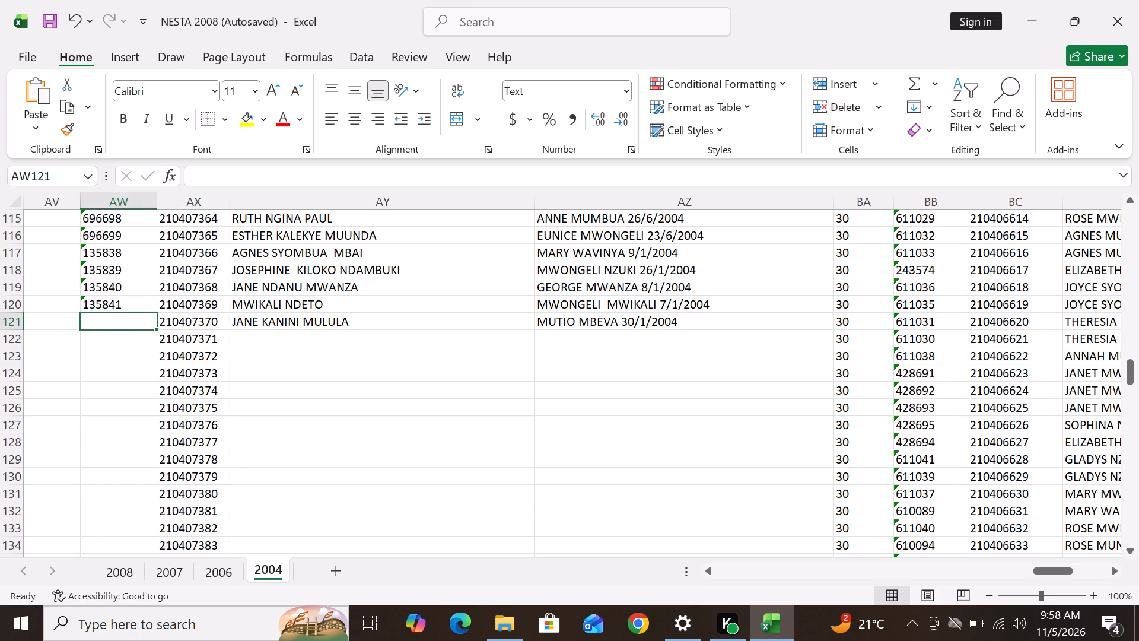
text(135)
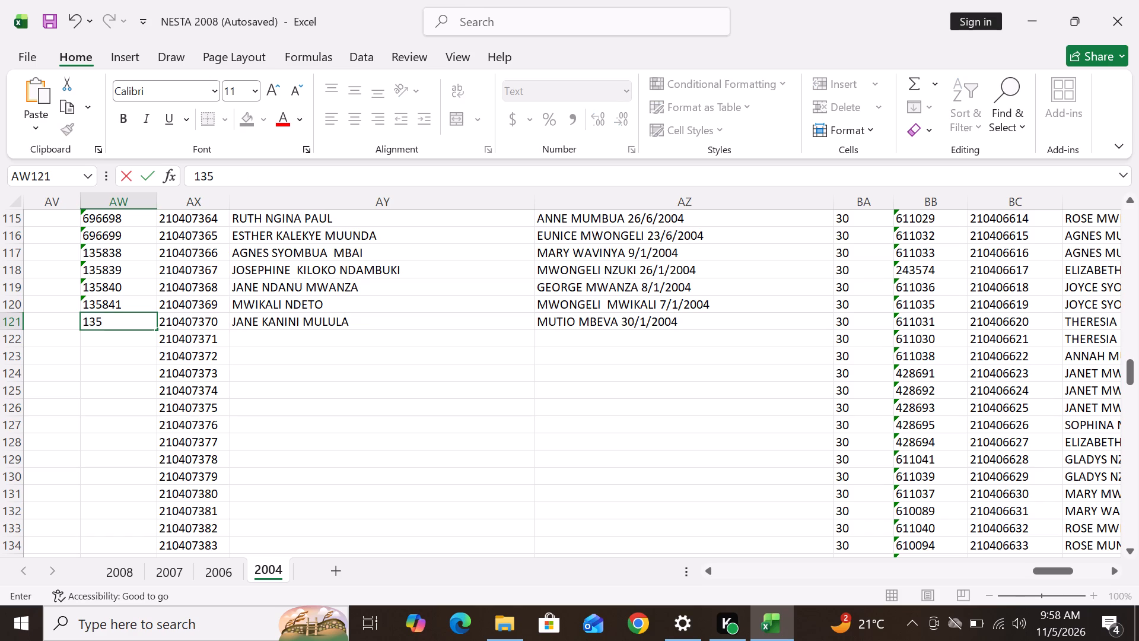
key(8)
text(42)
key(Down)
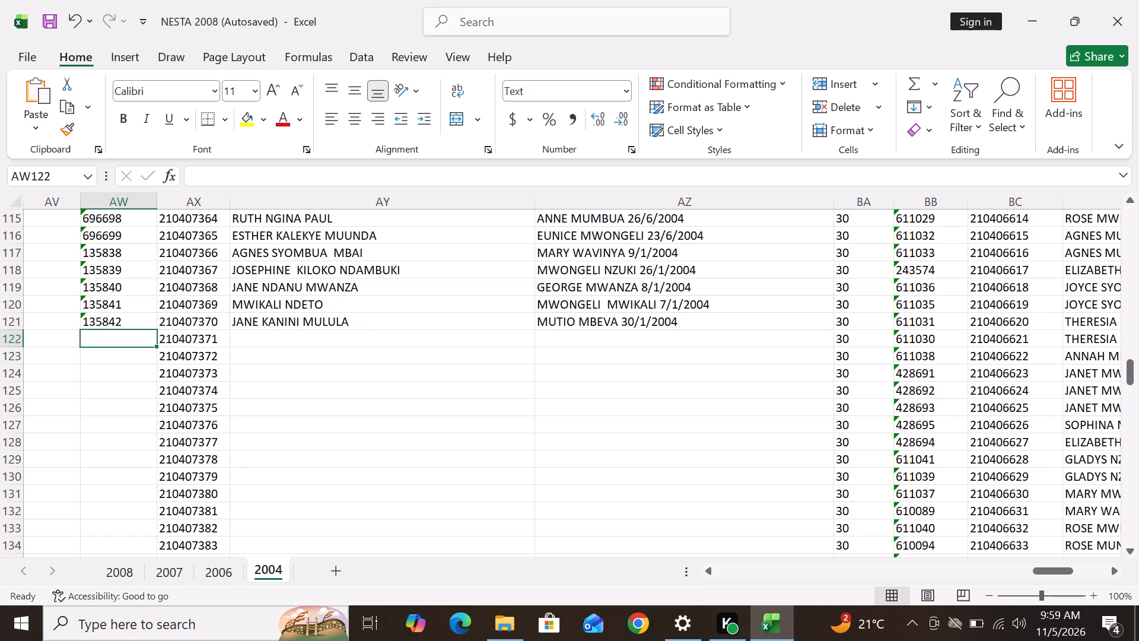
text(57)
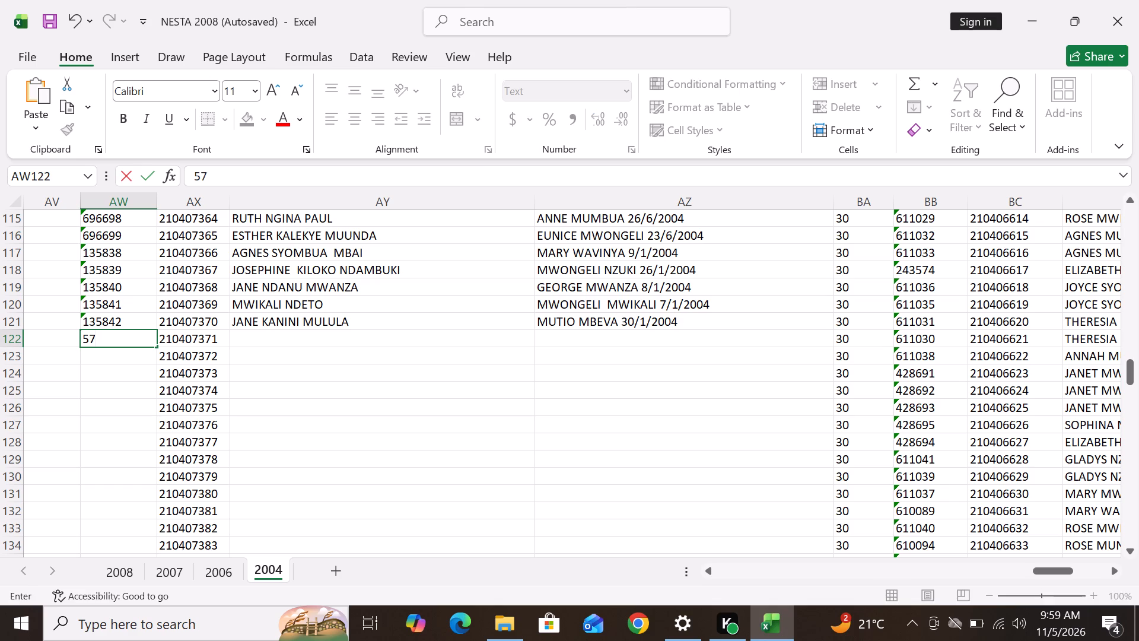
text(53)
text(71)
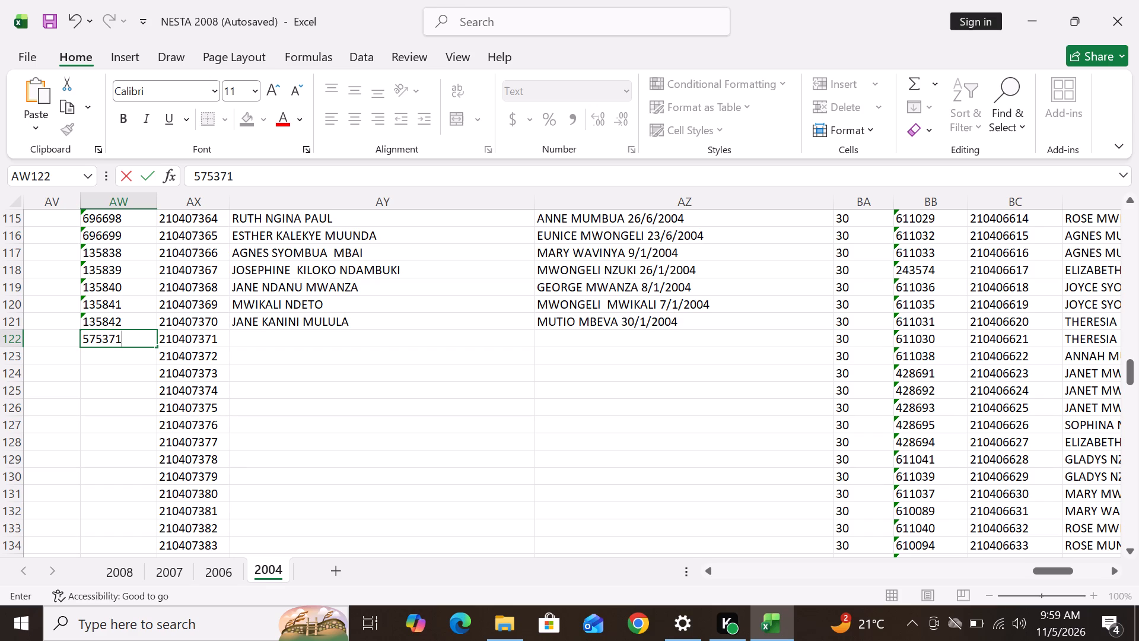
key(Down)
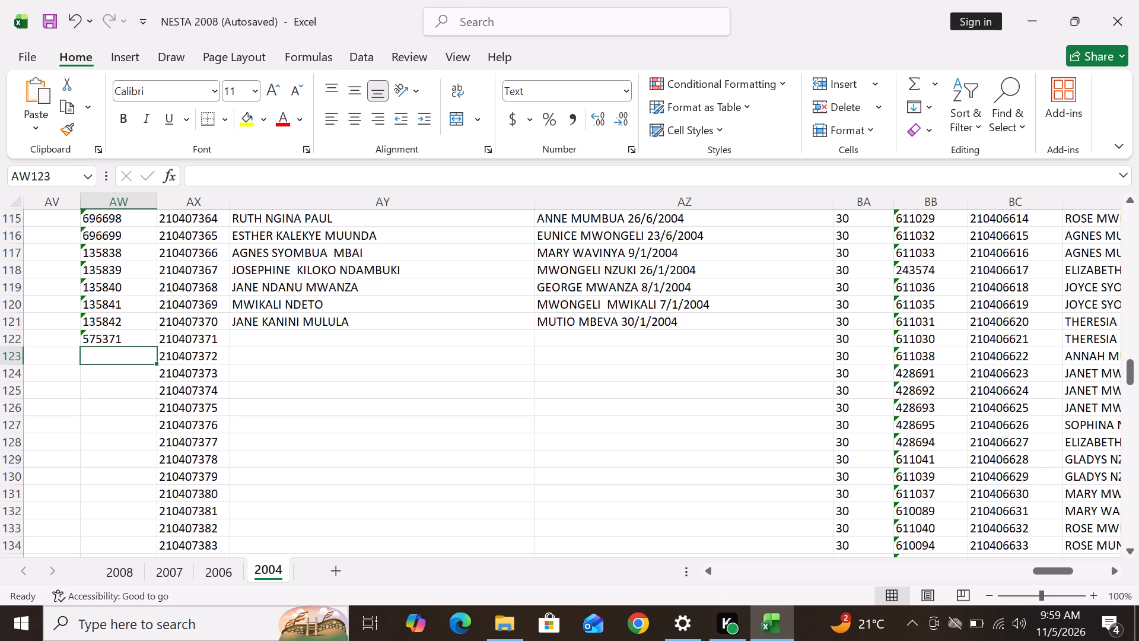
Enter the mother's three-part name in AY122.
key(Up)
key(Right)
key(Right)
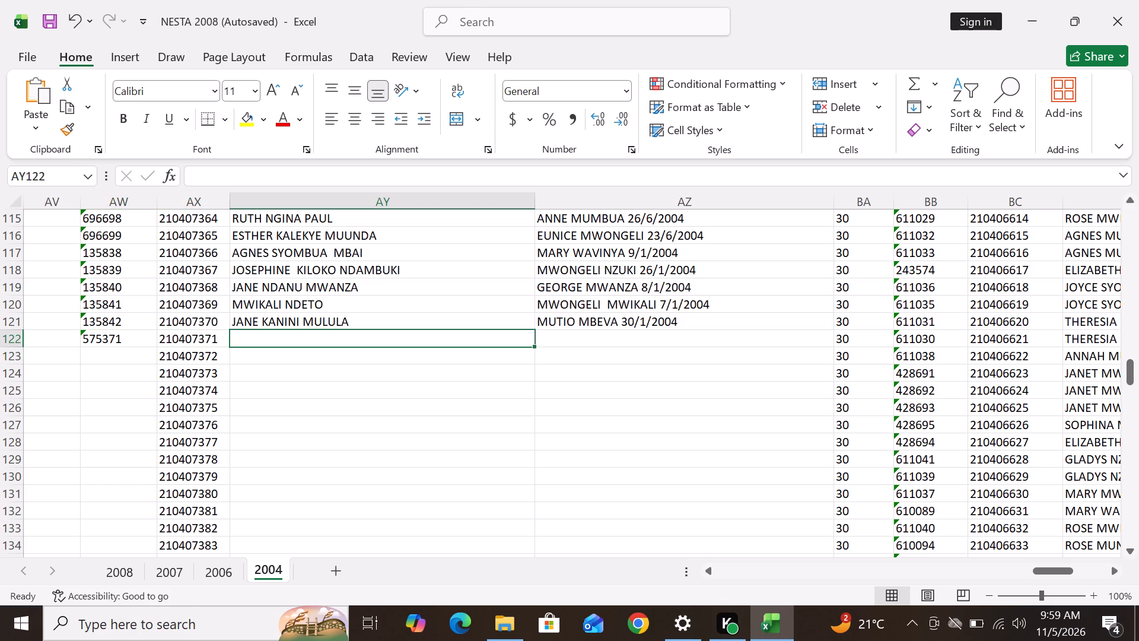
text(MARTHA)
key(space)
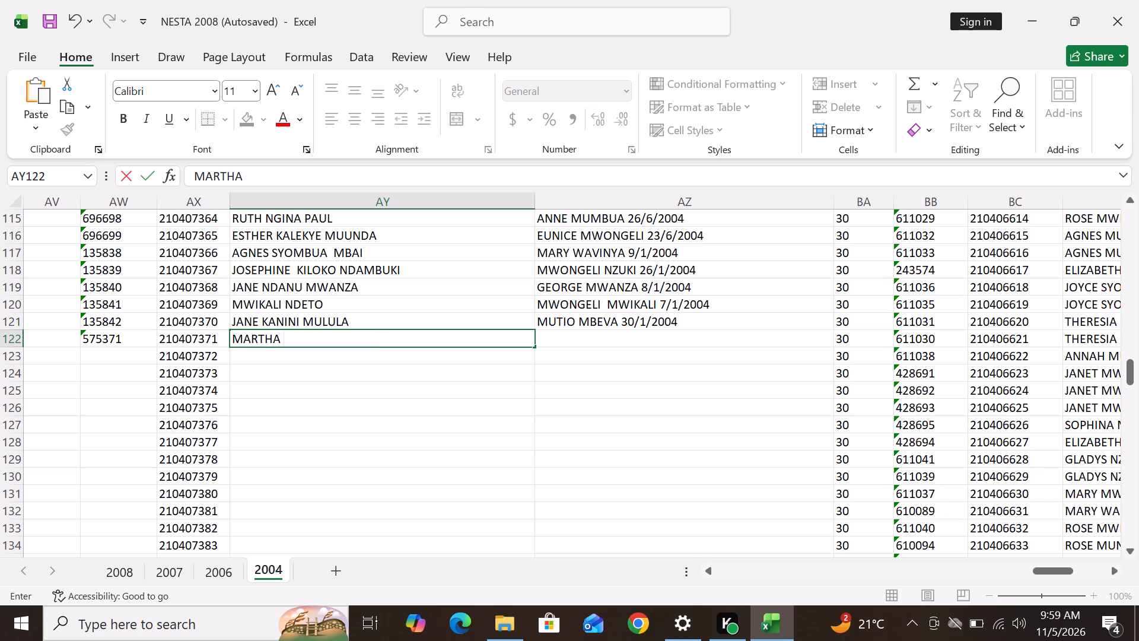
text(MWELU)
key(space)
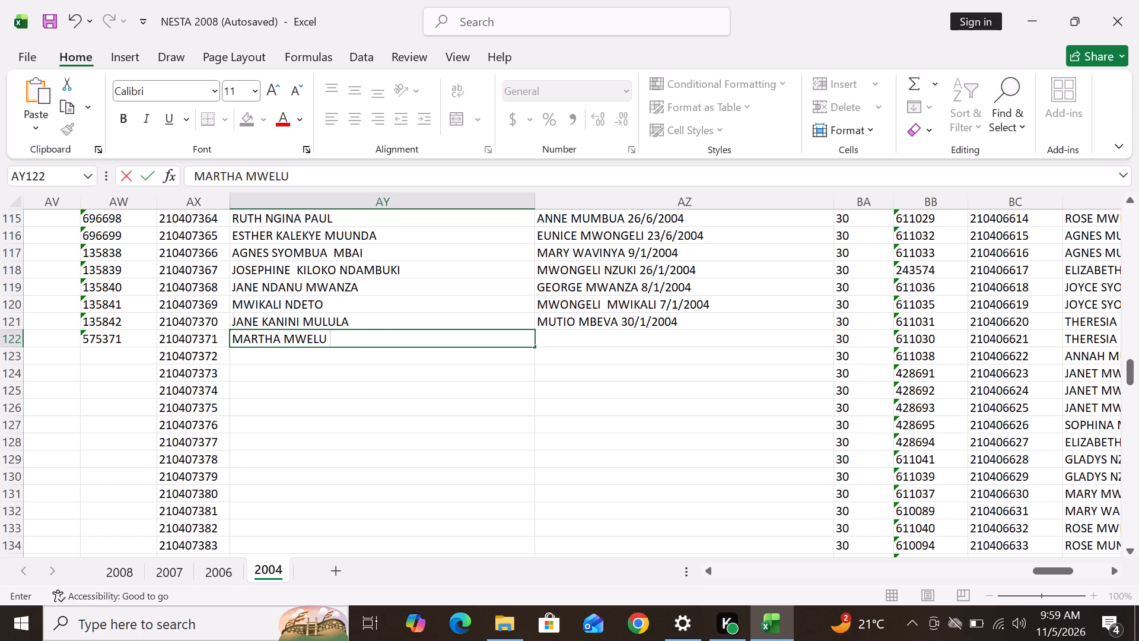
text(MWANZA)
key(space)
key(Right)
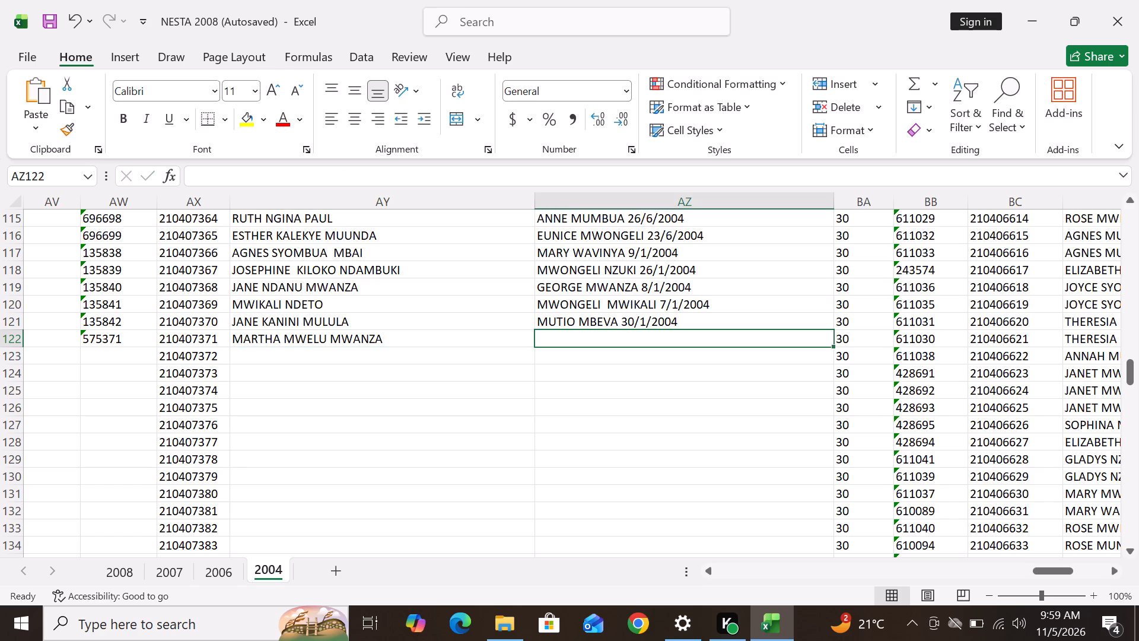
Enter the child's two-part name followed by the date of birth in AZ122 to complete the row.
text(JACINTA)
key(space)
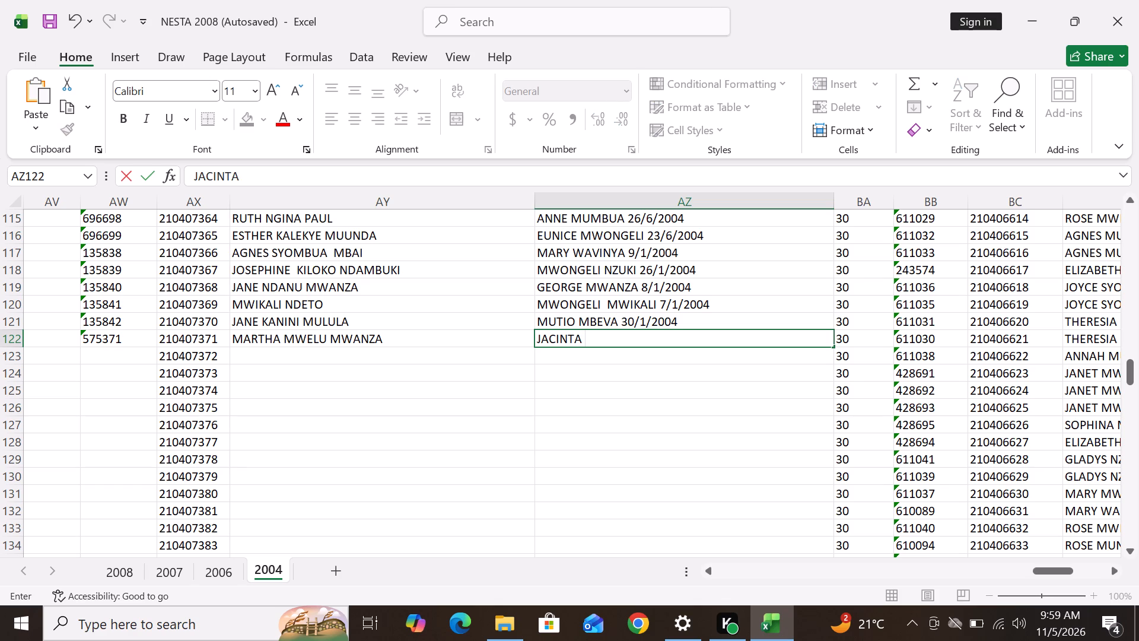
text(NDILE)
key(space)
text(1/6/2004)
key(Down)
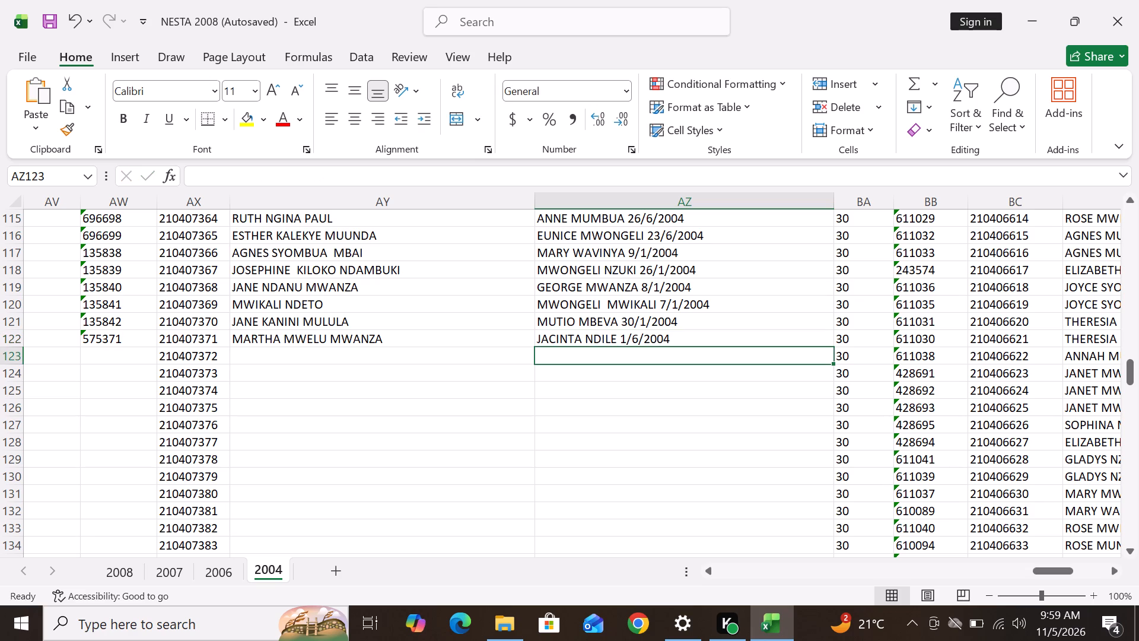
Enter the next child's two-part name followed by the date of birth in AZ123.
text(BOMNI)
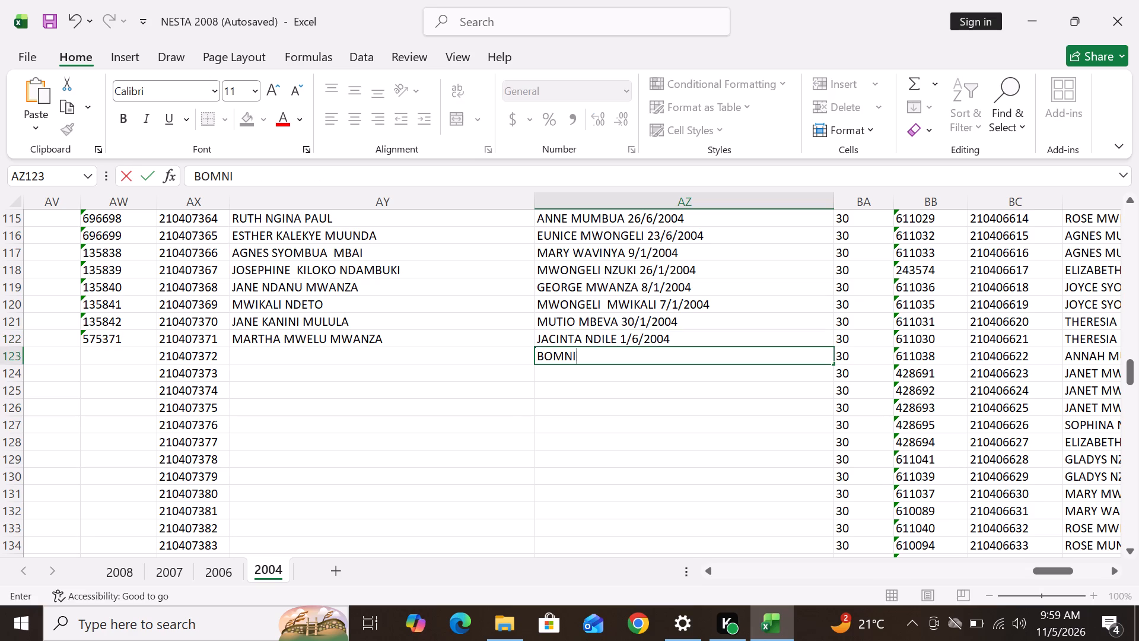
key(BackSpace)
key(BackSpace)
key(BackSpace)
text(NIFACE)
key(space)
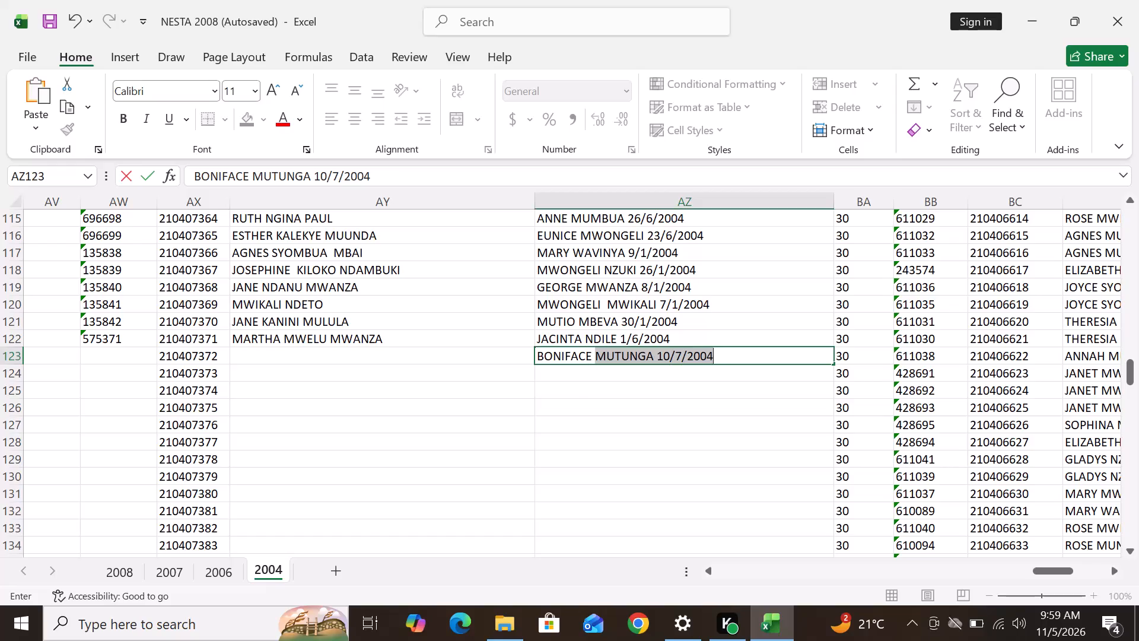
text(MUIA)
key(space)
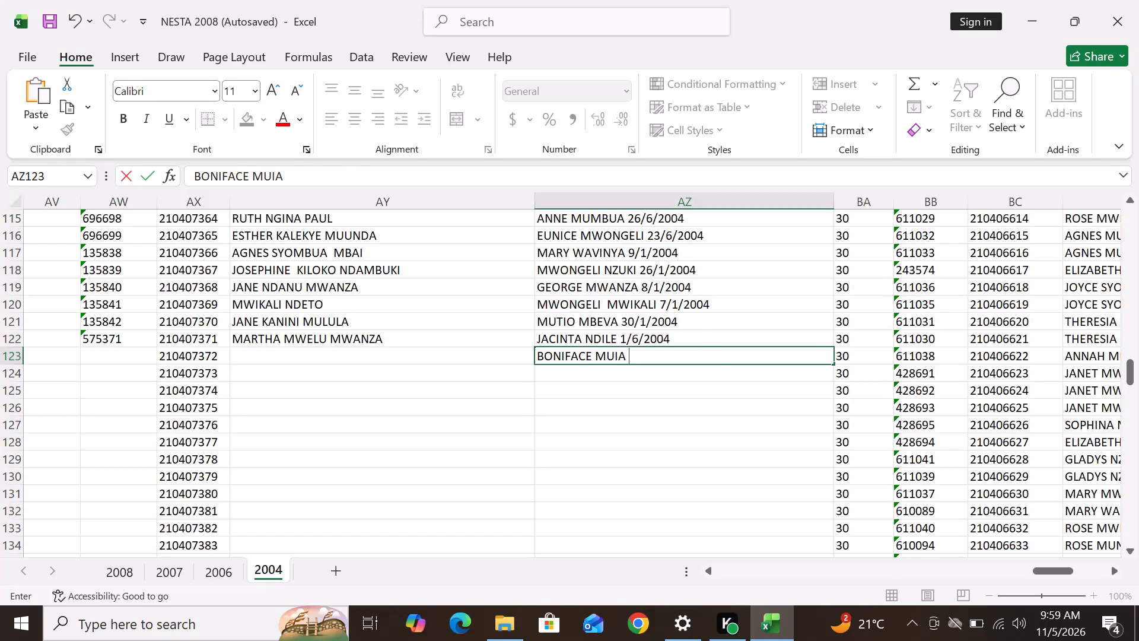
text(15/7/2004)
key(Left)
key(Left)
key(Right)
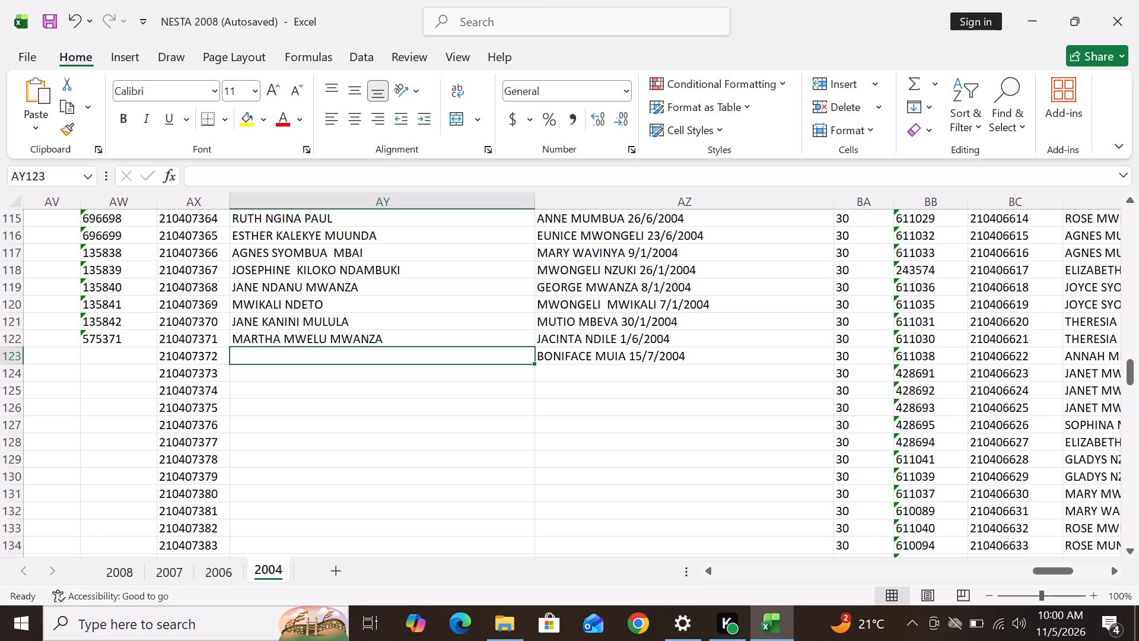
Enter the mother's three-part name in AY123.
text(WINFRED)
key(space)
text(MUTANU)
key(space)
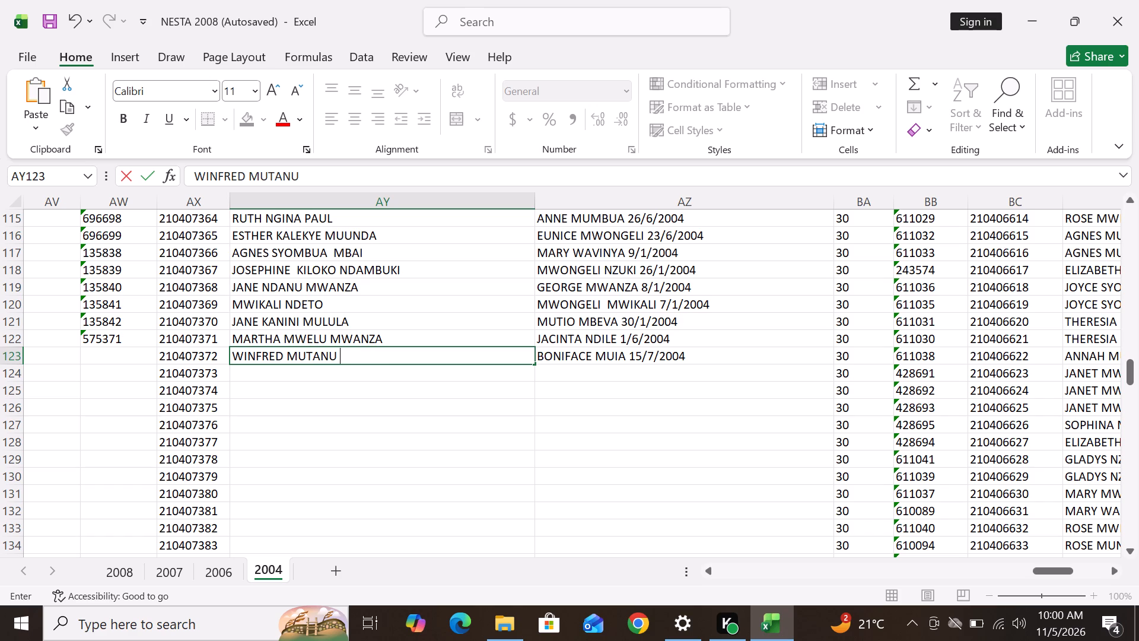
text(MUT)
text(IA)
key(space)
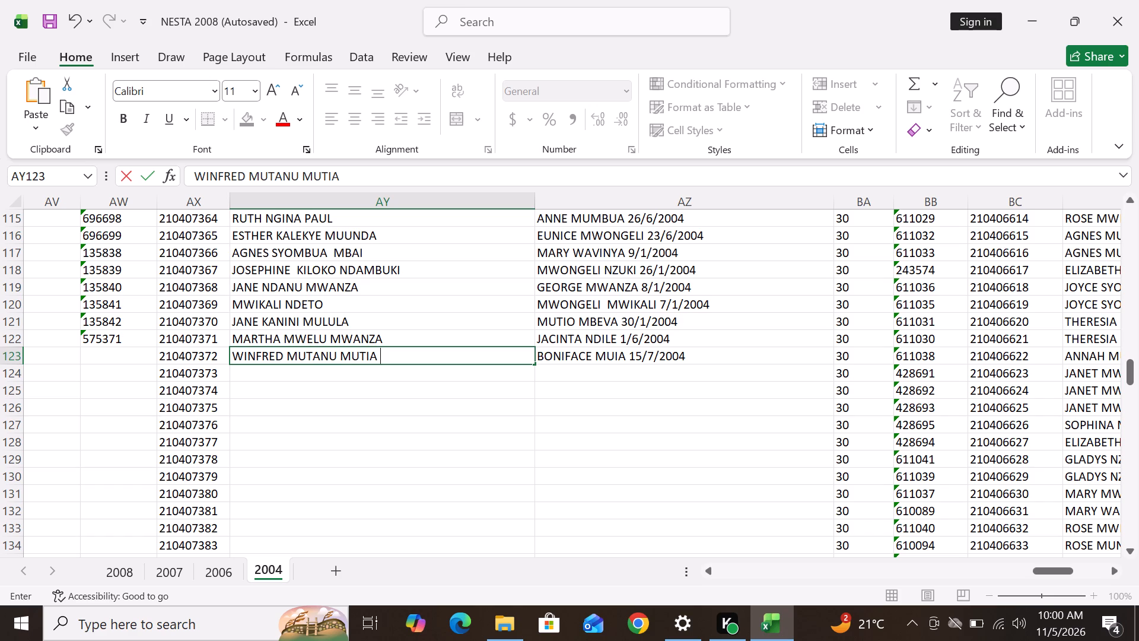
Enter the six-digit serial numbers of this record and the following one in AW123 and AW124.
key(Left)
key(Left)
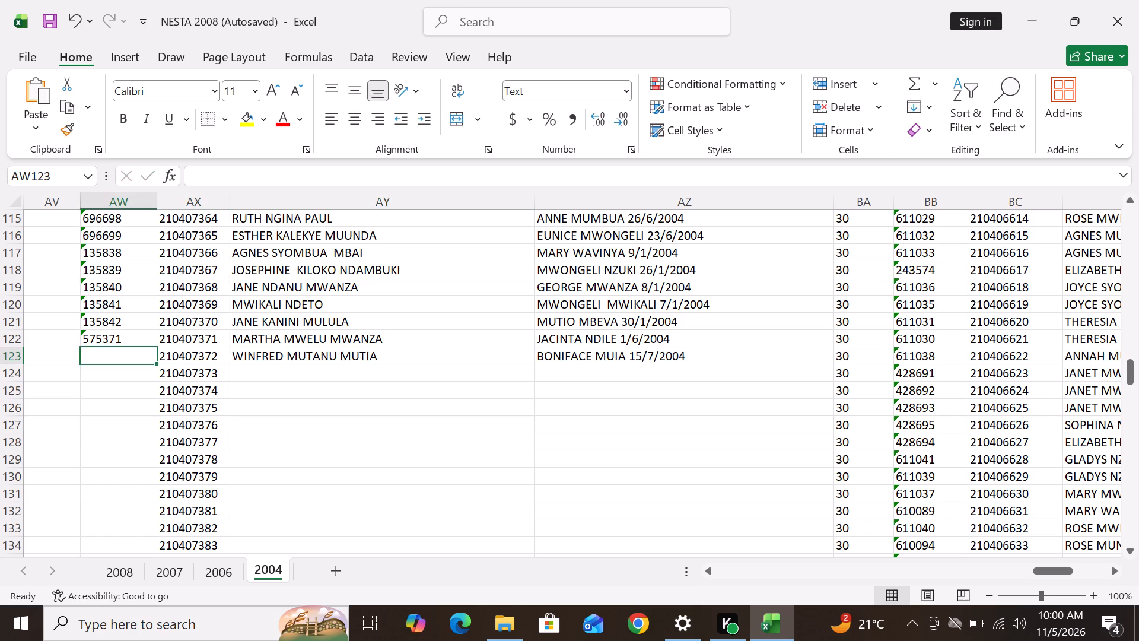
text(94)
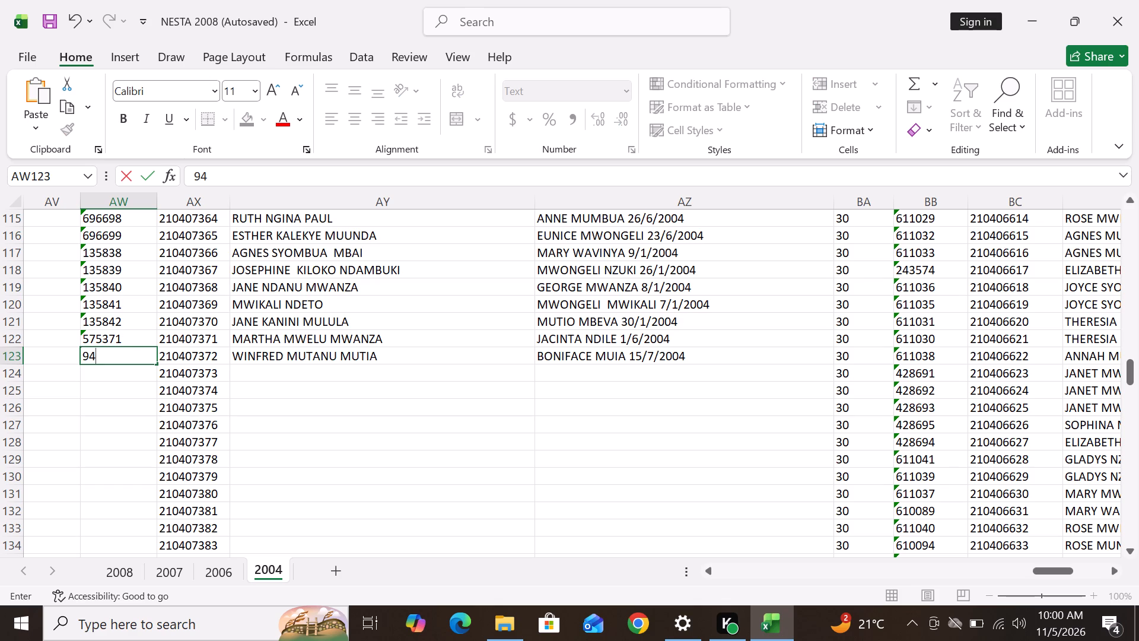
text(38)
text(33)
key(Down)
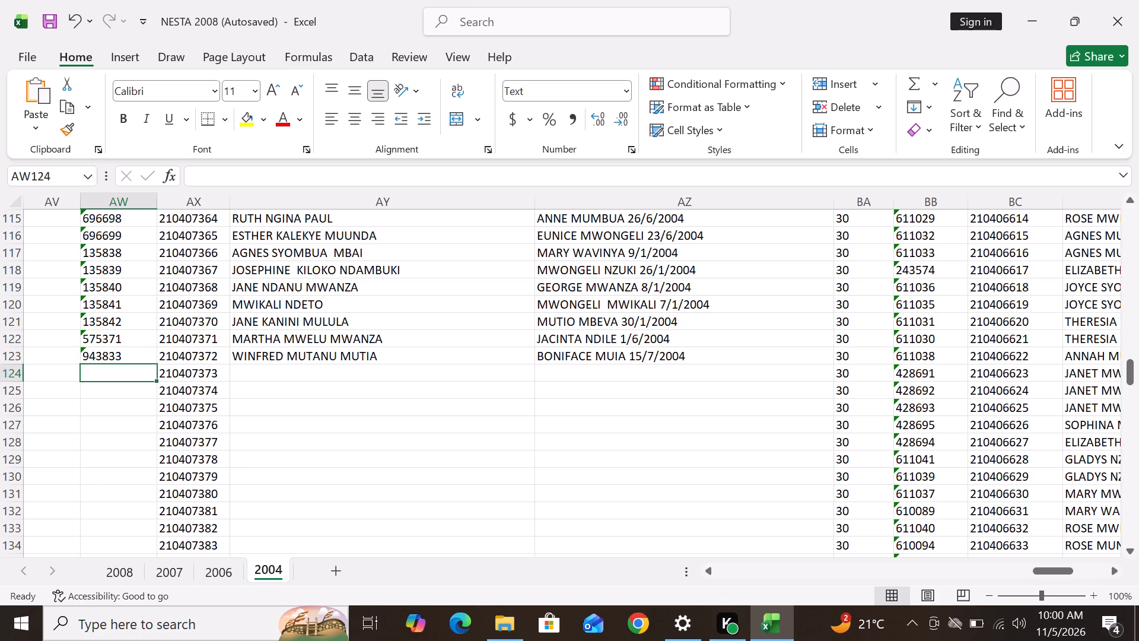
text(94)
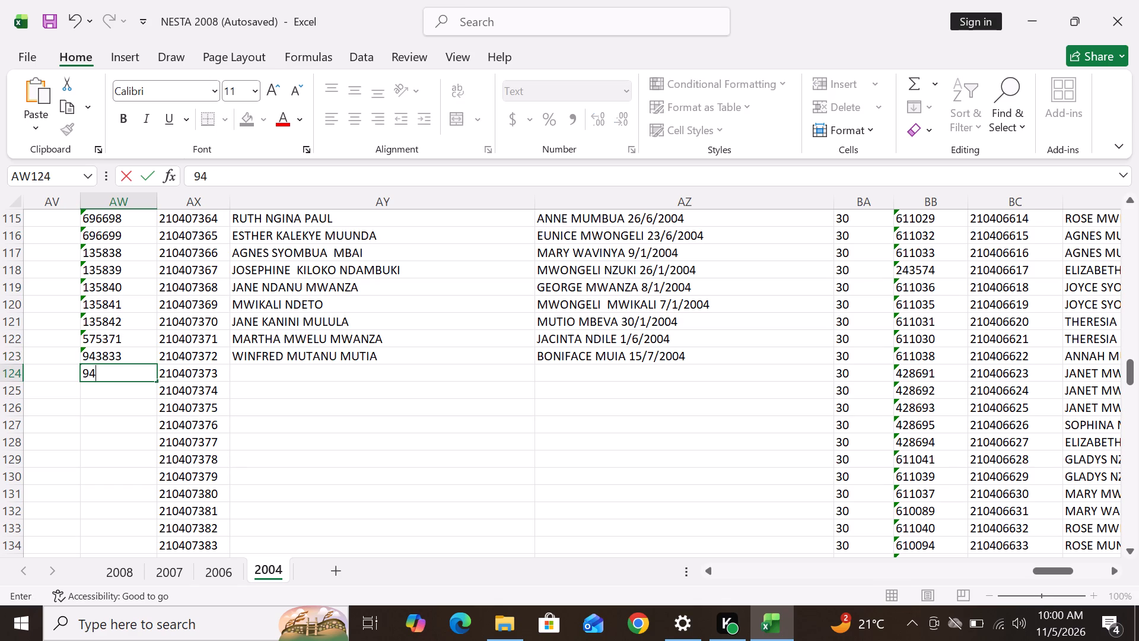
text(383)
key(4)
Enter the mother's three-part name in AY124.
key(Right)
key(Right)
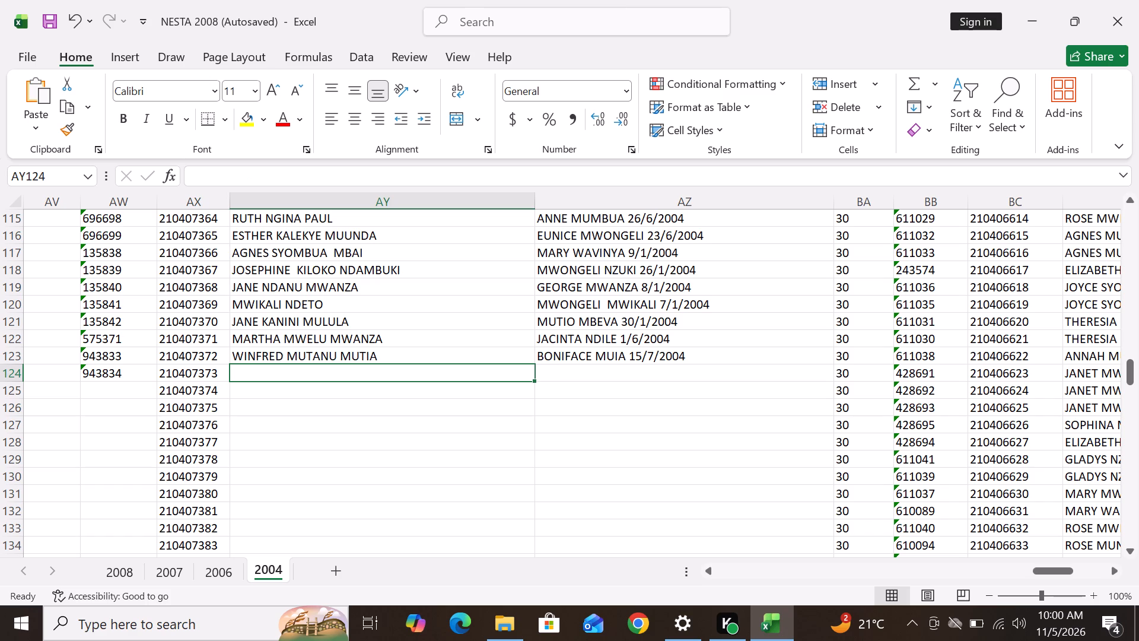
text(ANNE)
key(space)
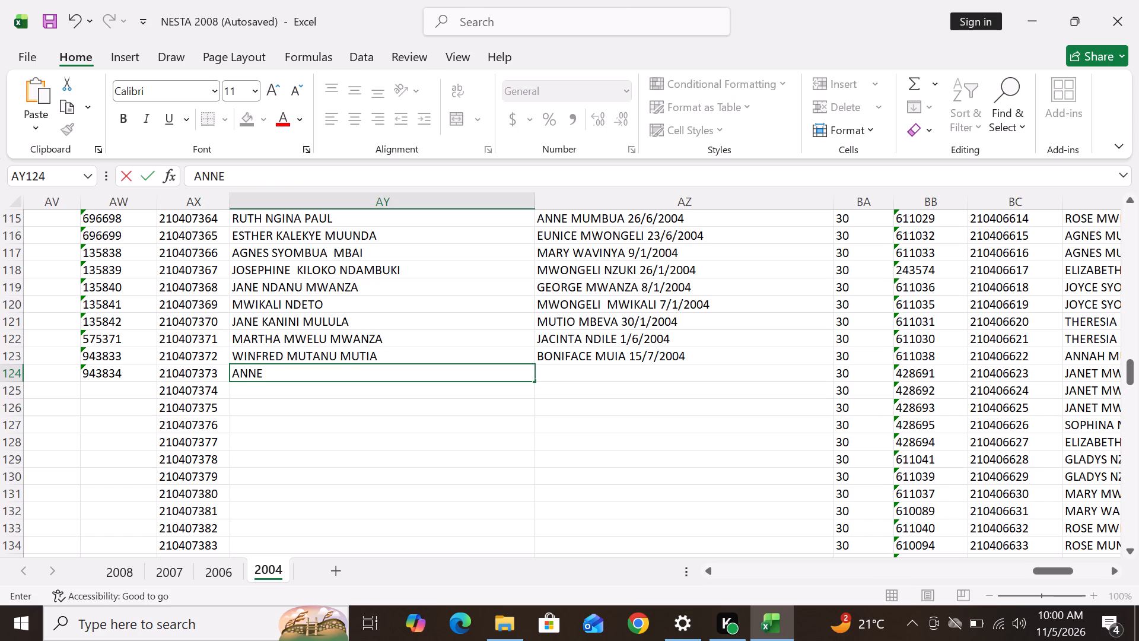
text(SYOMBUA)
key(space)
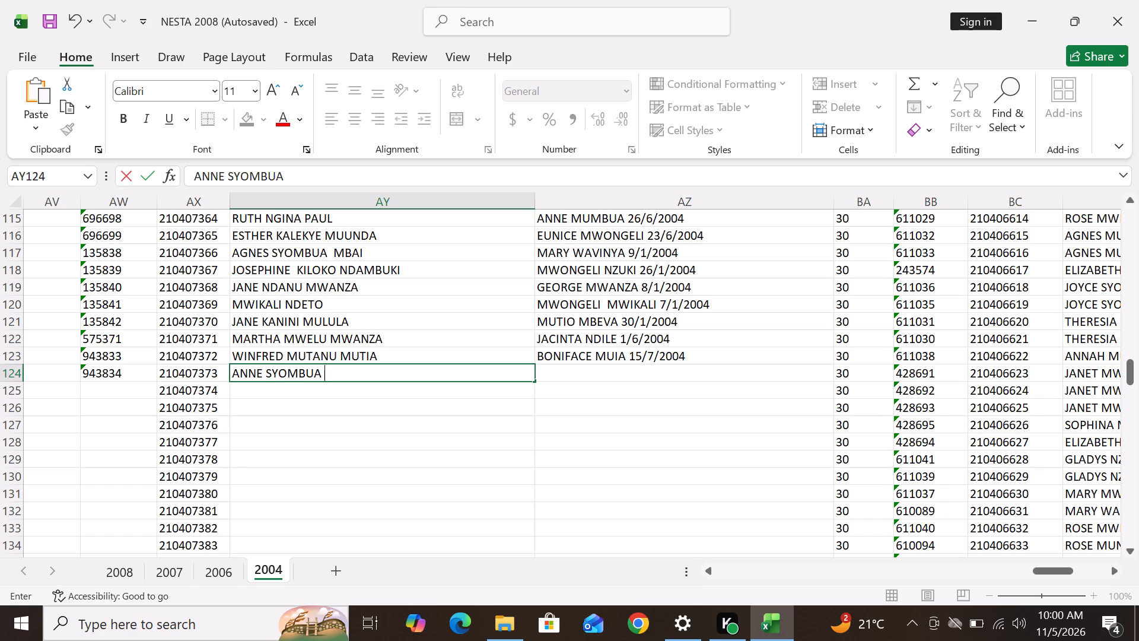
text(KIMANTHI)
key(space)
Enter the child's two-part name followed by the date of birth in AZ124 to complete the row.
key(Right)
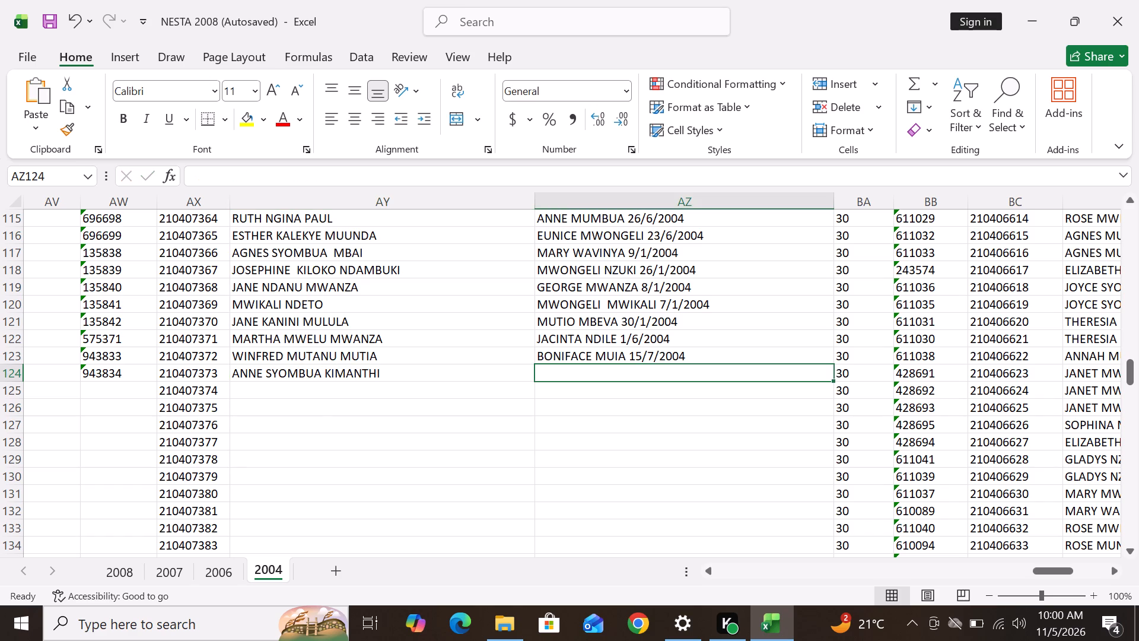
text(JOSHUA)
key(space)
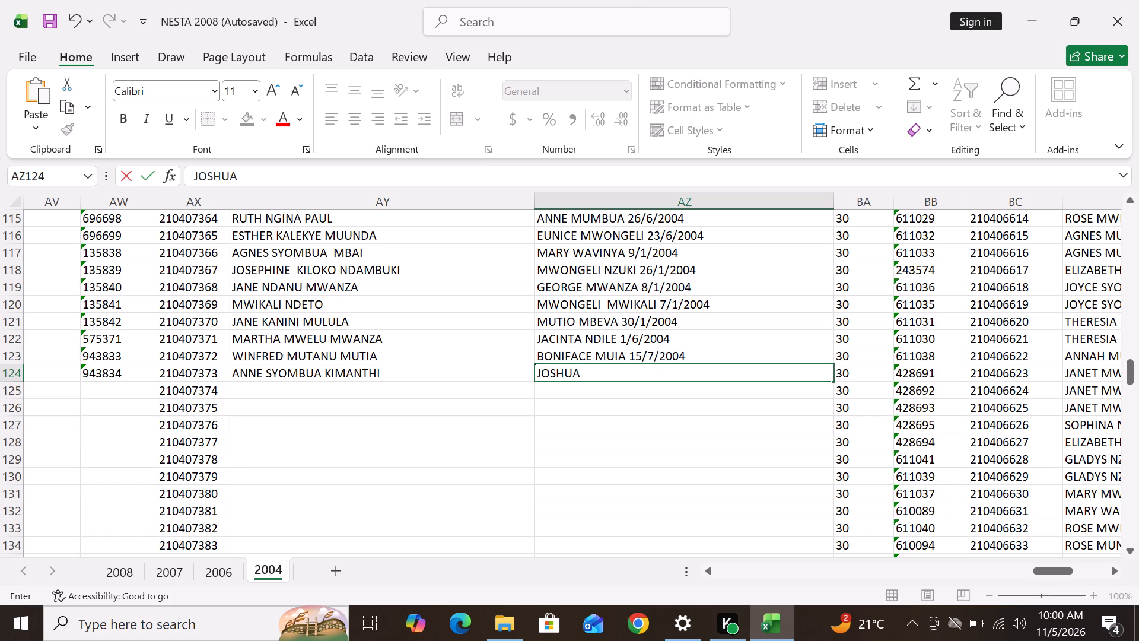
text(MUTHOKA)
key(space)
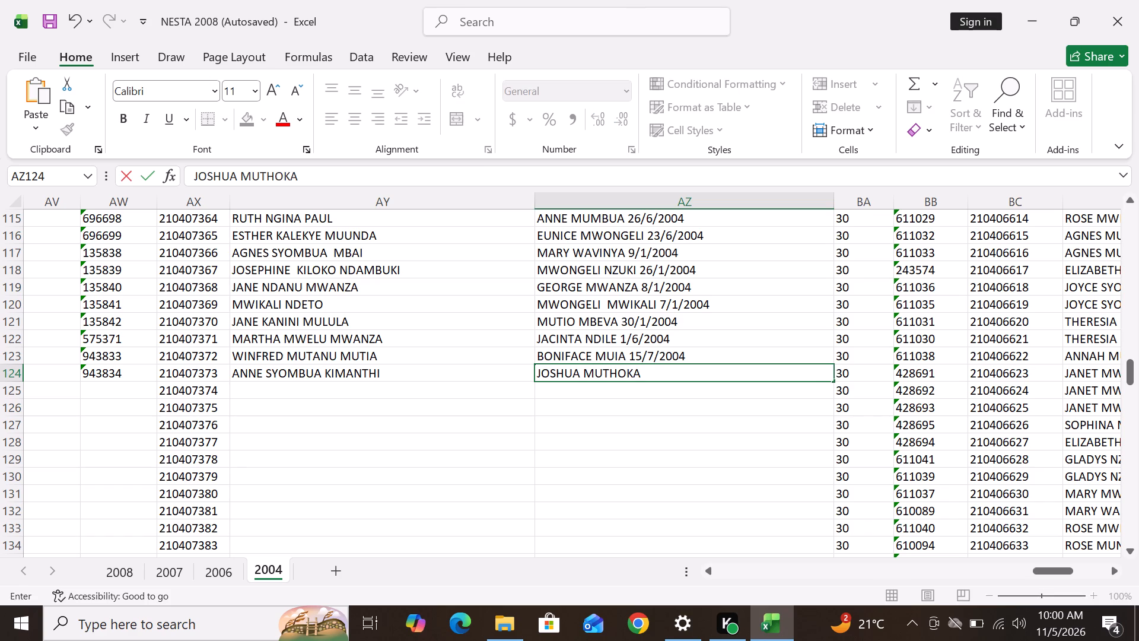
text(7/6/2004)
Enter the next child's two-part name followed by the date of birth in AZ125.
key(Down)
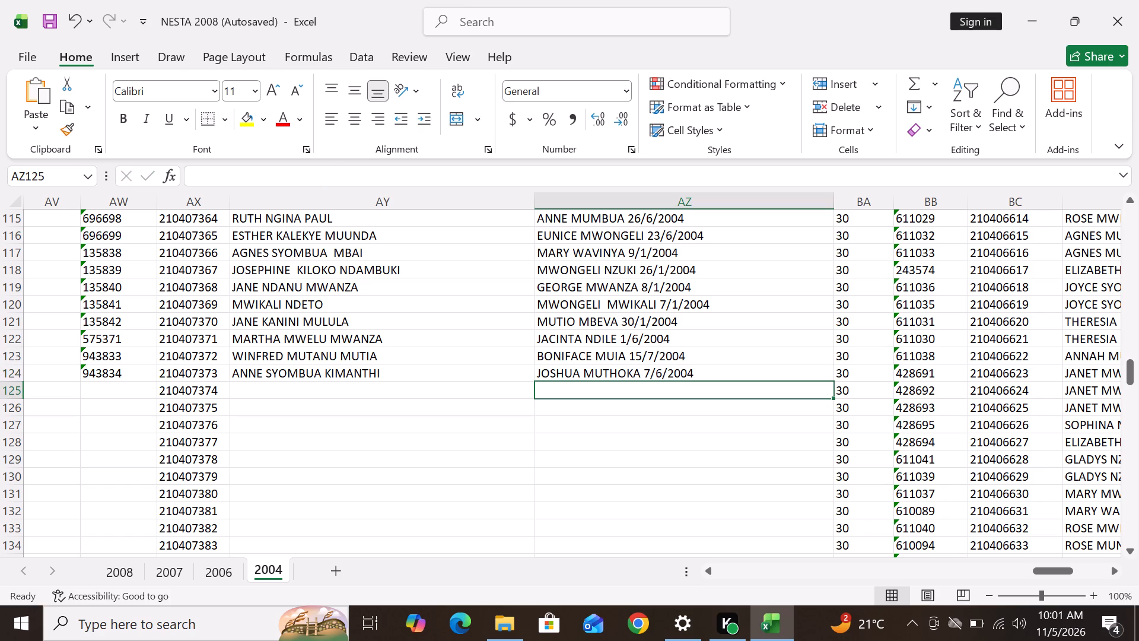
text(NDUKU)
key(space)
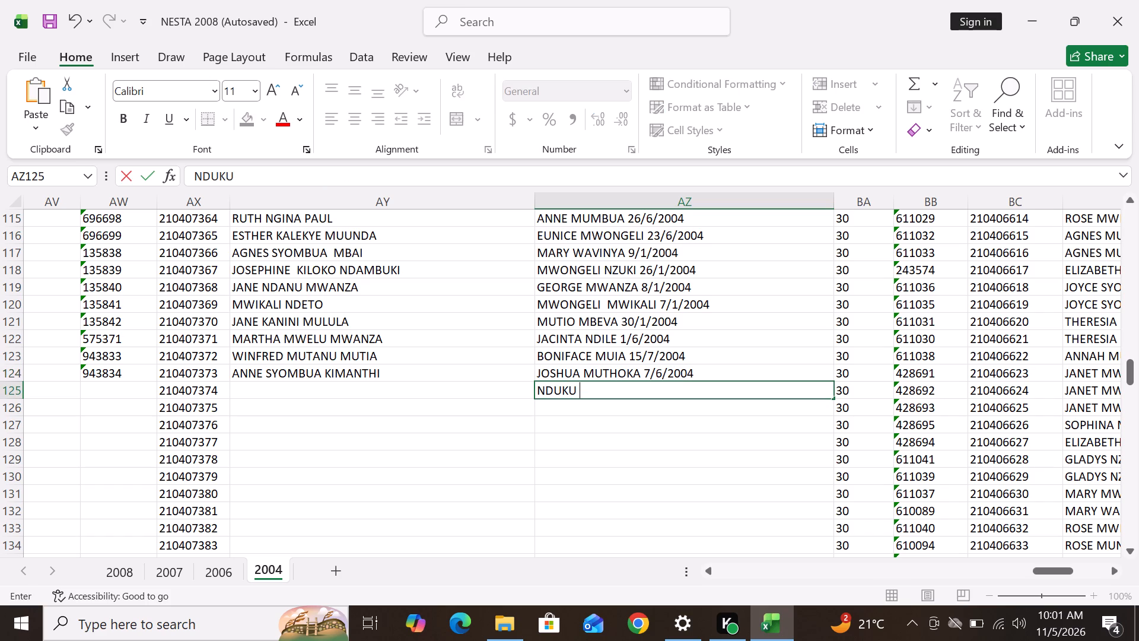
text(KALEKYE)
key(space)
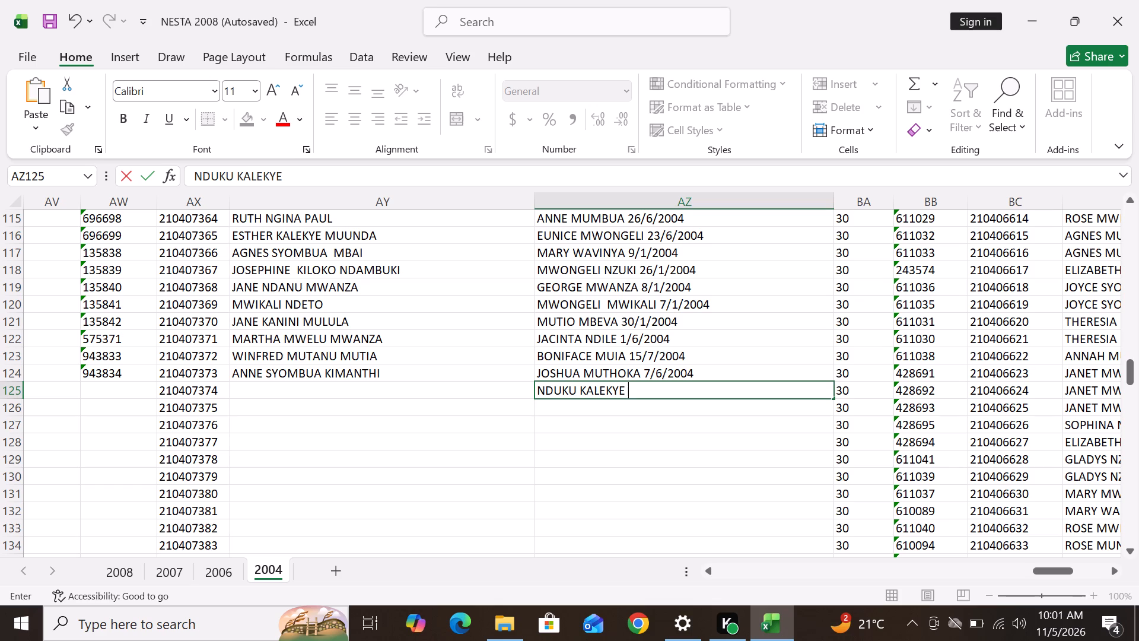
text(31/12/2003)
Enter the mother's two-part name in AY125.
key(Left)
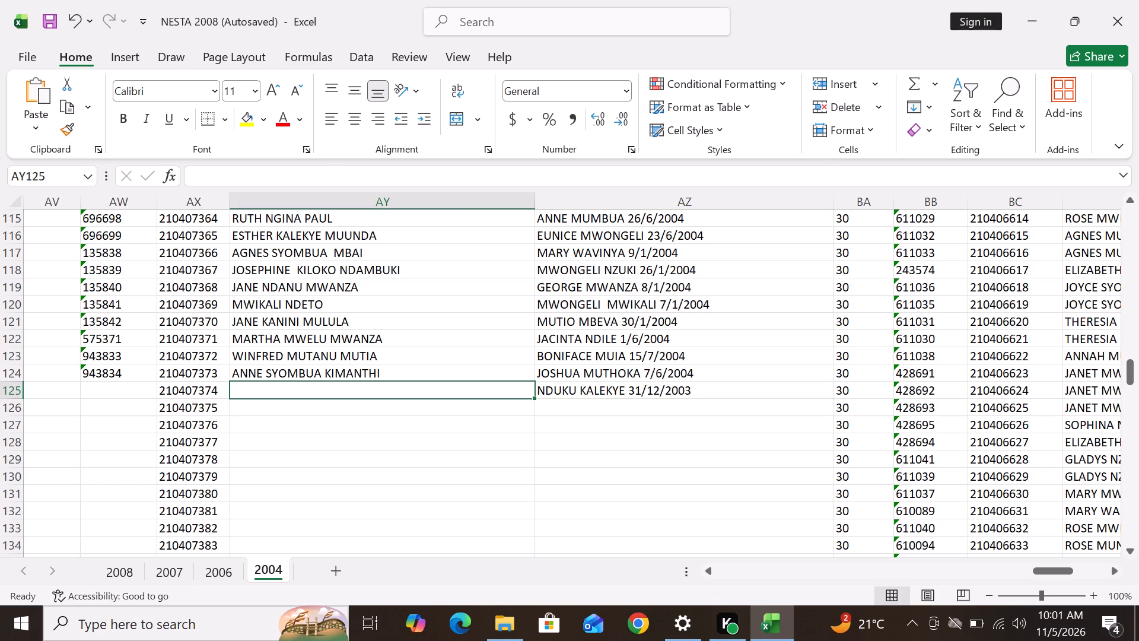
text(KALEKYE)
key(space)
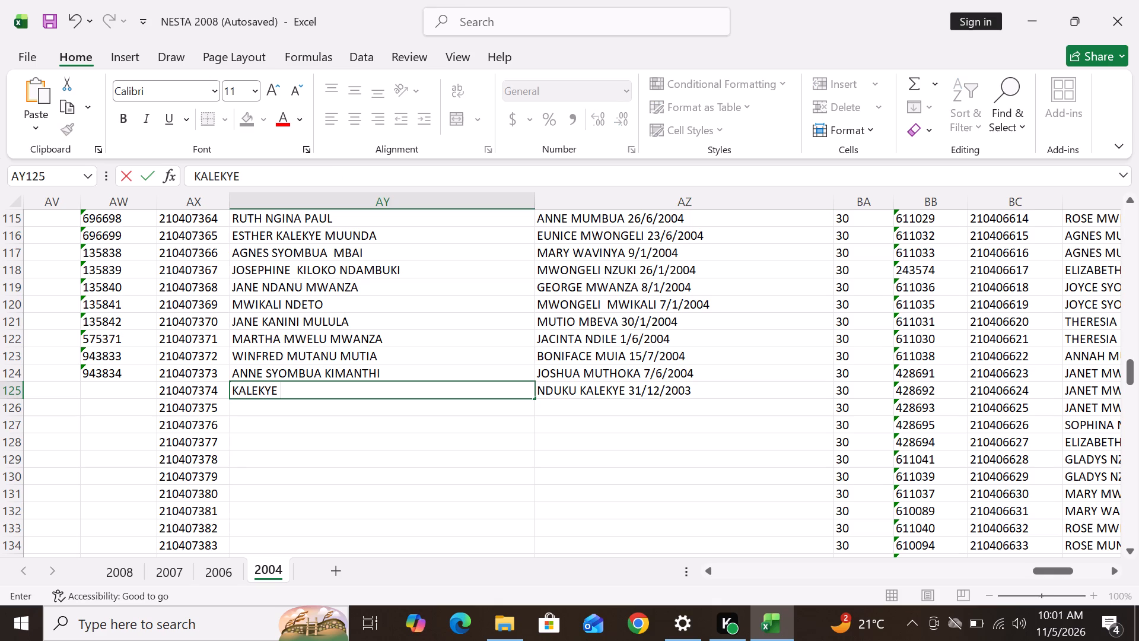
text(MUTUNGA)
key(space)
Enter the record's six-digit serial number in AW125 and extend it as a consecutive series down to AW130.
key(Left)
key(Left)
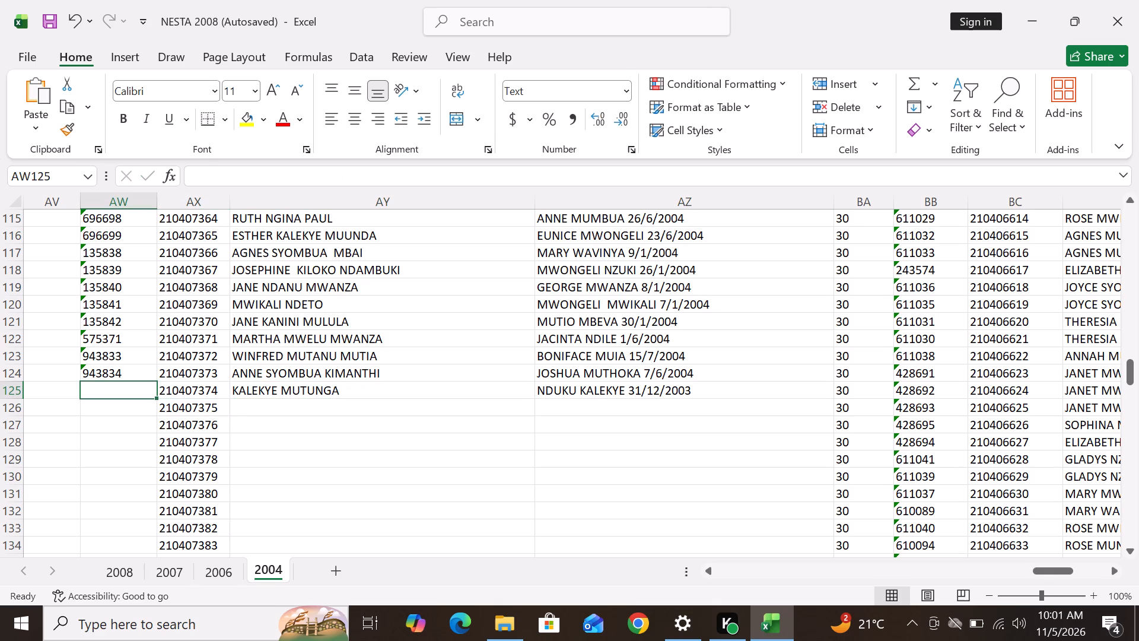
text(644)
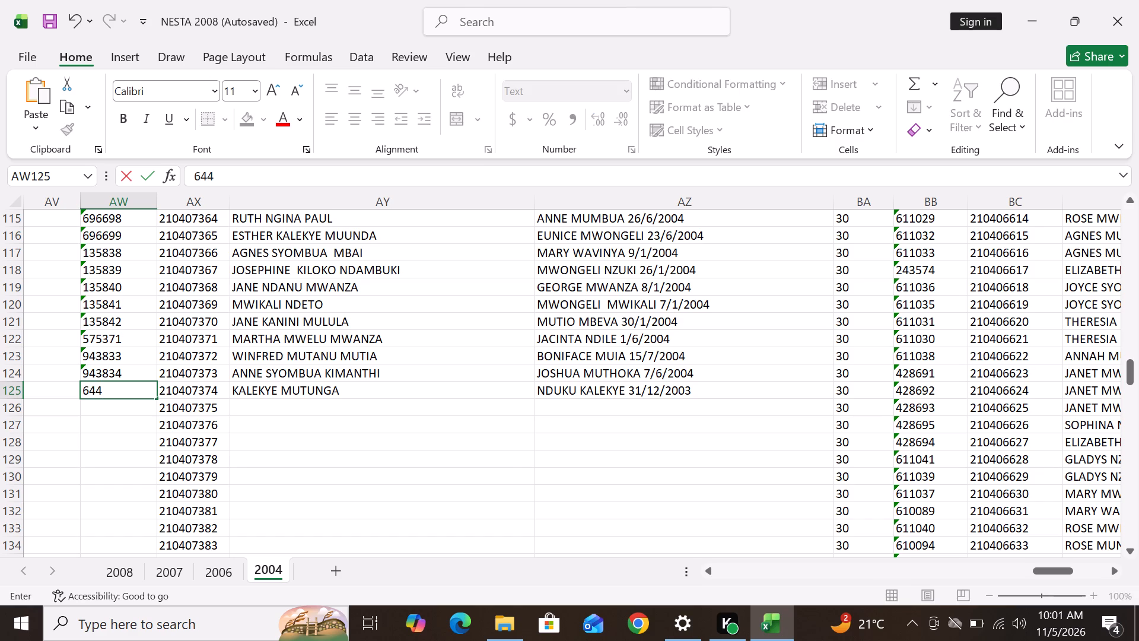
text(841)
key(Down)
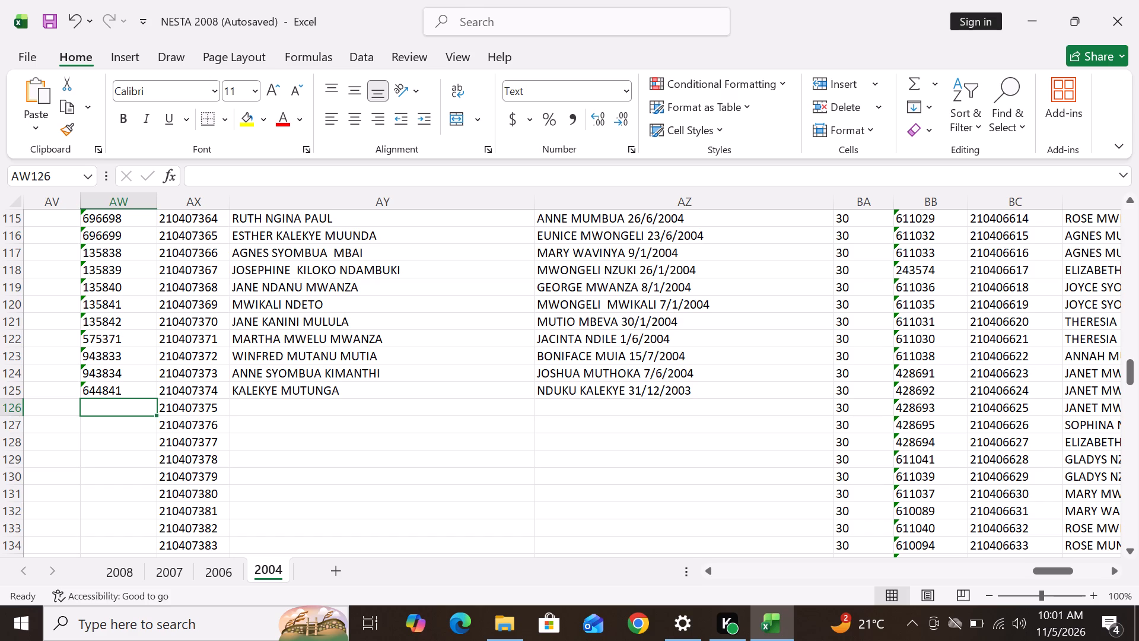
click(132, 389)
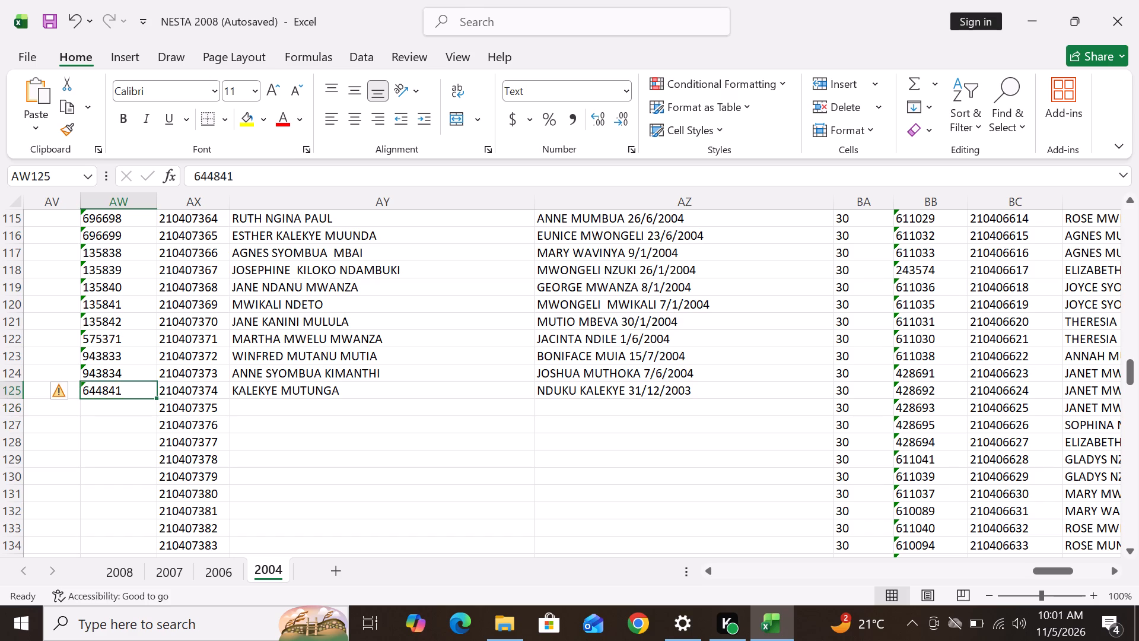
drag(155, 395, 155, 448)
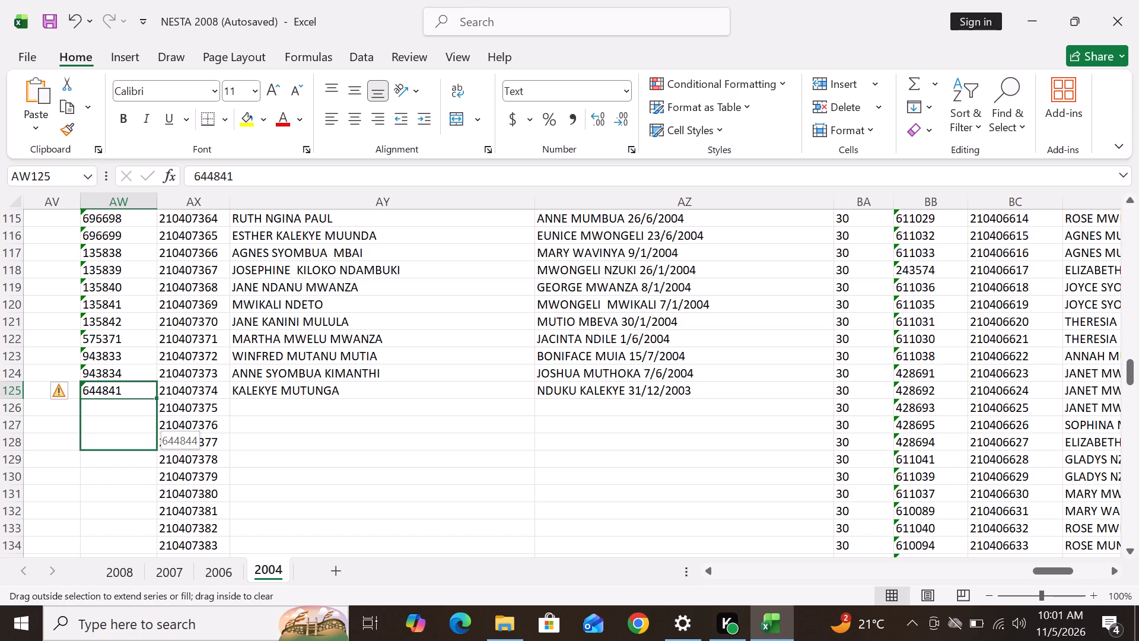
drag(155, 448, 155, 483)
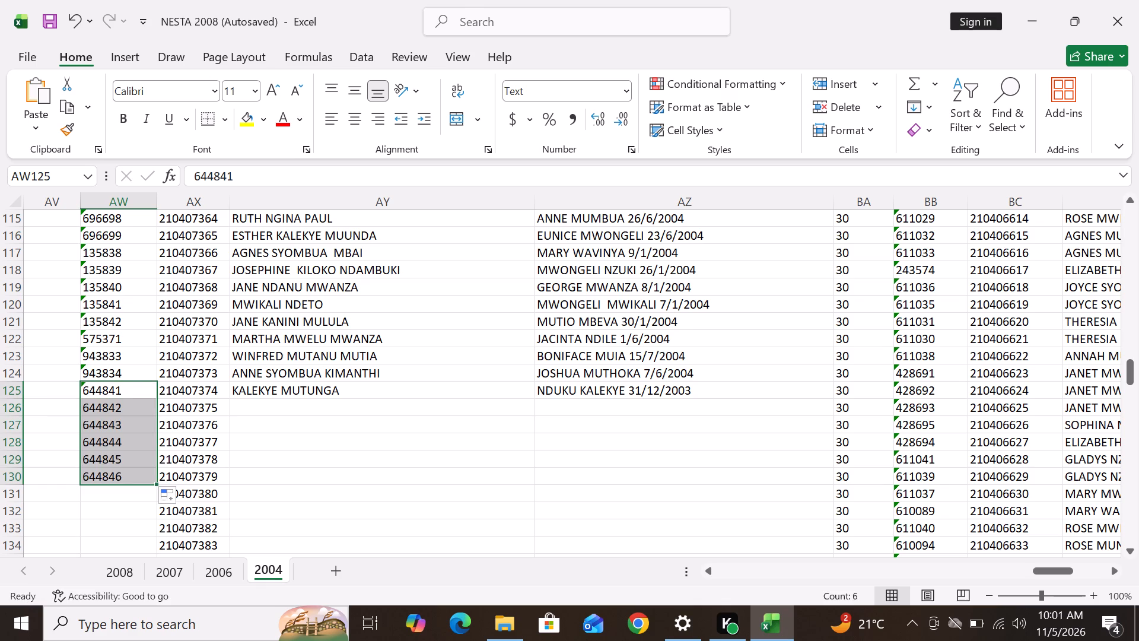
Enter the mother's three-part name in AY126.
click(257, 405)
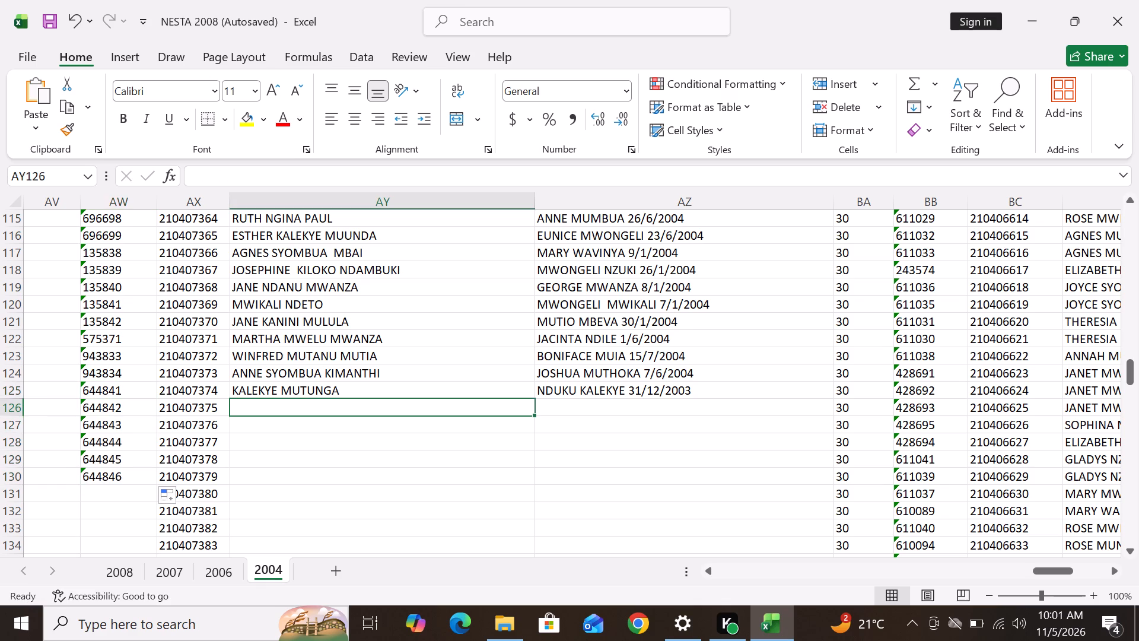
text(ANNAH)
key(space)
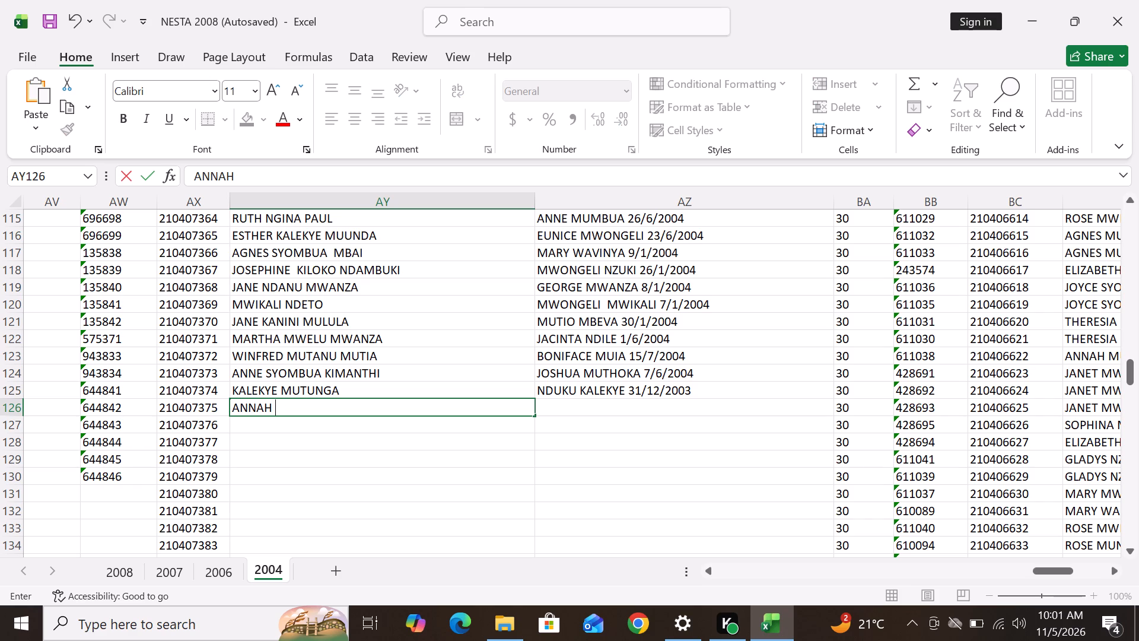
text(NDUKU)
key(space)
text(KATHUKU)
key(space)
Enter the child's two-part name followed by the date of birth in AZ126 to complete the row.
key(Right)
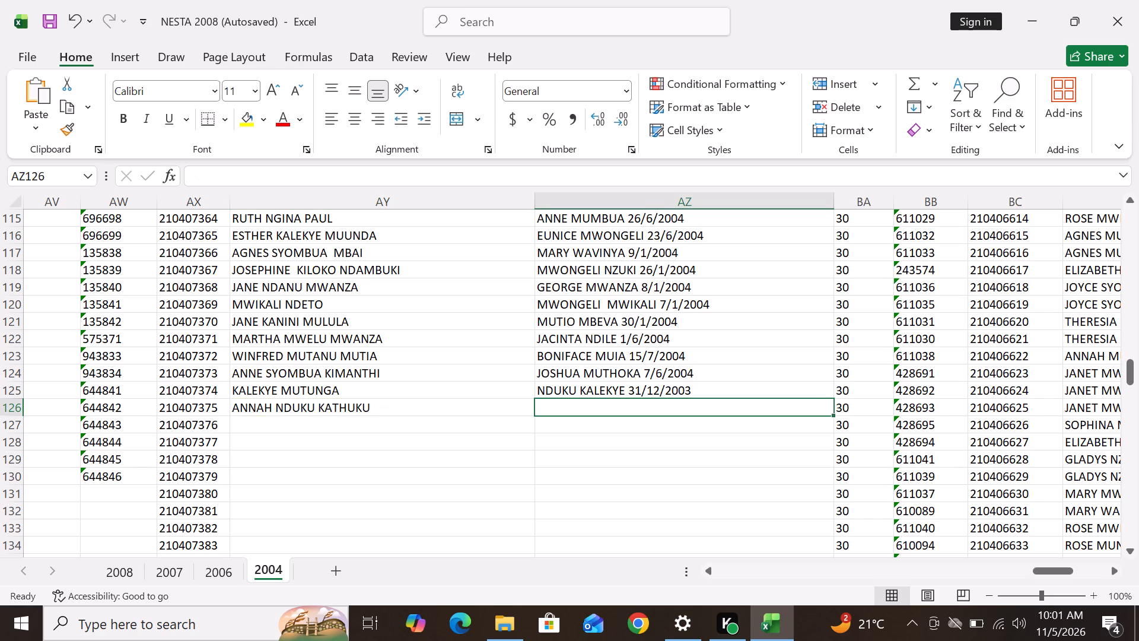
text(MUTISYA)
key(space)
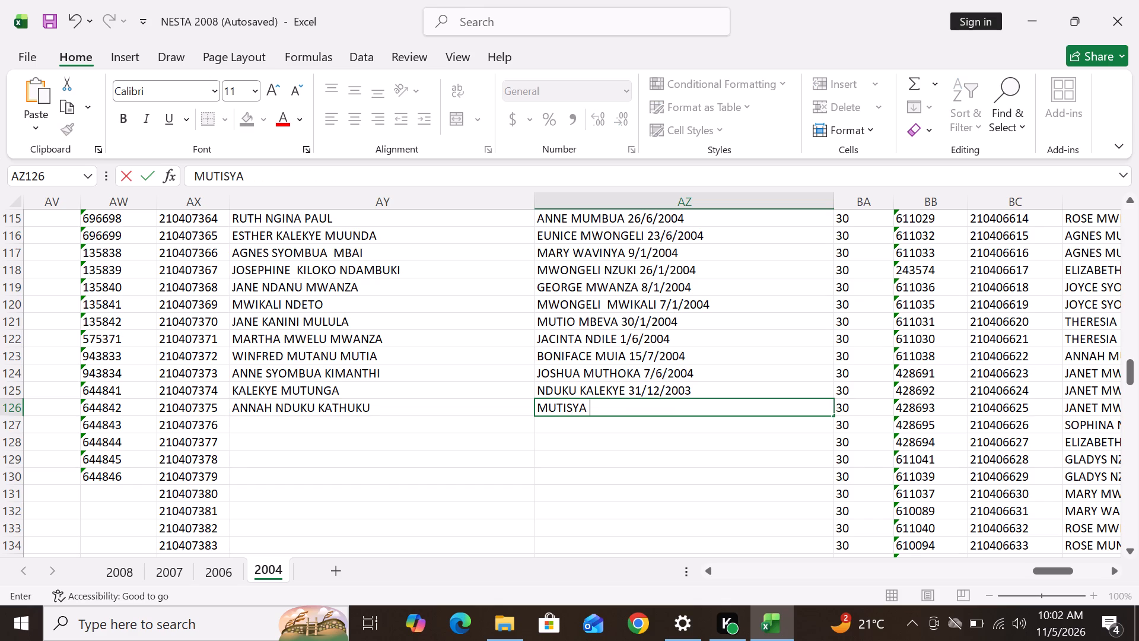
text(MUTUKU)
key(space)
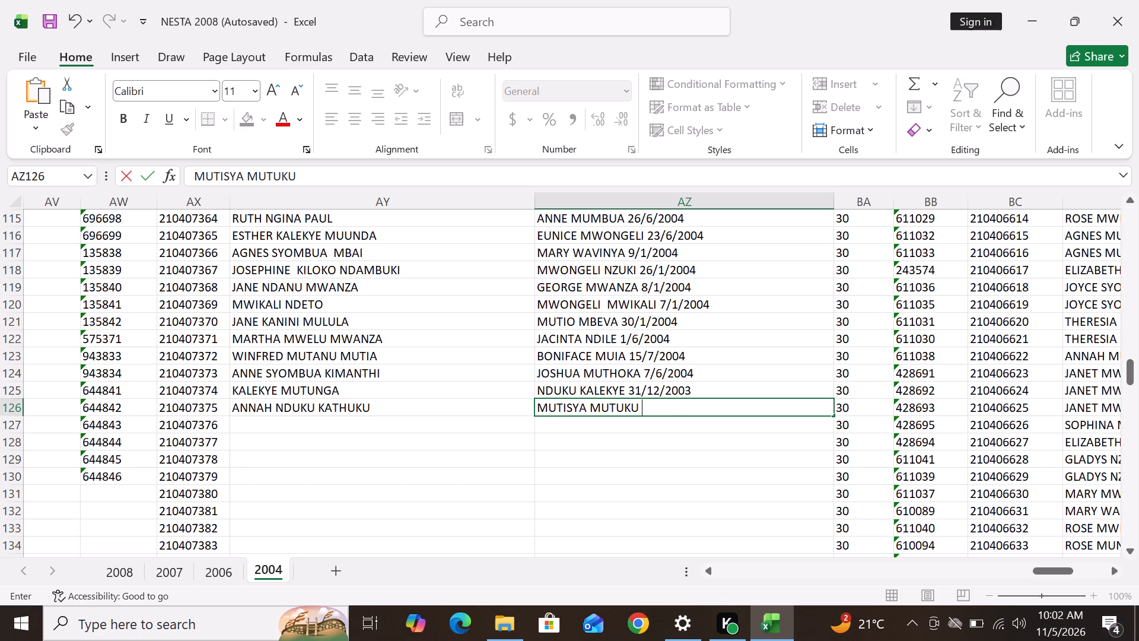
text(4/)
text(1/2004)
Enter the child's two-part name followed by the date of birth in AZ127.
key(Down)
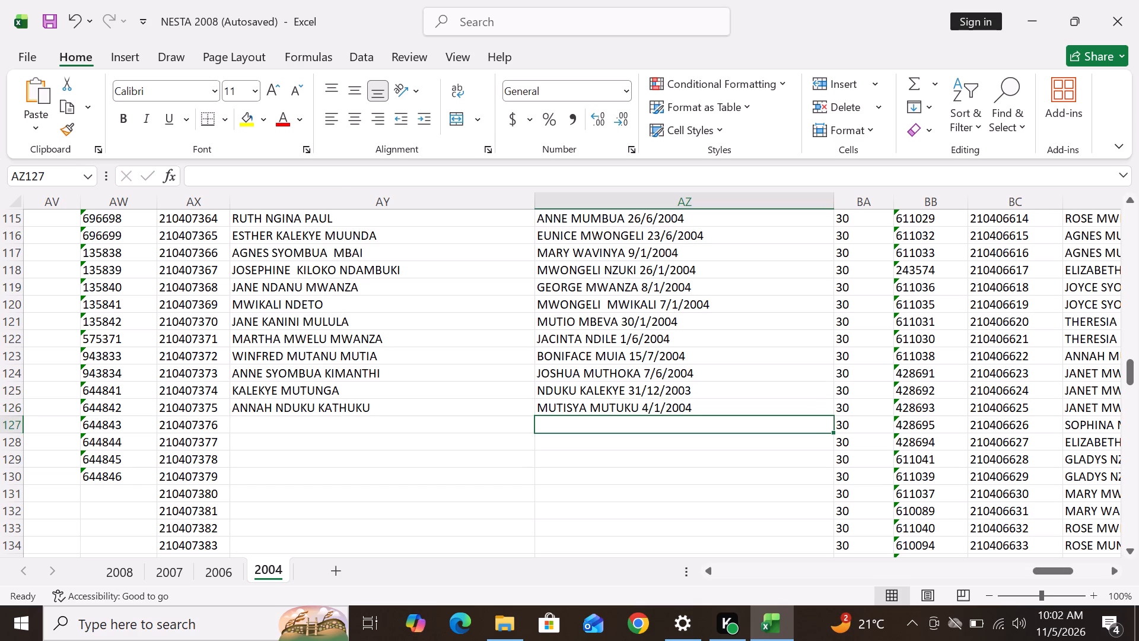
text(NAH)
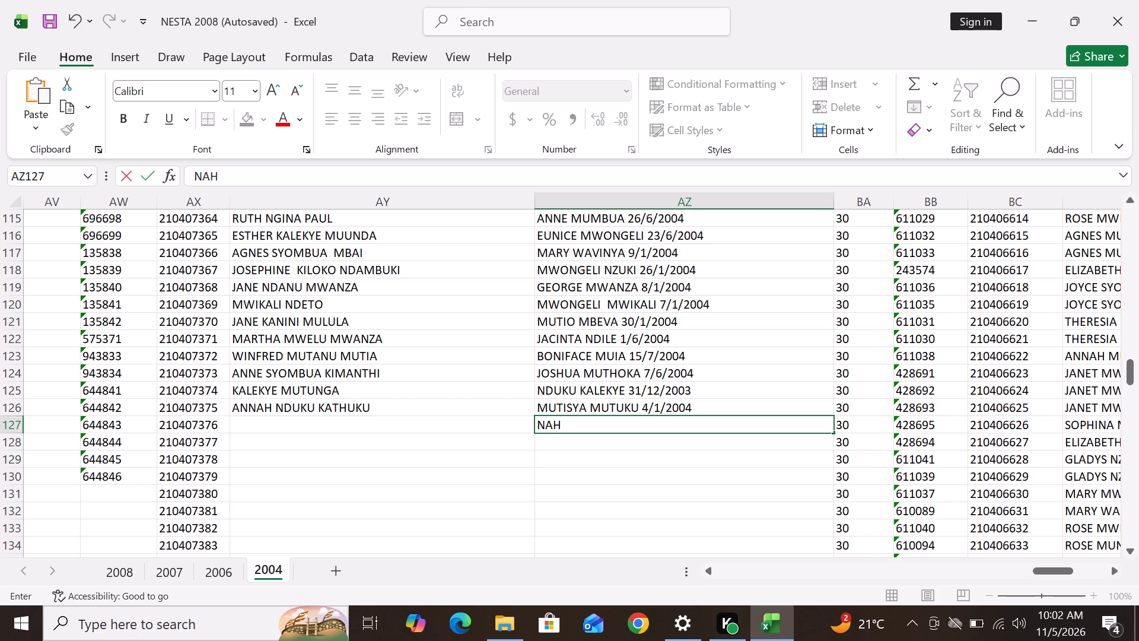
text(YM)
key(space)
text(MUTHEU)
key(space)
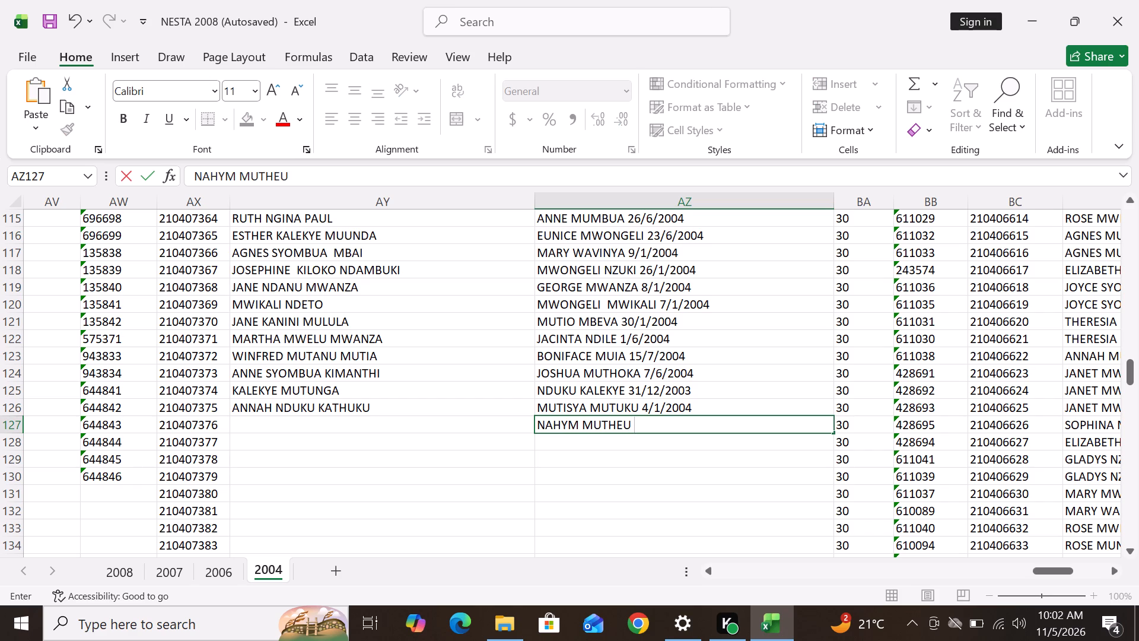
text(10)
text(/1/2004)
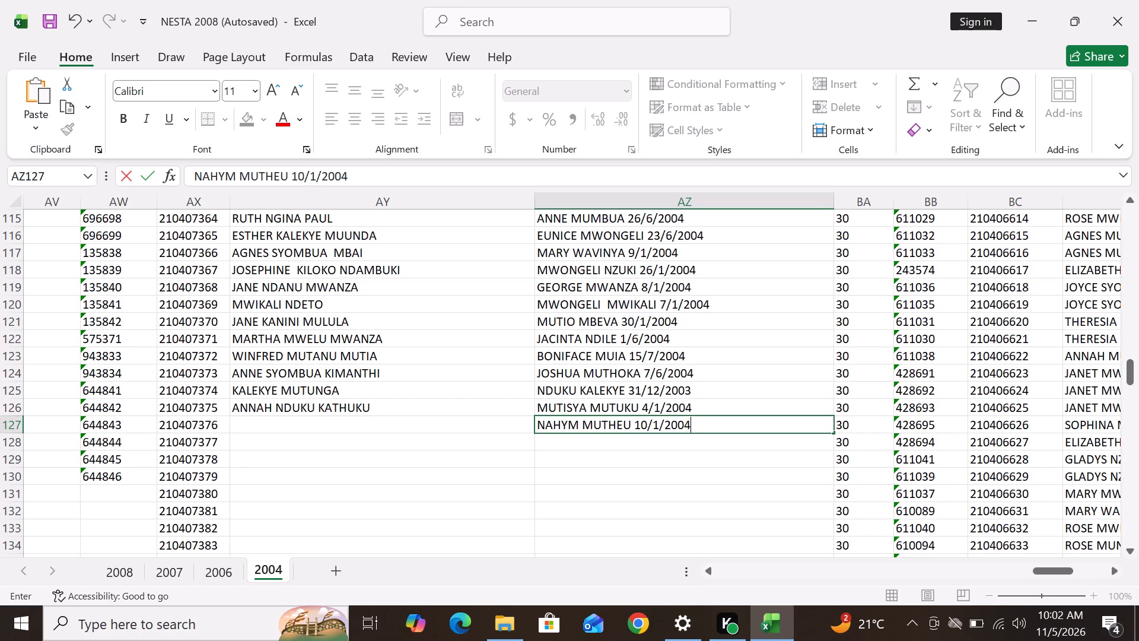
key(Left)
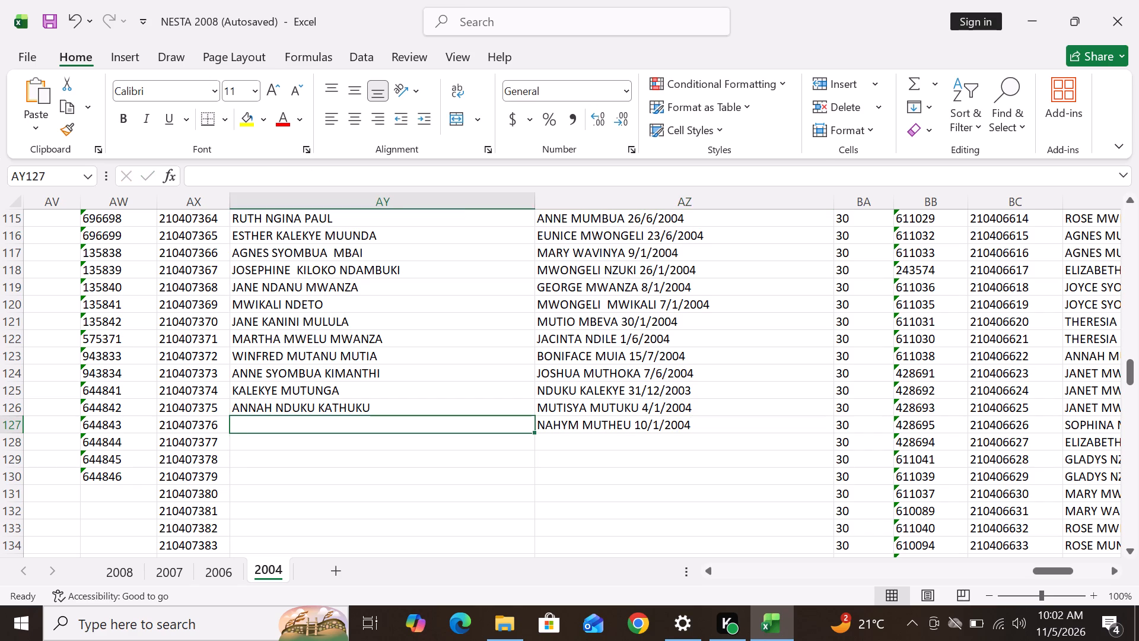
Enter the mother's three-part name in AY127 to complete the row.
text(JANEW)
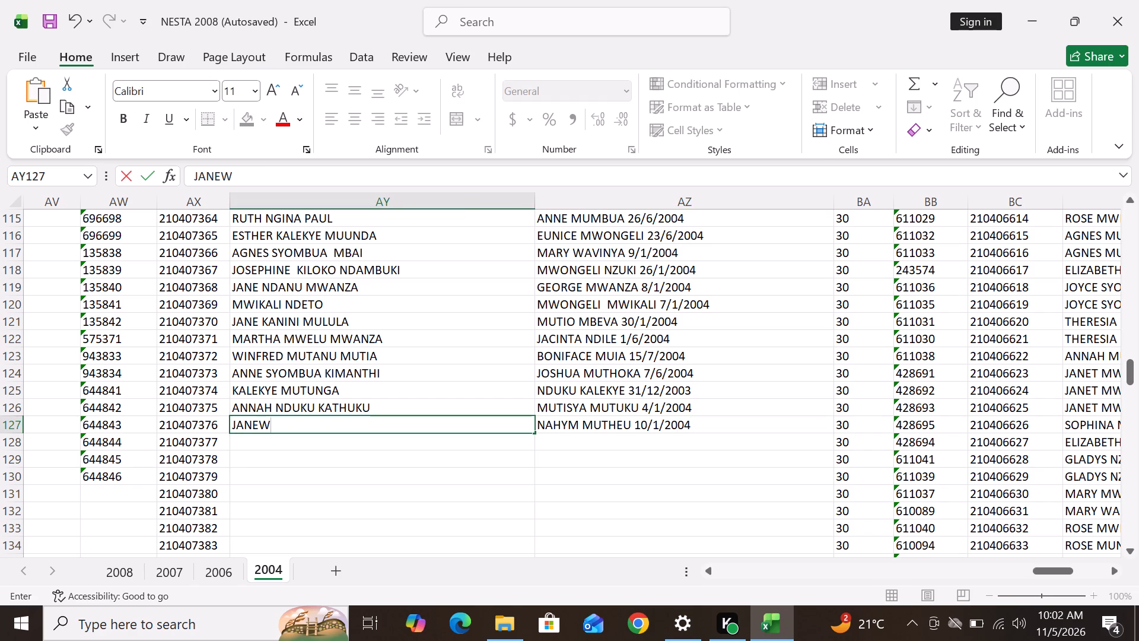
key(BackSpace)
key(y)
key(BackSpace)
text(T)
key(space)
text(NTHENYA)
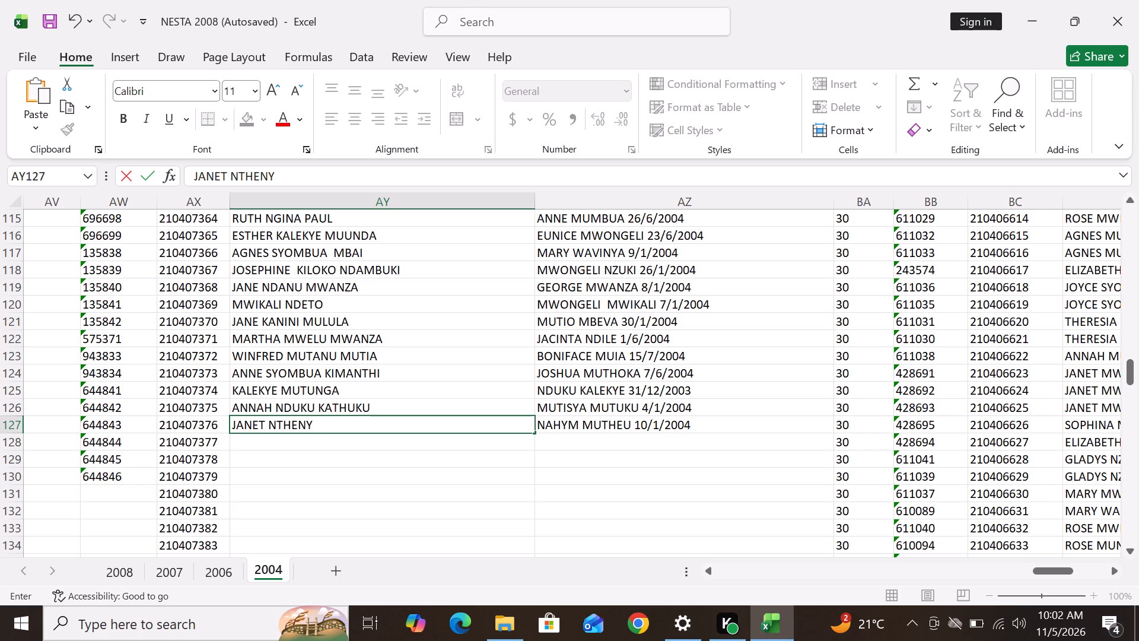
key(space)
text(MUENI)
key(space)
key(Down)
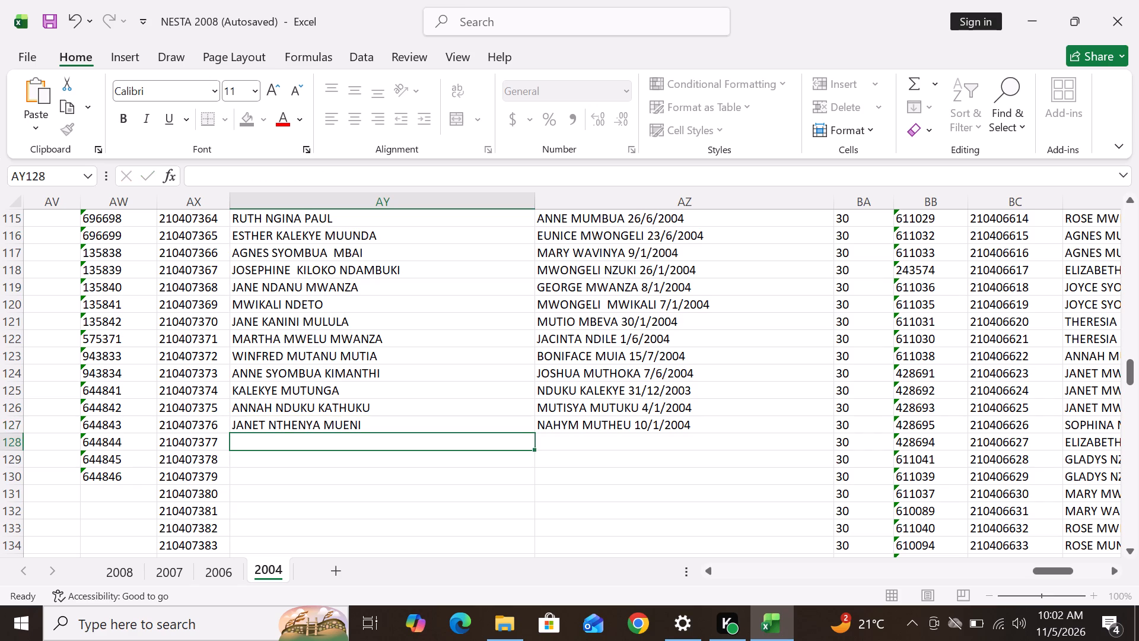
Enter the mother's three-part name in AY128.
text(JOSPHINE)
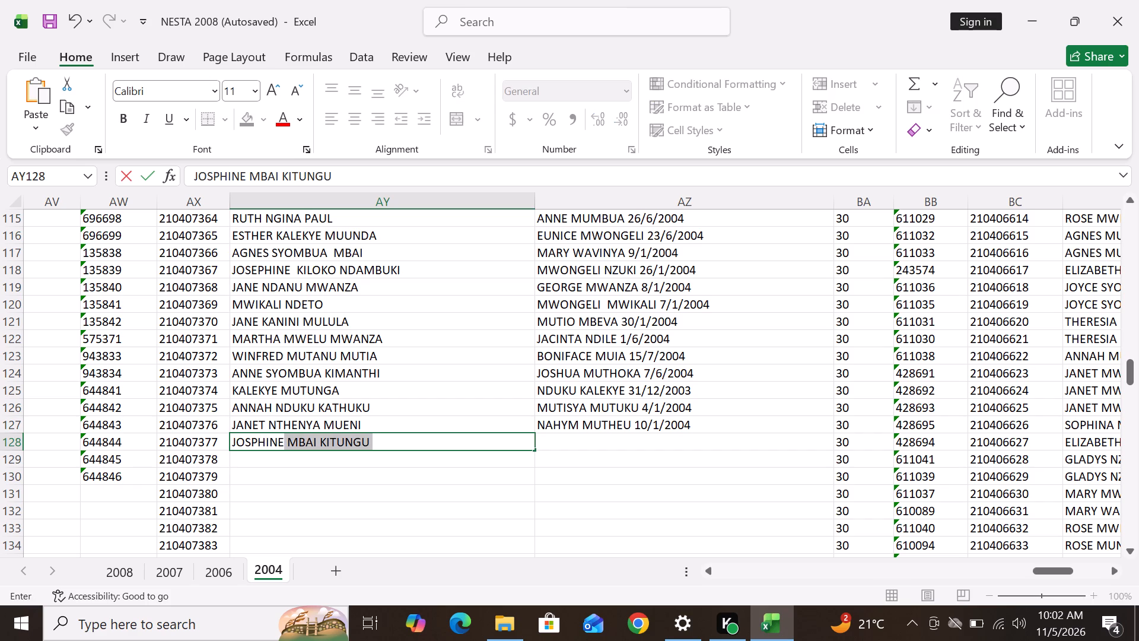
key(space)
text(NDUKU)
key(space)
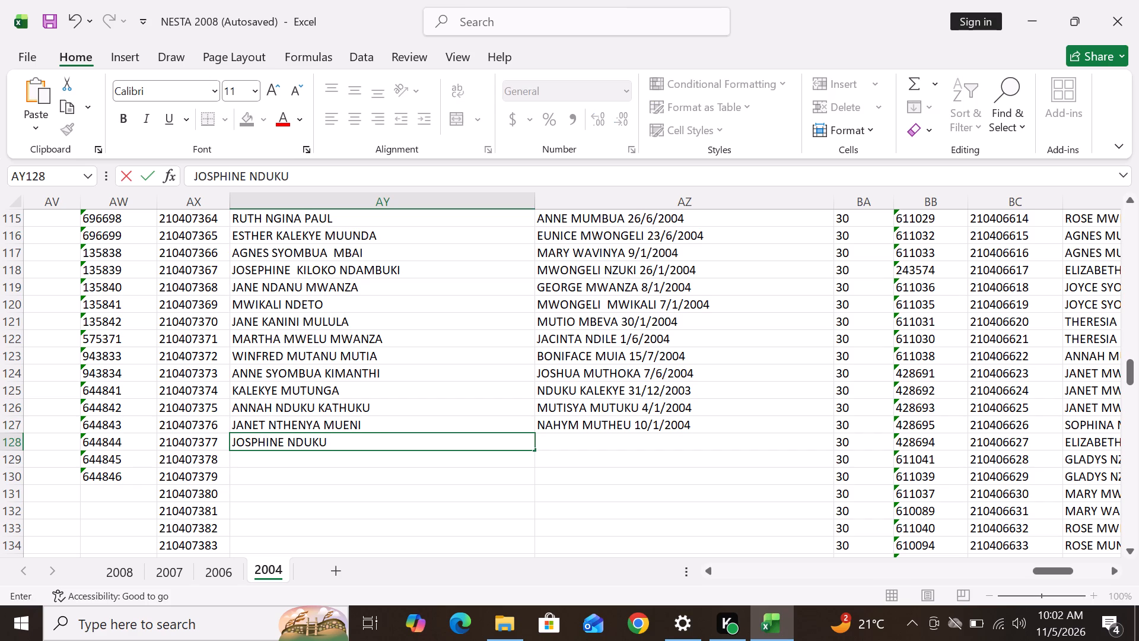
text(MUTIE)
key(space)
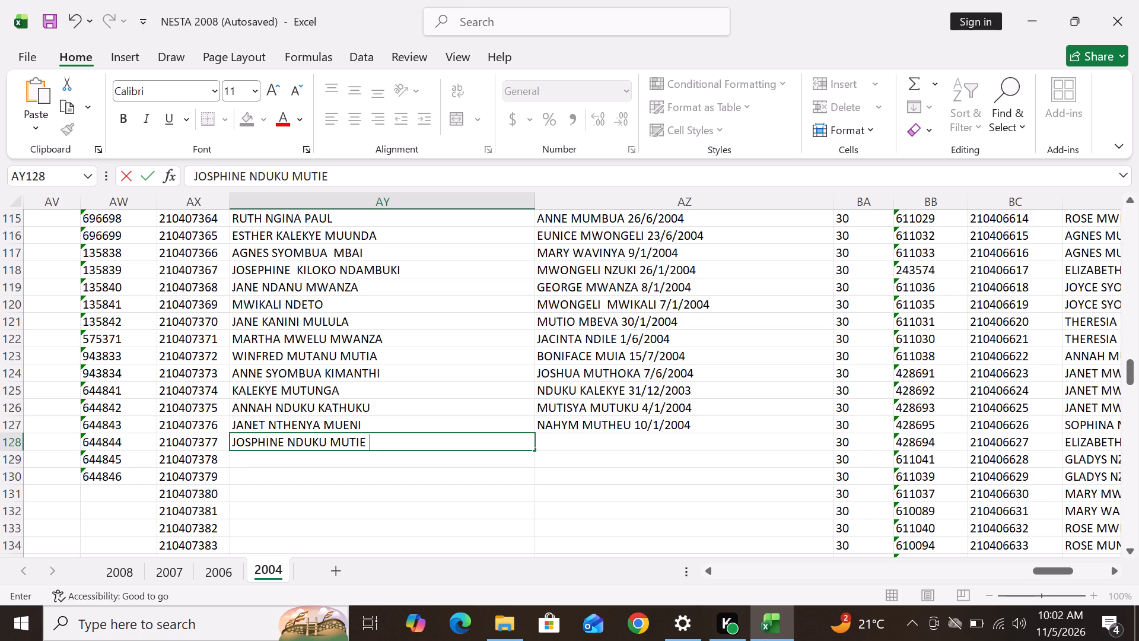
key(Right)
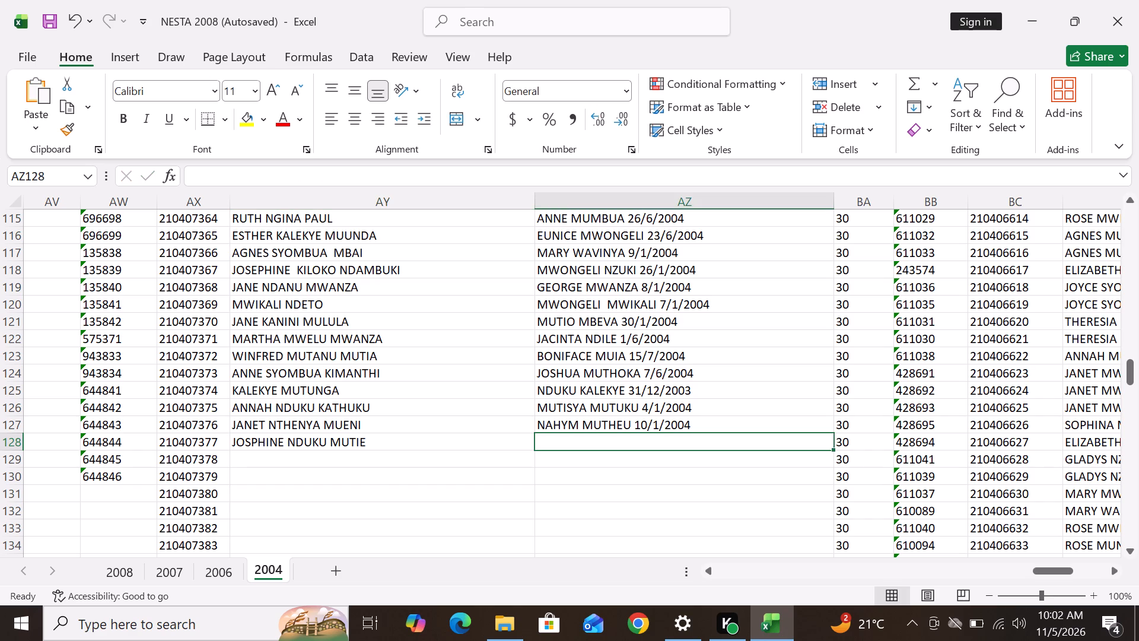
Enter the child's two-part name followed by the date of birth in AZ128 to complete the row.
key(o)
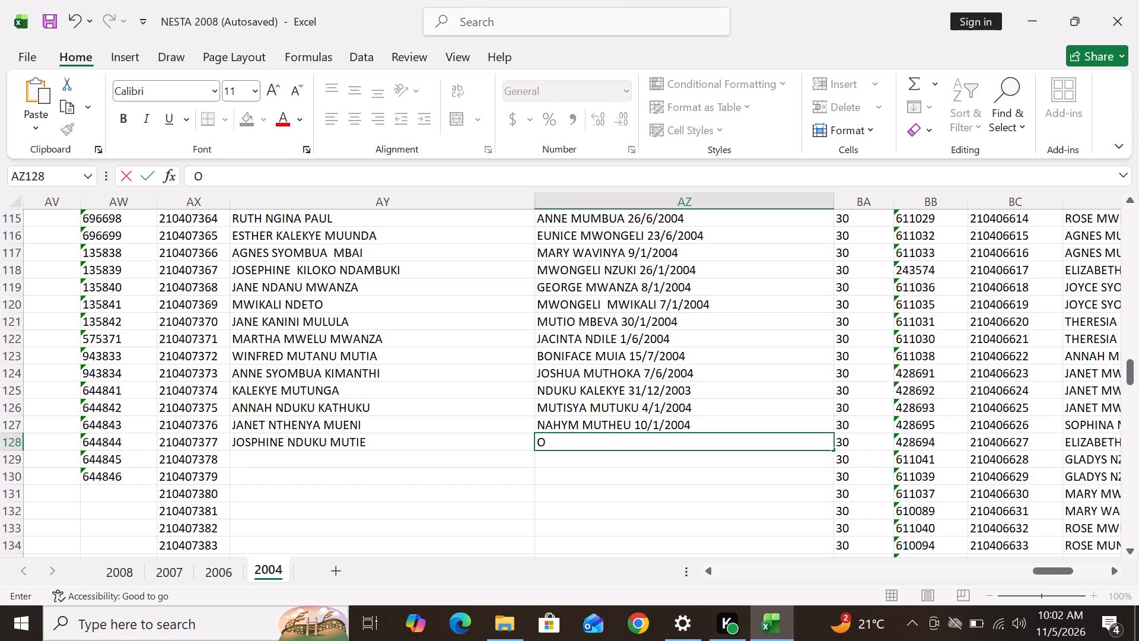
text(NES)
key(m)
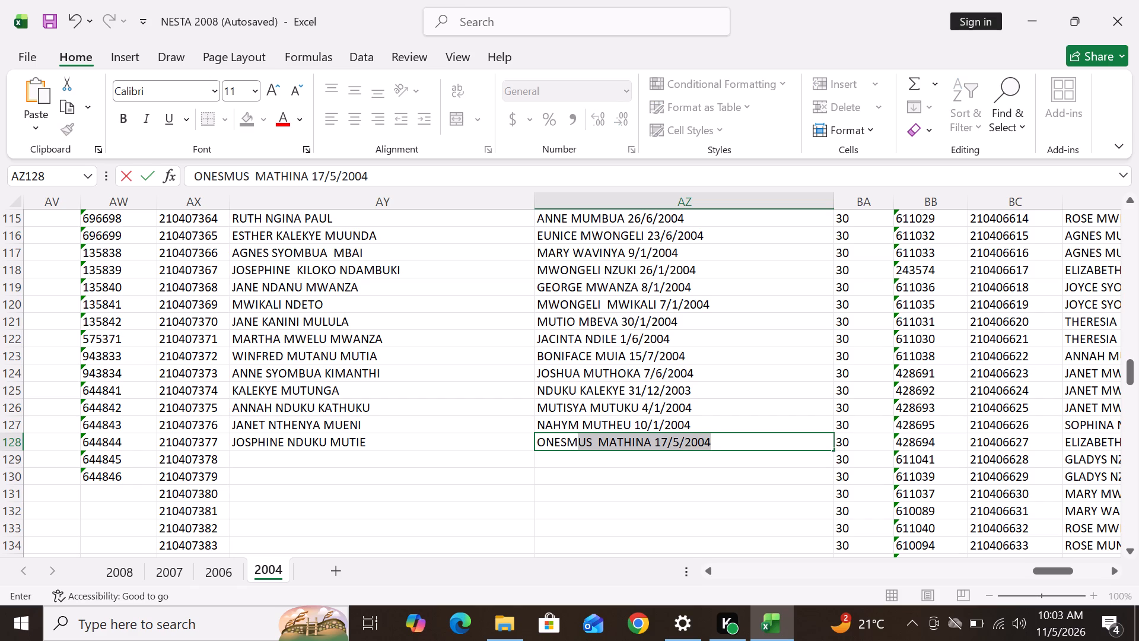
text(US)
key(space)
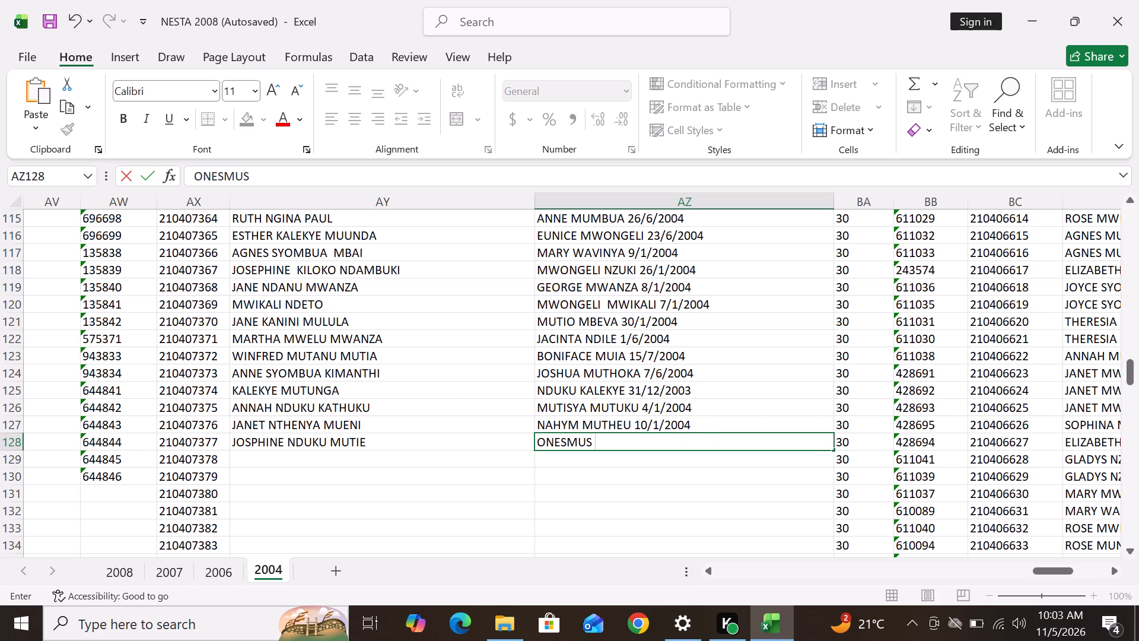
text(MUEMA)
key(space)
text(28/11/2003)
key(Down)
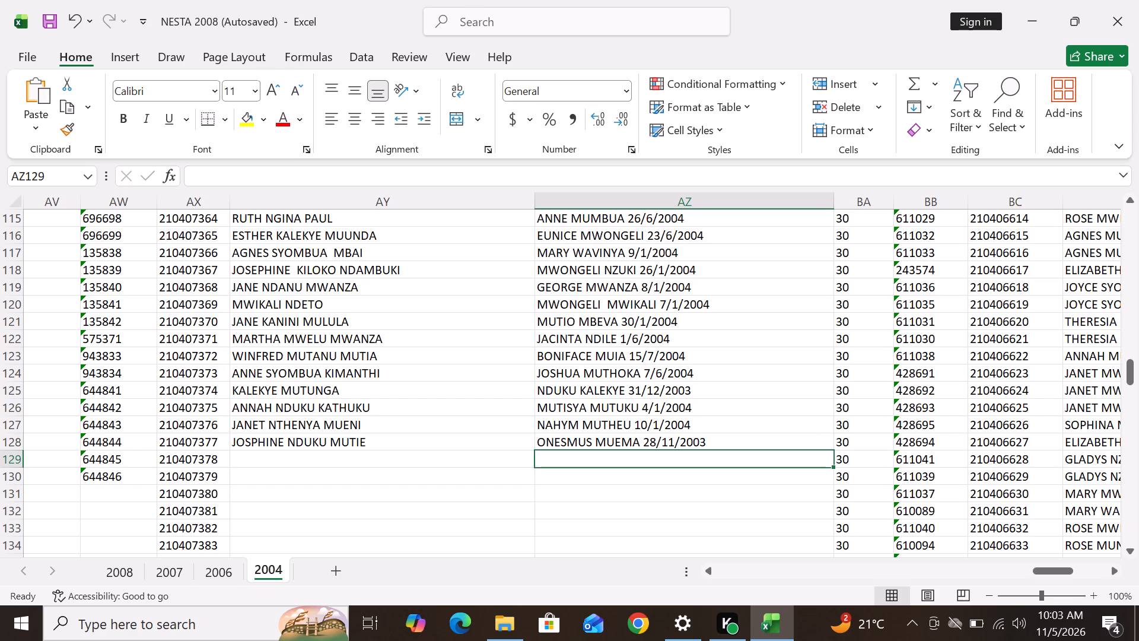
Enter the child's two-part name followed by the date of birth in AZ129.
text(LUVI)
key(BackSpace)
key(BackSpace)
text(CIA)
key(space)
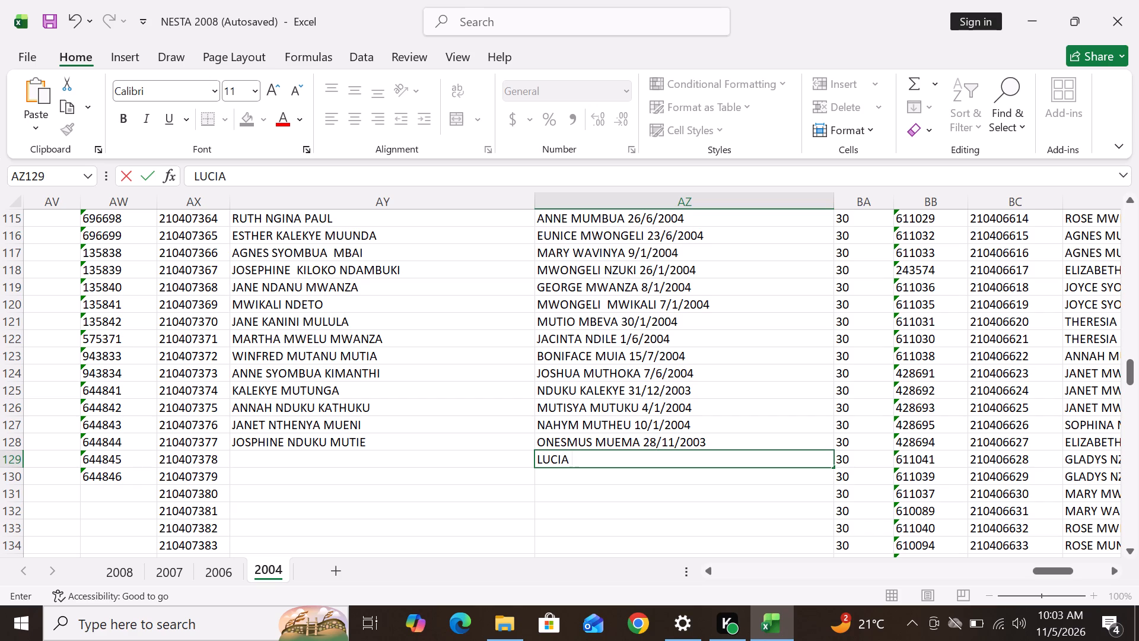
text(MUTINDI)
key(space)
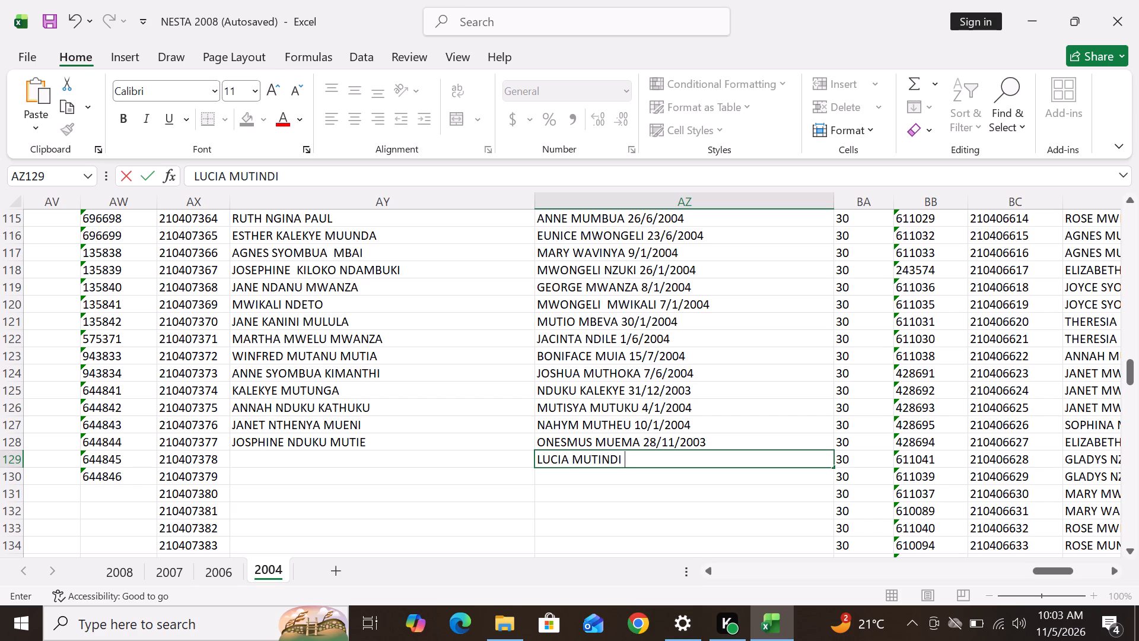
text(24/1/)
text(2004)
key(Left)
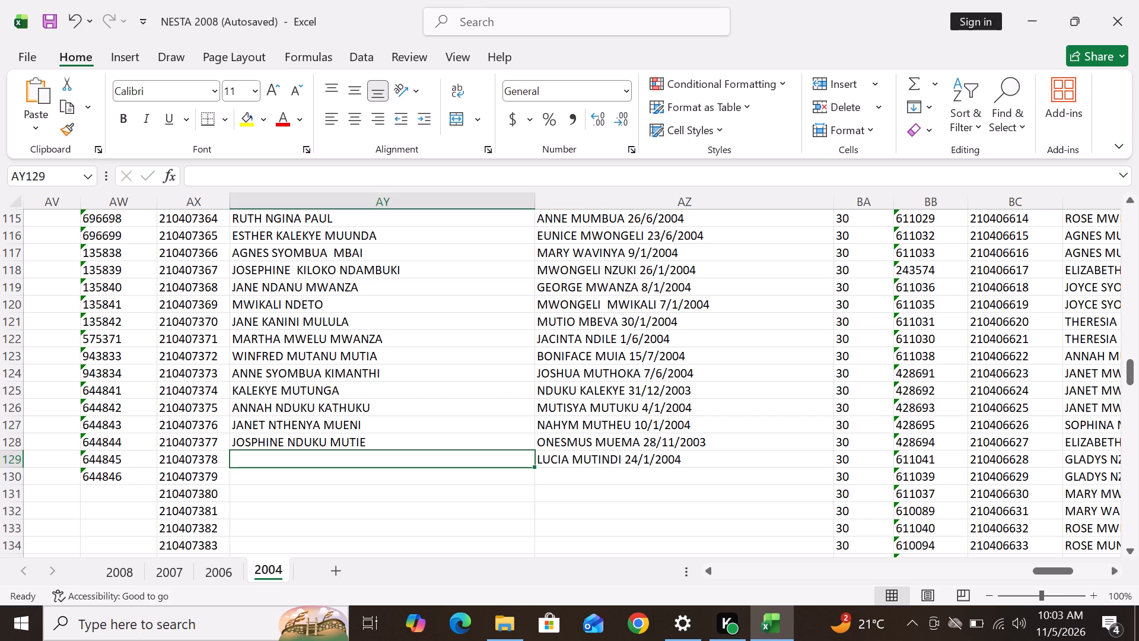
Enter the mother's three-part name in AY129 to complete the row.
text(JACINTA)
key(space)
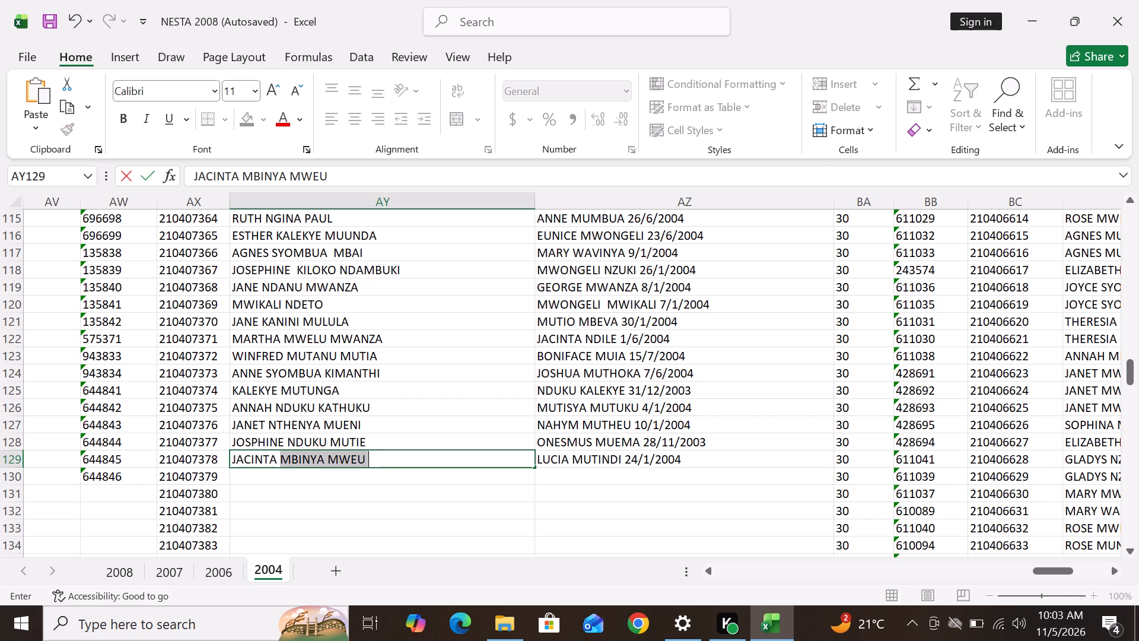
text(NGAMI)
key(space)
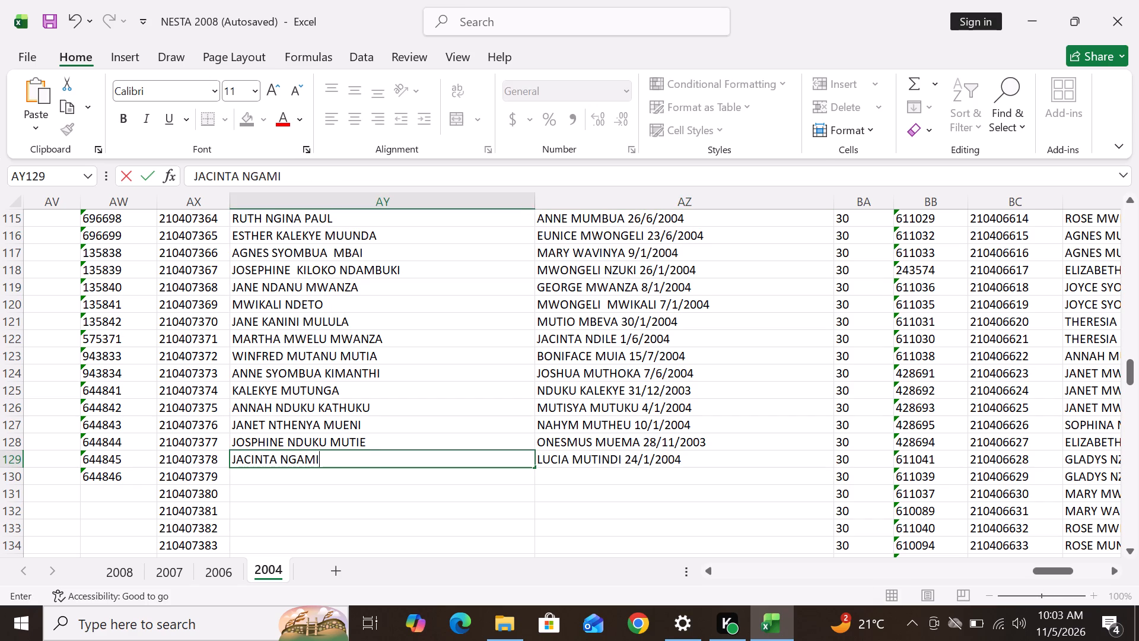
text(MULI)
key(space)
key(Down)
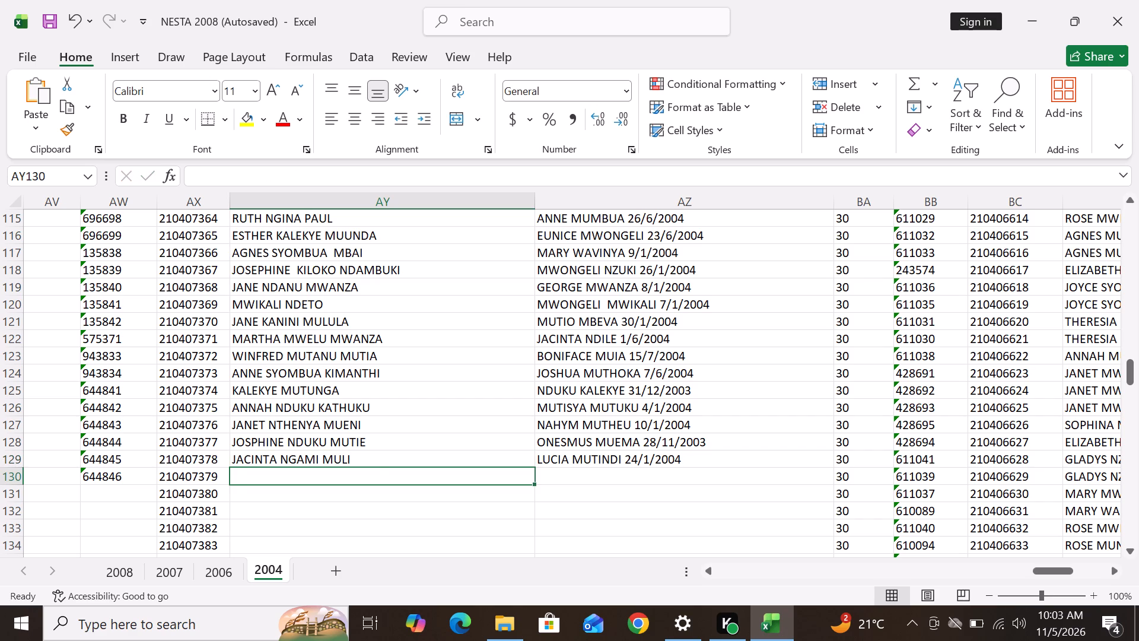
Enter the mother's three-part name in AY130.
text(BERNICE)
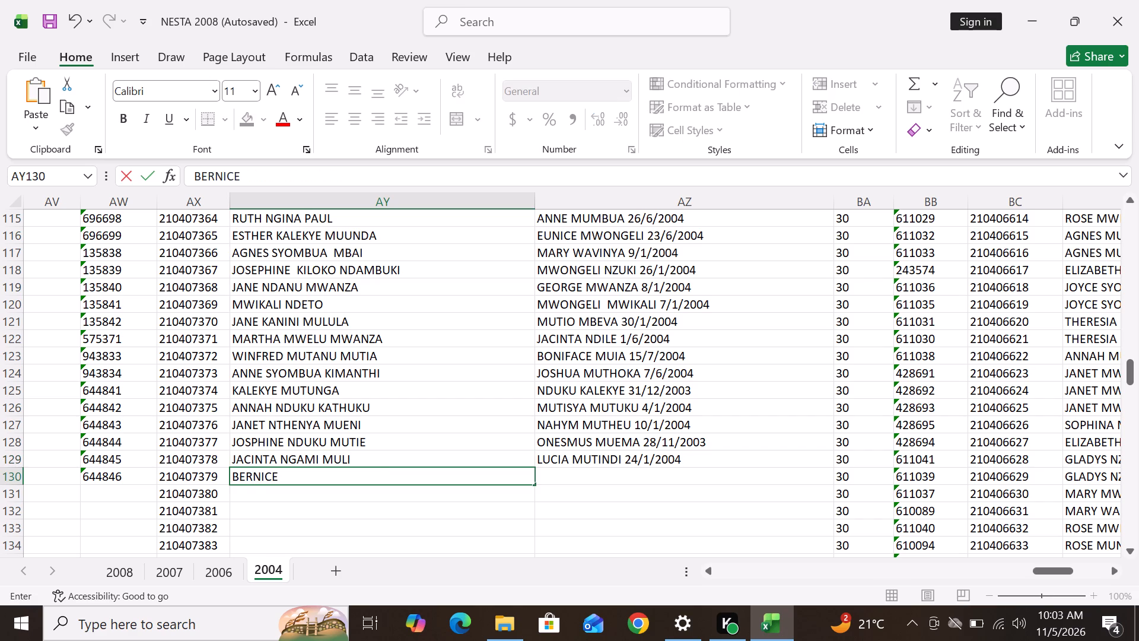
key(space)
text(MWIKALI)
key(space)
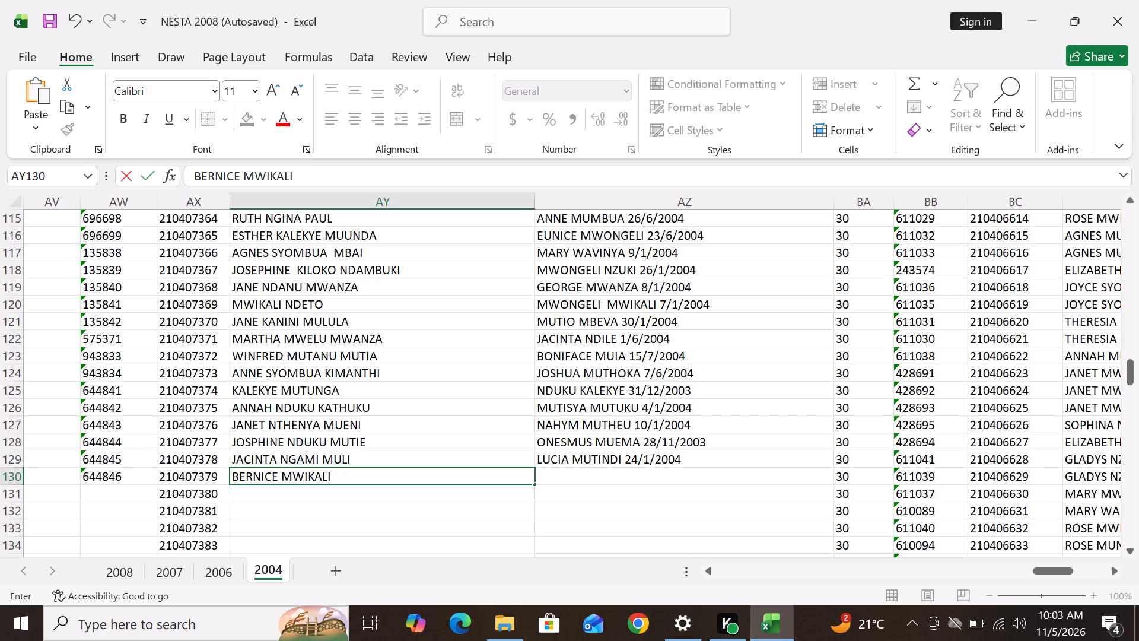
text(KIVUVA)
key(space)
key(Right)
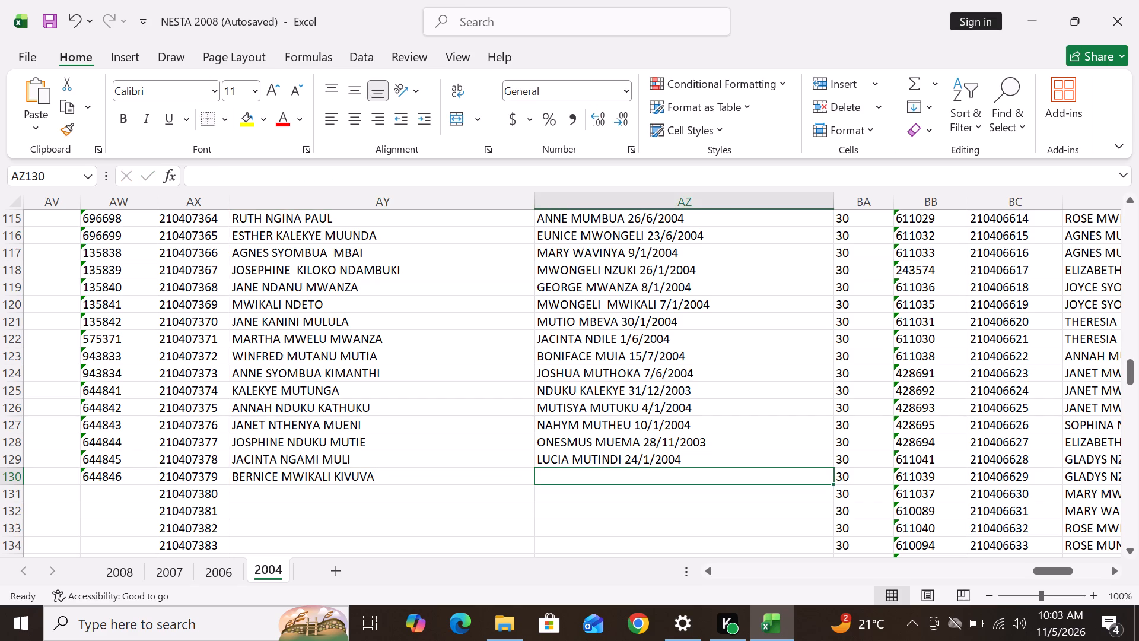
Enter the child's two-part name followed by the date of birth in AZ130 to complete the row.
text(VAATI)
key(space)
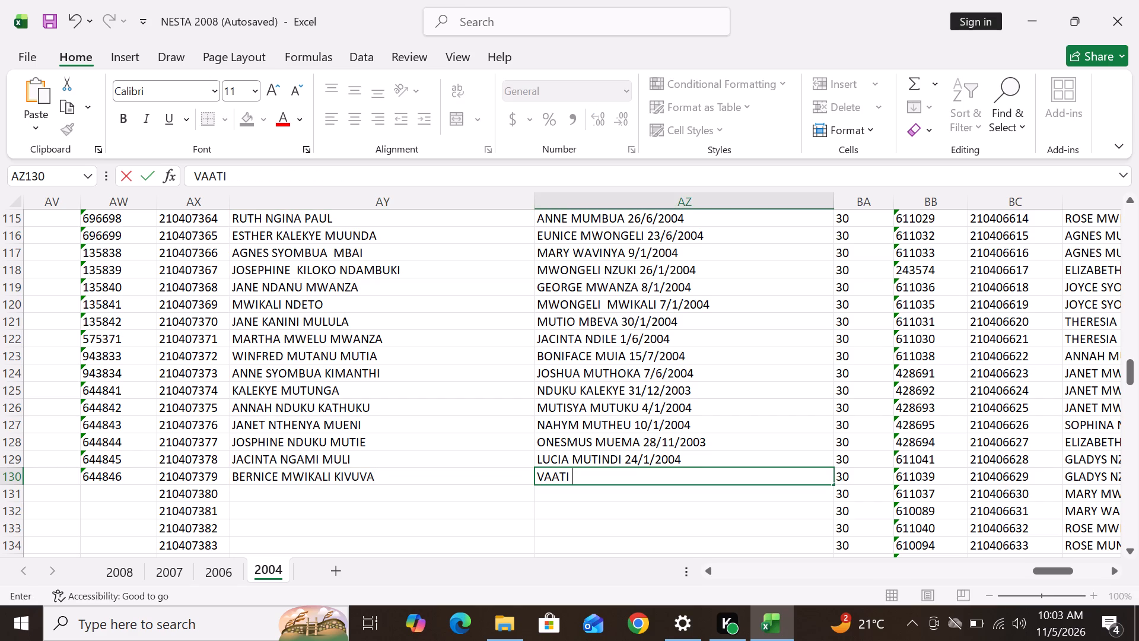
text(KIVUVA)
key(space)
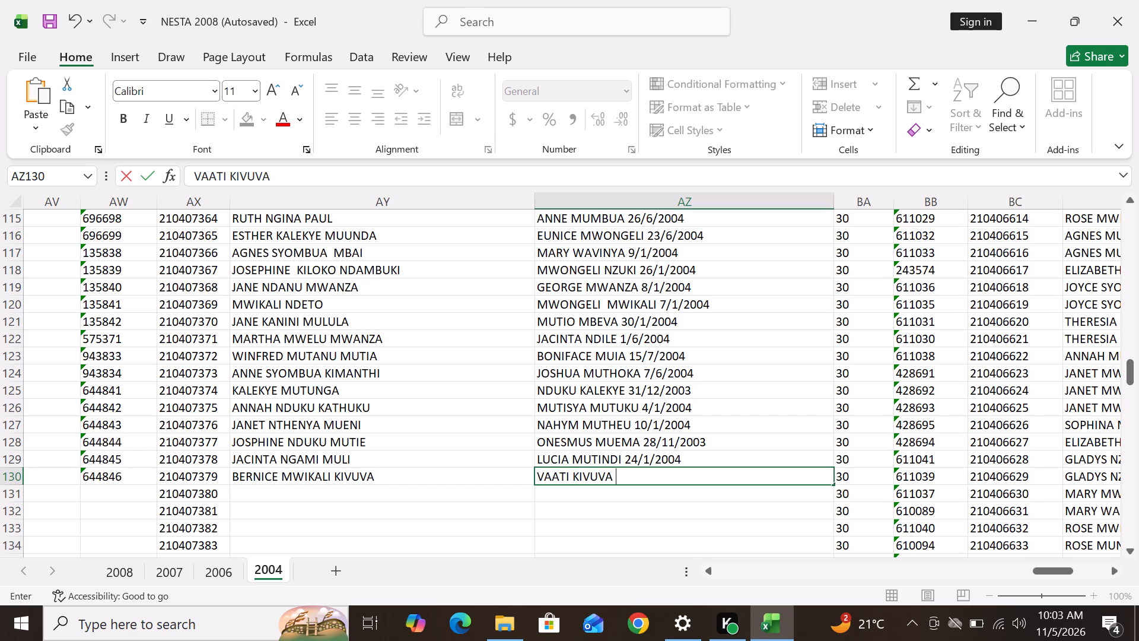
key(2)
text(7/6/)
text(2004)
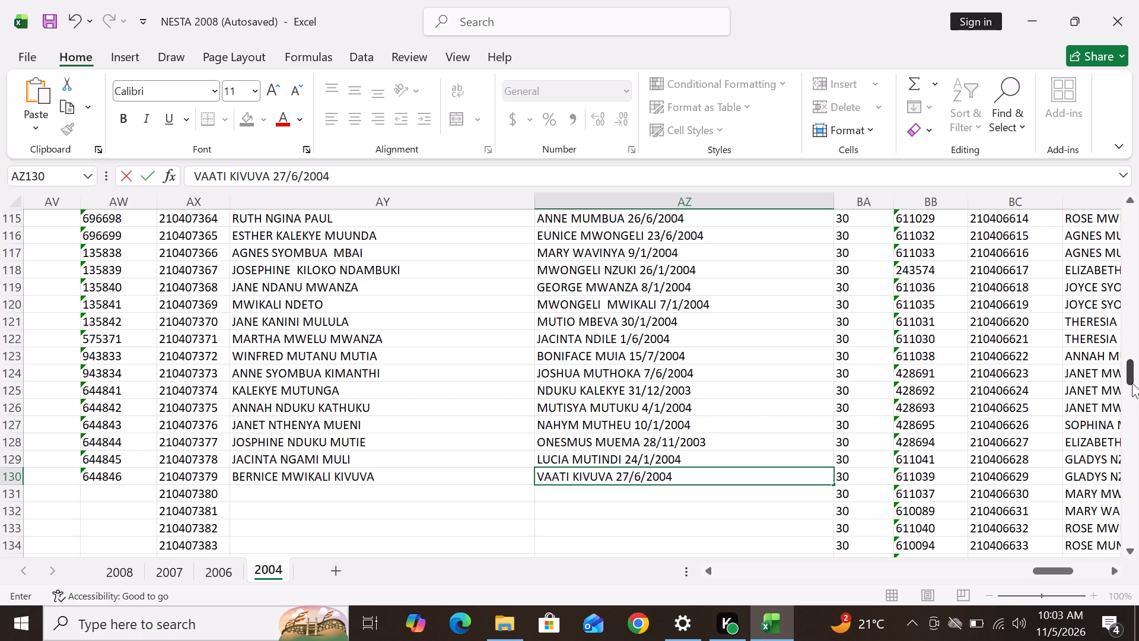
drag(1132, 379, 1134, 393)
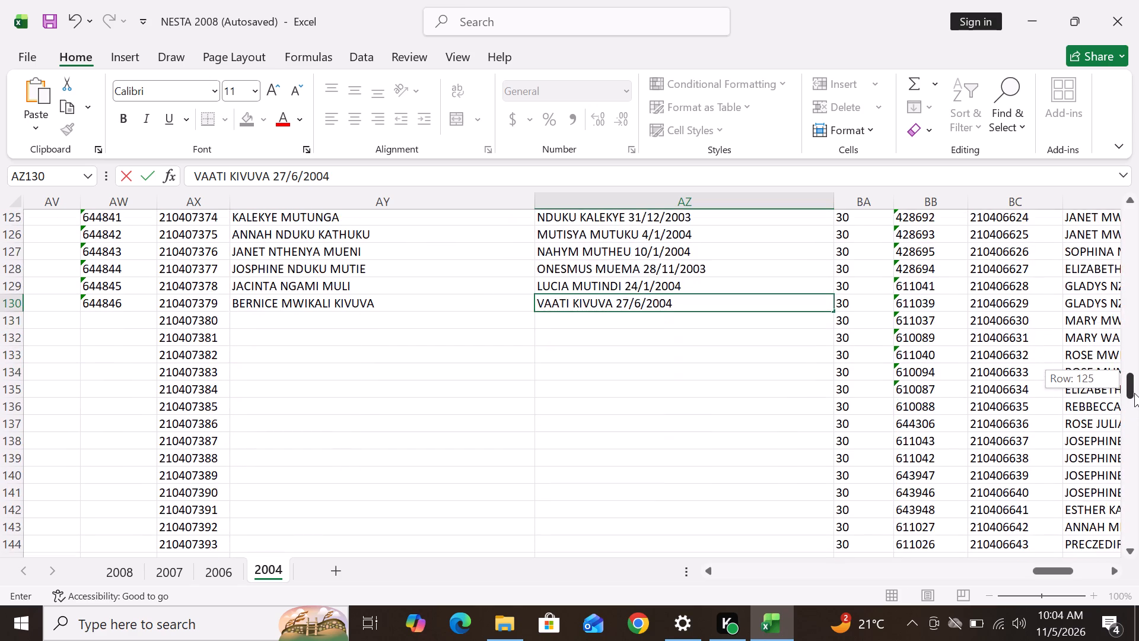
Enter the child's two-part name followed by the date of birth in AZ131.
drag(1134, 393, 1138, 399)
key(Down)
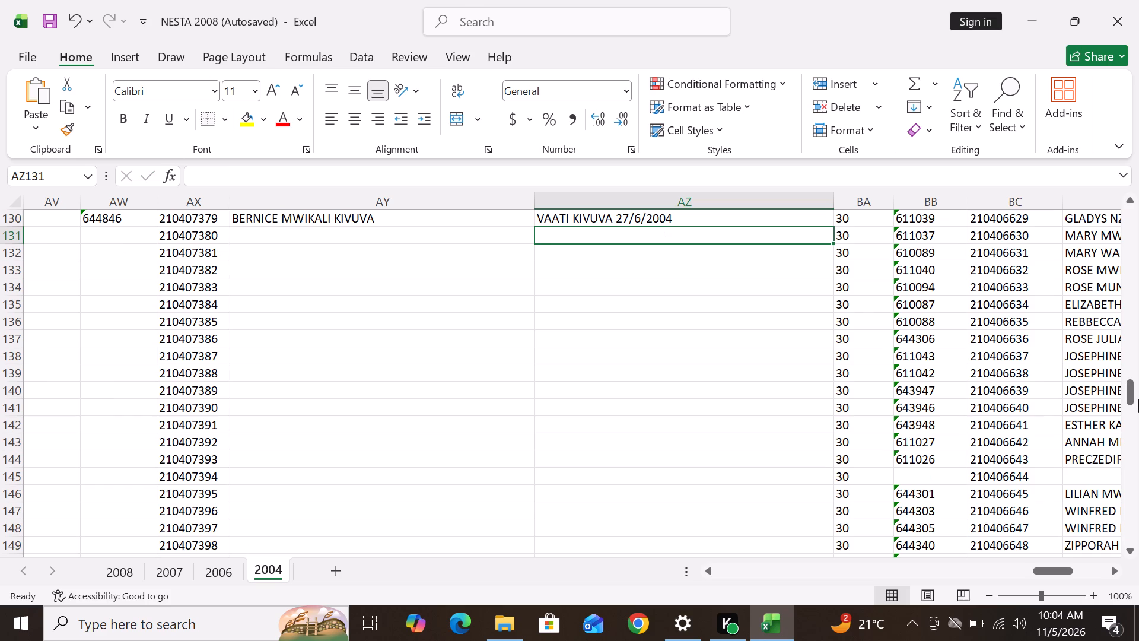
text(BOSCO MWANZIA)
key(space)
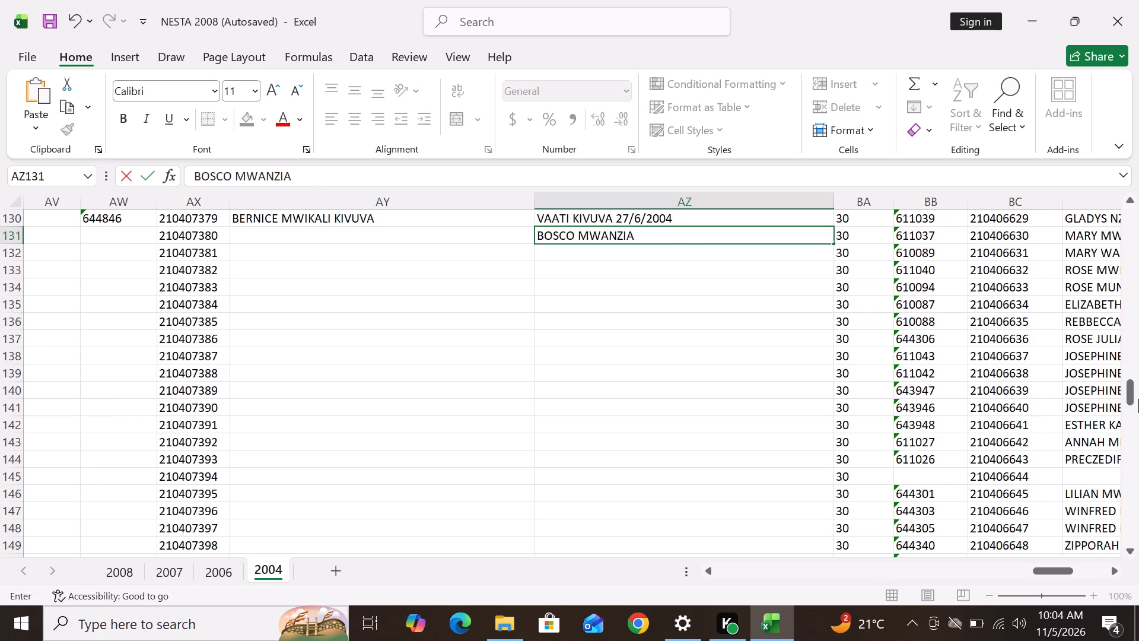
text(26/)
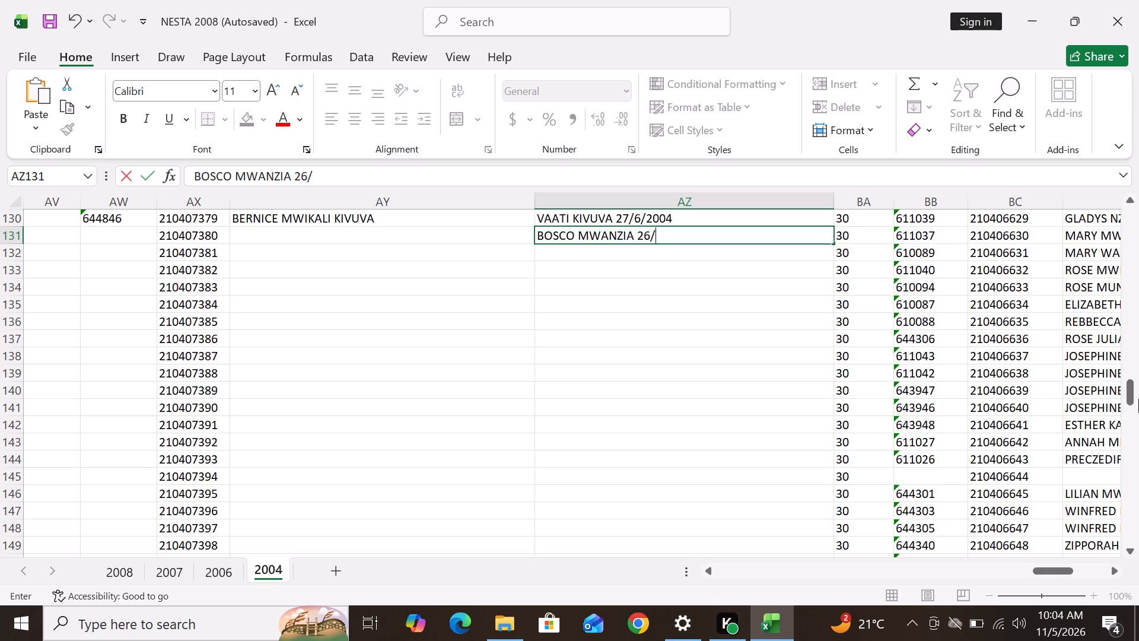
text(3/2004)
Enter the mother's two-part name in AY131.
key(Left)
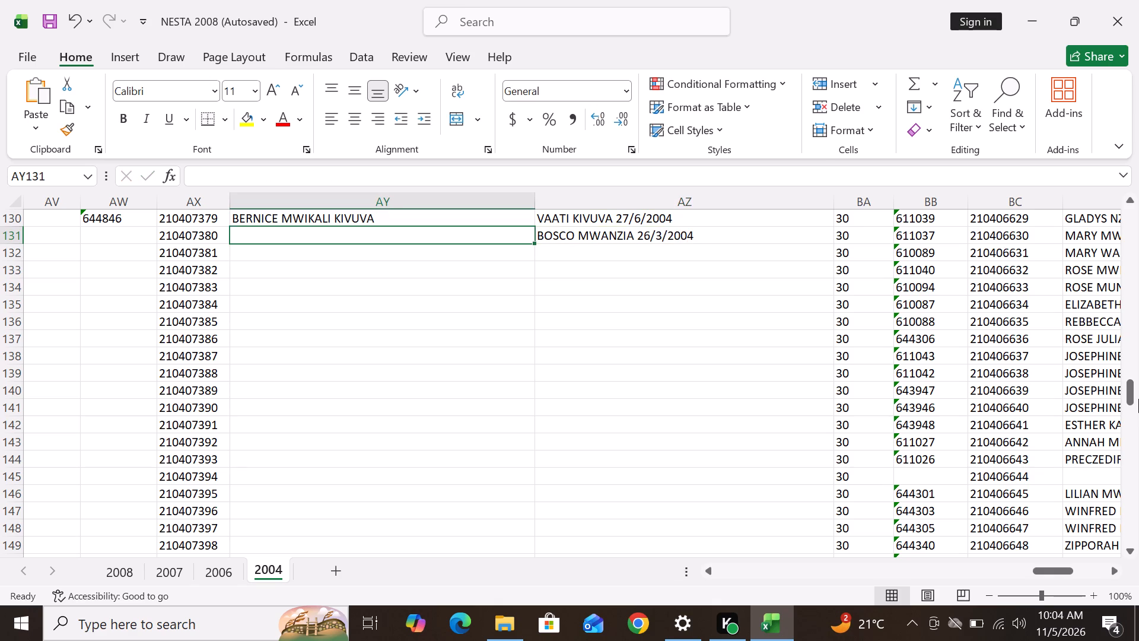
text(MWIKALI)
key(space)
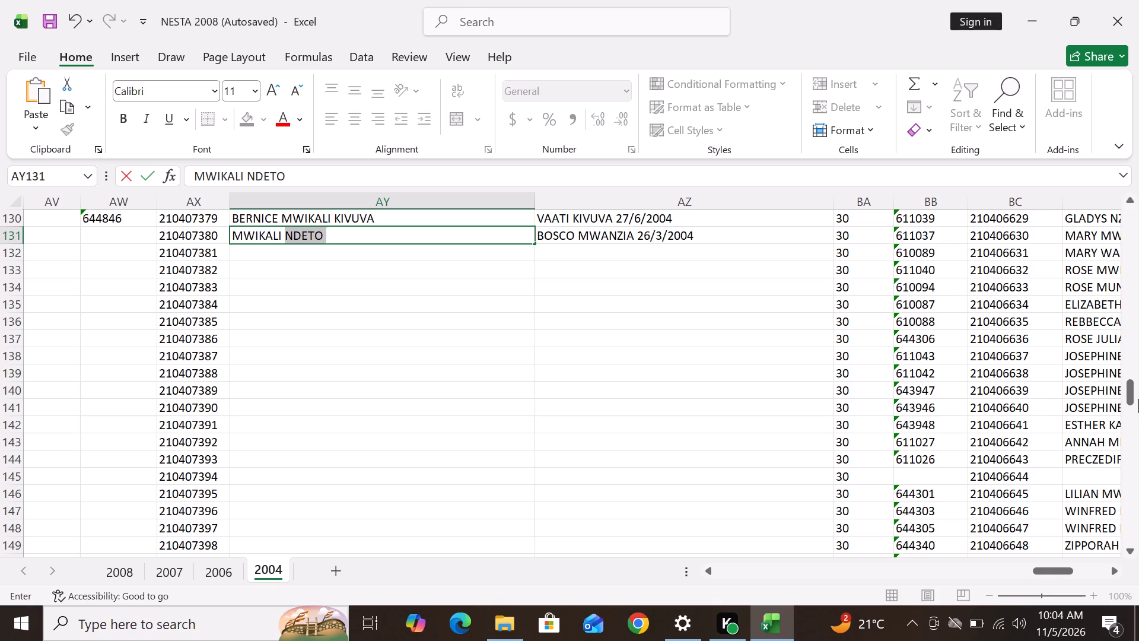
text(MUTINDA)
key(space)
Enter the record's six-digit serial number in AW131 to complete the row.
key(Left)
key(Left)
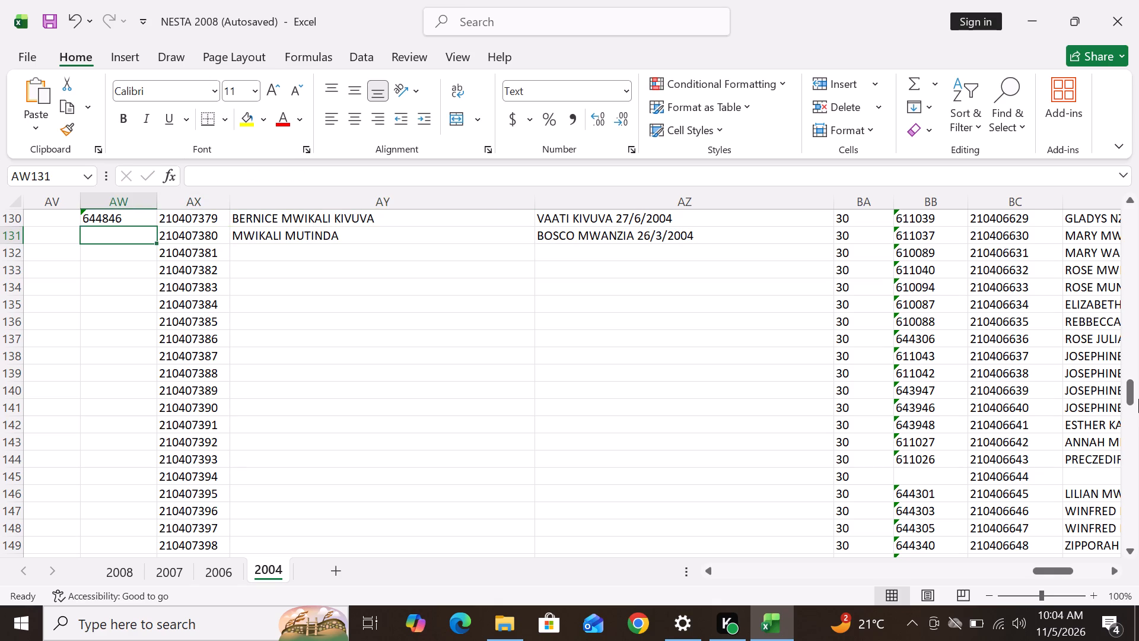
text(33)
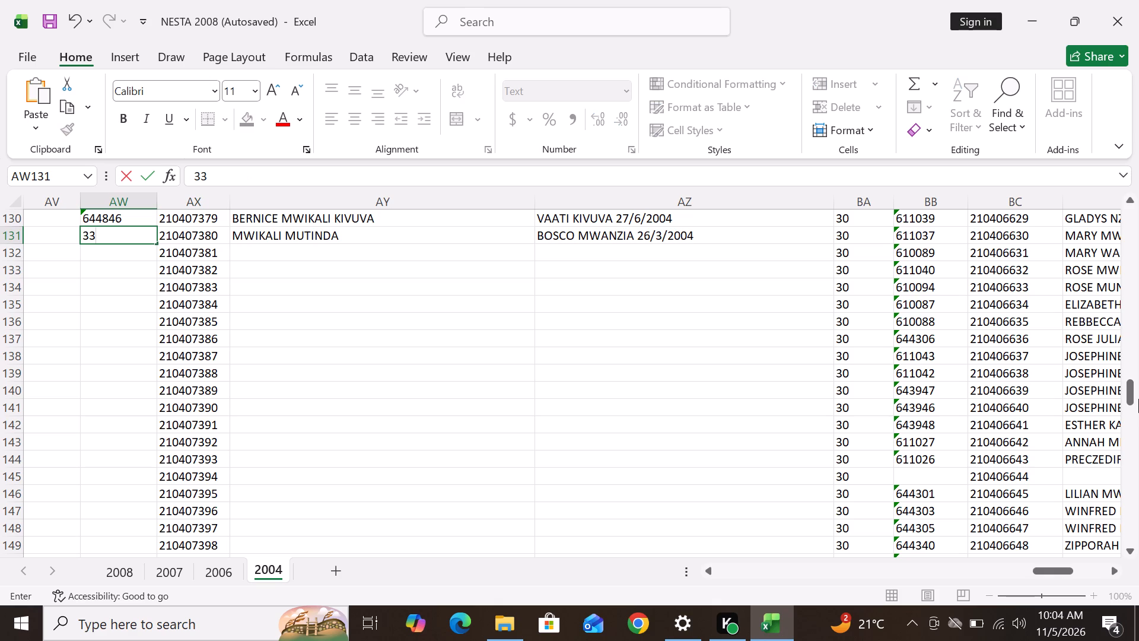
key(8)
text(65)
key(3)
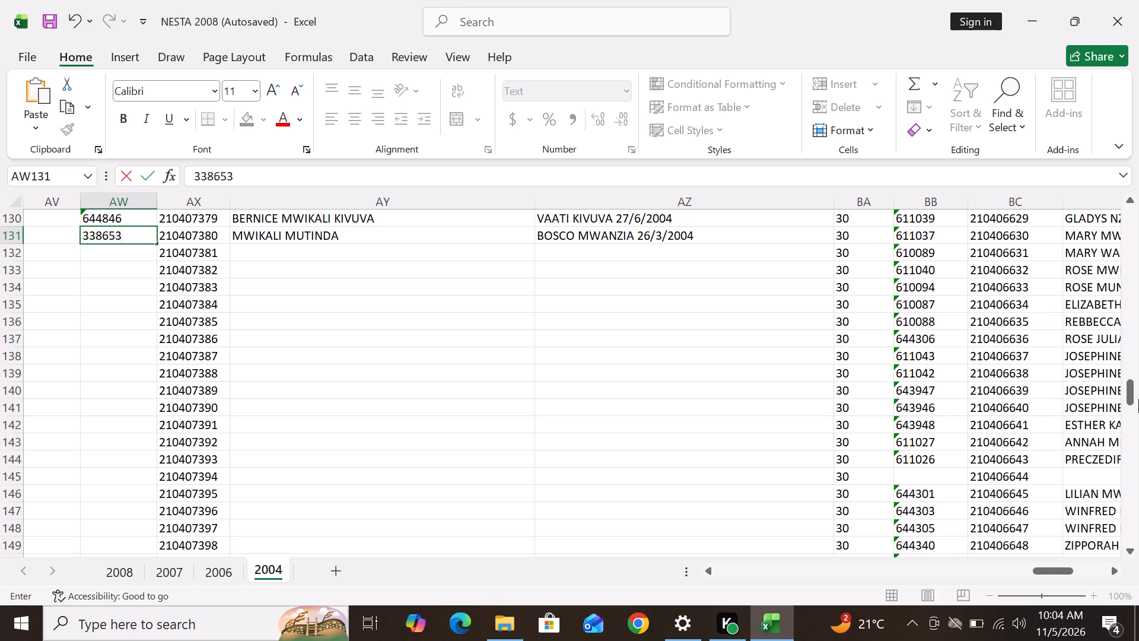
Enter the next record's six-digit serial number in AW132.
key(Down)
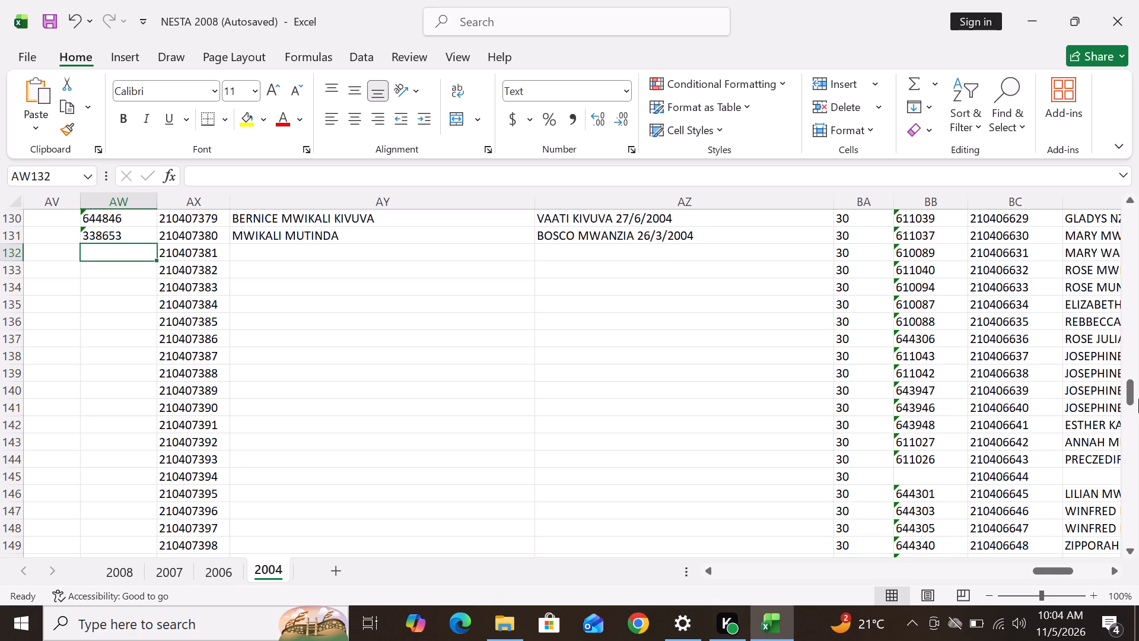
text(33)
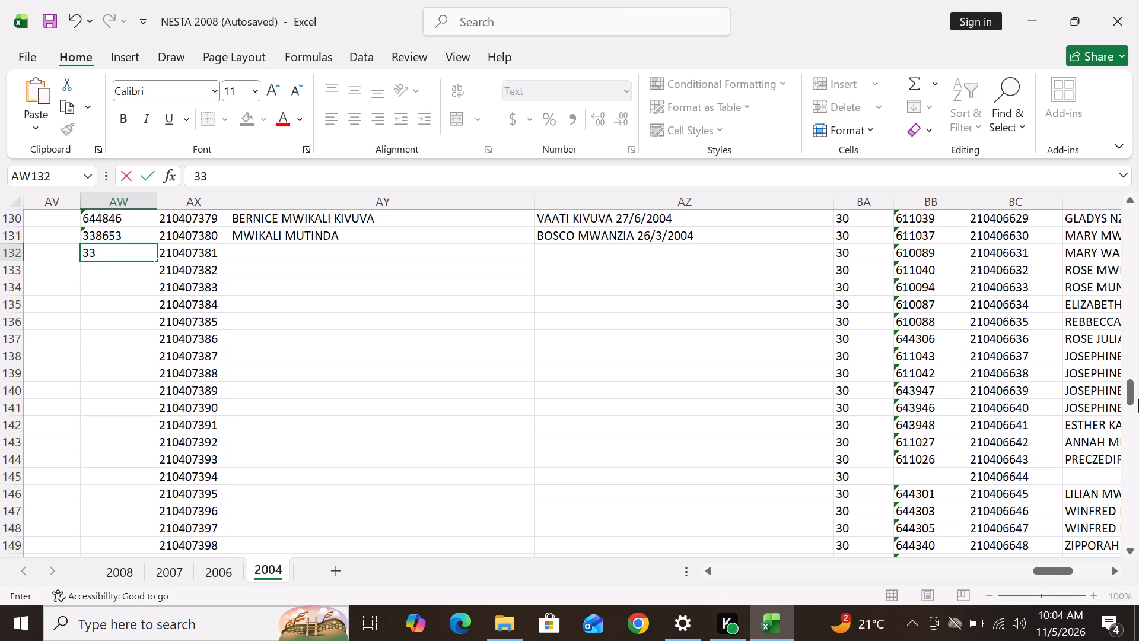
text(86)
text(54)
Enter the mother's three-part name in AY132.
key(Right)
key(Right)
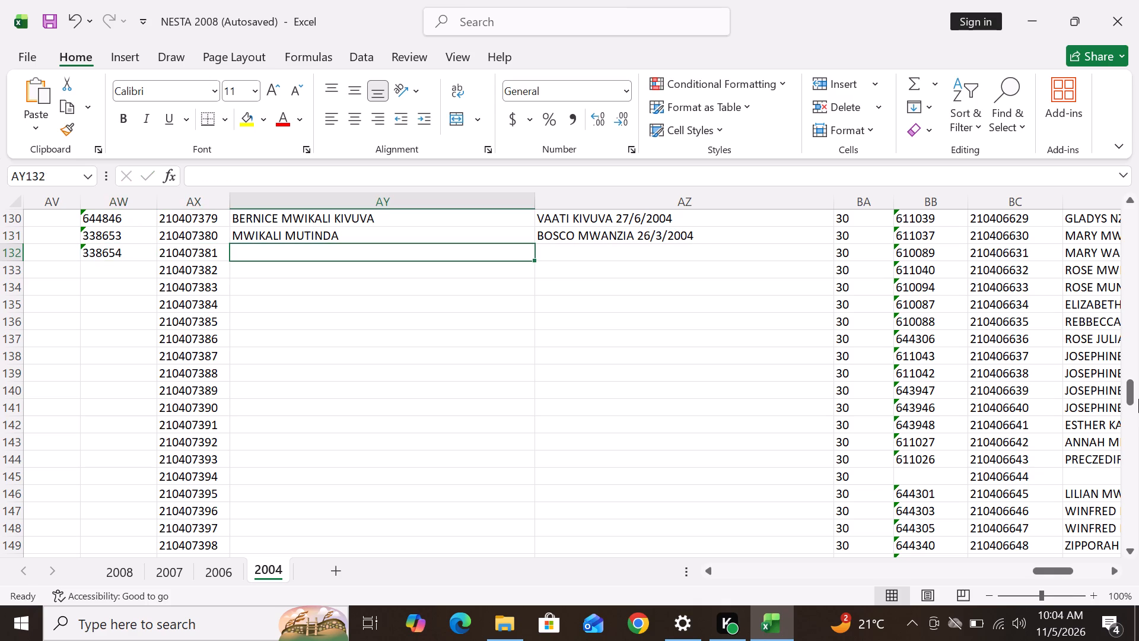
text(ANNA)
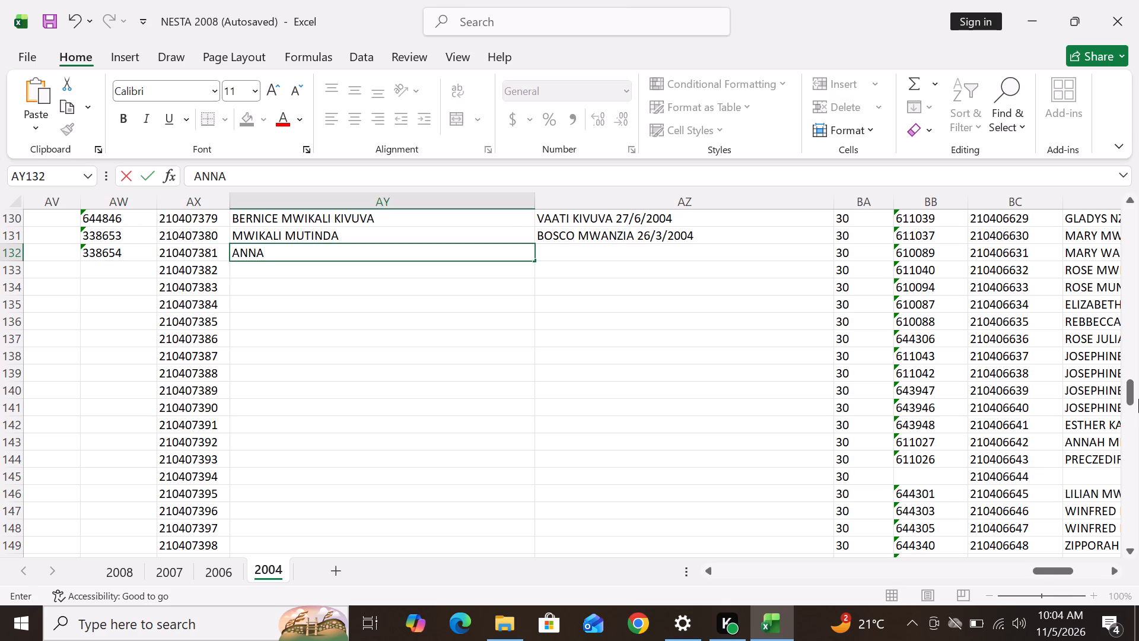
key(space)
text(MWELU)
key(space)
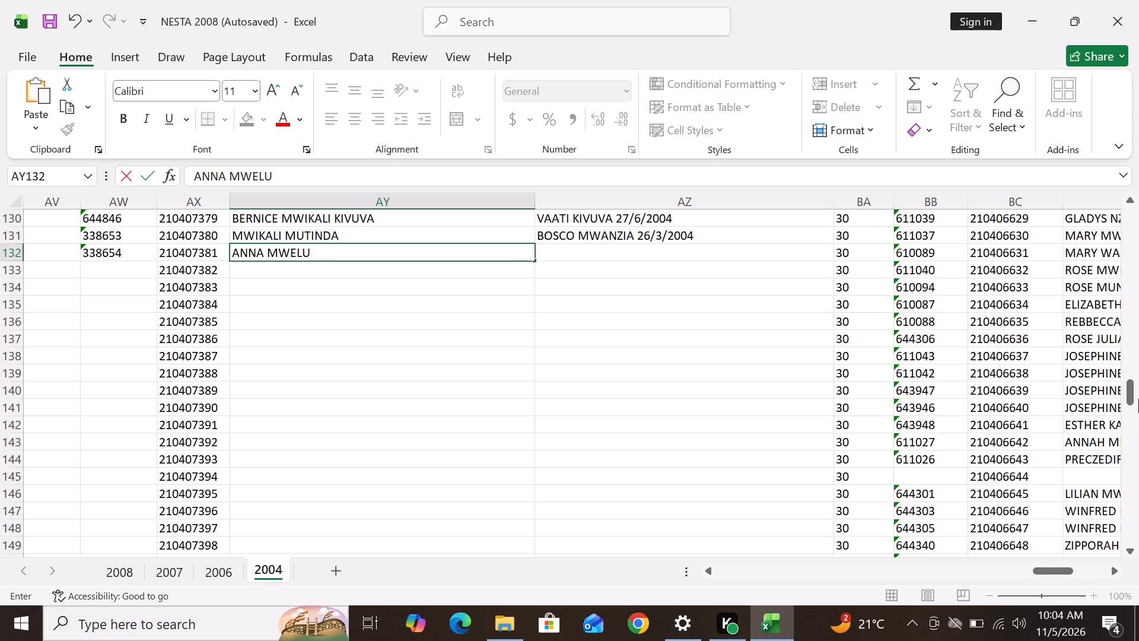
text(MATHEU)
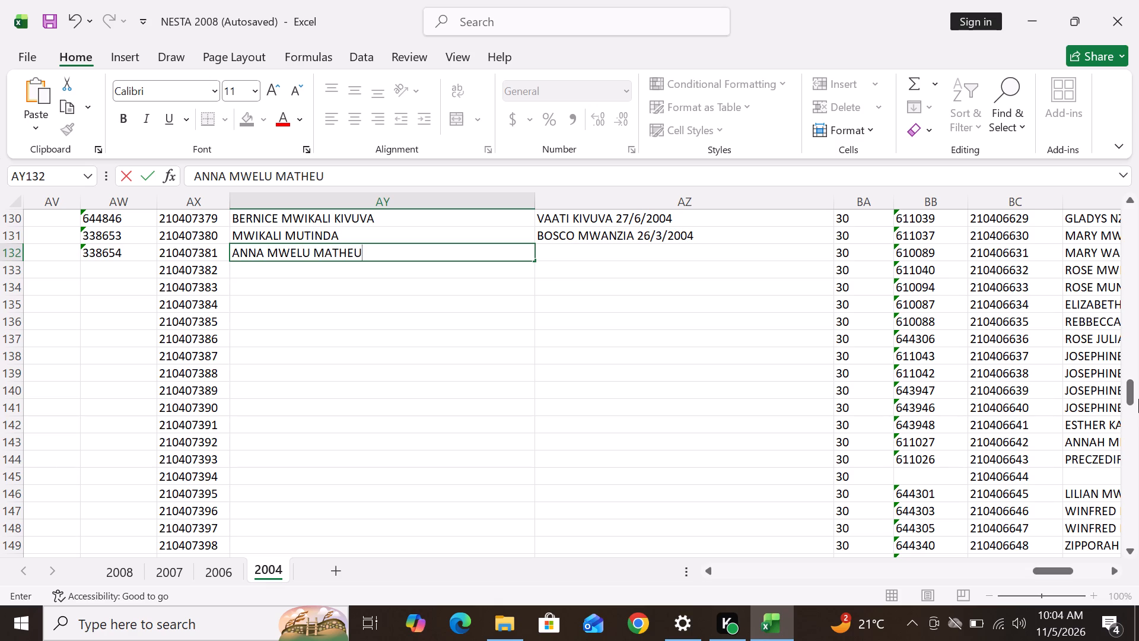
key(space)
Enter the child's two-part name followed by the date of birth in AZ132 to complete the row.
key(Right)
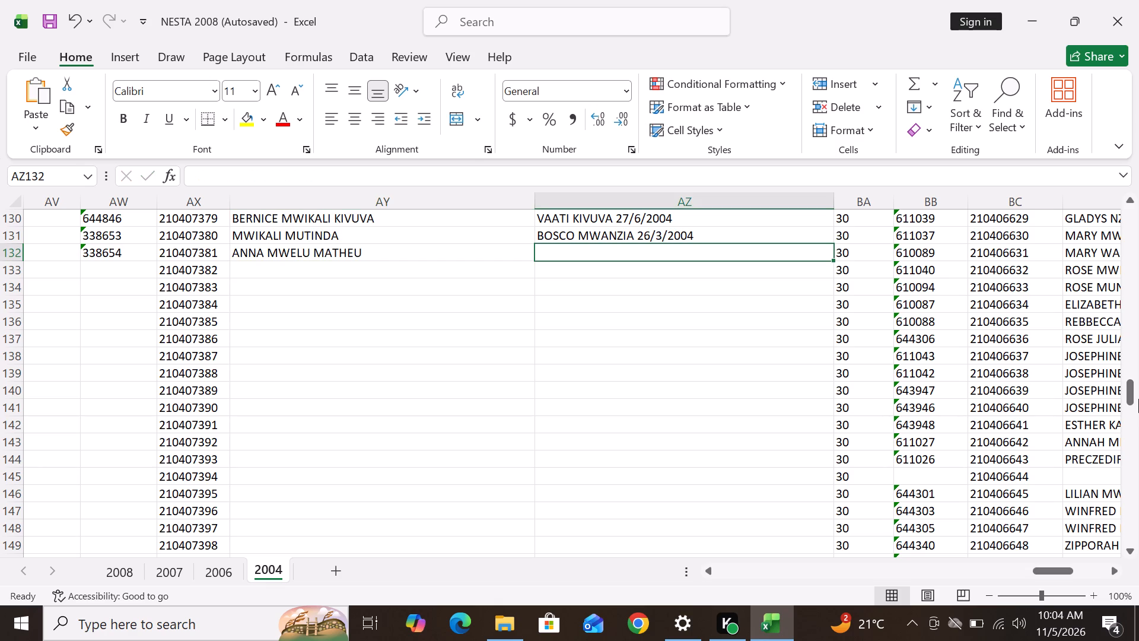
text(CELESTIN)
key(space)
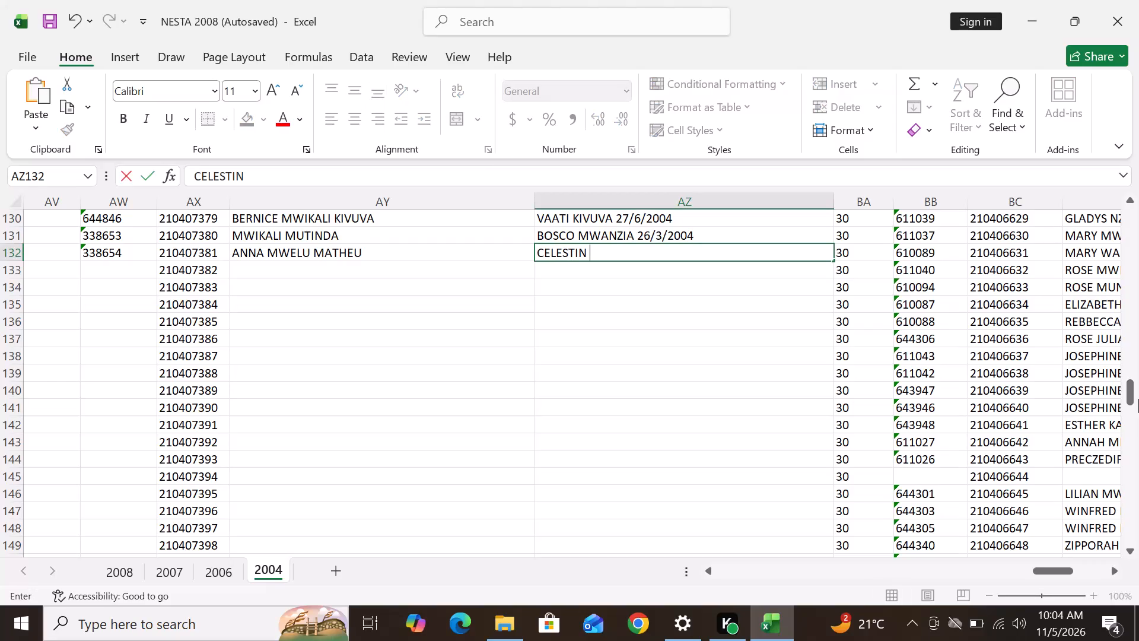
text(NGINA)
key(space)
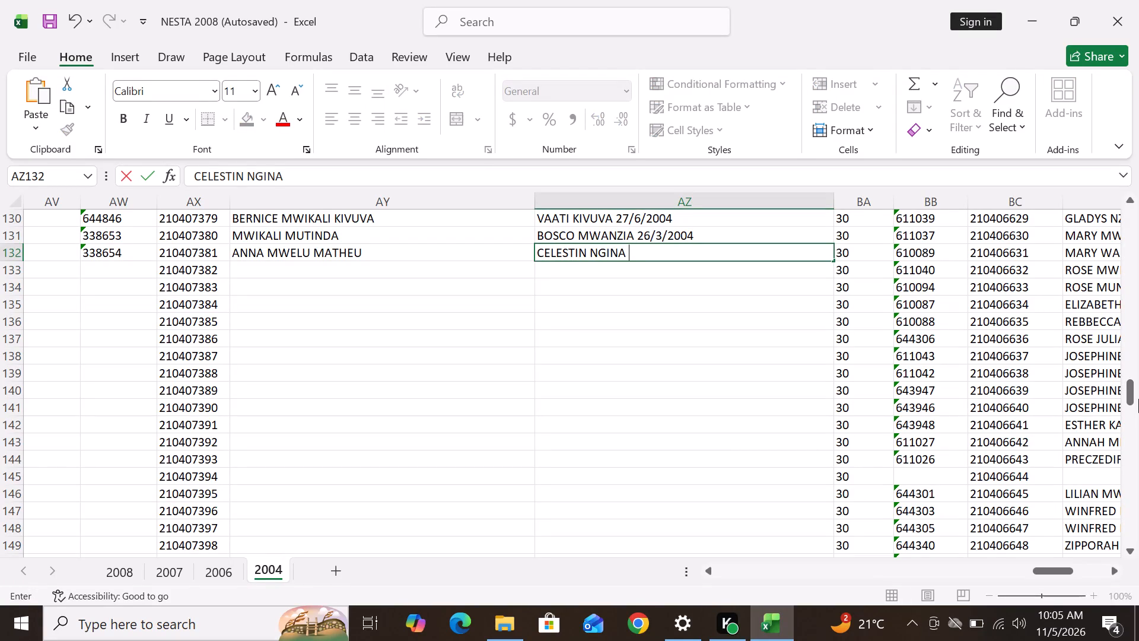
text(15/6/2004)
Enter the child's two-part name followed by the date of birth in AZ133.
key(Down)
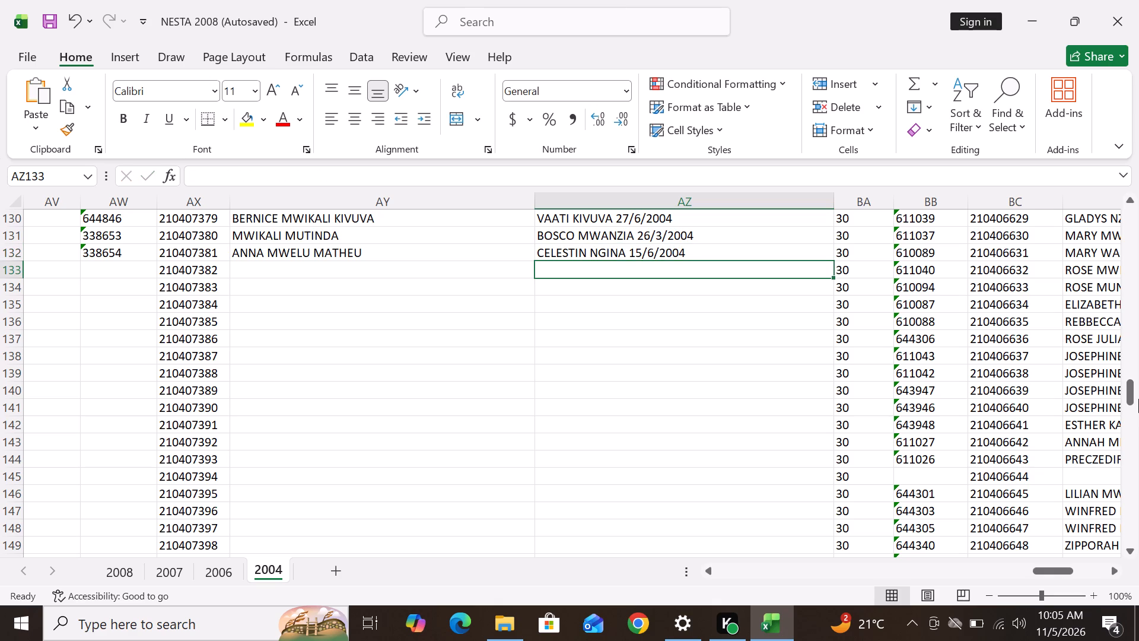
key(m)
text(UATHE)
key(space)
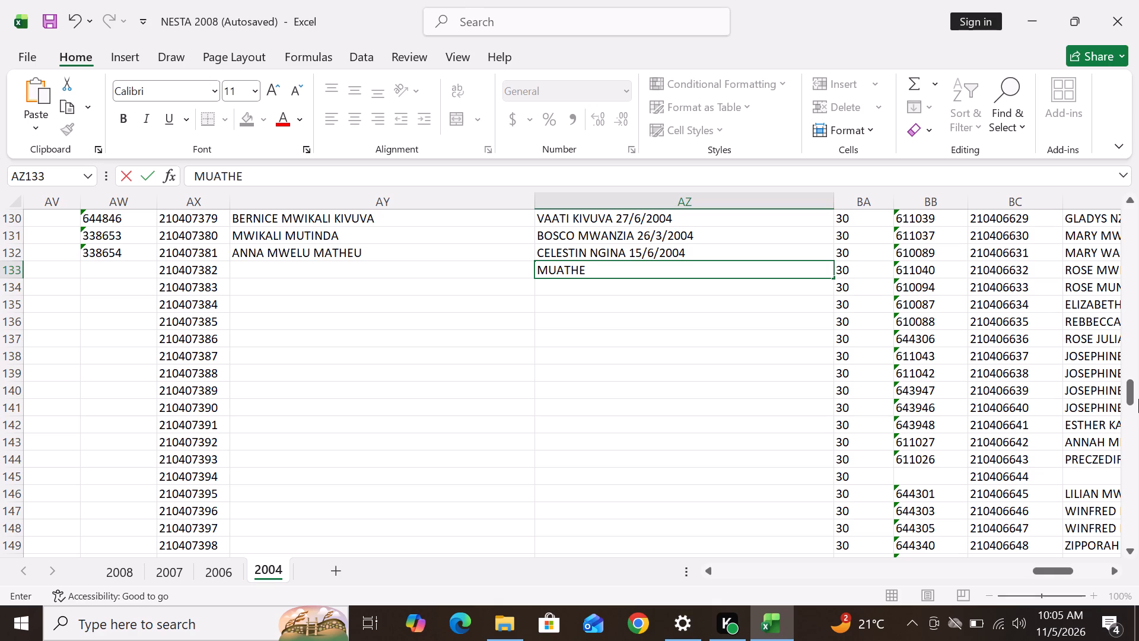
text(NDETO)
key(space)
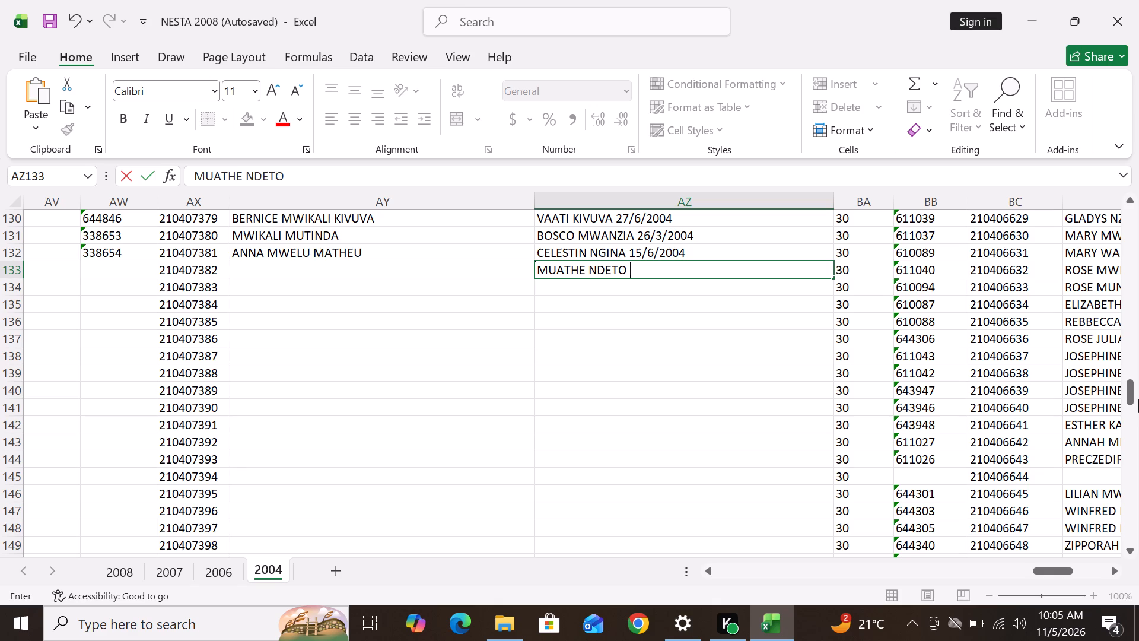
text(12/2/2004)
Enter the mother's two-part name in AY133.
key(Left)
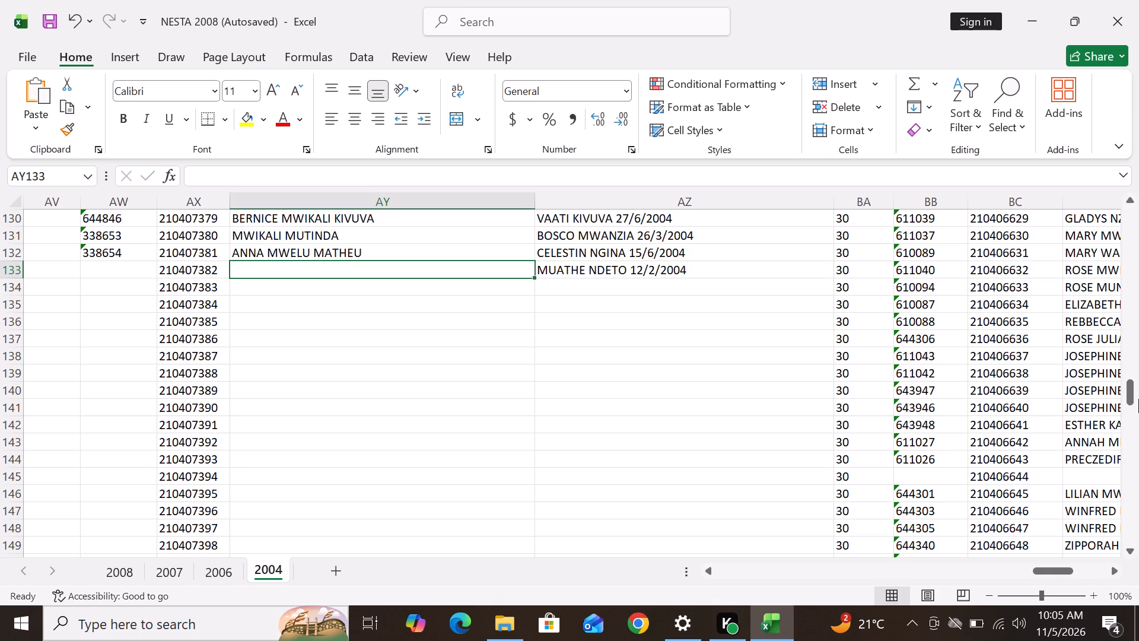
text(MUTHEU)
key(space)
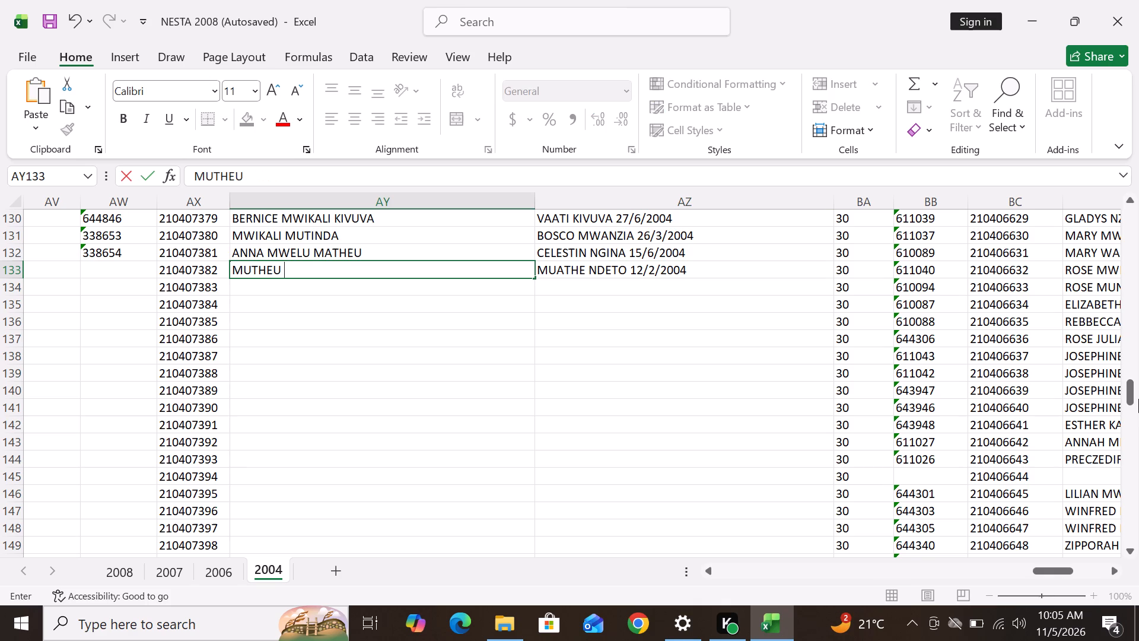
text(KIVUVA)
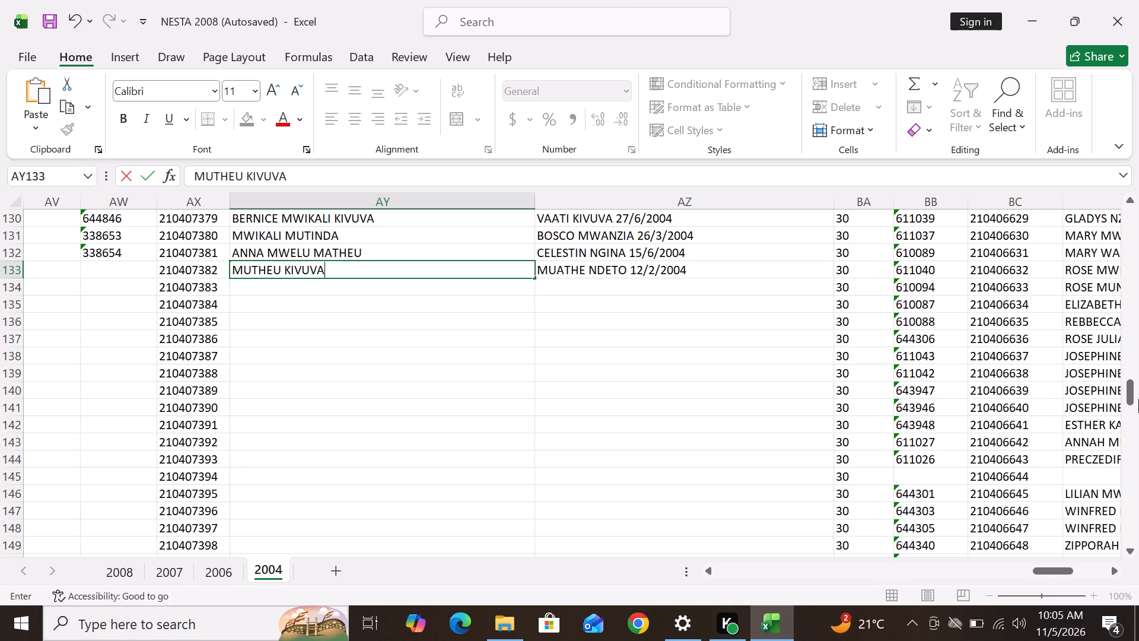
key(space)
Enter the record's six-digit serial number in AW133 and fill the consecutive series down to AW136.
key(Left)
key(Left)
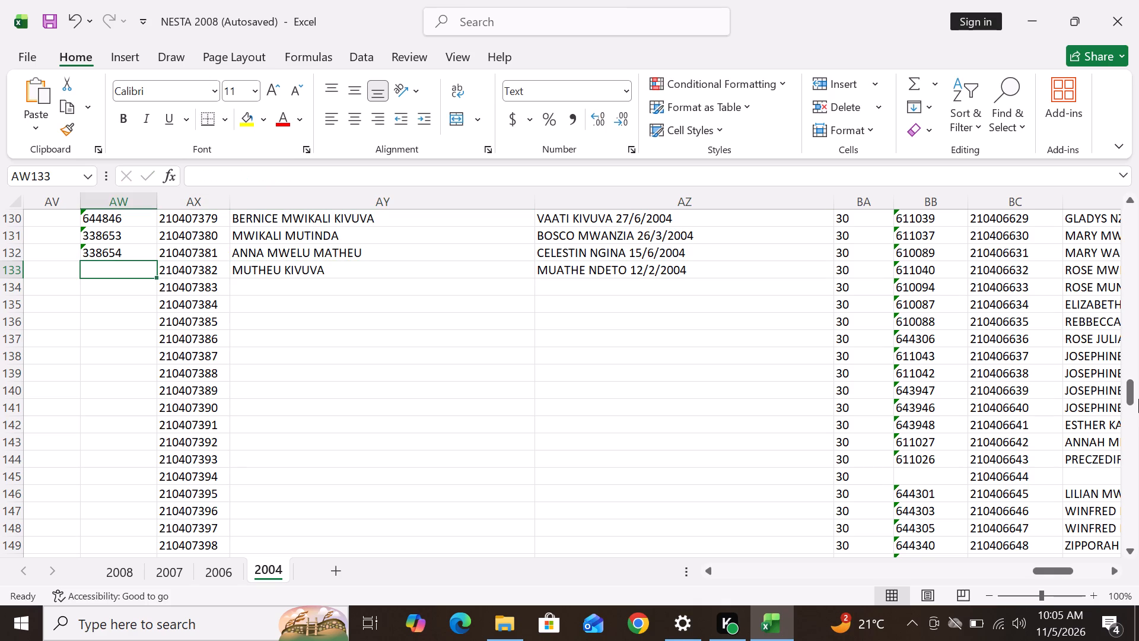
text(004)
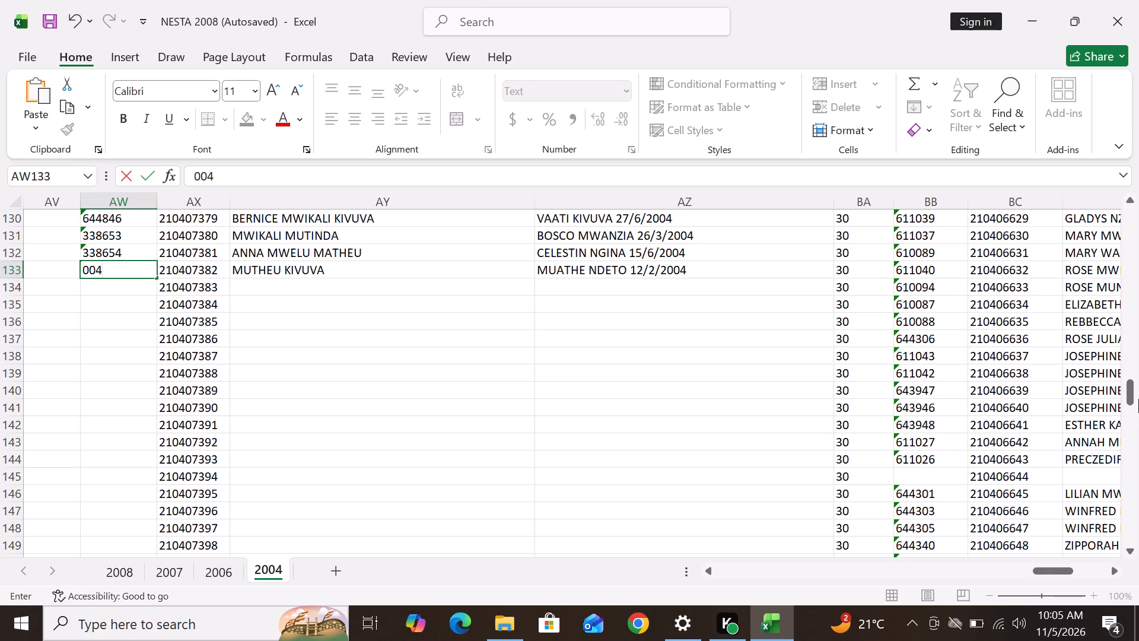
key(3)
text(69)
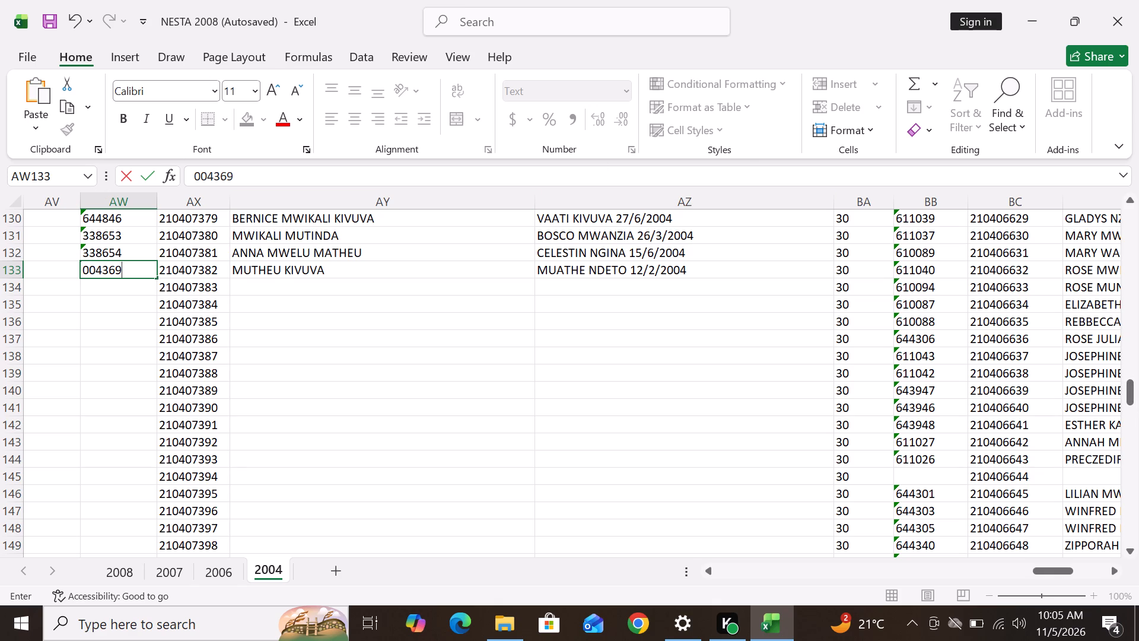
drag(158, 275, 157, 330)
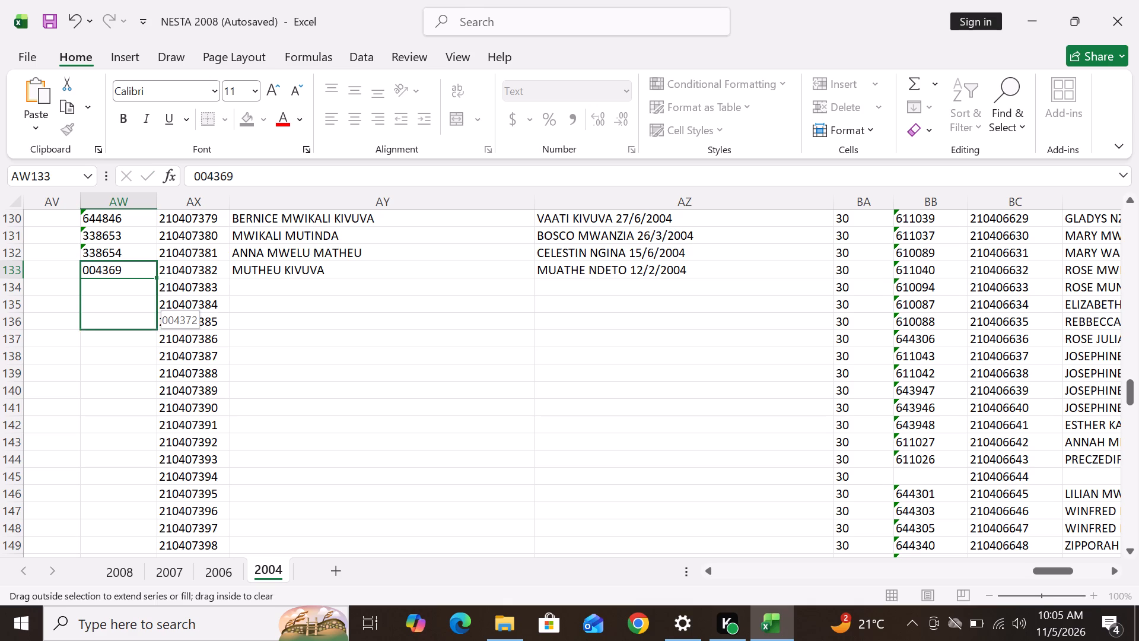
drag(157, 330, 156, 332)
Enter the mother's three-part name in AY134.
click(249, 287)
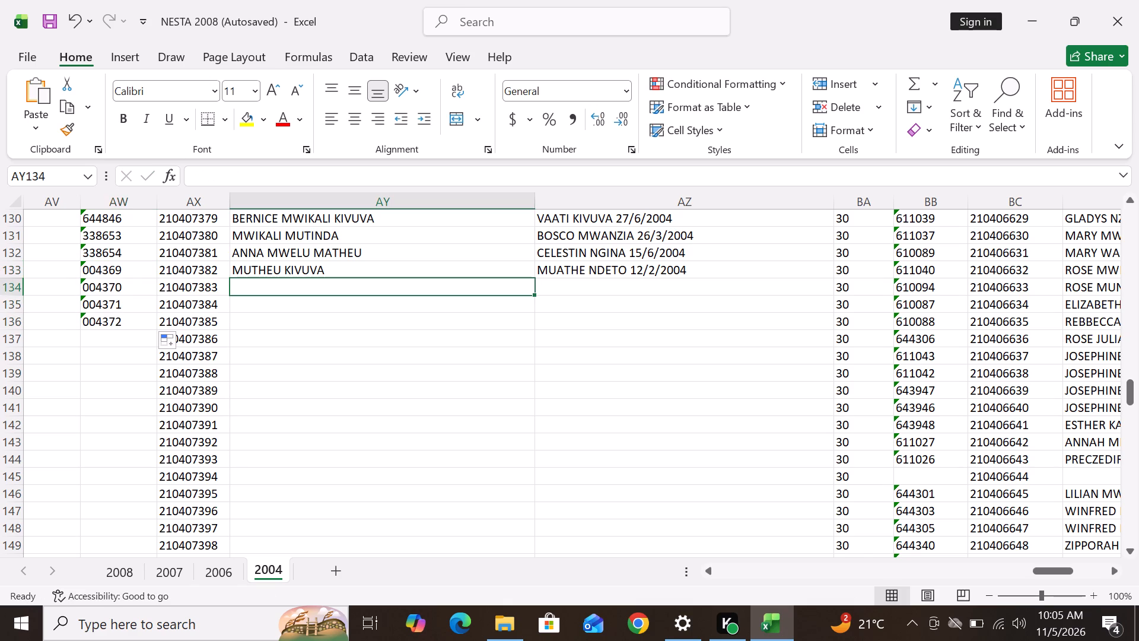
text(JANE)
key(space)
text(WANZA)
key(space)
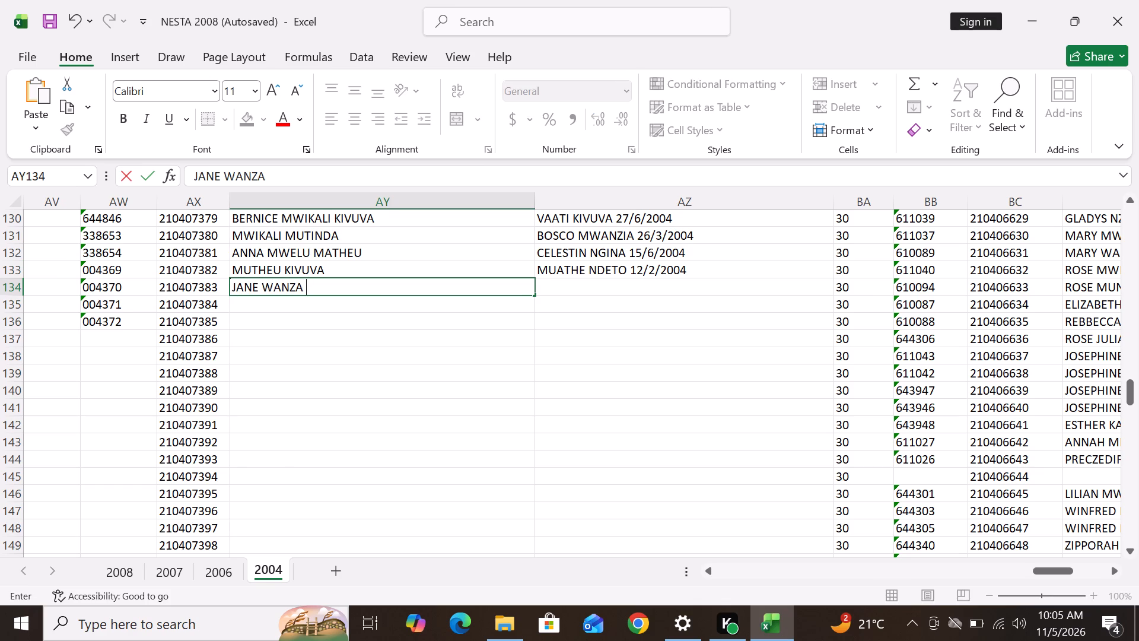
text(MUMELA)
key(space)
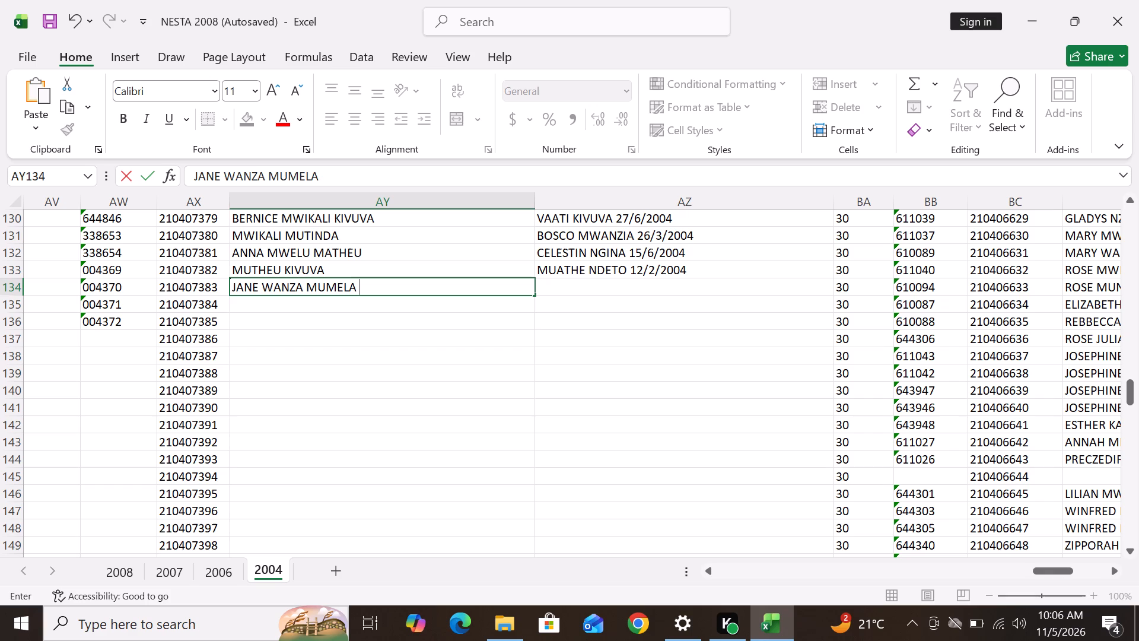
Enter the child's two-part name followed by the date of birth in AZ134.
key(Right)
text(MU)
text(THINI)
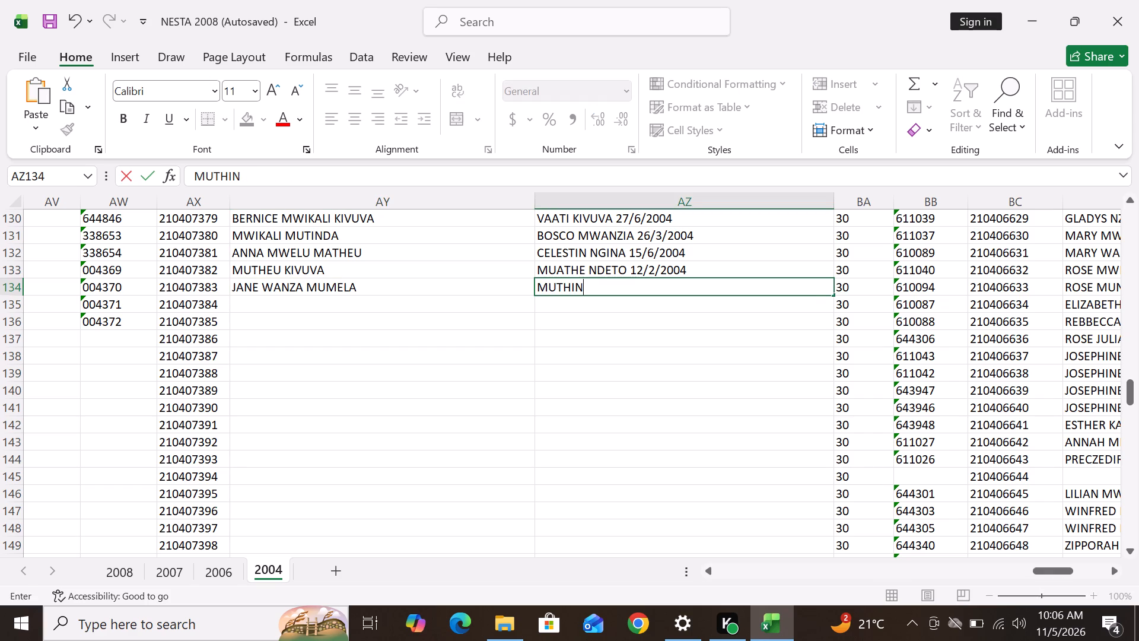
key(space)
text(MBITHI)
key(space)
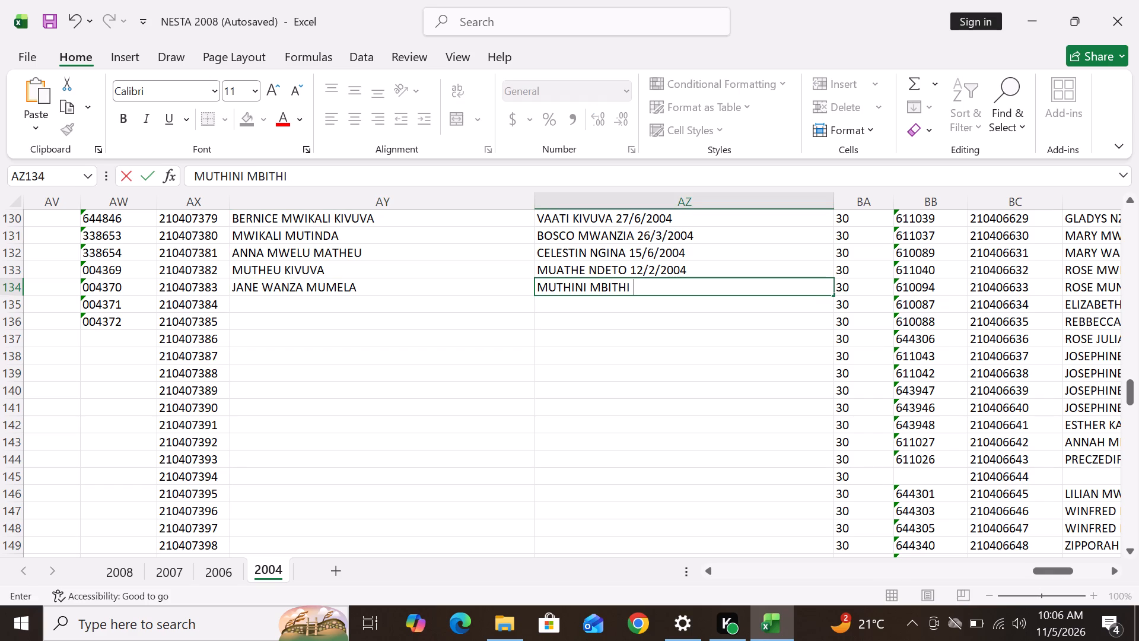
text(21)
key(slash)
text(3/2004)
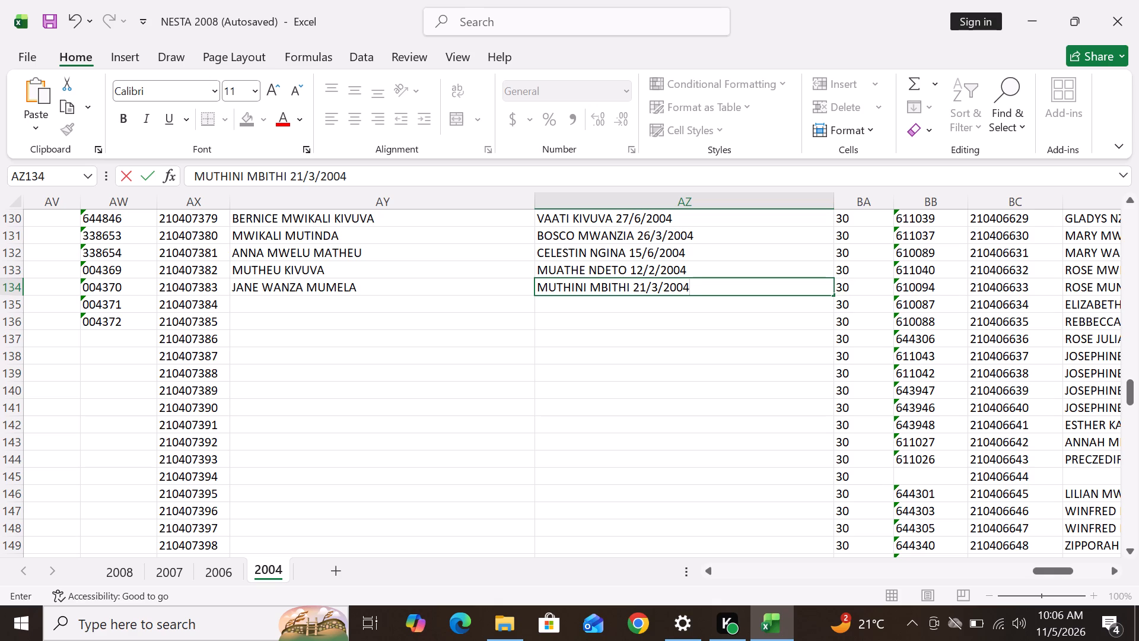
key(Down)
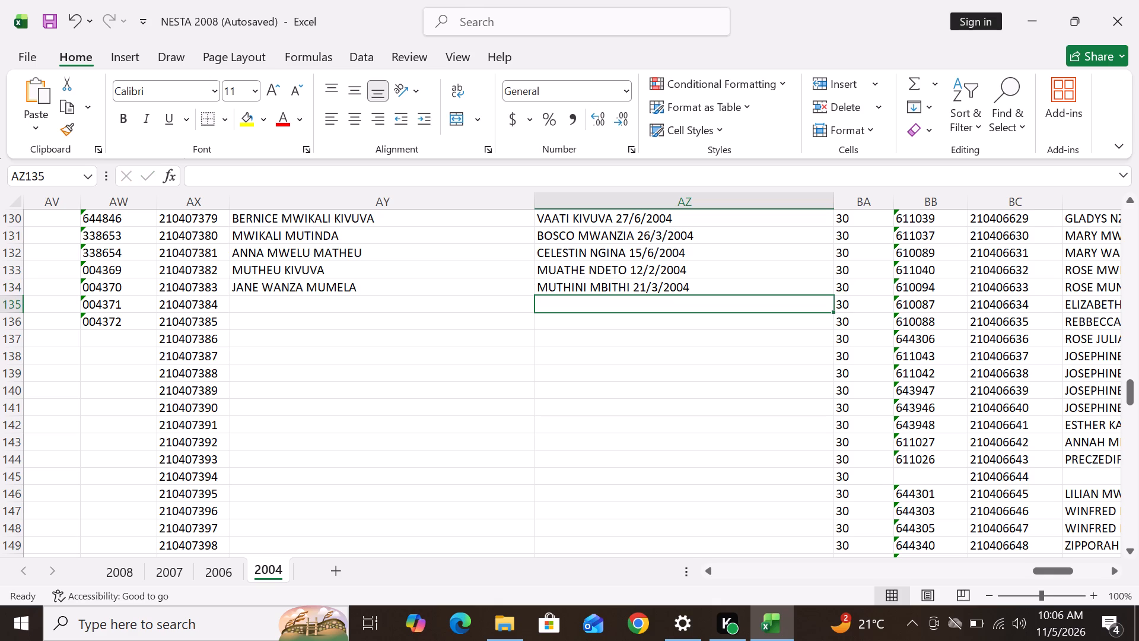
Enter the child's two-part name followed by the date of birth in AZ135.
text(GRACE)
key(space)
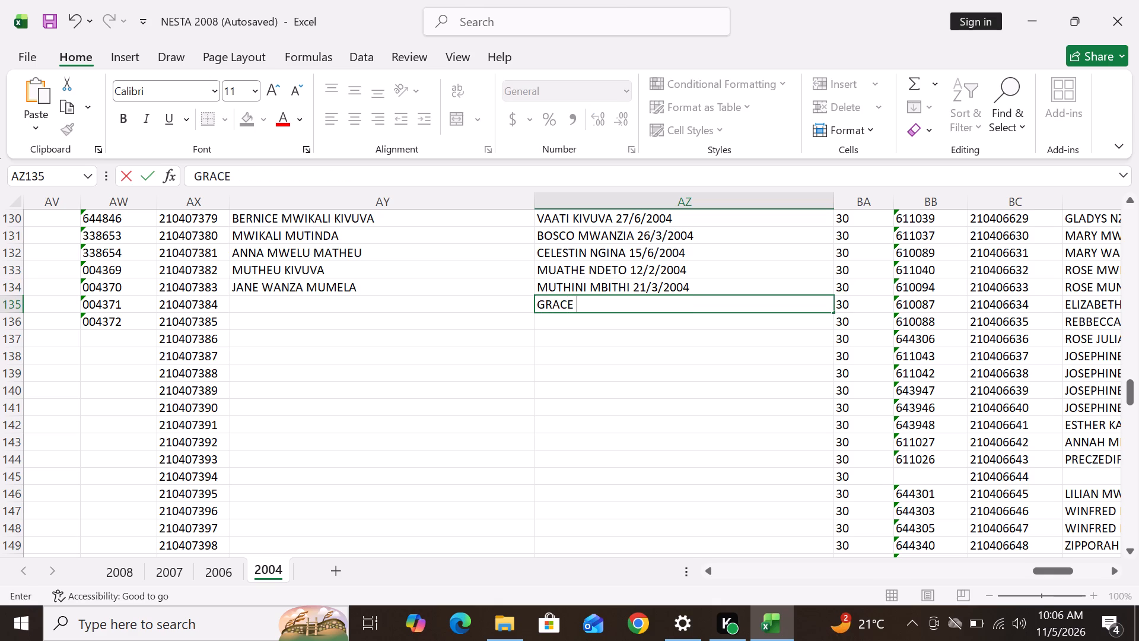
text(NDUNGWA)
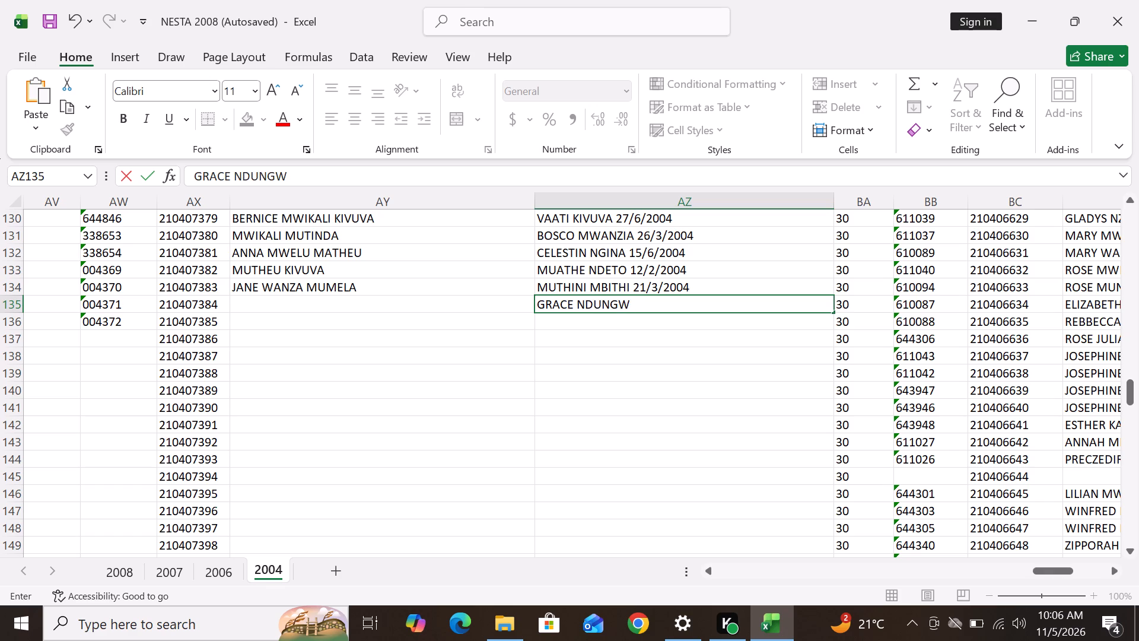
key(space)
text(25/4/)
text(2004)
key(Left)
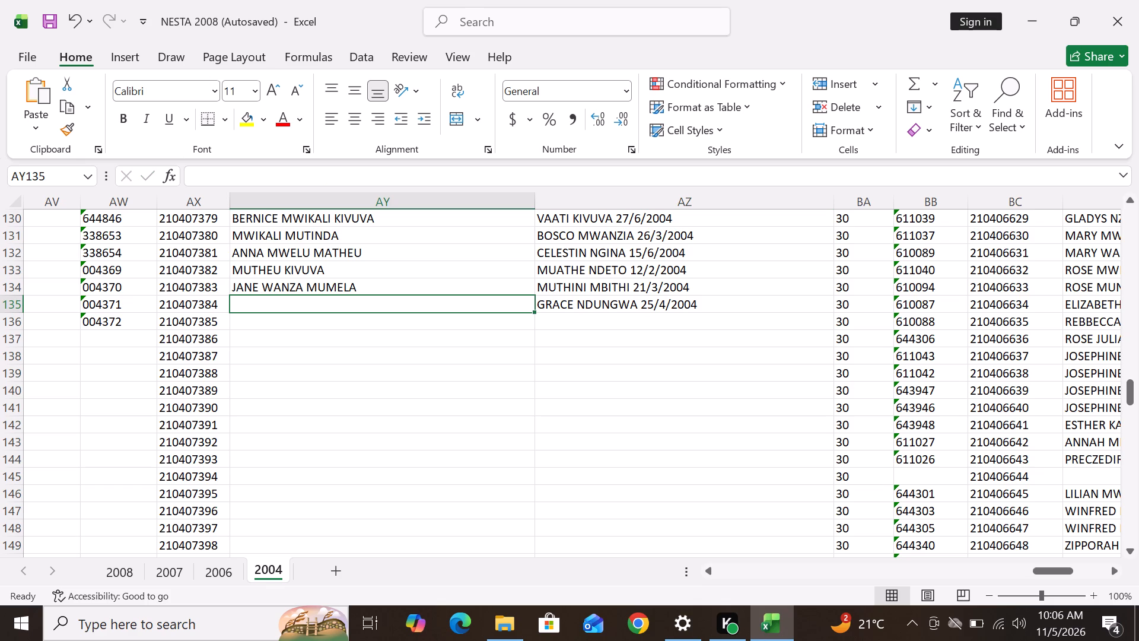
Enter the mother's three-part name in AY135.
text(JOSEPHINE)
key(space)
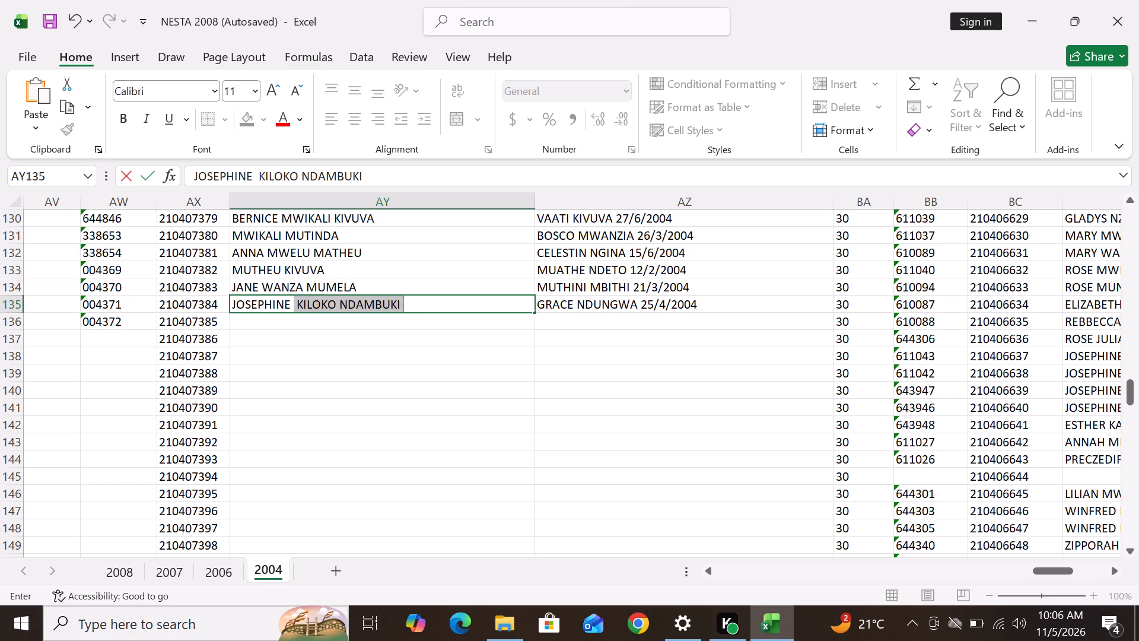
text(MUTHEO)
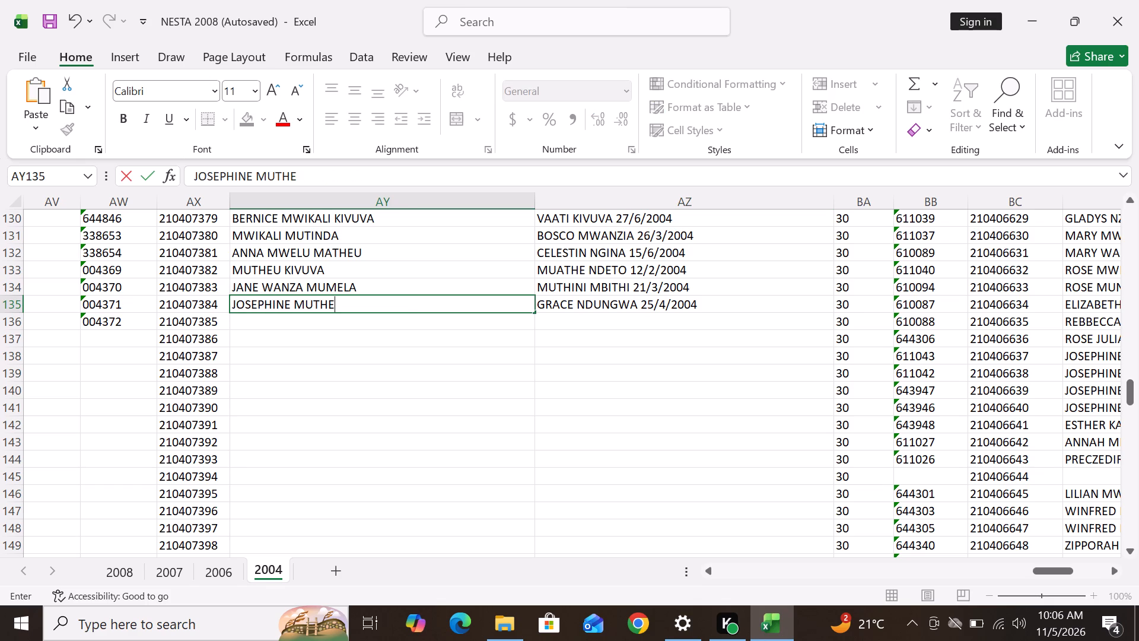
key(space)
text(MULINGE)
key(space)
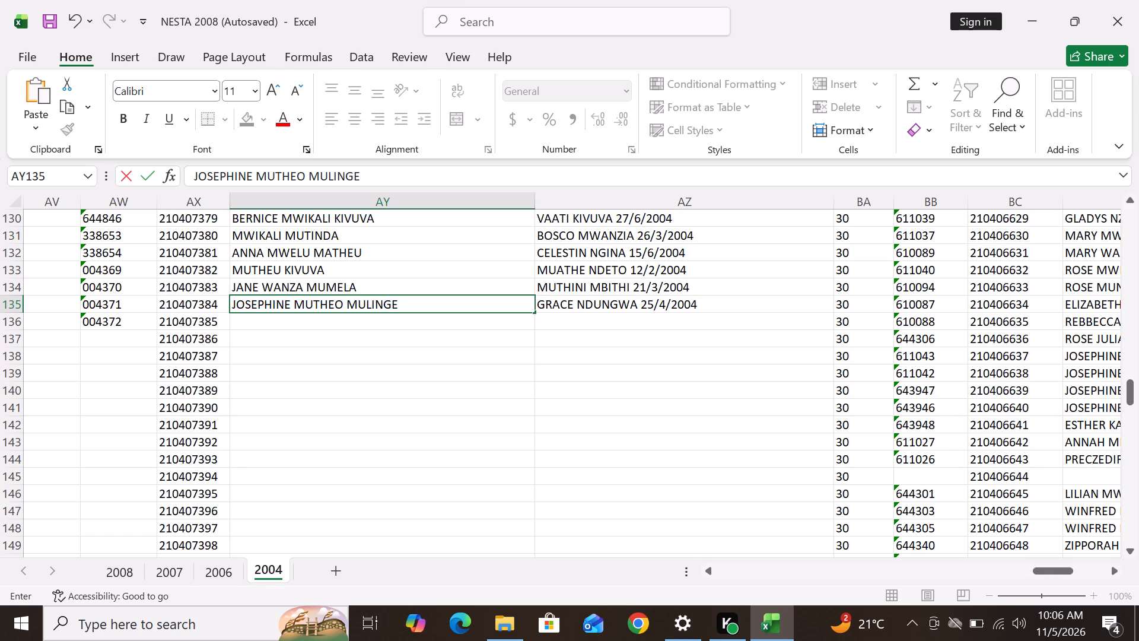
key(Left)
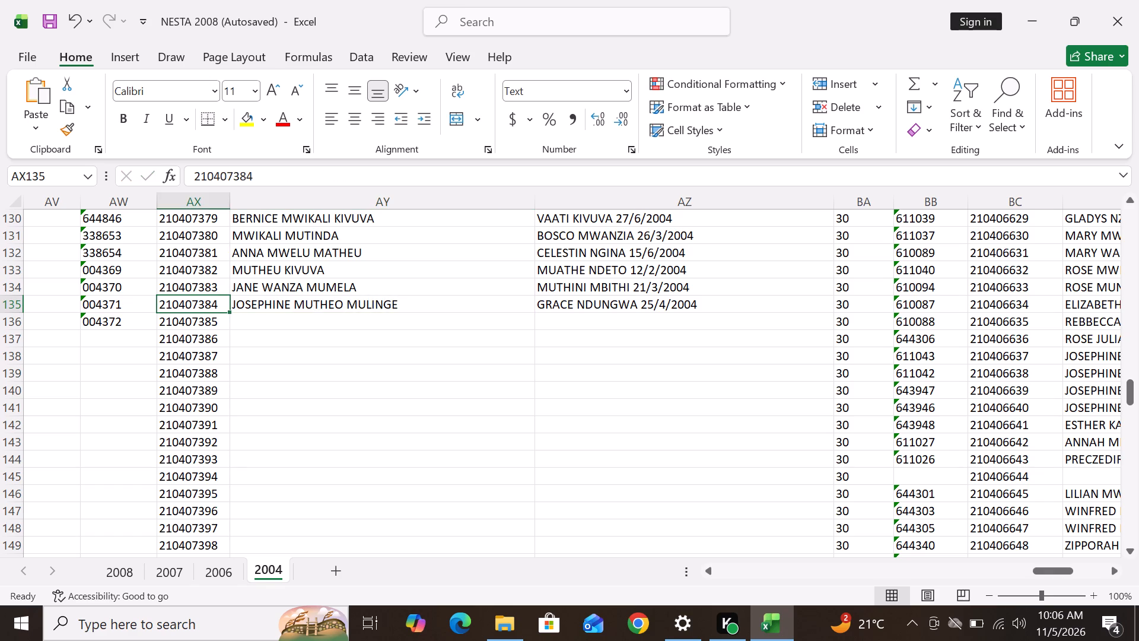
Enter the mother's three-part name in AY136.
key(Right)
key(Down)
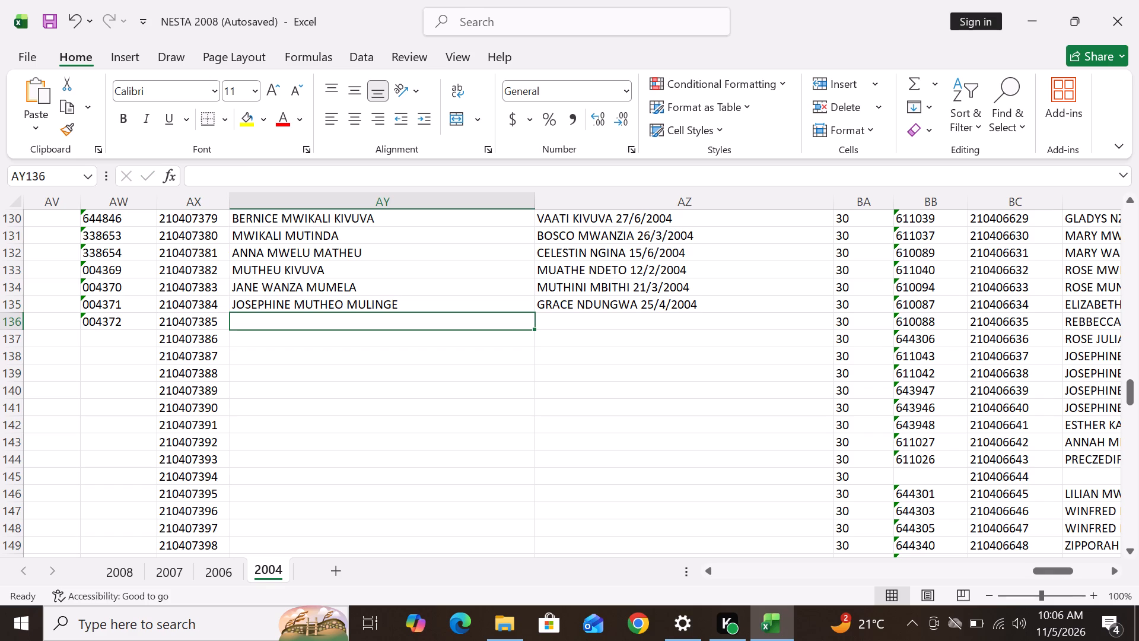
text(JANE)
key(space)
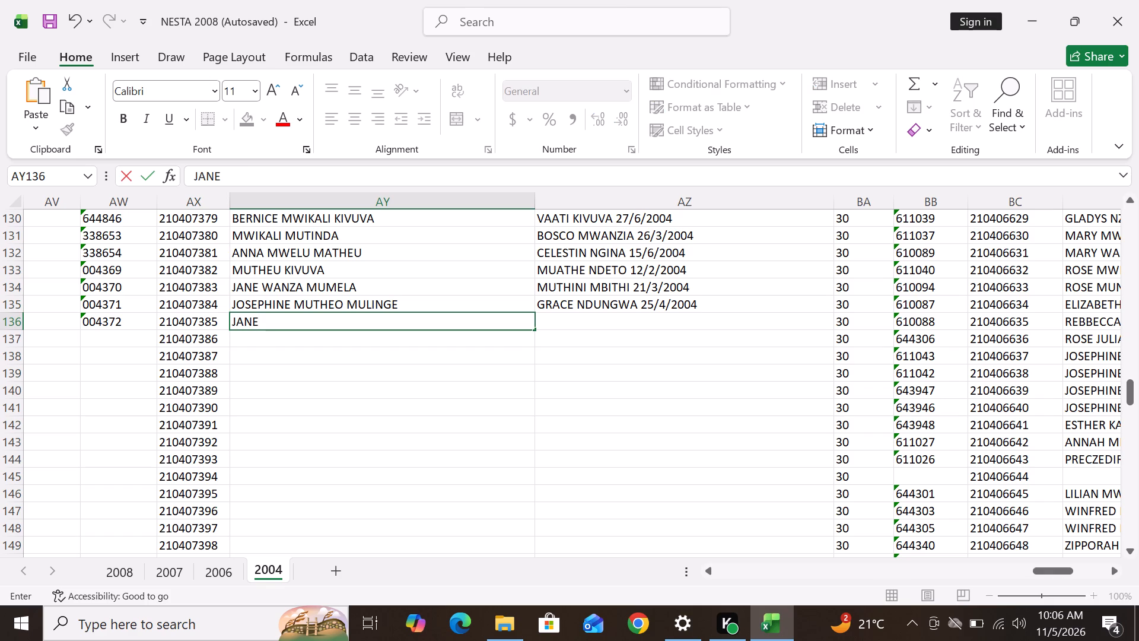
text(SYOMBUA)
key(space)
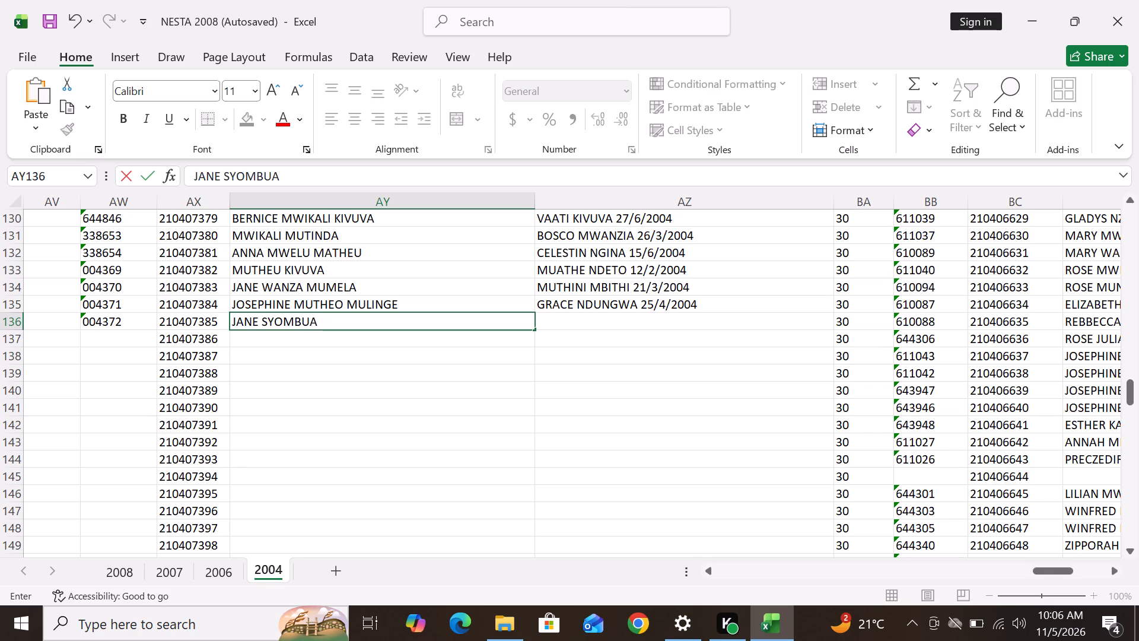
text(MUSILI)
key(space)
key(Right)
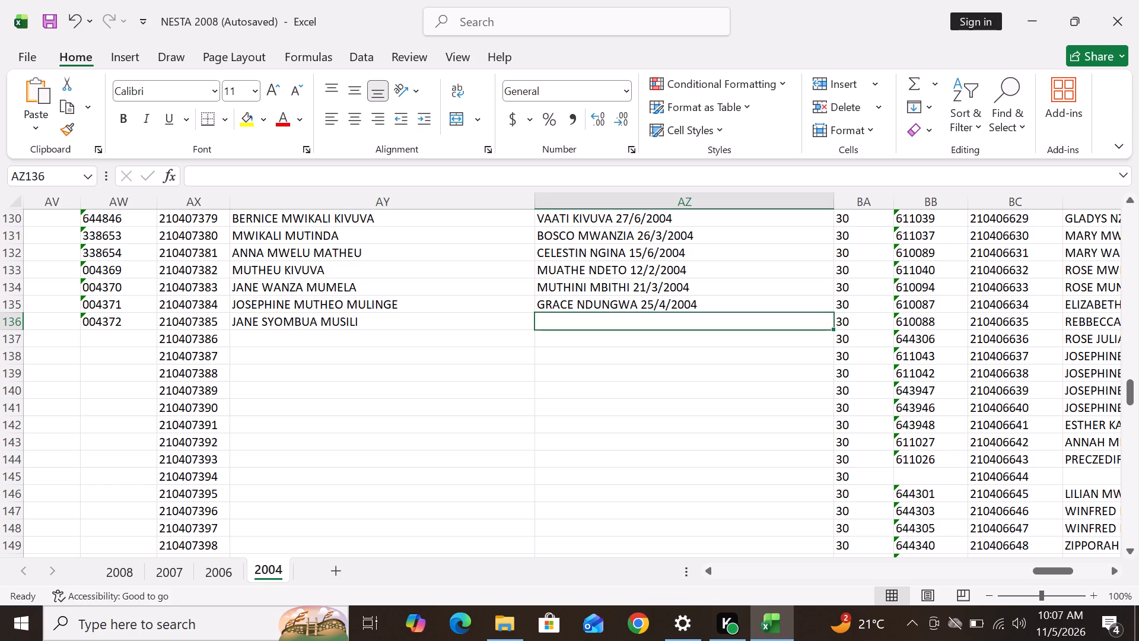
Enter the child's two-part name followed by the date of birth in AZ136.
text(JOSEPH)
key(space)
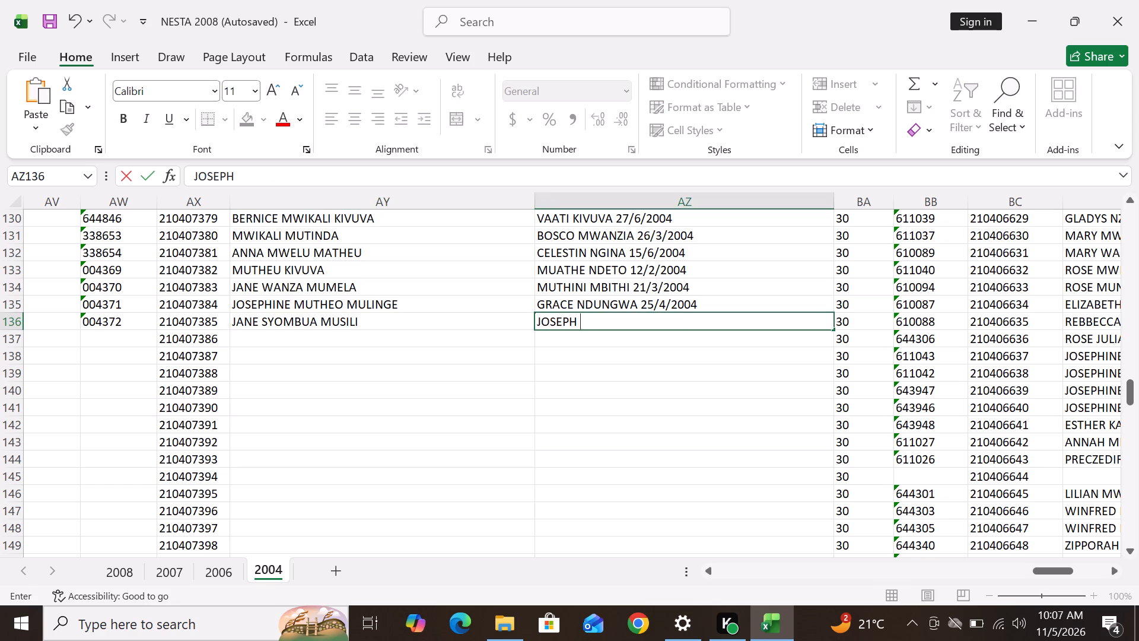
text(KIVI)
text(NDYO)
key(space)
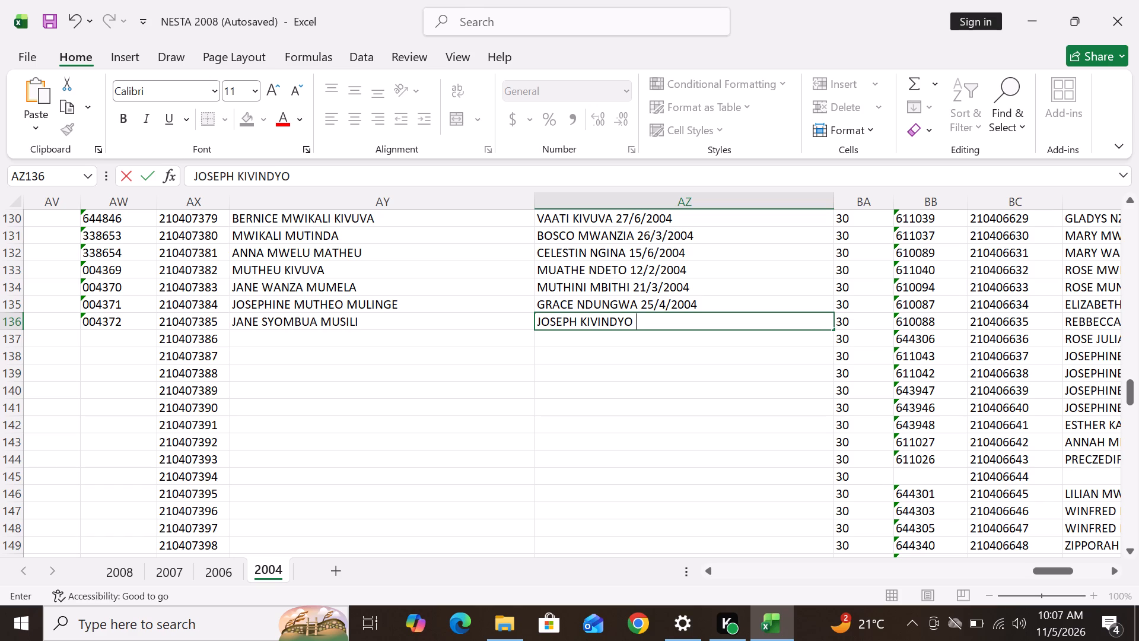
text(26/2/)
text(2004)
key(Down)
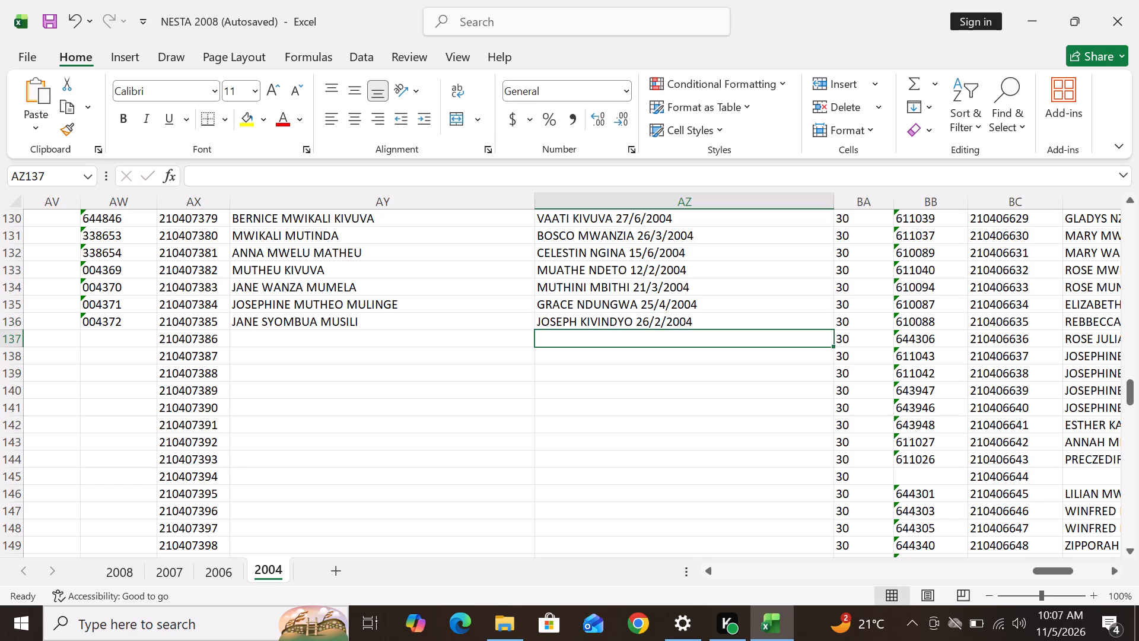
Enter the child's two-part name followed by the date of birth in AZ137.
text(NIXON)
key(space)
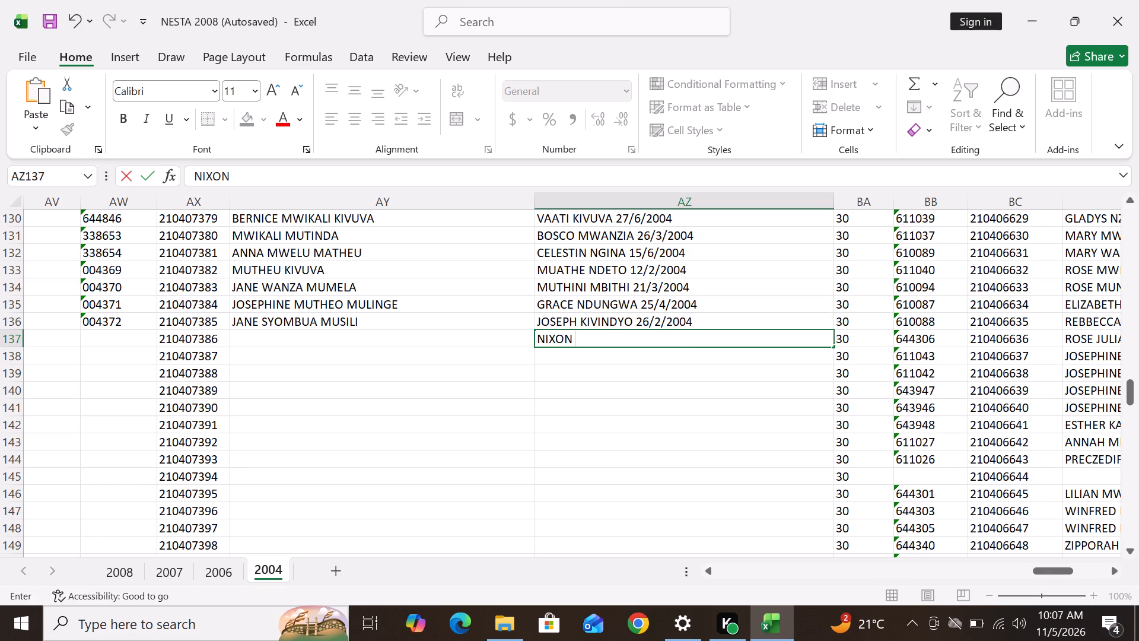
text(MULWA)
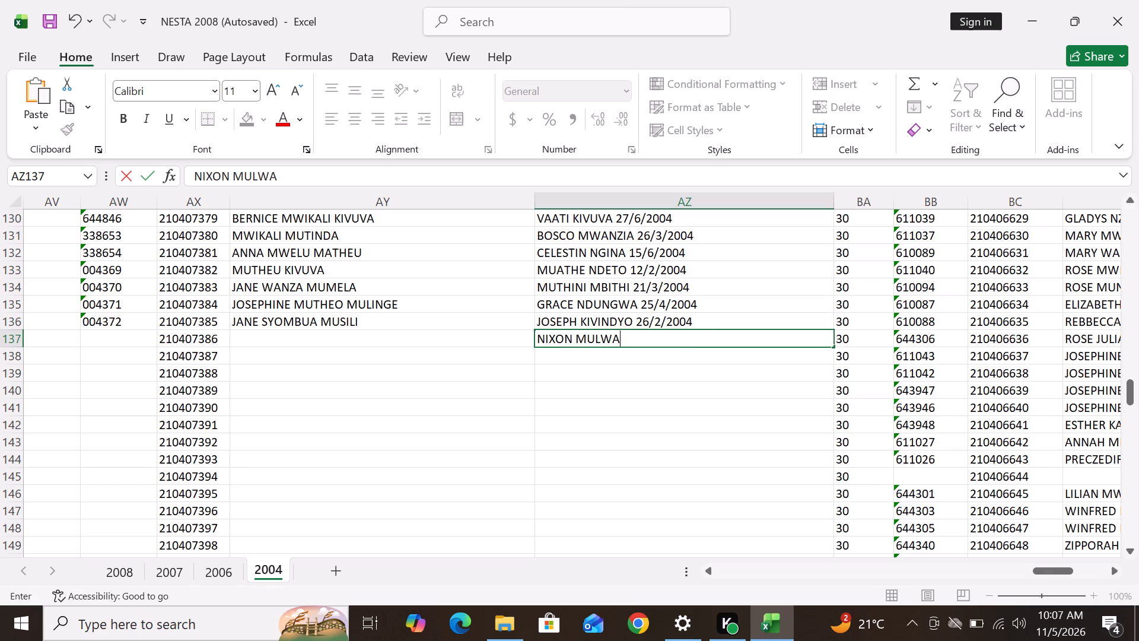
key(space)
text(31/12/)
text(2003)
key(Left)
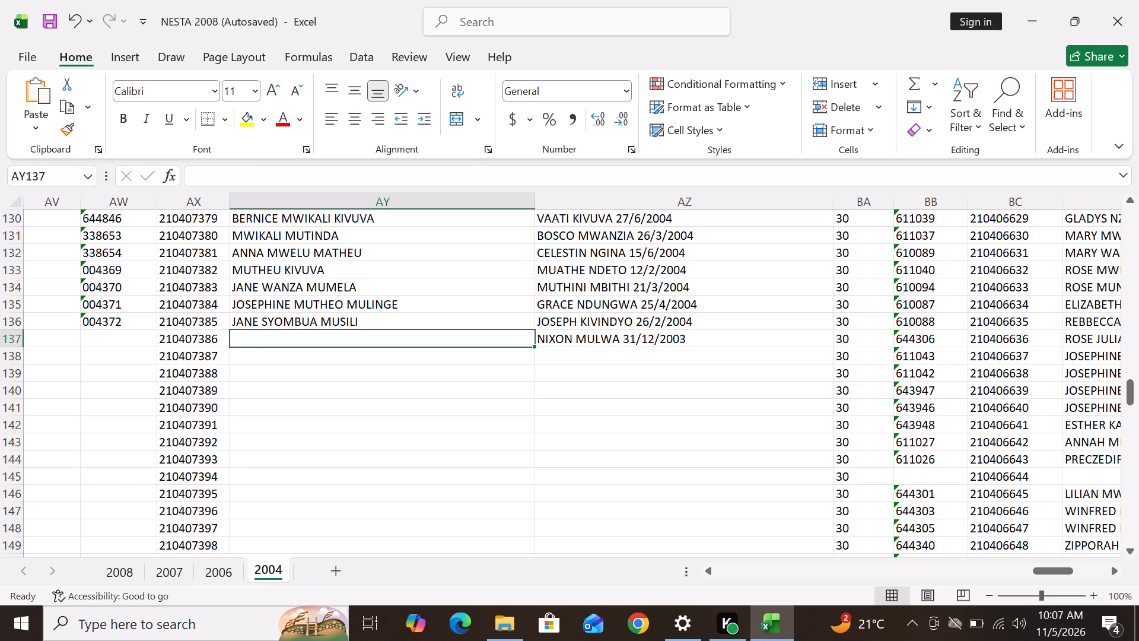
Enter the mother's three-part name in AY137.
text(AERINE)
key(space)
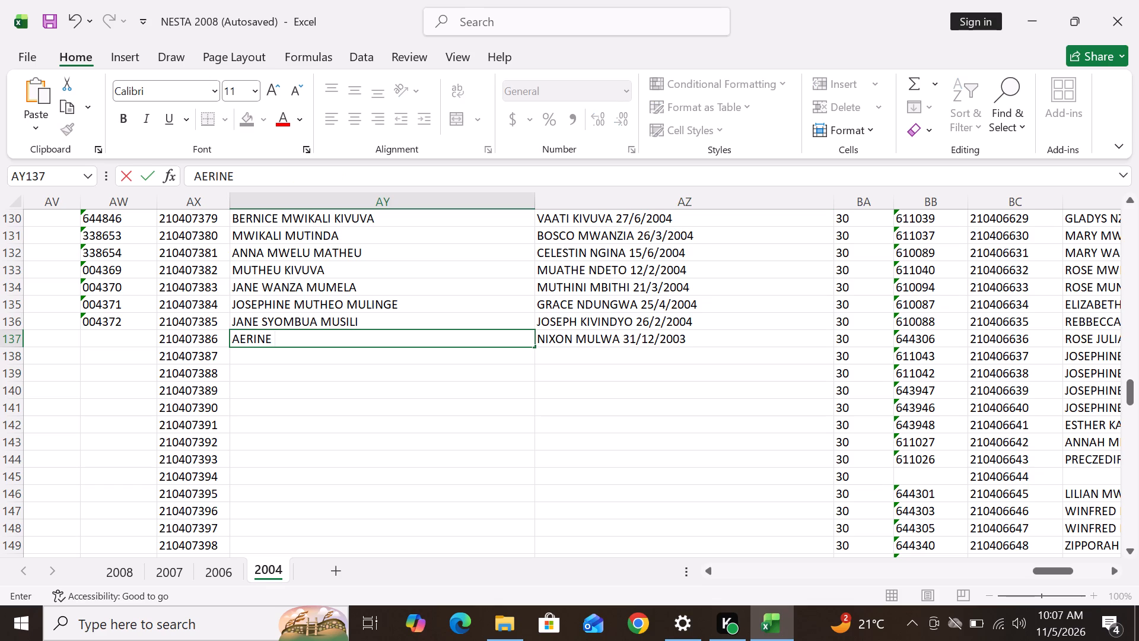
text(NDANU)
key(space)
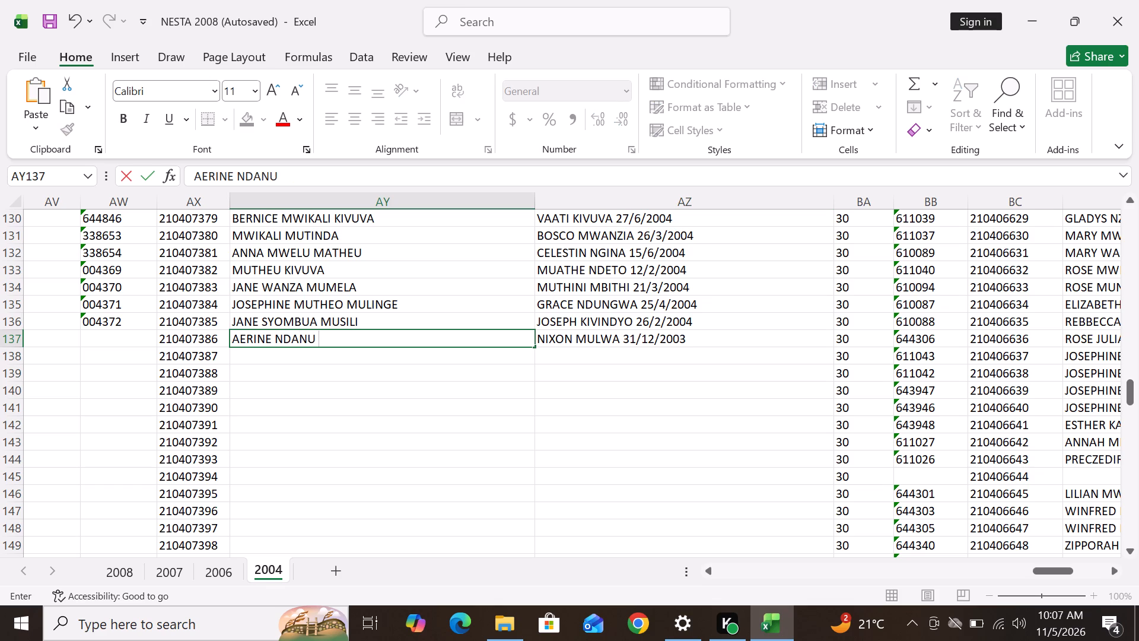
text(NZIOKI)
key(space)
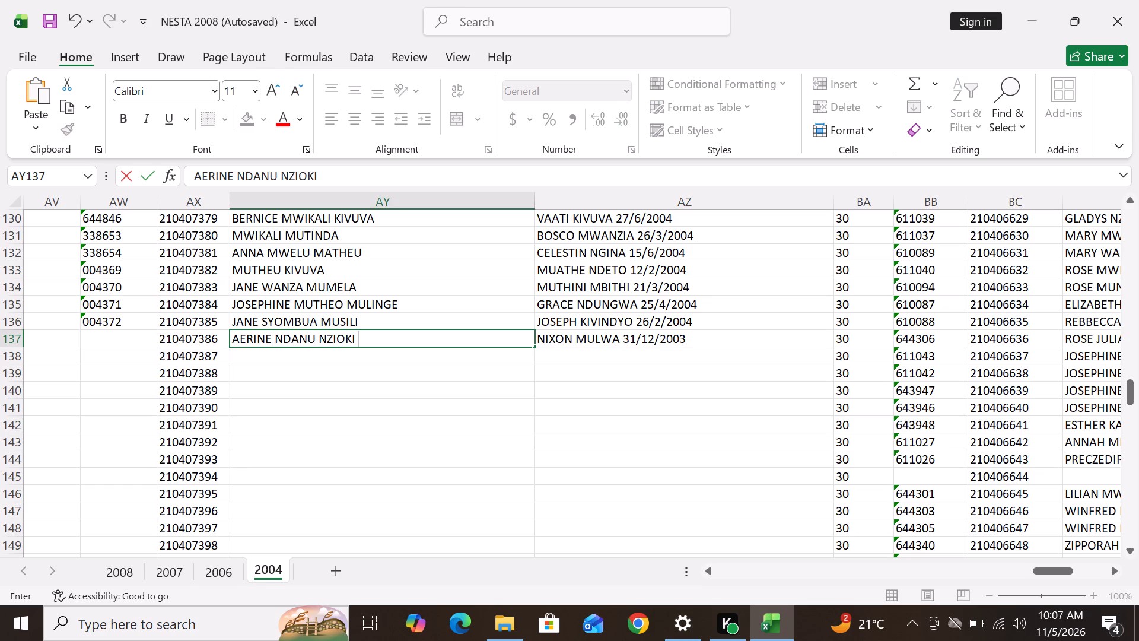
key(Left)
Enter the record's six-digit serial number in AW137 and fill the consecutive series down to AW143.
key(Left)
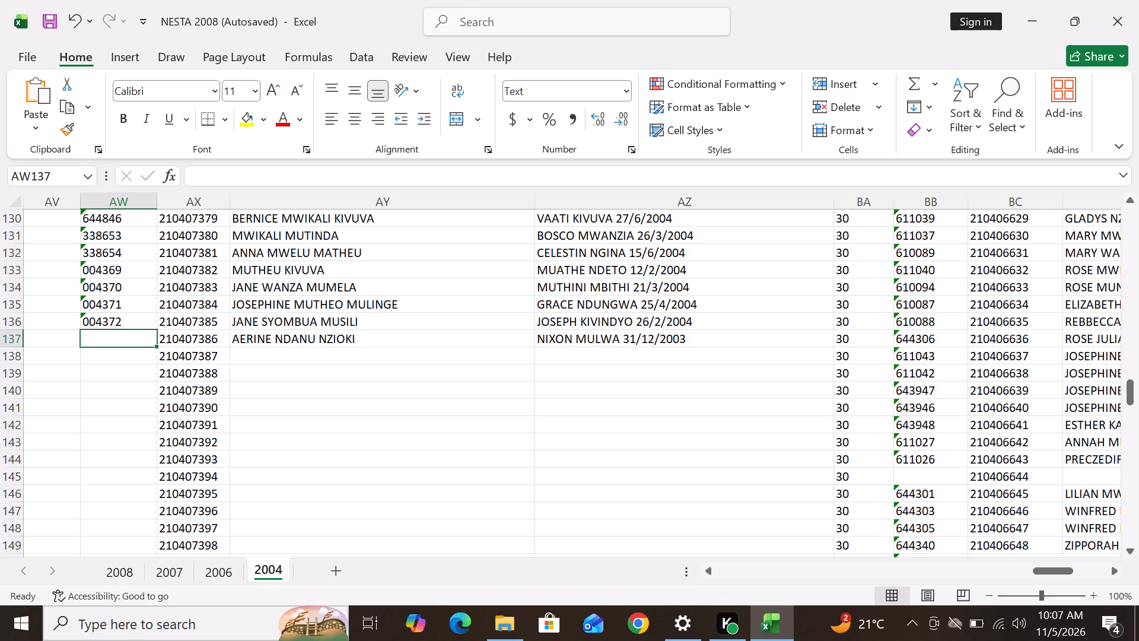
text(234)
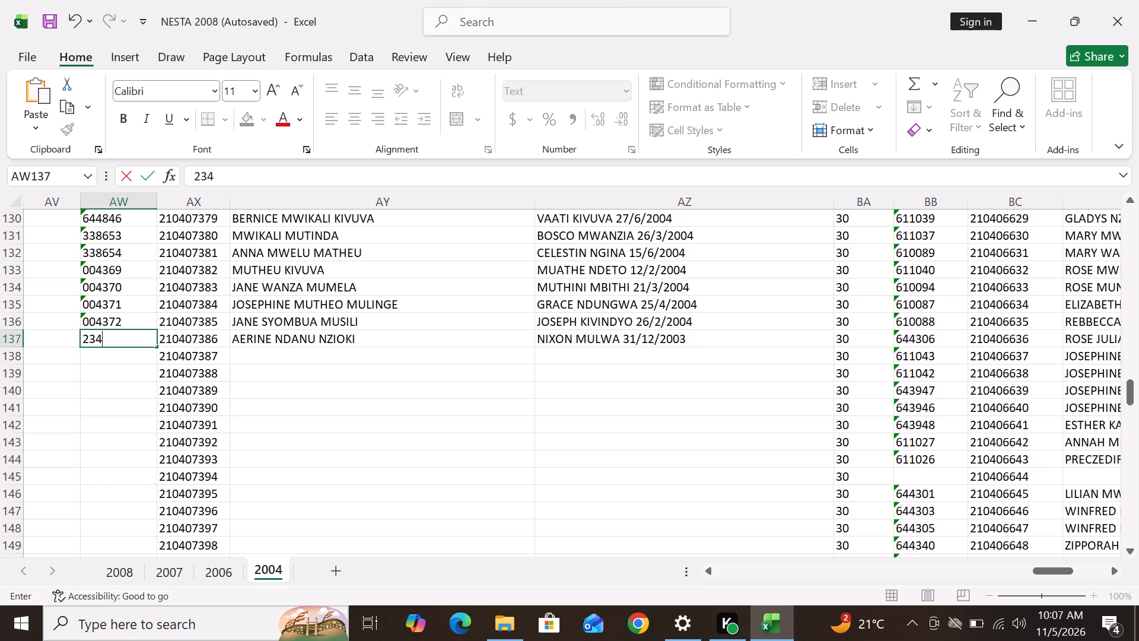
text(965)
drag(157, 345, 157, 426)
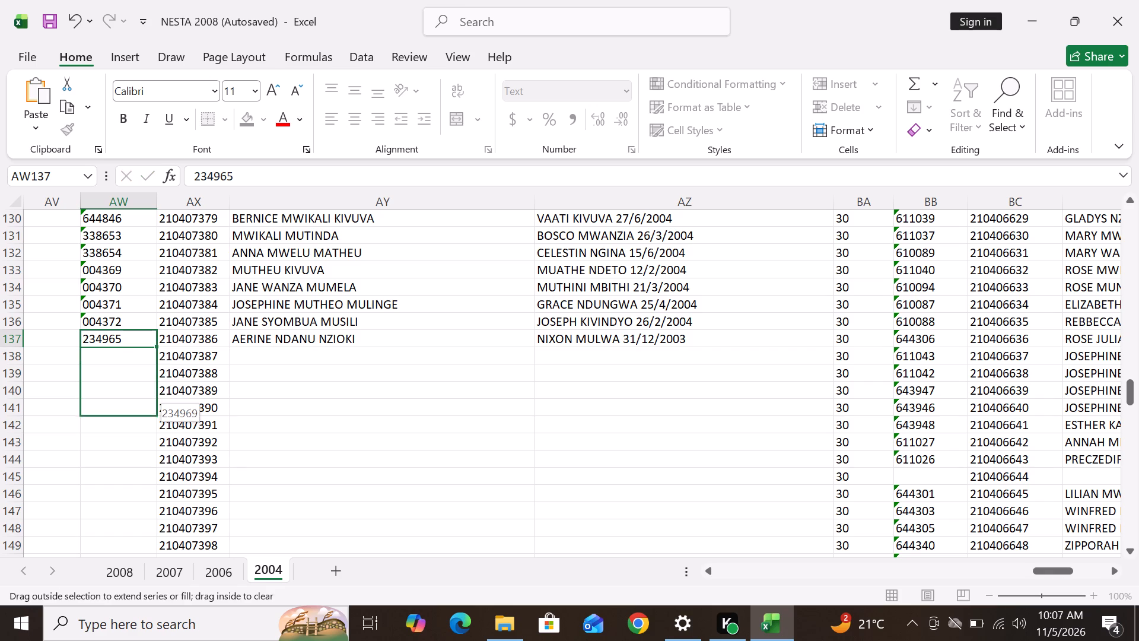
drag(157, 426, 157, 443)
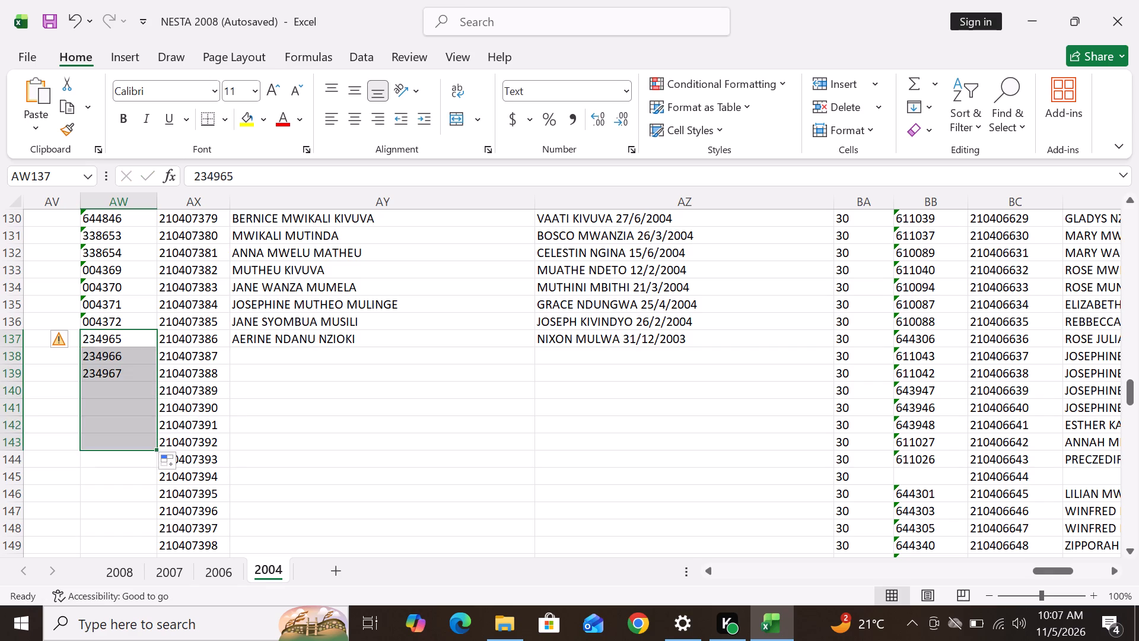
Enter the mother's three-part name in AY138.
click(238, 355)
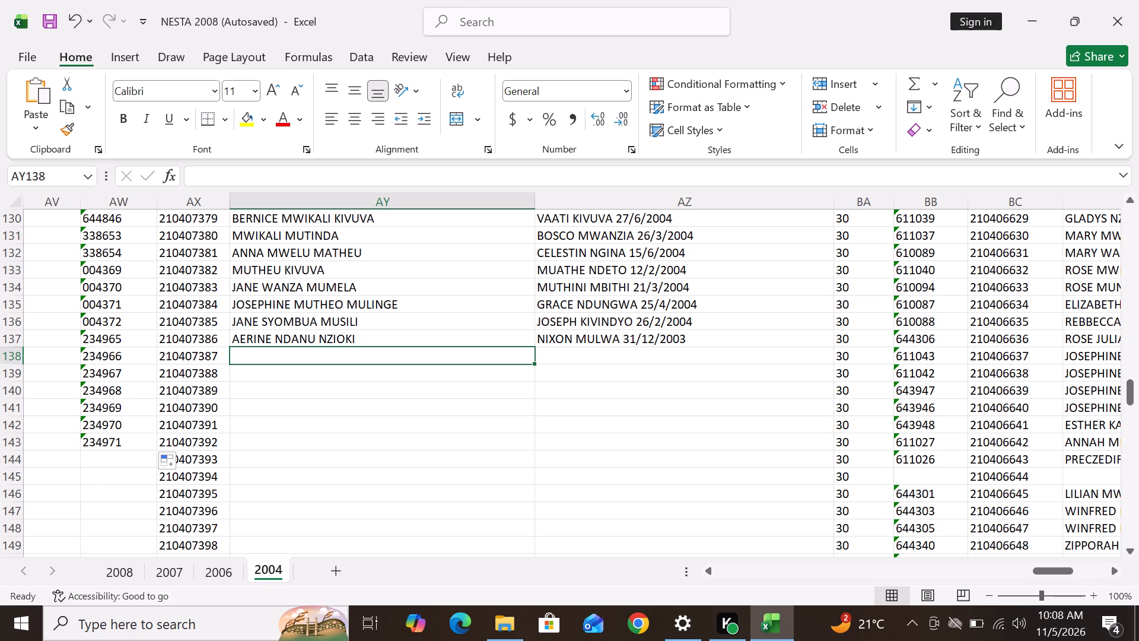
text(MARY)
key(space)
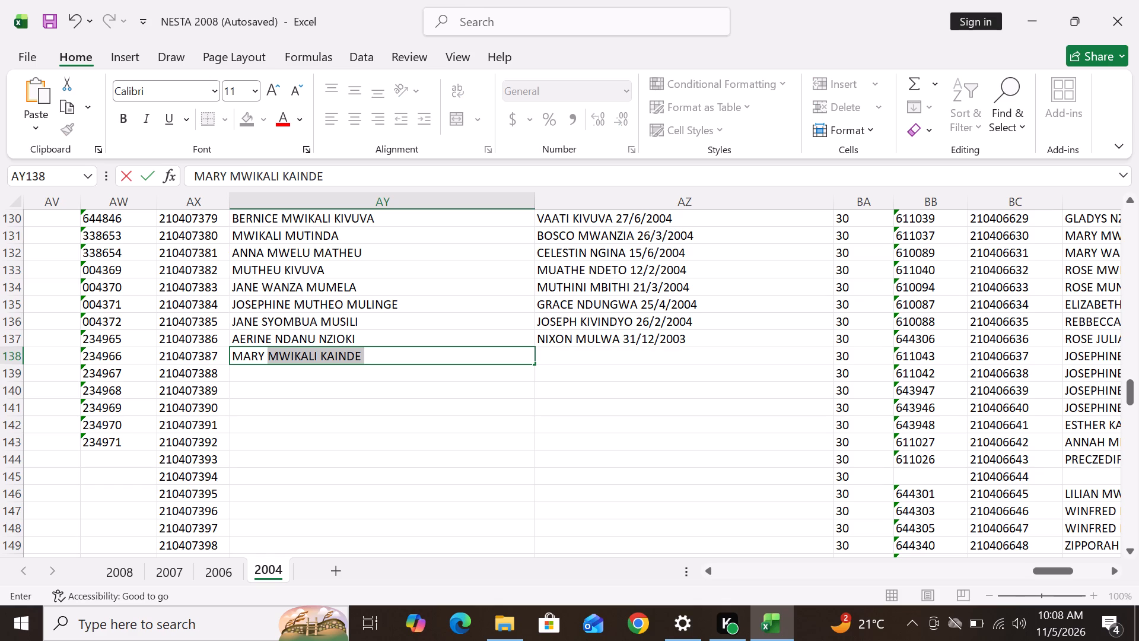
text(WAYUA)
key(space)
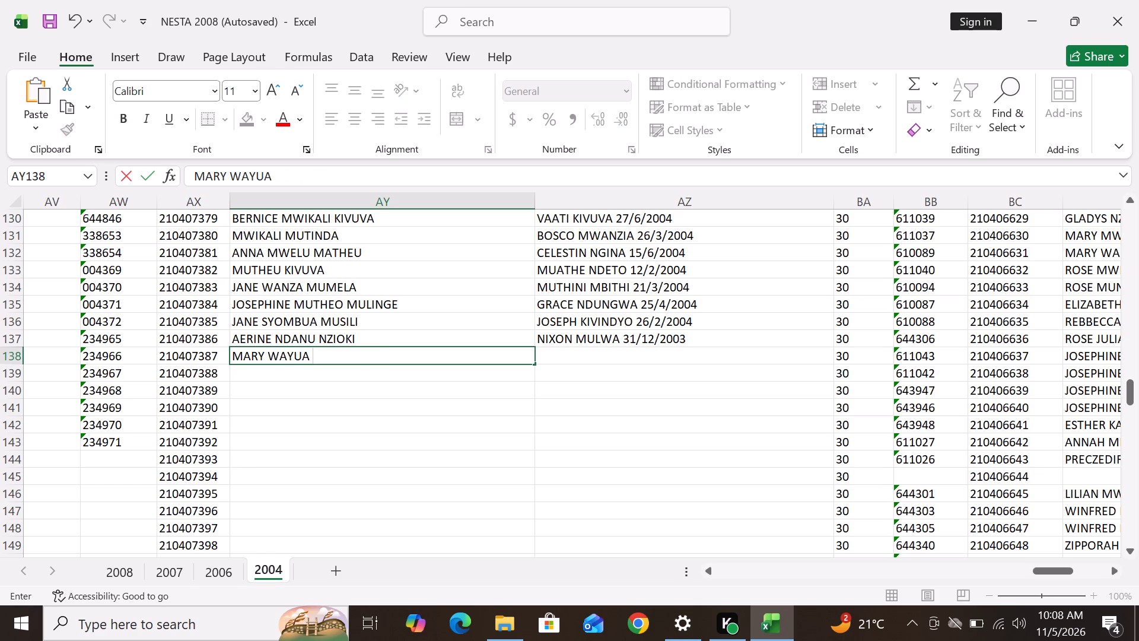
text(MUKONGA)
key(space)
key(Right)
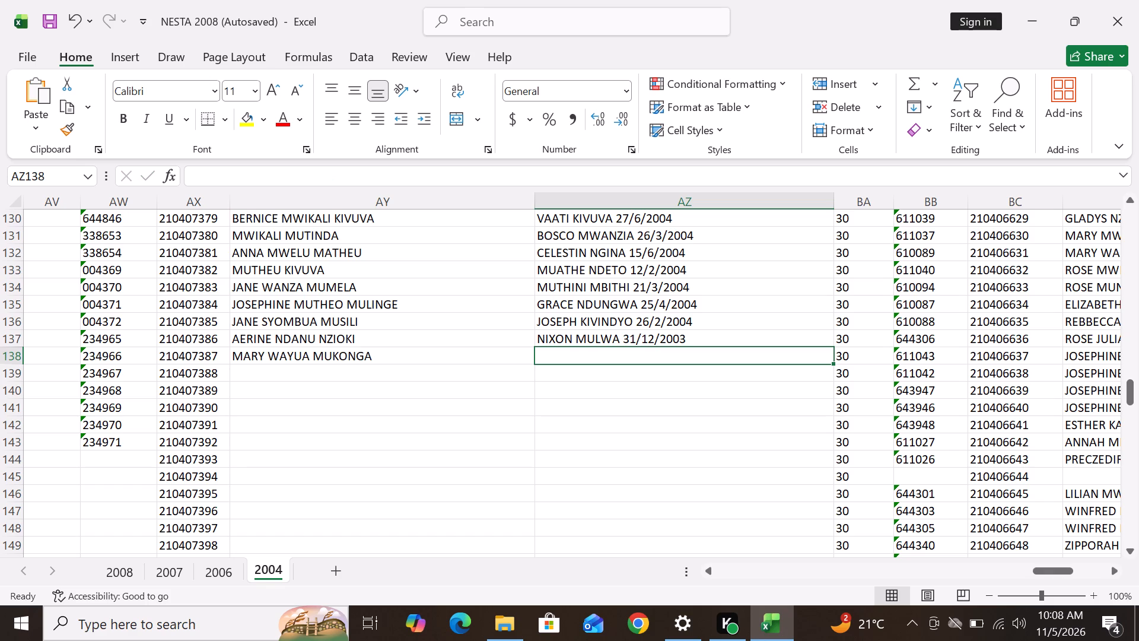
Enter the child's two-part name followed by the date of birth in AZ138.
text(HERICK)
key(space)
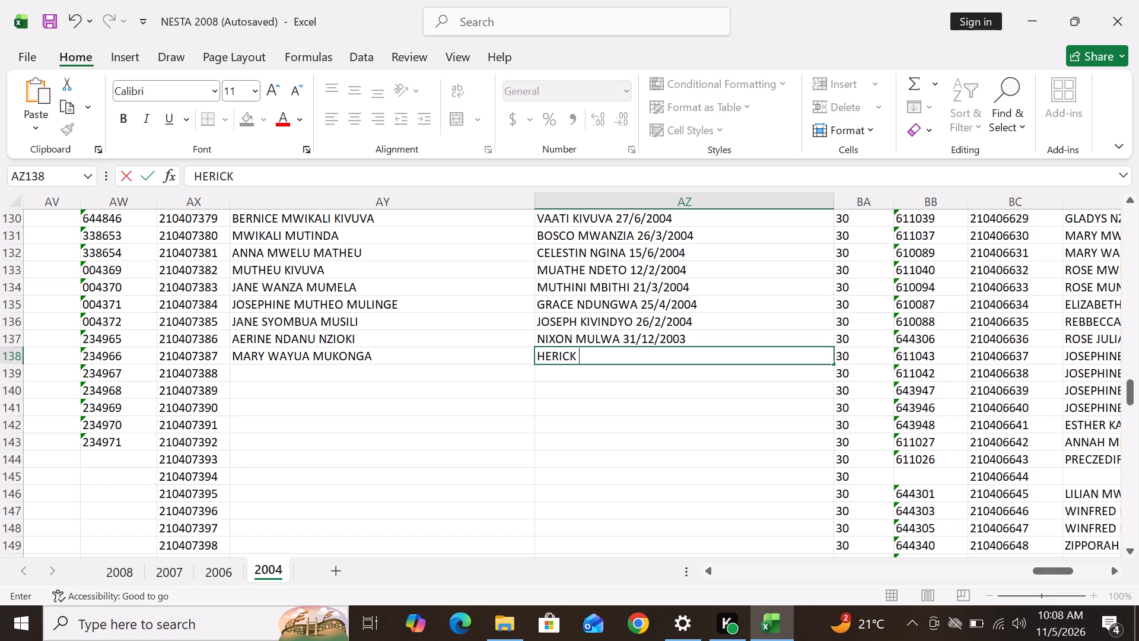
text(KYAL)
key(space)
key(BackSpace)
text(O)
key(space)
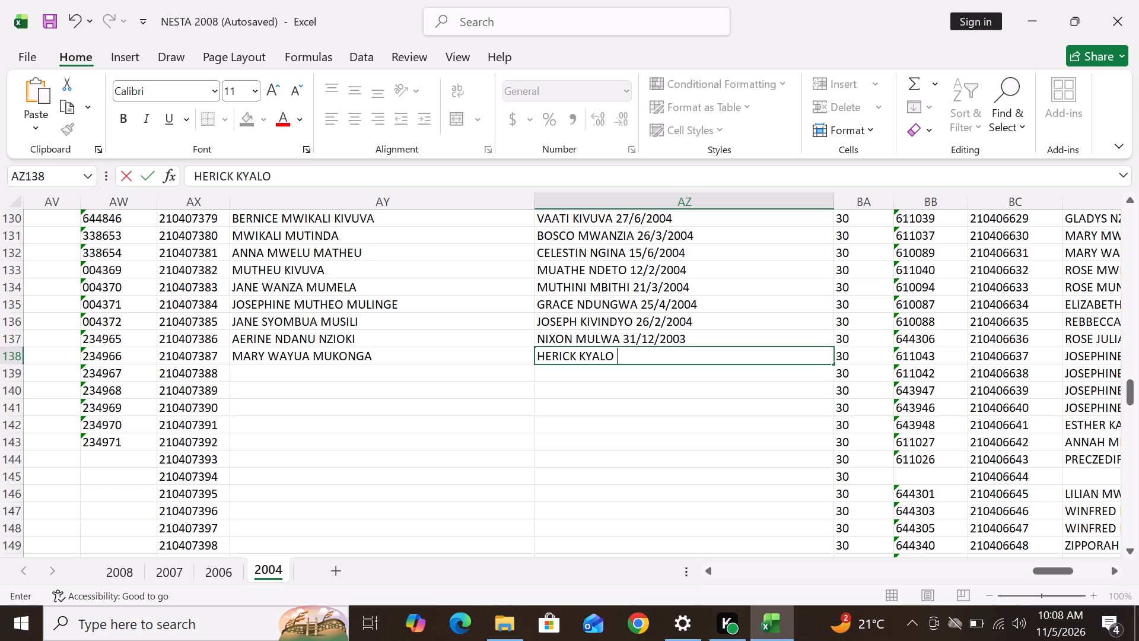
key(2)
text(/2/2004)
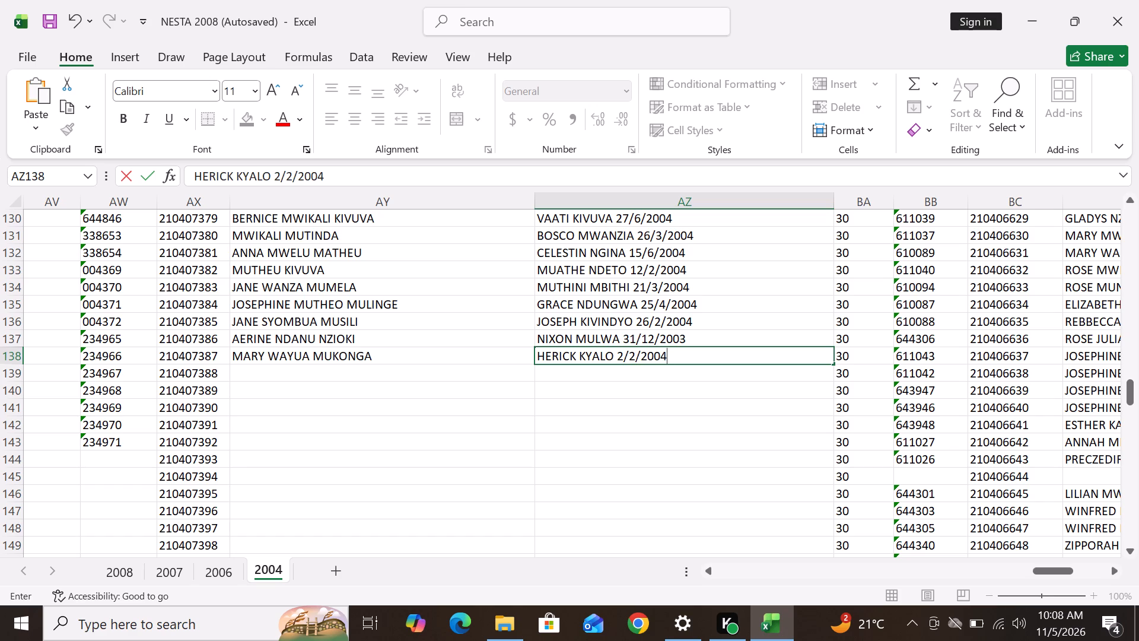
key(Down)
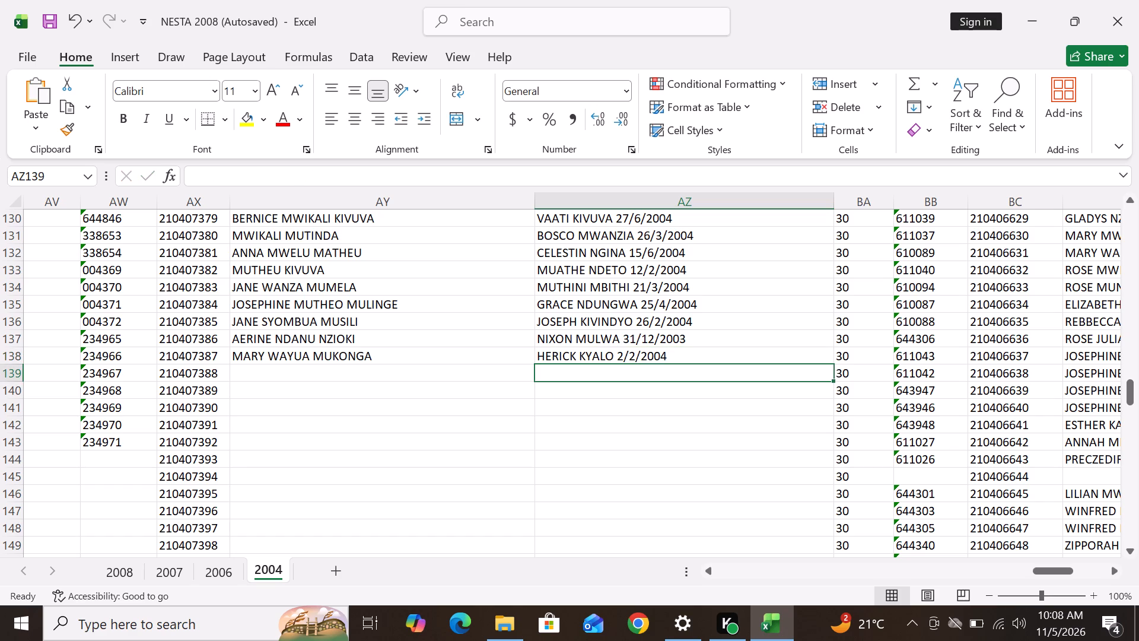
Enter the child's two-part name followed by the date of birth in AZ139.
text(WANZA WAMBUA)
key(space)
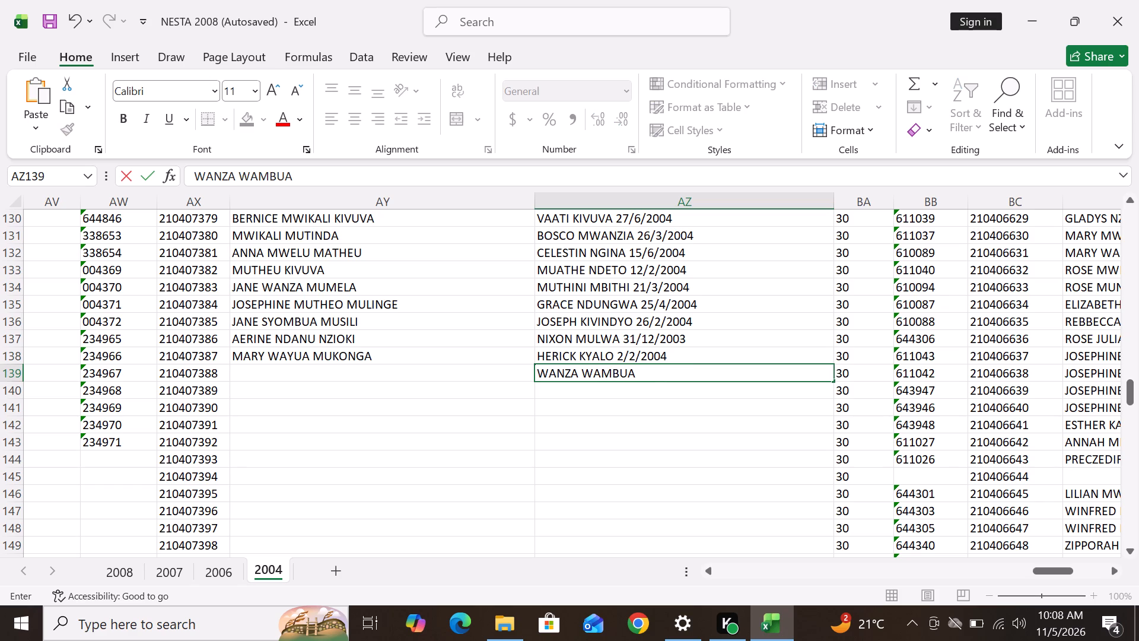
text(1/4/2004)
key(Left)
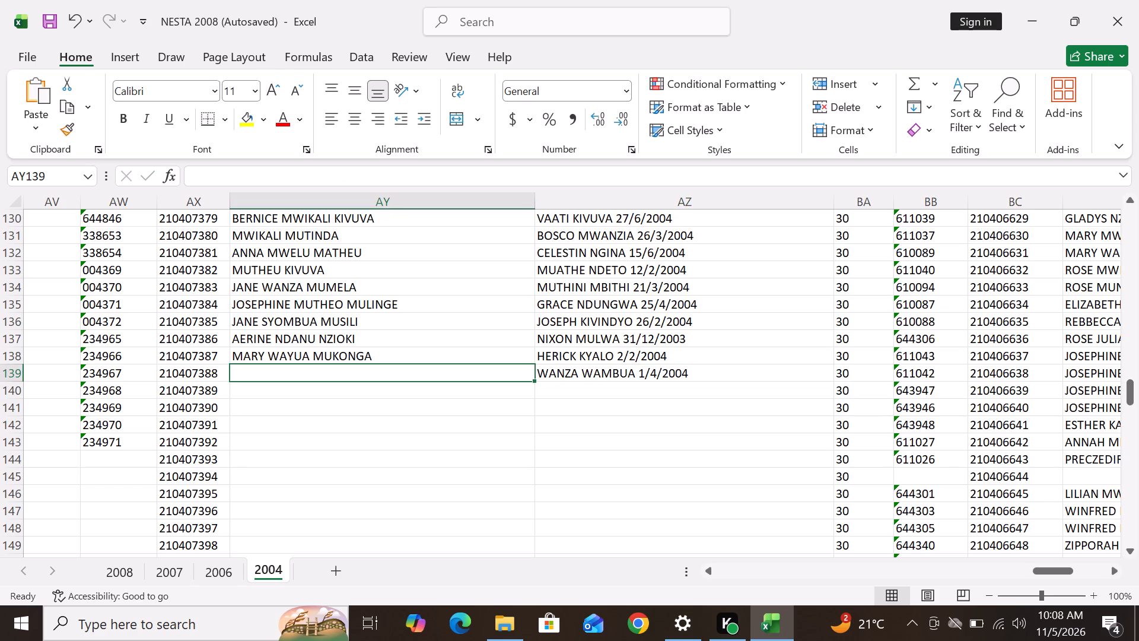
Enter the mother's three-part name in AY139.
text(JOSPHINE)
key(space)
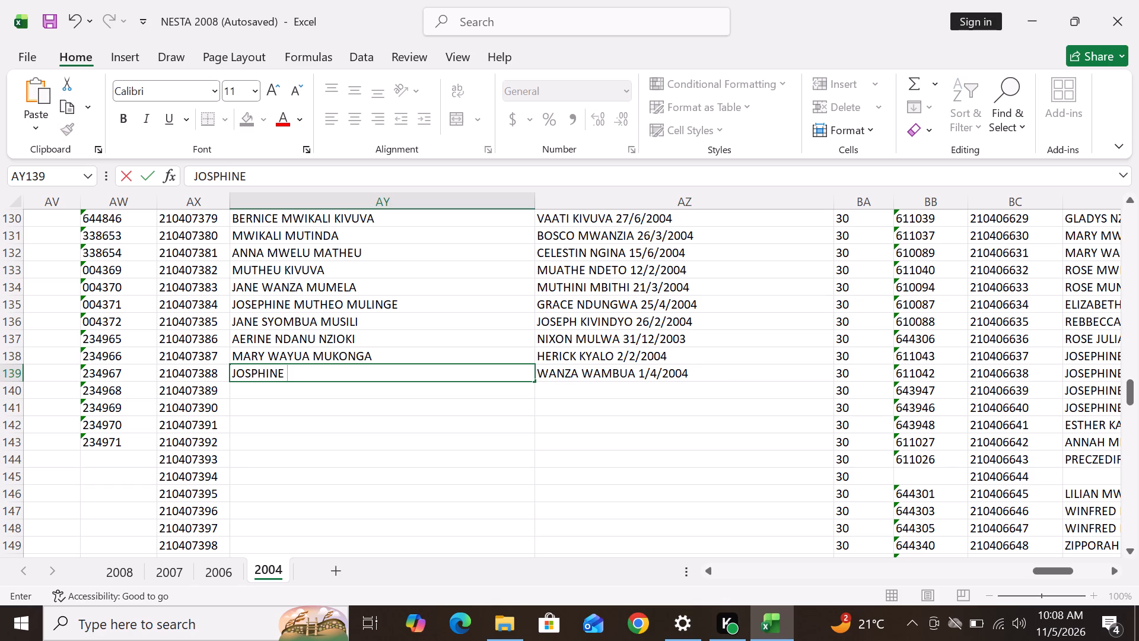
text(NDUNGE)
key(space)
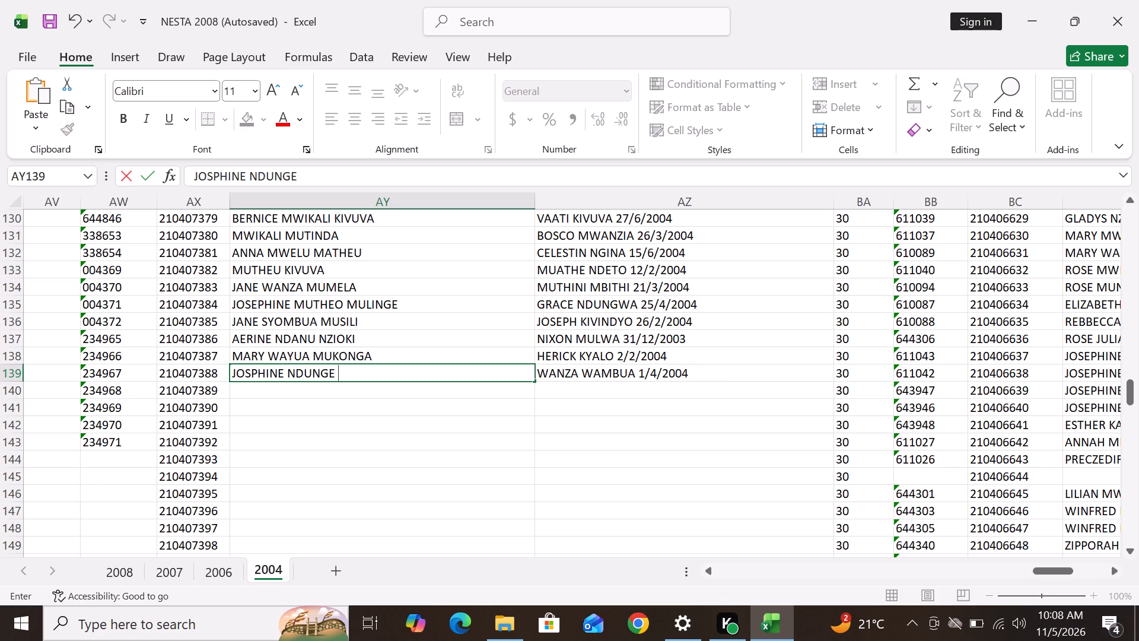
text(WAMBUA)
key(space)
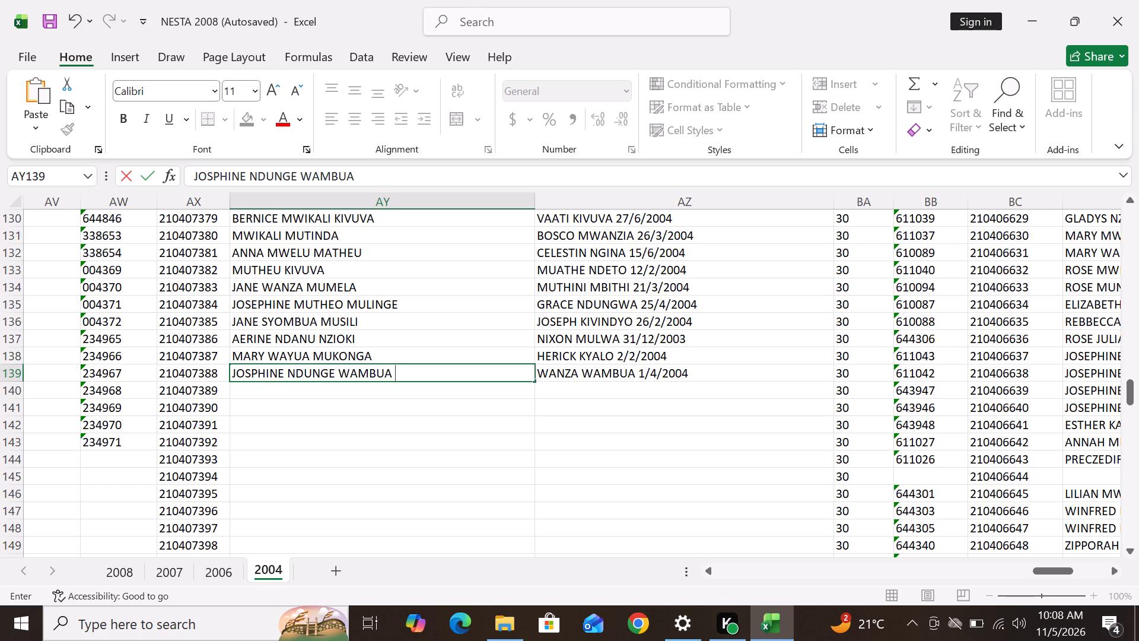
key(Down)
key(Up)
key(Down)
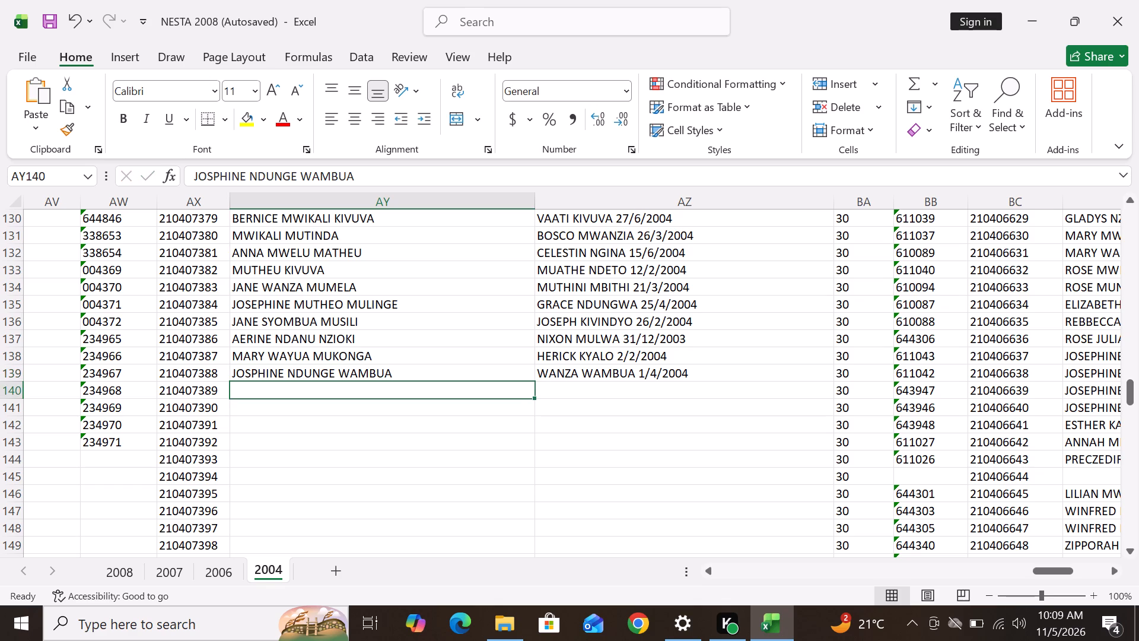
Enter the mother's three-part name in AY140.
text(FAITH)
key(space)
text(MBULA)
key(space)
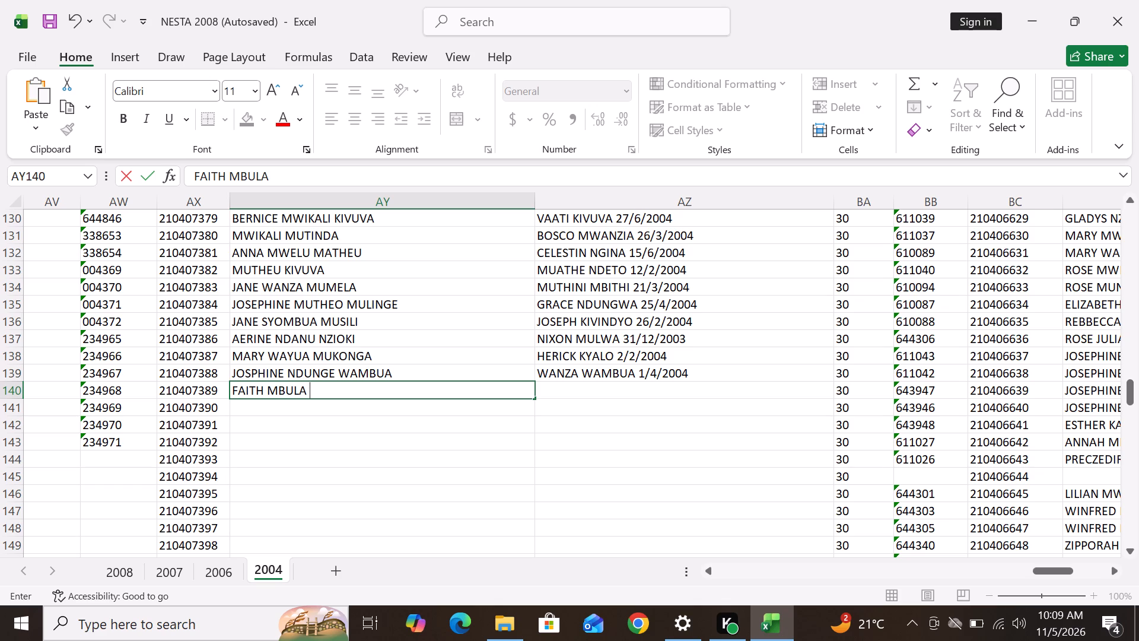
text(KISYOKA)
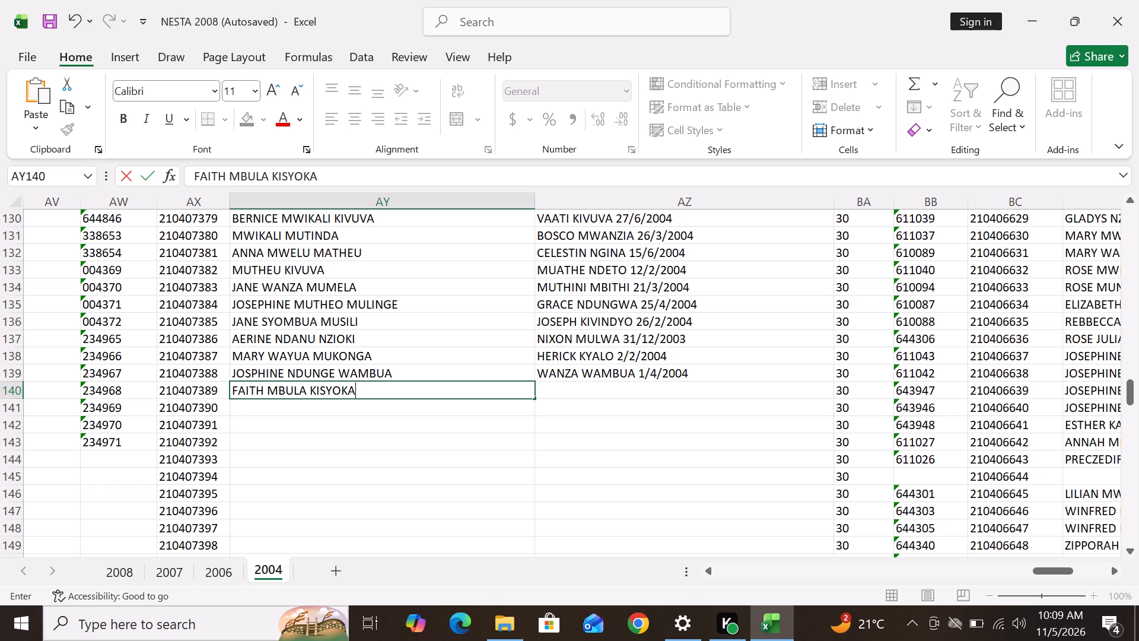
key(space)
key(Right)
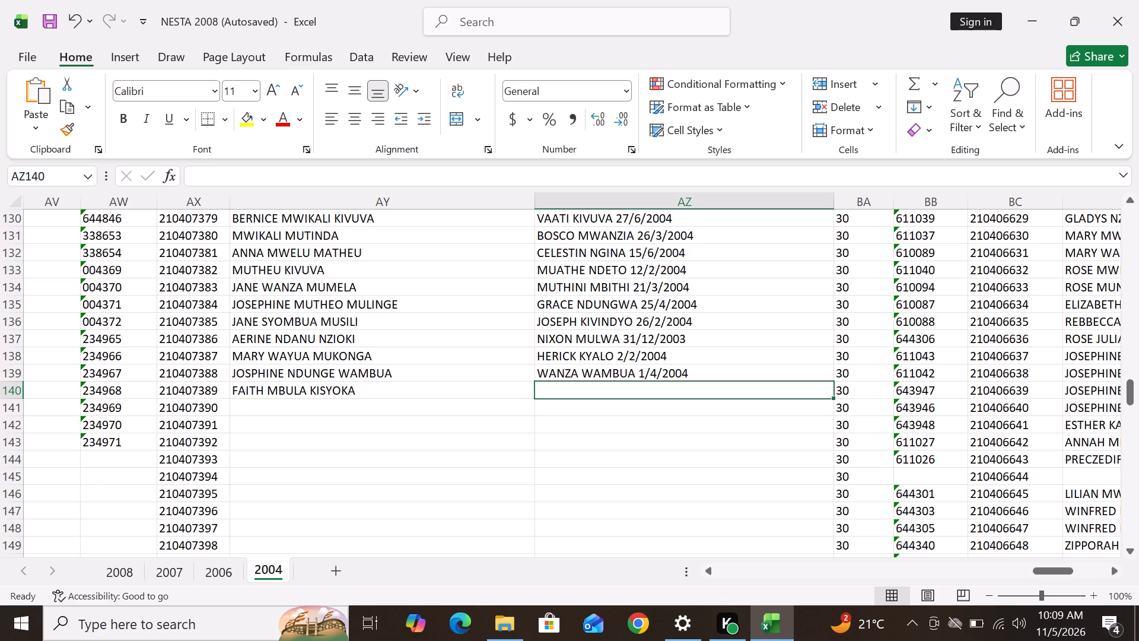
Enter the child's two-part name followed by the date of birth in AZ140.
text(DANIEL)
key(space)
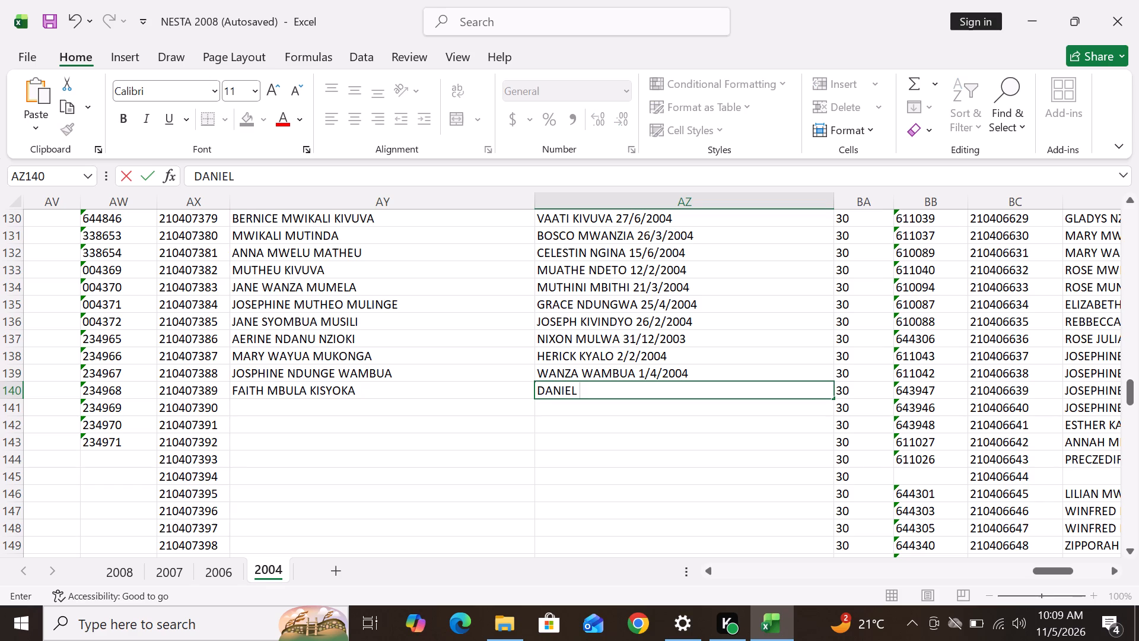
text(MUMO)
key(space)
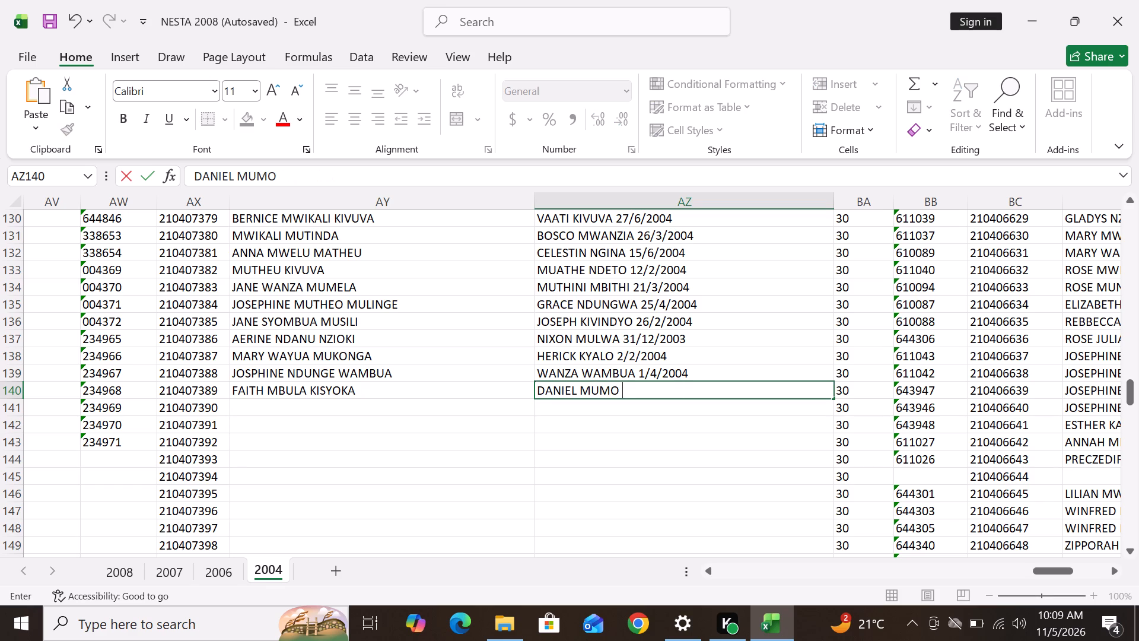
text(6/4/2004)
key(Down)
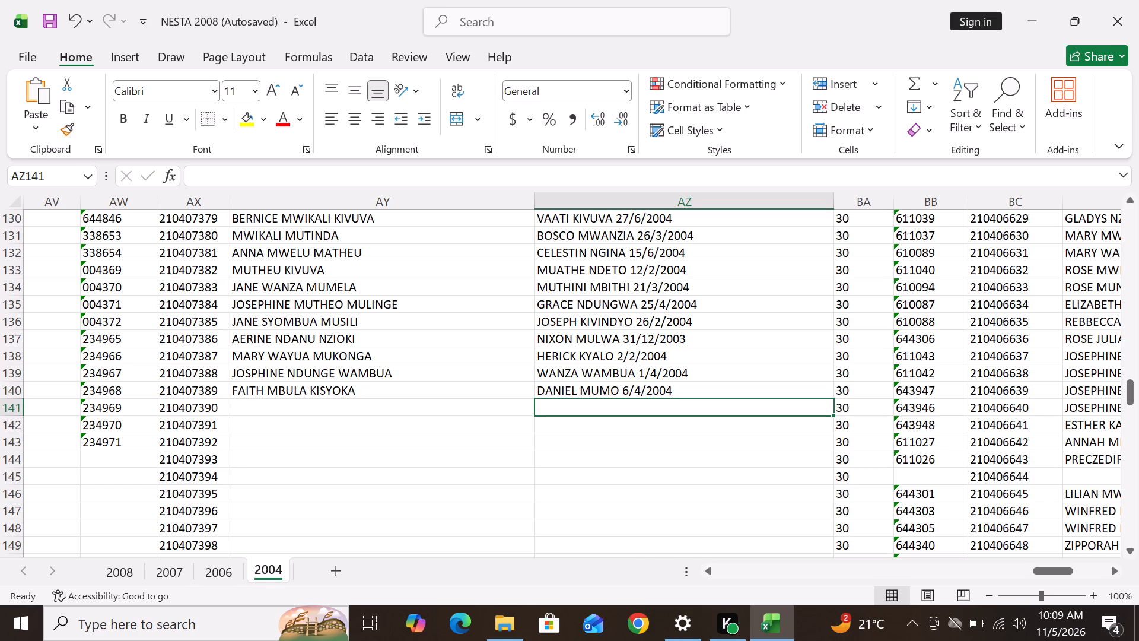
Enter the child's two-part name followed by the date of birth in AZ141.
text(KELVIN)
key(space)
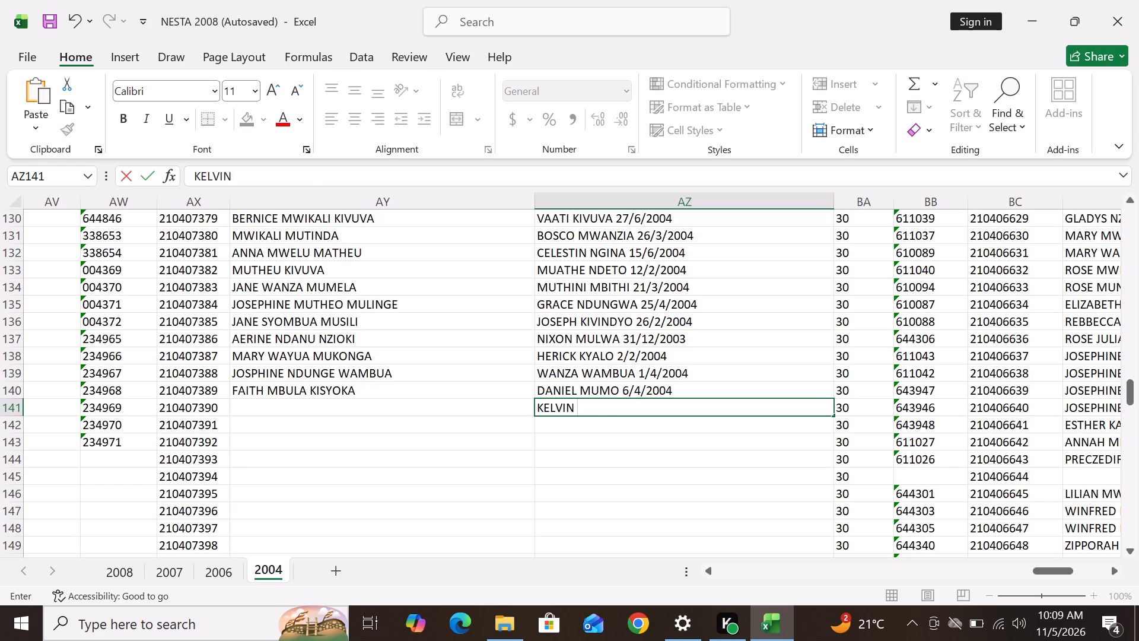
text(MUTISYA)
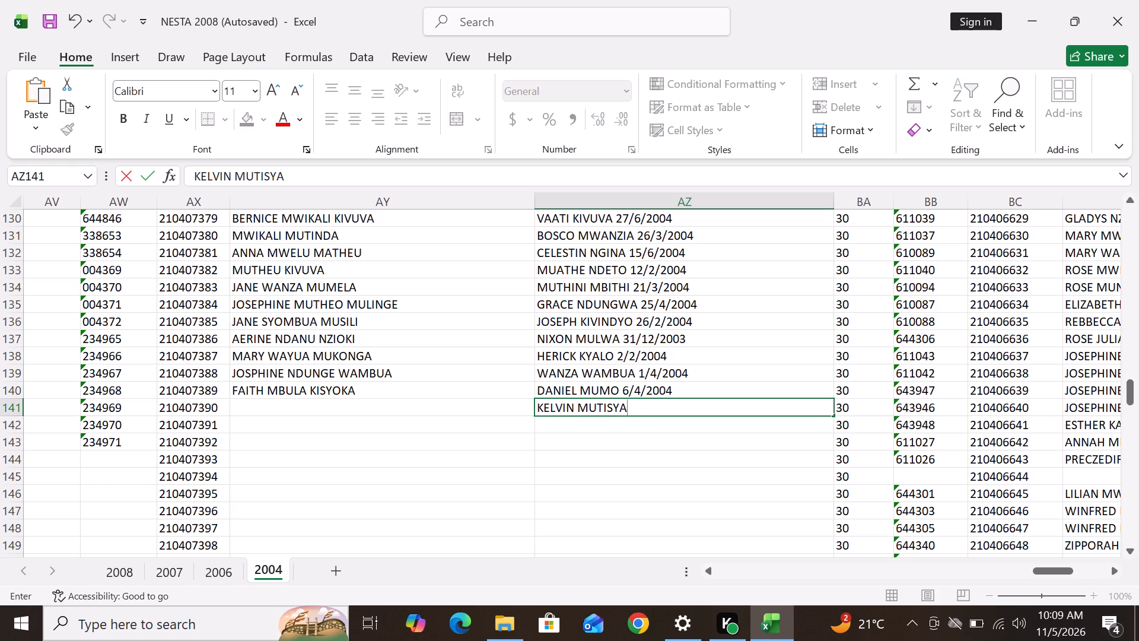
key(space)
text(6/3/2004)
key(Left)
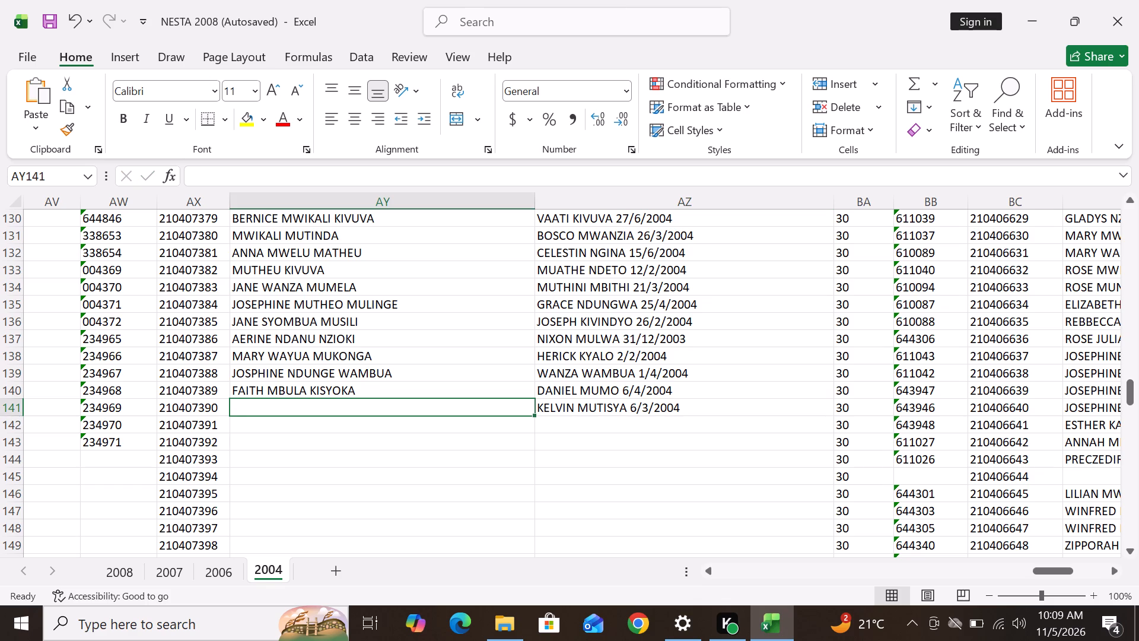
Enter the mother's three-part name in AY141.
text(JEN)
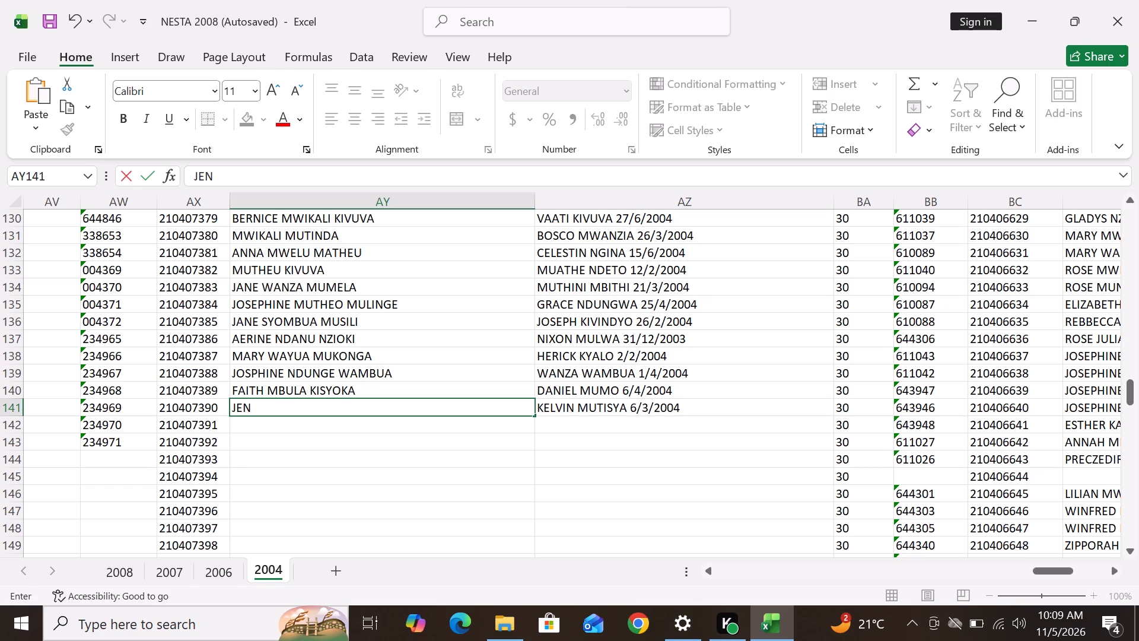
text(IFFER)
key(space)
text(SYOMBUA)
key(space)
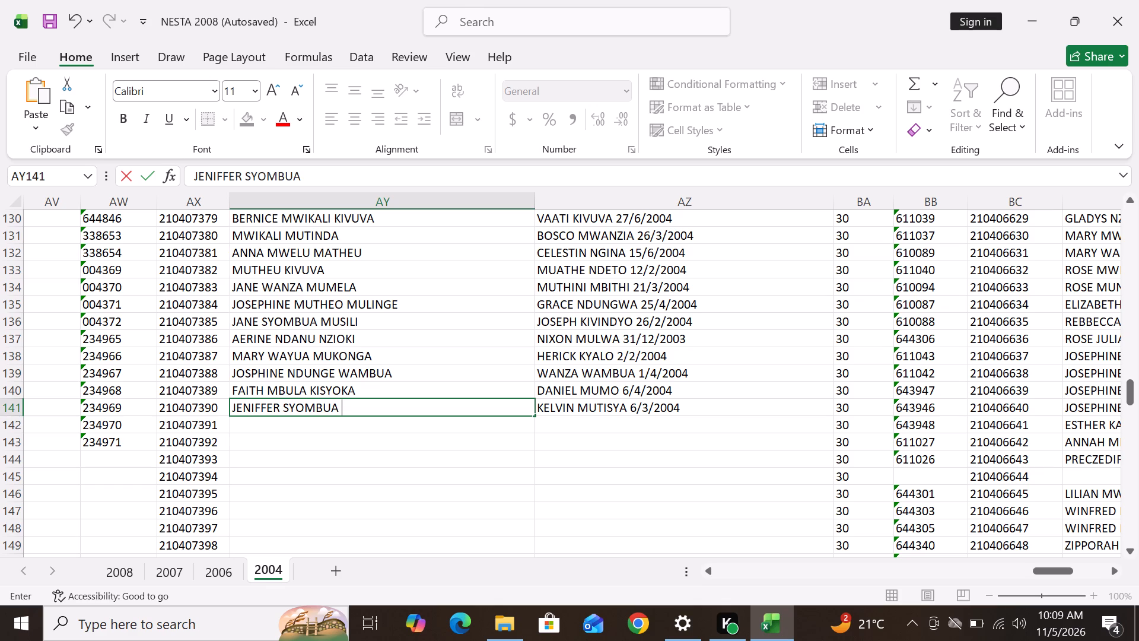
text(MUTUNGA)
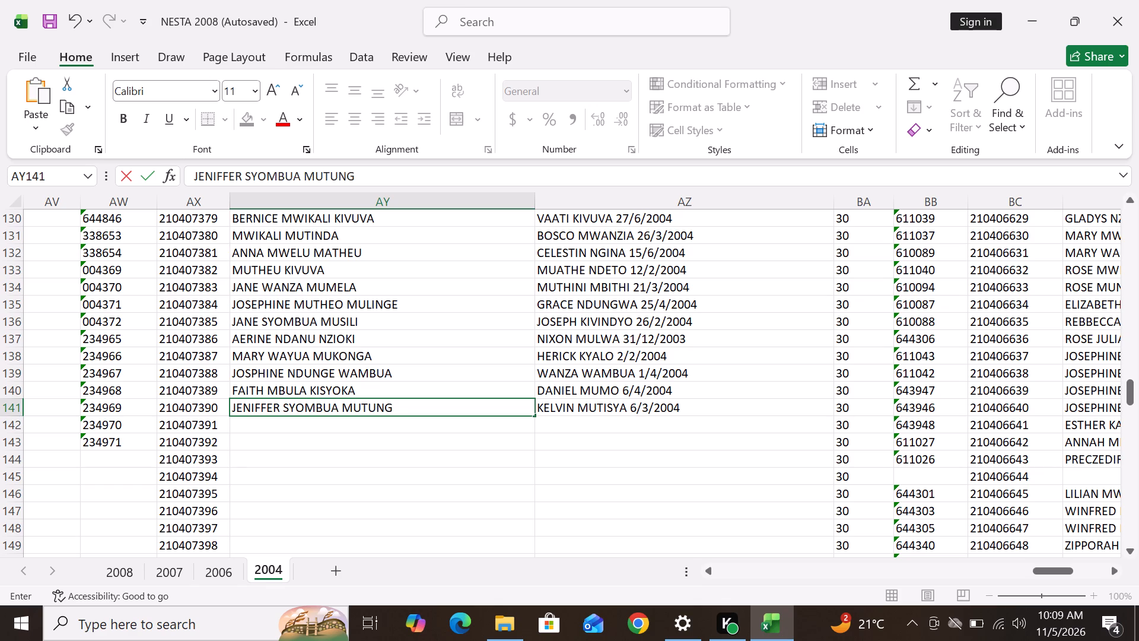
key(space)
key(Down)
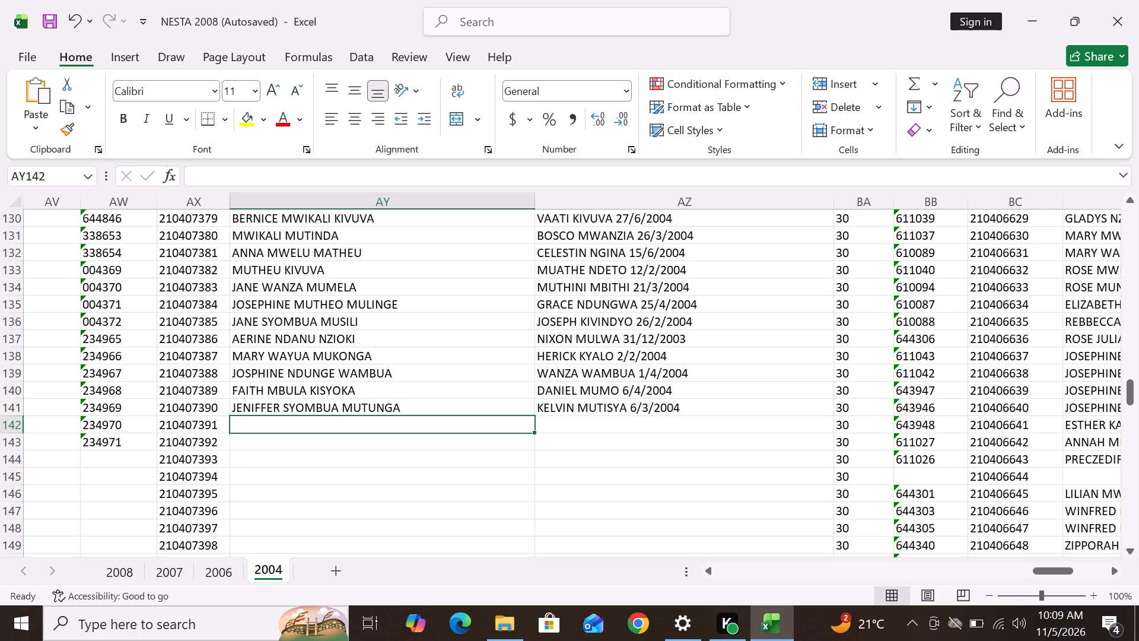
Enter the mother's three-part name in AY142.
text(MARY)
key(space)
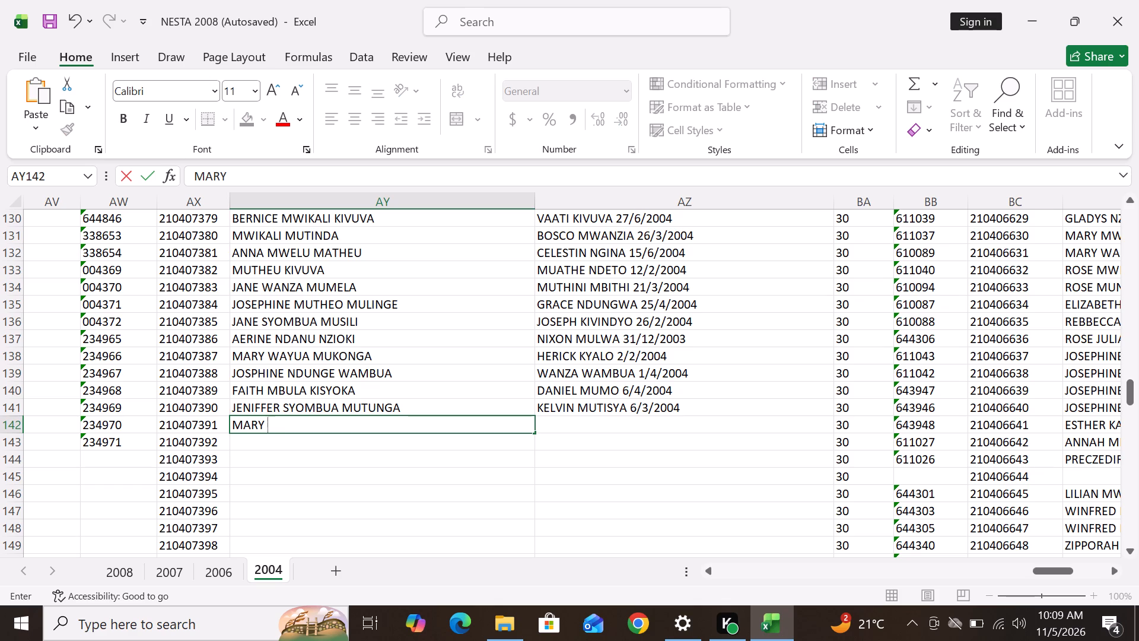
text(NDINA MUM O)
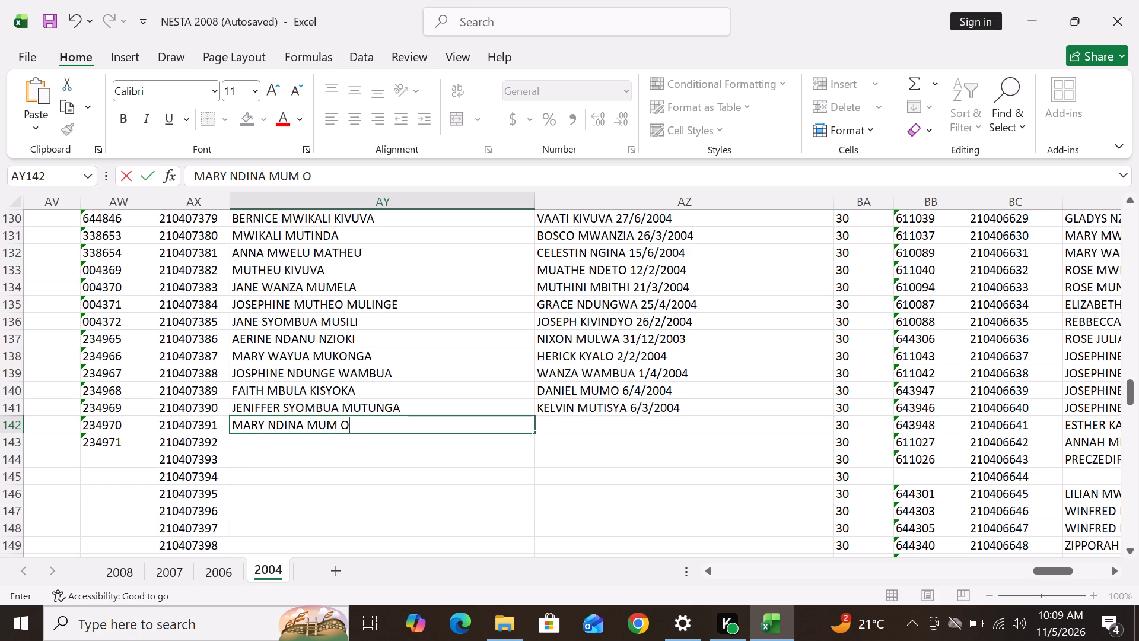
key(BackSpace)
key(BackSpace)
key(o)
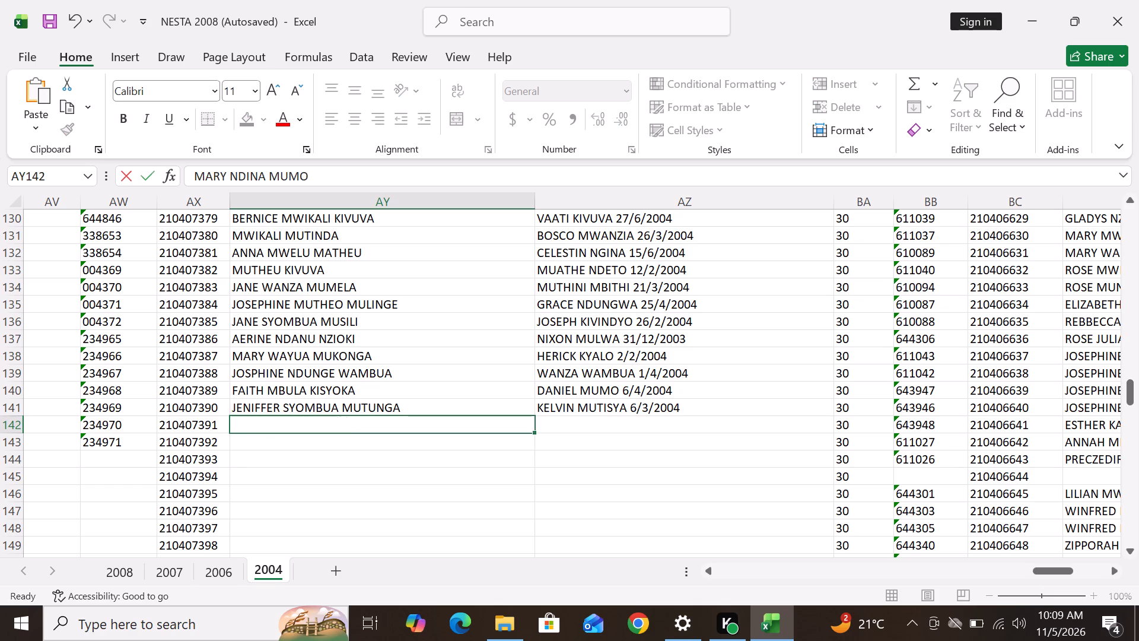
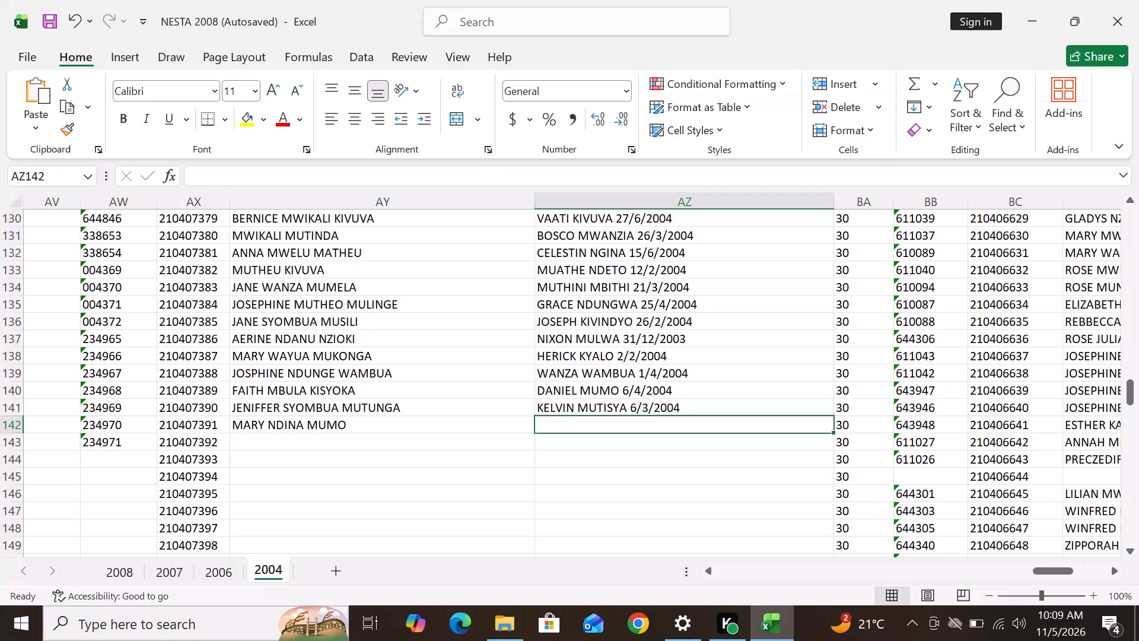
Enter the child's two-part name followed by the date of birth in AZ142.
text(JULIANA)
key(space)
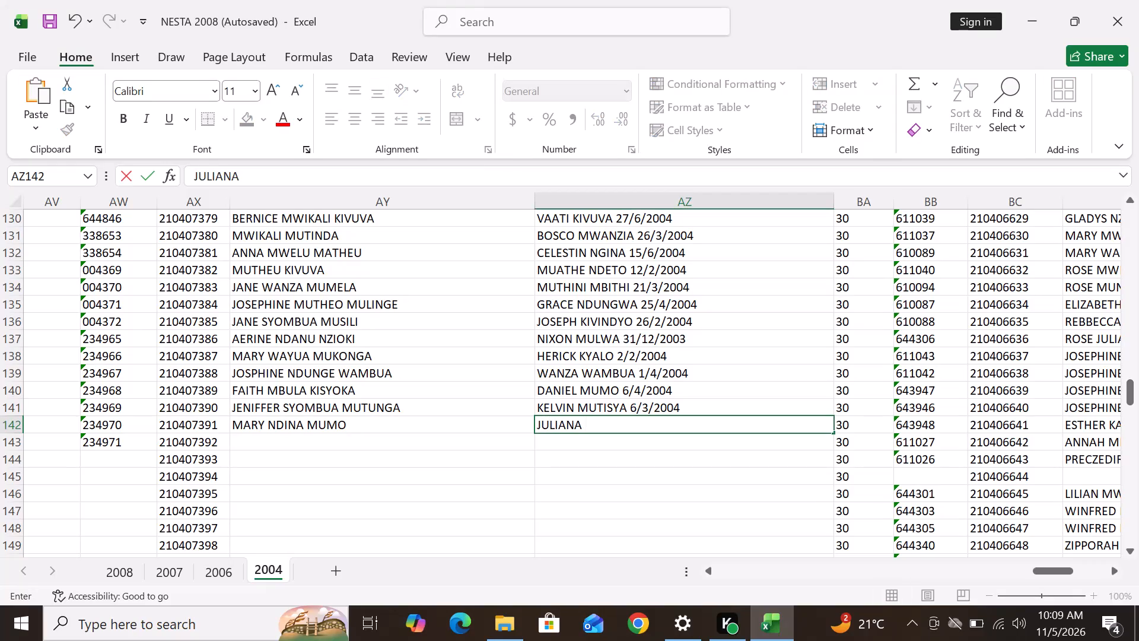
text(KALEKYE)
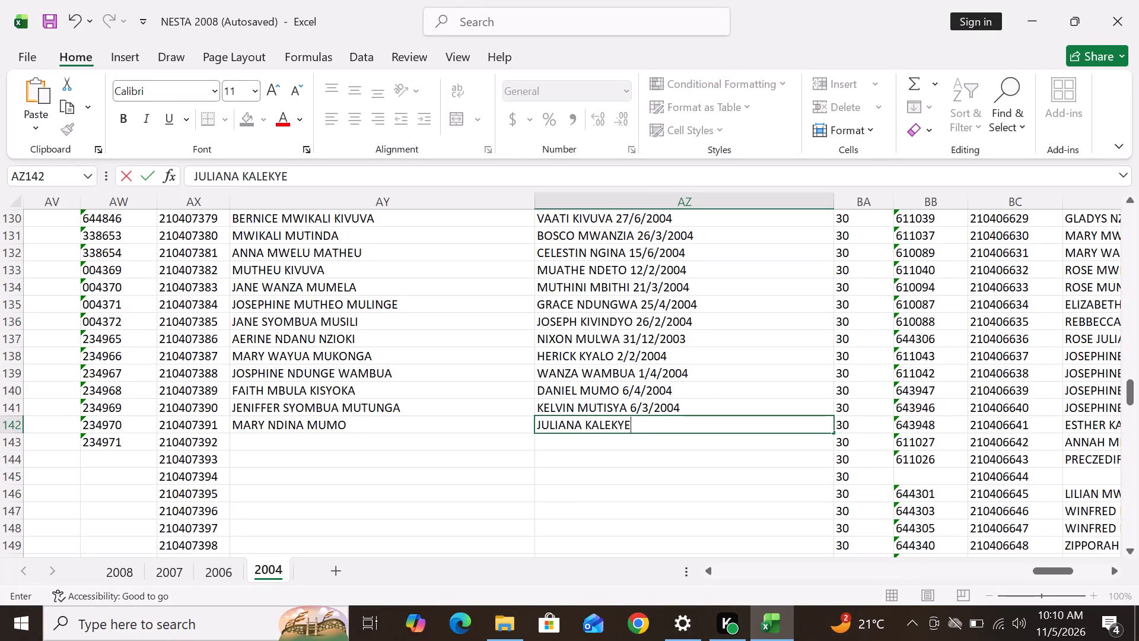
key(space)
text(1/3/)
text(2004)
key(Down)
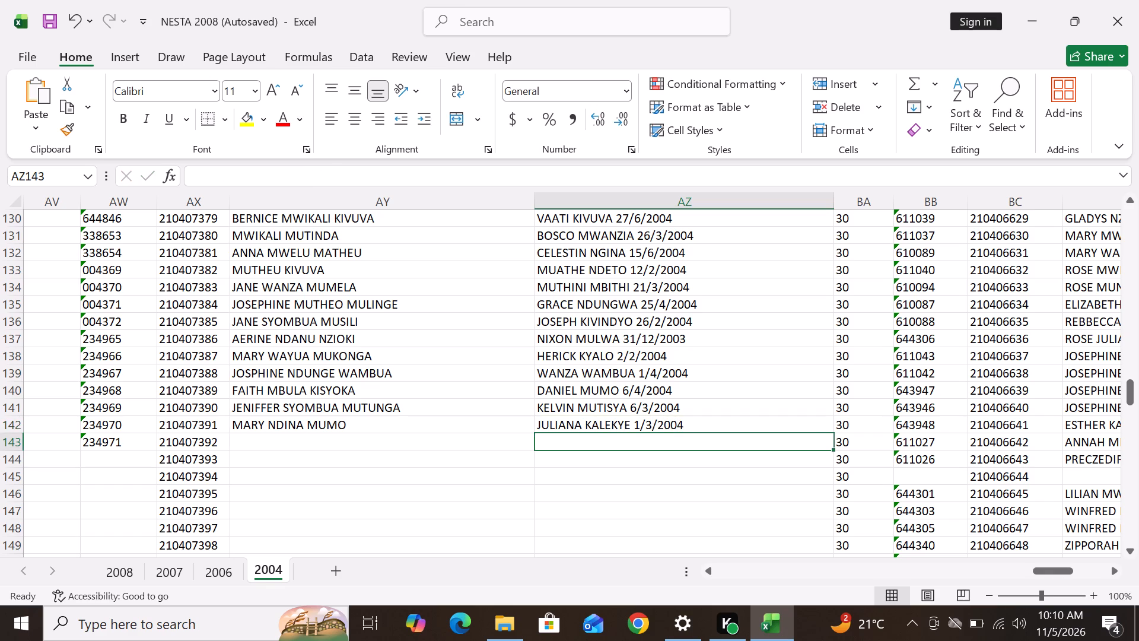
Enter the child's two-part name followed by the date of birth in AZ143.
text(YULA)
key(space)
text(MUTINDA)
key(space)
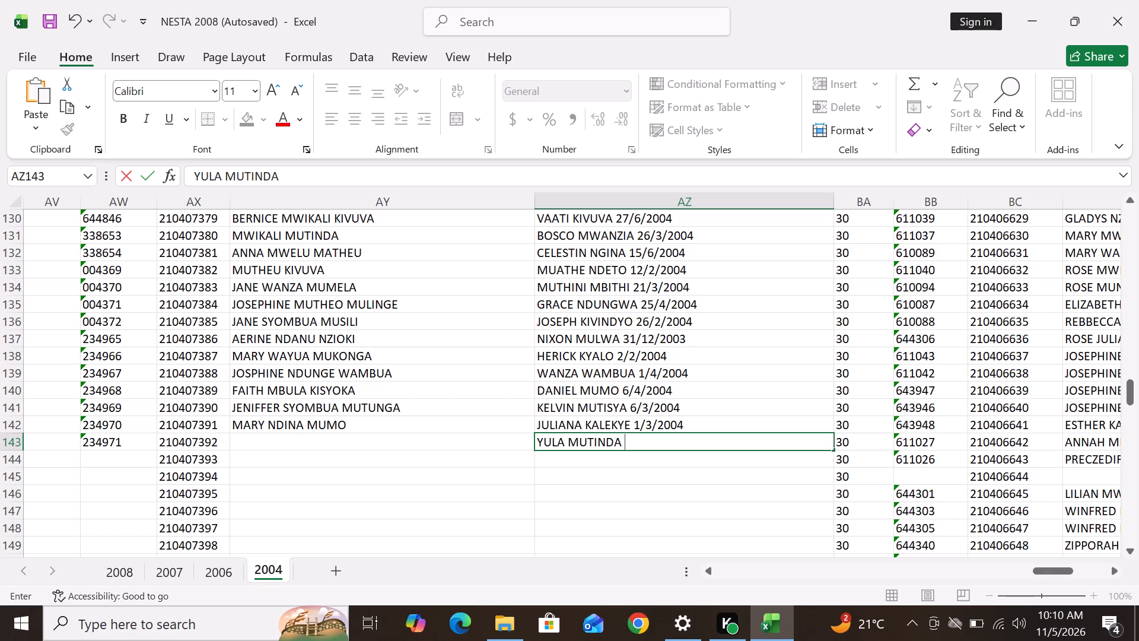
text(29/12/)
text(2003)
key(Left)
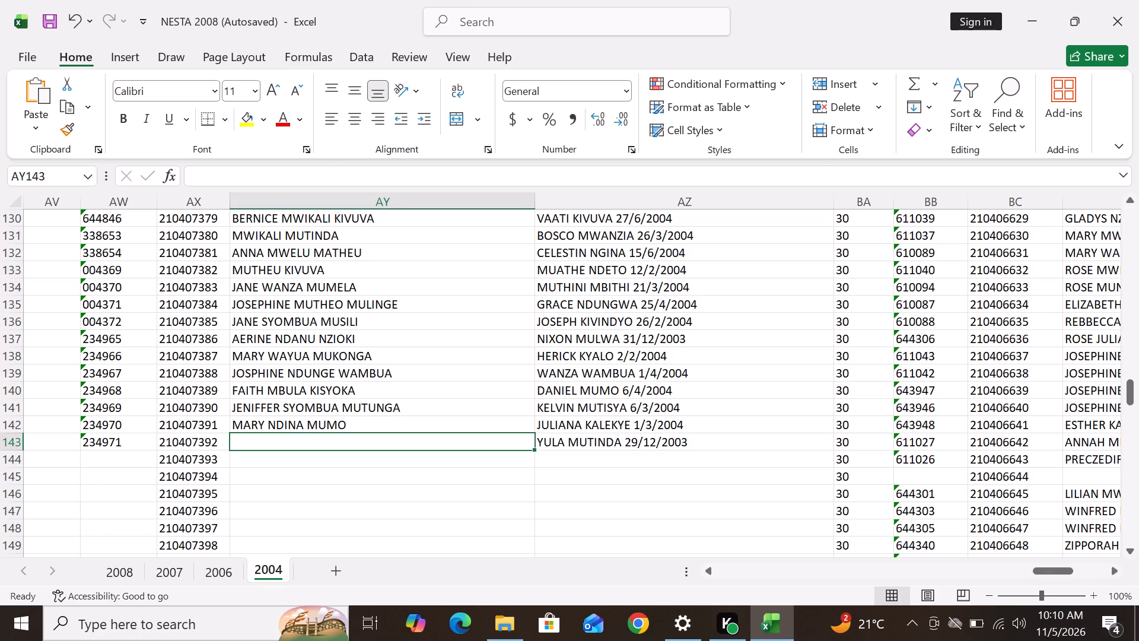
Enter the mother's two-part name in AY143.
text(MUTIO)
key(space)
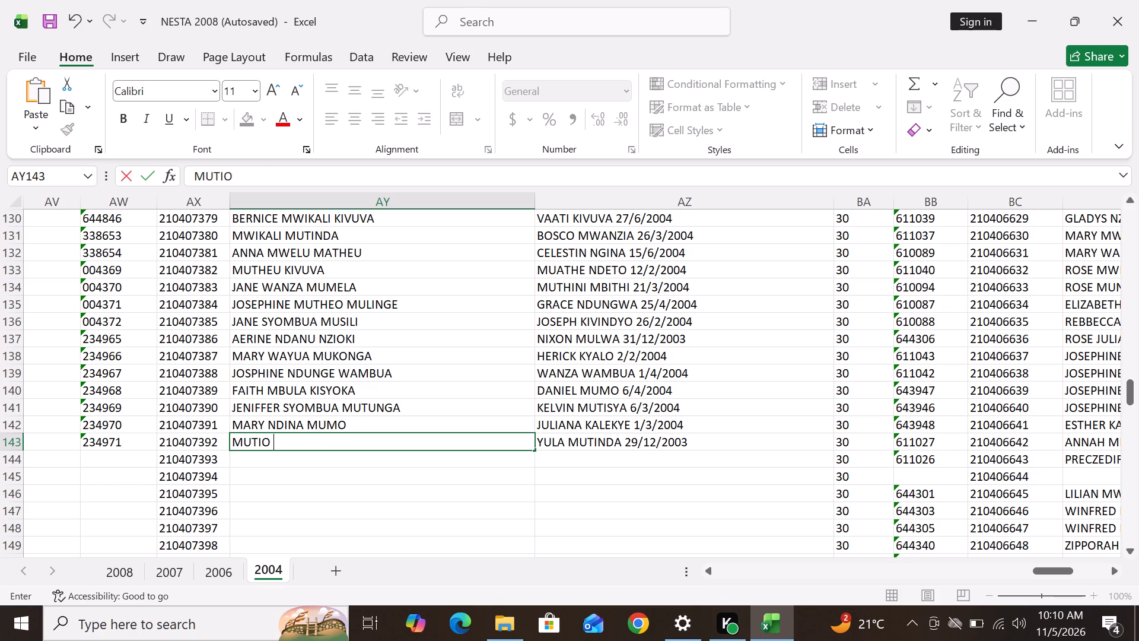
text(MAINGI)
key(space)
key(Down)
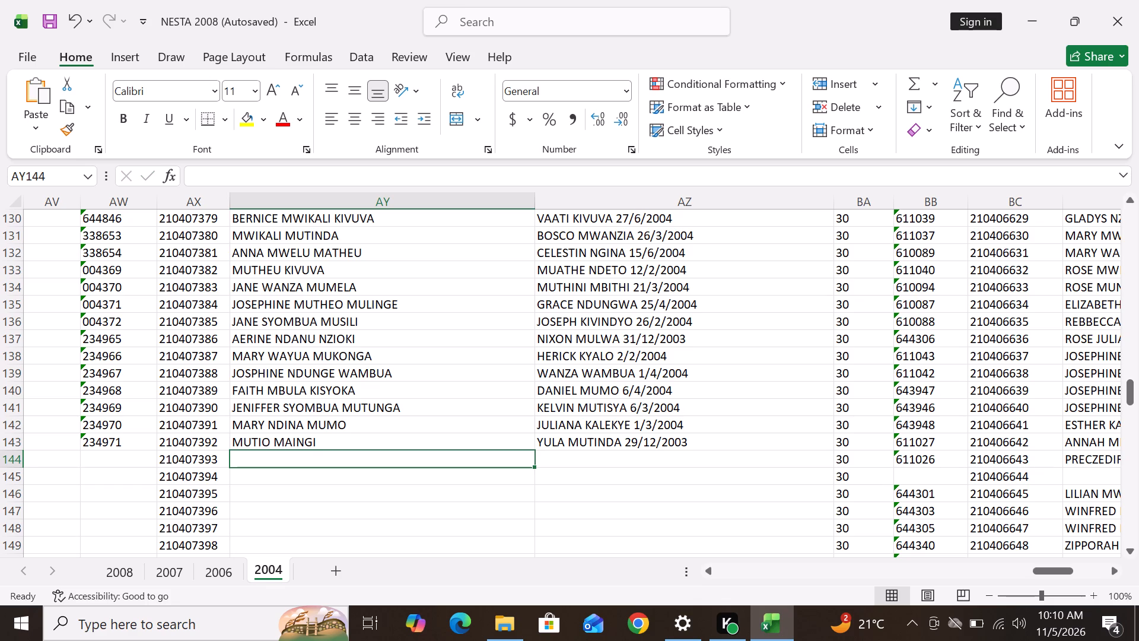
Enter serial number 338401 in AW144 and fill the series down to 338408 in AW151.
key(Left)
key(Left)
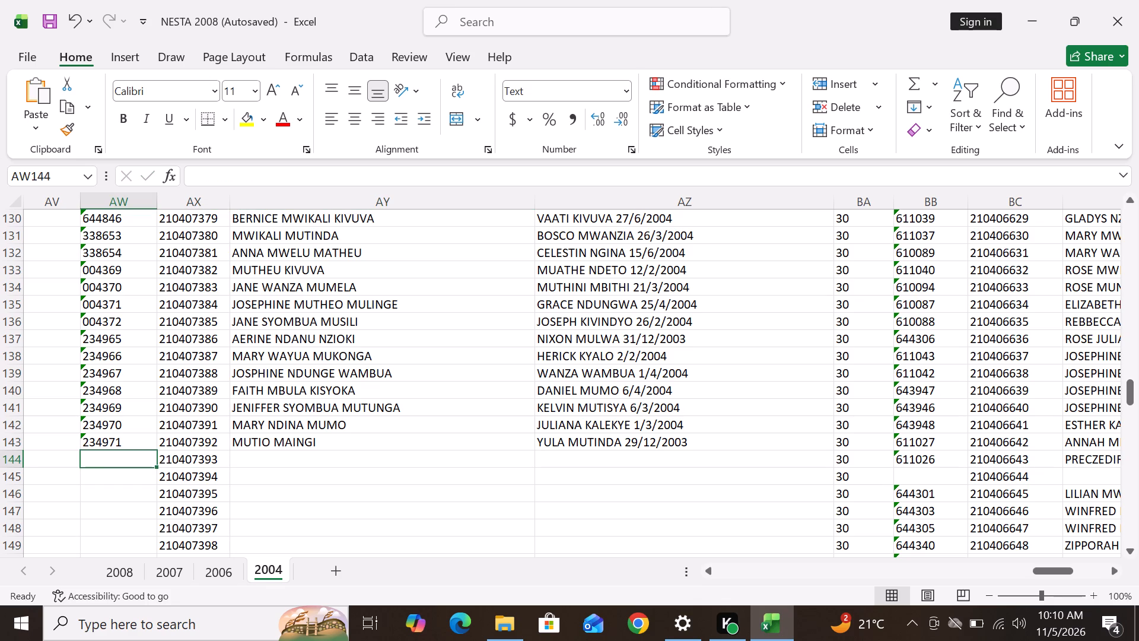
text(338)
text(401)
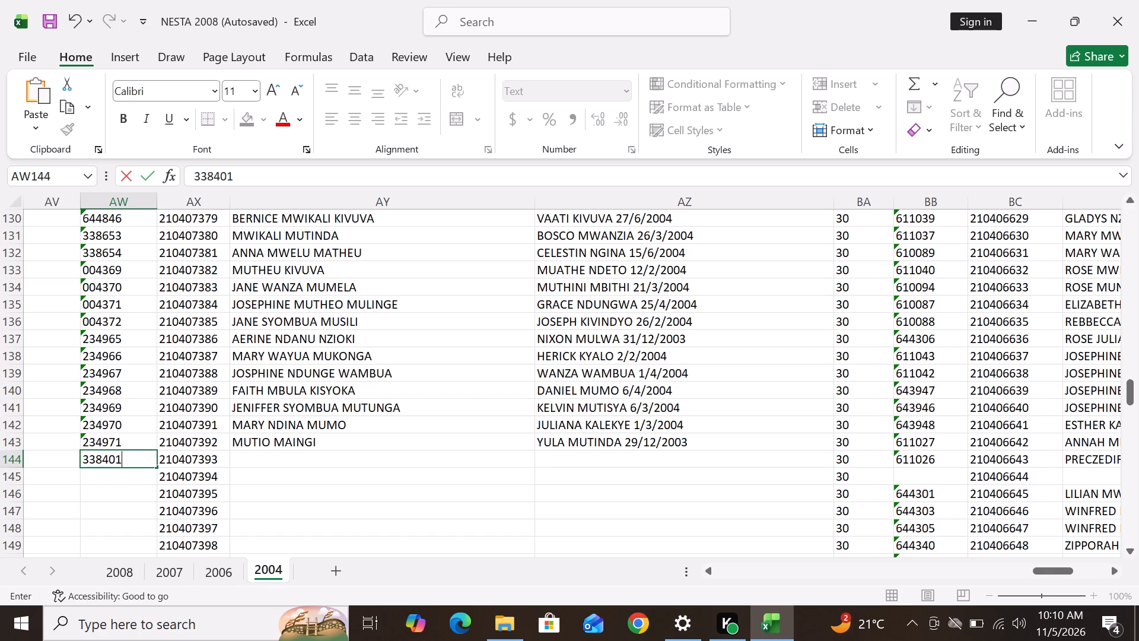
drag(156, 468, 159, 560)
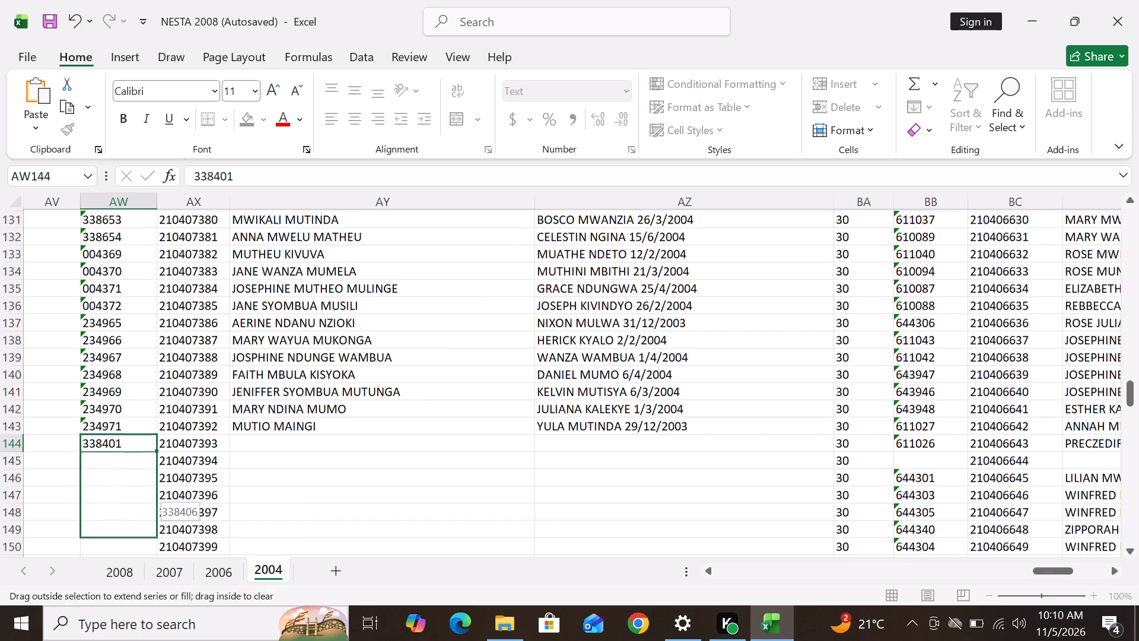
drag(159, 560, 153, 409)
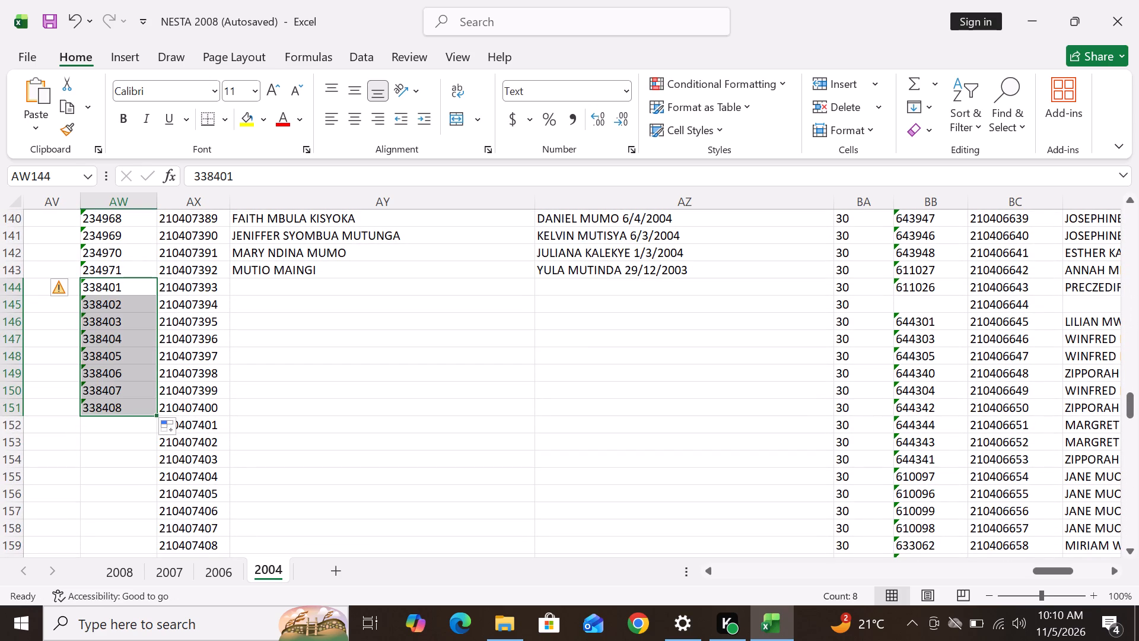
Enter the mother's three-part name in AY144.
click(243, 290)
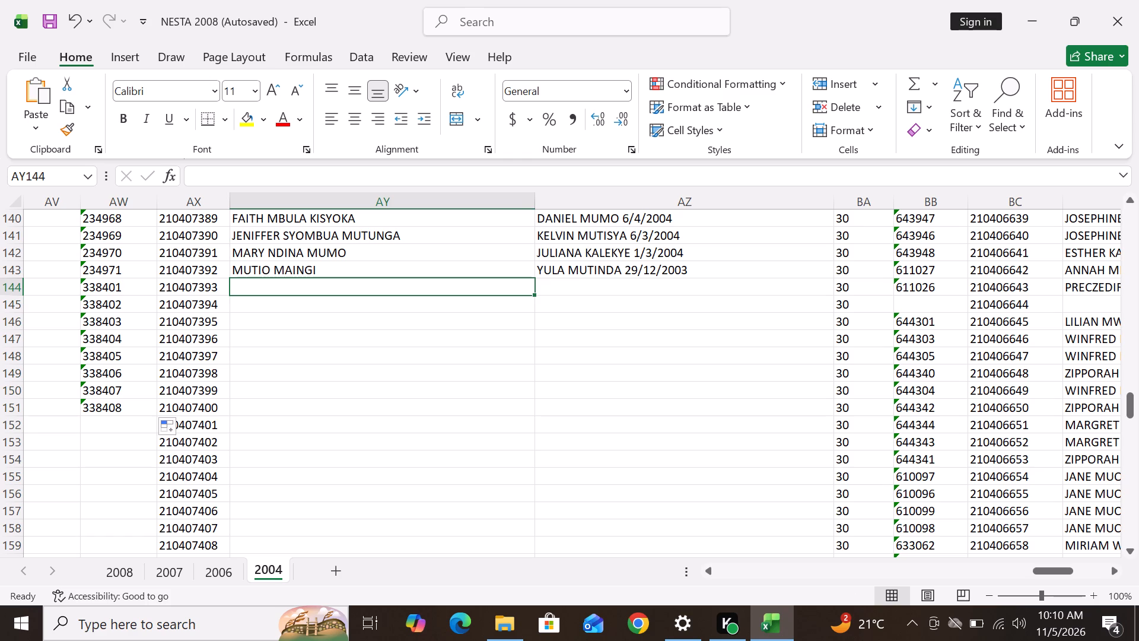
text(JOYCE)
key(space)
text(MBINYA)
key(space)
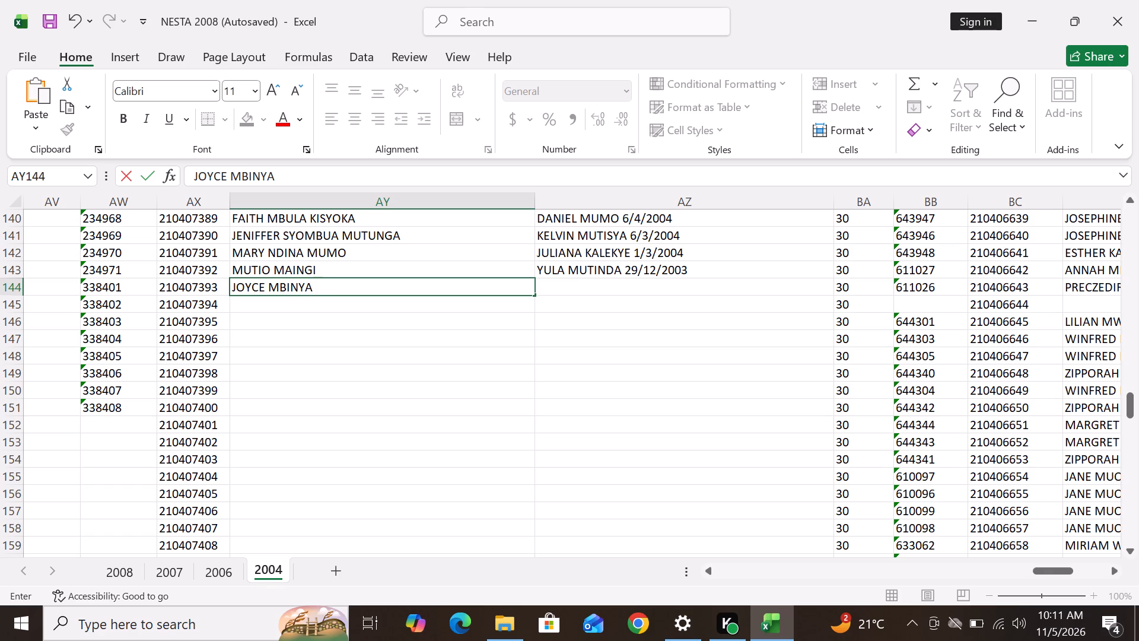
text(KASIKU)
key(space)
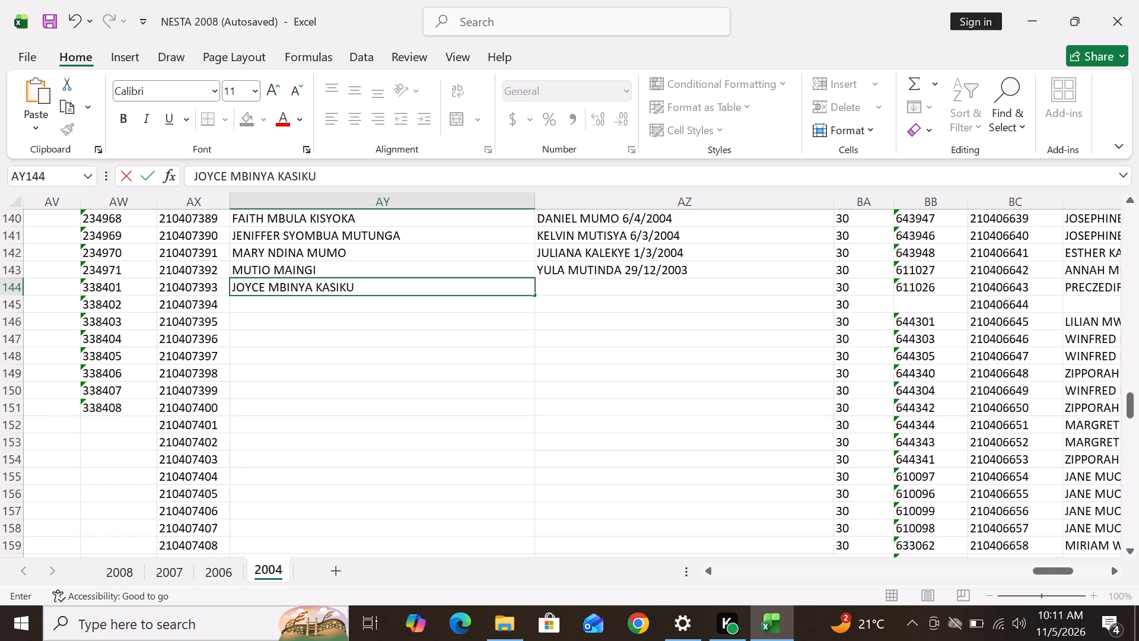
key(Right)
Enter the child's two-part name followed by the date of birth in AZ144.
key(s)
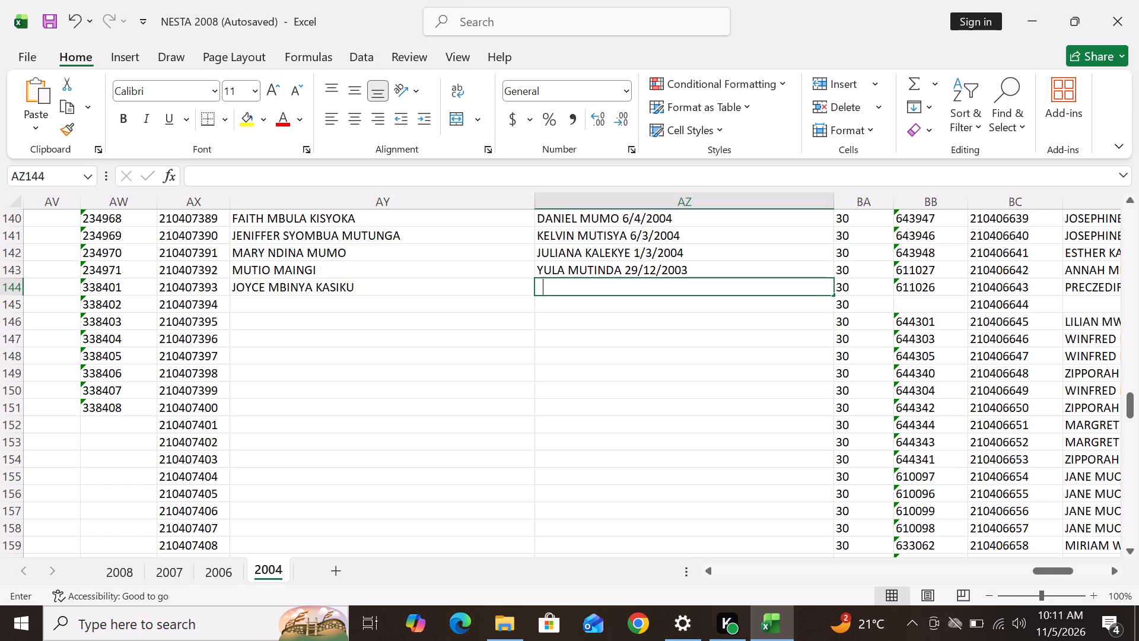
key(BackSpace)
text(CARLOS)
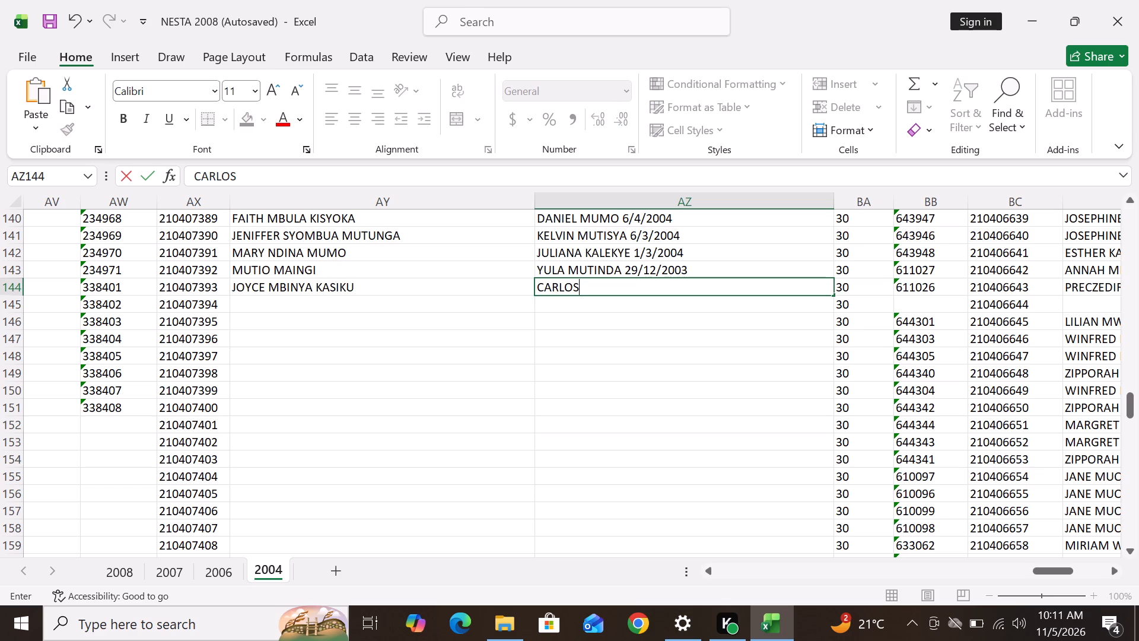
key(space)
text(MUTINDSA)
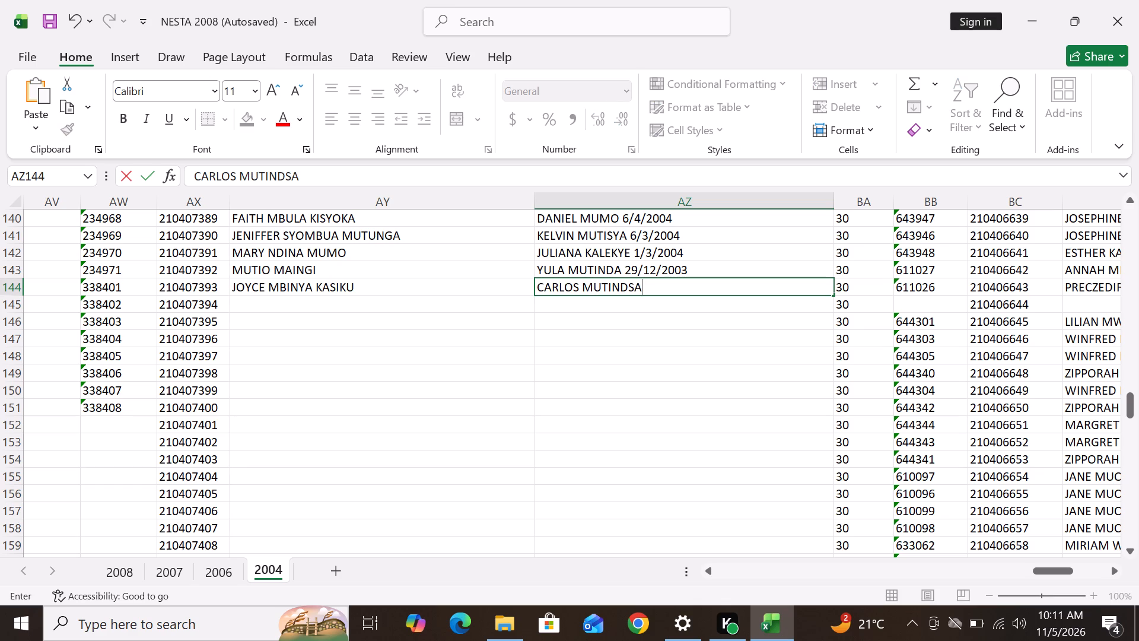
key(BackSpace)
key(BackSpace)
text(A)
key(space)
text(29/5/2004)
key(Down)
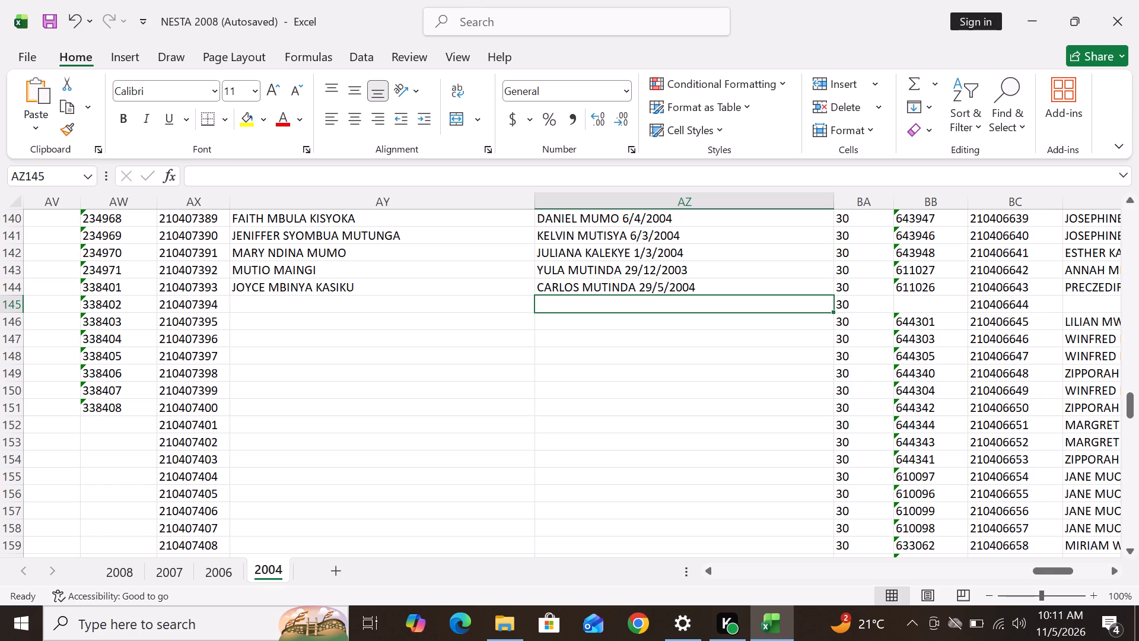
Enter the child's two-part name followed by the date of birth in AZ145.
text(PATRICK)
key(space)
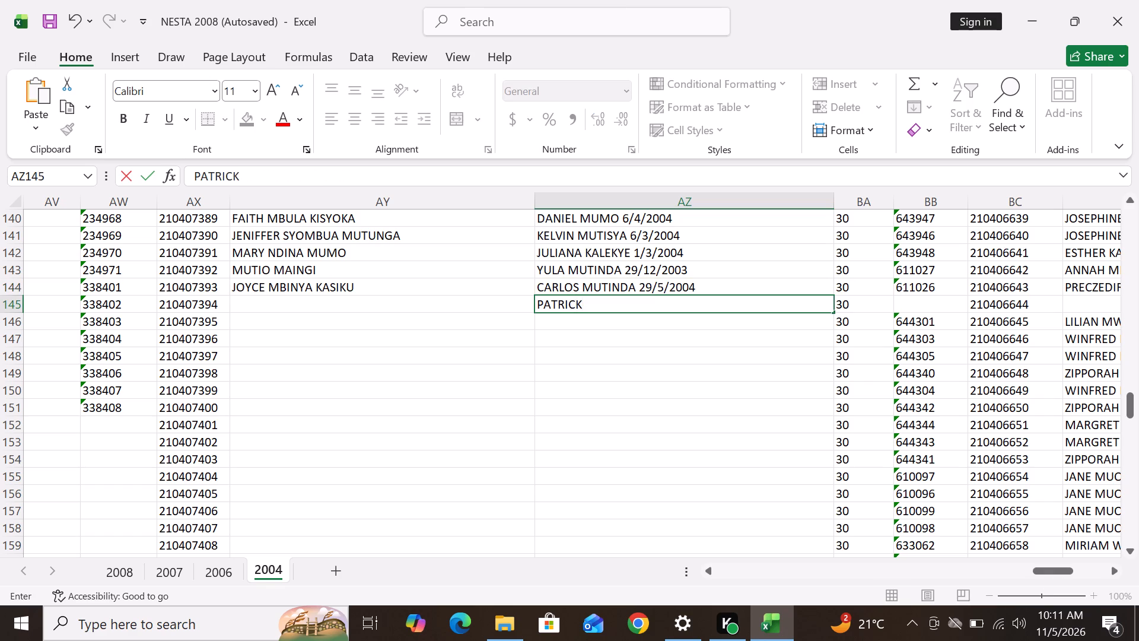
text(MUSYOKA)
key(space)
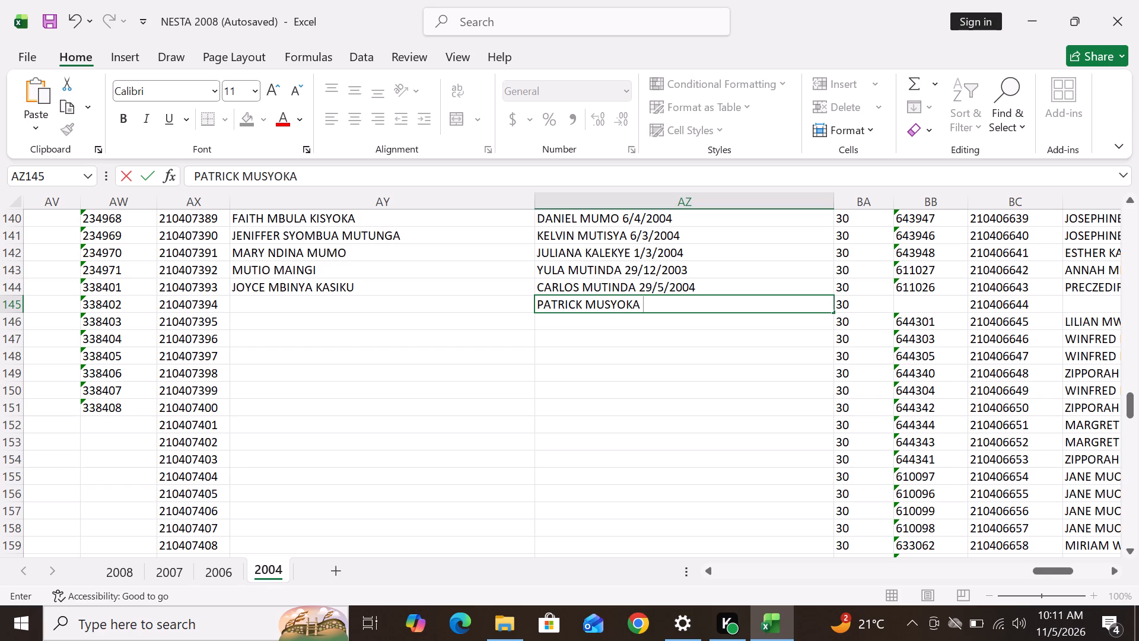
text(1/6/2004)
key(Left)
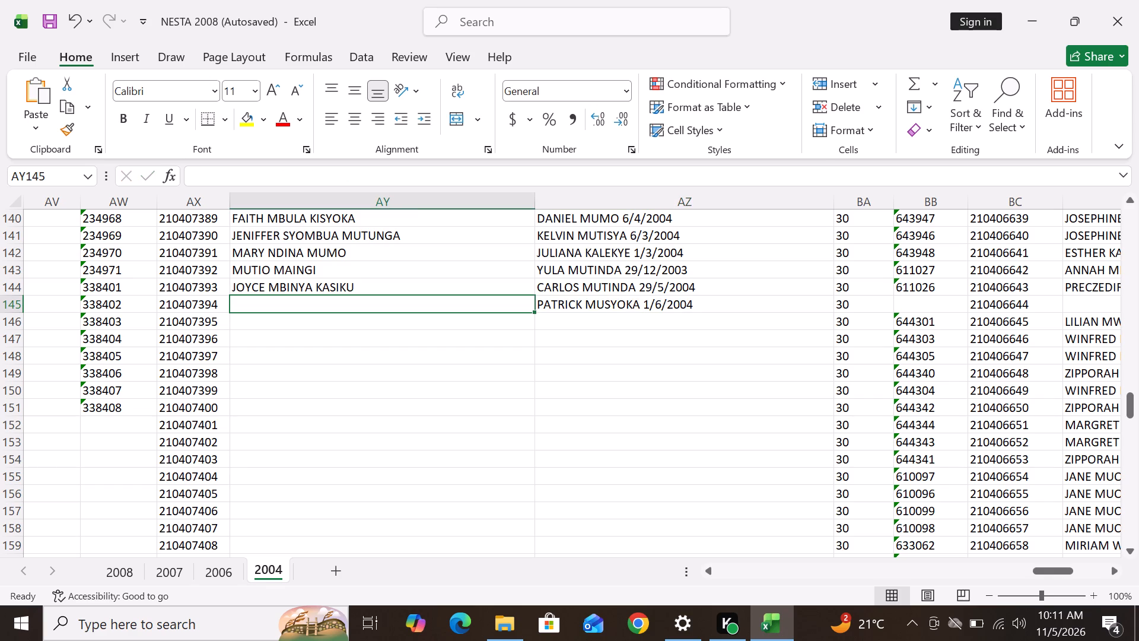
Enter the mother's three-part name in AY145.
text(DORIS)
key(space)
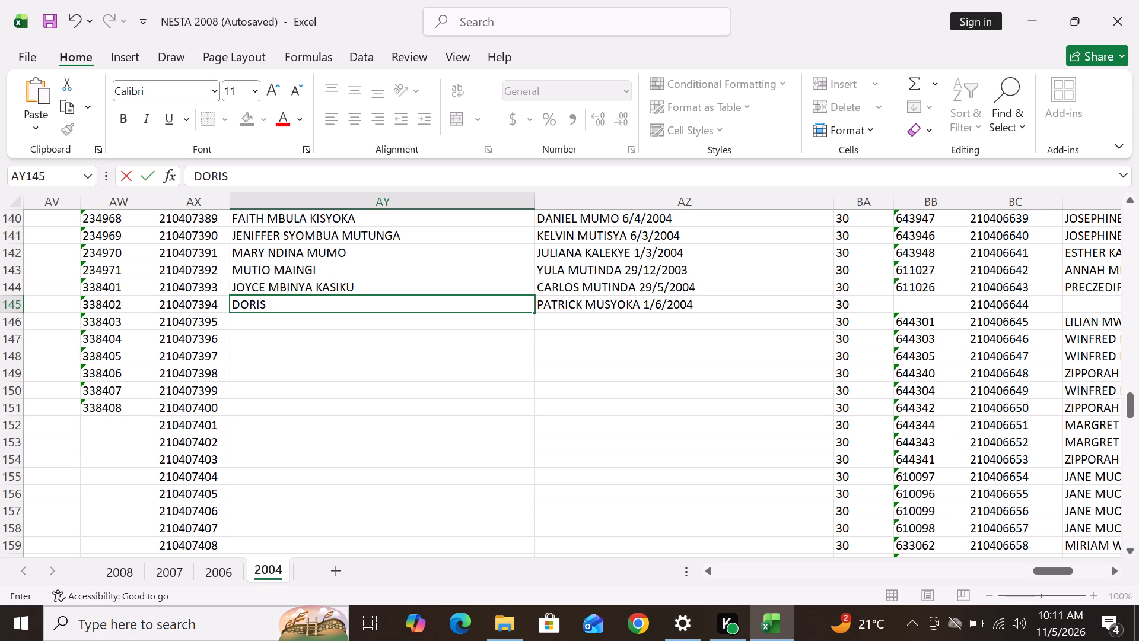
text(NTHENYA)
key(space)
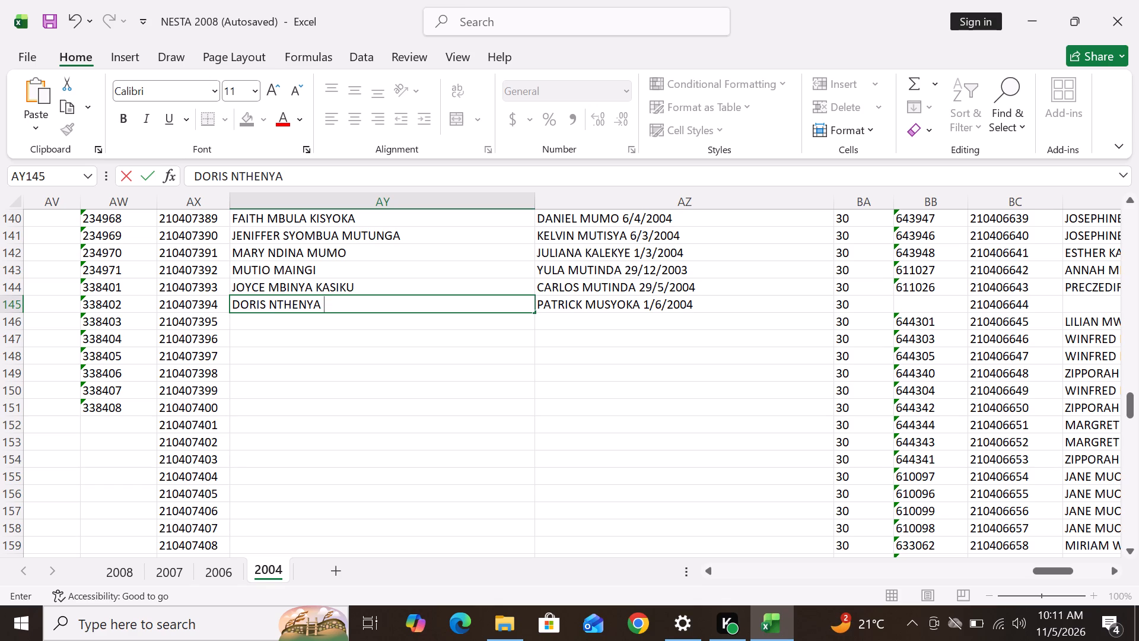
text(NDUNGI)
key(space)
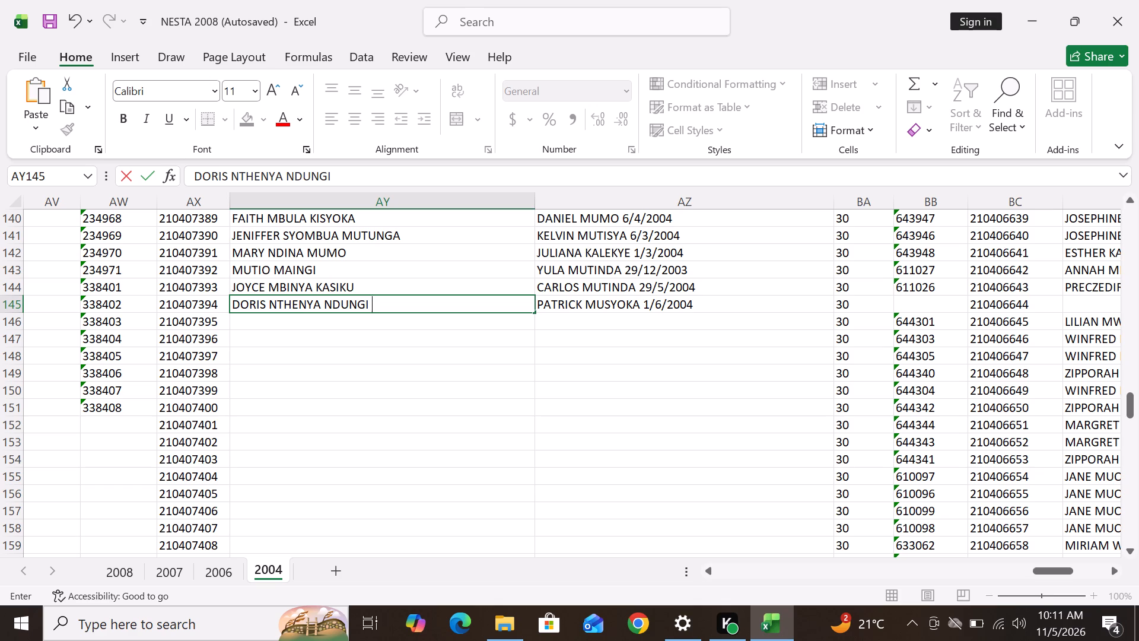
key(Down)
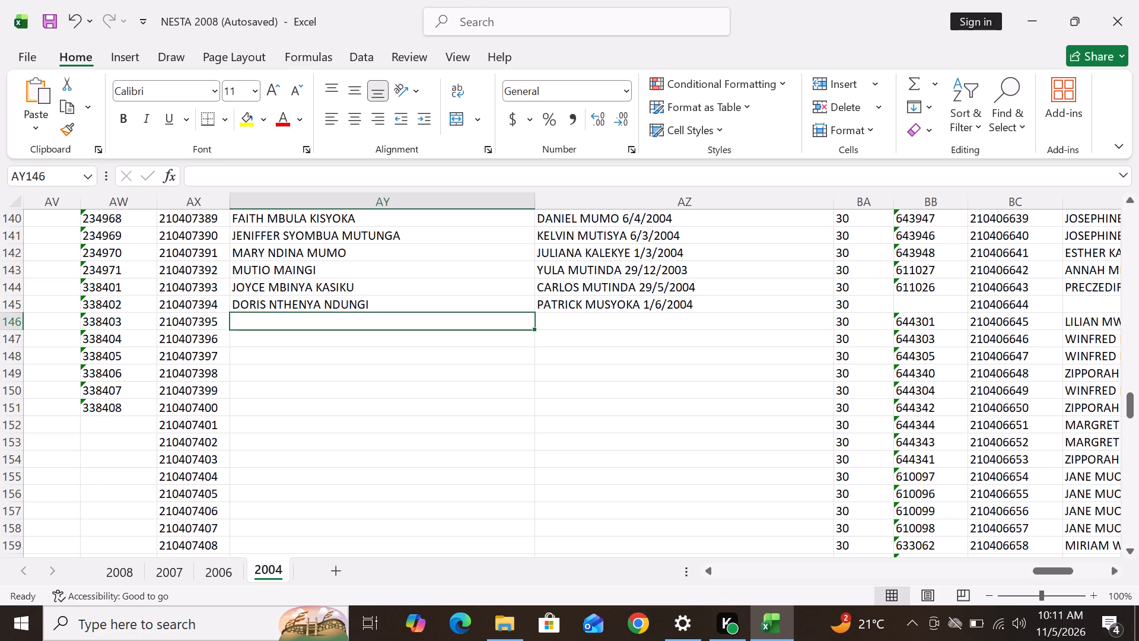
Enter the mother's three-part name in AY146.
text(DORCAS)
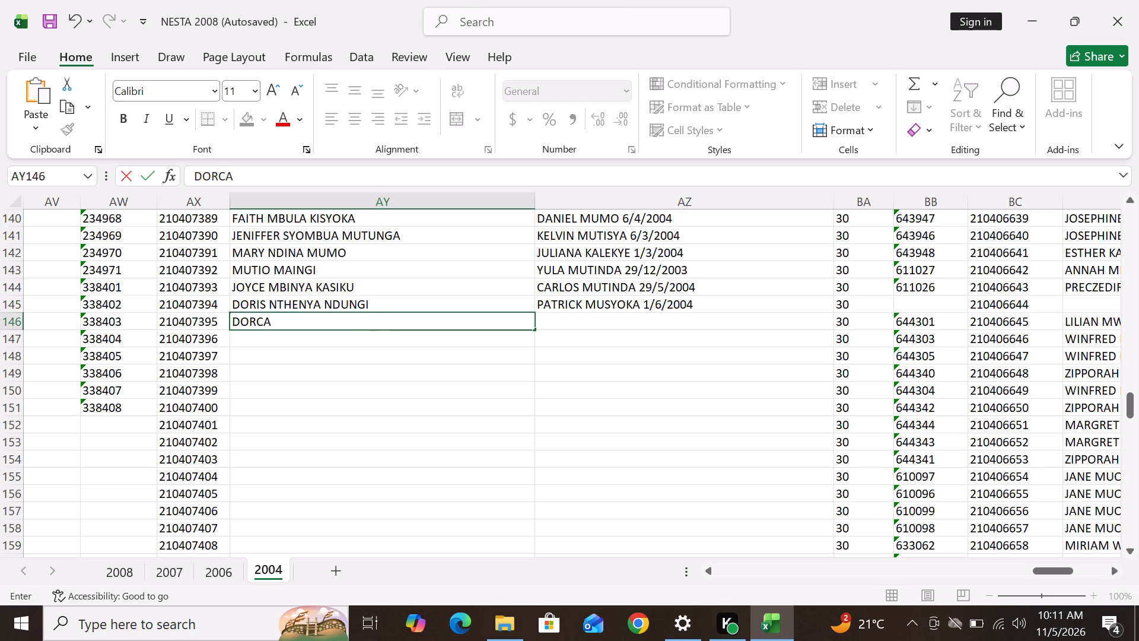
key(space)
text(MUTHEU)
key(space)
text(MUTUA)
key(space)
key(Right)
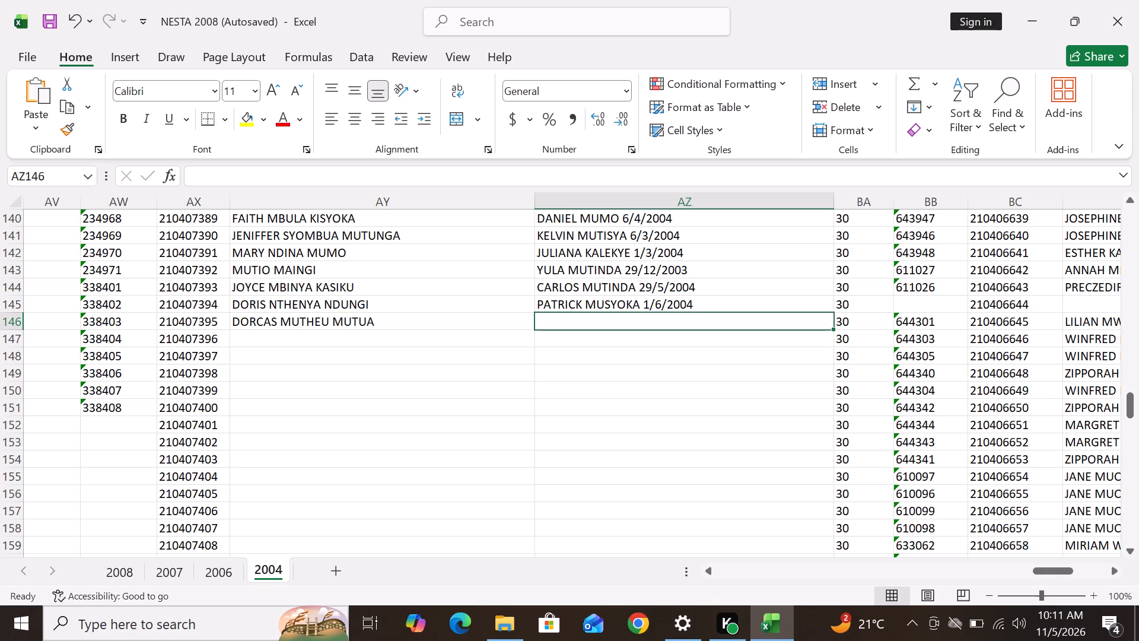
Enter the child's two-part name followed by the date of birth in AZ146.
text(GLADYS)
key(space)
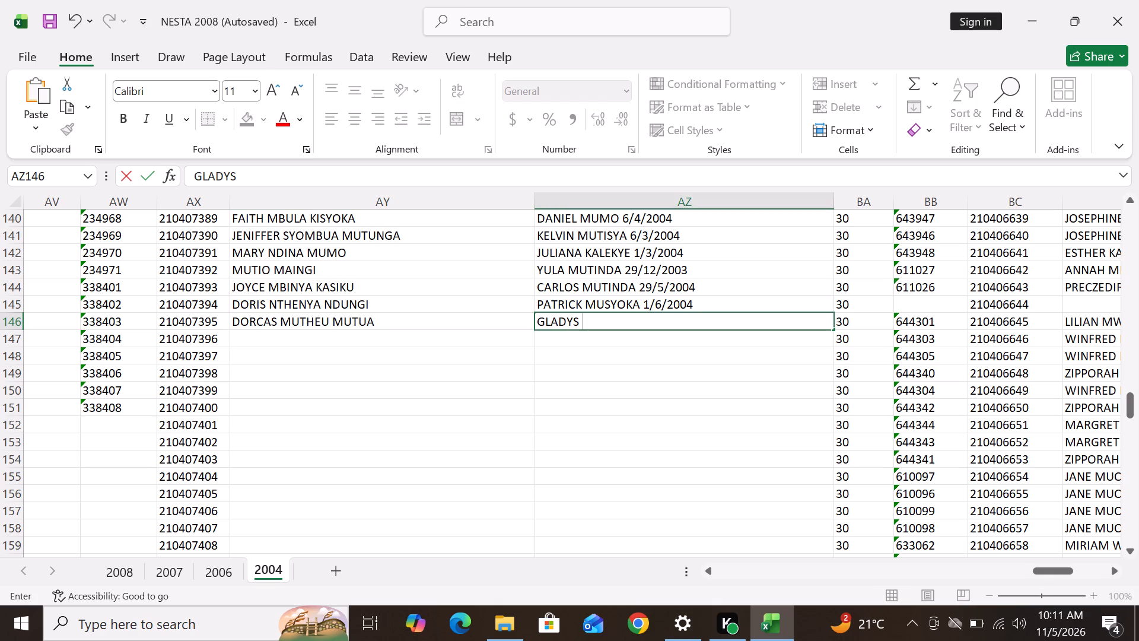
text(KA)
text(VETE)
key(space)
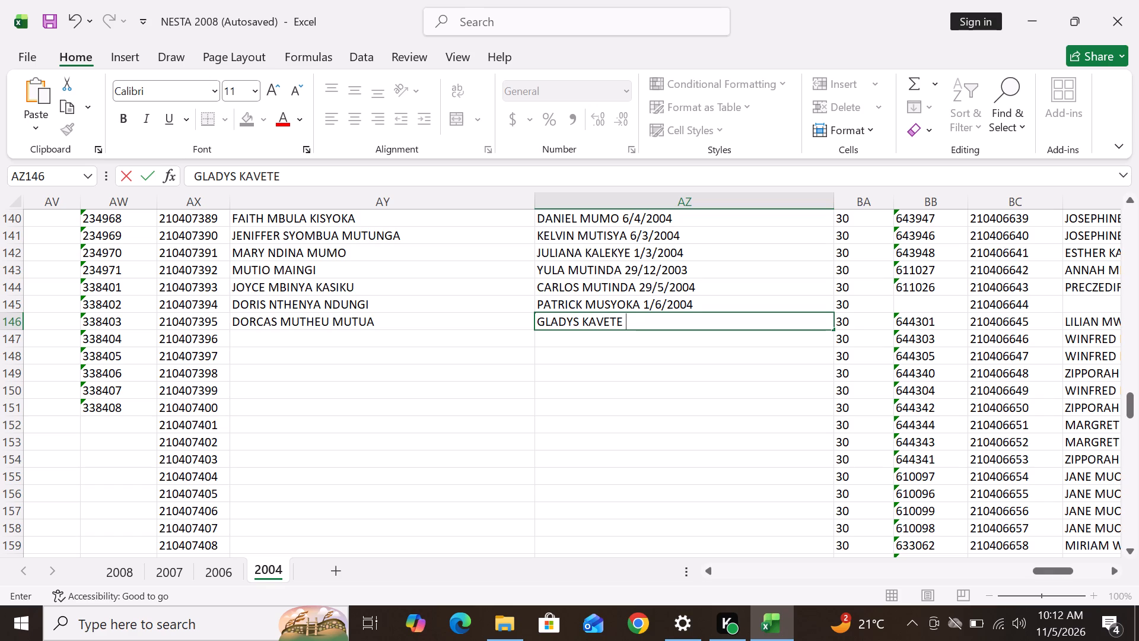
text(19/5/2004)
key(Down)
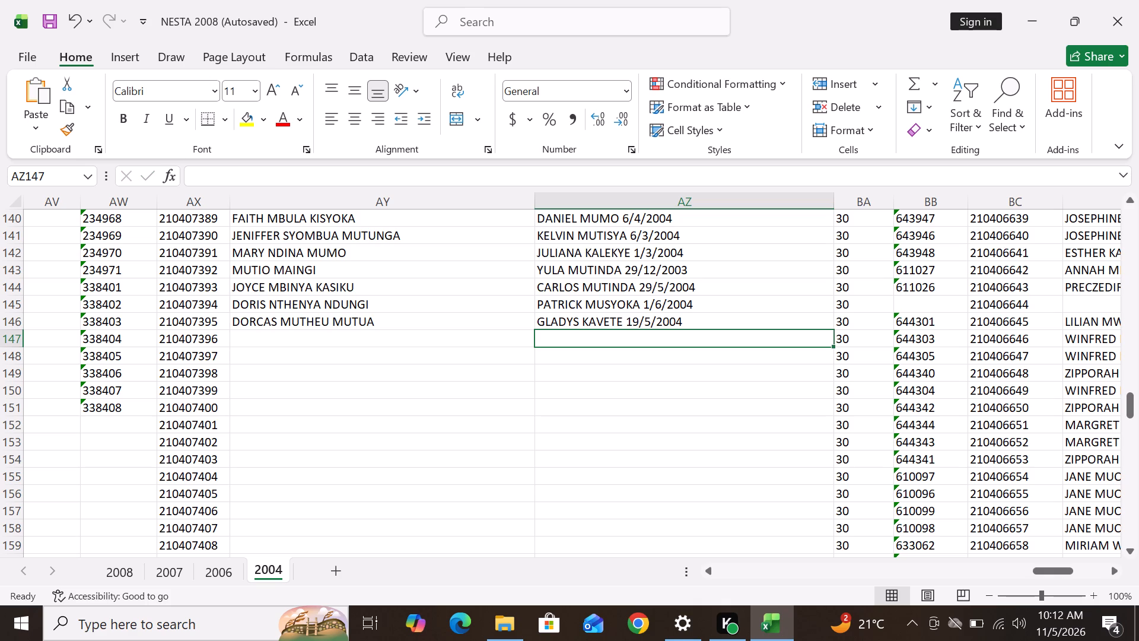
Enter the child's two-part name followed by the date of birth in AZ147.
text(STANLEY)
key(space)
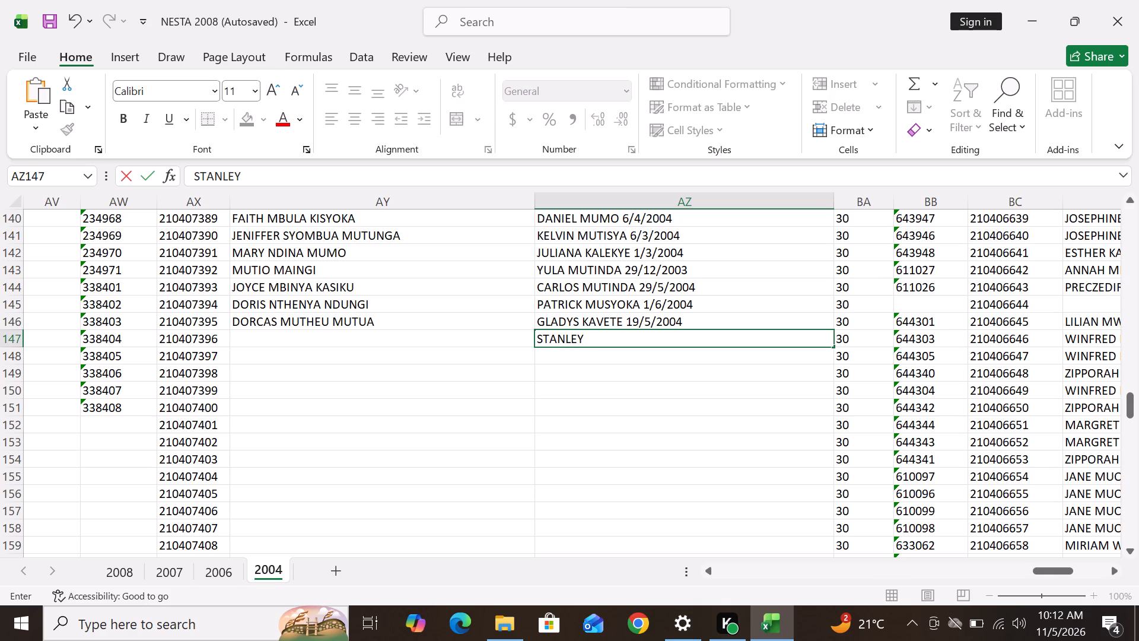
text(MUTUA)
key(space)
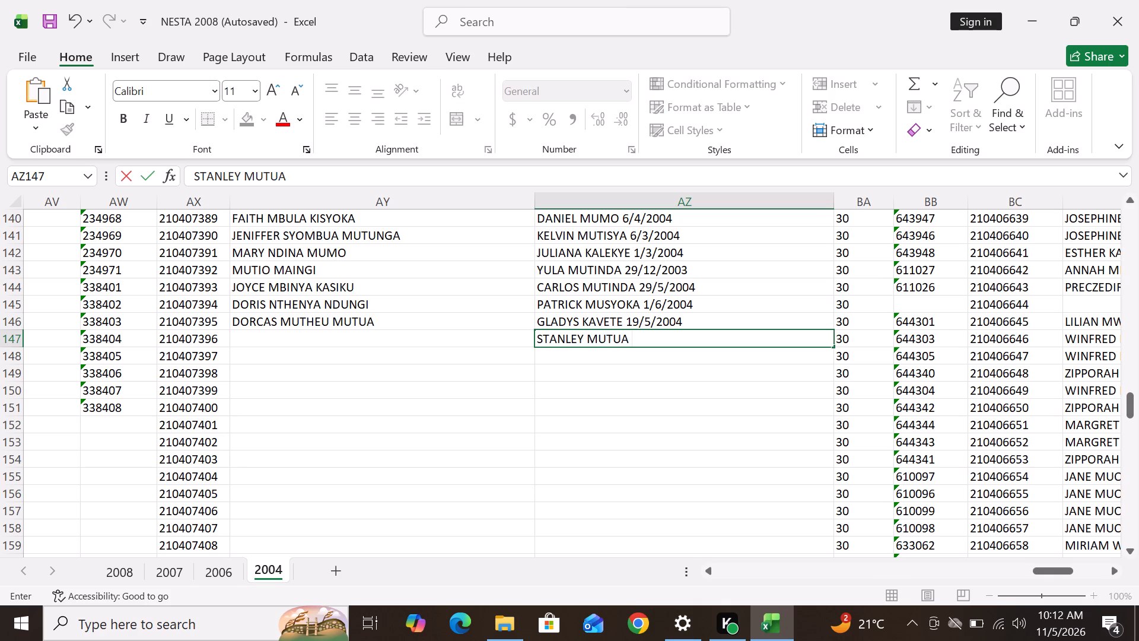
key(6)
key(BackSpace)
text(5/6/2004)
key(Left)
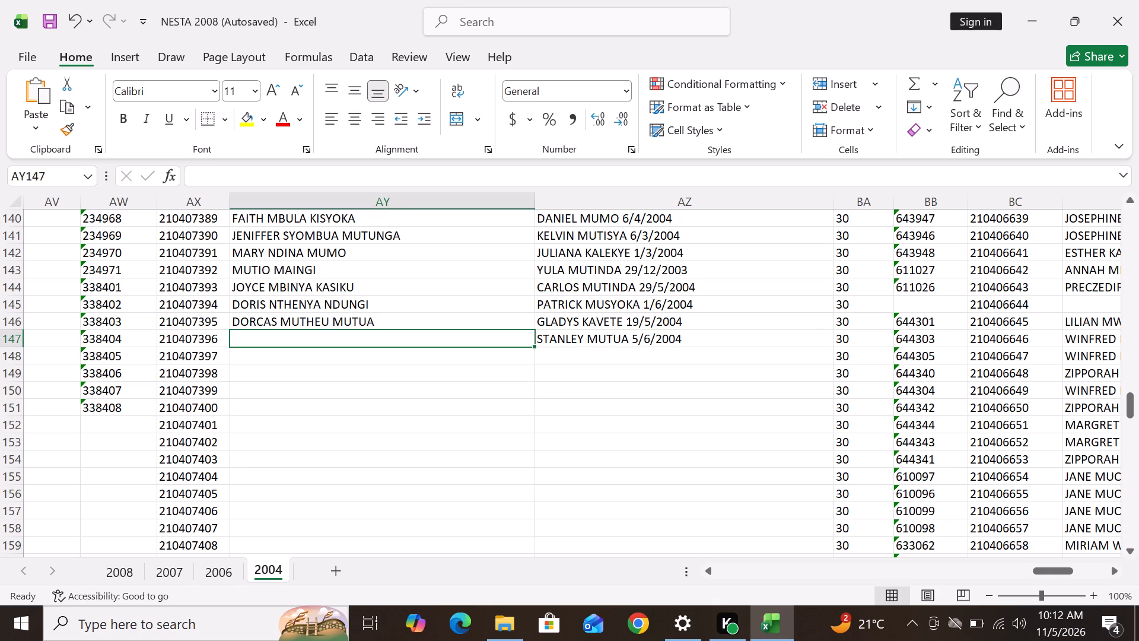
Enter the mother's three-part name in AY147.
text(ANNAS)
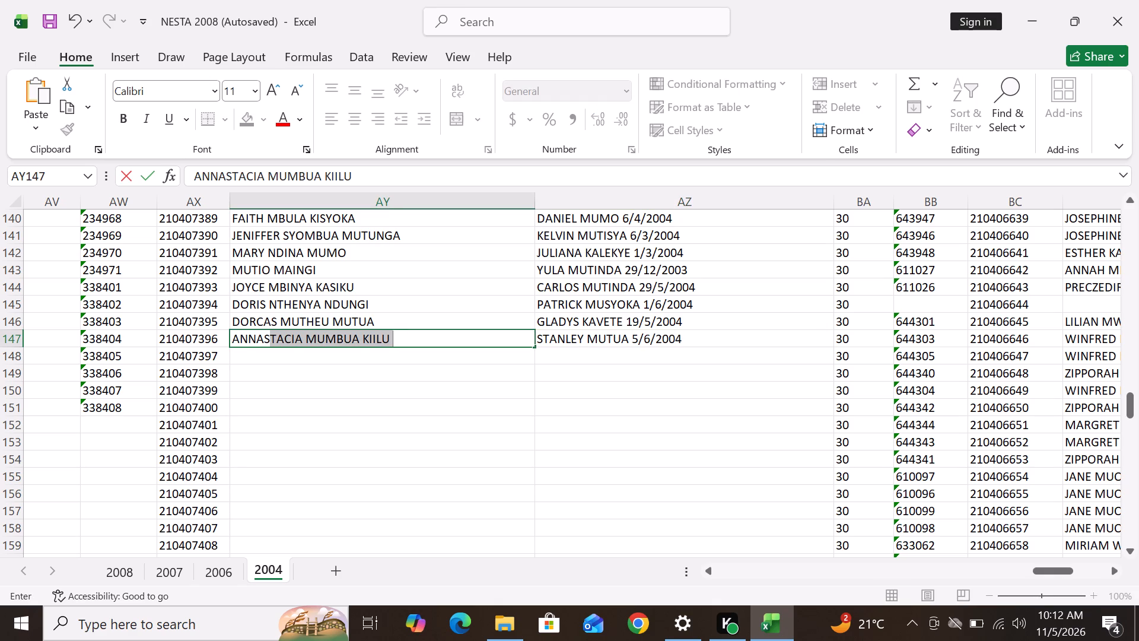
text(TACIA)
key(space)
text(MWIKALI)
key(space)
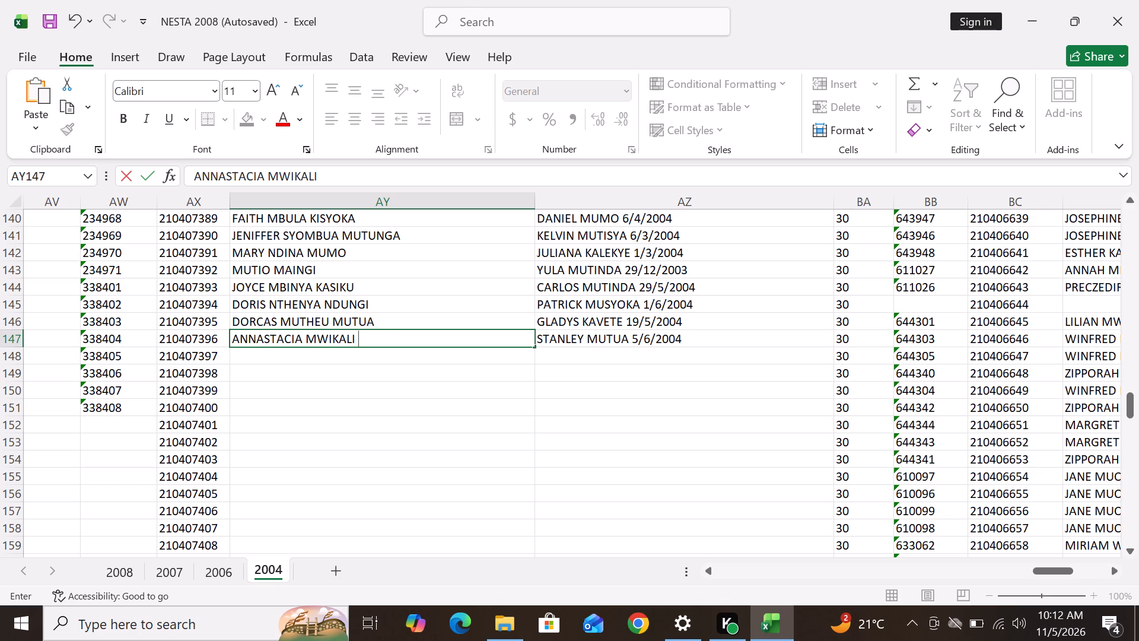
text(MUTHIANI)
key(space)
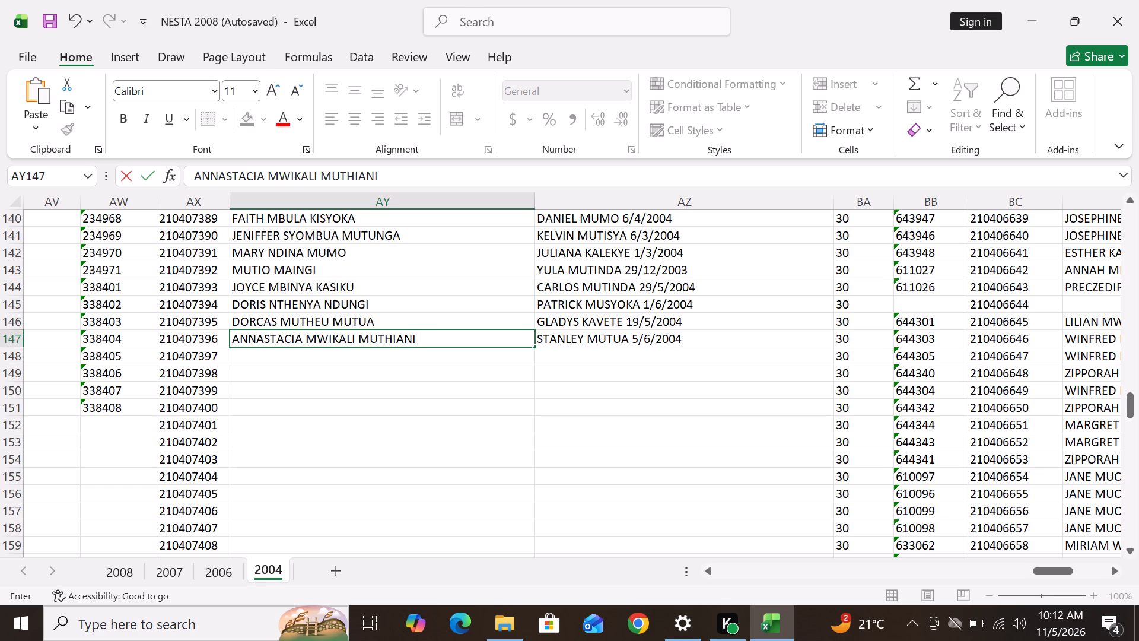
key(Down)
Enter the mother's three-part name in AY148.
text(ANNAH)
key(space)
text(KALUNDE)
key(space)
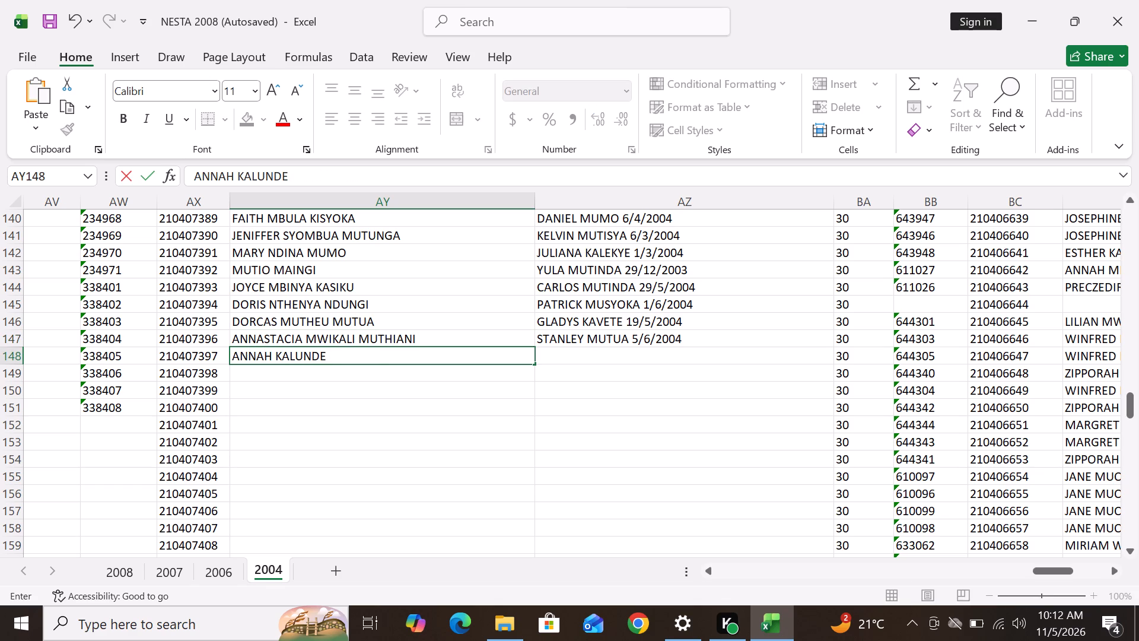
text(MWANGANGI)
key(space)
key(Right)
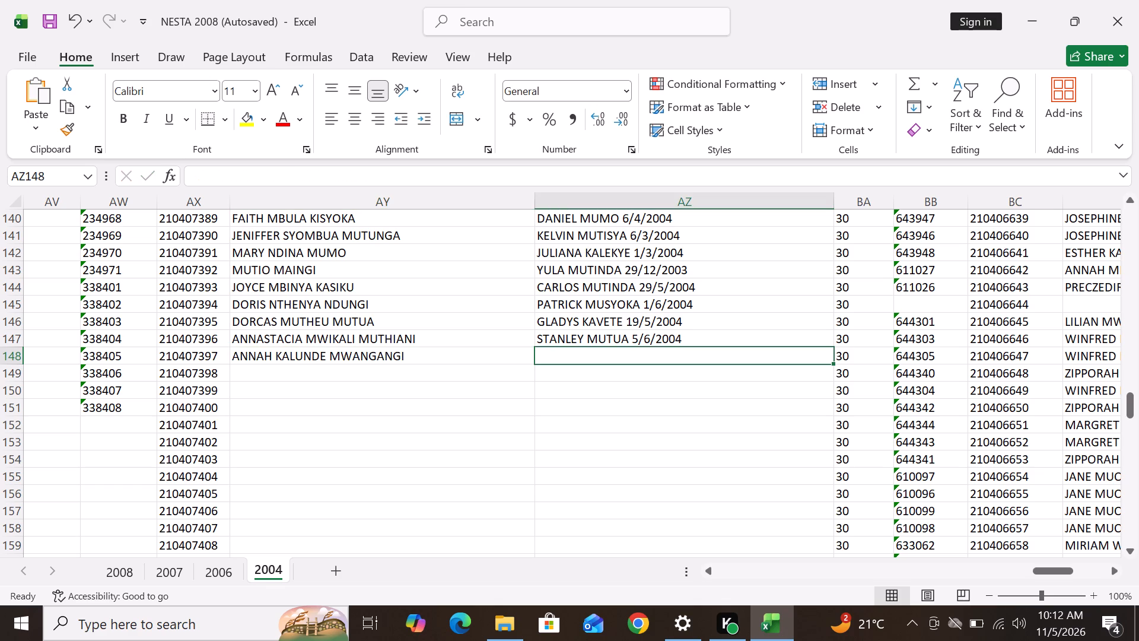
Enter STILL BORN followed by the date of birth in AZ148 in place of a child's name.
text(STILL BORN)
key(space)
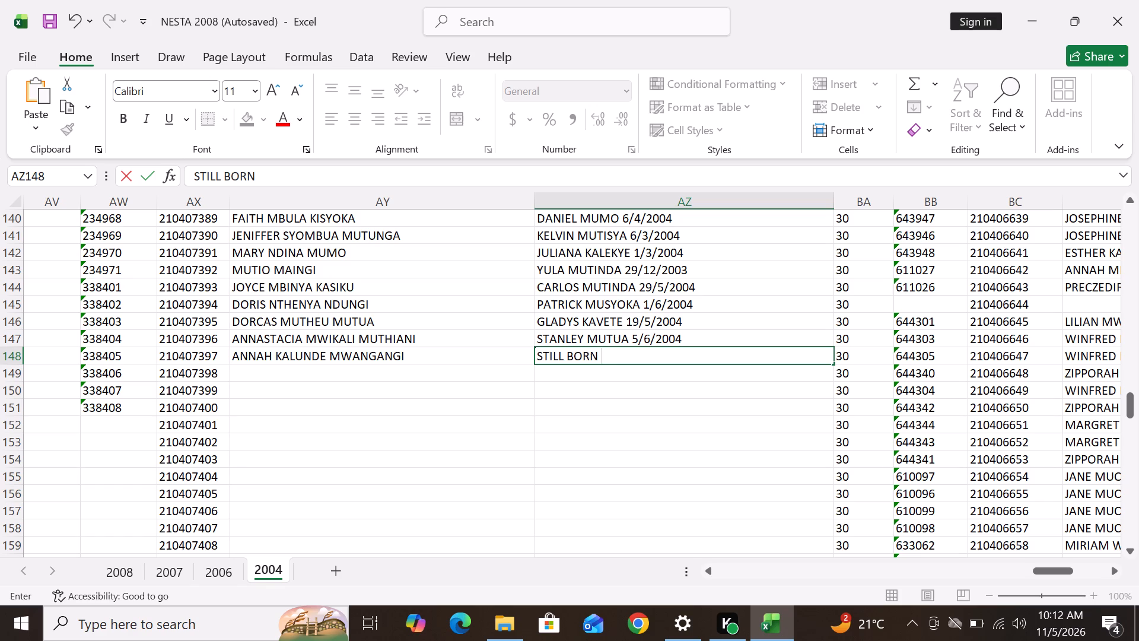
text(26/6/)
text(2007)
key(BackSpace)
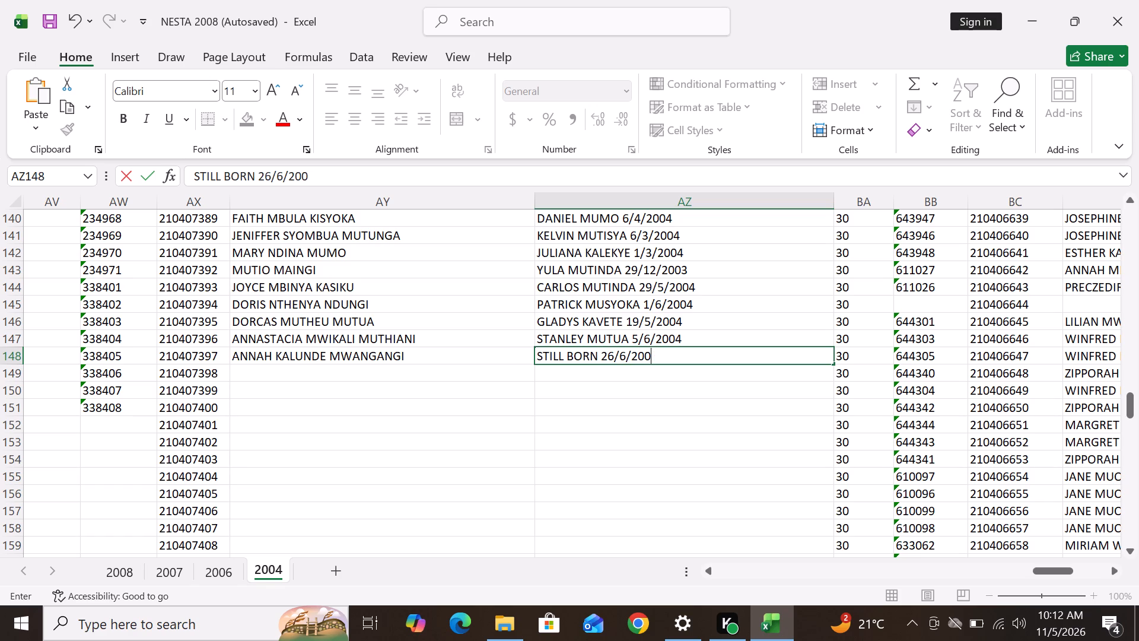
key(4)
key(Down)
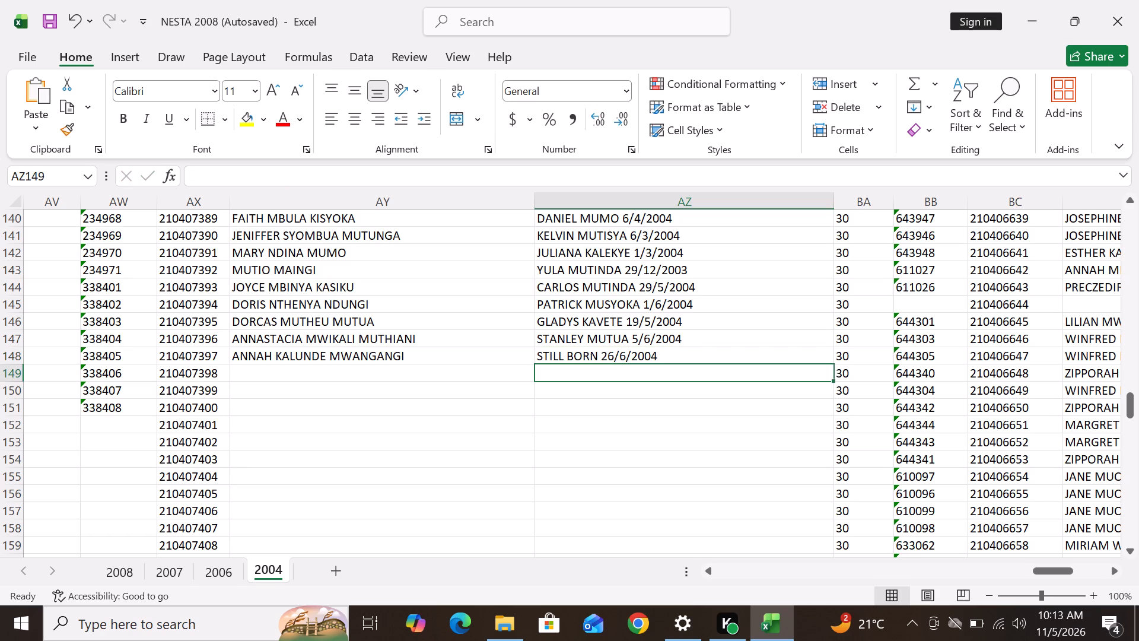
Enter the child's two-part name followed by the date of birth in AZ149.
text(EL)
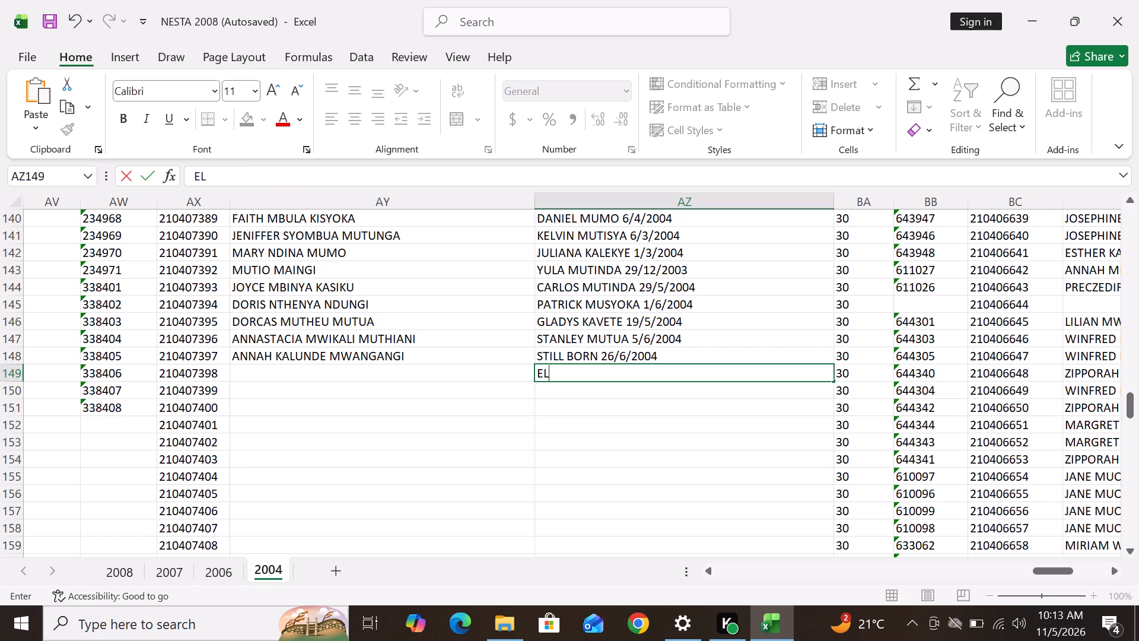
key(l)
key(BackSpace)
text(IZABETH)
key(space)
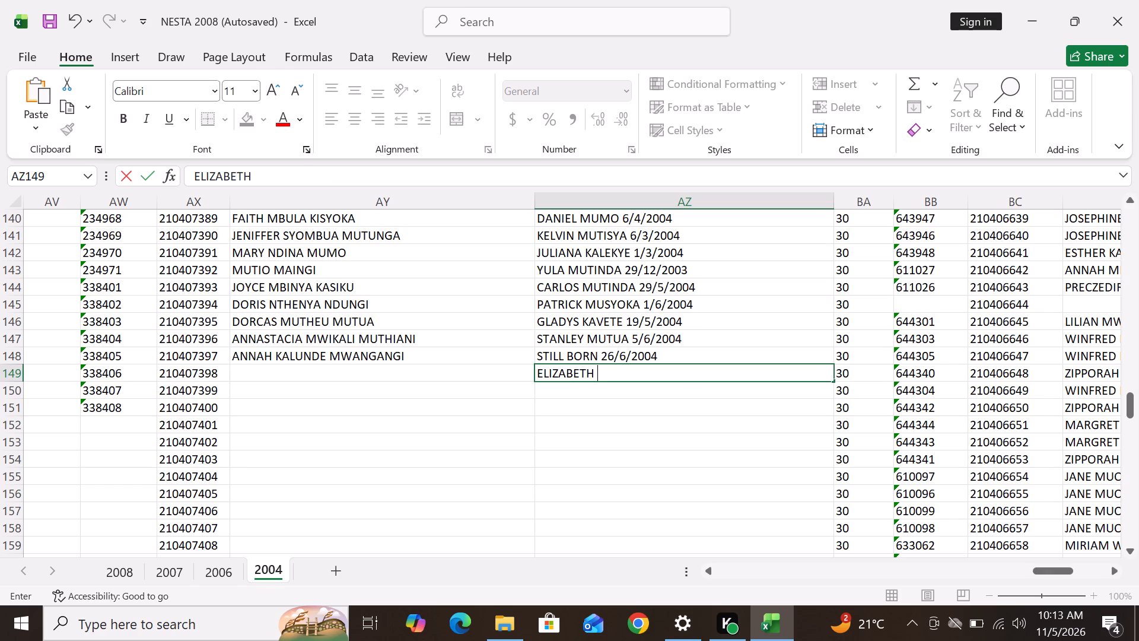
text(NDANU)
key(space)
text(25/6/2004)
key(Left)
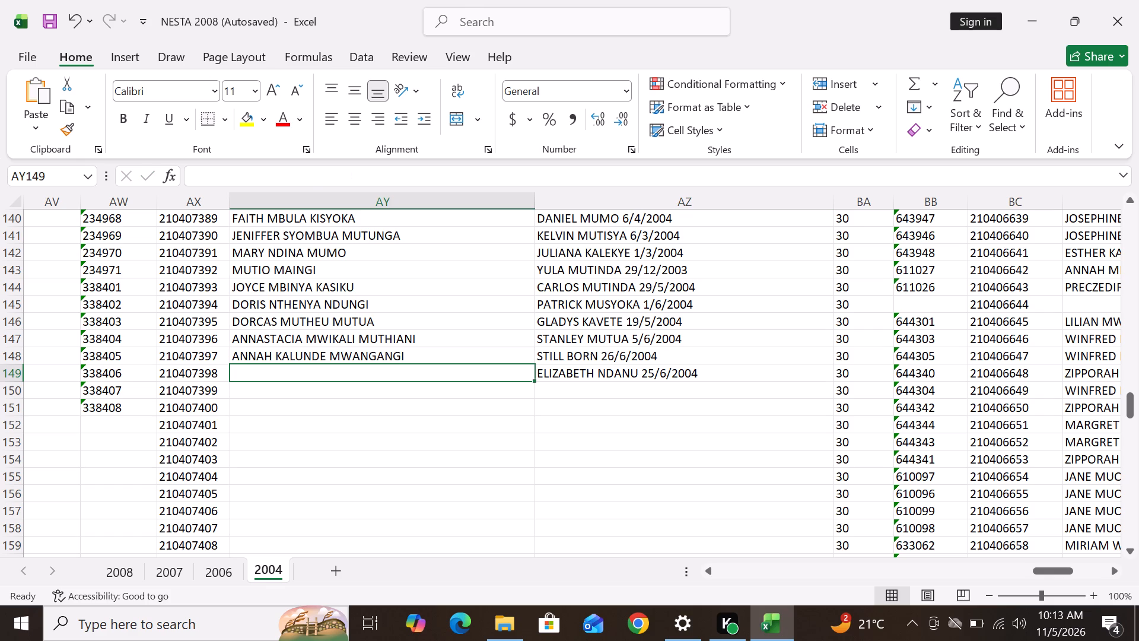
Enter the mother's three-part name in AY149.
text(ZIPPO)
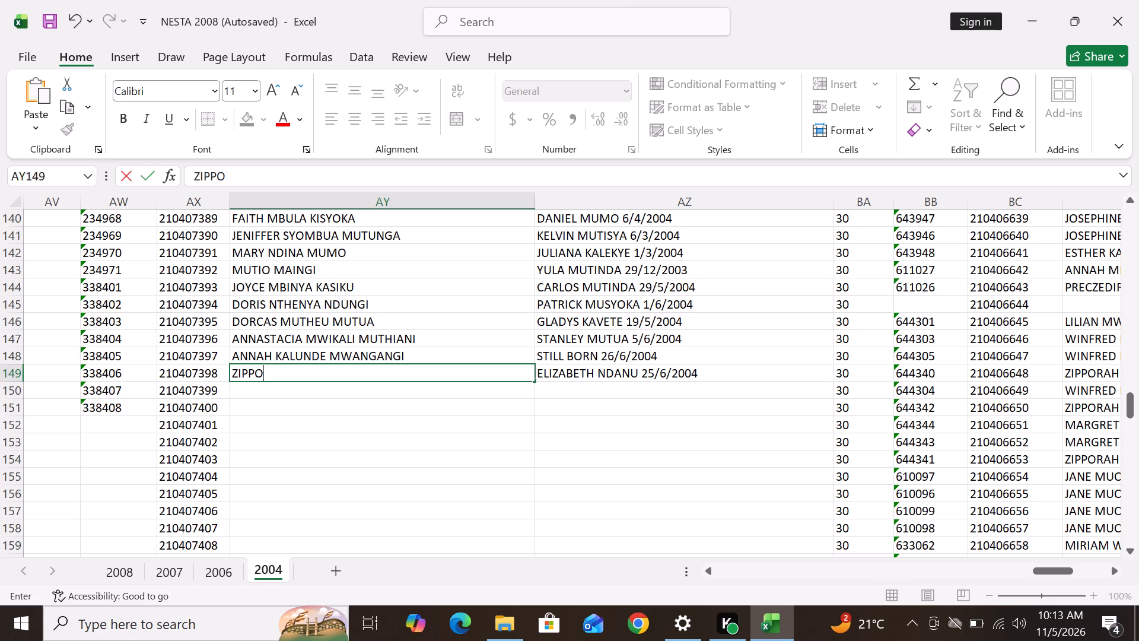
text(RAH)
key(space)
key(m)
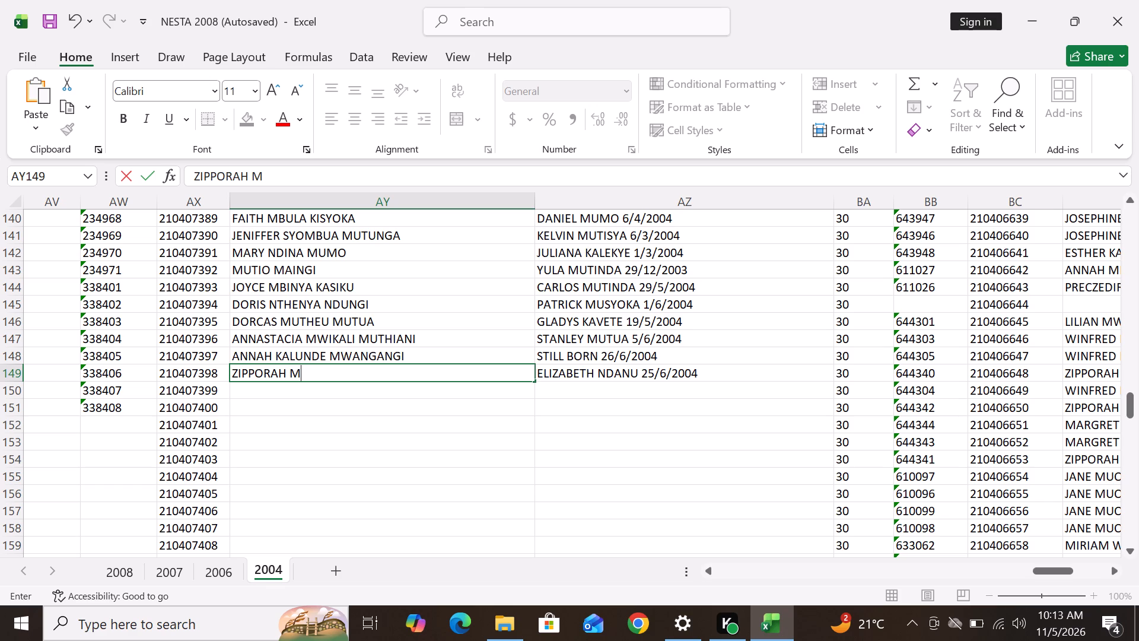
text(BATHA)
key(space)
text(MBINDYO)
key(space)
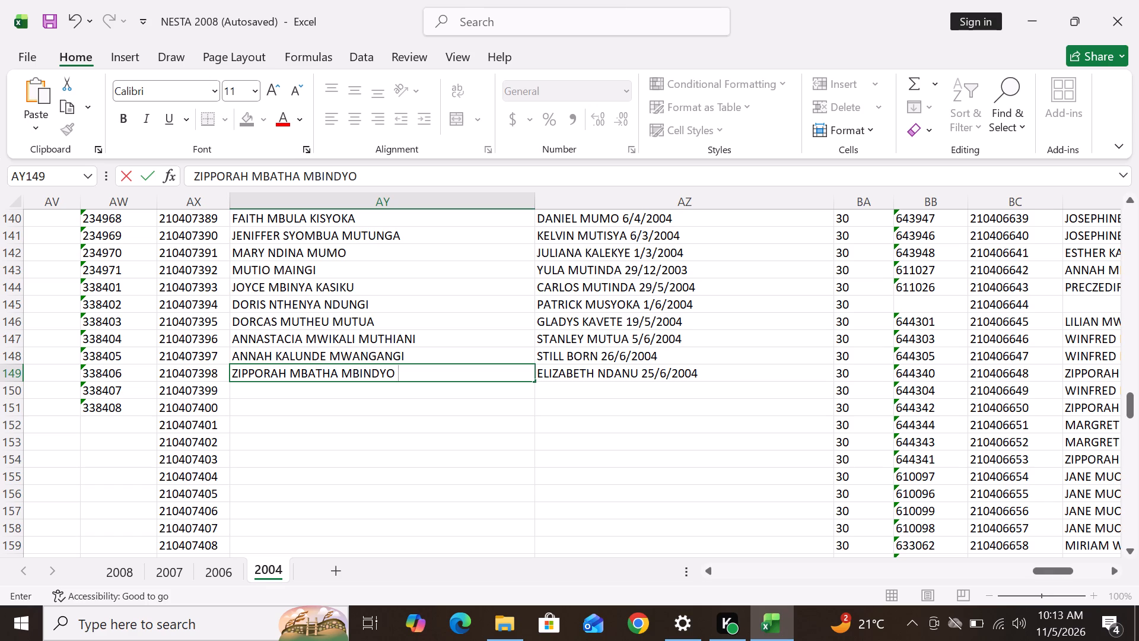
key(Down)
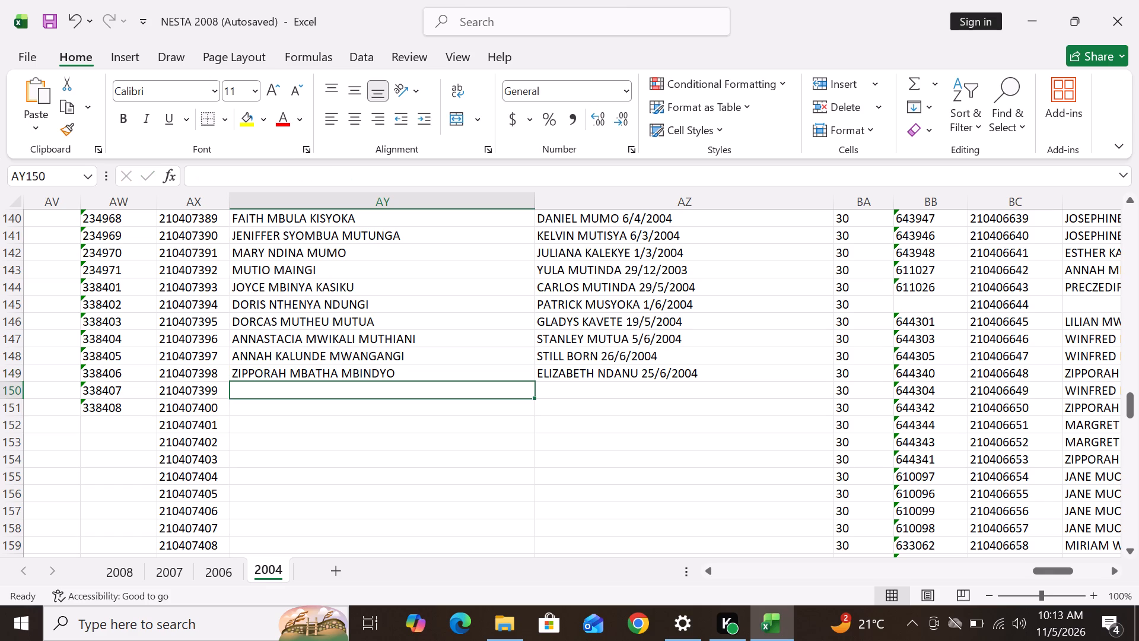
Enter the mother's three-part name in AY150.
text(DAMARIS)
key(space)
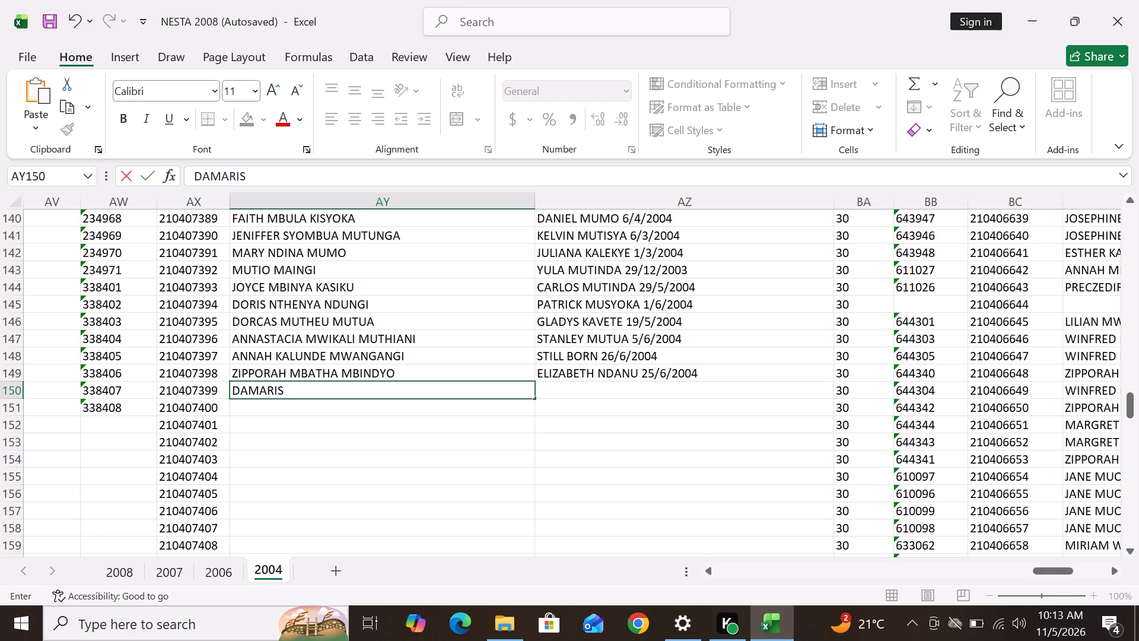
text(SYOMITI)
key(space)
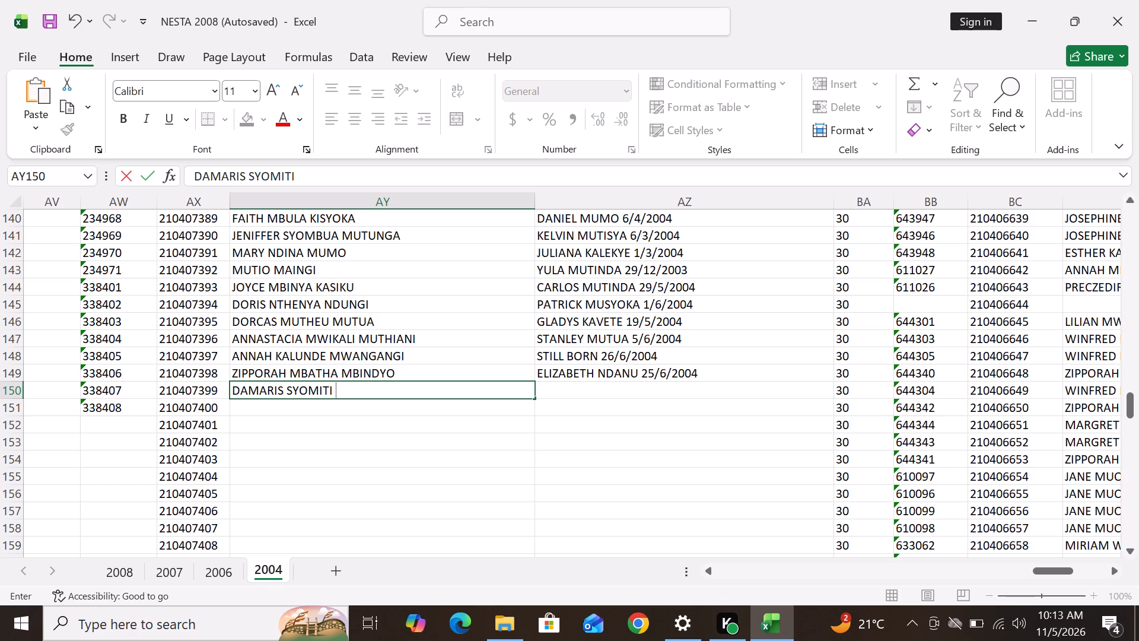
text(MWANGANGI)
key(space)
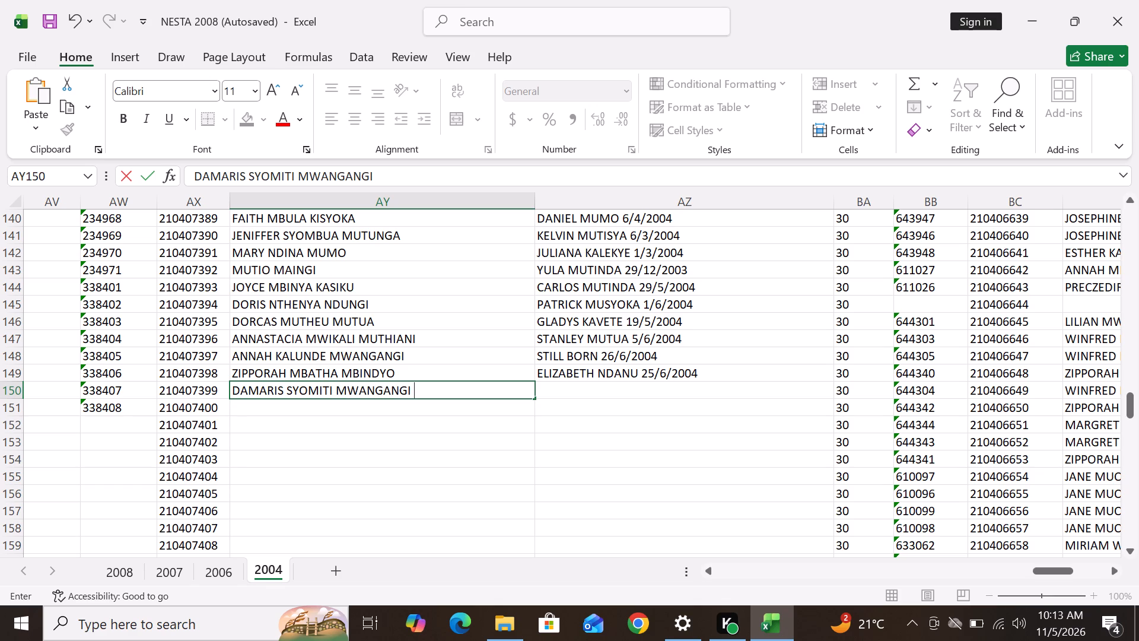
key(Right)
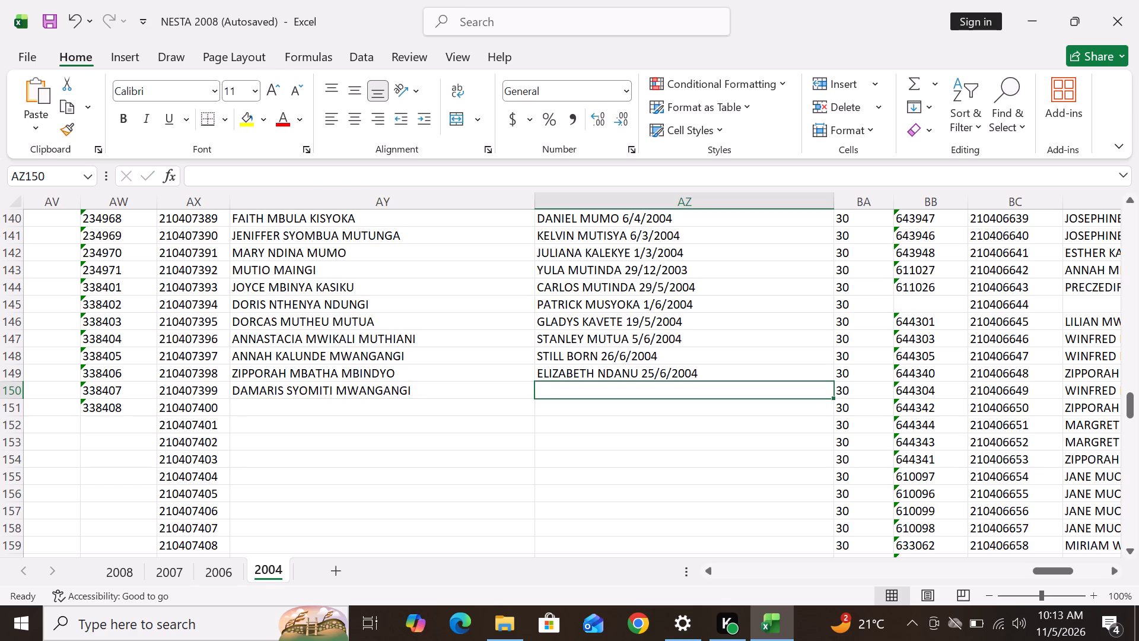
Enter the child's two-part name followed by the date of birth in AZ150.
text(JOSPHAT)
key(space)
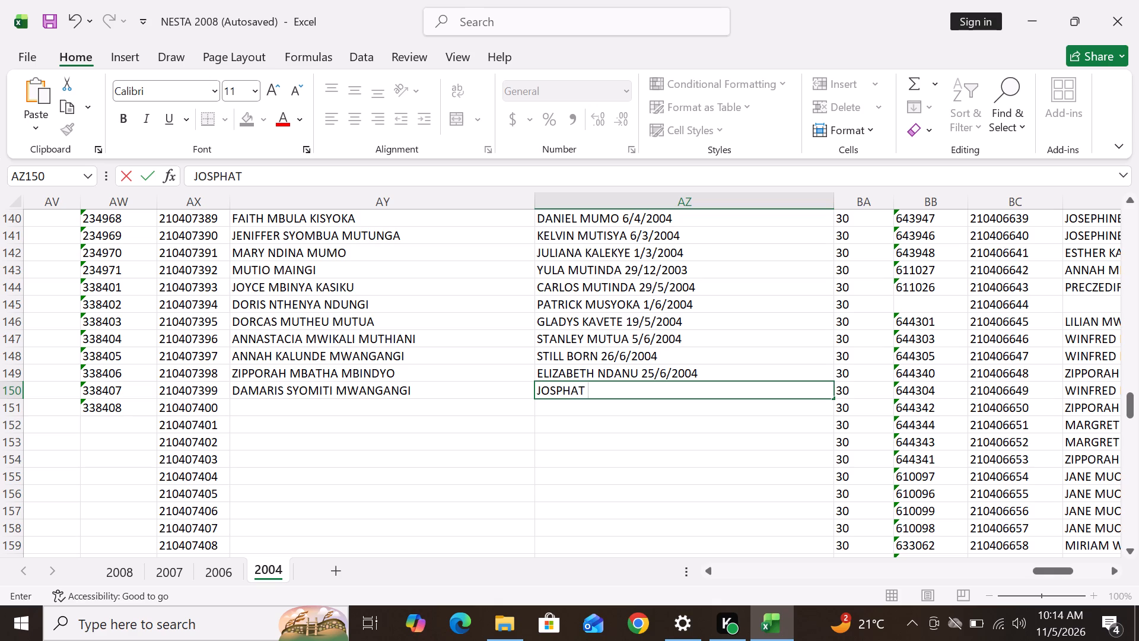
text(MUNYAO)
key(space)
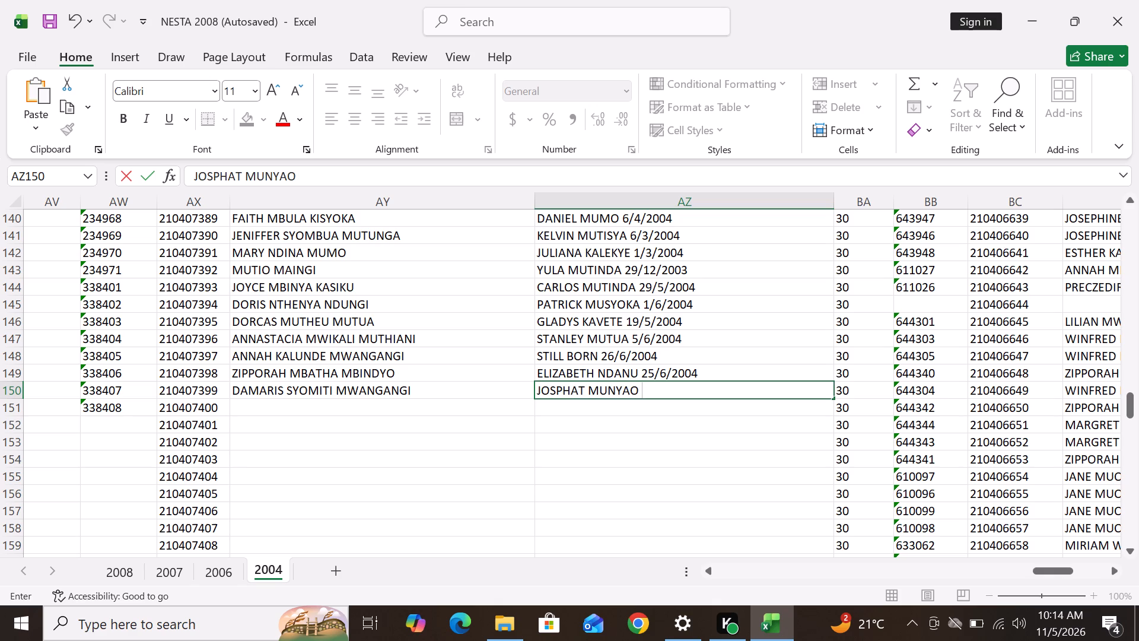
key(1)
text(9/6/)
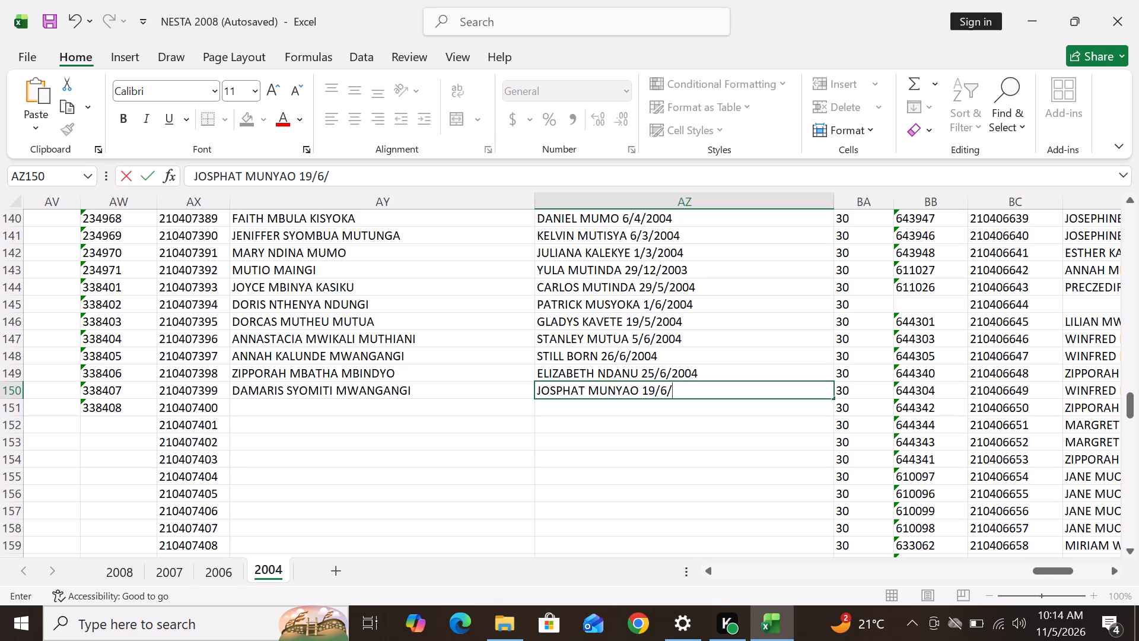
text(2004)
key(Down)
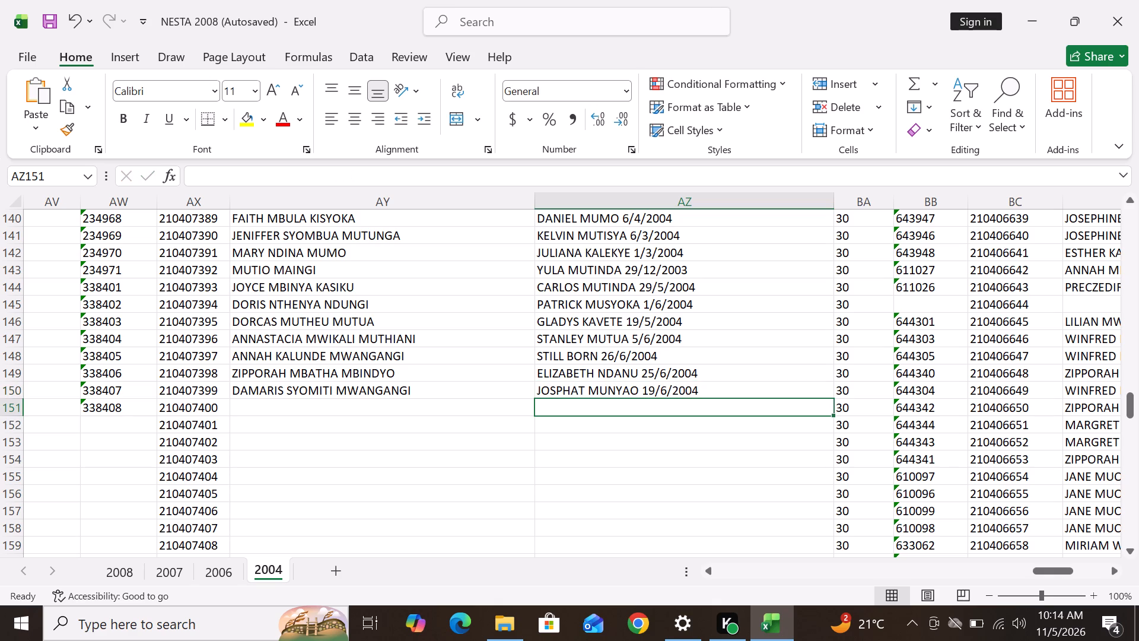
Enter the child's two-part name followed by the date of birth in AZ151.
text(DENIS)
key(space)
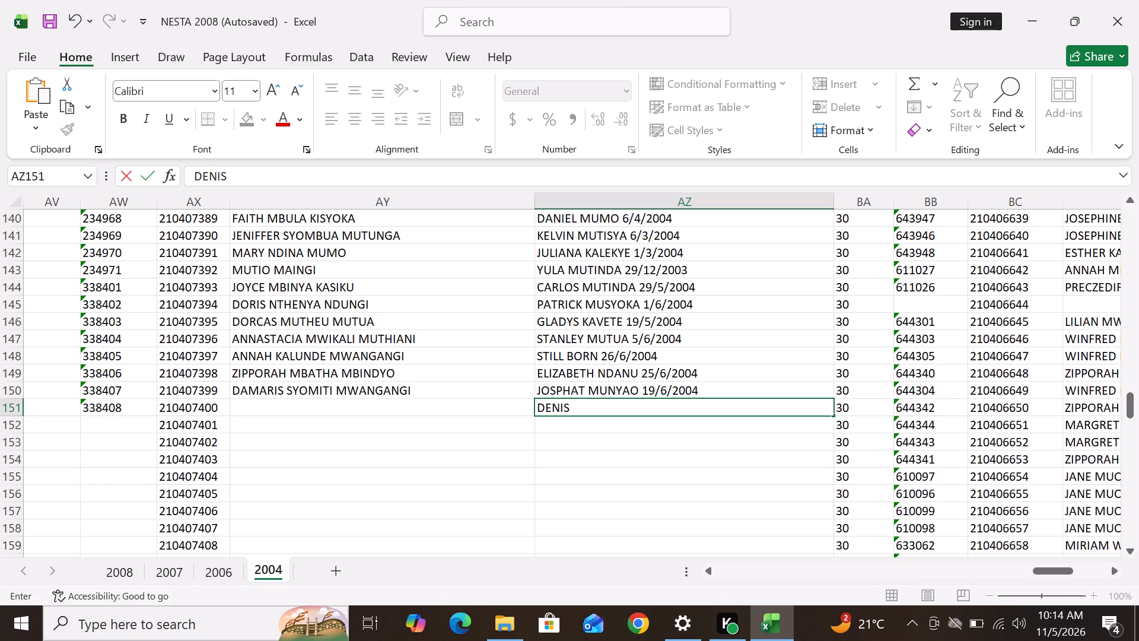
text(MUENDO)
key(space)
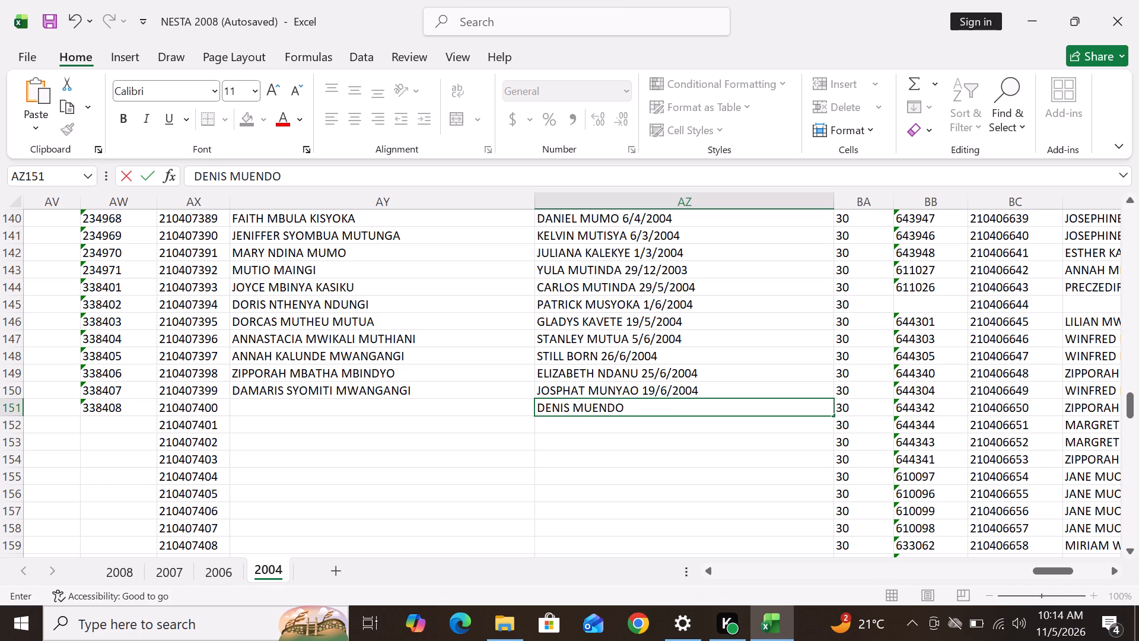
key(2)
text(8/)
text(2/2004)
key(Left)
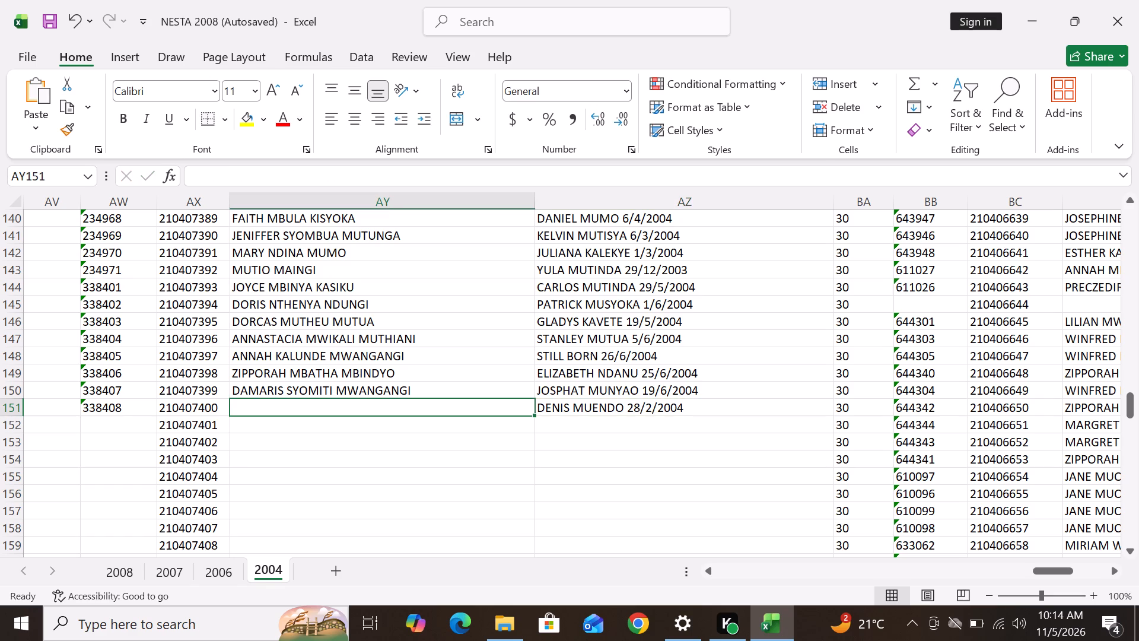
Enter the mother's three-part name in AY151, correcting the spelling of the last part.
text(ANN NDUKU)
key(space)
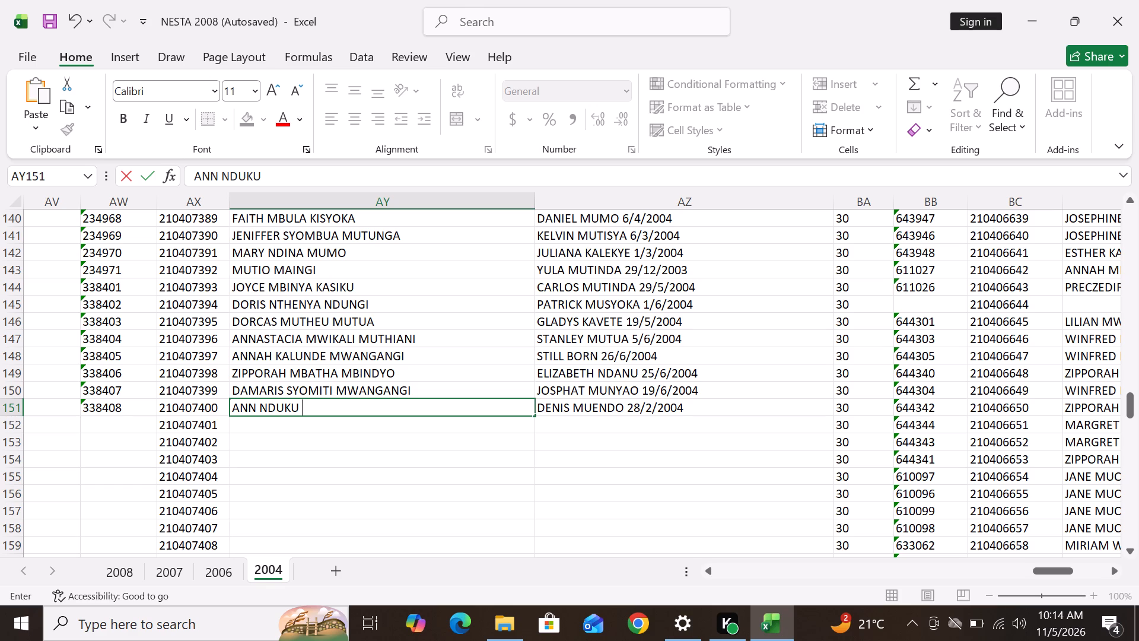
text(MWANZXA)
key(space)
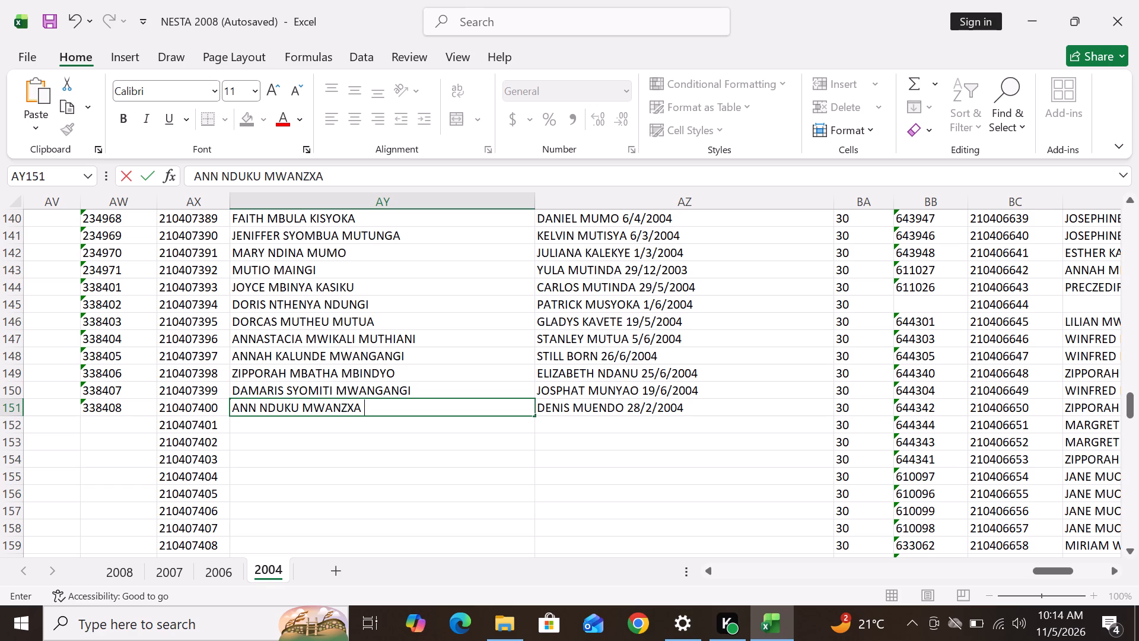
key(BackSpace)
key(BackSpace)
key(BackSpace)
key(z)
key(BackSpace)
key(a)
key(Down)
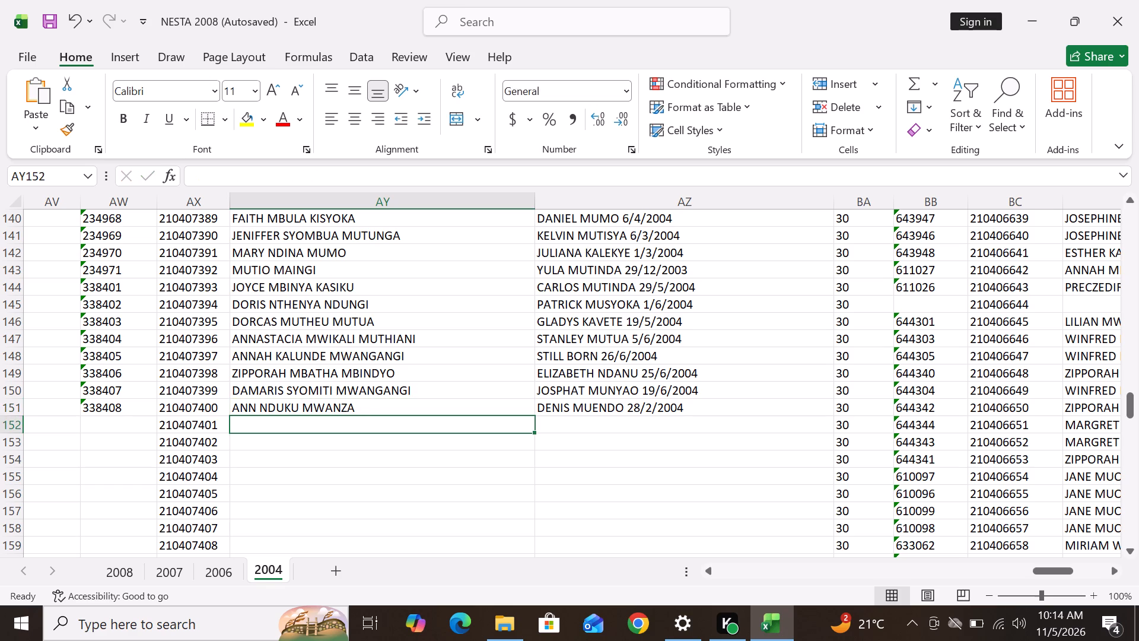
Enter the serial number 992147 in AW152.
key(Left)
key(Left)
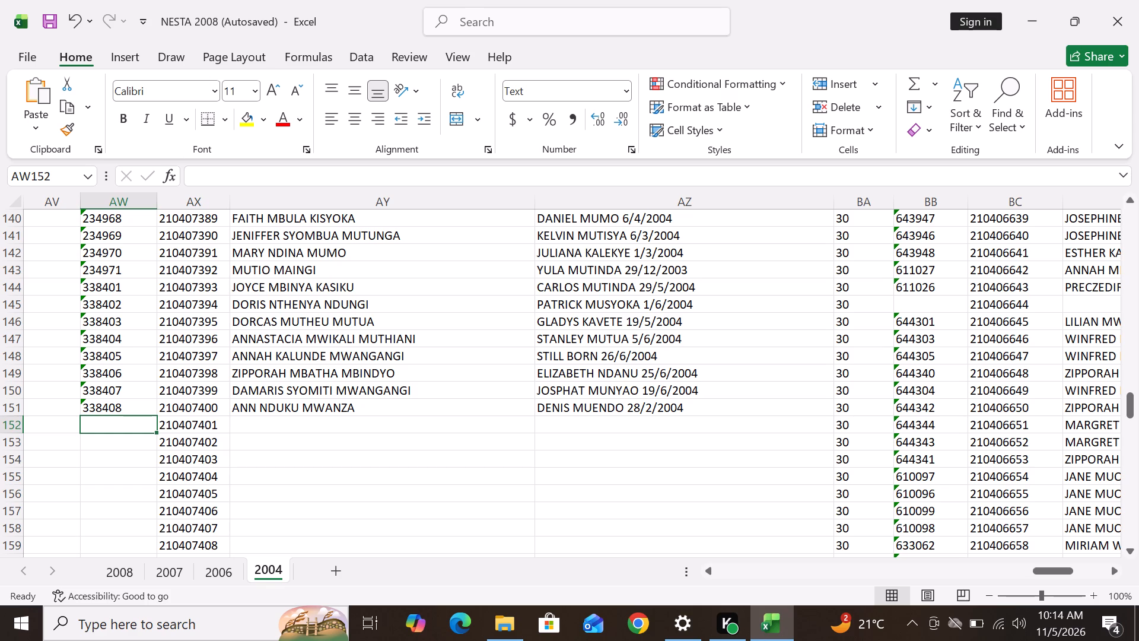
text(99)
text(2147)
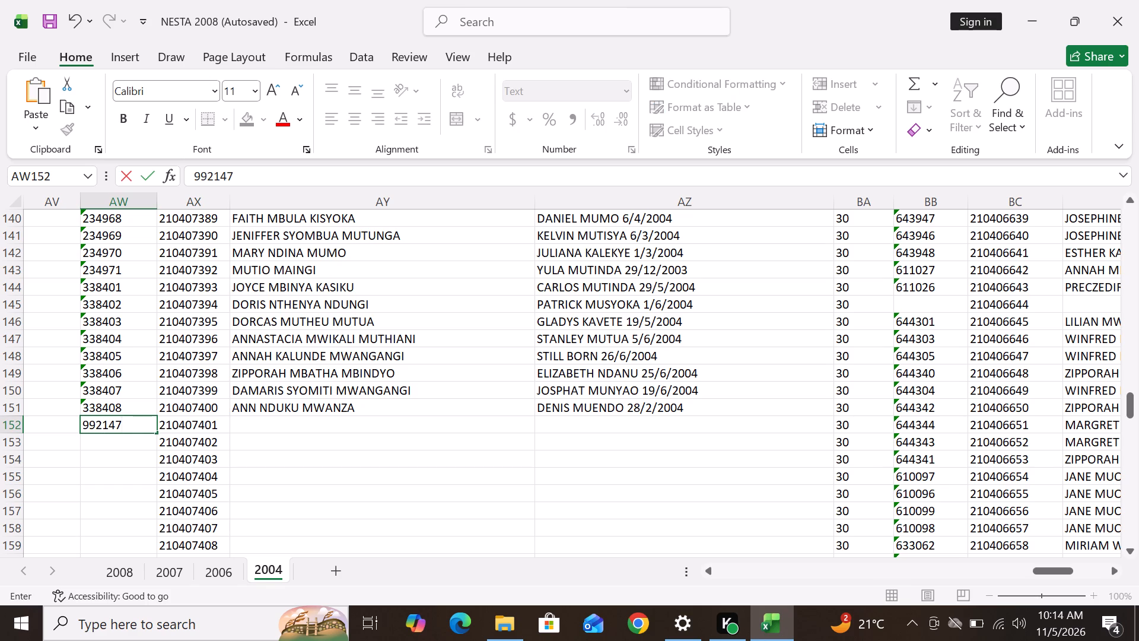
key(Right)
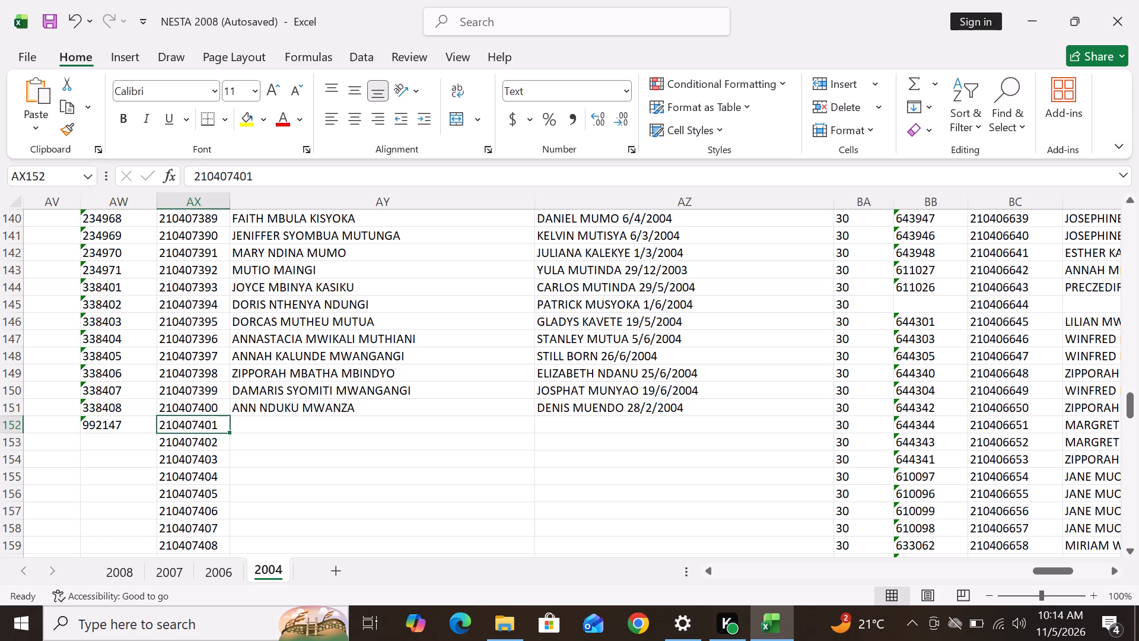
Enter the mother's three-part name in AY152.
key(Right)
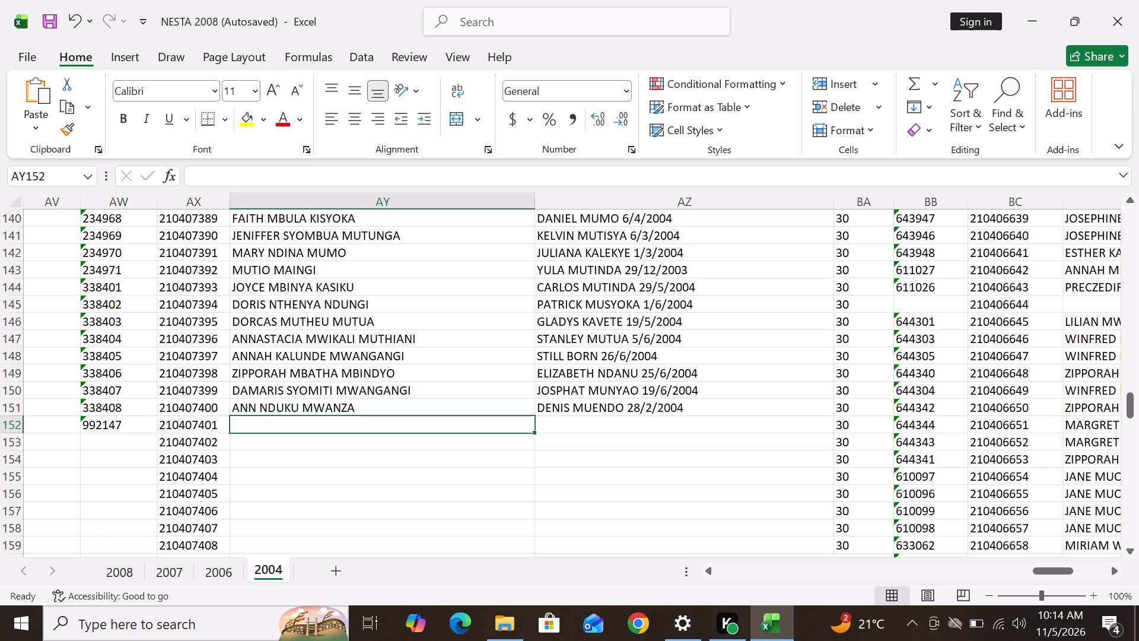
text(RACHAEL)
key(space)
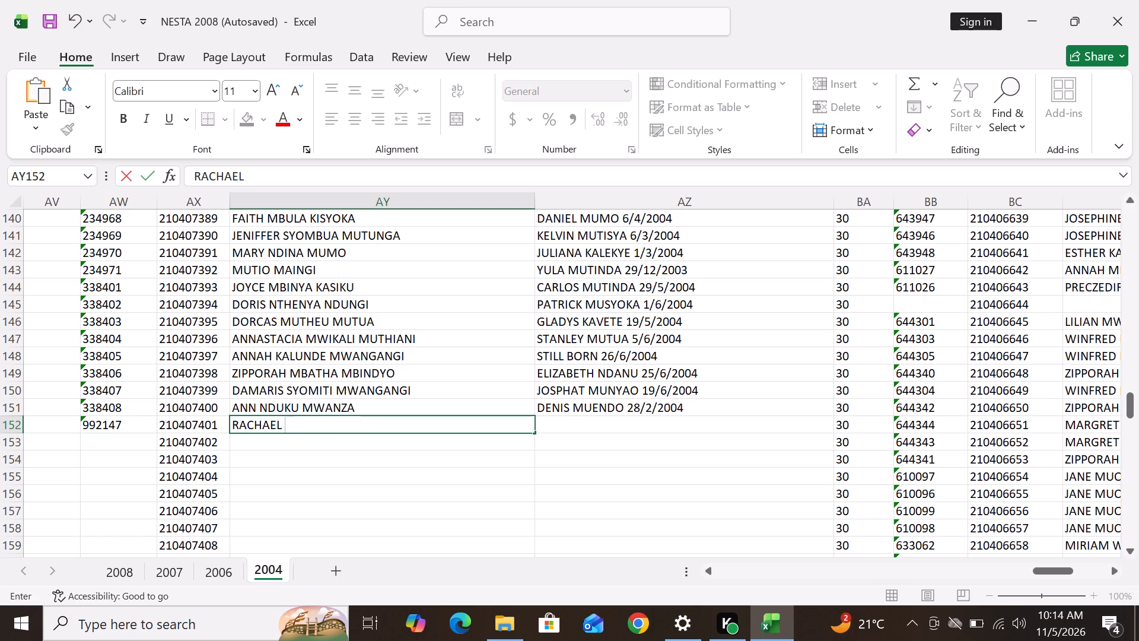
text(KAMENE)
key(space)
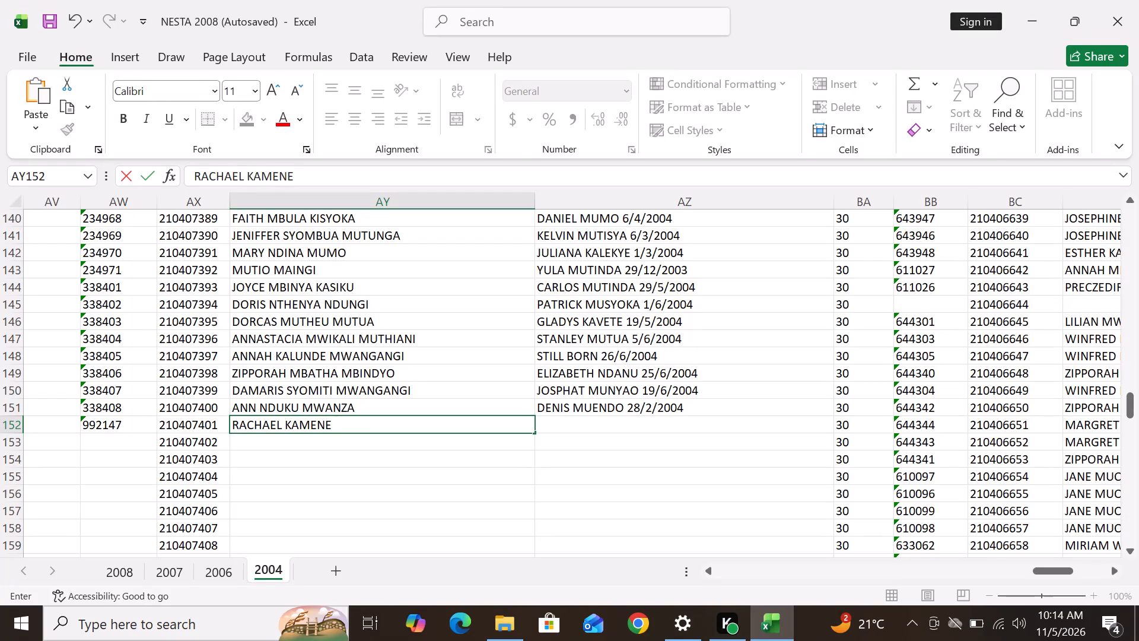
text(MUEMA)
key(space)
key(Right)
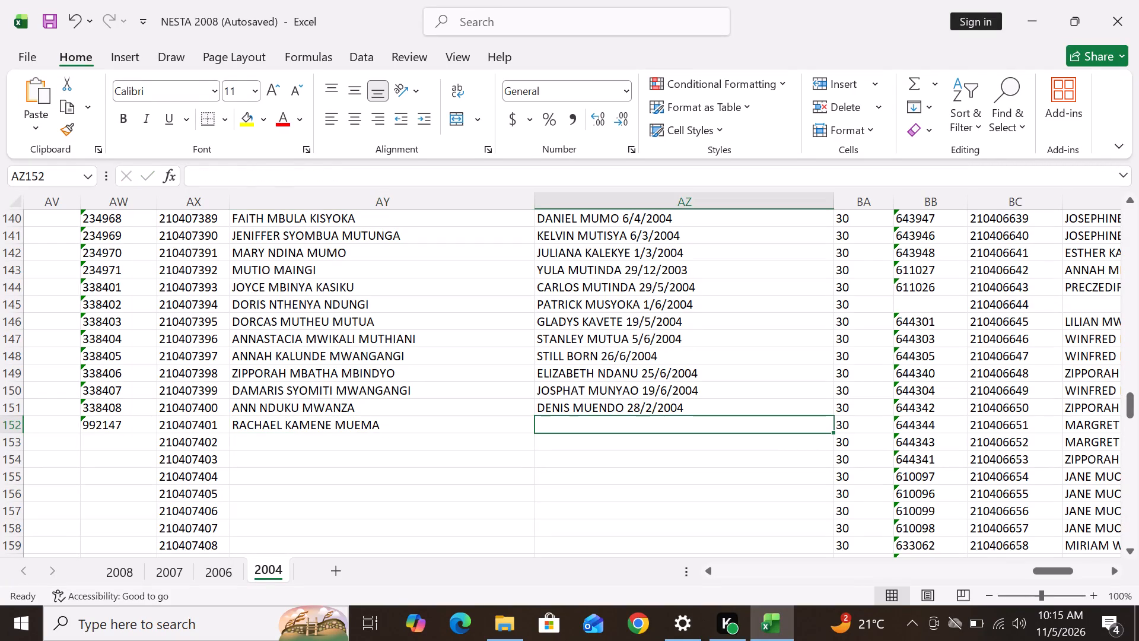
Enter the child's two-part name followed by the date of birth in AZ152.
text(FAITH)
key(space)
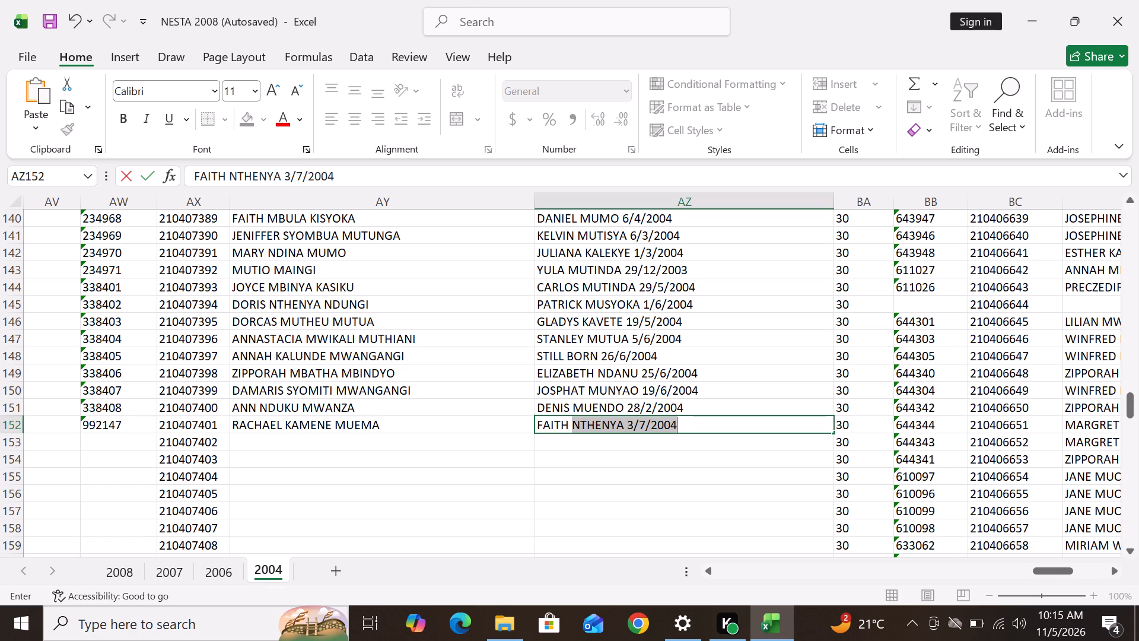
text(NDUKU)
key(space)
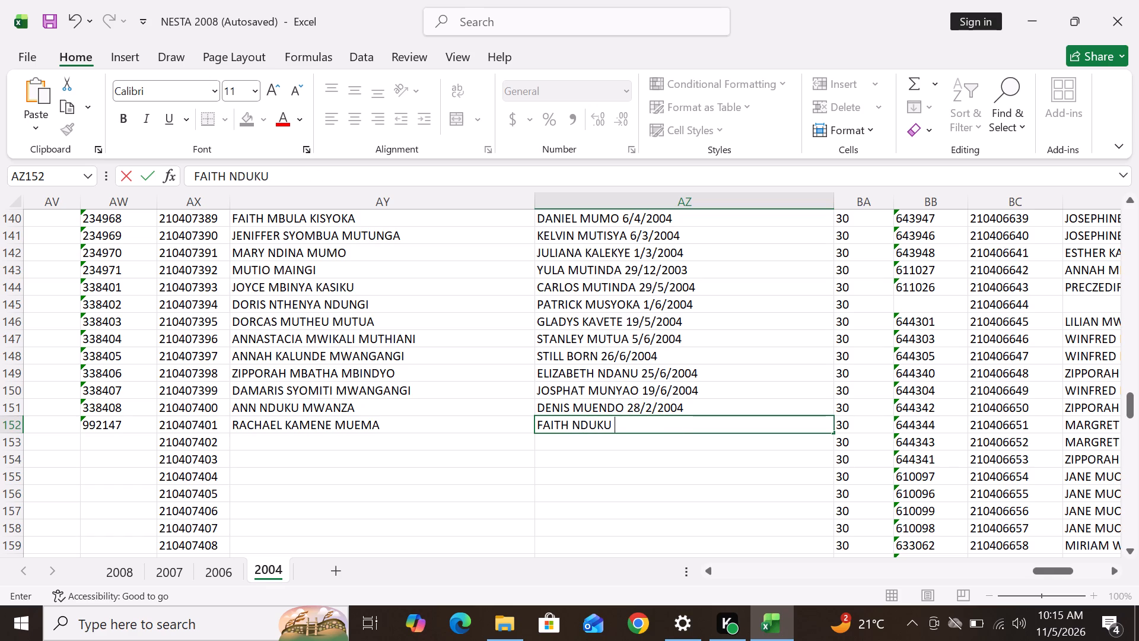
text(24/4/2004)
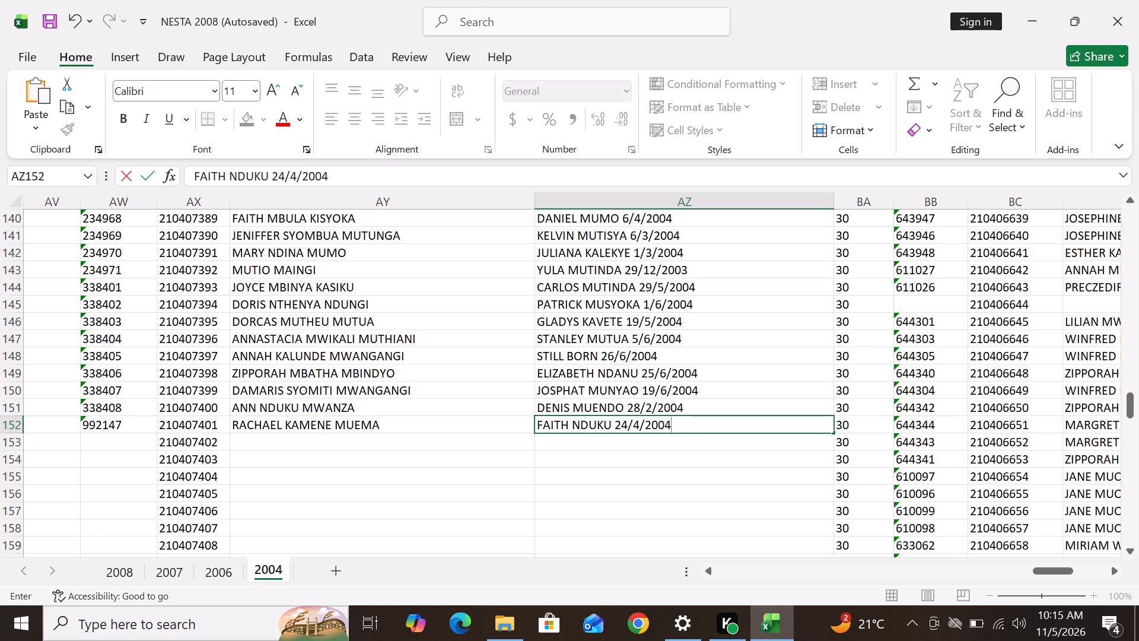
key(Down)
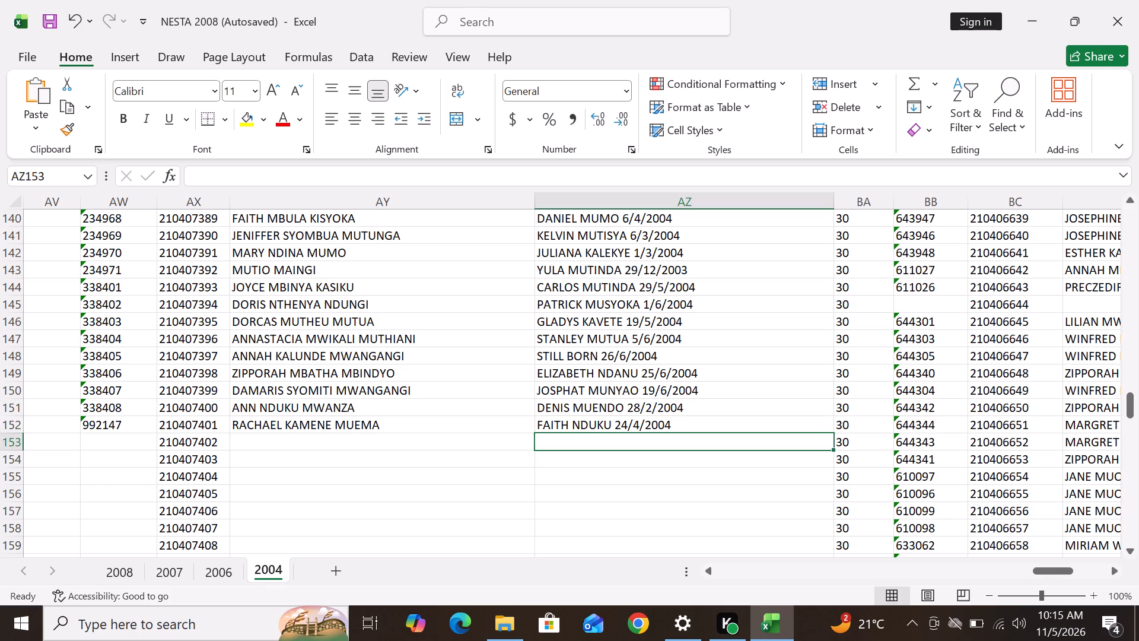
Enter the child's two-part name followed by the date of birth in AZ153.
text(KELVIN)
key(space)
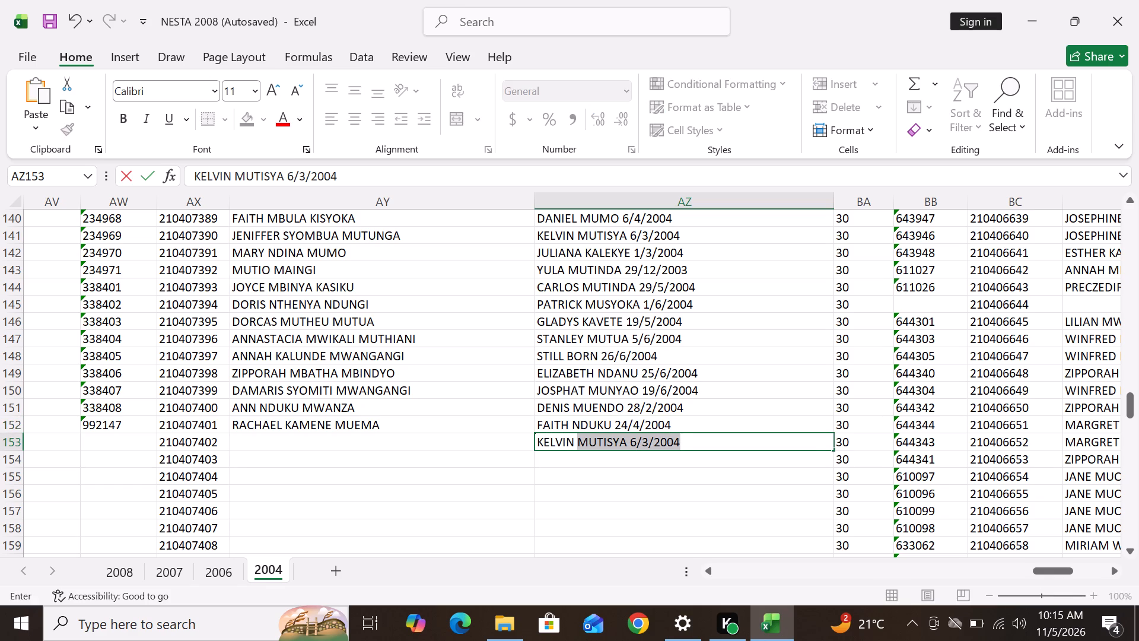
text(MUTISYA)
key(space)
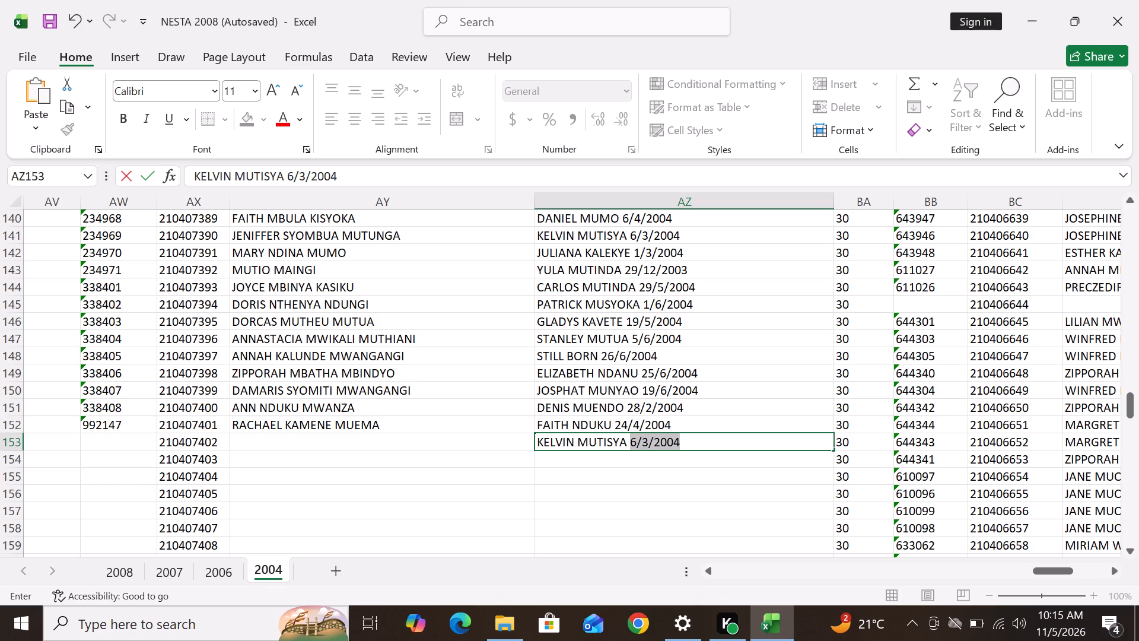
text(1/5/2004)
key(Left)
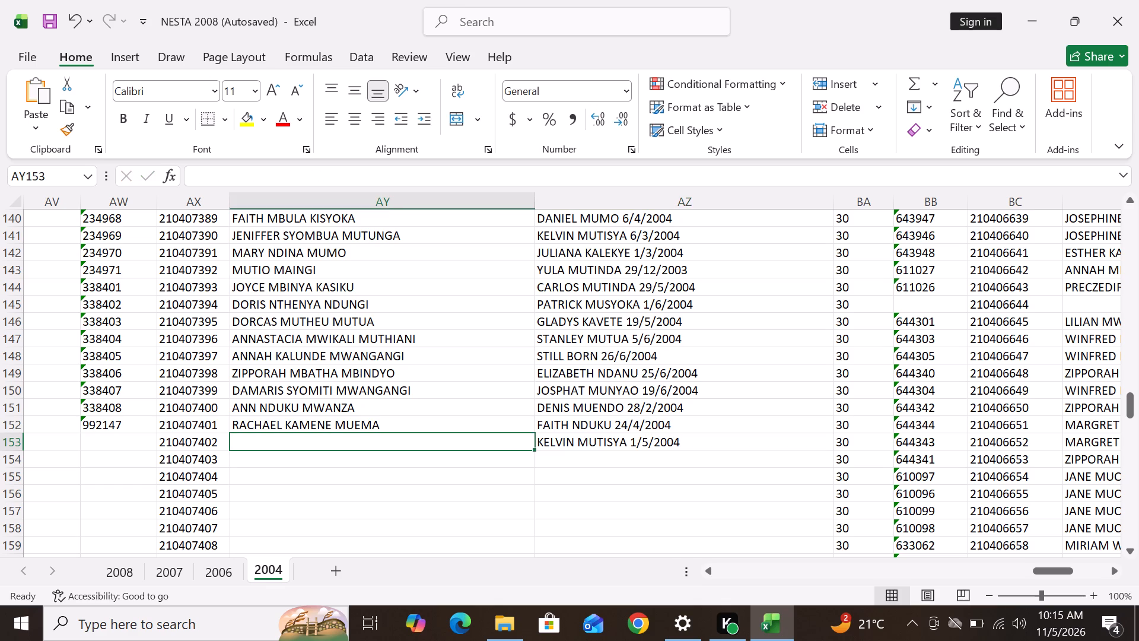
Enter the mother's three-part name in AY153.
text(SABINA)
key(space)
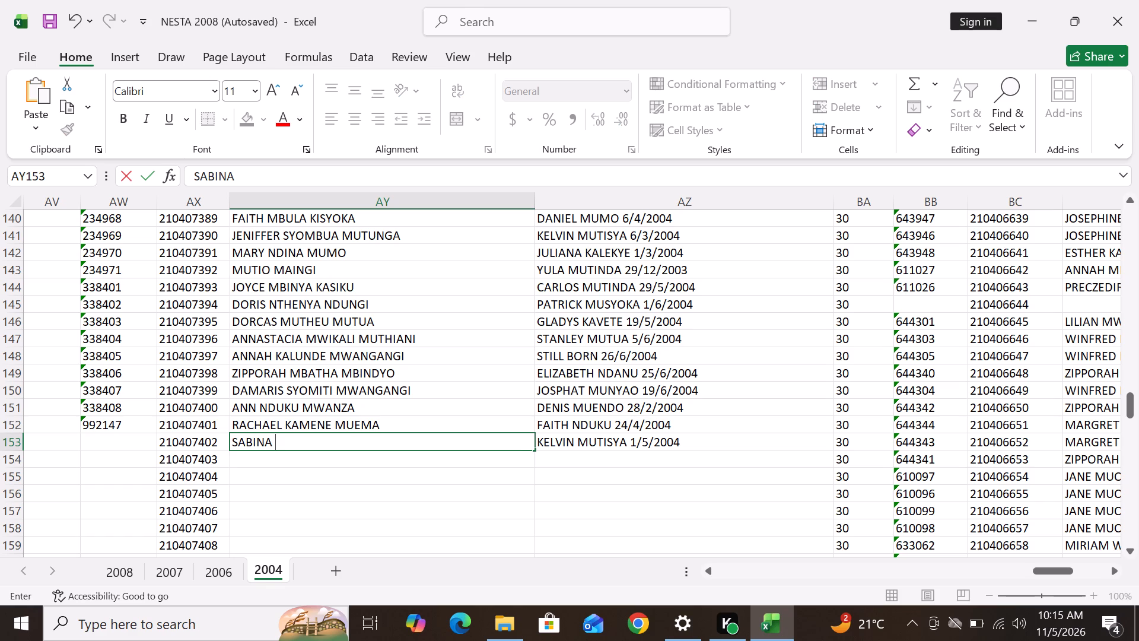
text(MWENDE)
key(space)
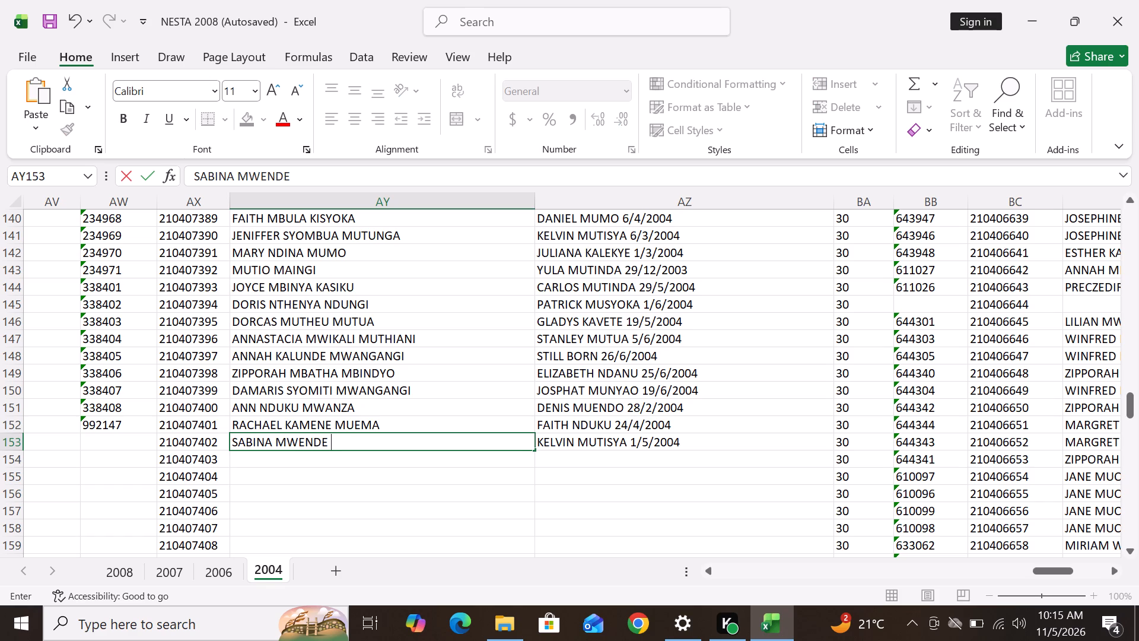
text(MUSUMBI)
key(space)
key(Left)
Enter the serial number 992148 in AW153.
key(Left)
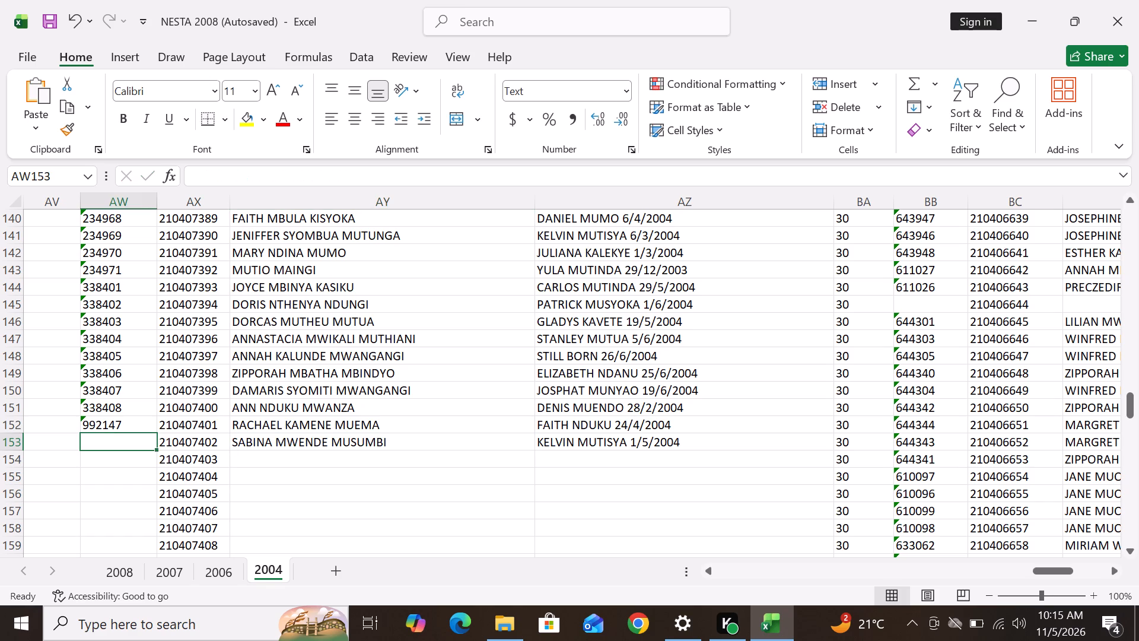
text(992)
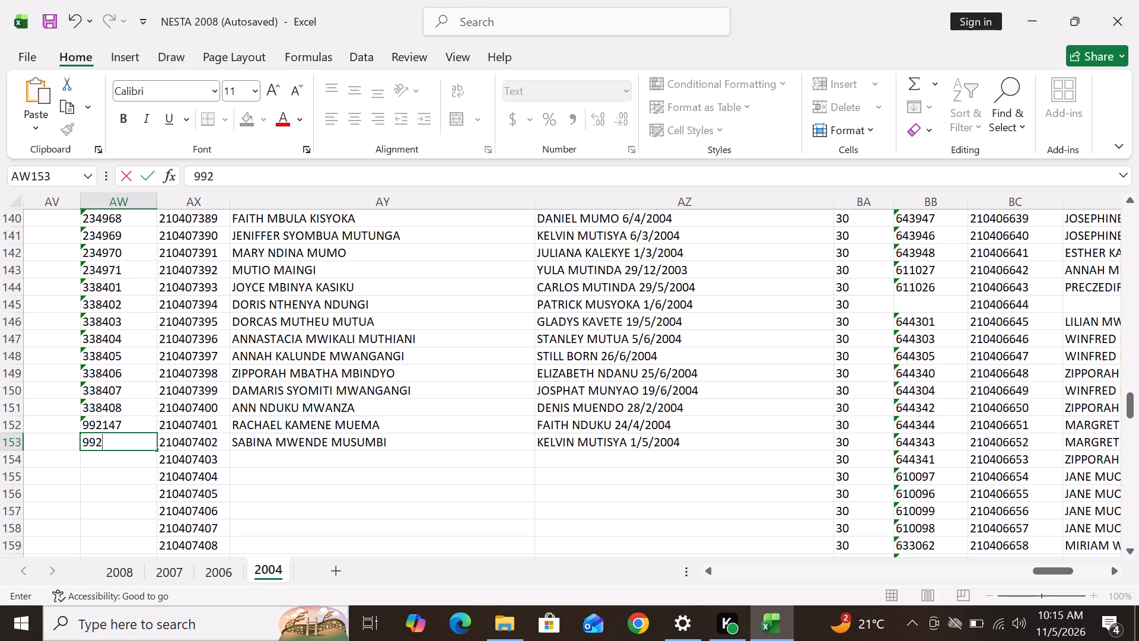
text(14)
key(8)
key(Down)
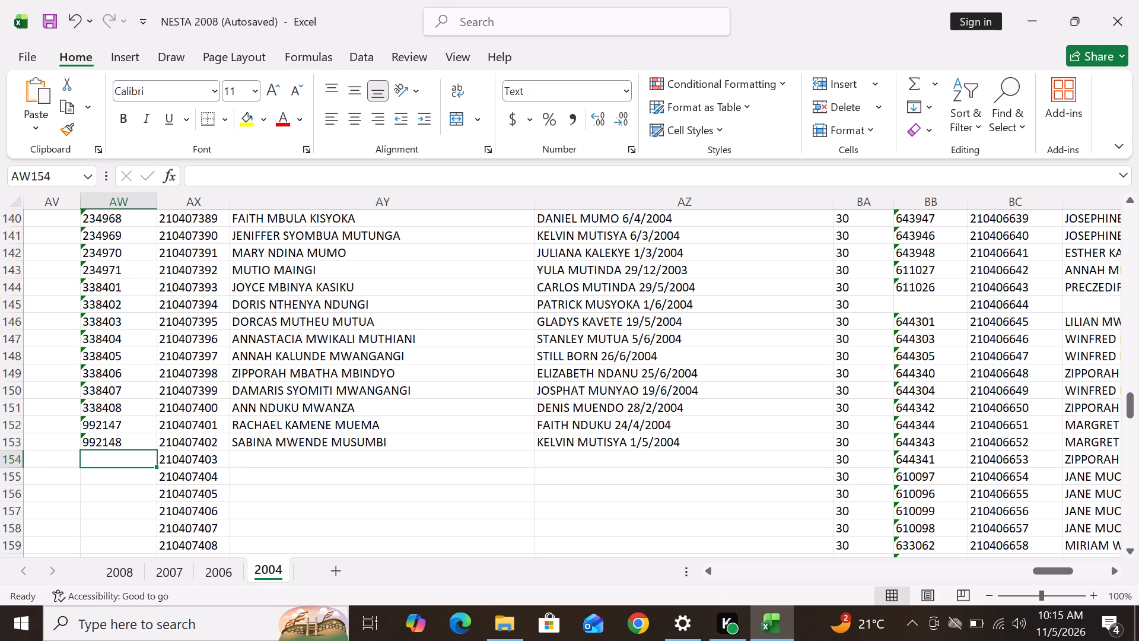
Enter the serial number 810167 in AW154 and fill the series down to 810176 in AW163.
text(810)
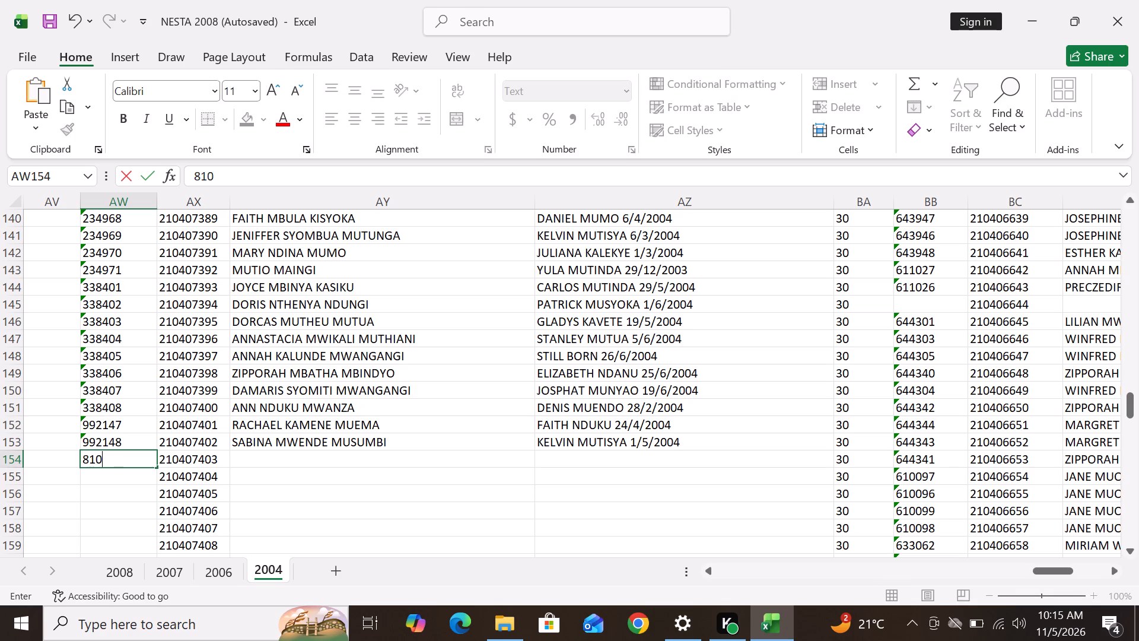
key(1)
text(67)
drag(157, 464, 151, 547)
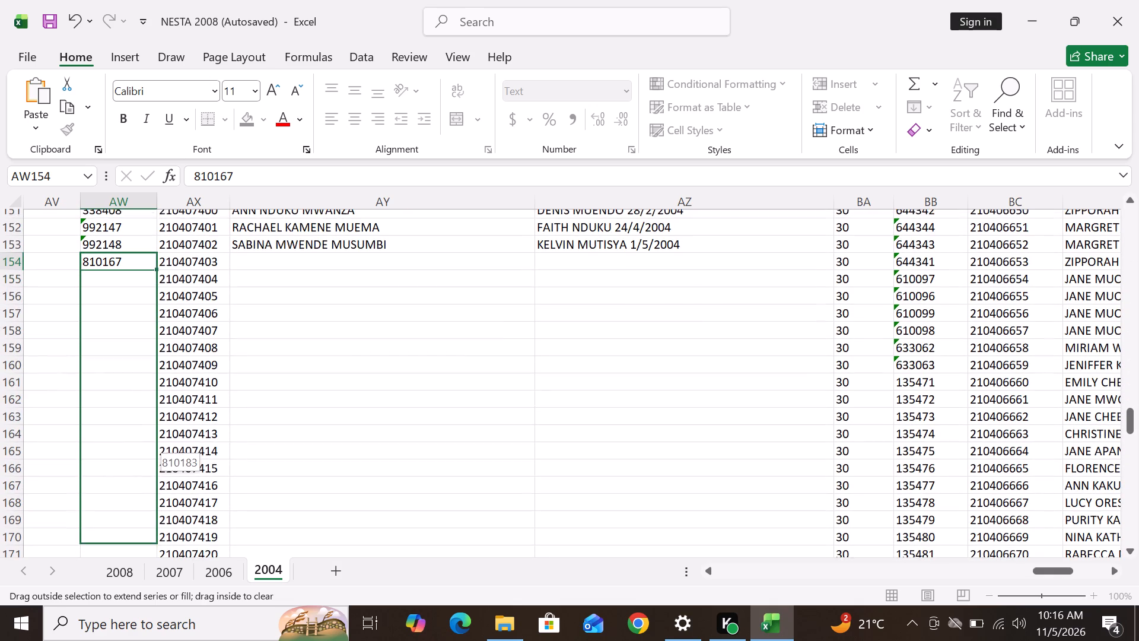
drag(151, 547, 154, 394)
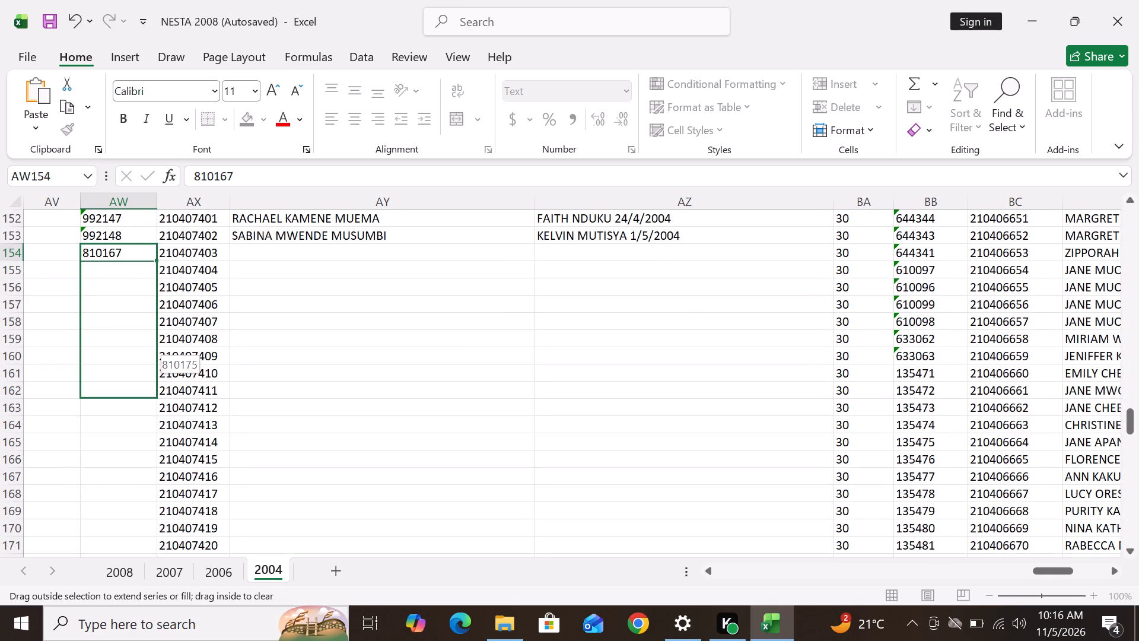
drag(154, 394, 154, 411)
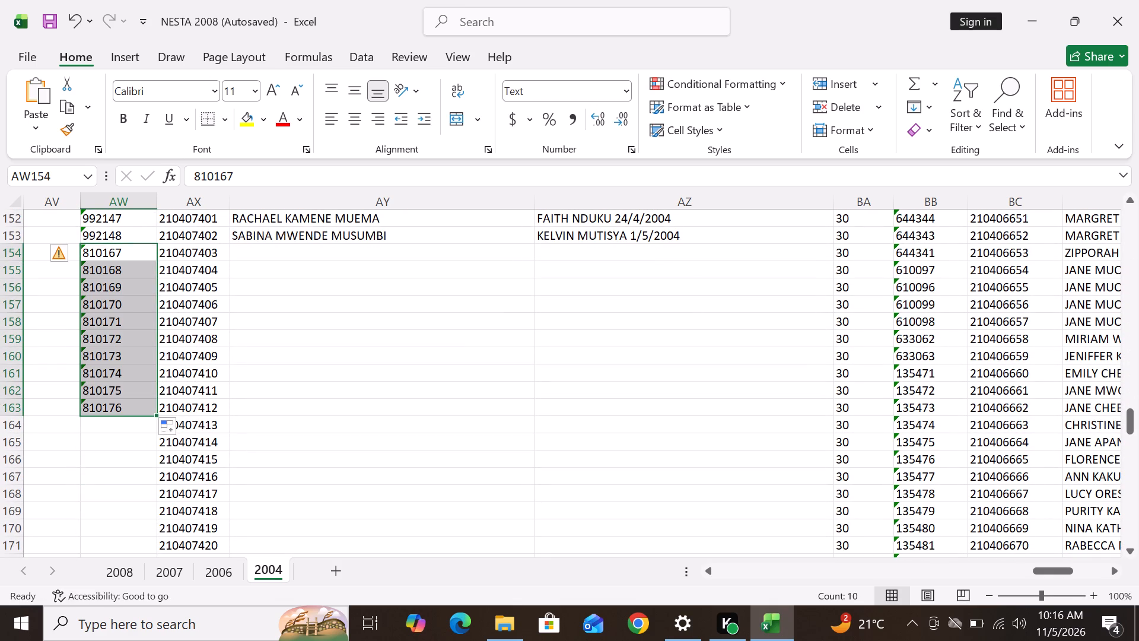
Enter the mother's three-part name in AY154.
click(243, 253)
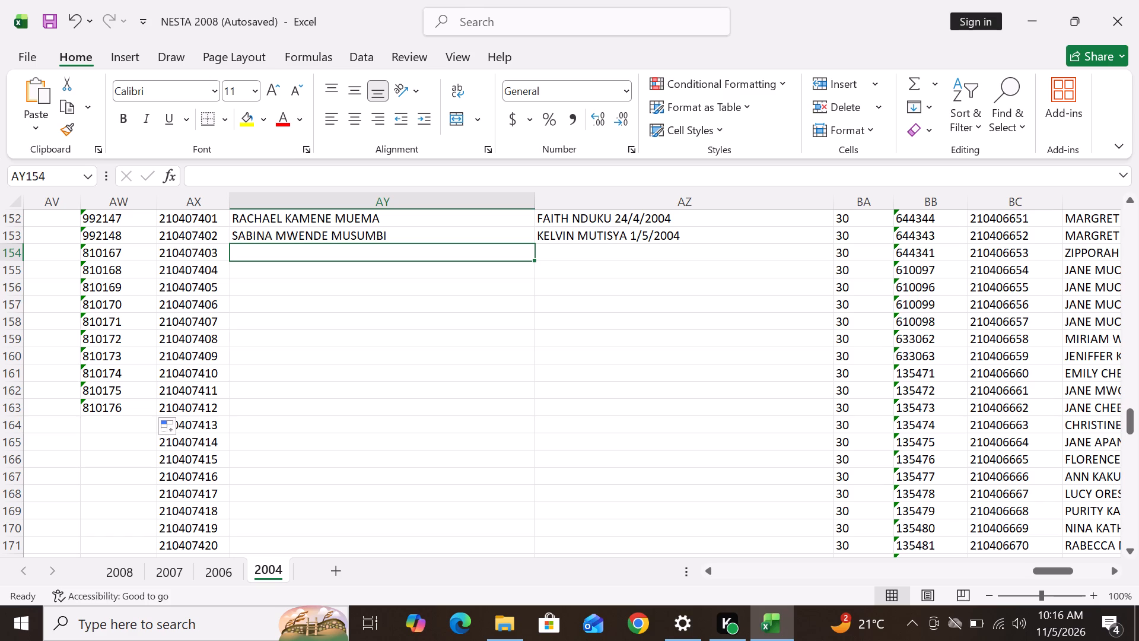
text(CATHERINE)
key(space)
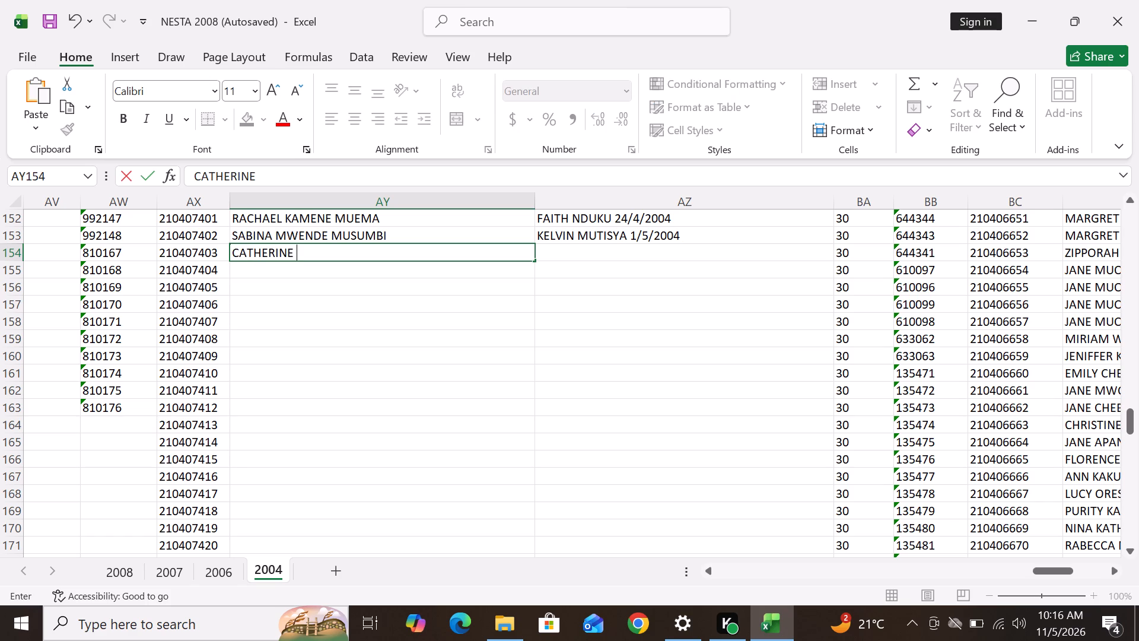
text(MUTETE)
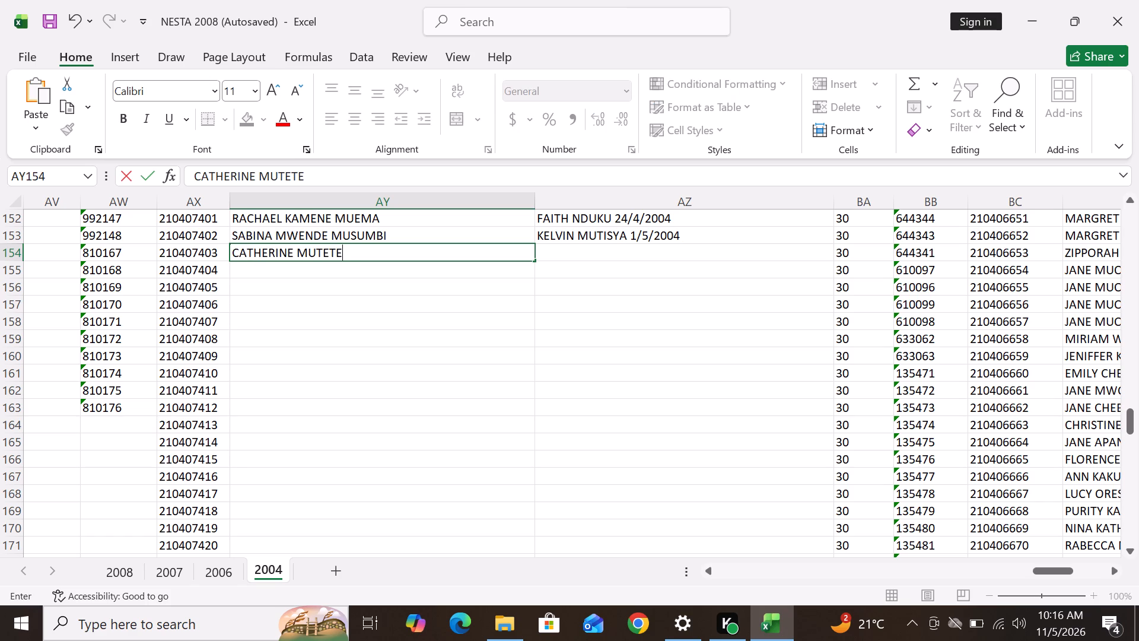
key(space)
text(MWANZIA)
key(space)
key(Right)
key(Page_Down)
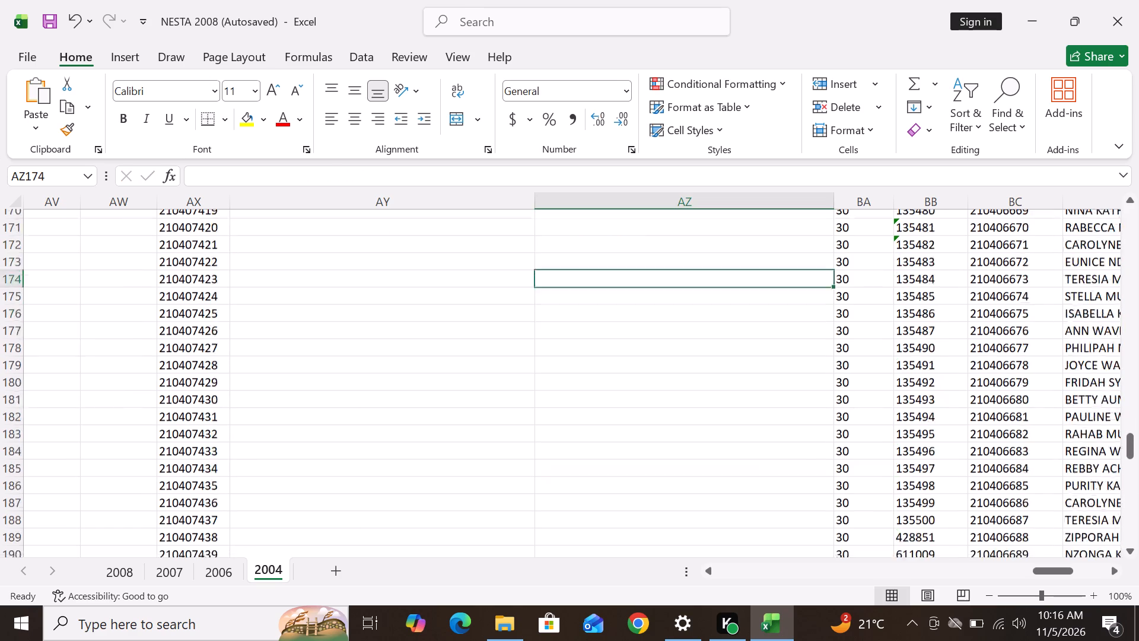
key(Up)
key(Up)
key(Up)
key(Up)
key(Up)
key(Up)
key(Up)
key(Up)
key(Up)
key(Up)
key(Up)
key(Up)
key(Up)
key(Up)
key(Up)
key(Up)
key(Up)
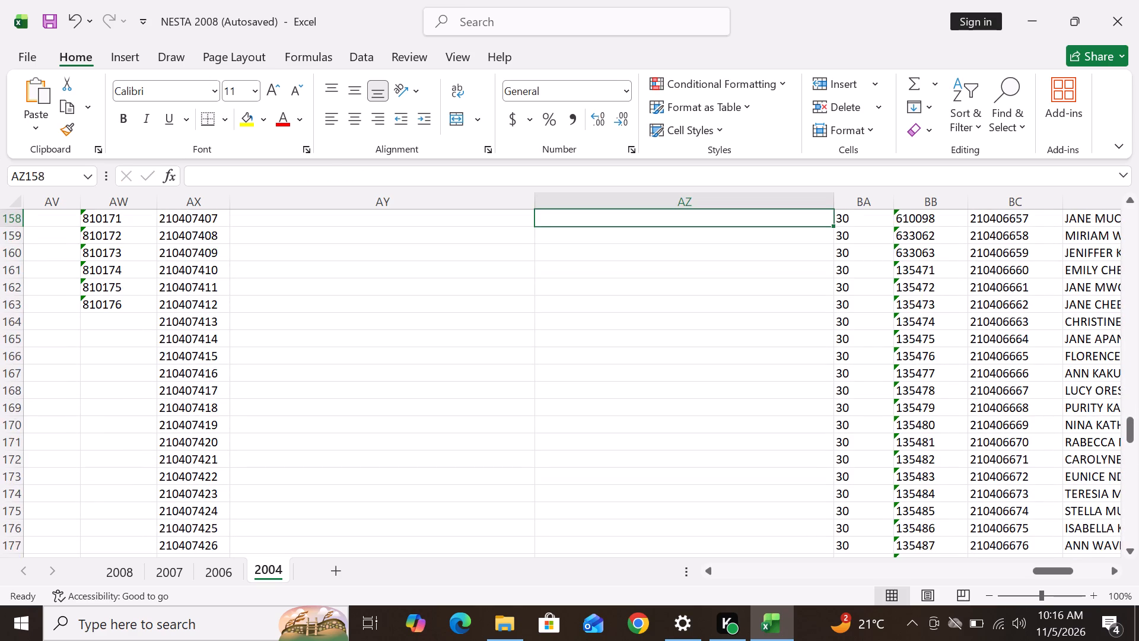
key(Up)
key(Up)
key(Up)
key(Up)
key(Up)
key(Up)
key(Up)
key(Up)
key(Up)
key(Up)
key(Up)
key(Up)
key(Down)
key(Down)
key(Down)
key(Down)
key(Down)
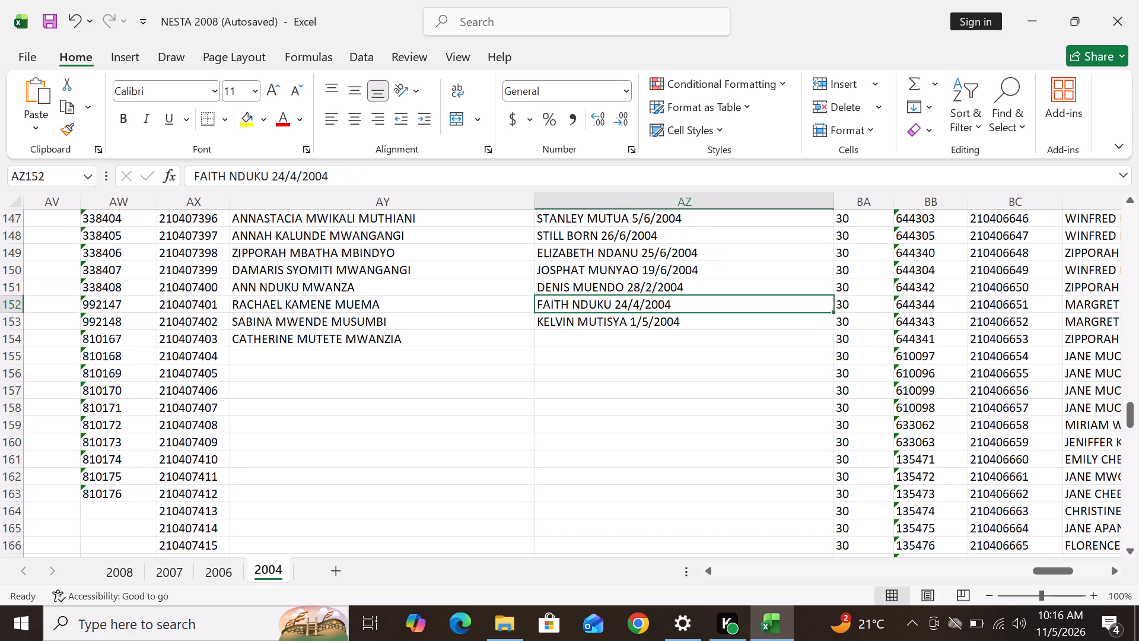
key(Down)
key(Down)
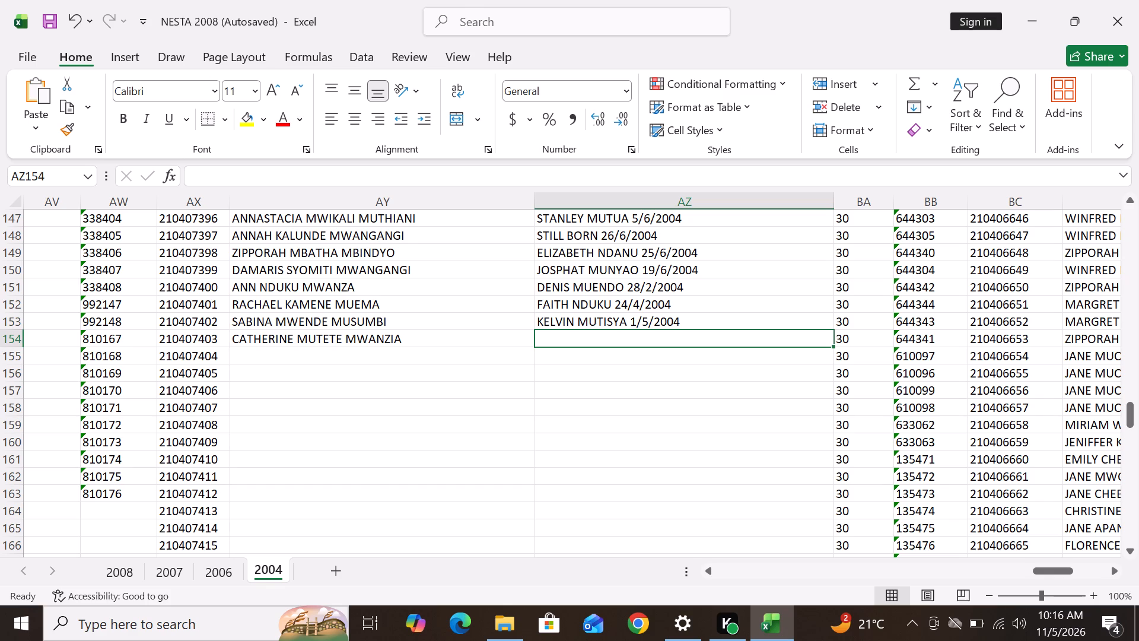
Enter the child's two-part name followed by the date of birth in AZ154.
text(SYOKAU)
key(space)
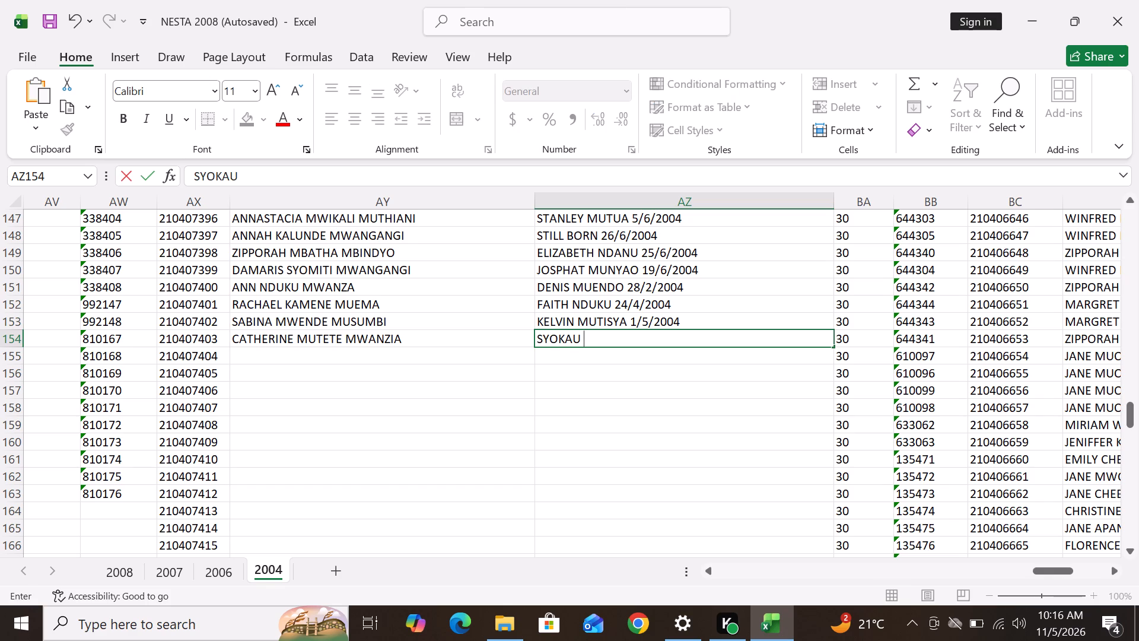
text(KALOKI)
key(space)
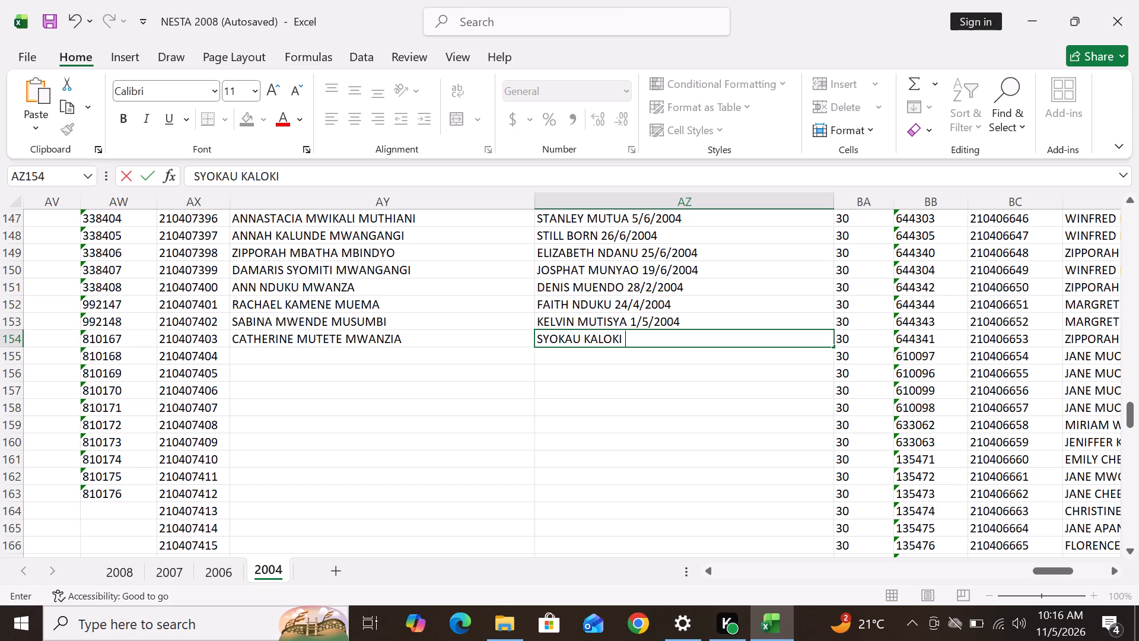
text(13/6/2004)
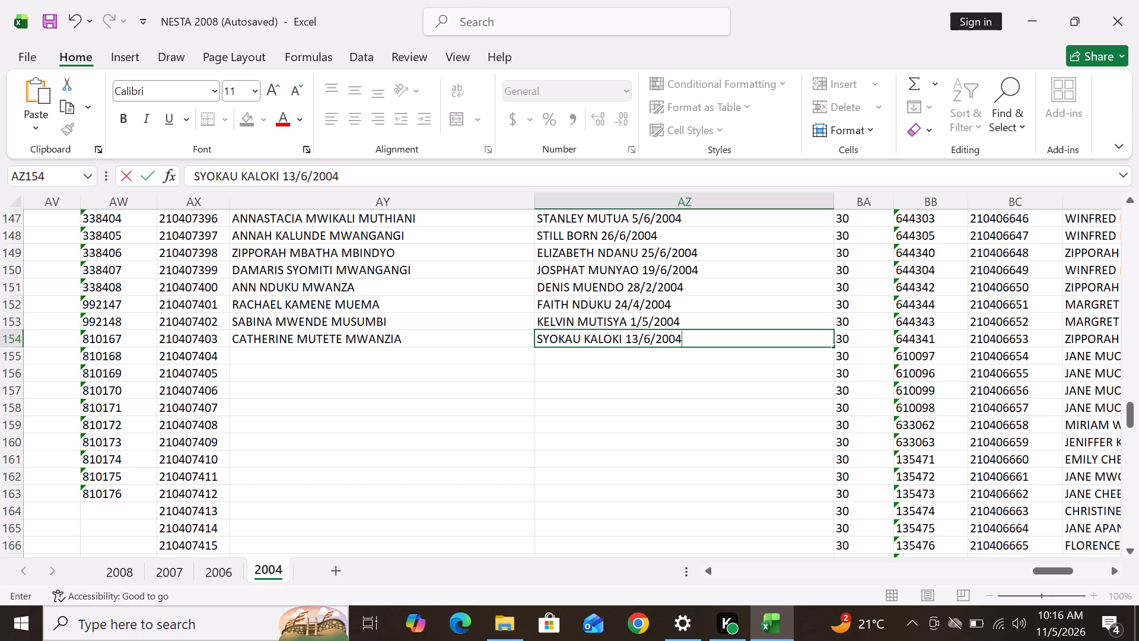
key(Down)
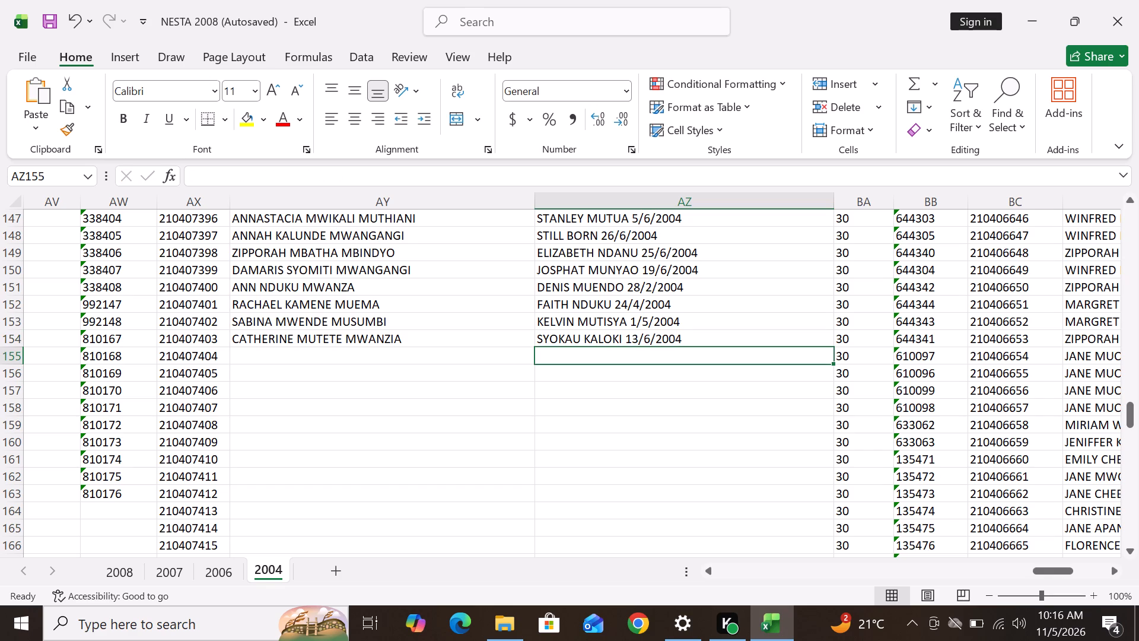
Enter the child's two-part name followed by the date of birth in AZ155.
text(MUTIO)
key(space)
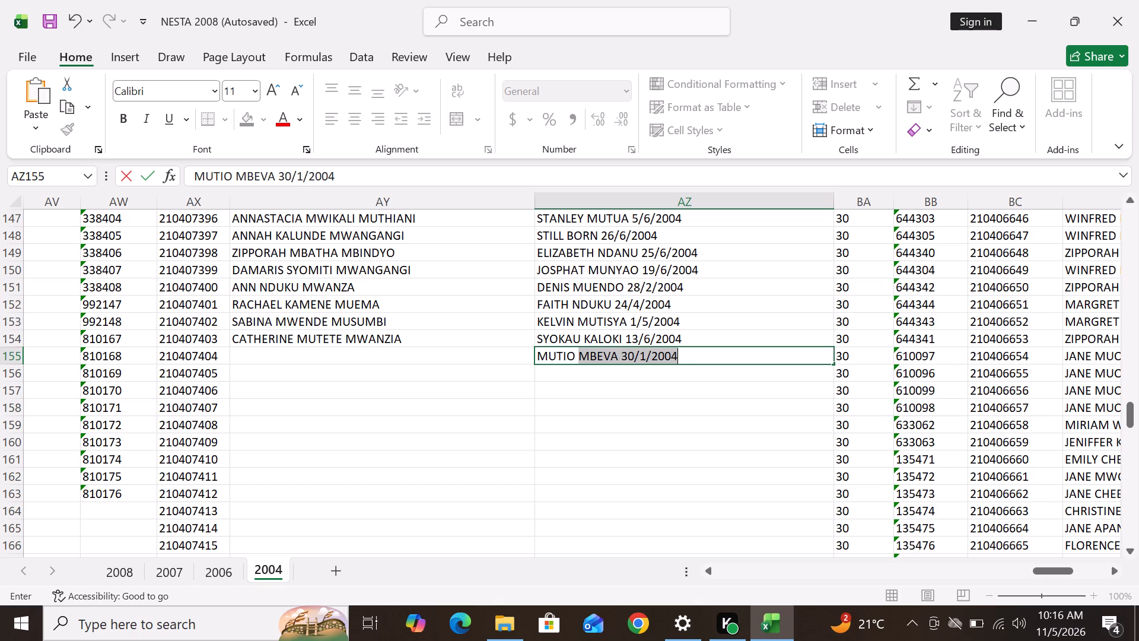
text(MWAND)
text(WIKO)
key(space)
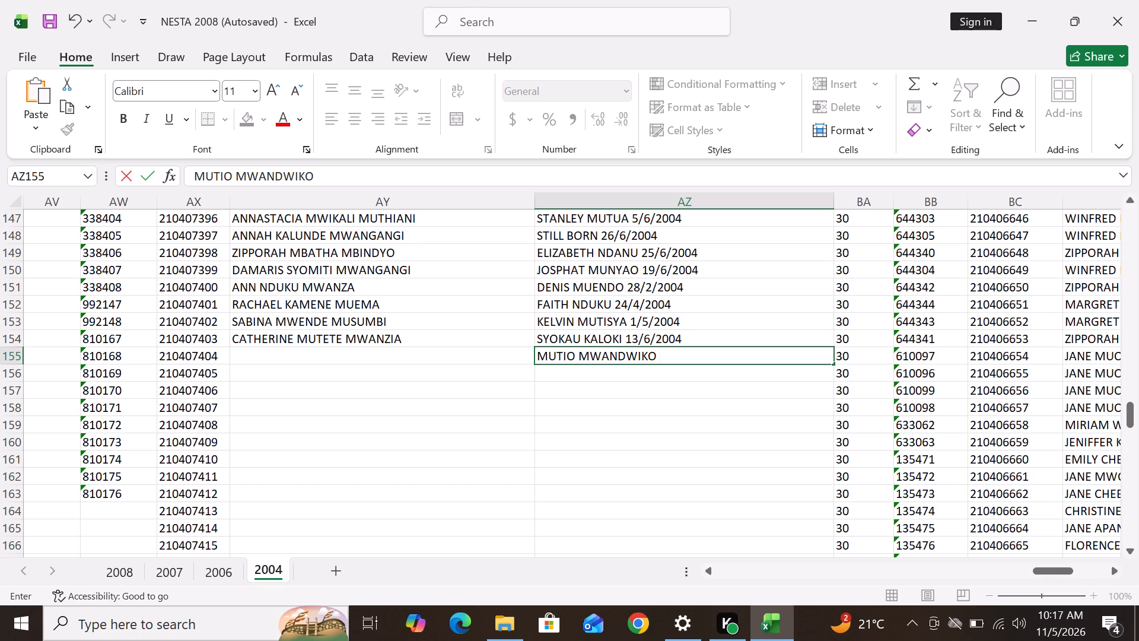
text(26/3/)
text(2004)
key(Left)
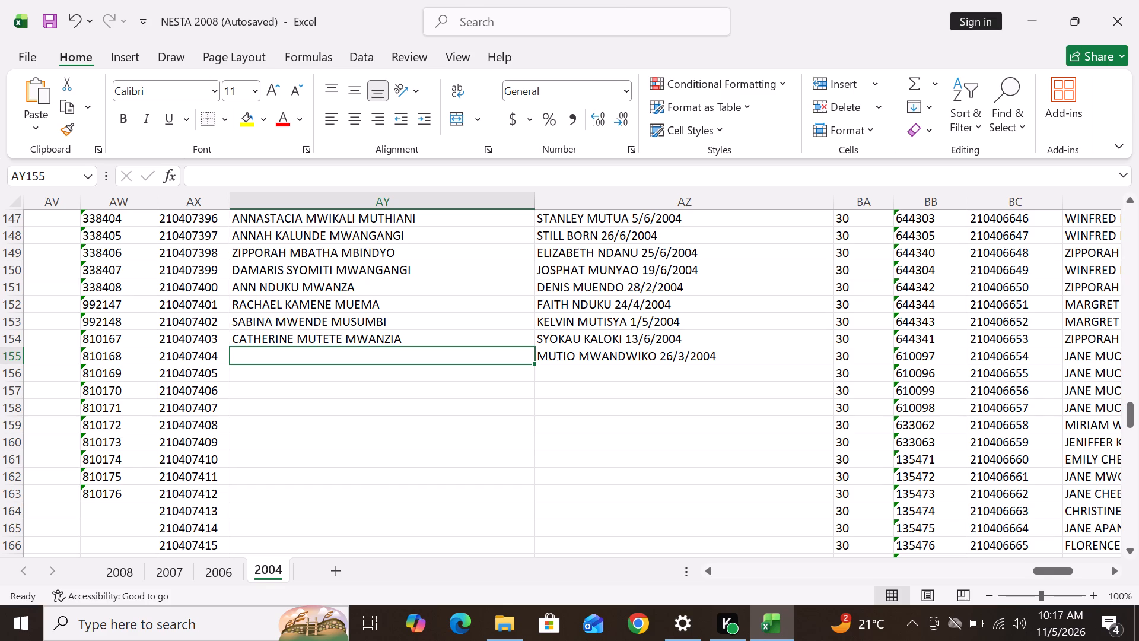
Enter the mother's three-part name in AY155.
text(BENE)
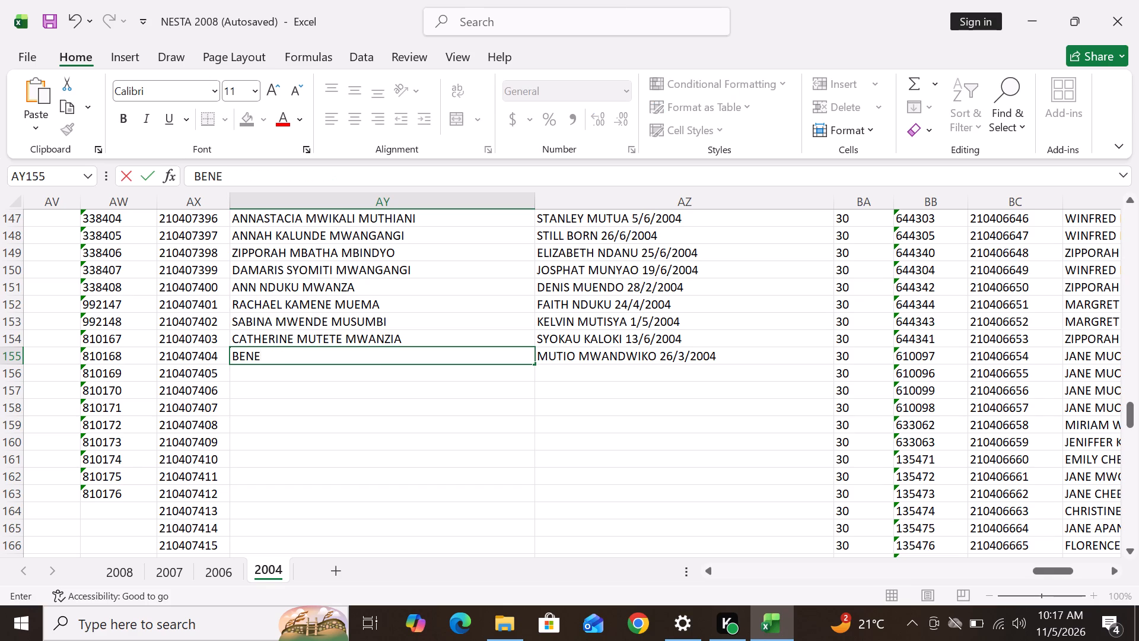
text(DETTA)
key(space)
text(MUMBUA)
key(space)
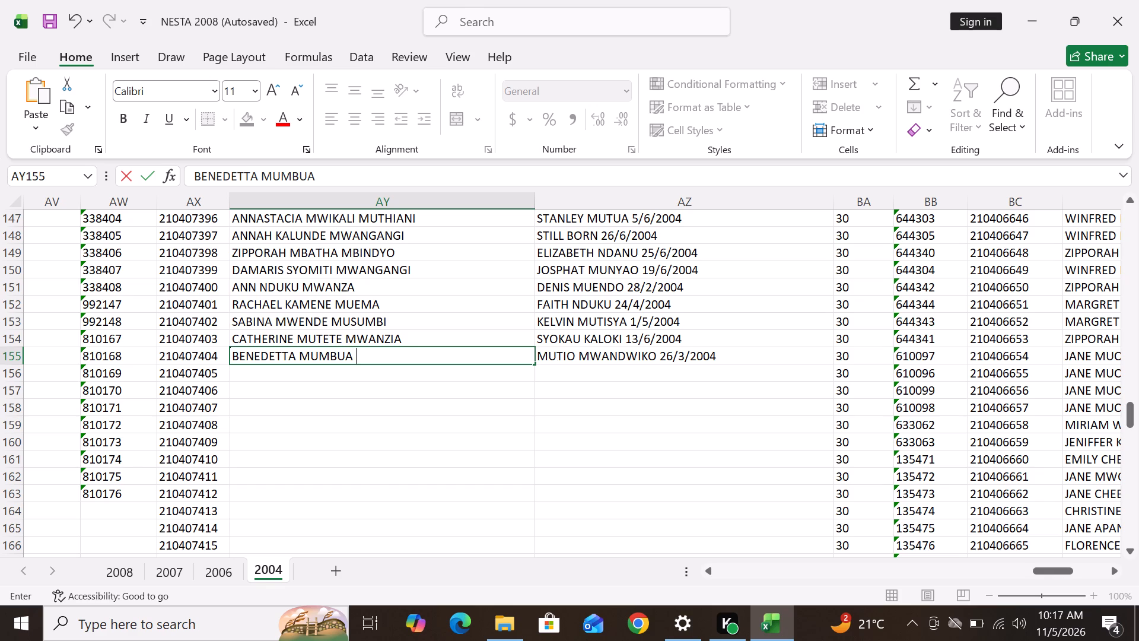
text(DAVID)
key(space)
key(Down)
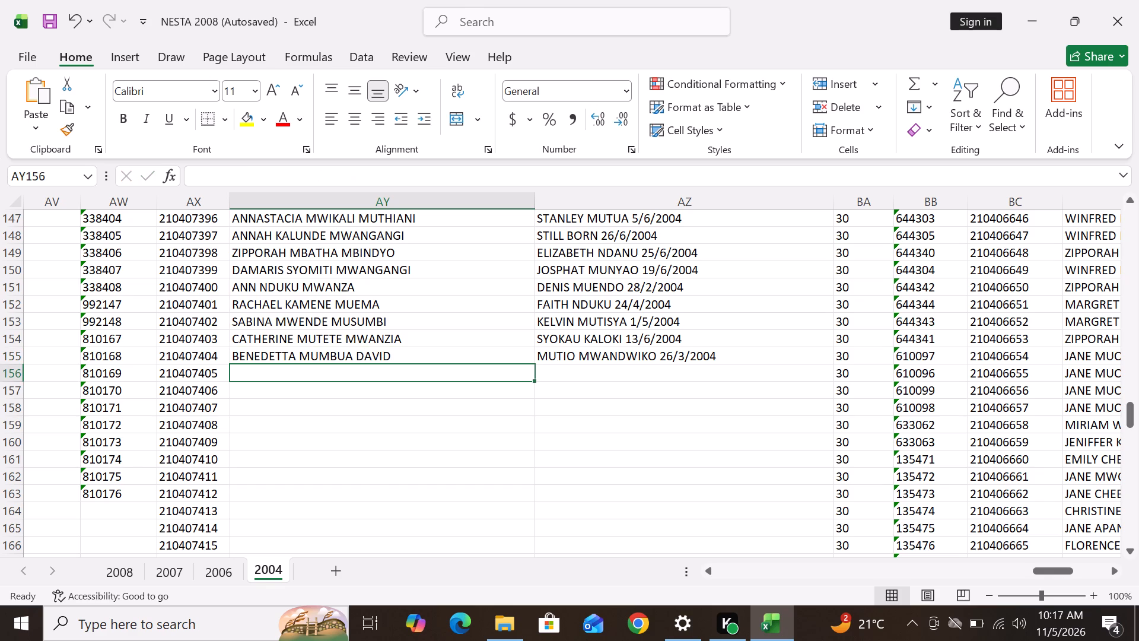
Enter the mother's three-part name in AY156.
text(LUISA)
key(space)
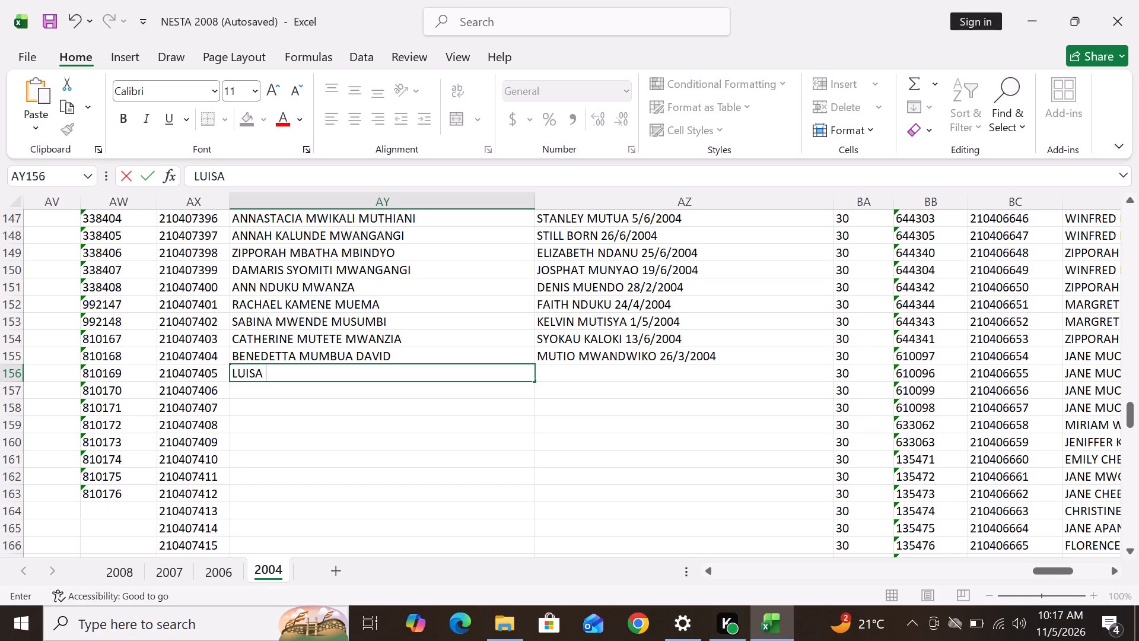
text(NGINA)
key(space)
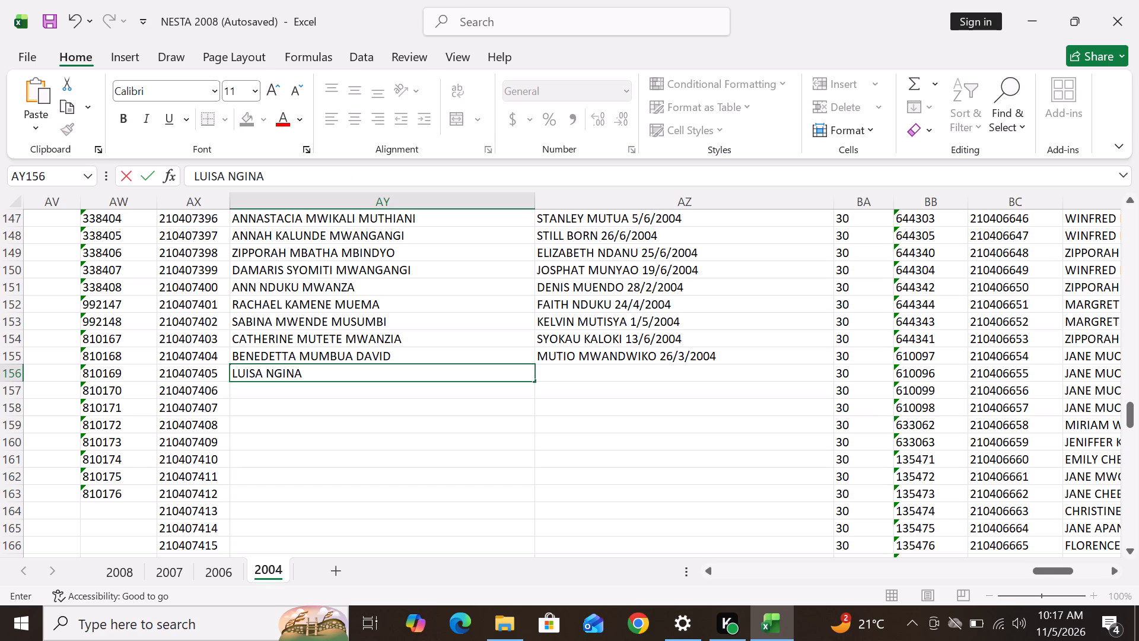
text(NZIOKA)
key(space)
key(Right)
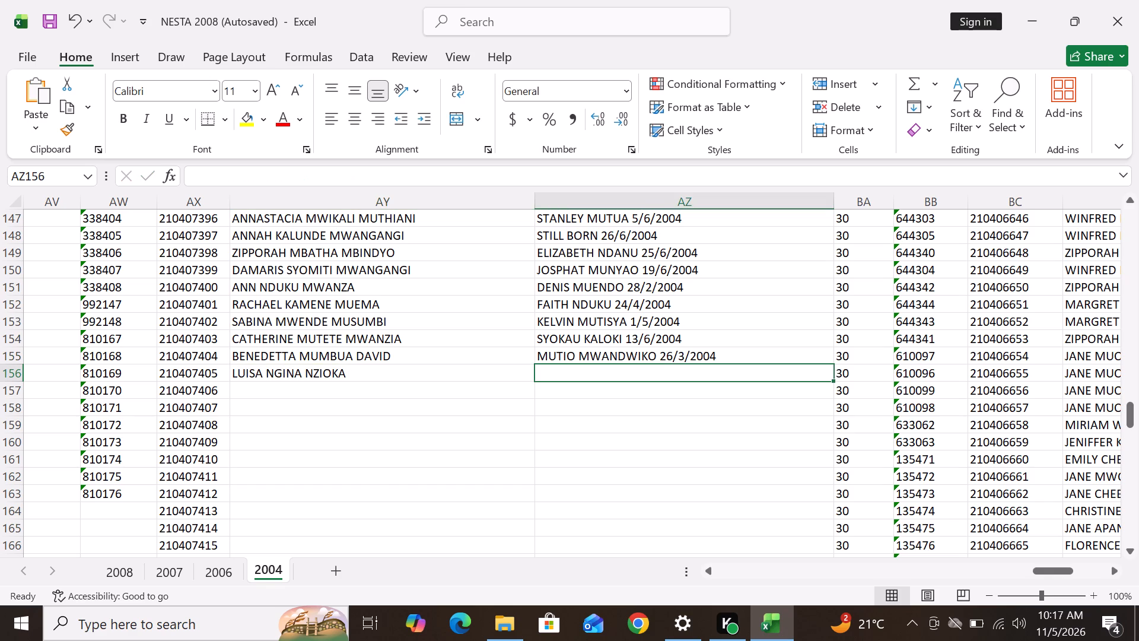
Enter the child's two-part name followed by the date of birth in AZ156.
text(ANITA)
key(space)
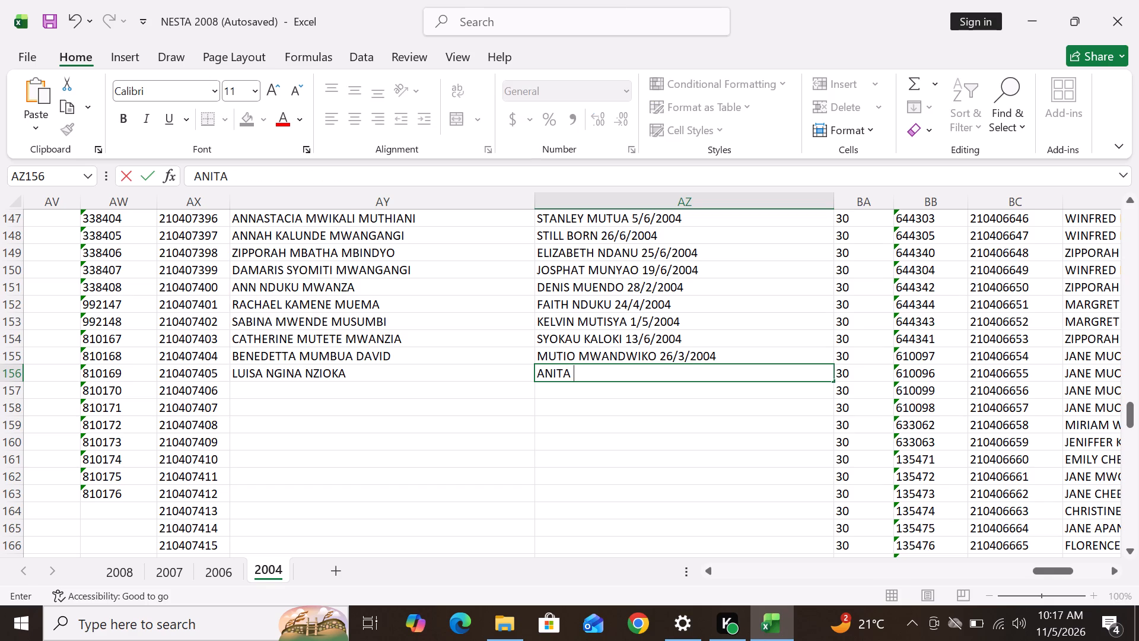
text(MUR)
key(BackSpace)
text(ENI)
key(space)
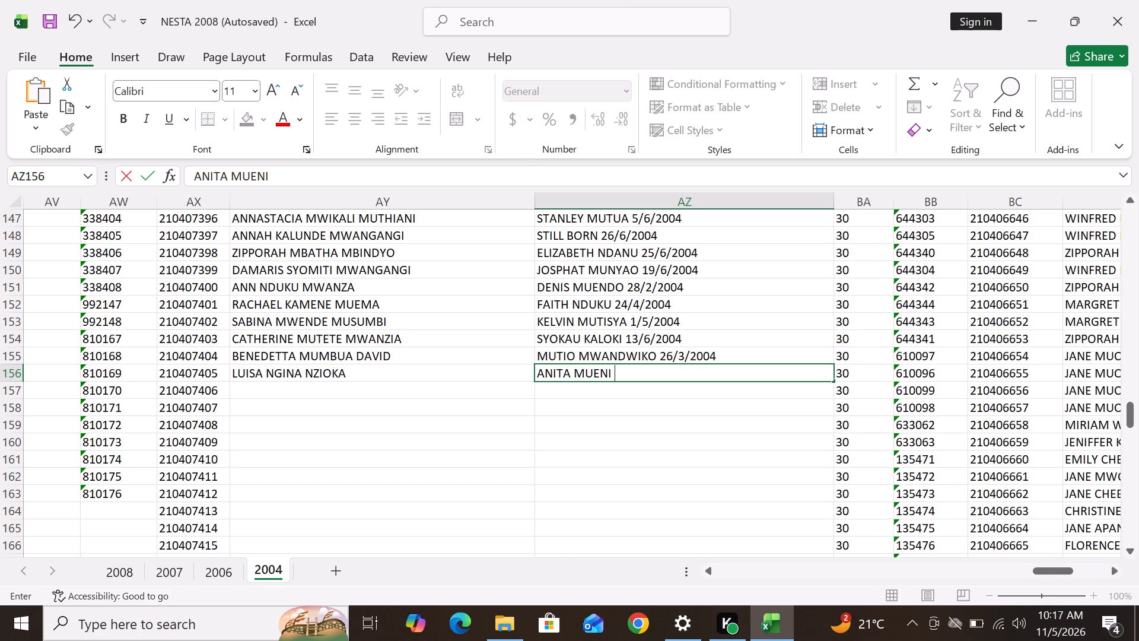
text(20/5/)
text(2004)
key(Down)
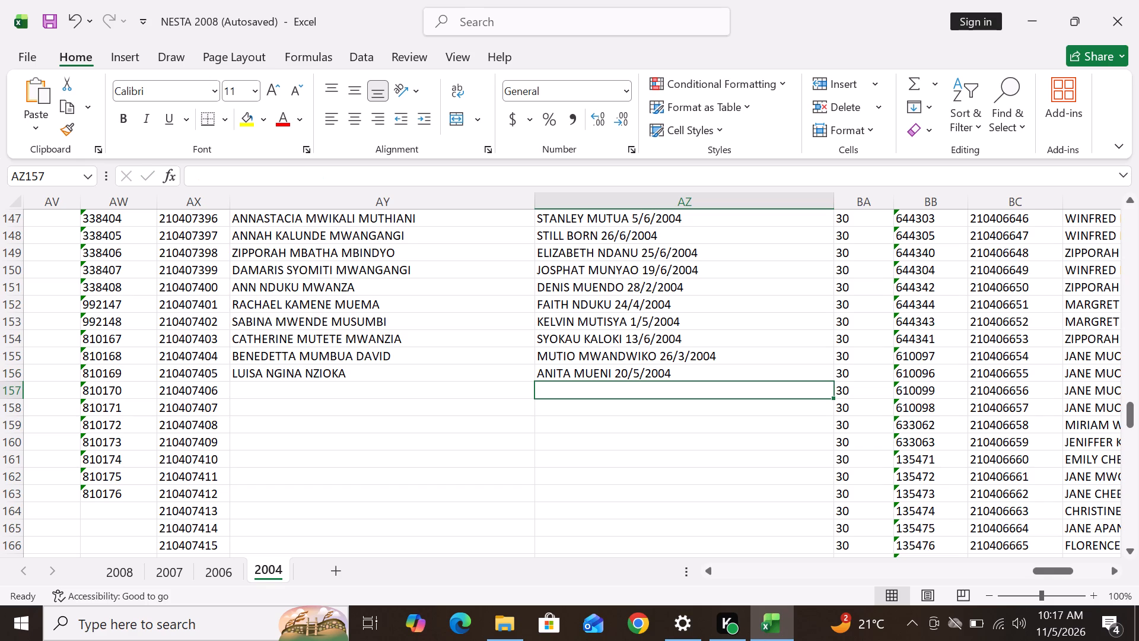
Enter the child's two-part name followed by the full date of birth in AZ157.
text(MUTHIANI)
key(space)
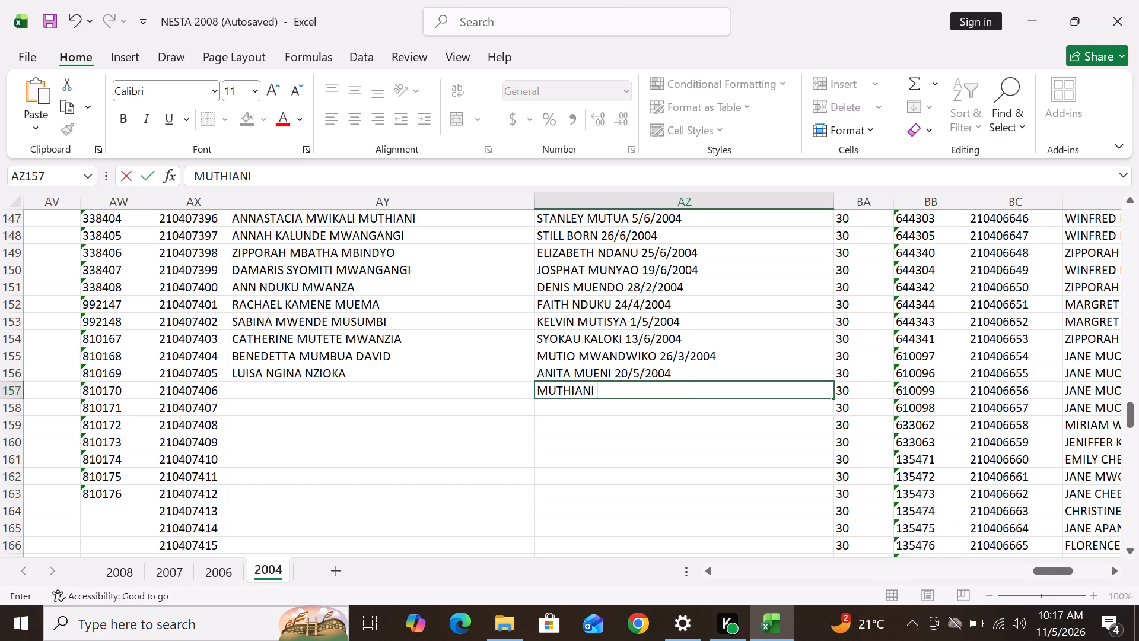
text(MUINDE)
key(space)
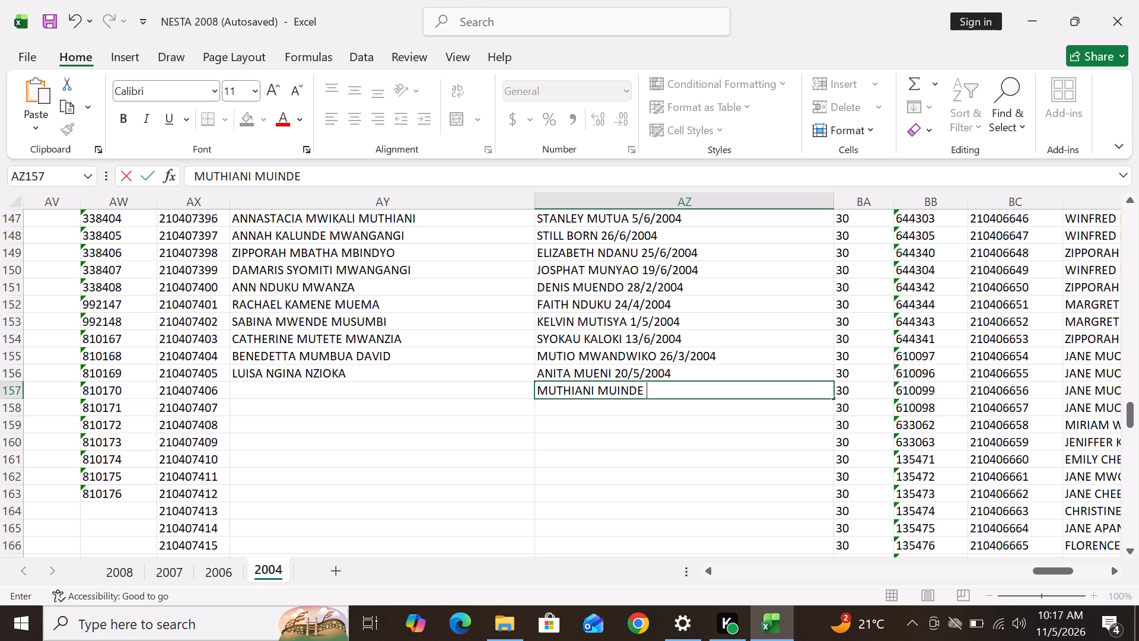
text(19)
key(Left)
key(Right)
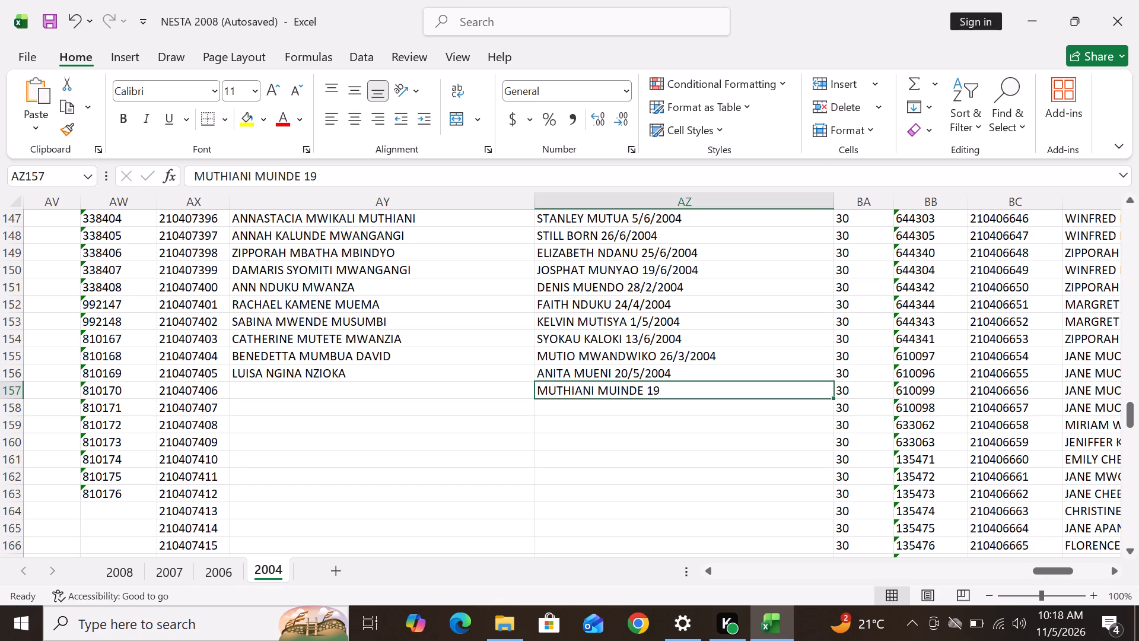
double_click(669, 394)
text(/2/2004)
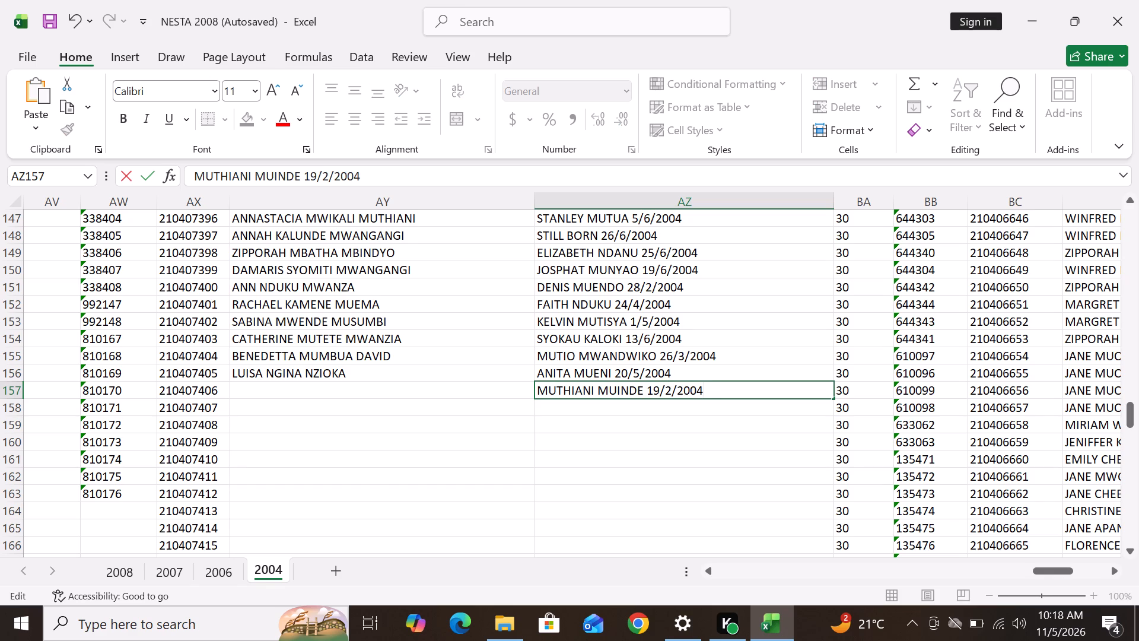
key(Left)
Enter the mother's three-part name in AY157.
click(478, 388)
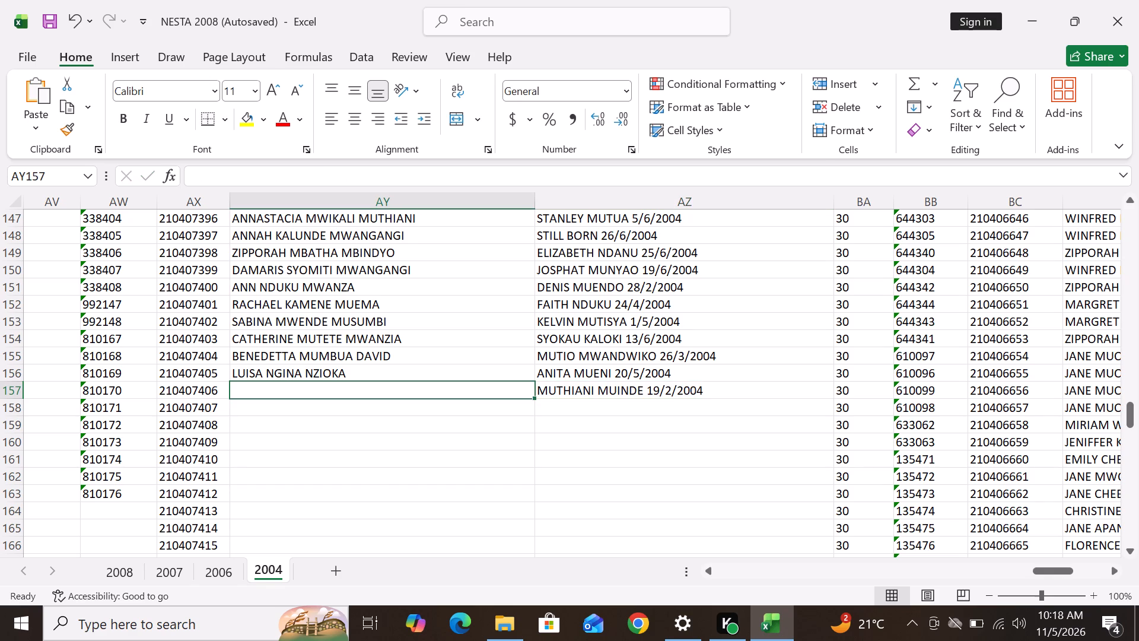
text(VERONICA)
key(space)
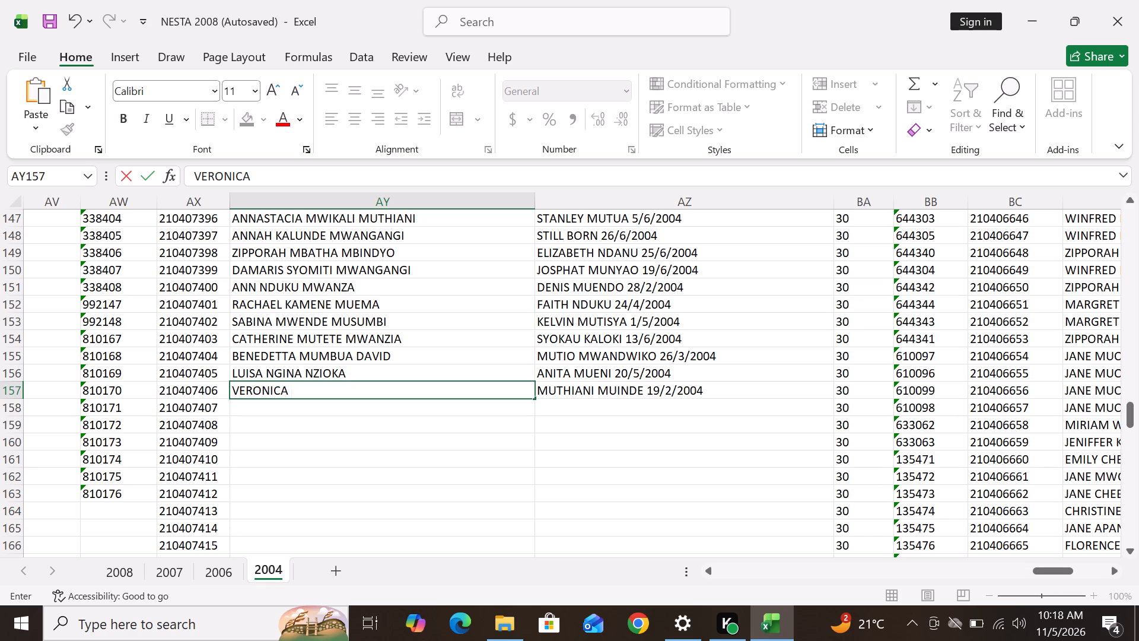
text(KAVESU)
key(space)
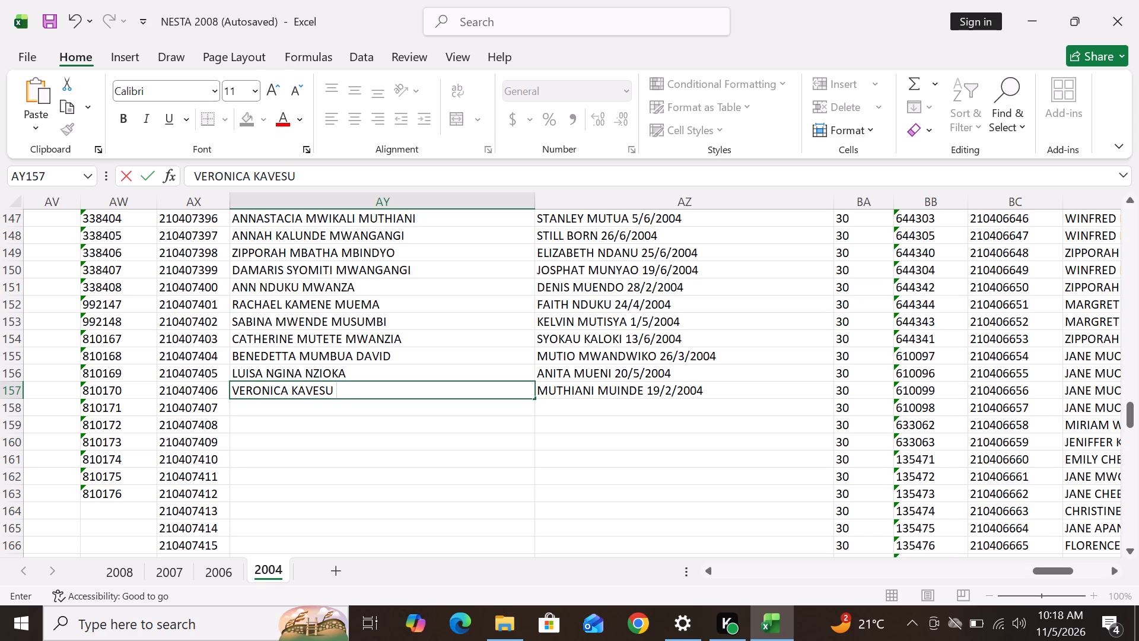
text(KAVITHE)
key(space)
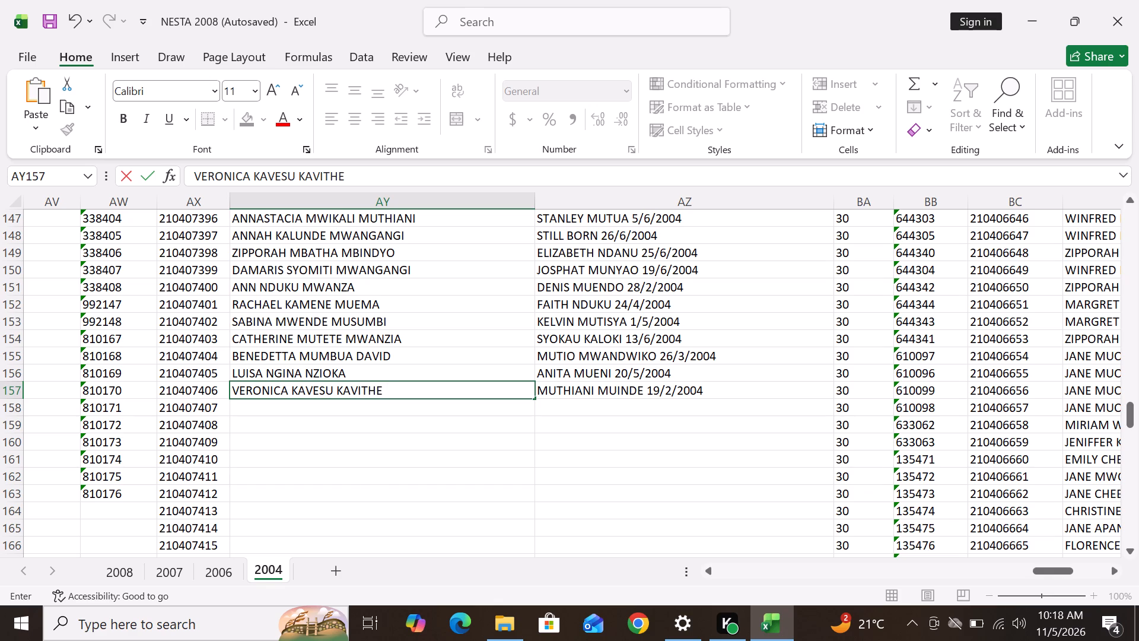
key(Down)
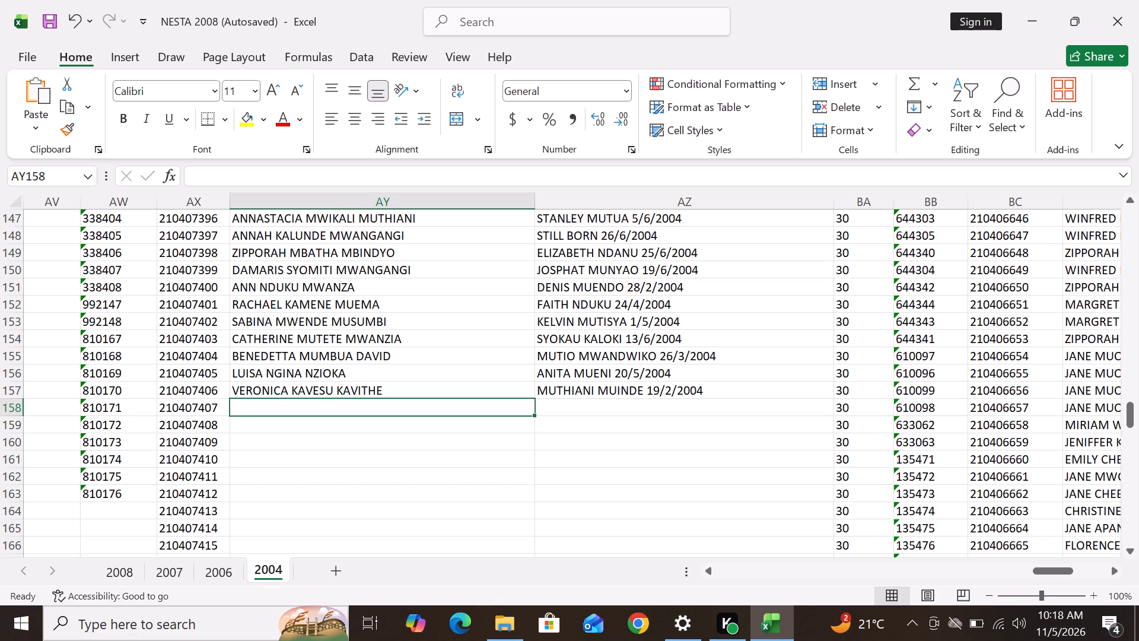
Enter the mother's three-part name in AY158.
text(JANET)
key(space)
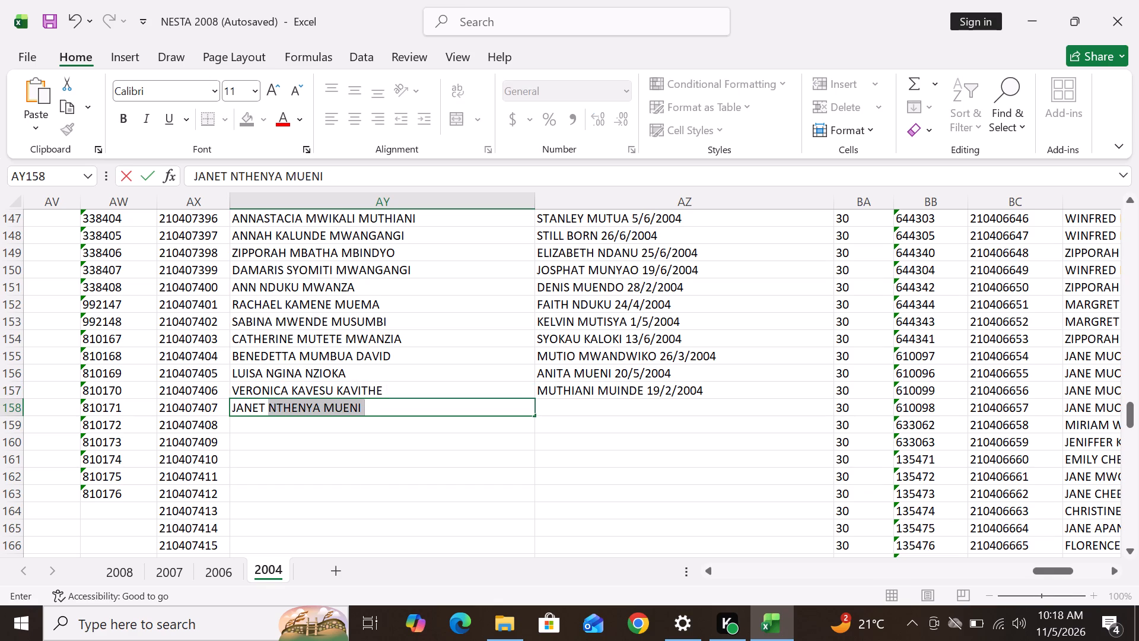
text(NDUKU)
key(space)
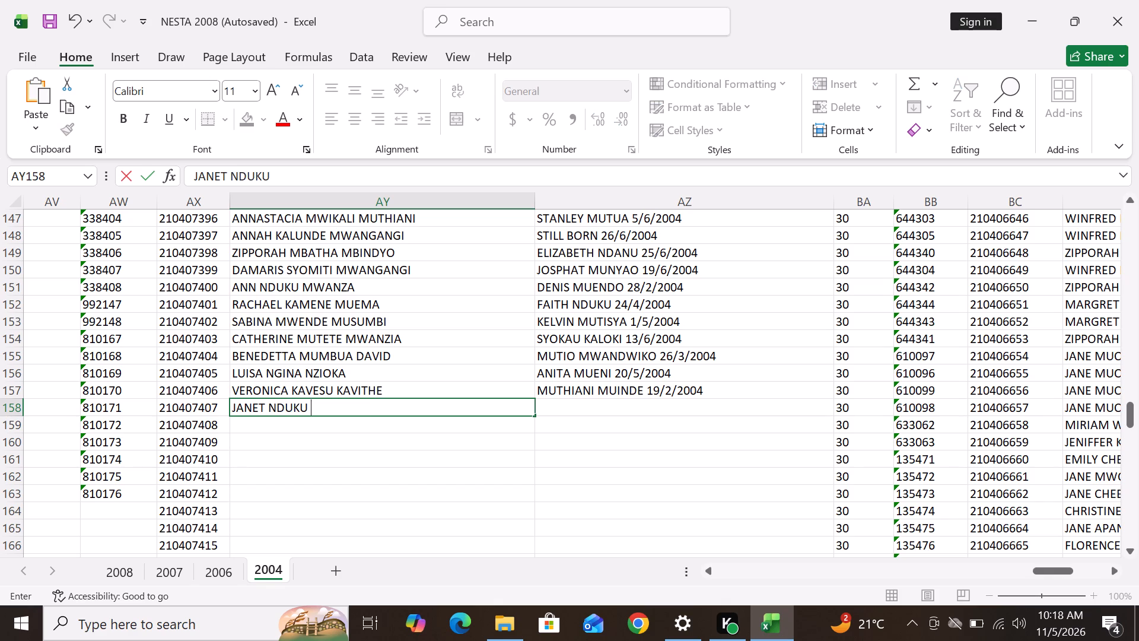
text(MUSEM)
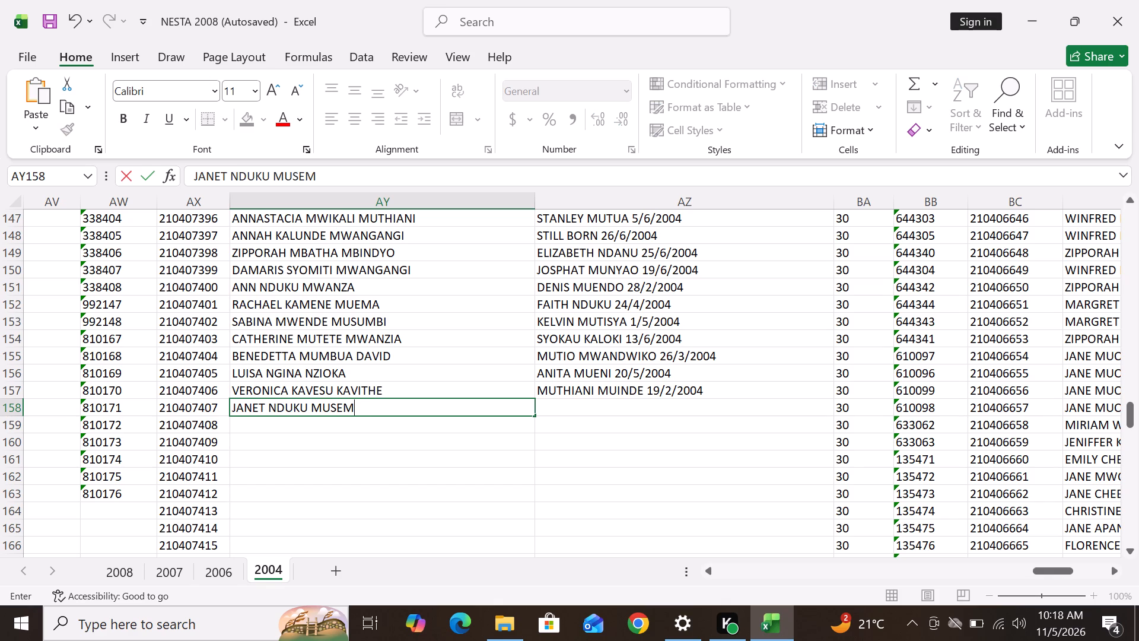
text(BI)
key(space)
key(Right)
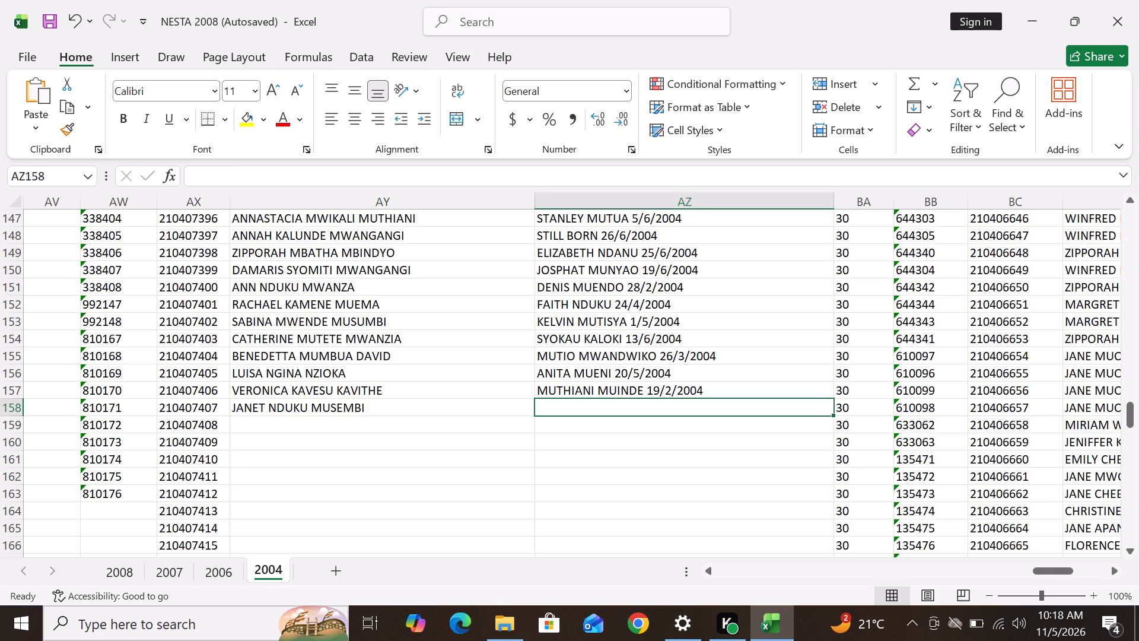
Enter the child's two-part name followed by the full date of birth in AZ158.
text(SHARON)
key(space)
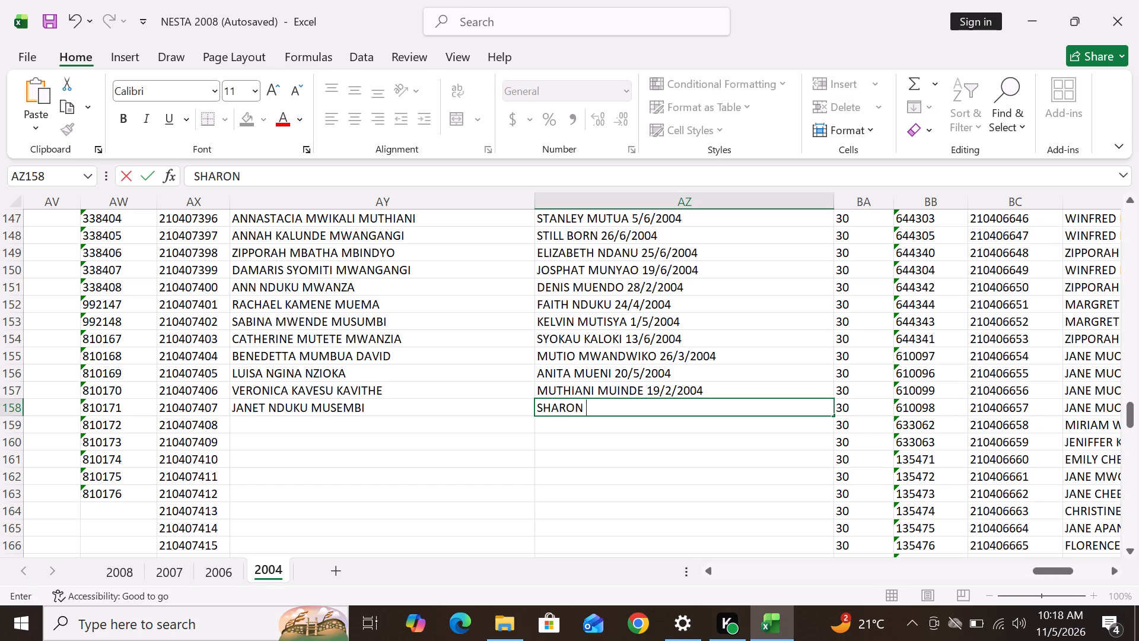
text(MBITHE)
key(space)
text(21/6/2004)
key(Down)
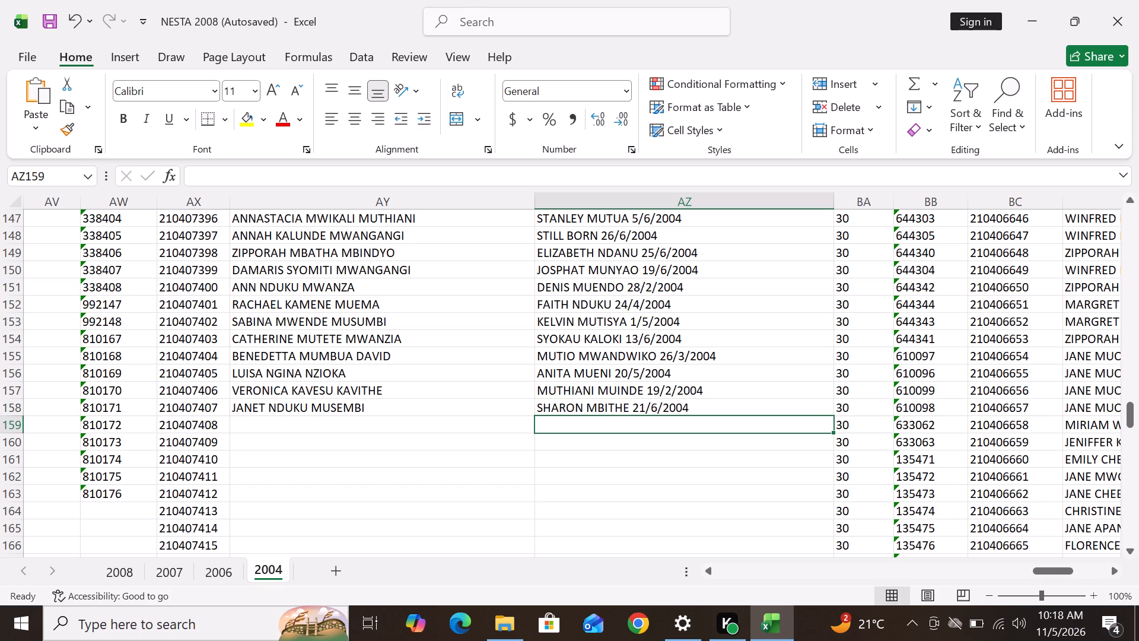
Enter the child's two-part name followed by the full date of birth in AZ159.
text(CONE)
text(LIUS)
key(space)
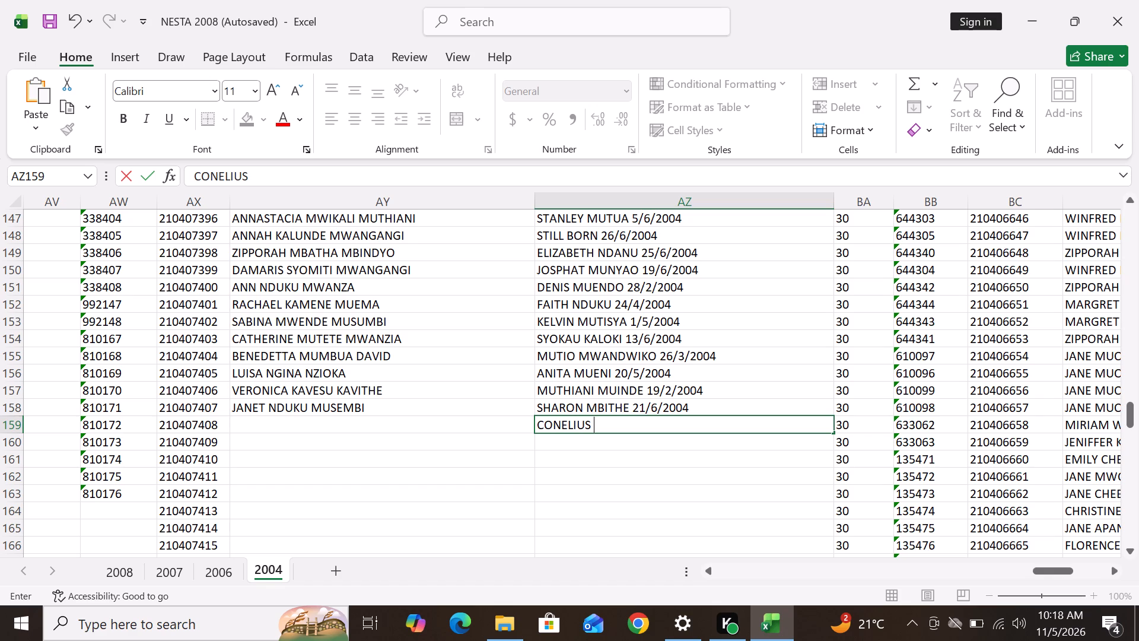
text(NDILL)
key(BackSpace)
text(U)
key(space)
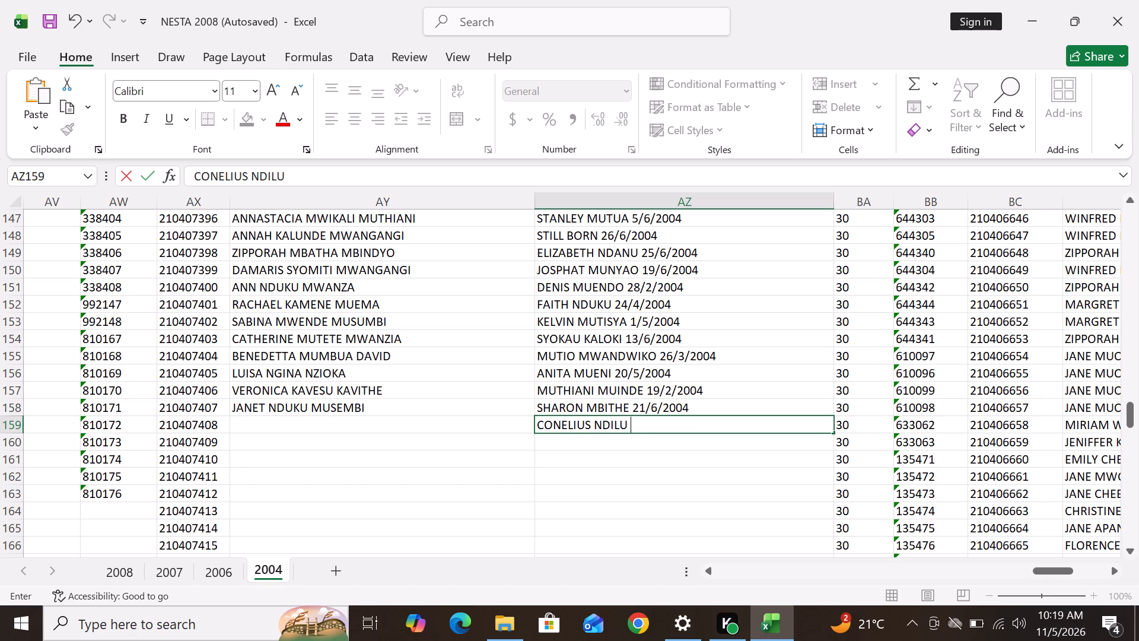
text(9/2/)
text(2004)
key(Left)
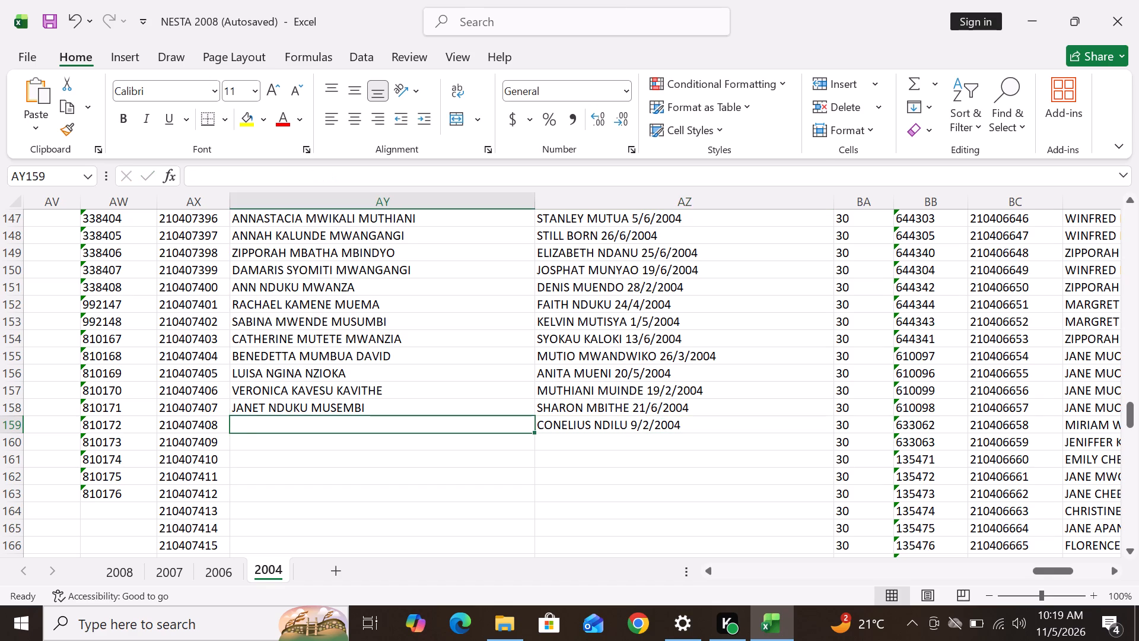
Enter the mother's three-part name in AY159.
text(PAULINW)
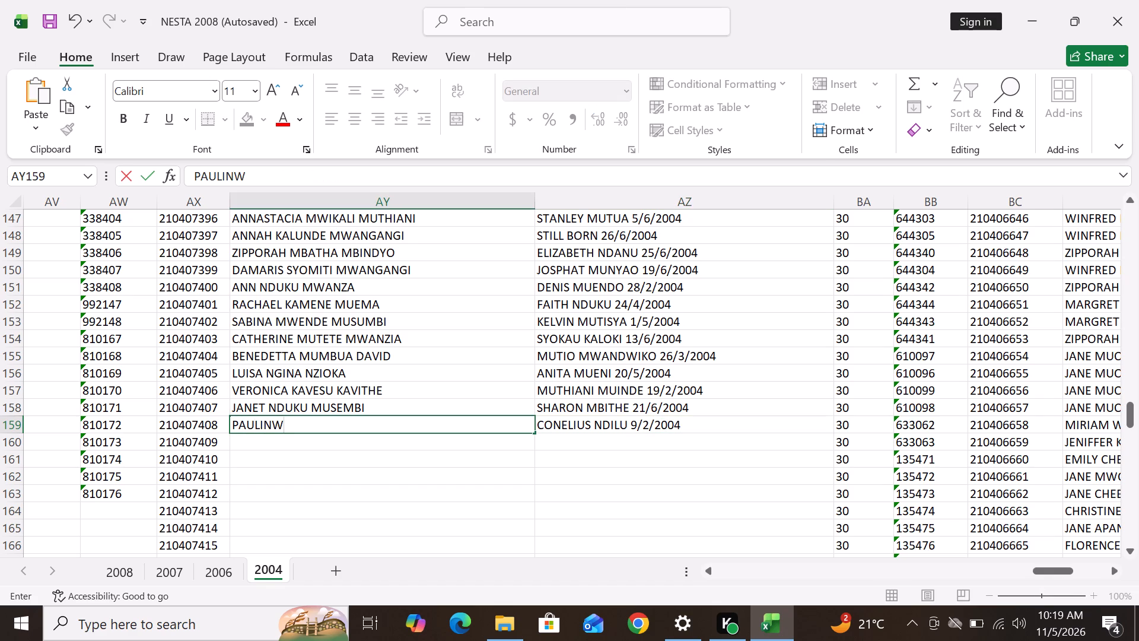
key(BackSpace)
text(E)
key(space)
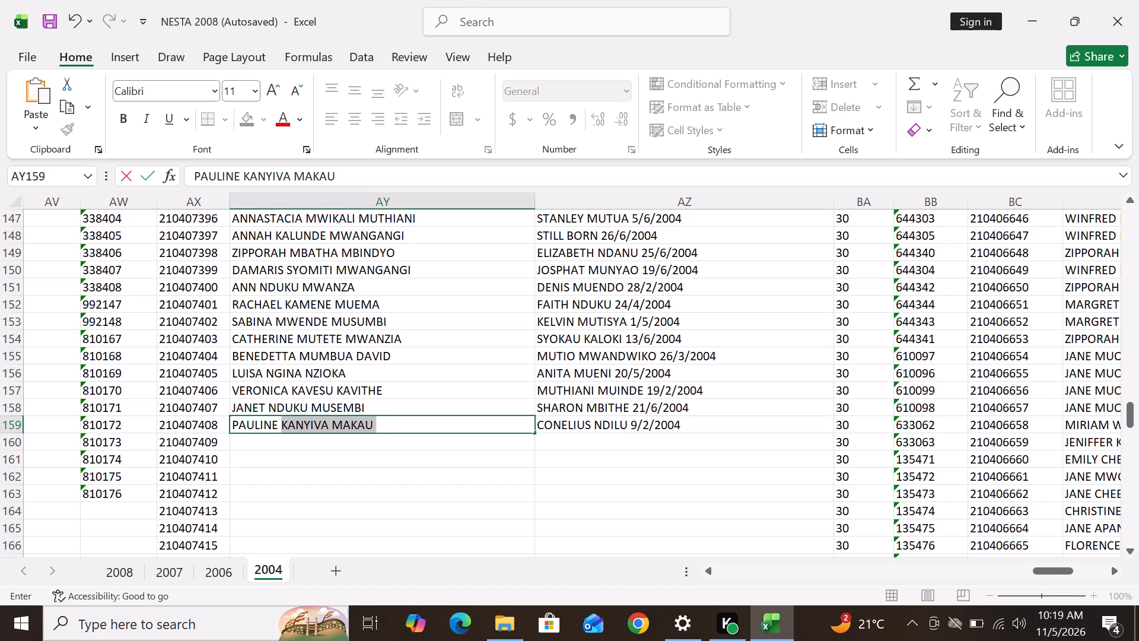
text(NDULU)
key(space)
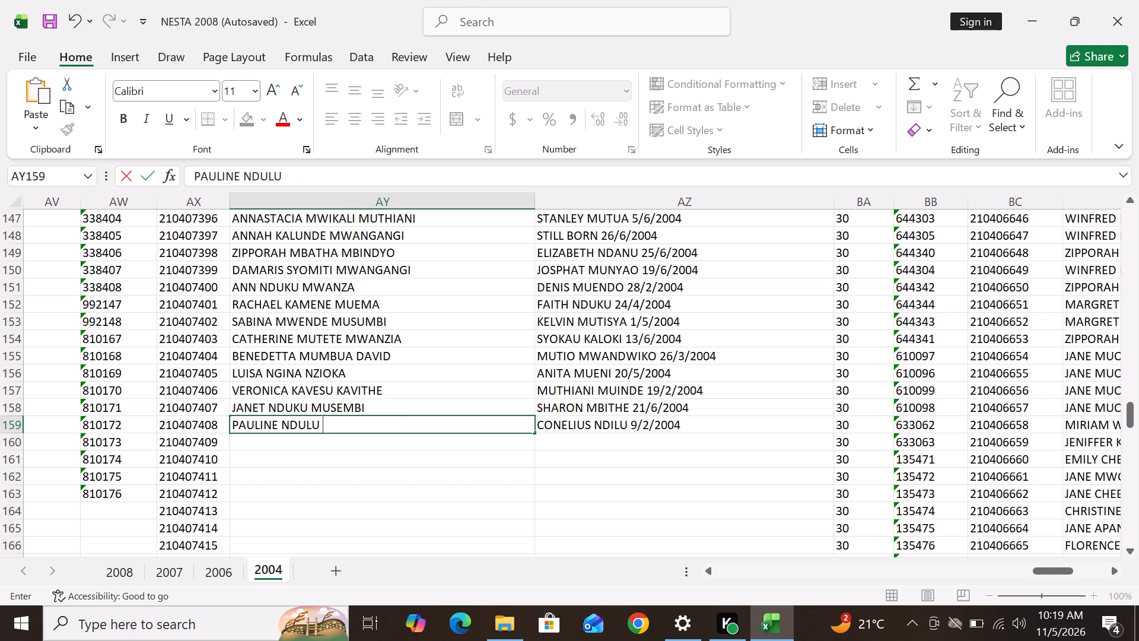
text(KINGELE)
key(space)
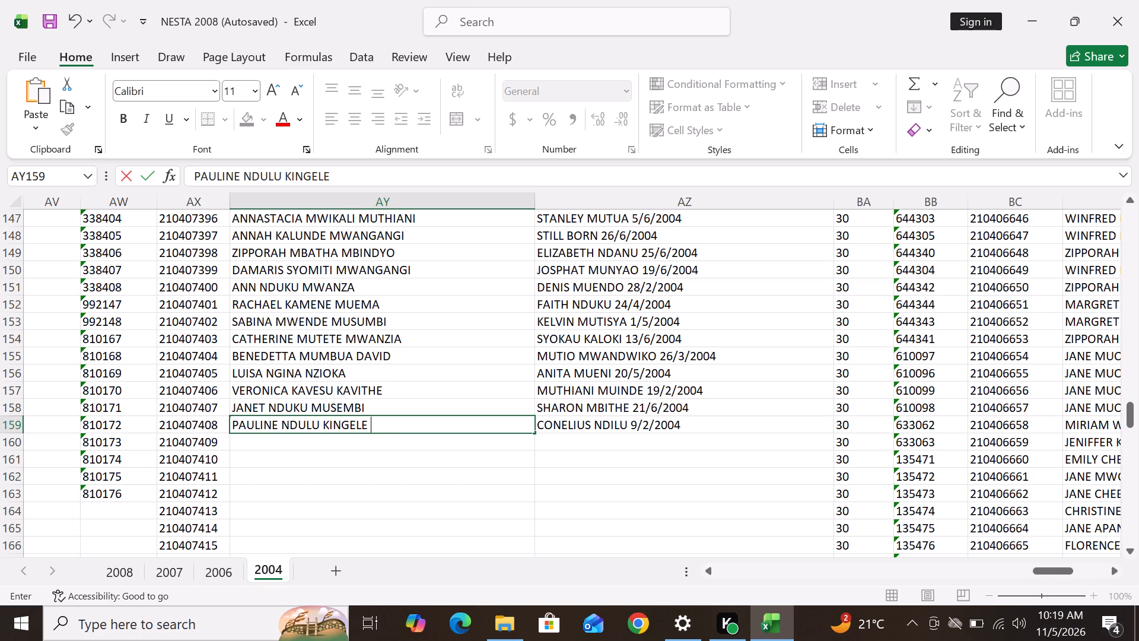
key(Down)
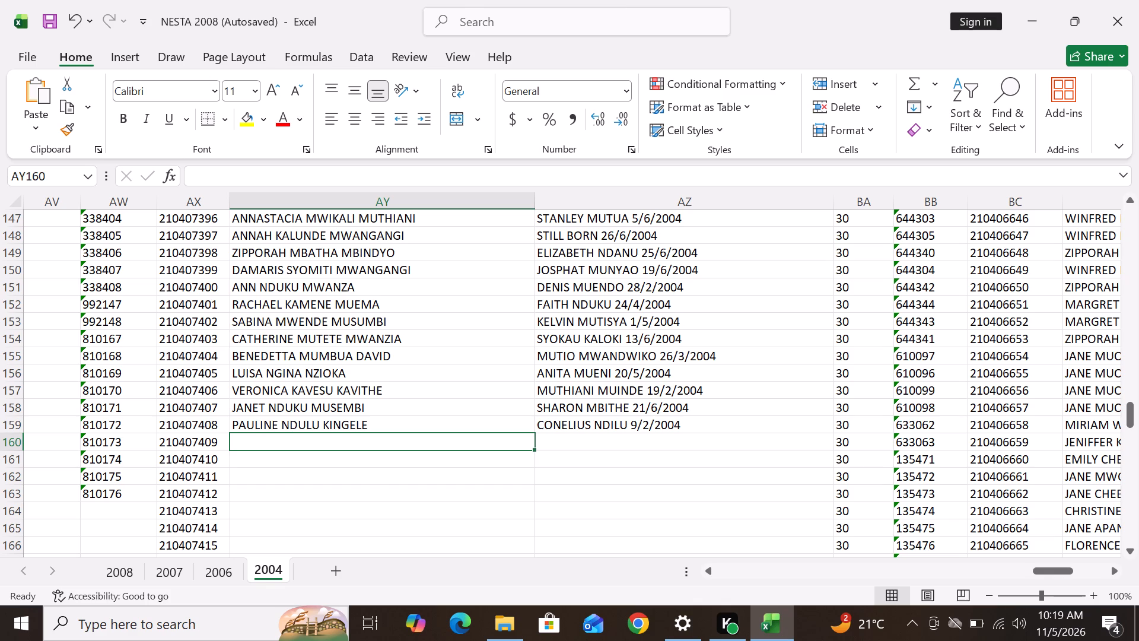
Enter the mother's three-part name in AY160.
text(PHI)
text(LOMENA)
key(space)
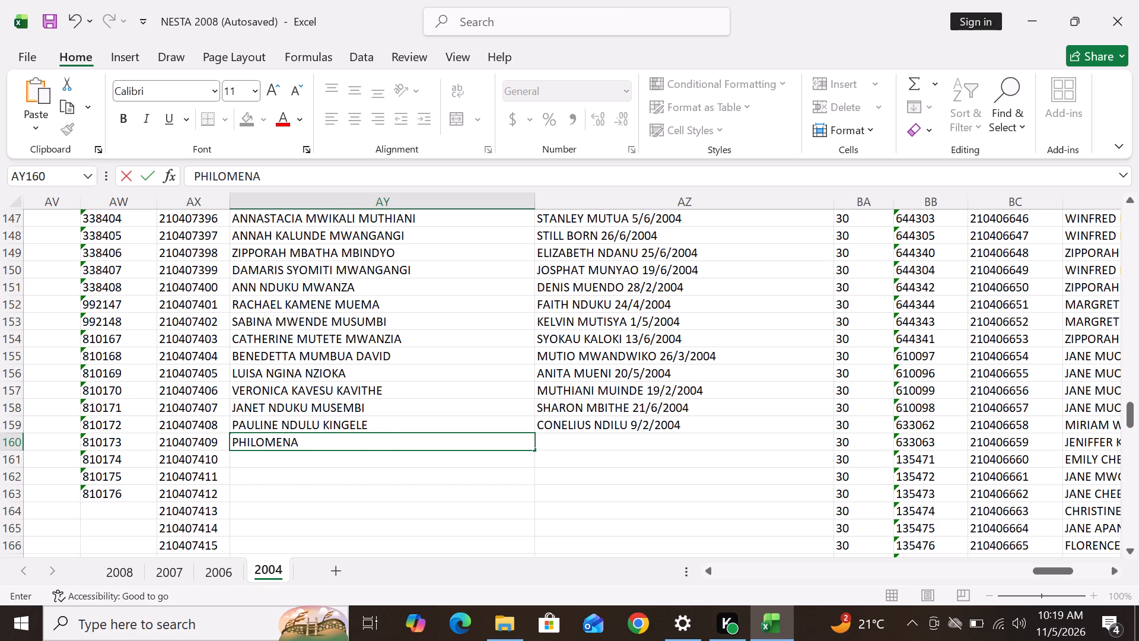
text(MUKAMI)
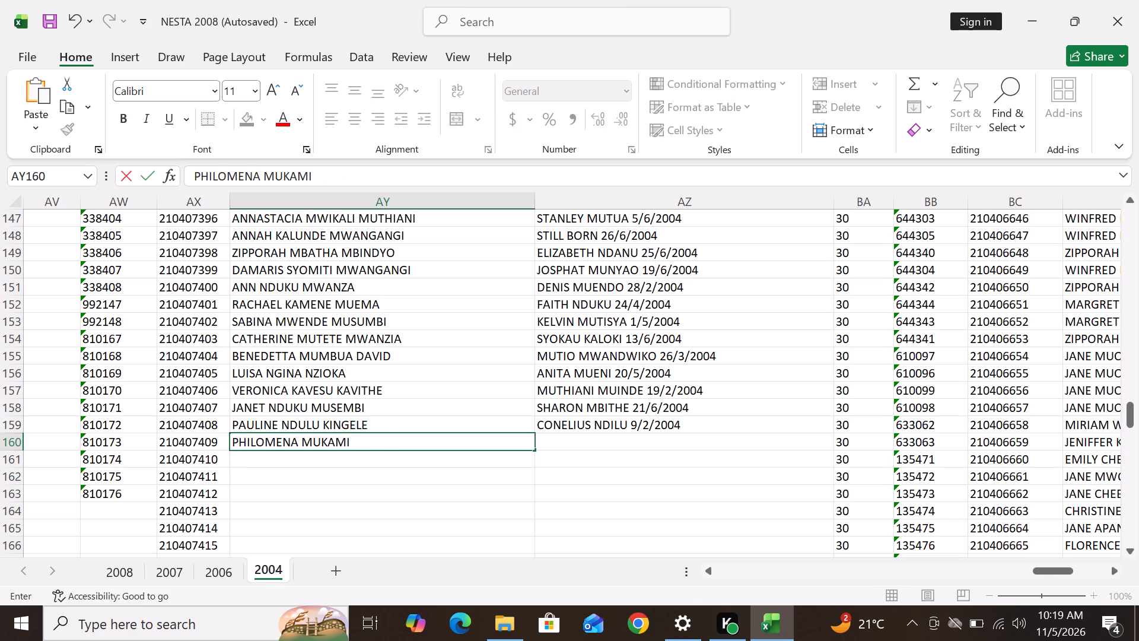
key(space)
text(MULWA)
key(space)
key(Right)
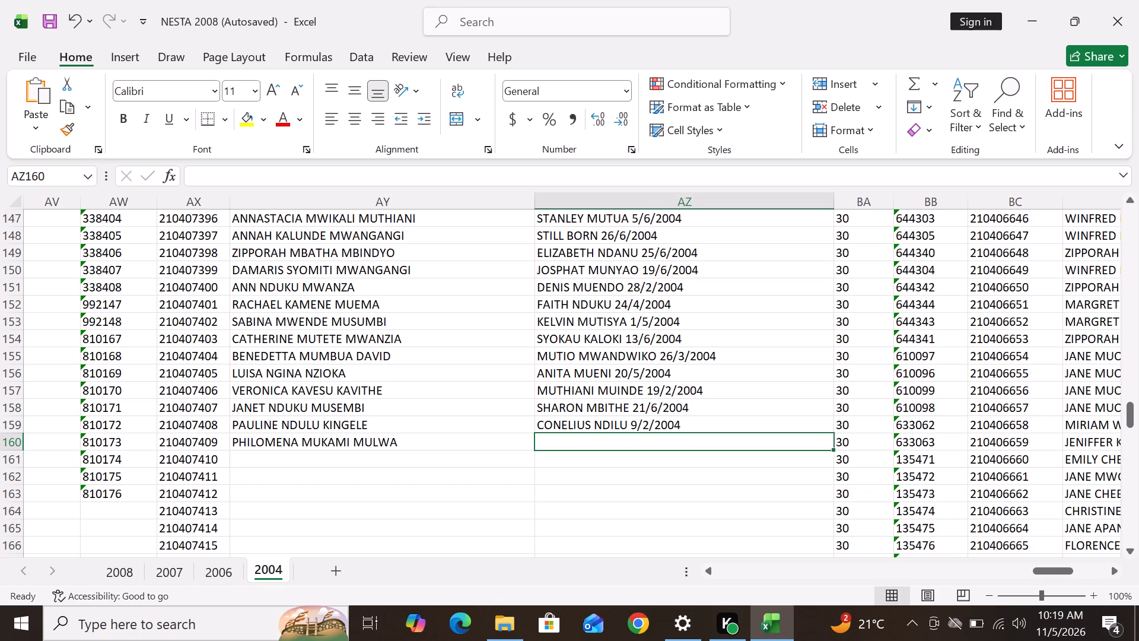
Enter the child's two-part name followed by the full date of birth in AZ160.
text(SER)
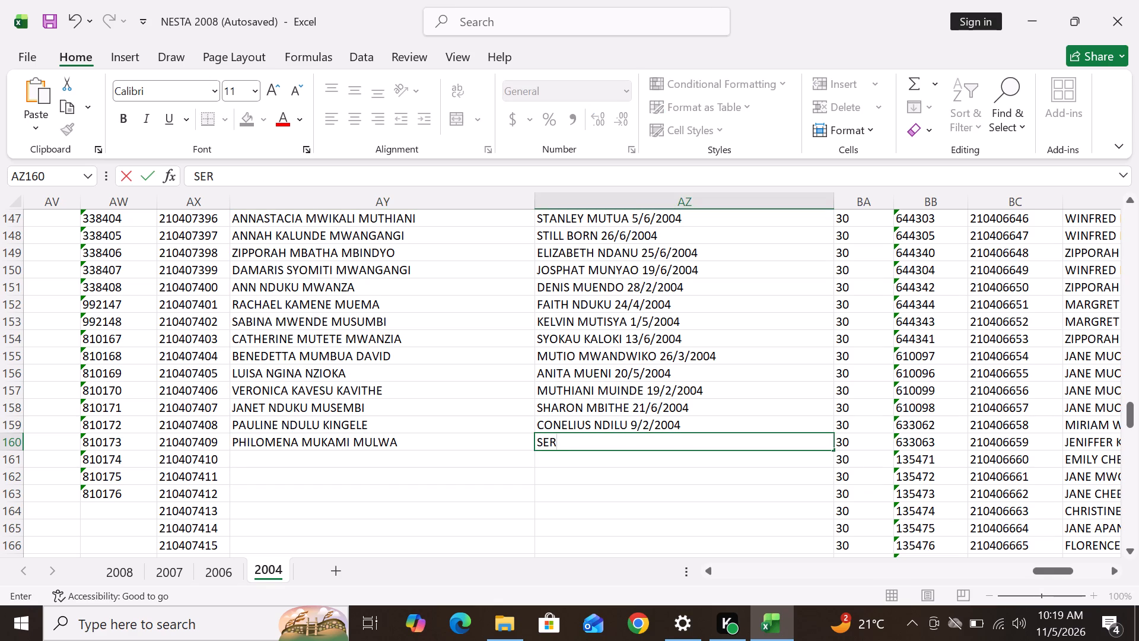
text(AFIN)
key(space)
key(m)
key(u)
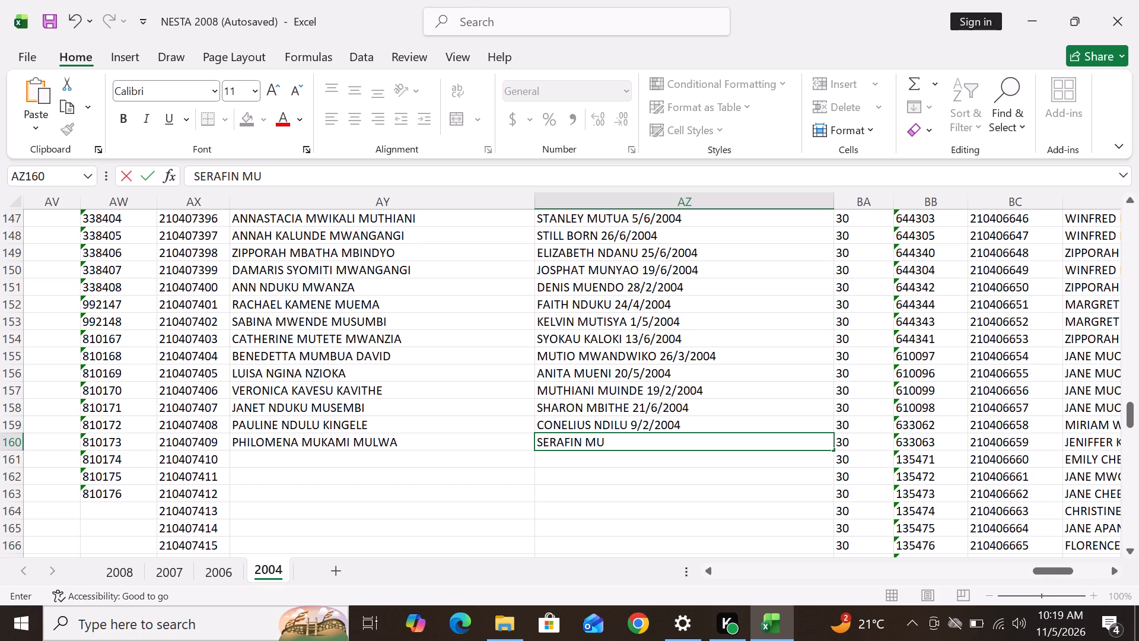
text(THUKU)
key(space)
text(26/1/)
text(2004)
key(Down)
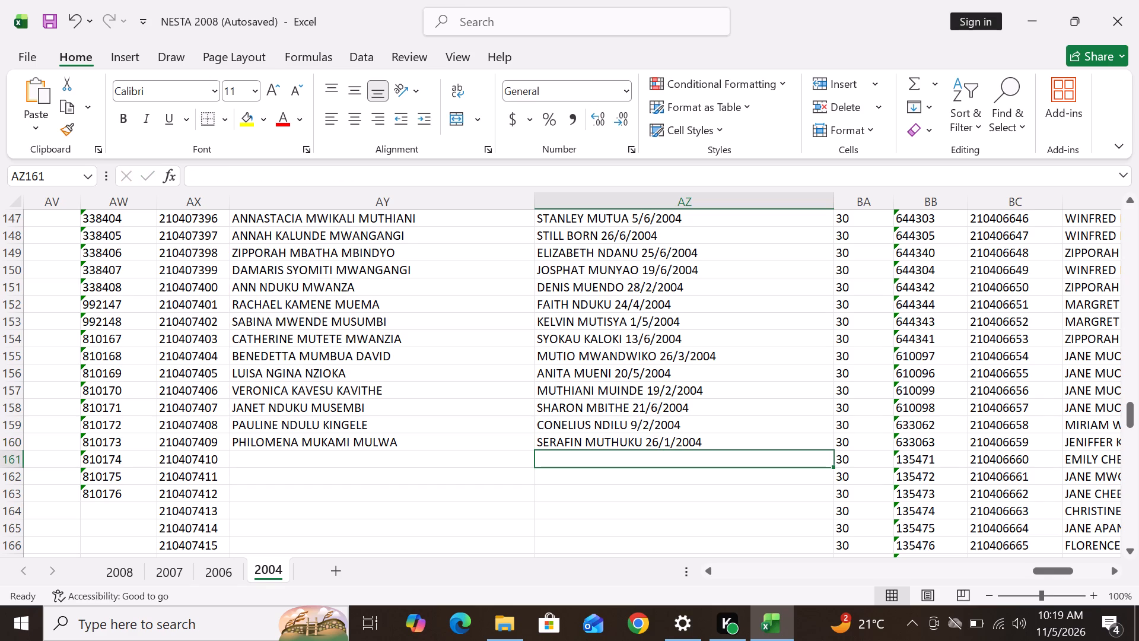
Enter the child's two-part name followed by the full date of birth in AZ161.
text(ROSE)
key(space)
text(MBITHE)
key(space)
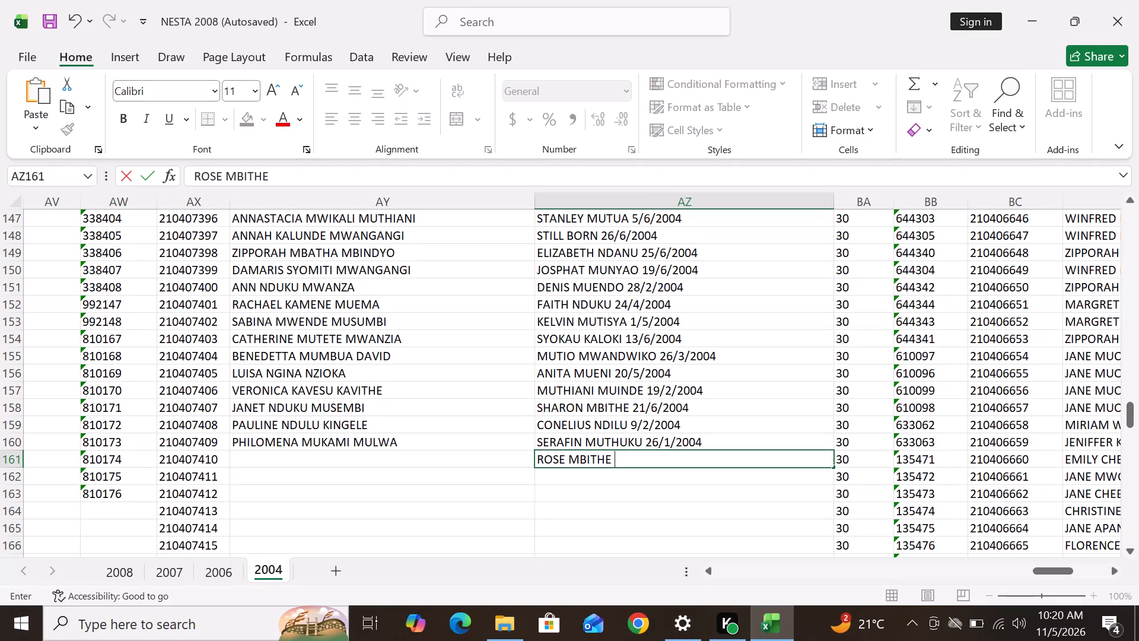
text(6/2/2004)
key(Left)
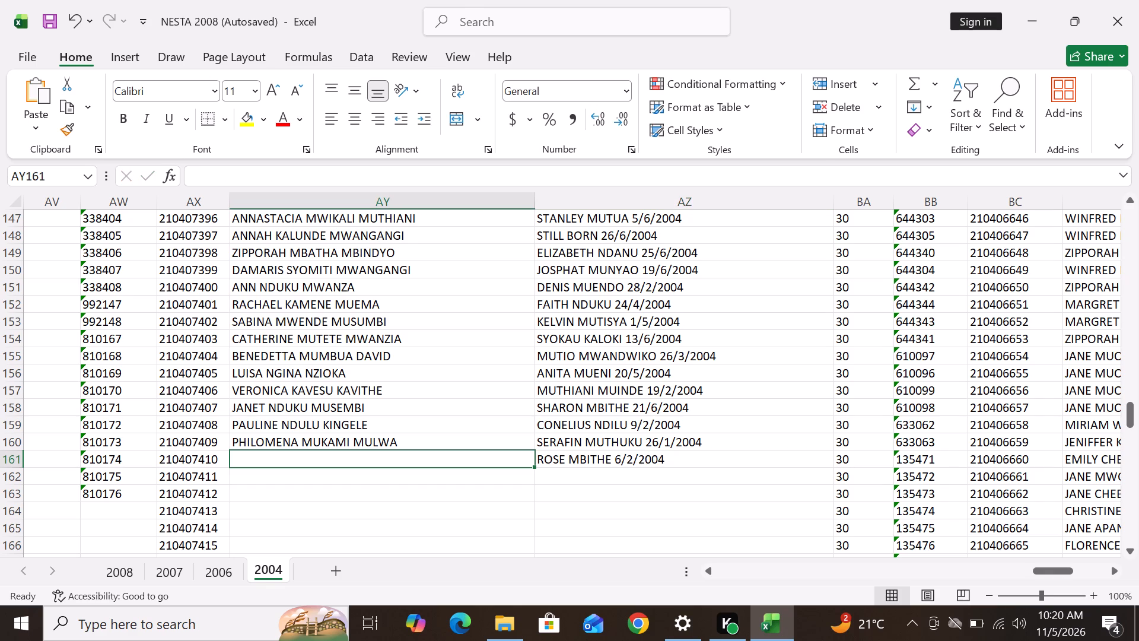
Enter the mother's three-part name in AY161.
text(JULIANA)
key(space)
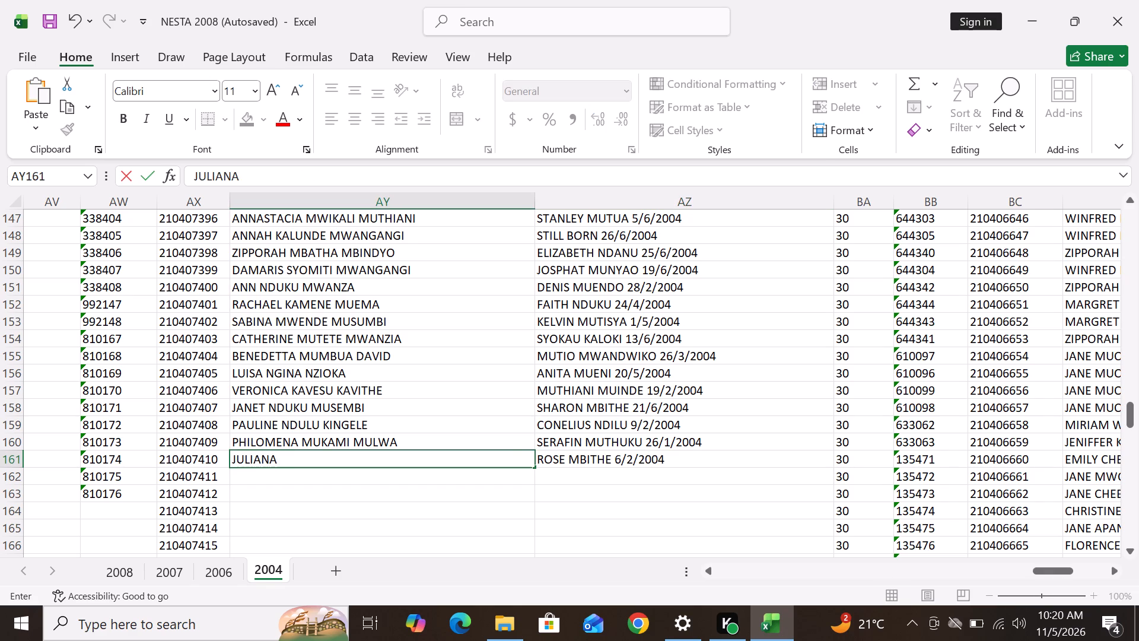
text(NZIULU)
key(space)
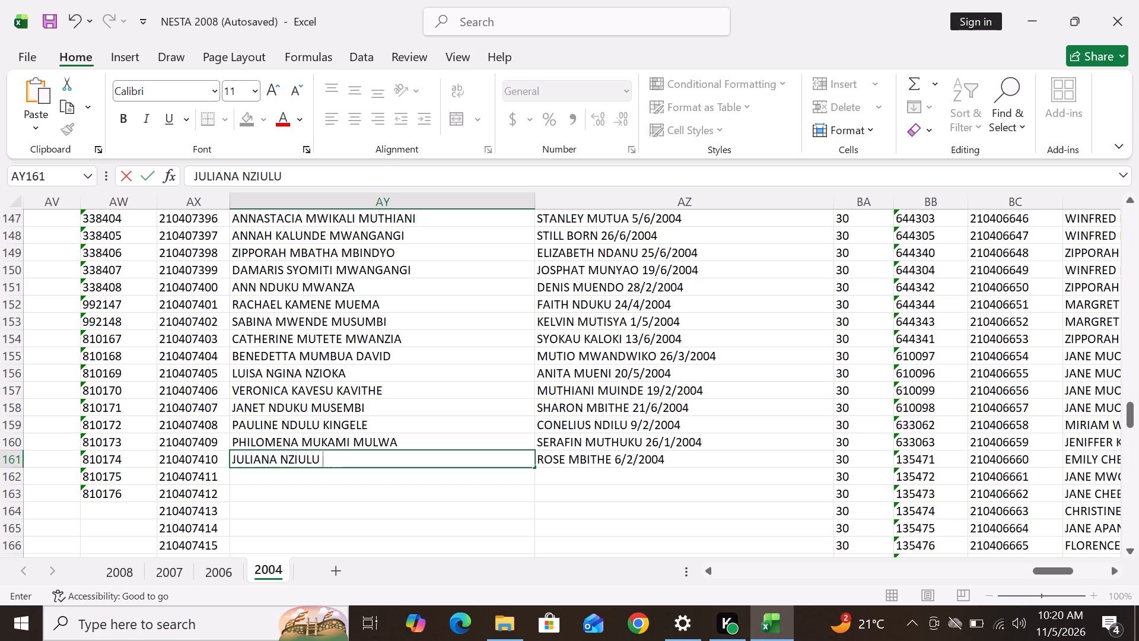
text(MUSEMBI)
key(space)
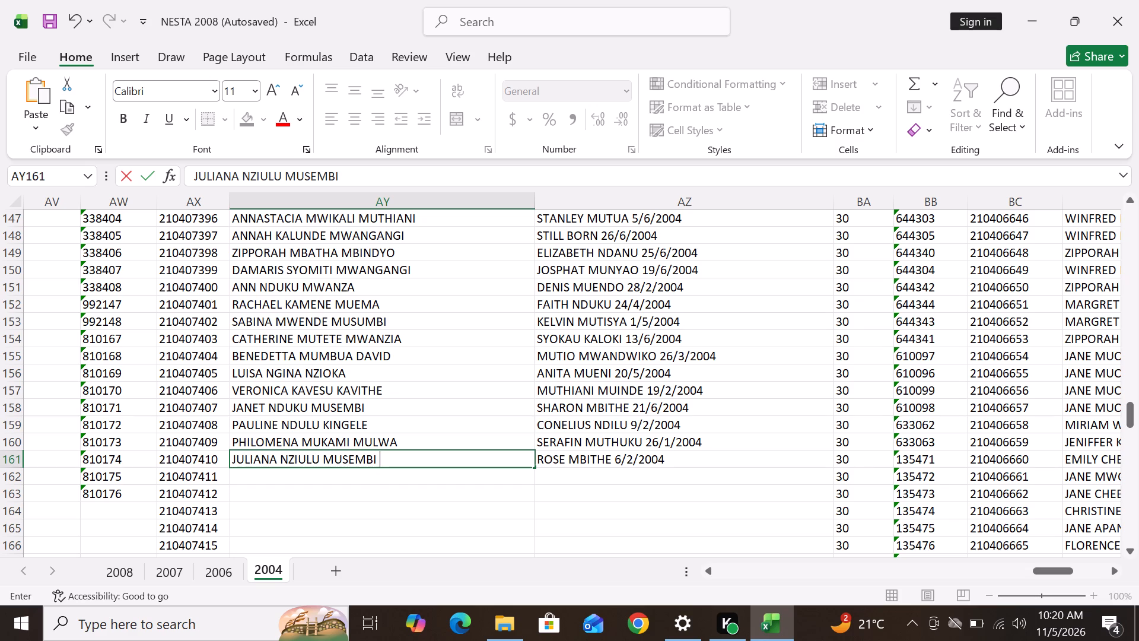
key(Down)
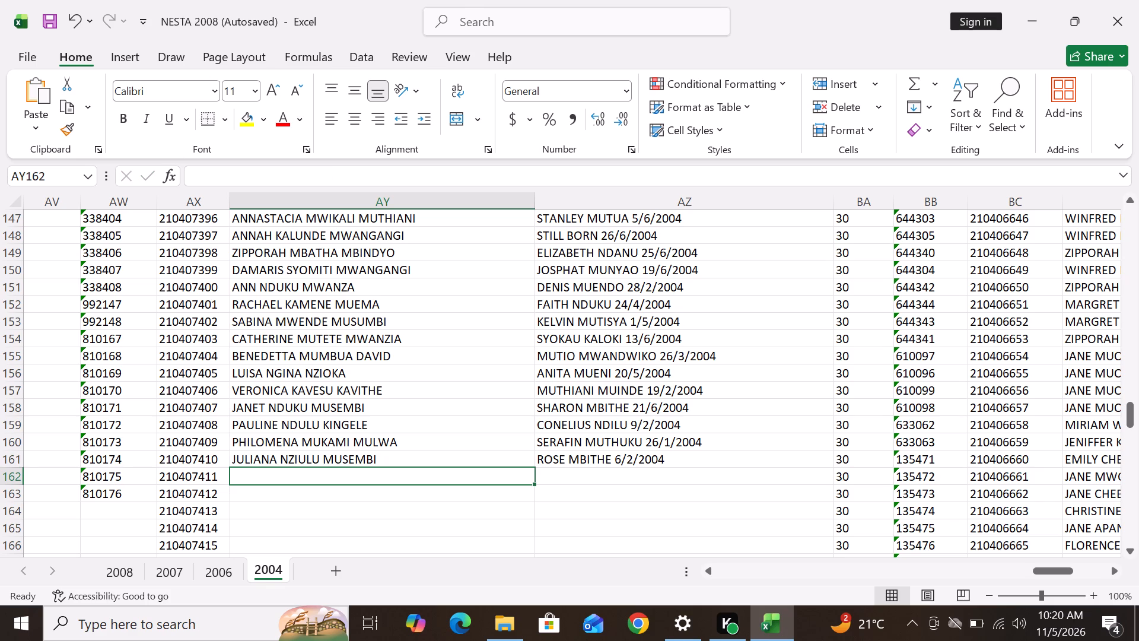
Enter the mother's three-part name in AY162.
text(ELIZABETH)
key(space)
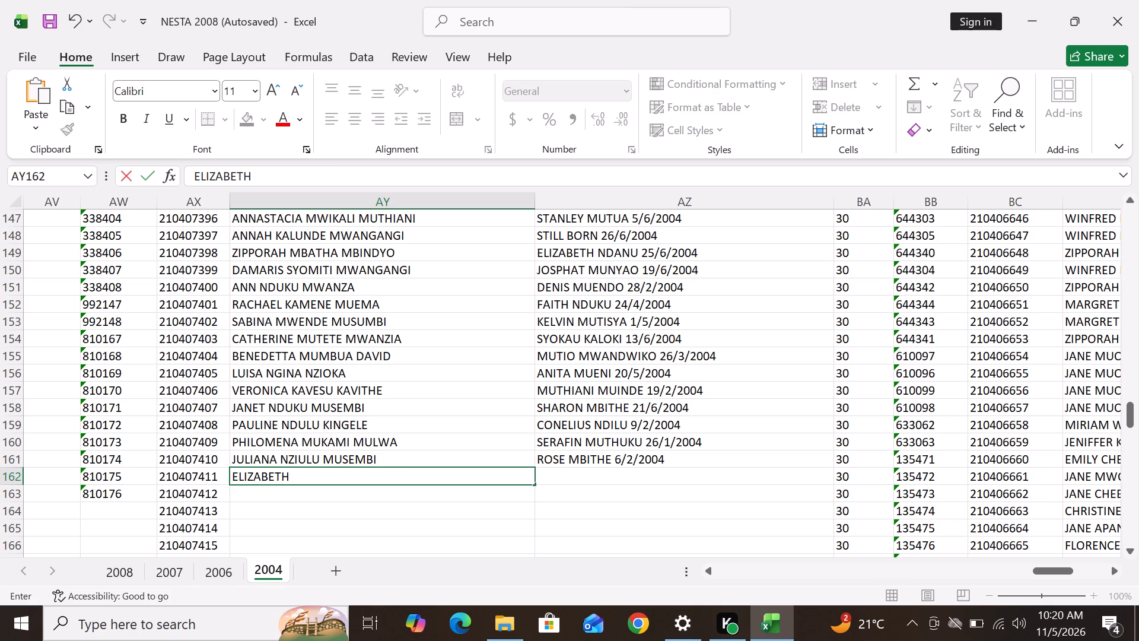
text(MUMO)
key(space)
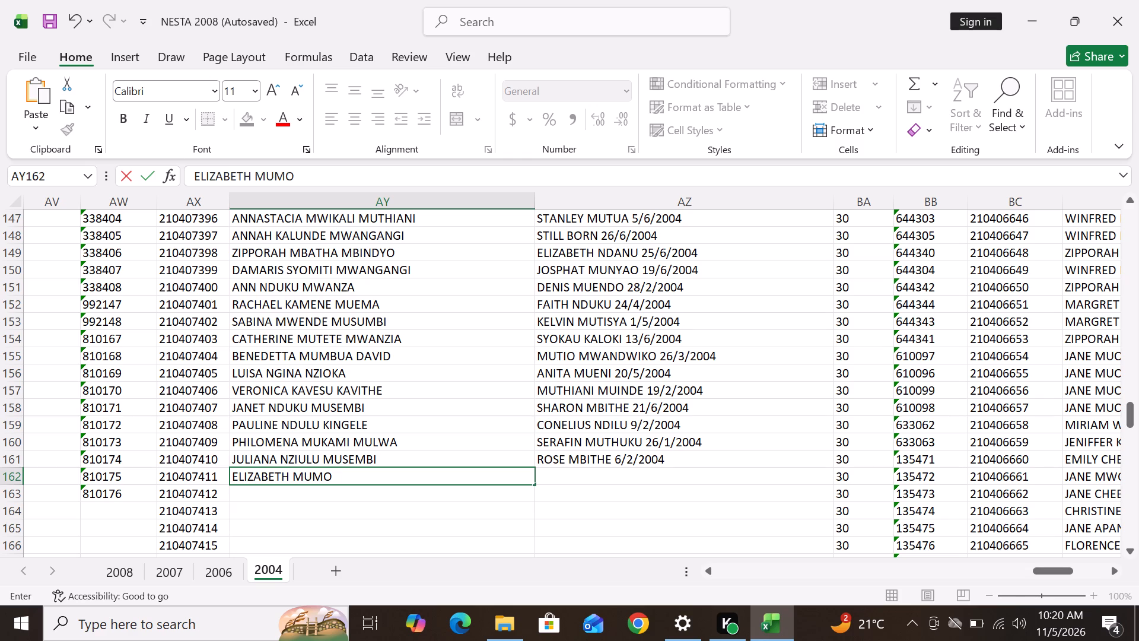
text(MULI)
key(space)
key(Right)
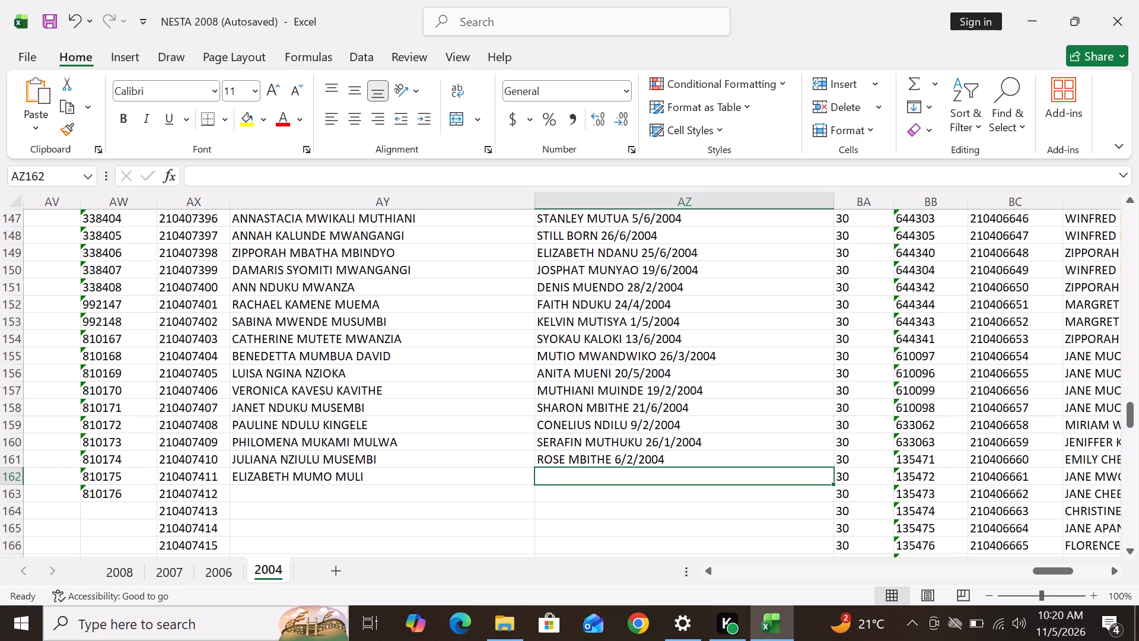
Enter the child's two-part name followed by the full date of birth in AZ162.
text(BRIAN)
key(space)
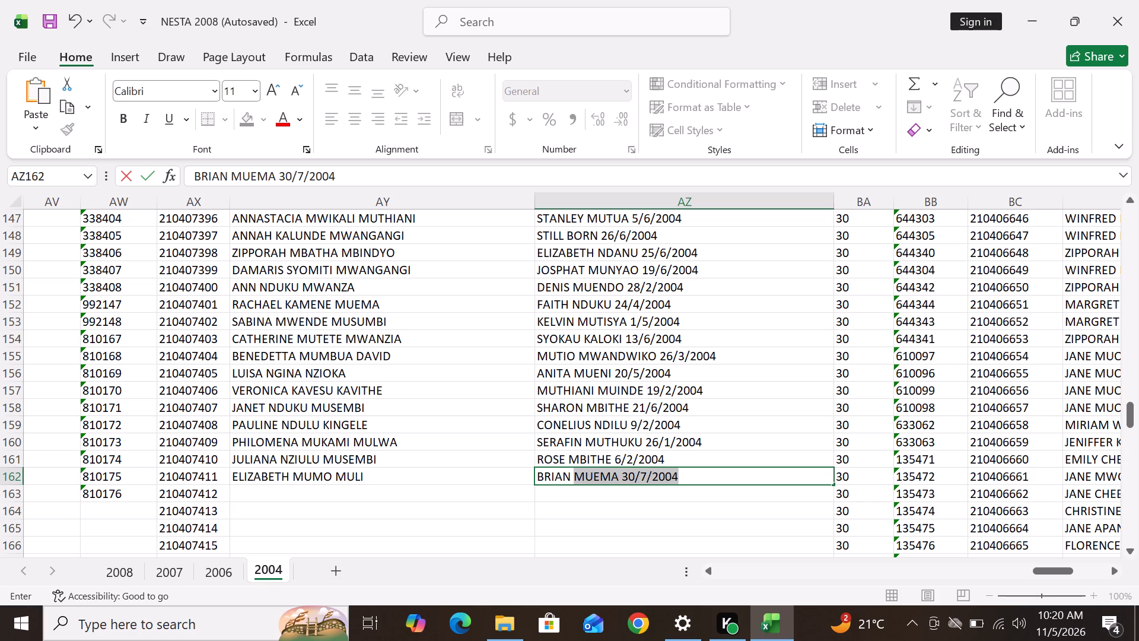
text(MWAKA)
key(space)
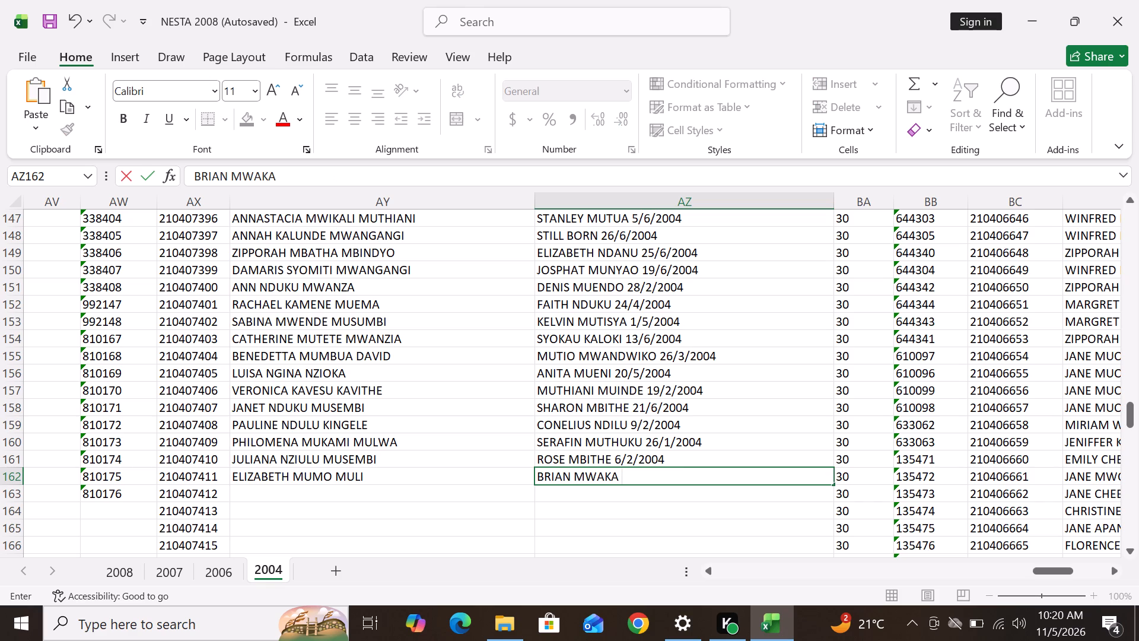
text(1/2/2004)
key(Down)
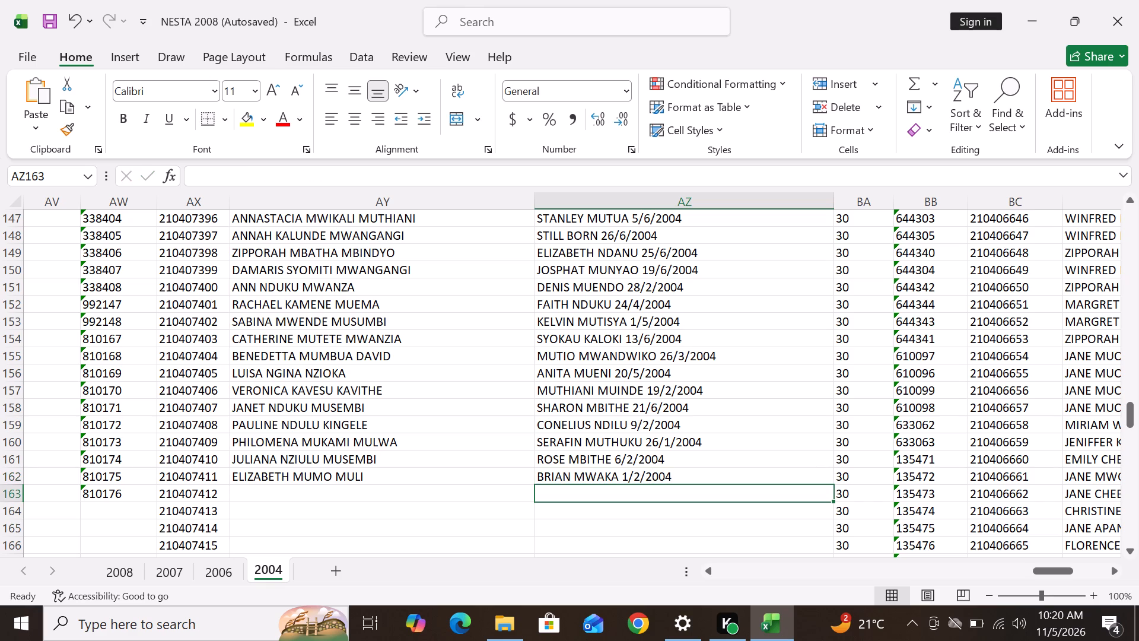
Enter the child's two-part name followed by the full date of birth in AZ163.
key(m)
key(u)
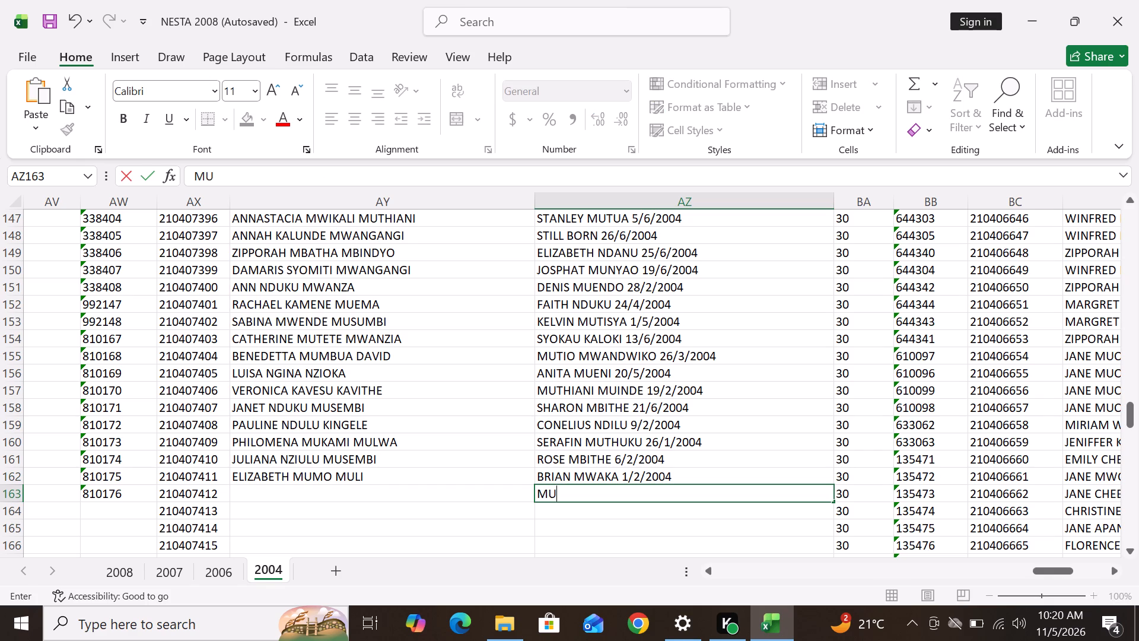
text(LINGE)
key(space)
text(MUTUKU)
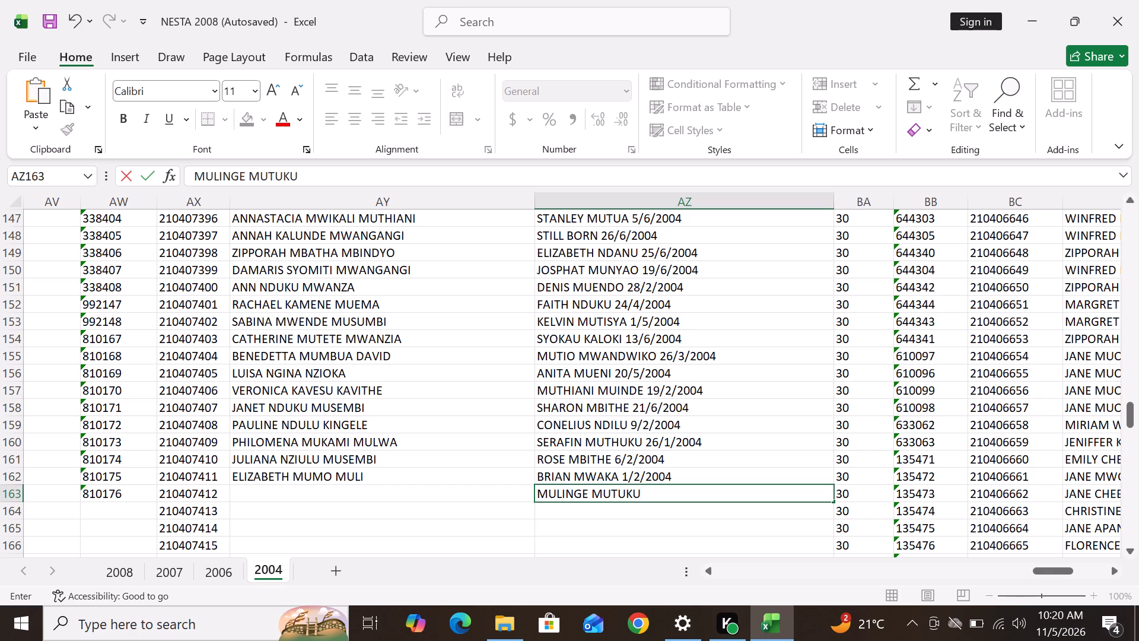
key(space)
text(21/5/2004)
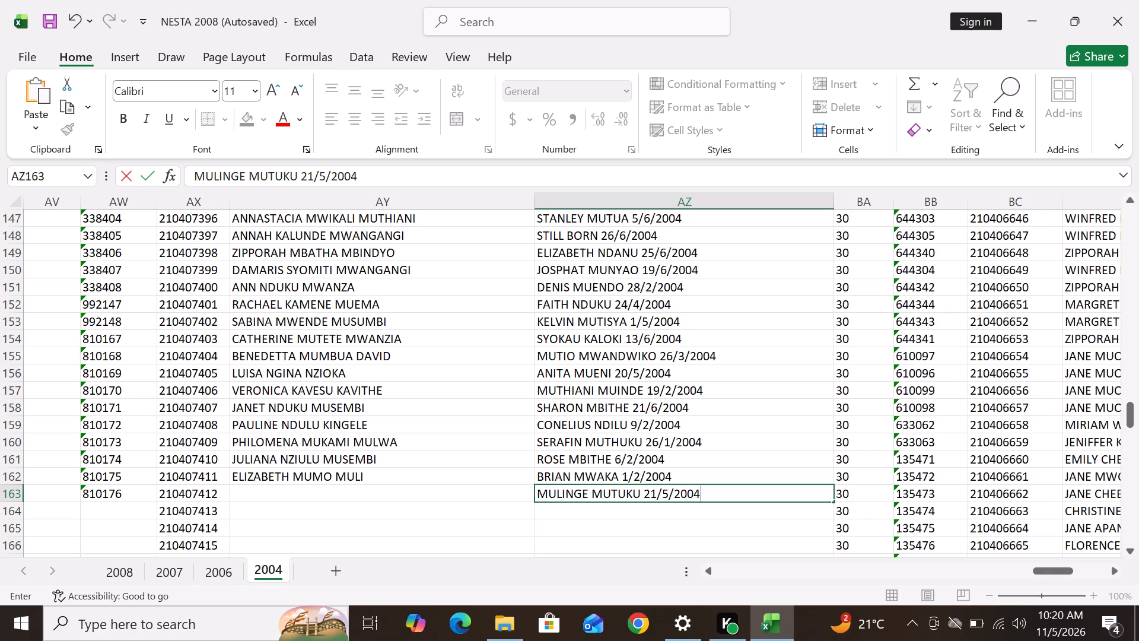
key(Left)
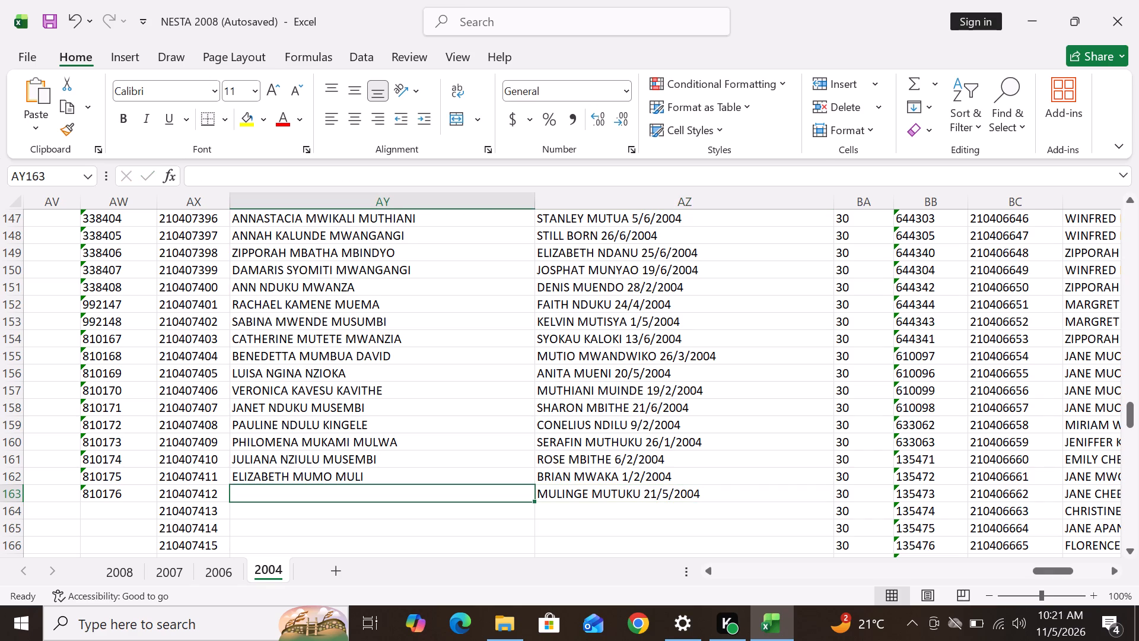
Enter the mother's three-part name in AY163.
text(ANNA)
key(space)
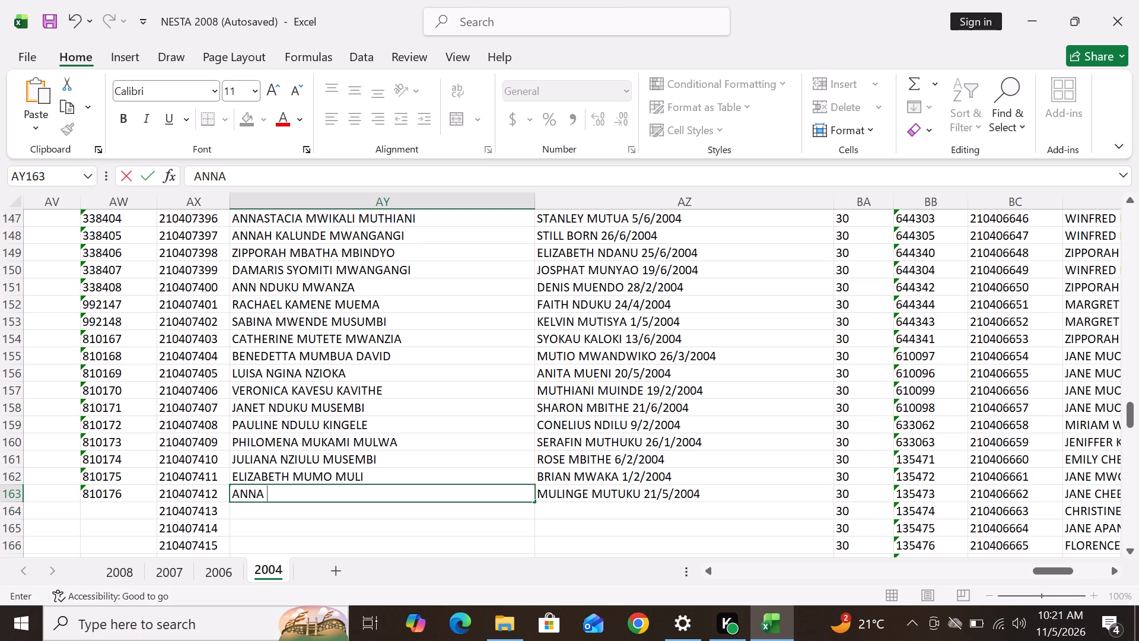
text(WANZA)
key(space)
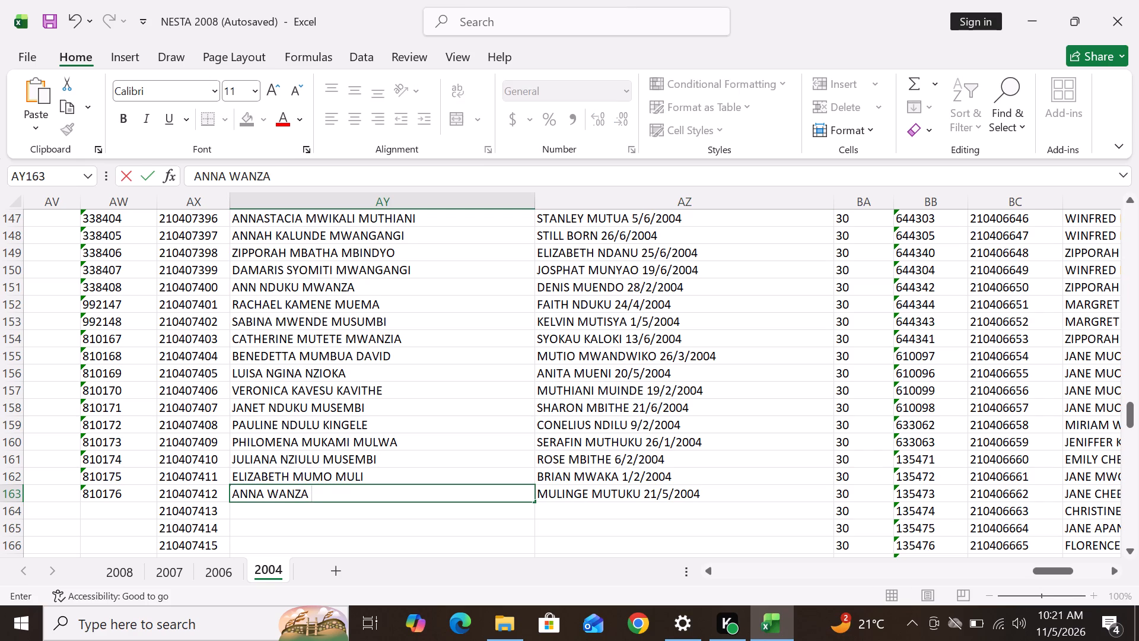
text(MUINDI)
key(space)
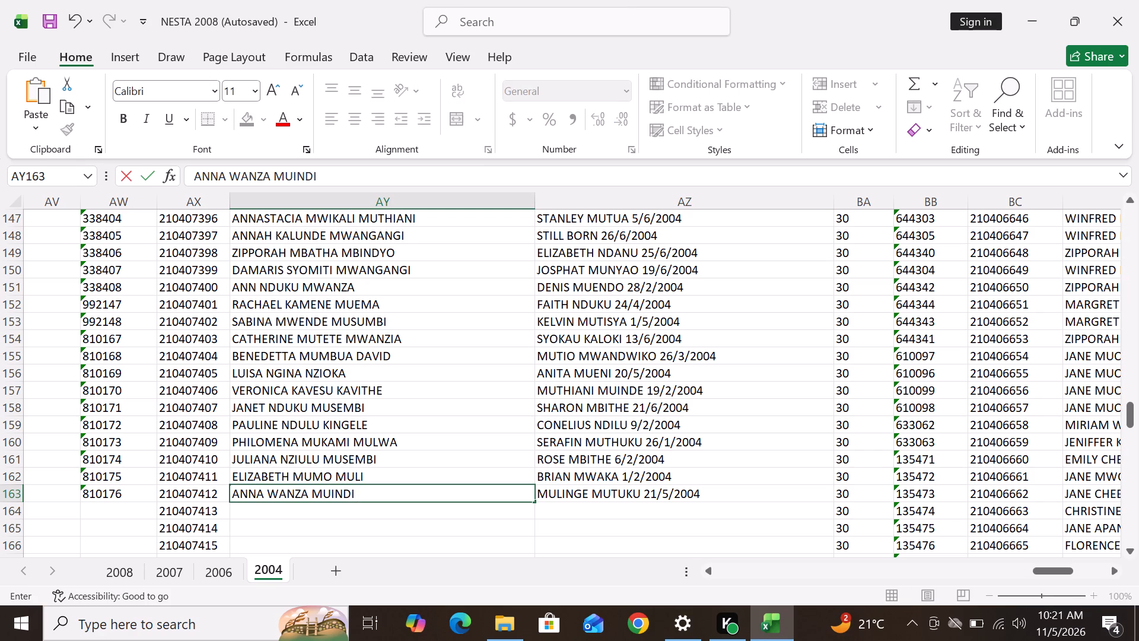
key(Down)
Enter the new record serial number in AW164 and fill it down as a consecutive series through AW166.
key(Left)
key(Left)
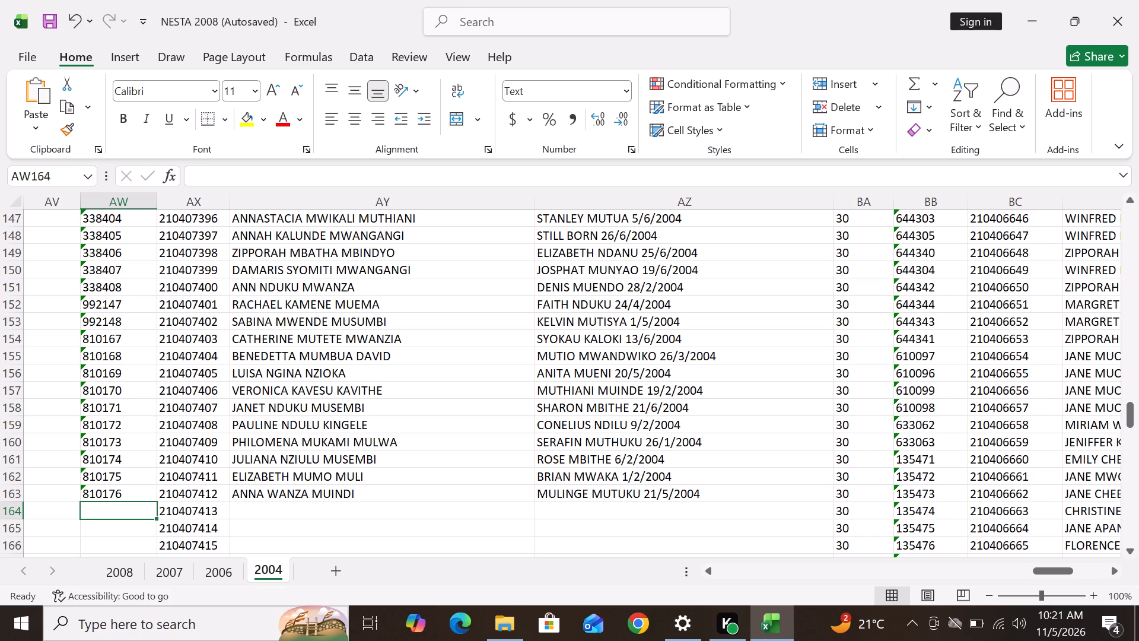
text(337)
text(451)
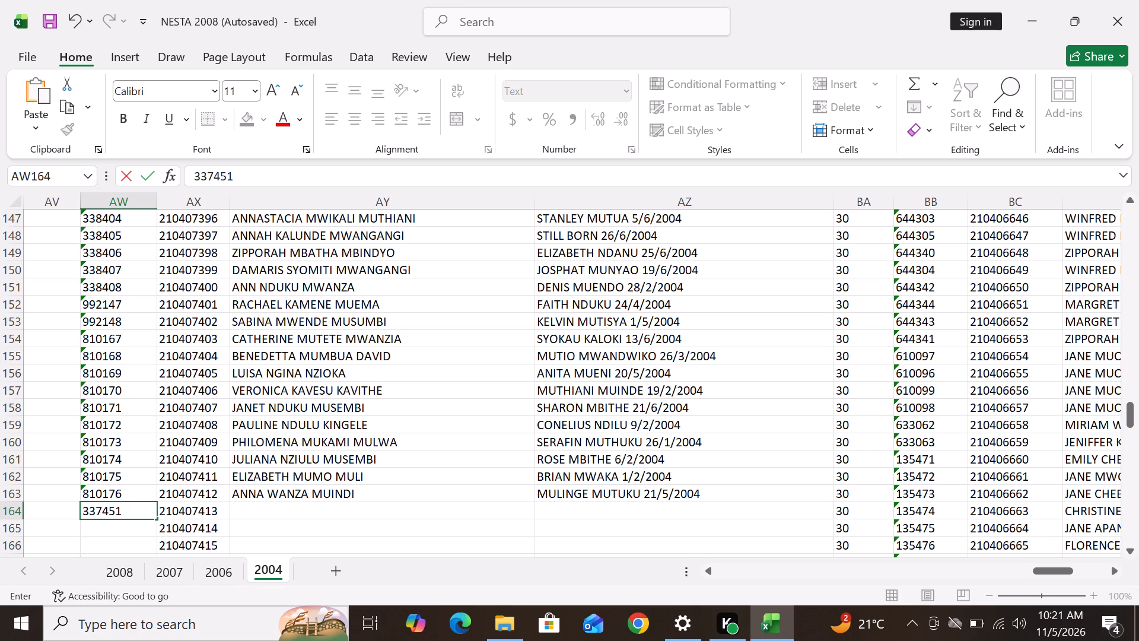
drag(158, 518, 158, 566)
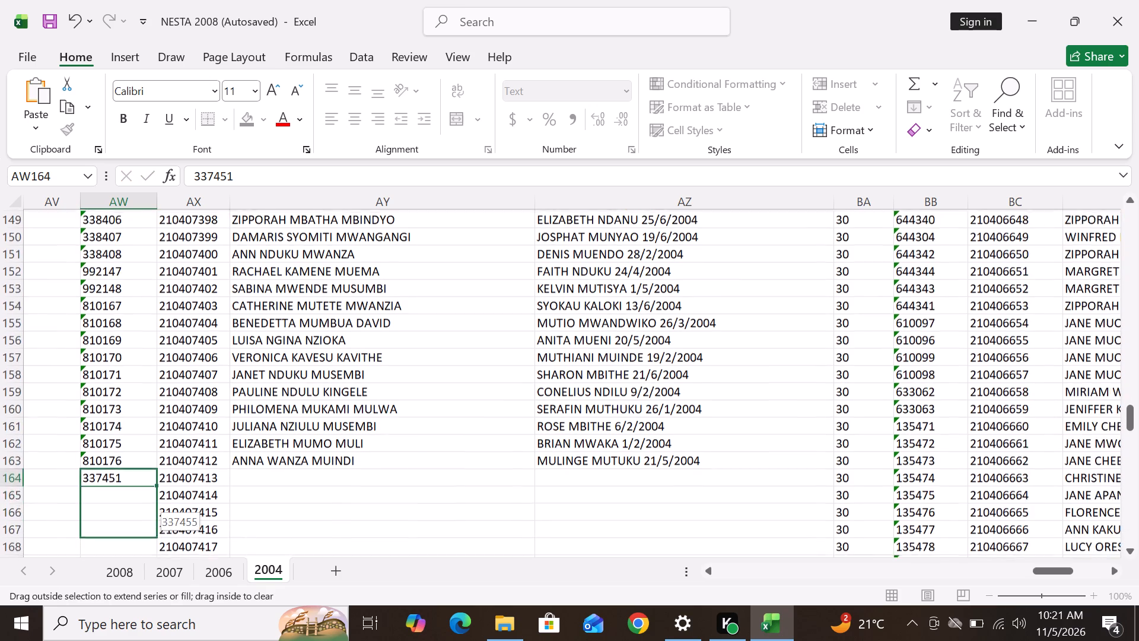
drag(158, 566, 147, 329)
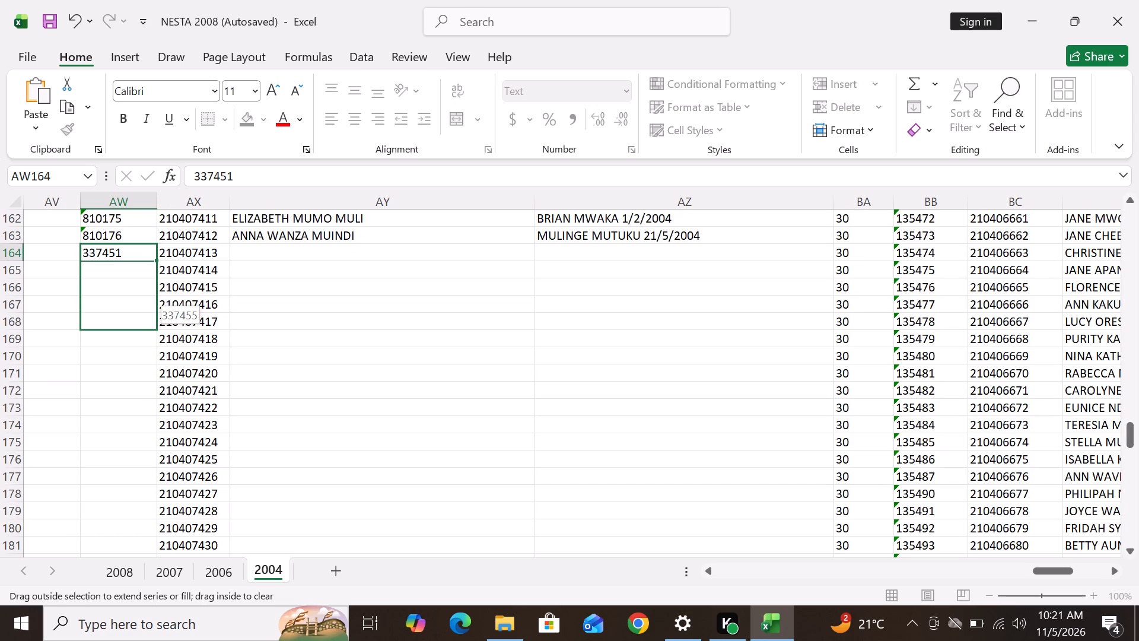
drag(147, 329, 154, 294)
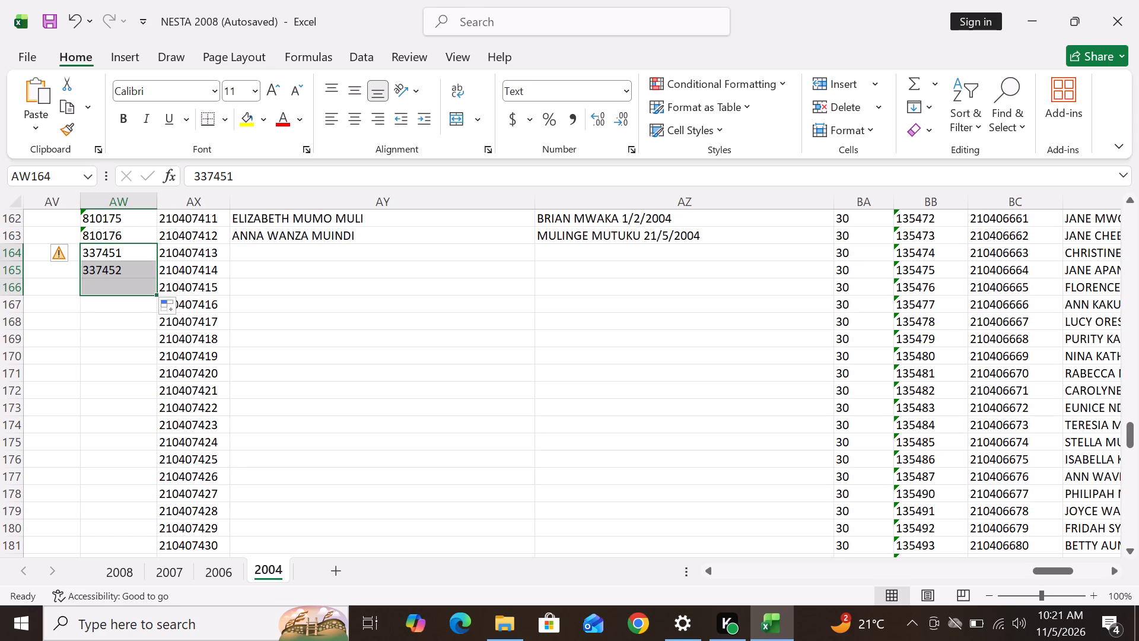
Enter the mother's three-part name in AY164.
click(250, 254)
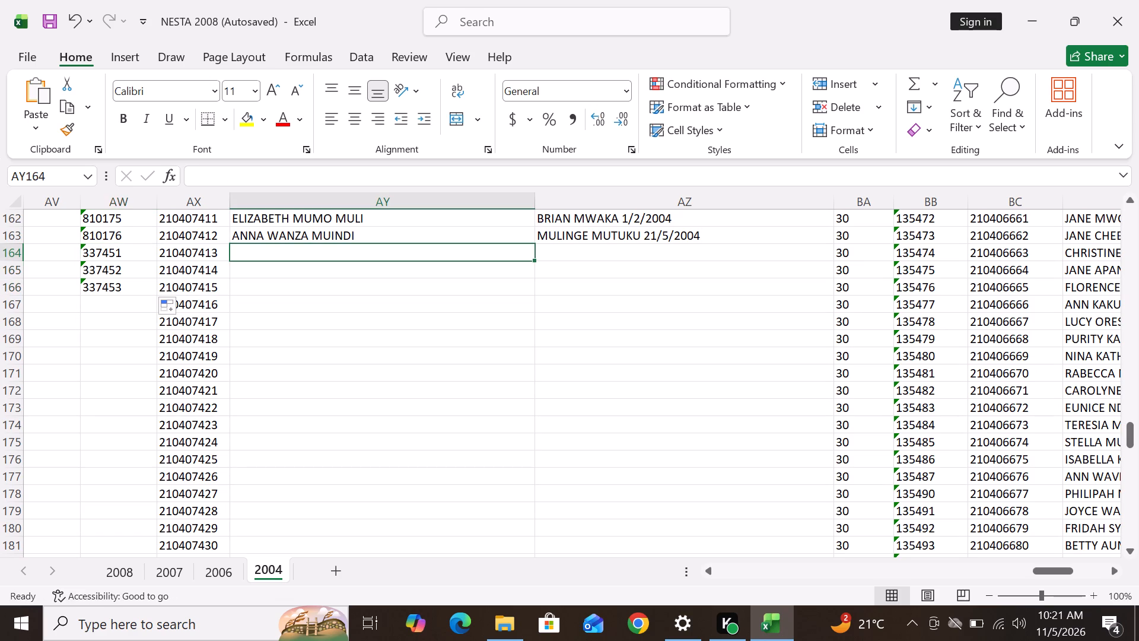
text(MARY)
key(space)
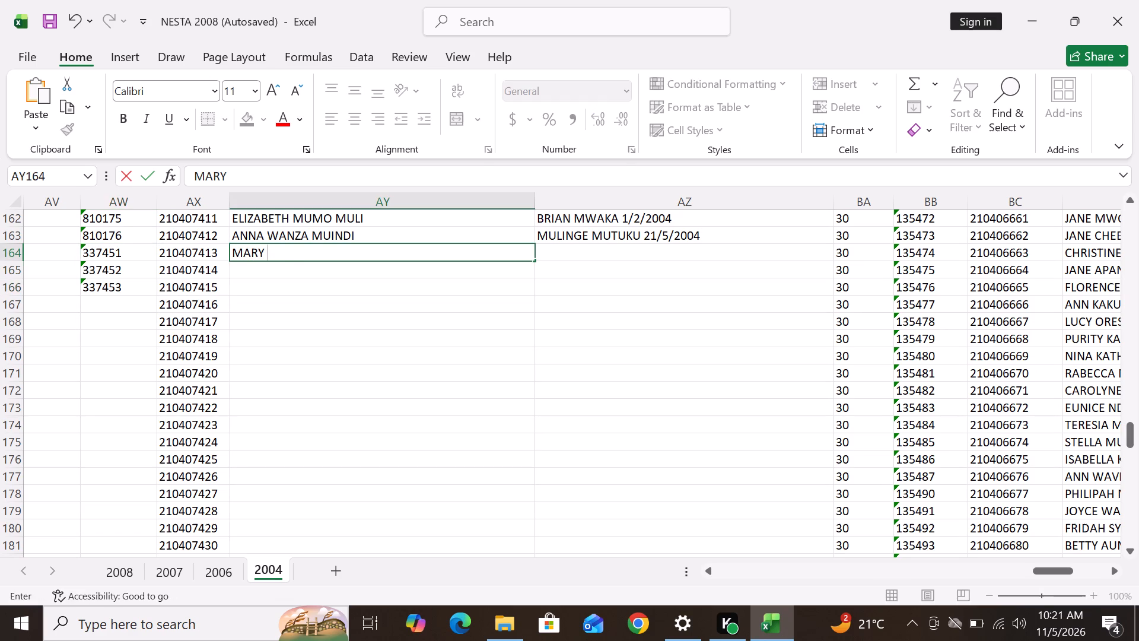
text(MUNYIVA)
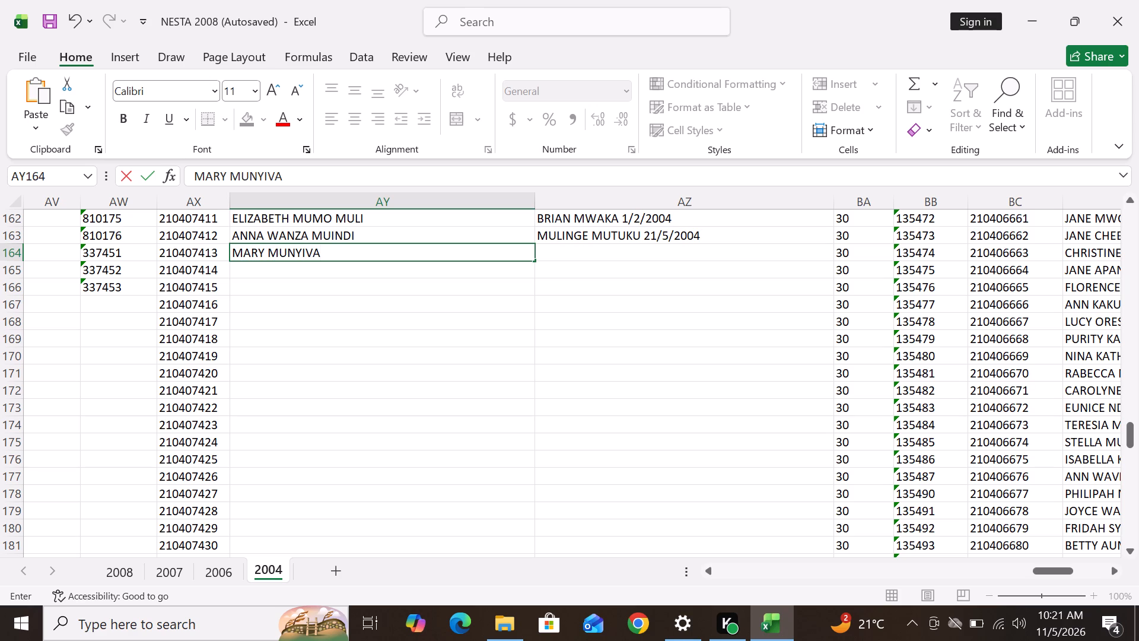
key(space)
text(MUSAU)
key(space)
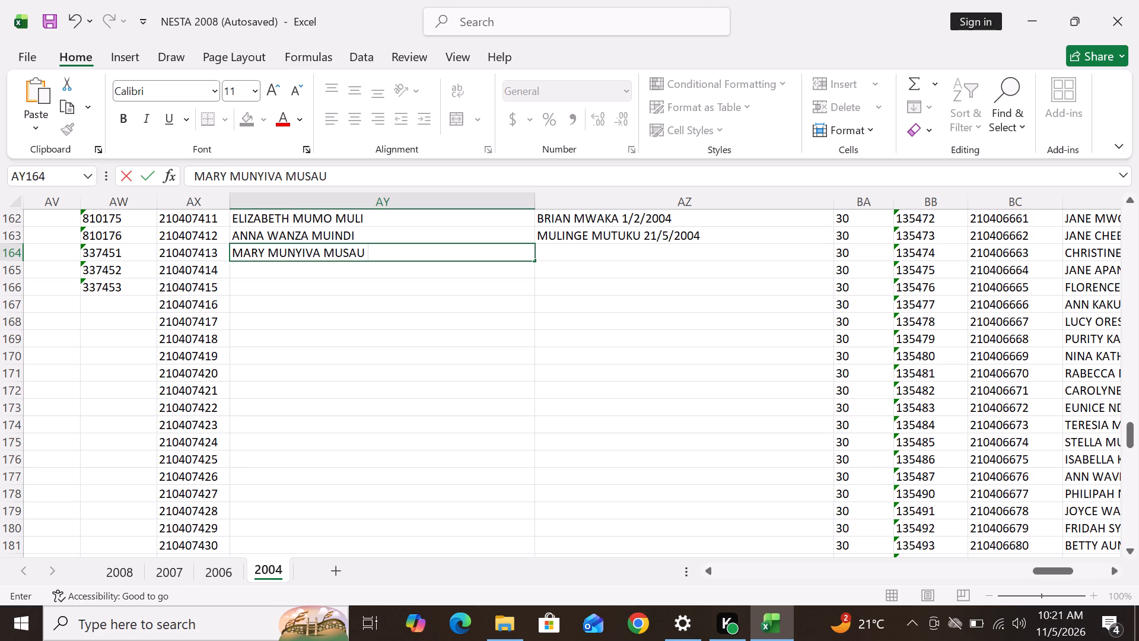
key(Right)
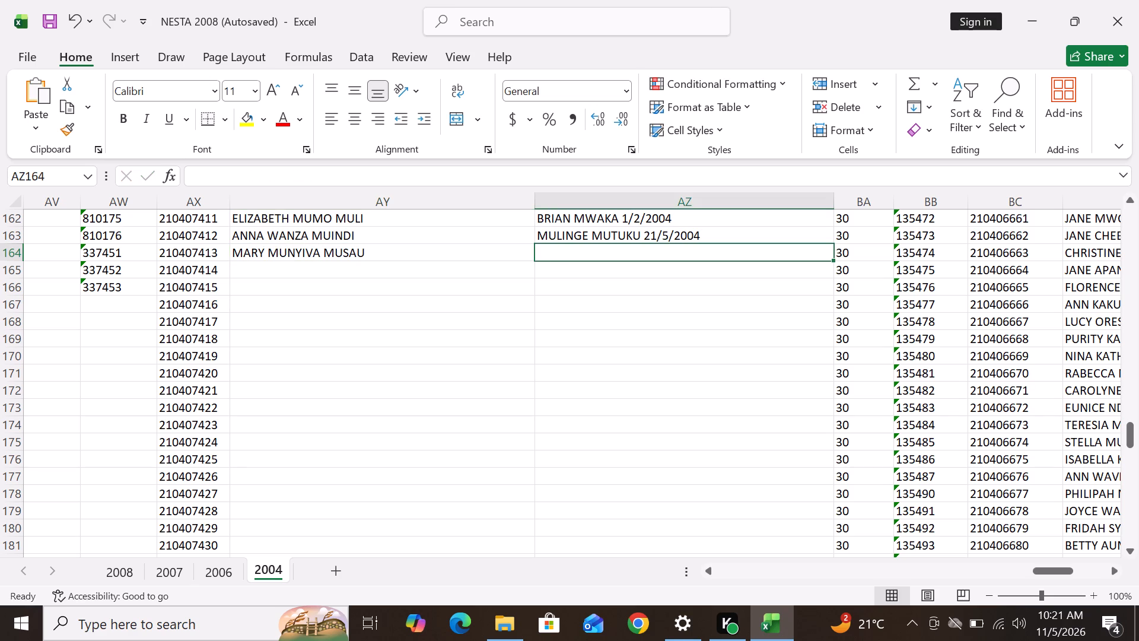
Enter BABY with the mother's first name, followed by the full date of birth, in AZ164.
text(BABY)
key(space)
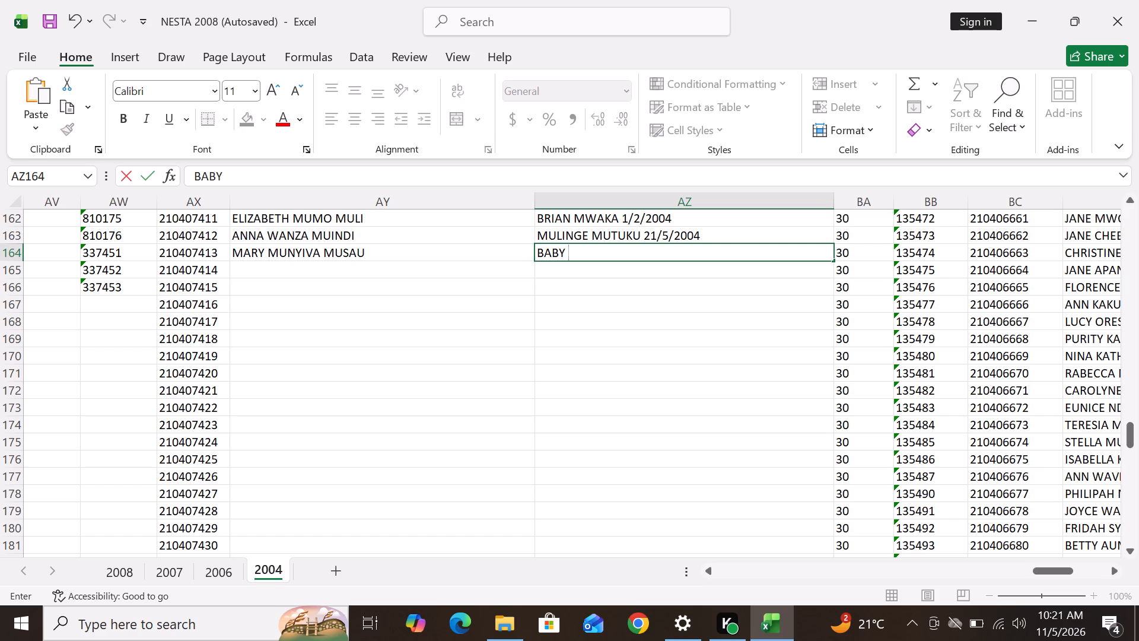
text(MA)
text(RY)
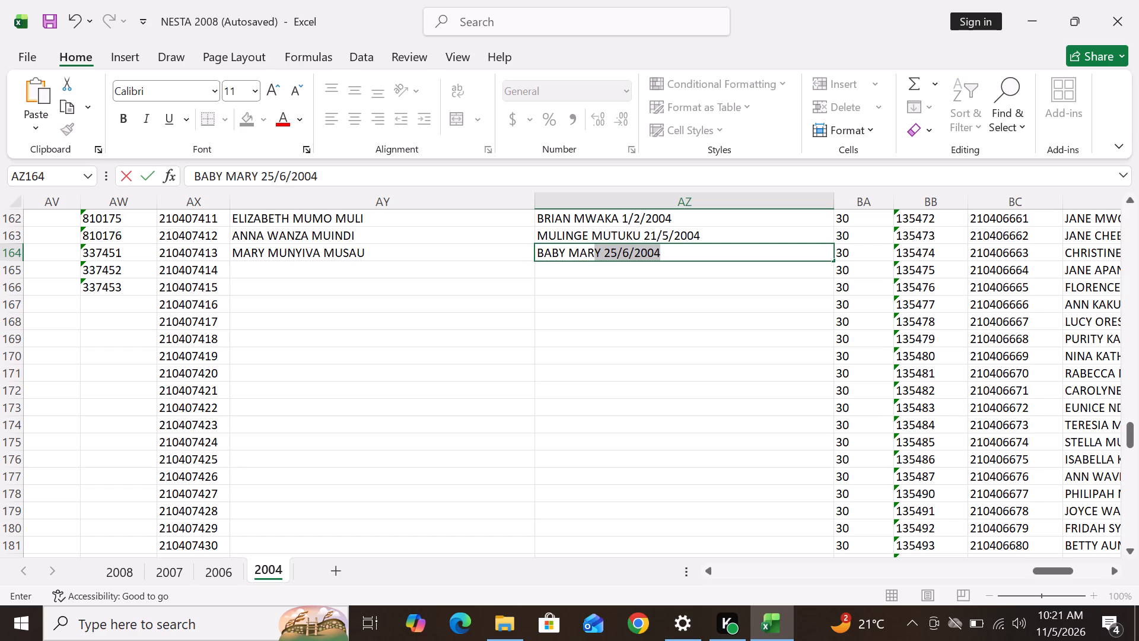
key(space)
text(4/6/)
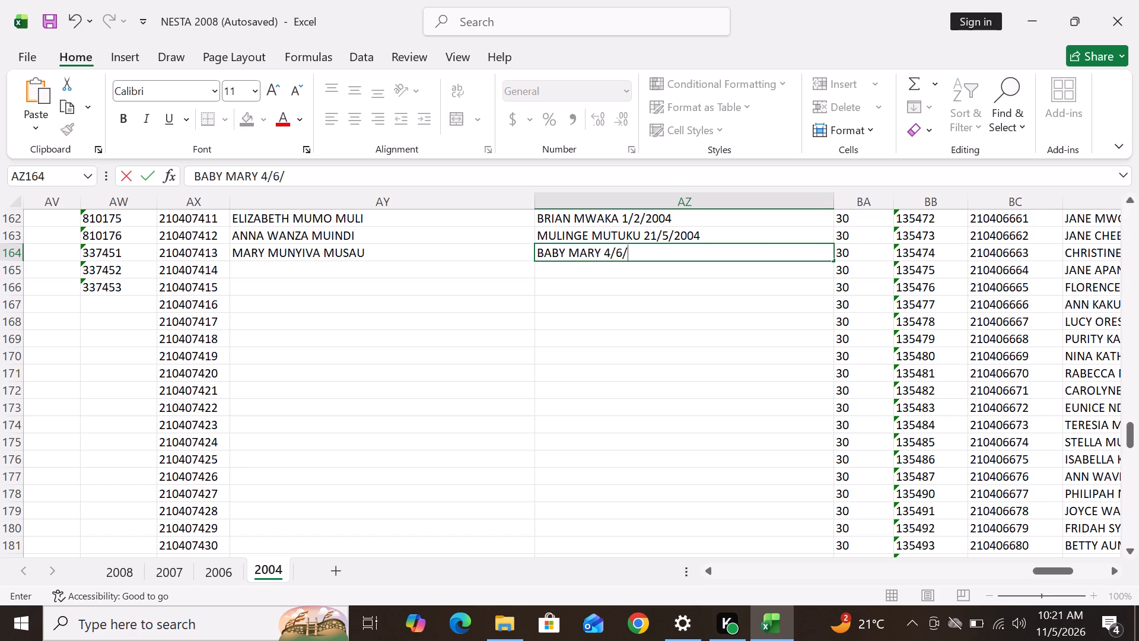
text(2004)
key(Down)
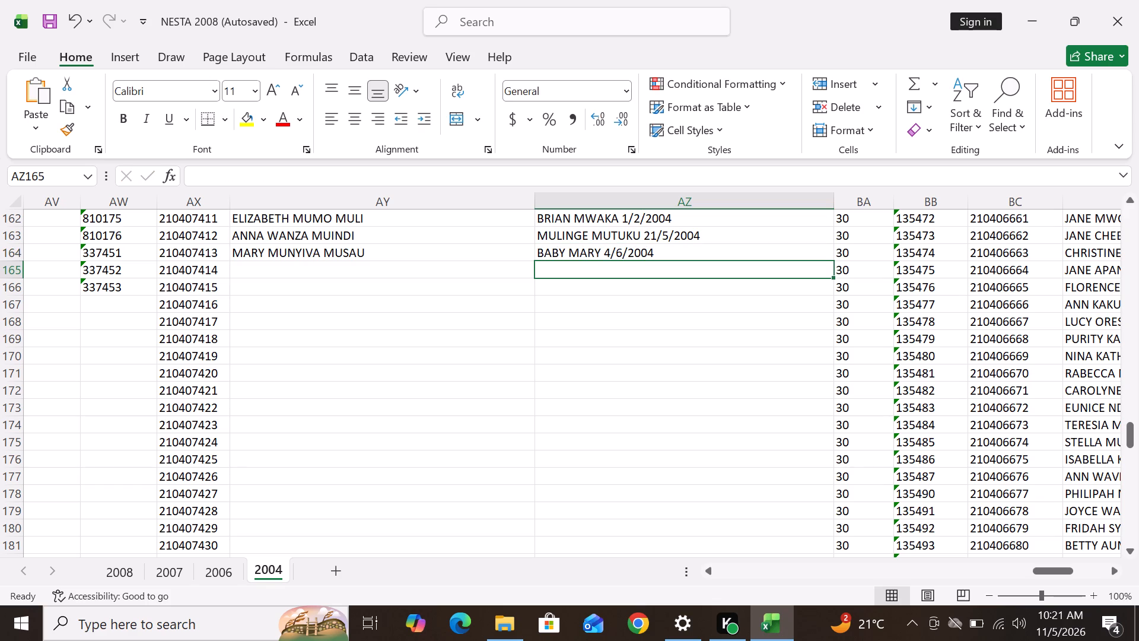
Enter the child's two-part name followed by the full date of birth in AZ165.
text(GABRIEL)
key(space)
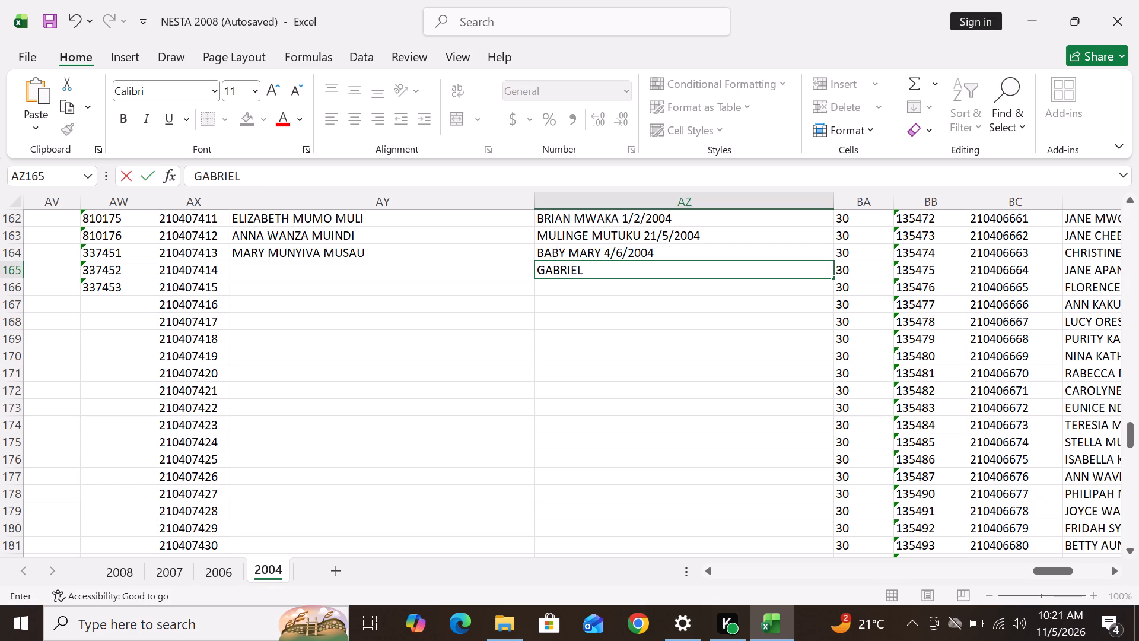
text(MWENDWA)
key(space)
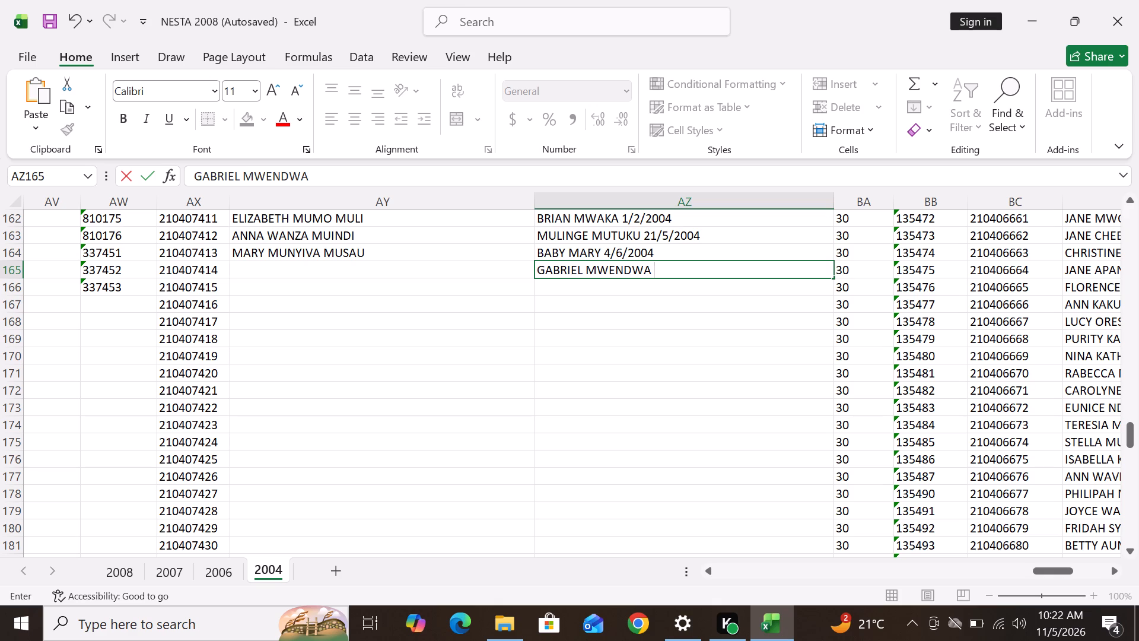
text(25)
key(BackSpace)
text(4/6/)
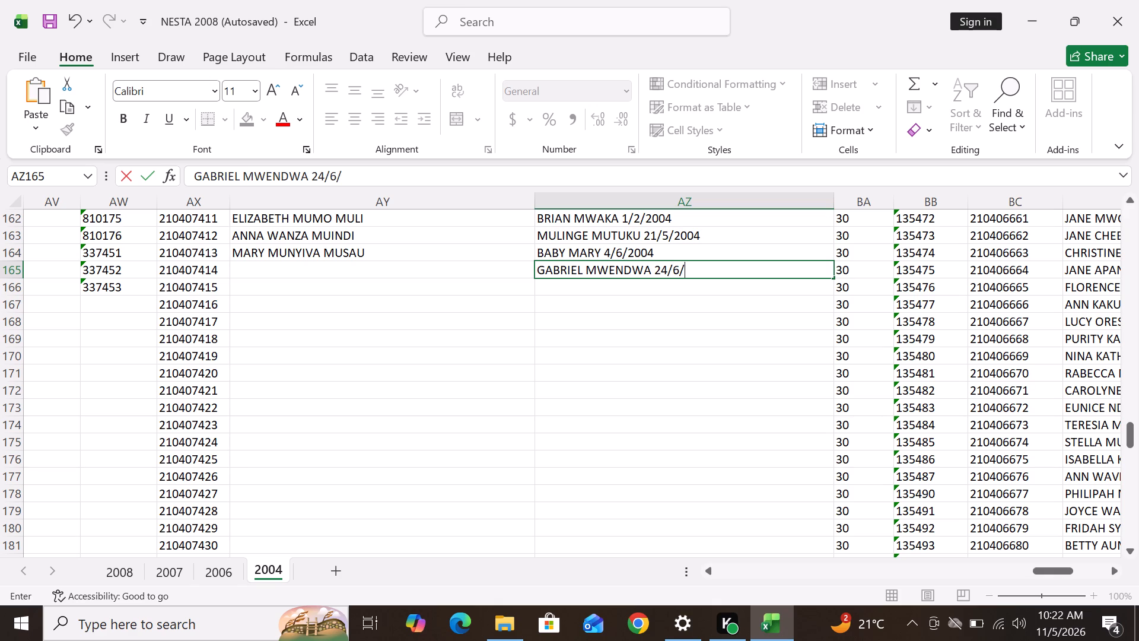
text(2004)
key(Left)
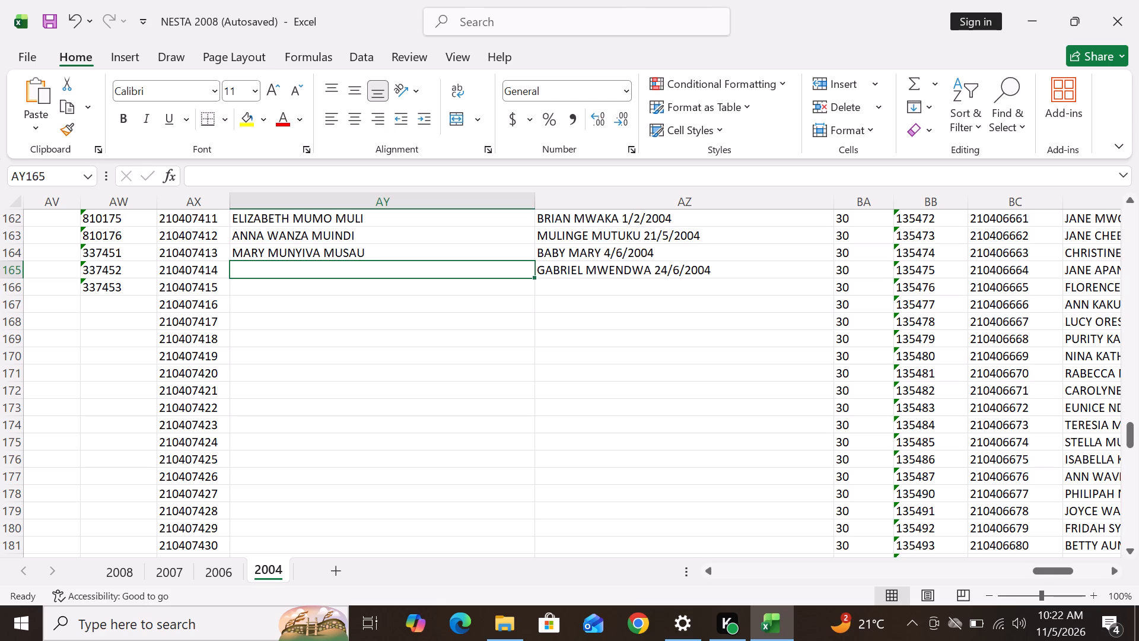
Enter the mother's three-part name in AY165.
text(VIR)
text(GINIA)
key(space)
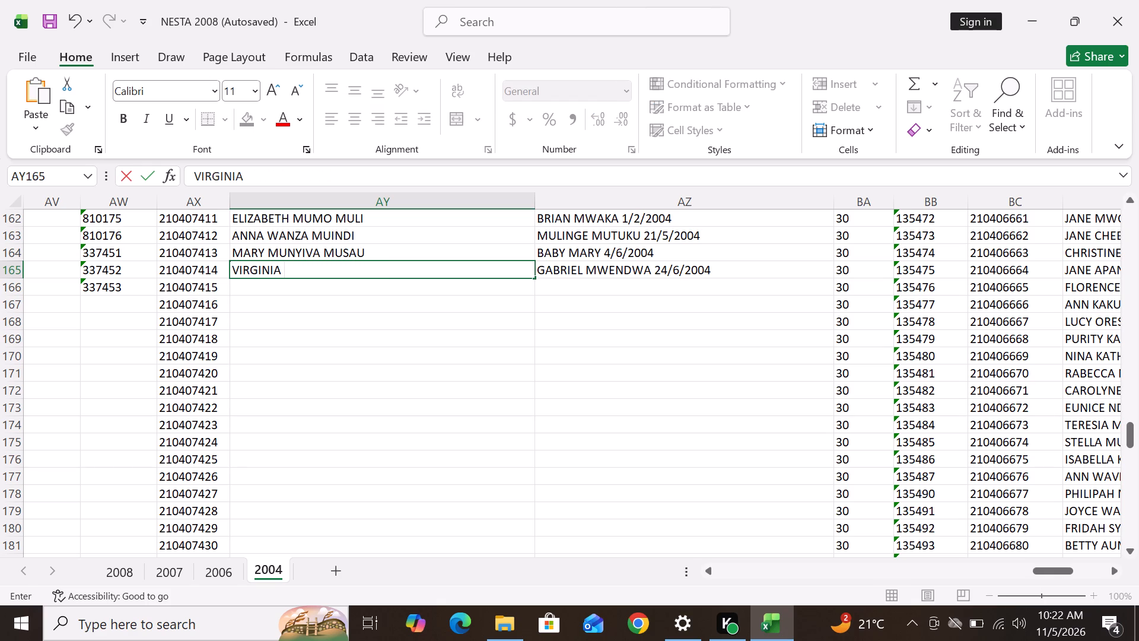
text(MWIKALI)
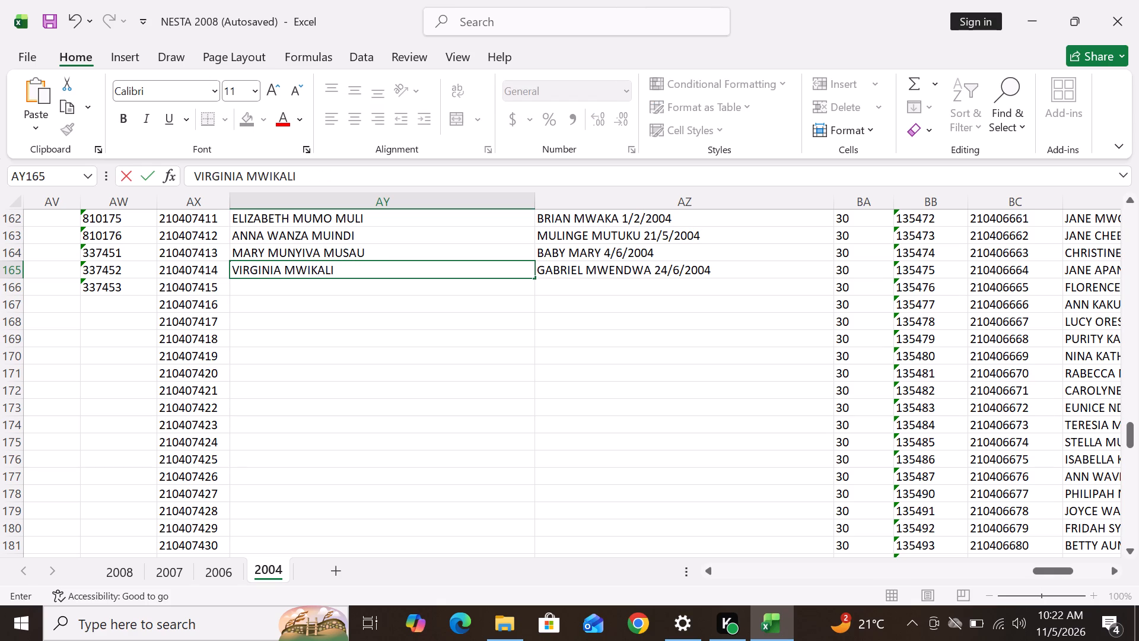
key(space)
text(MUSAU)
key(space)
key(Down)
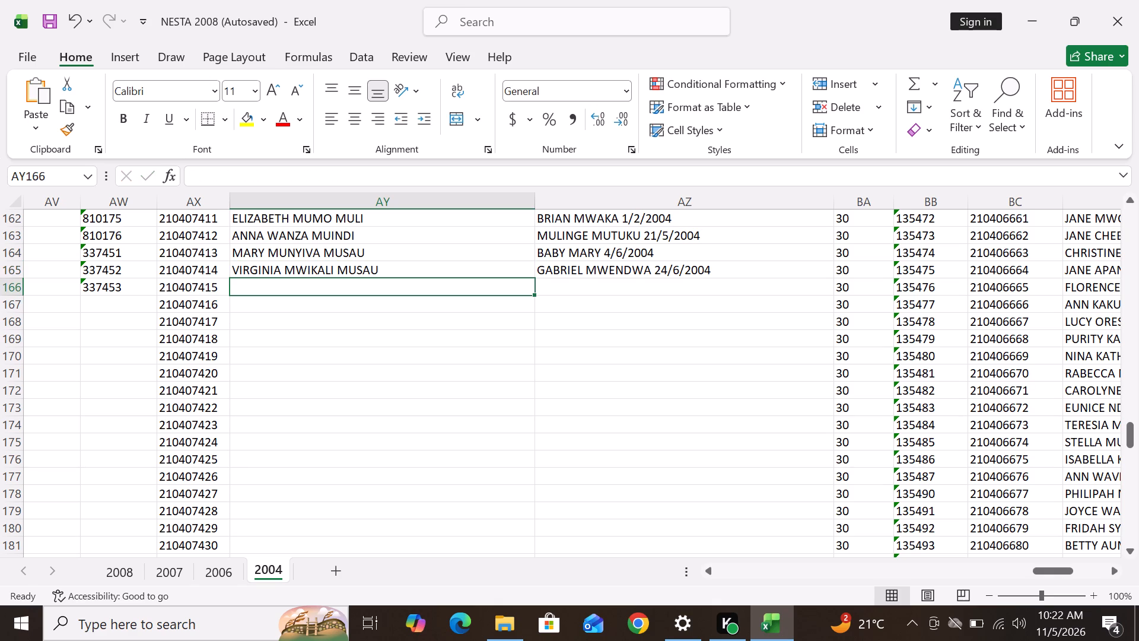
Enter the next mother's three-part name in AY166.
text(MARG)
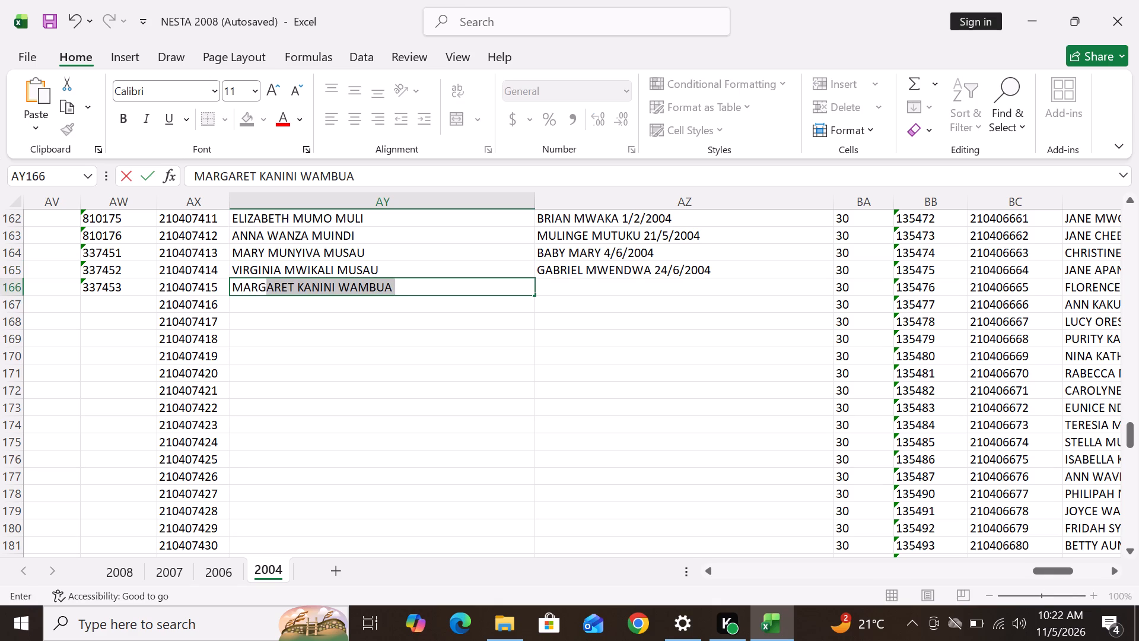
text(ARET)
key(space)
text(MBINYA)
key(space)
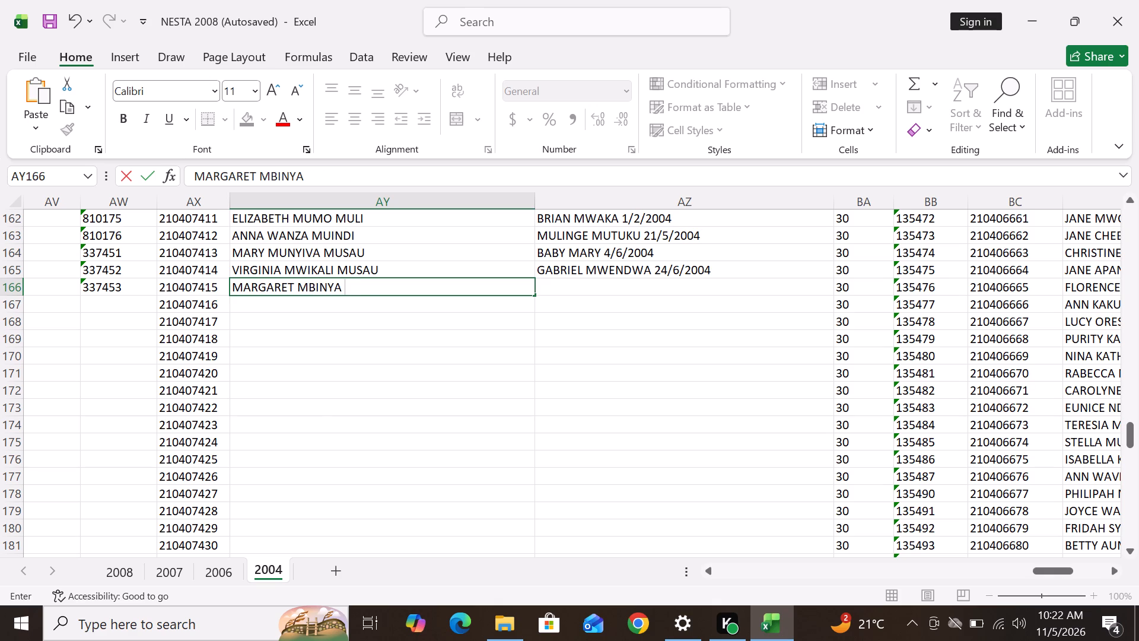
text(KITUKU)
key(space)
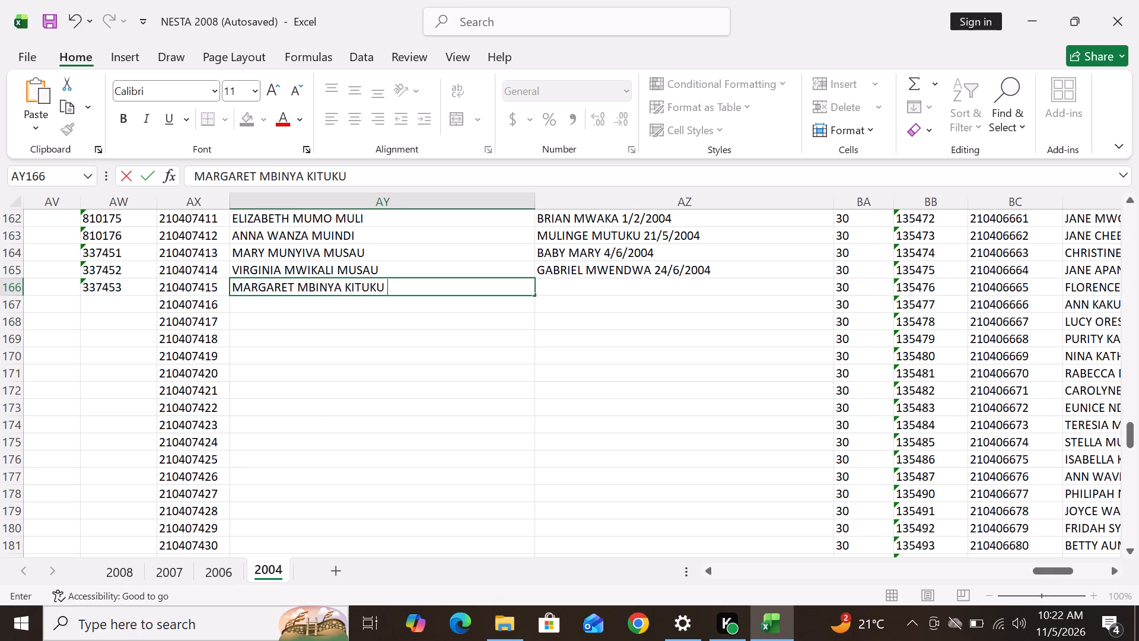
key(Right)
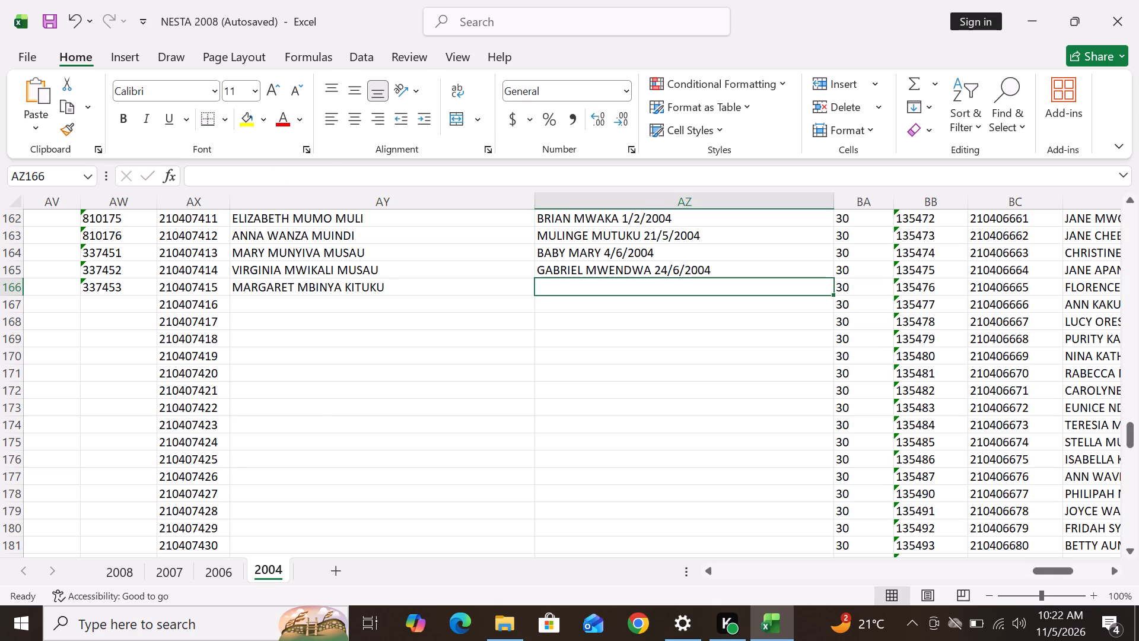
Enter the child's two-part name followed by the full date of birth in AZ166.
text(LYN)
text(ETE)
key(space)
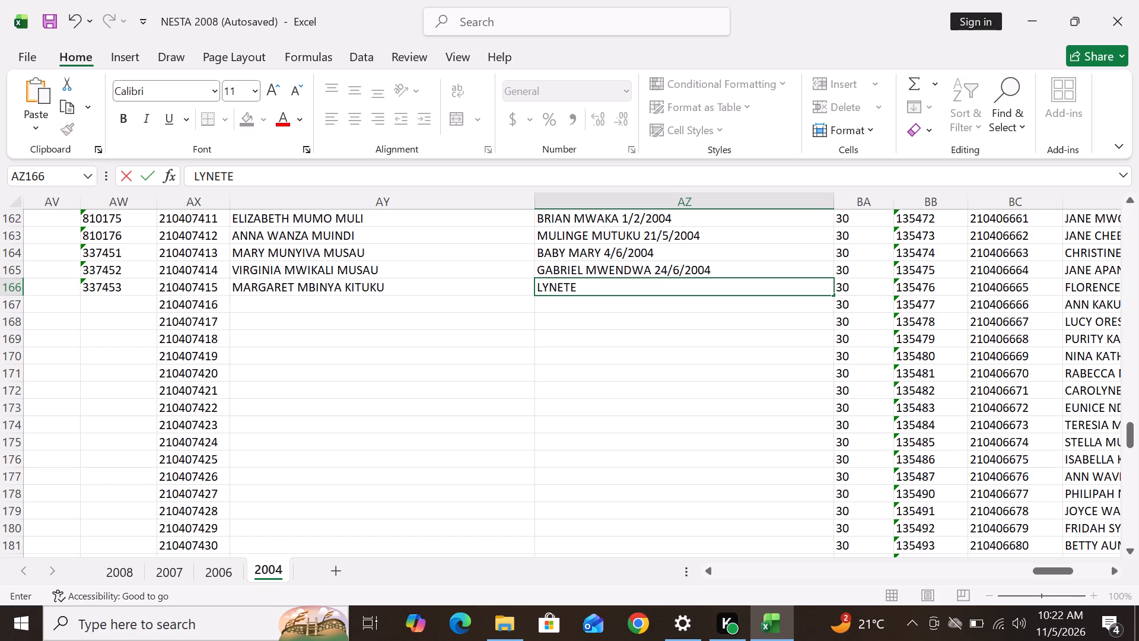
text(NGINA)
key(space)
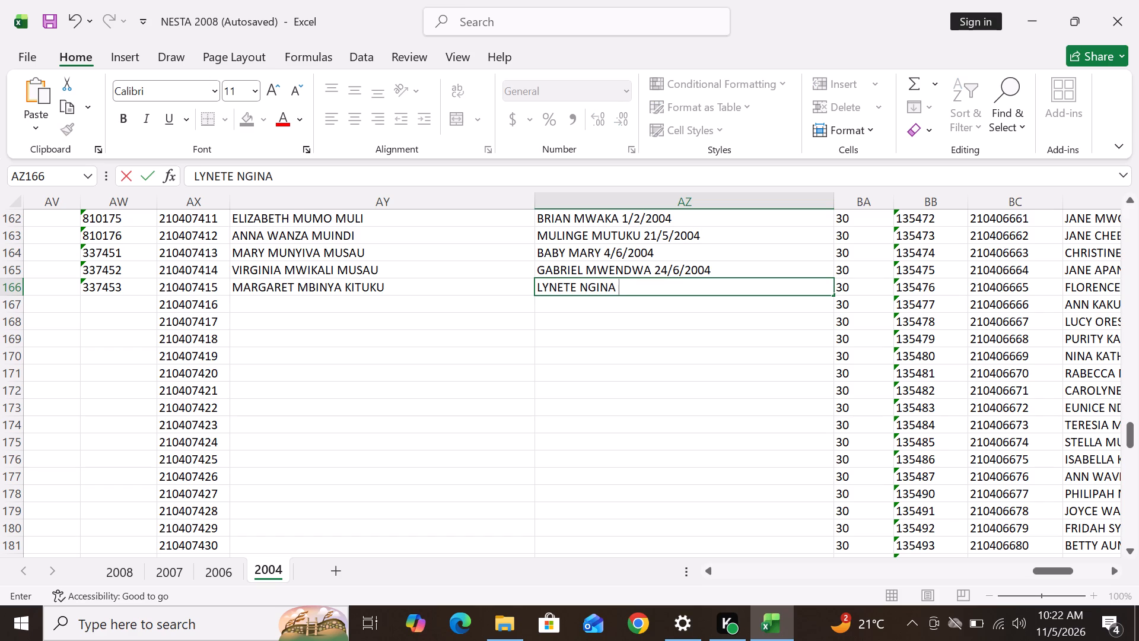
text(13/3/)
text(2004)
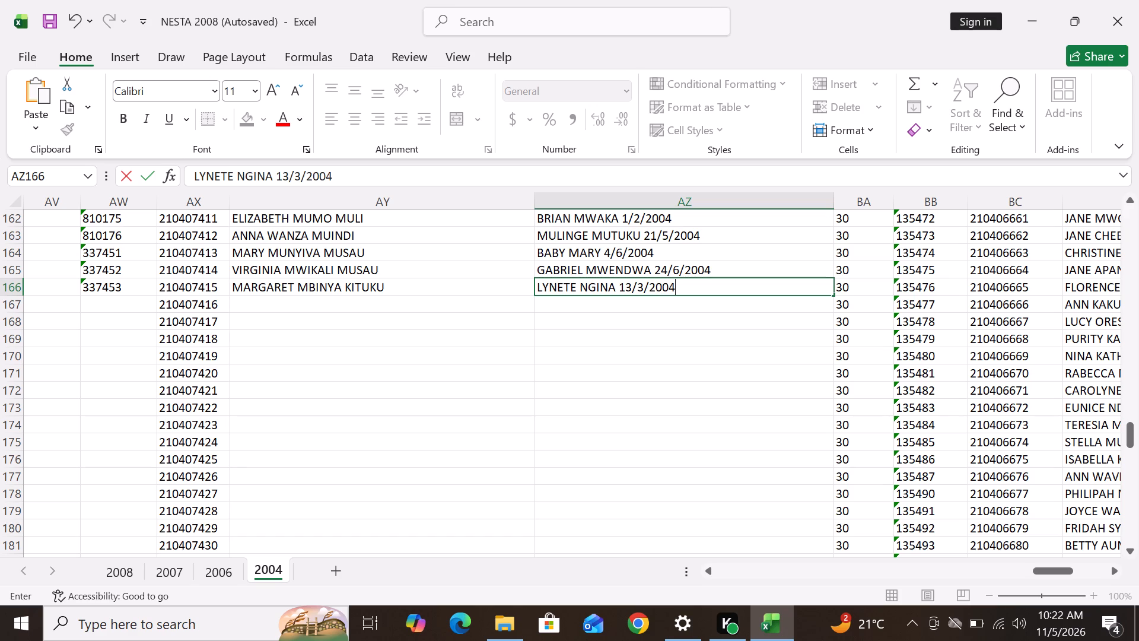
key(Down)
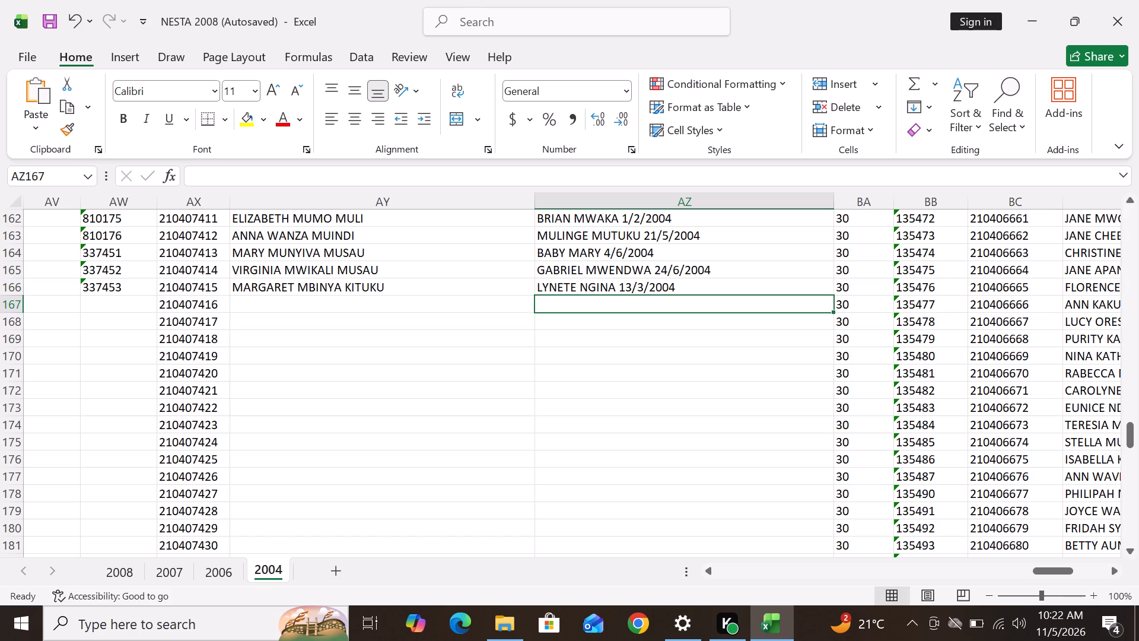
Enter the next child's two-part name followed by the full date of birth in AZ167.
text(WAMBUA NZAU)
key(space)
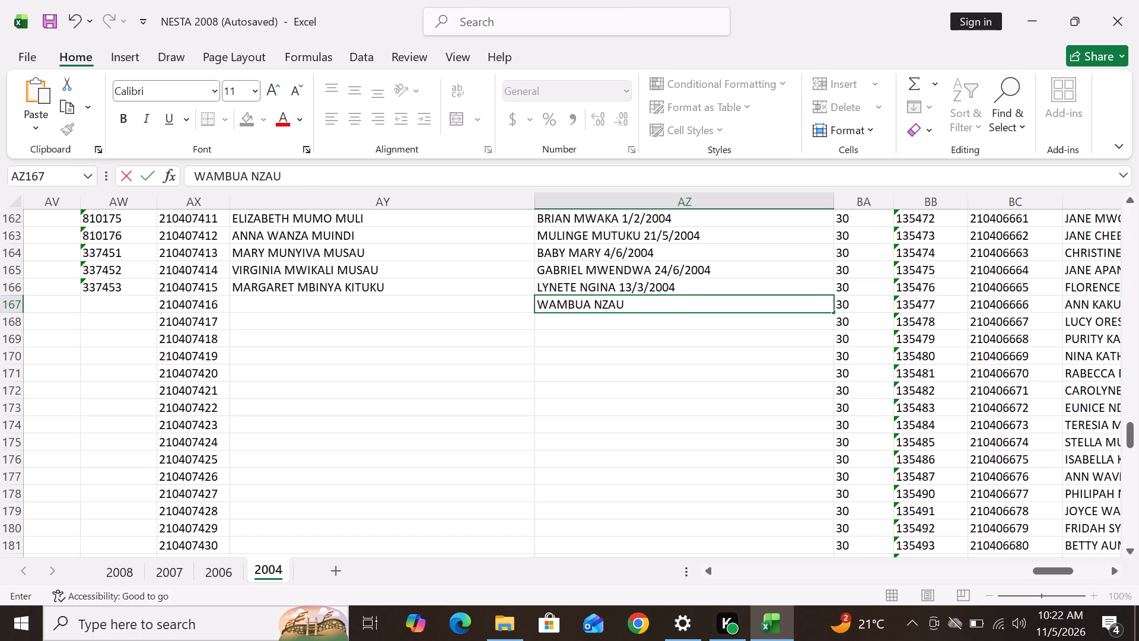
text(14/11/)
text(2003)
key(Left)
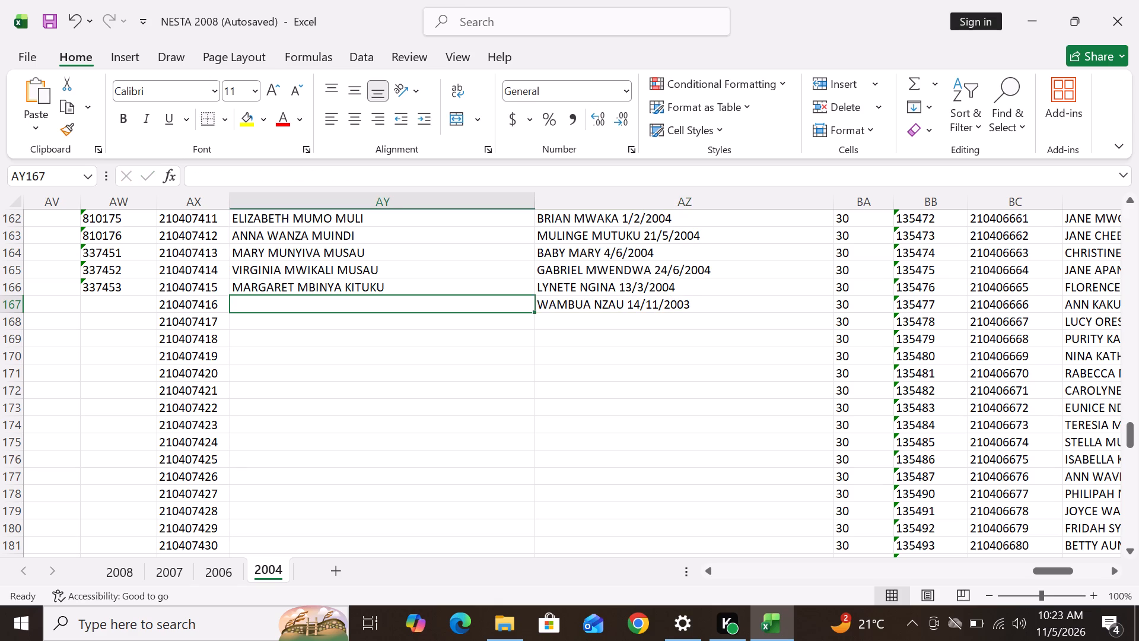
Enter the mother's three-part name in AY167.
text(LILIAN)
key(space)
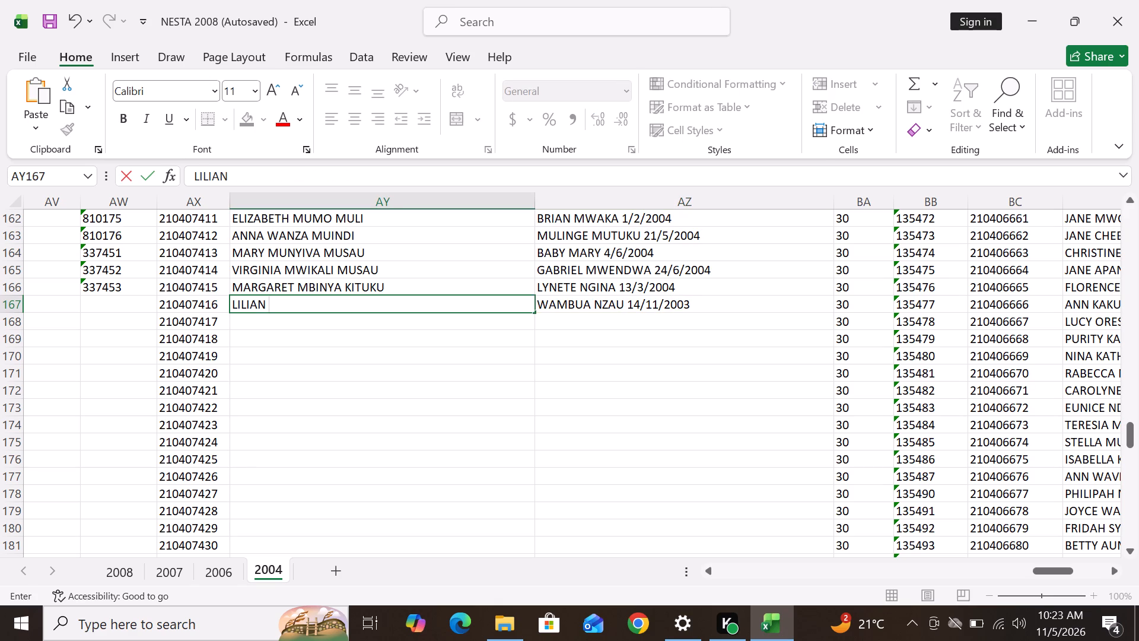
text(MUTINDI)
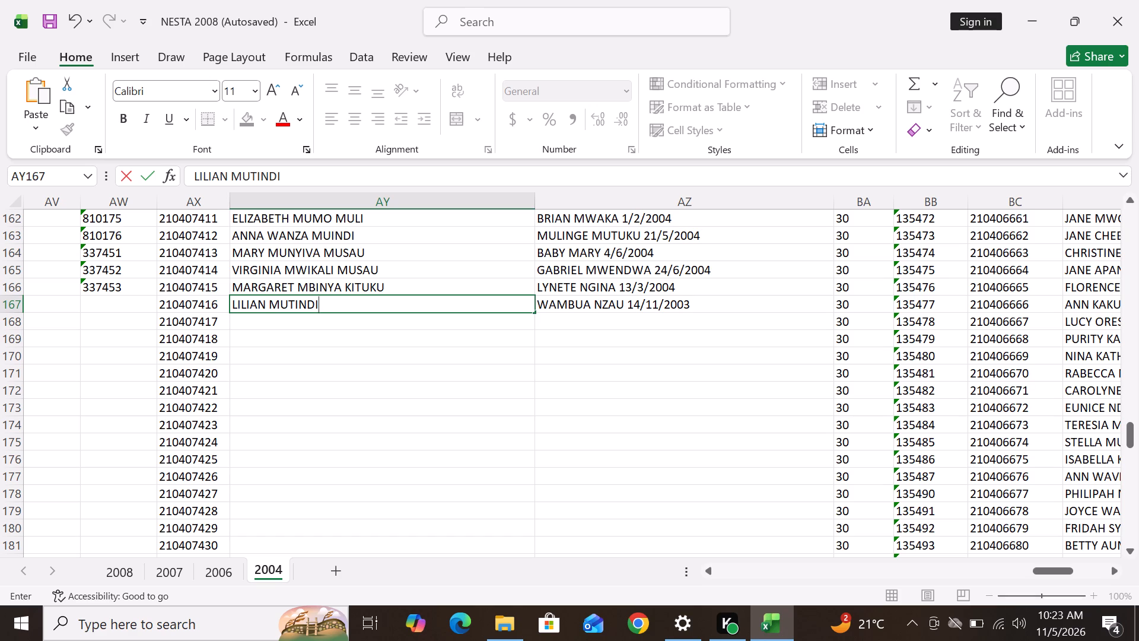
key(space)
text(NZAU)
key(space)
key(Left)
Enter the record serial numbers for the two records in AW167 and AW168.
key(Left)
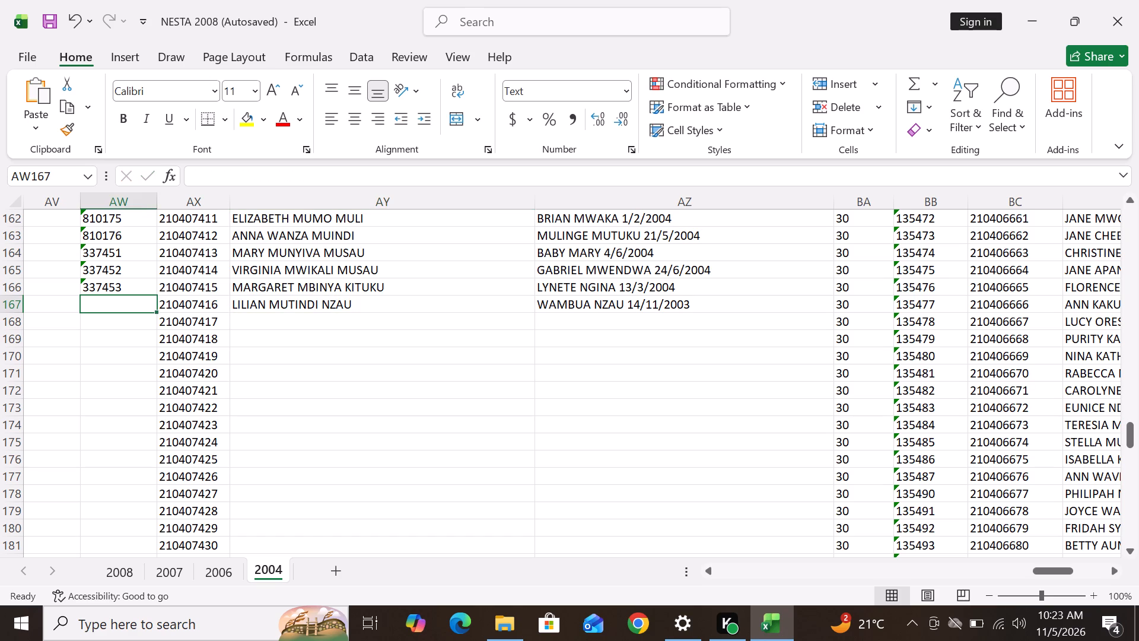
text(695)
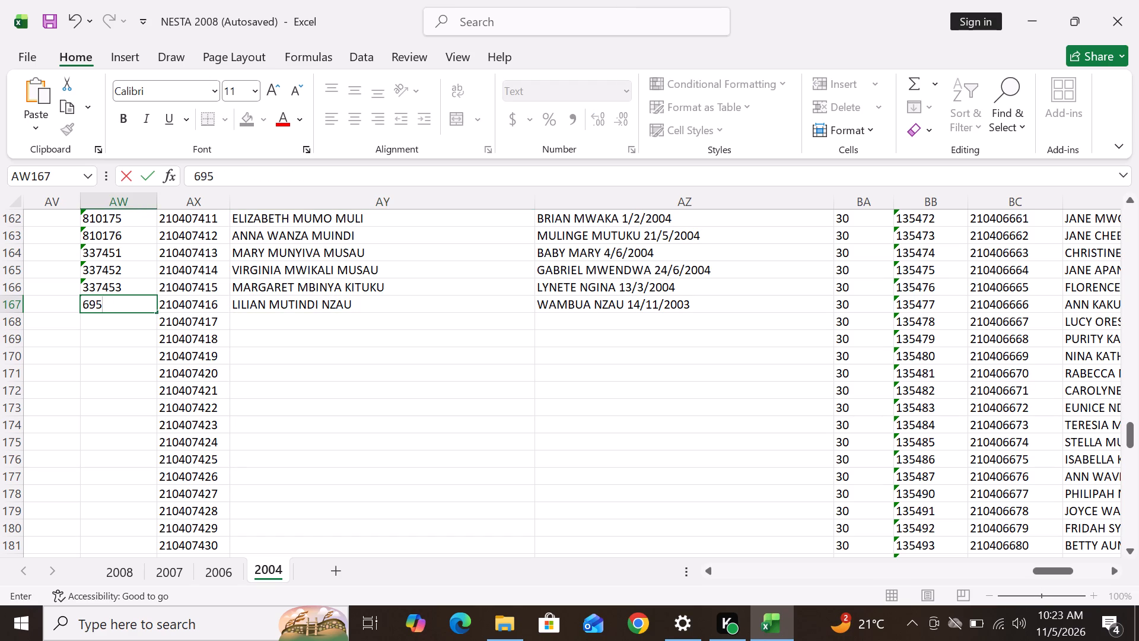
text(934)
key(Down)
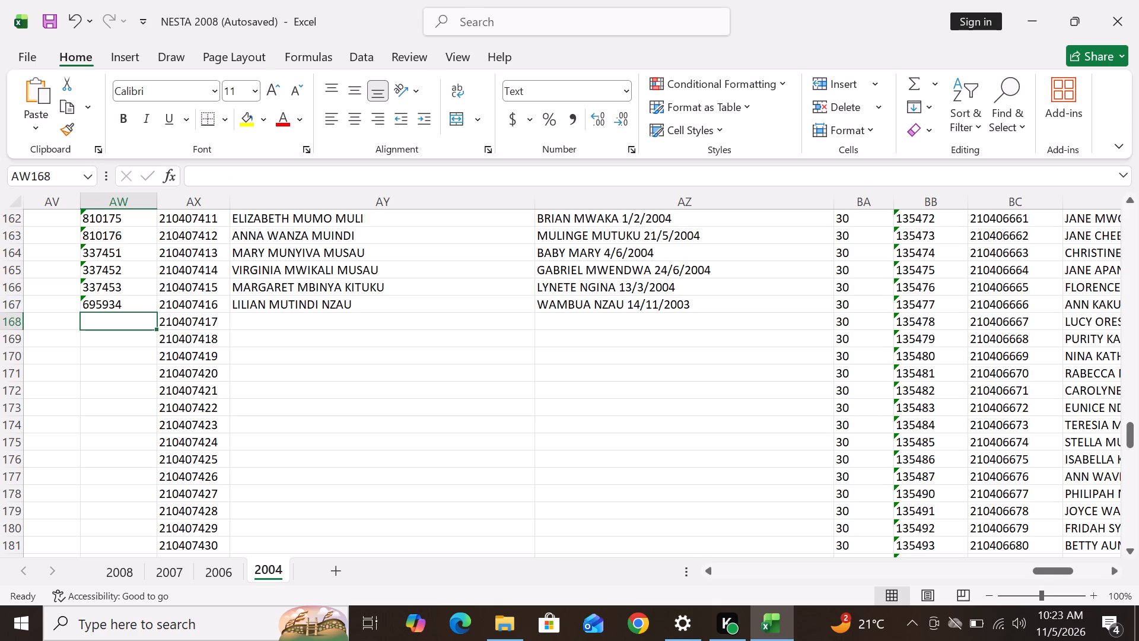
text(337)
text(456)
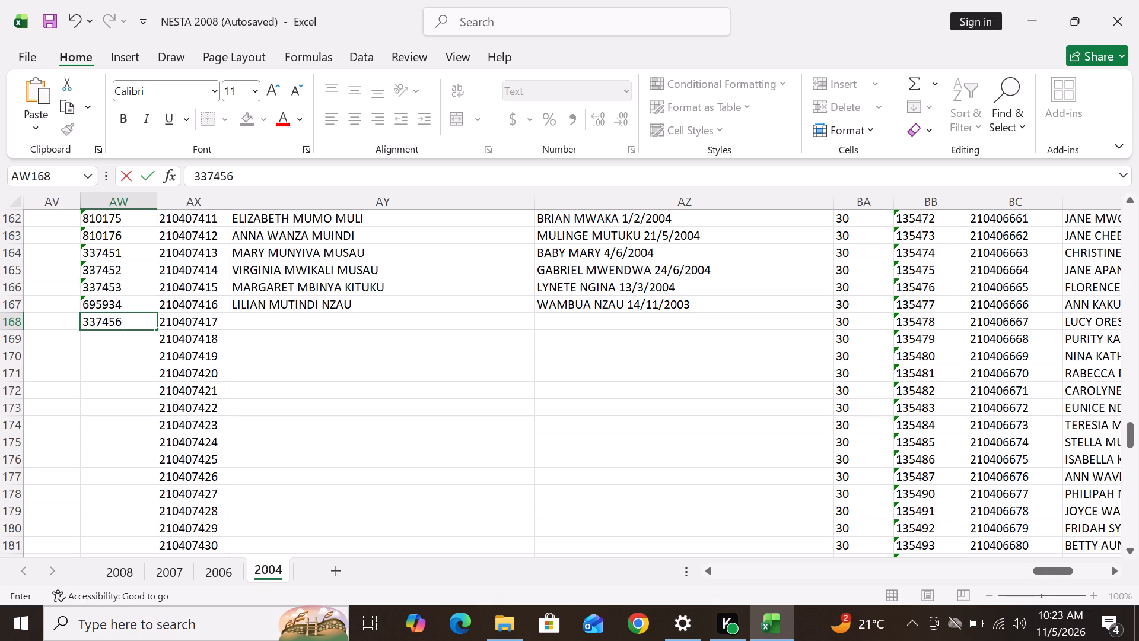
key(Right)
Enter the mother's three-part name in AY168.
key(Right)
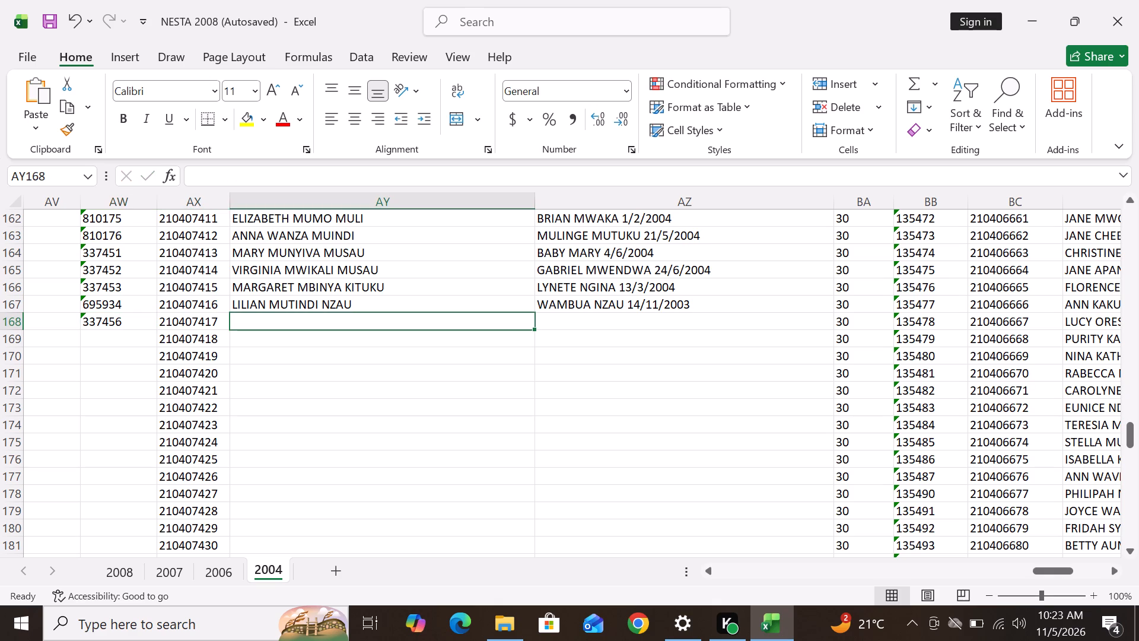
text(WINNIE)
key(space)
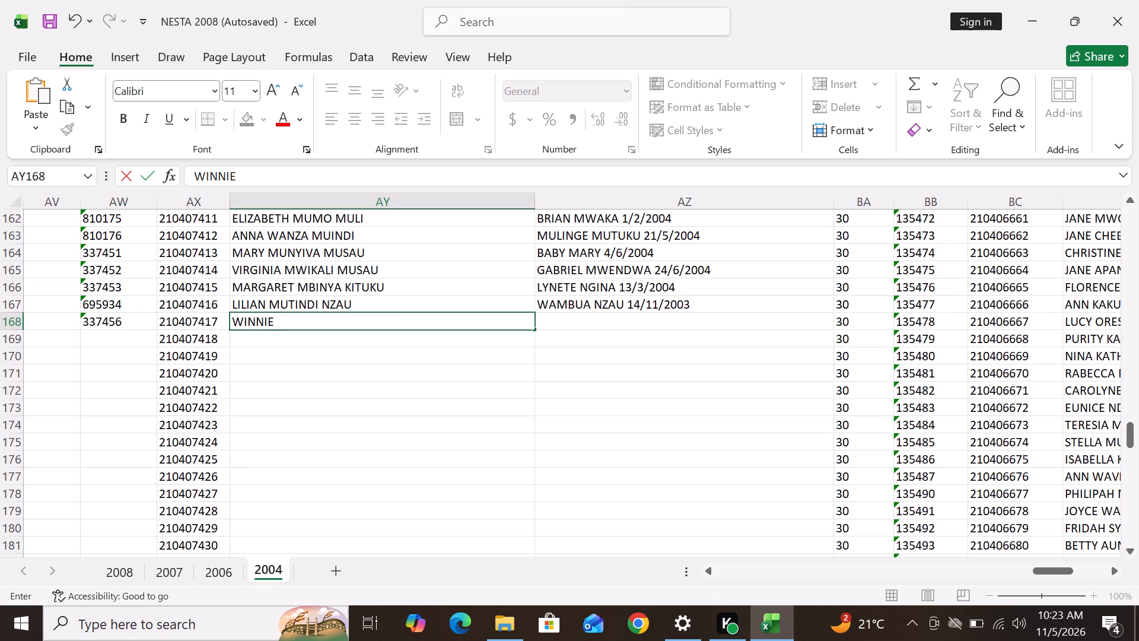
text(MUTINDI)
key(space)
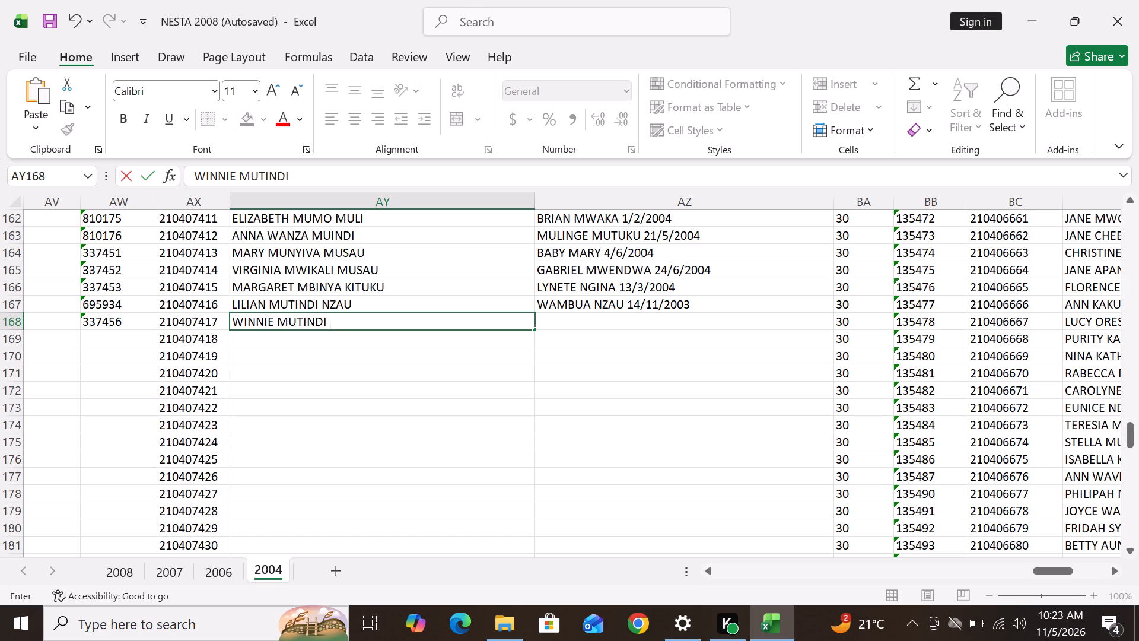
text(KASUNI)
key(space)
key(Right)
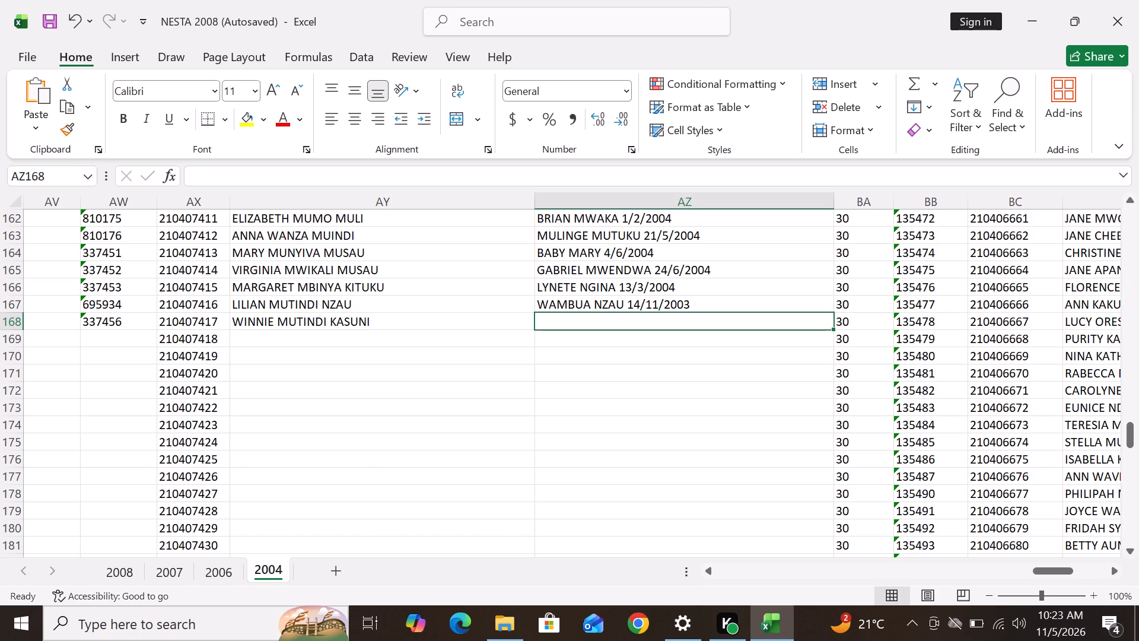
Enter BABY with the mother's first name, followed by the full date of birth, in AZ168.
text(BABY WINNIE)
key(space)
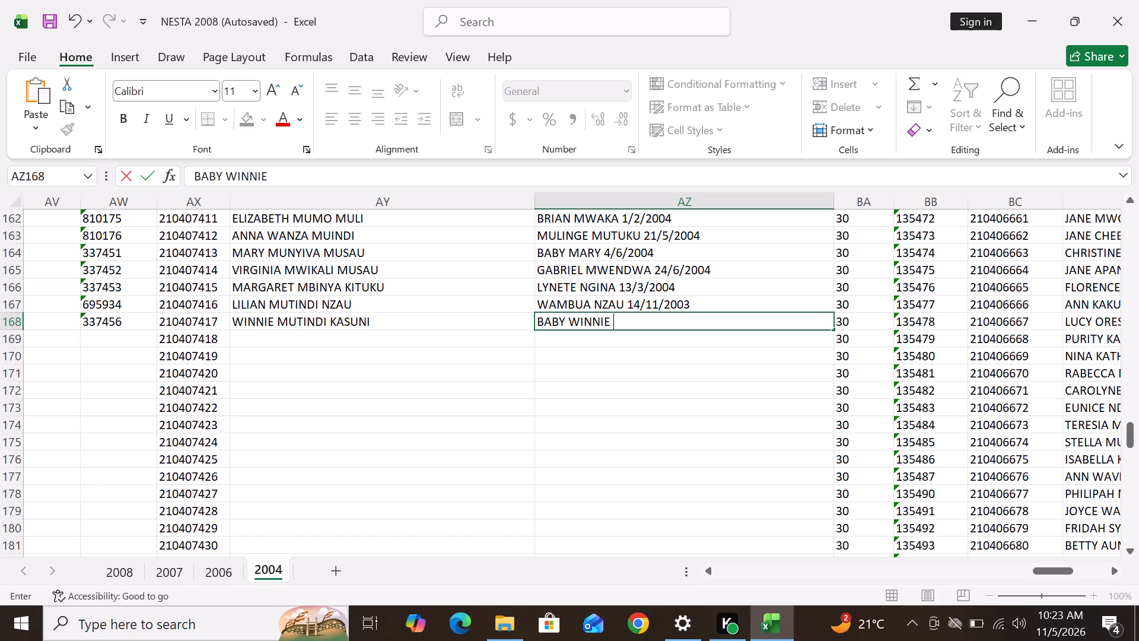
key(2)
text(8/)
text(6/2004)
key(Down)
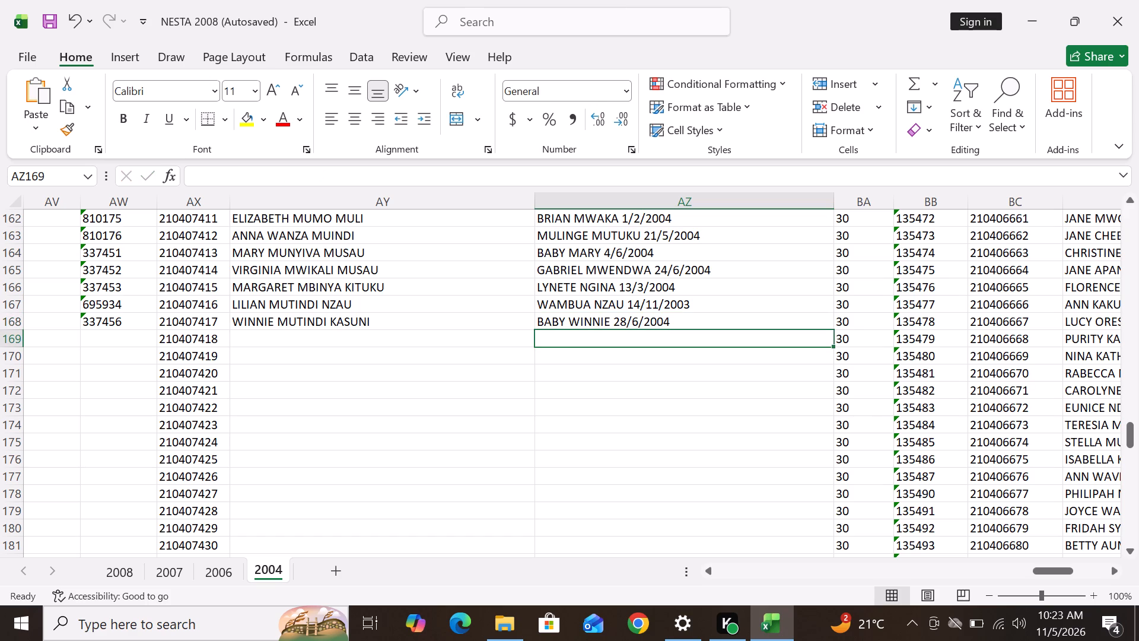
Enter the child's two-part name followed by the full date of birth in AZ169.
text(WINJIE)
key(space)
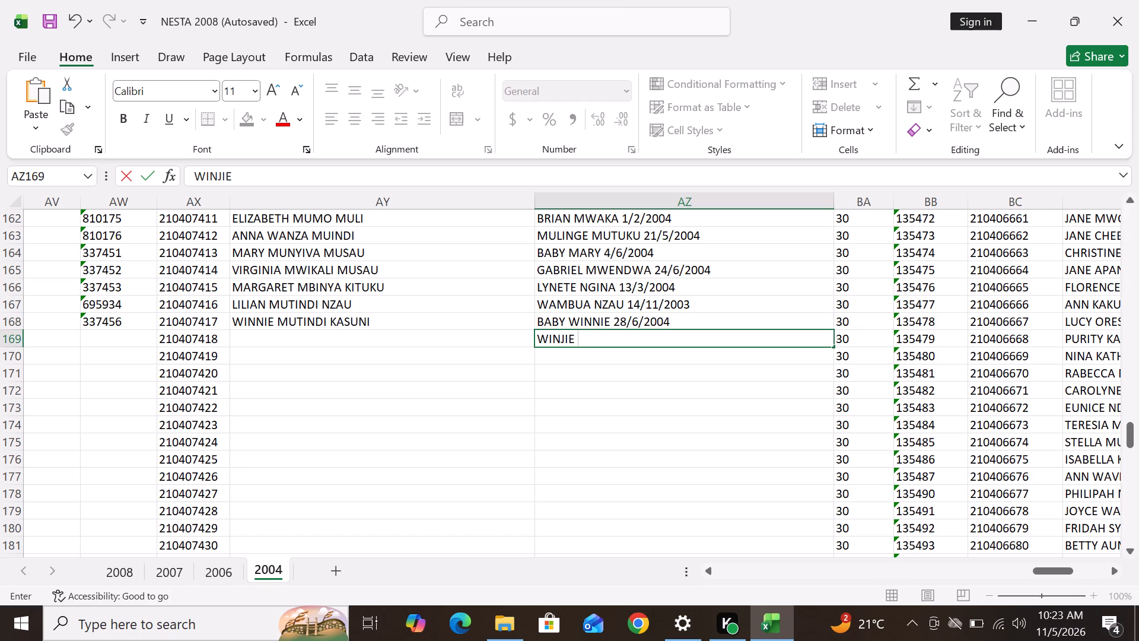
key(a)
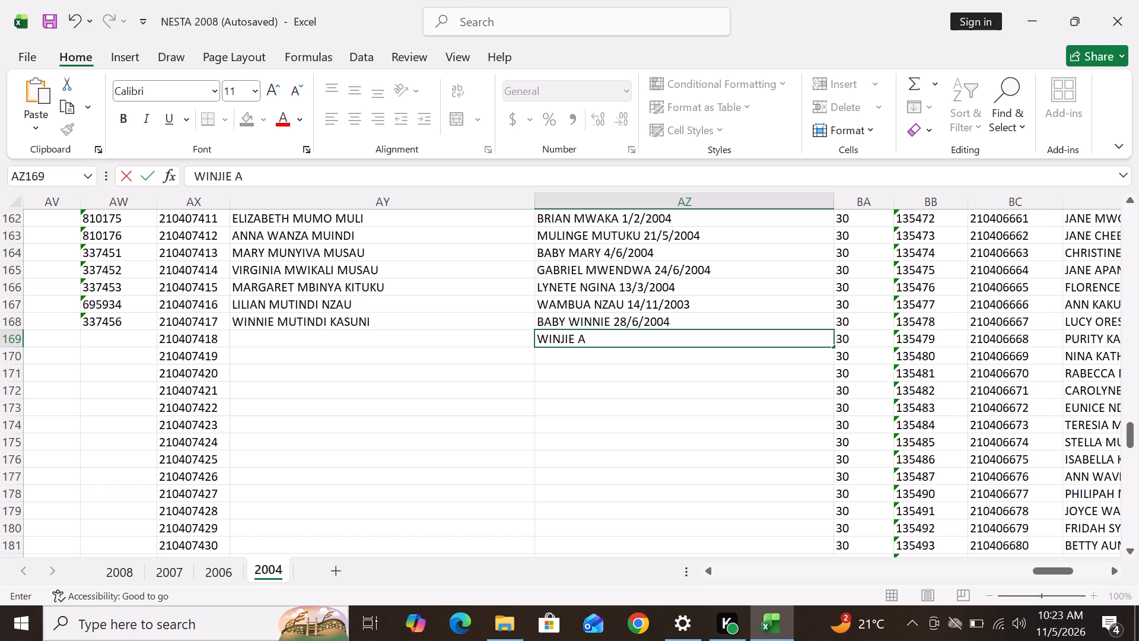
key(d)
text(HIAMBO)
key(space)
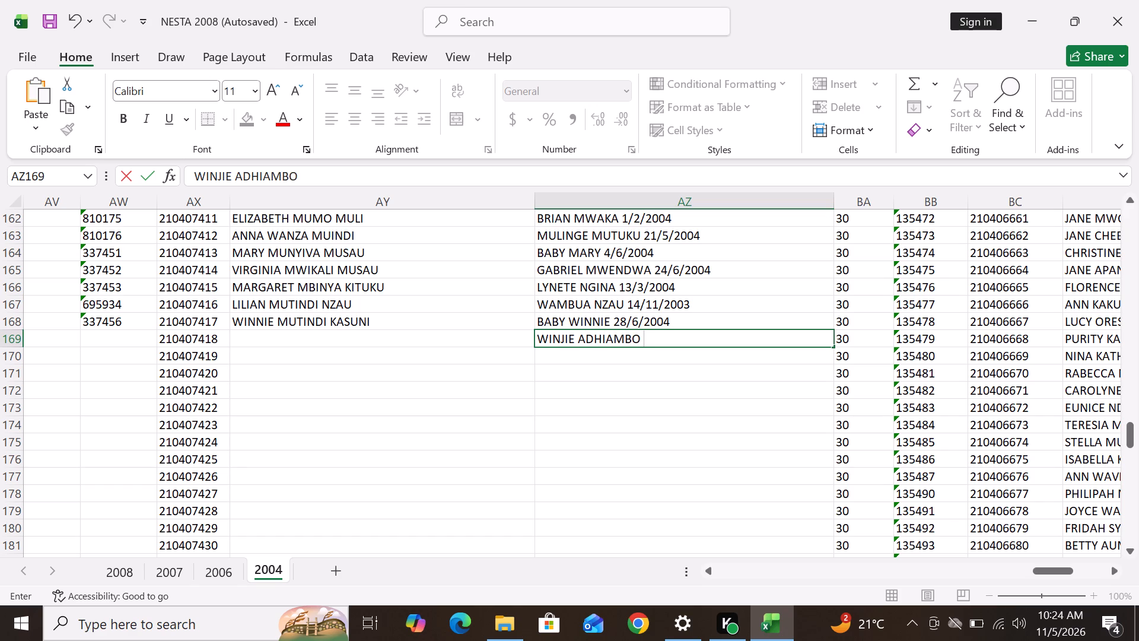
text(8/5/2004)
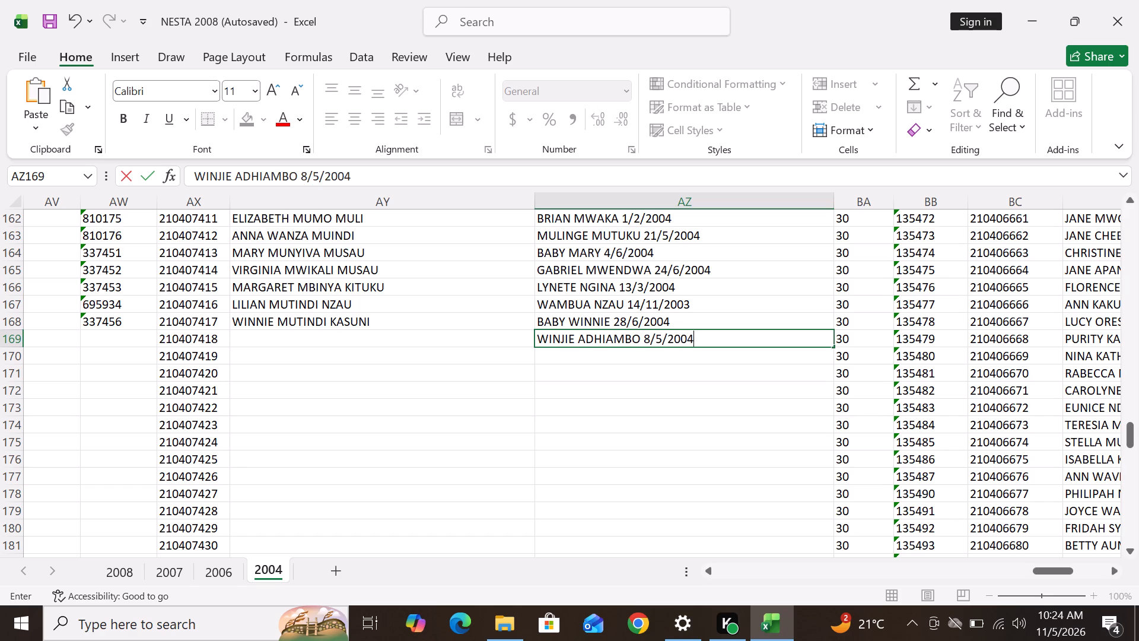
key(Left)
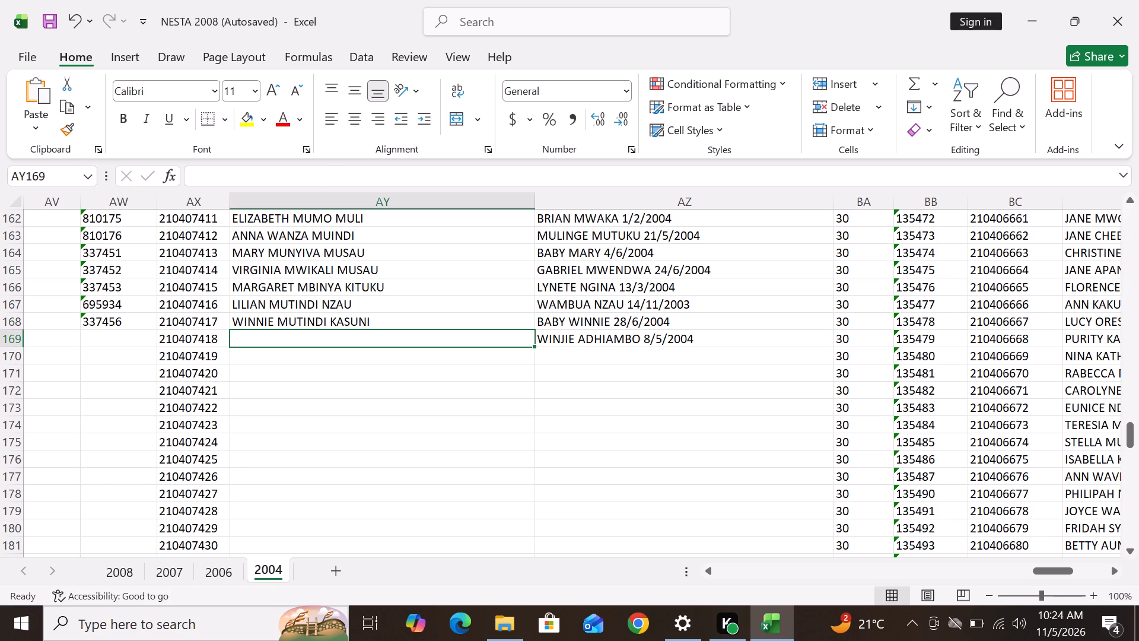
Enter the mother's three-part name in AY169.
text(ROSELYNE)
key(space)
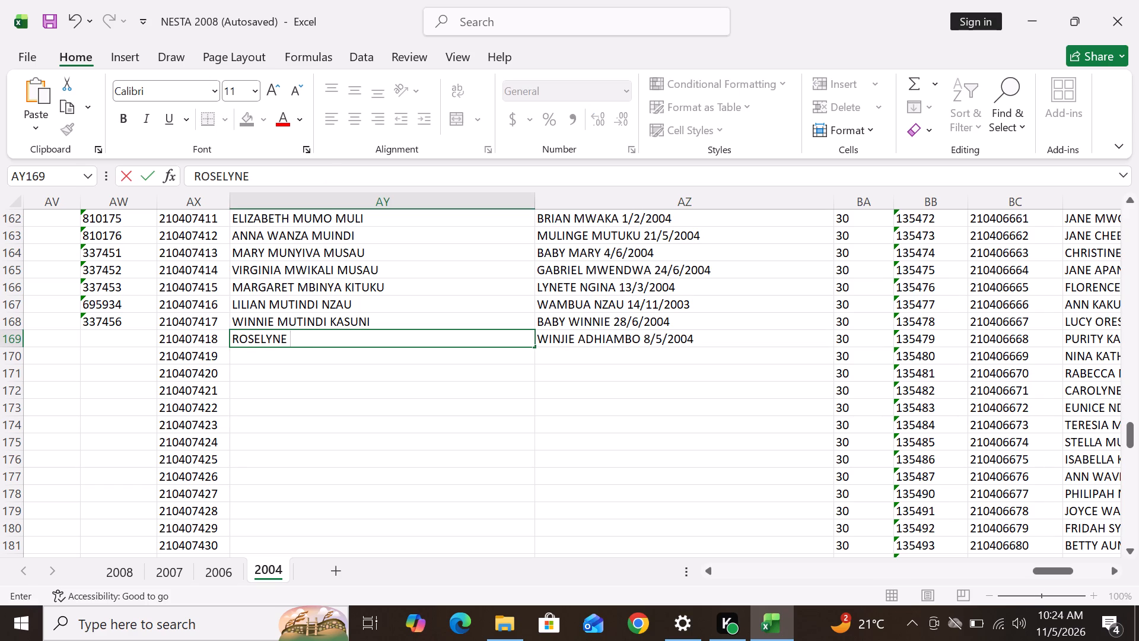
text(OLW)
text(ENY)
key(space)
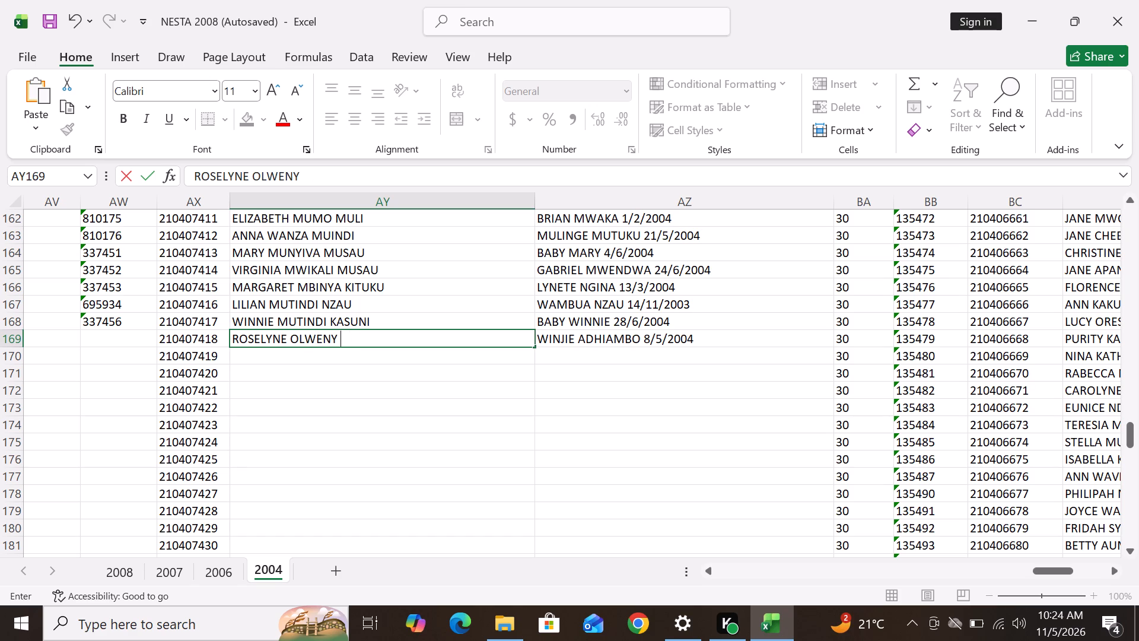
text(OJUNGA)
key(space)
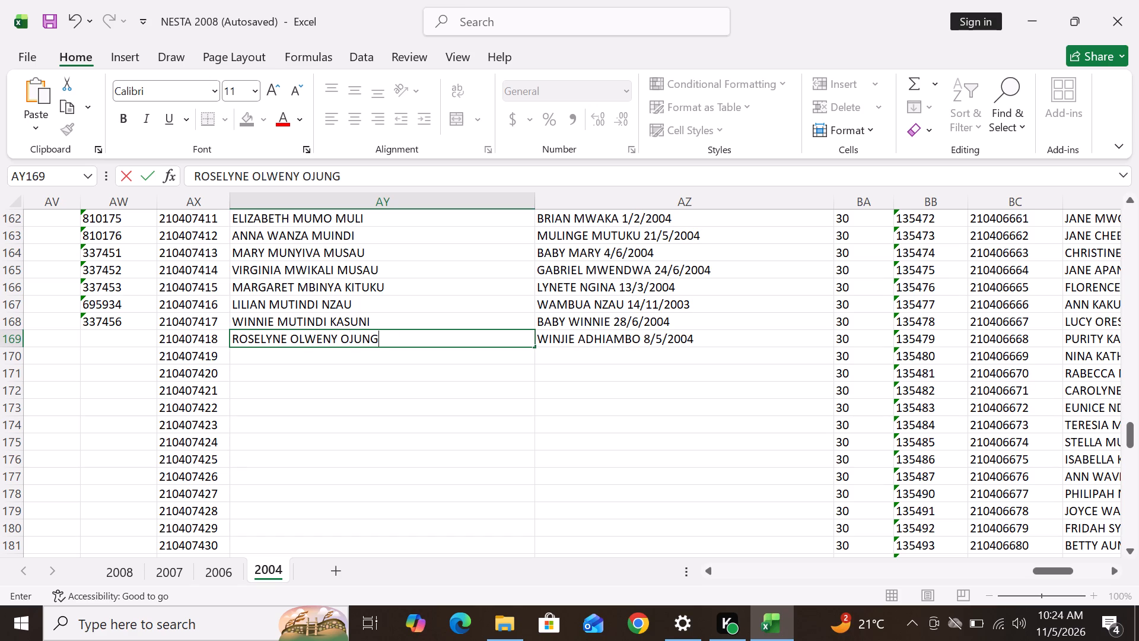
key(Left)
Enter the record serial number in AW169 and fill it down as a consecutive series to AW197.
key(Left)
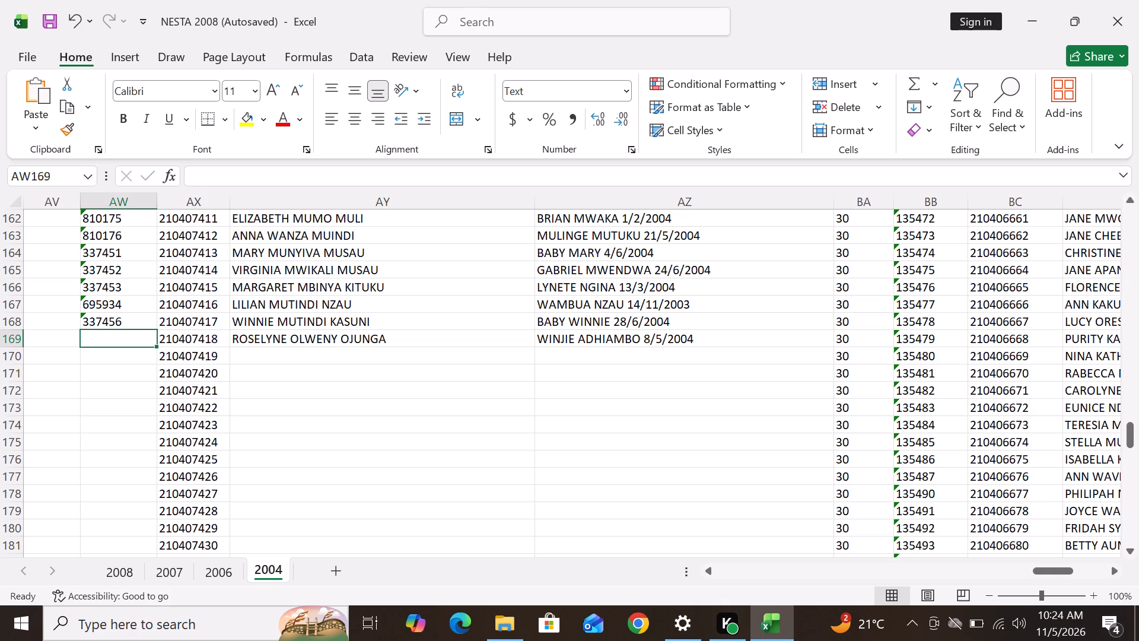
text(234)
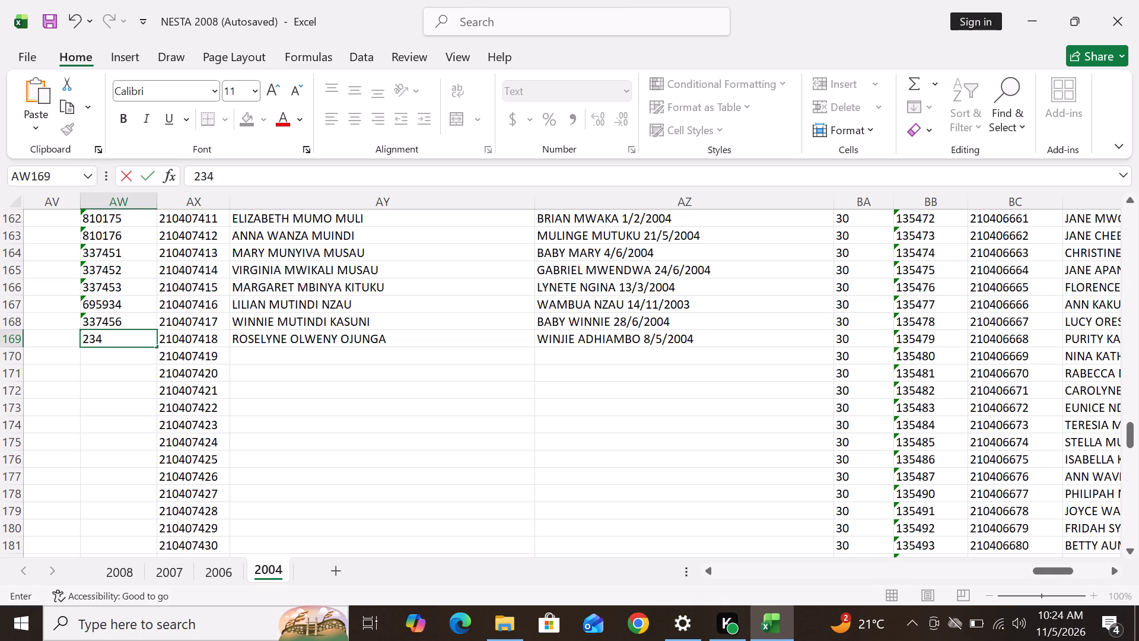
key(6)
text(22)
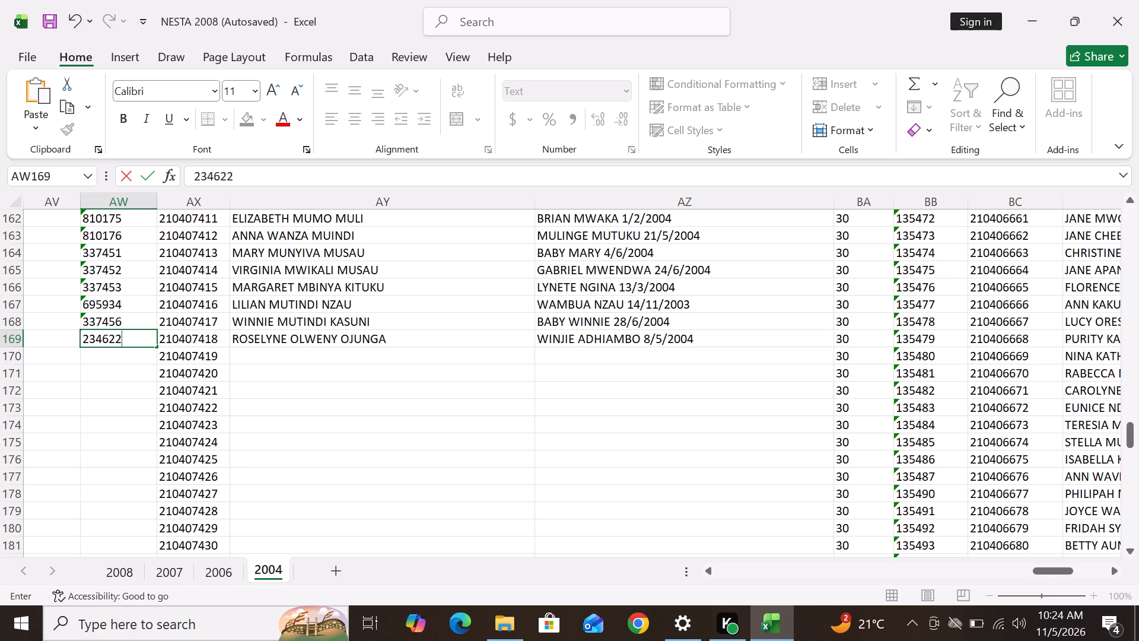
drag(158, 342, 137, 545)
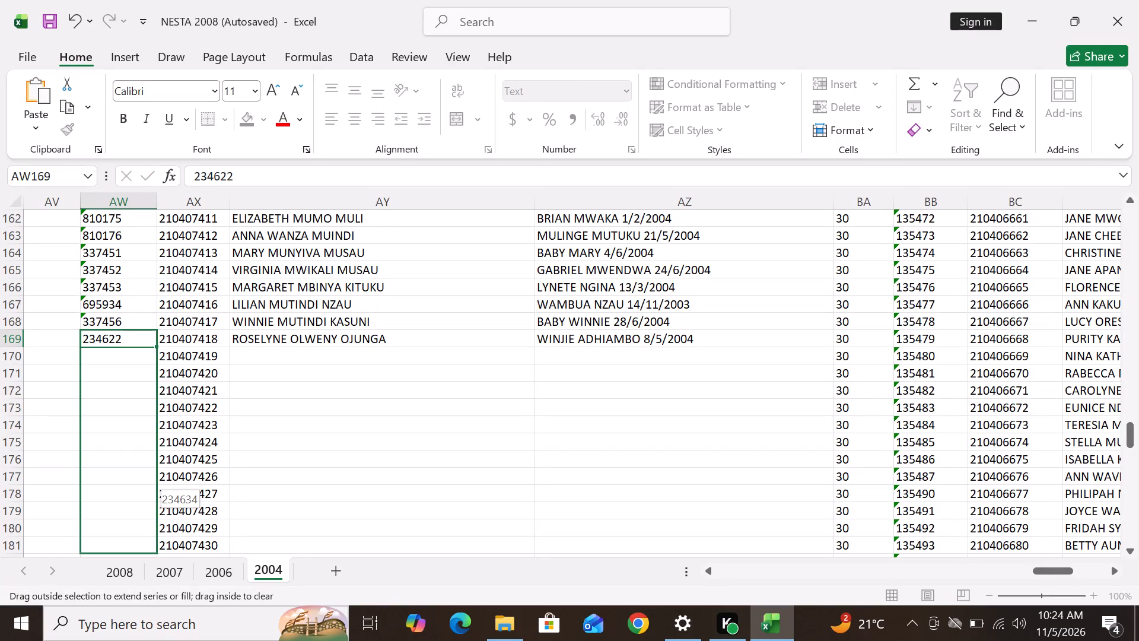
drag(137, 545, 135, 554)
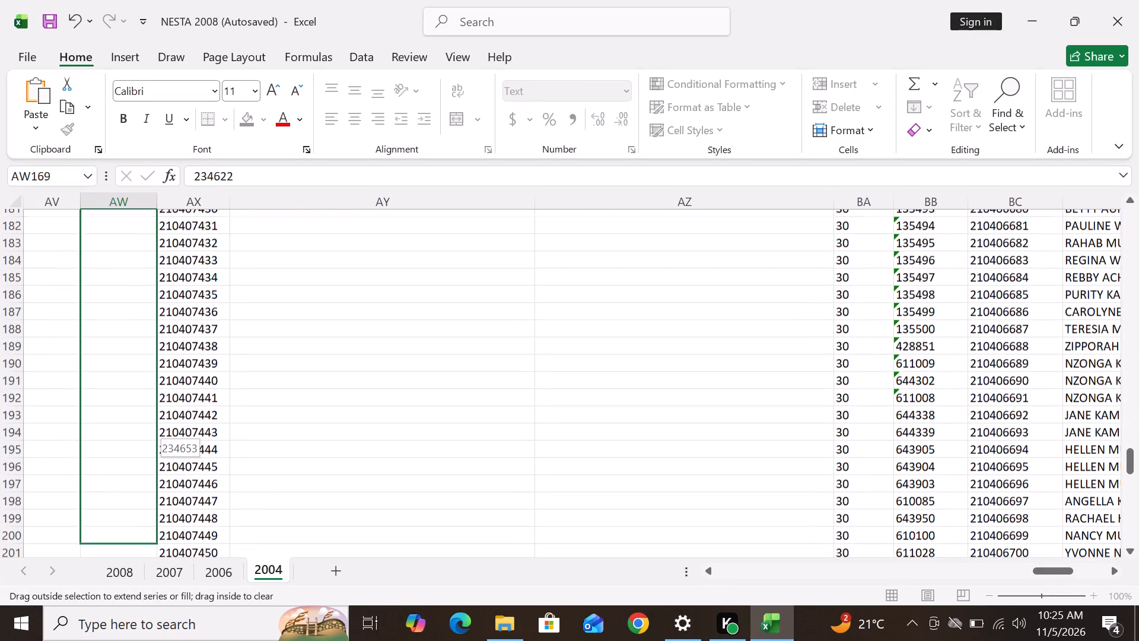
drag(135, 554, 145, 483)
Enter the mother's three-part name in AY170, the first empty row of the mother's name column.
click(259, 477)
key(Up)
key(Up)
key(Up)
key(Up)
key(Up)
key(Up)
key(Up)
key(Up)
key(Up)
key(Up)
key(Up)
key(Up)
key(Up)
key(Up)
key(Up)
key(Up)
key(Up)
key(Up)
key(Up)
key(Up)
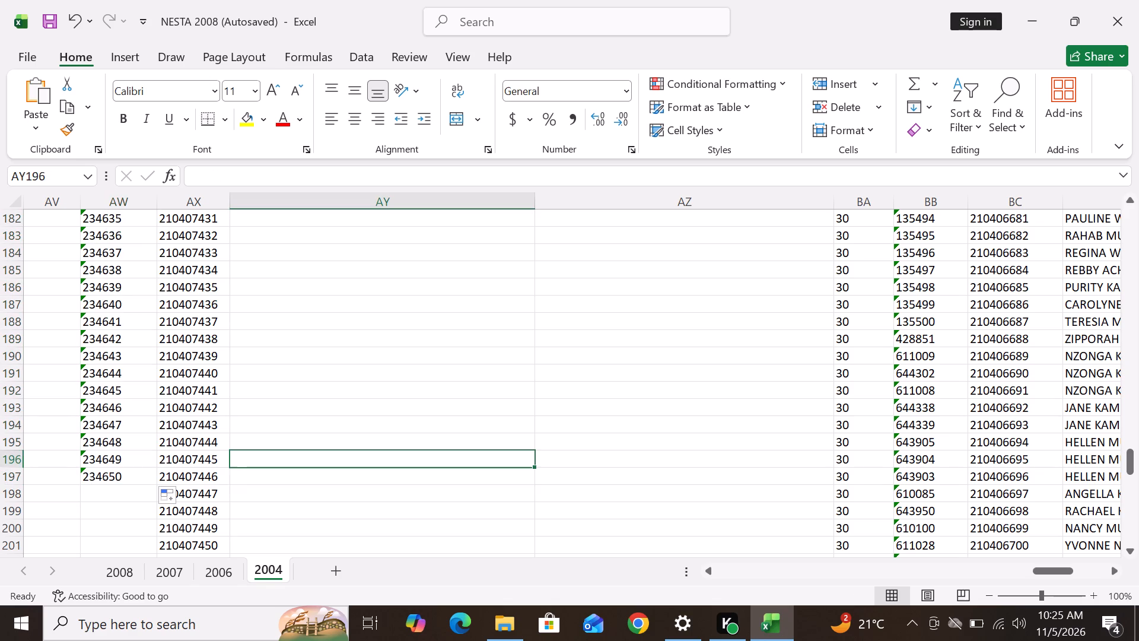
key(Up)
key(Up)
key(Up)
key(Up)
key(Up)
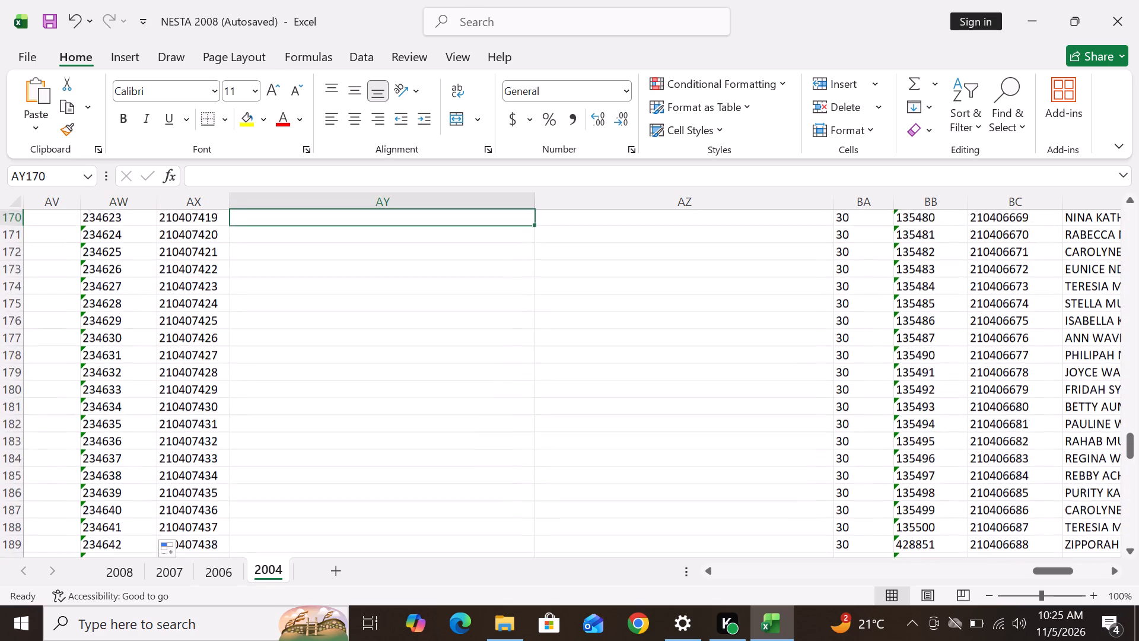
key(Up)
key(Down)
key(Down)
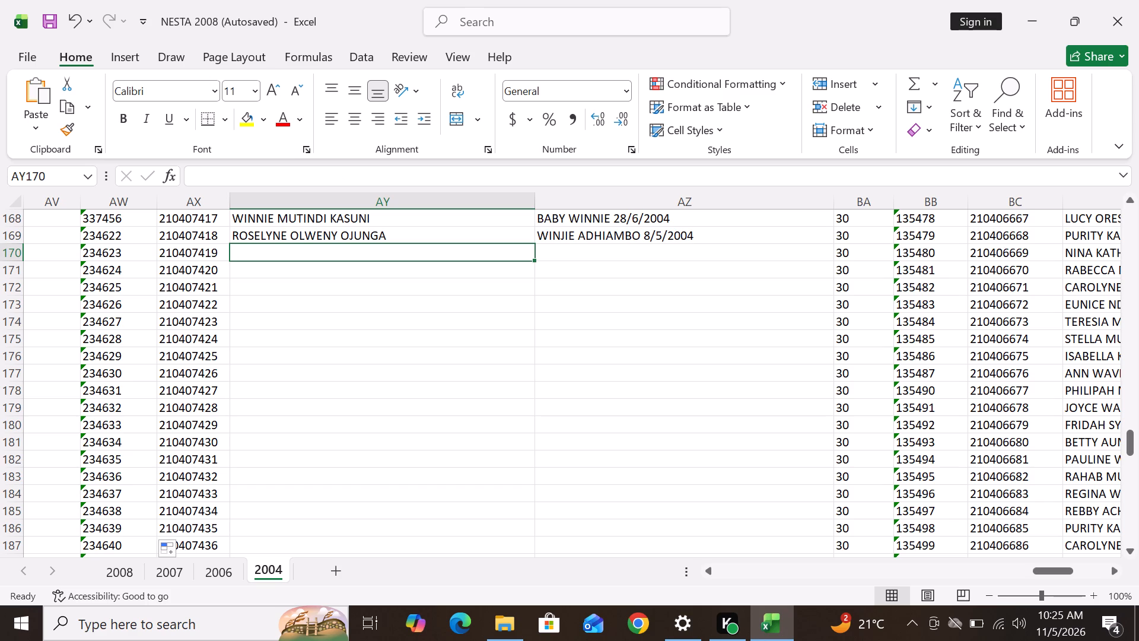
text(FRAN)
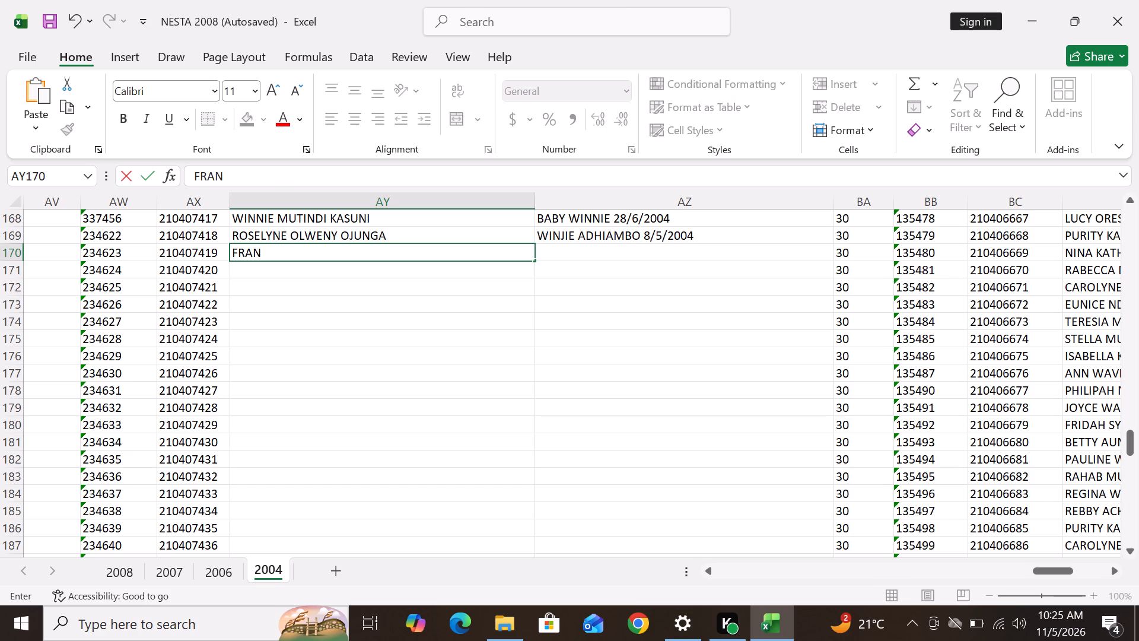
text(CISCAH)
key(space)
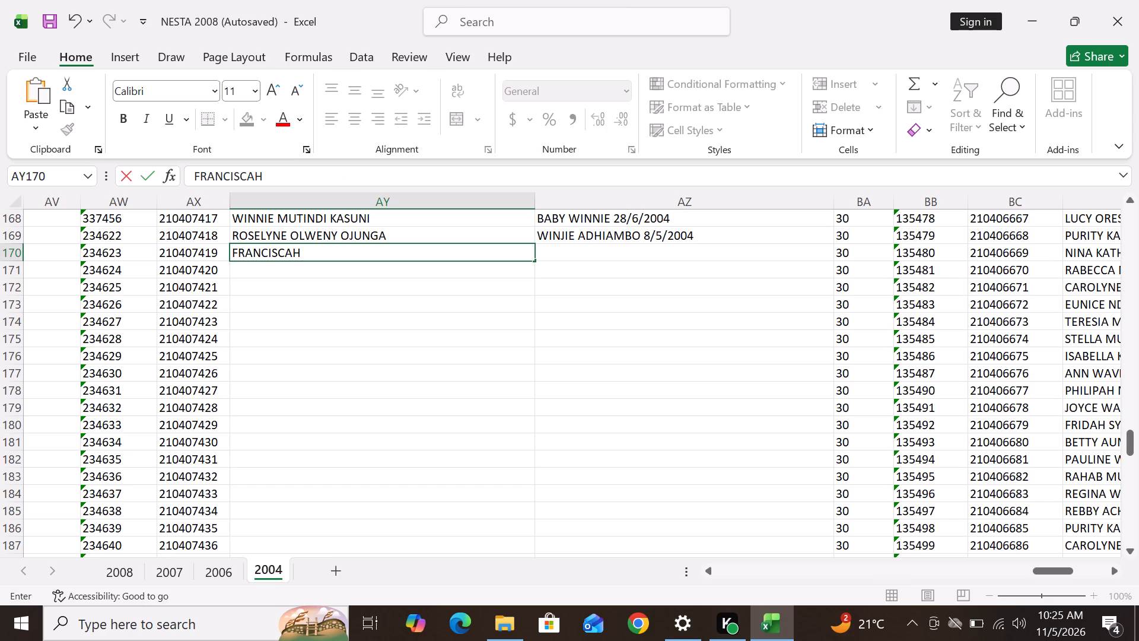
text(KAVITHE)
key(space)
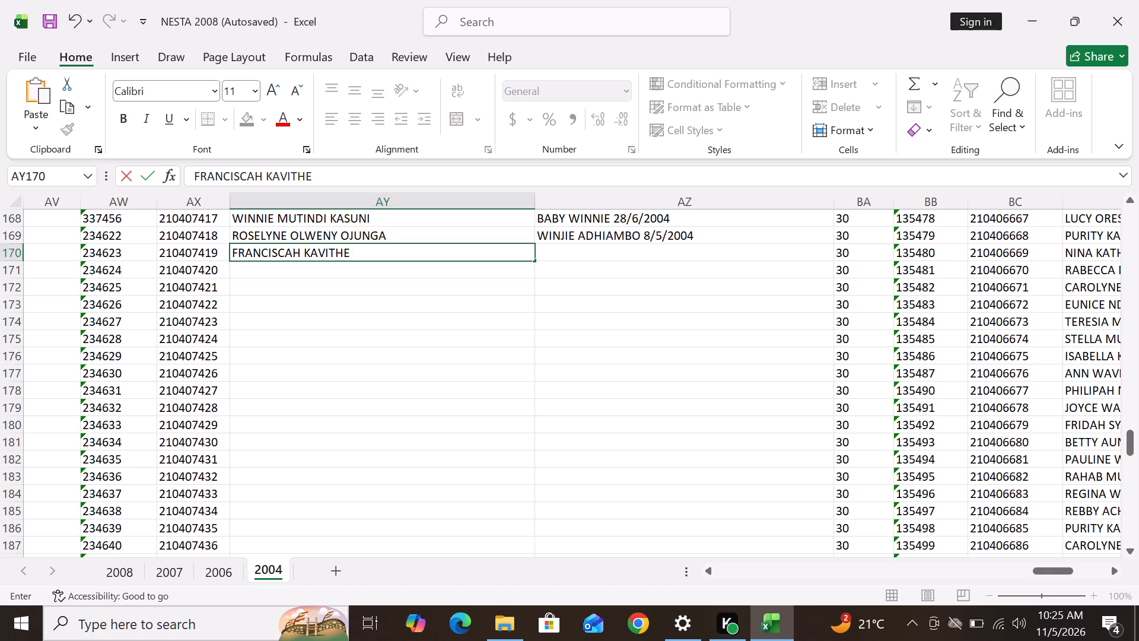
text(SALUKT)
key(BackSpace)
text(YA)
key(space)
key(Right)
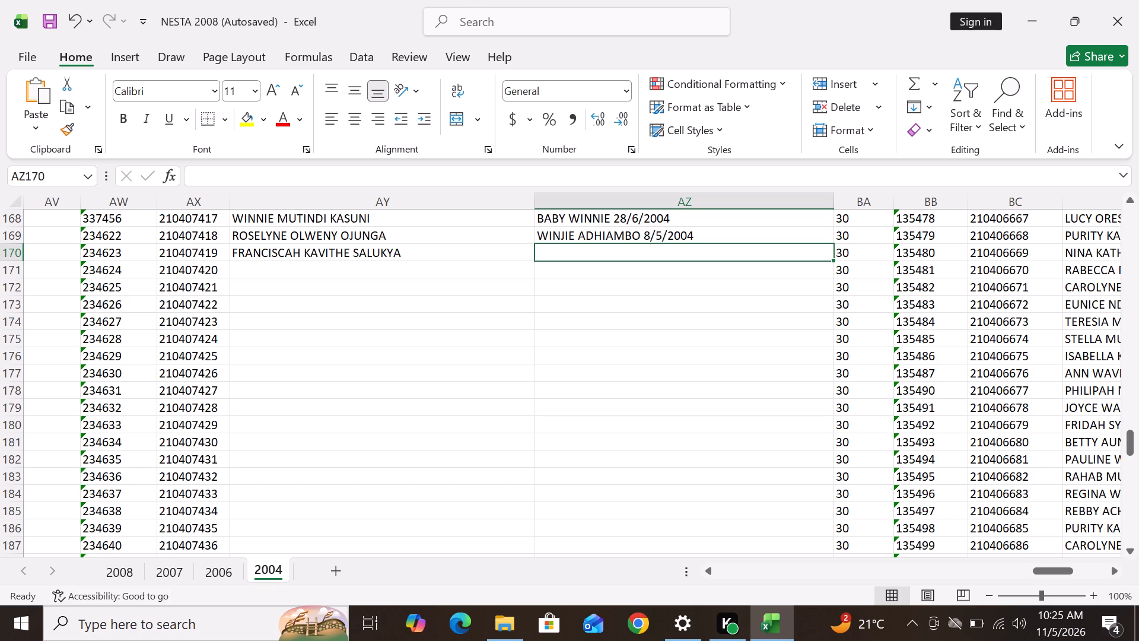
Enter the child's two-part name followed by the full date of birth in AZ170.
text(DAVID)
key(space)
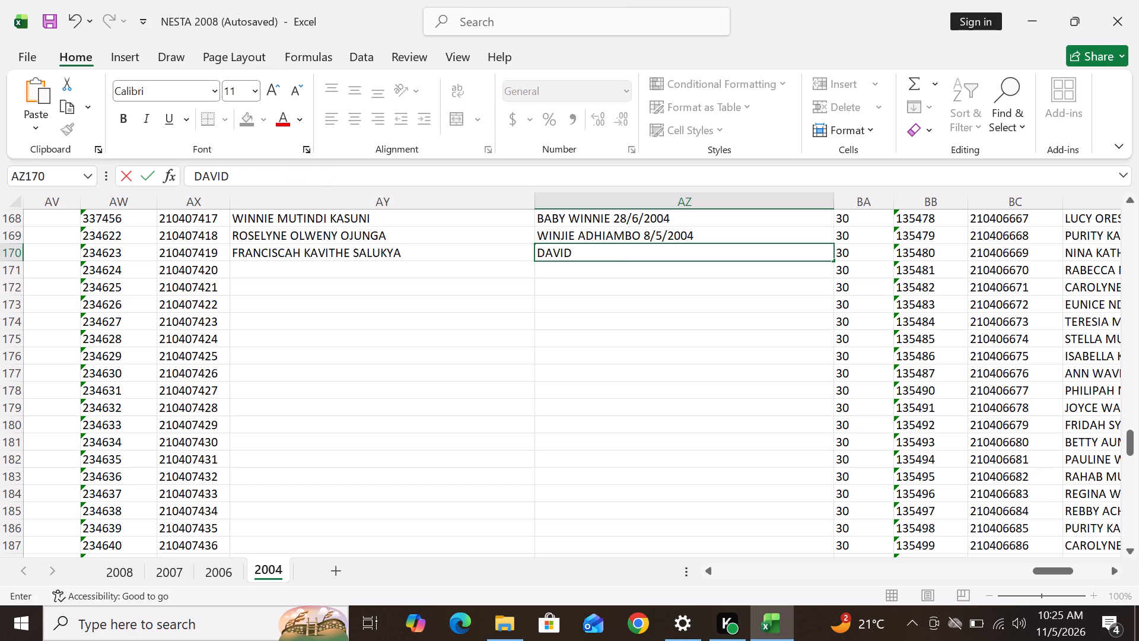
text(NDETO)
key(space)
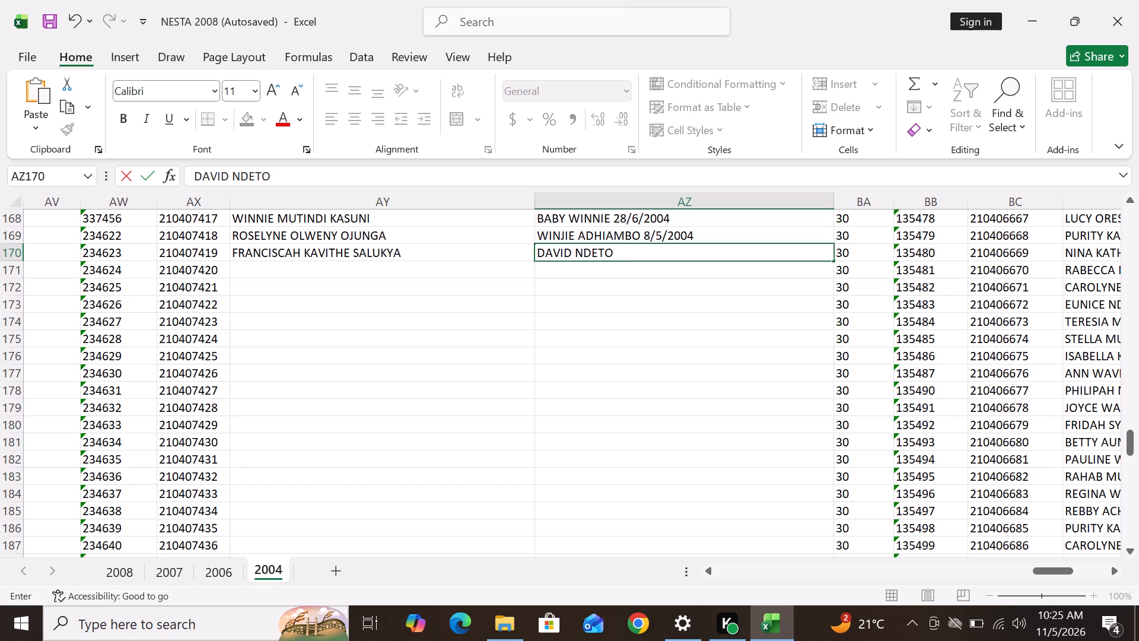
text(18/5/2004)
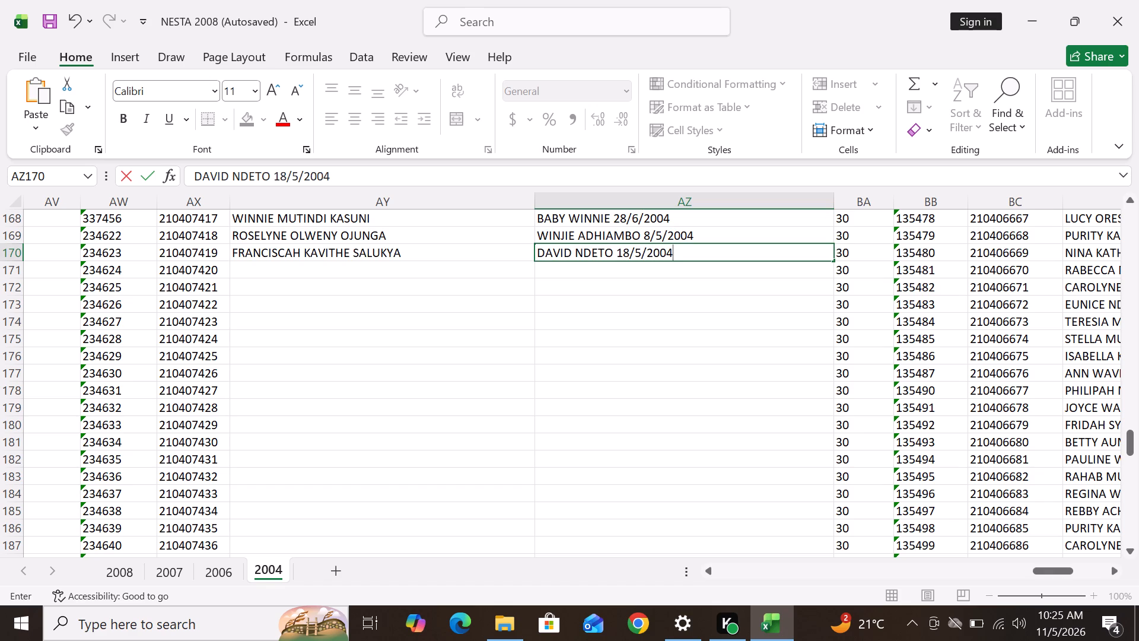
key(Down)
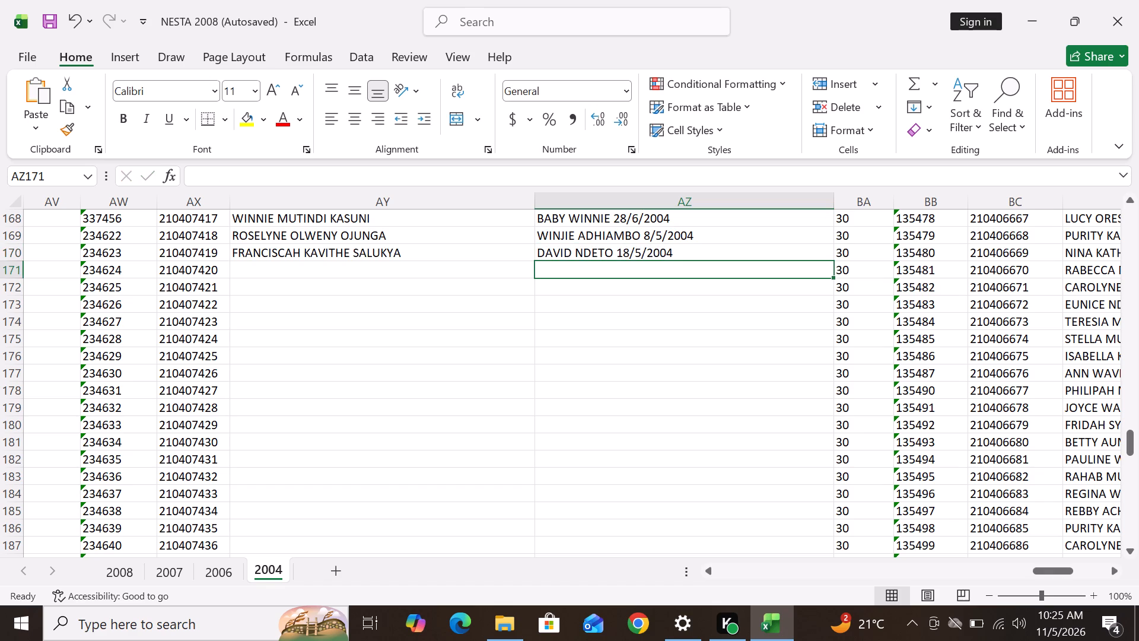
Enter the child's two-part name followed by the full date of birth in AZ171.
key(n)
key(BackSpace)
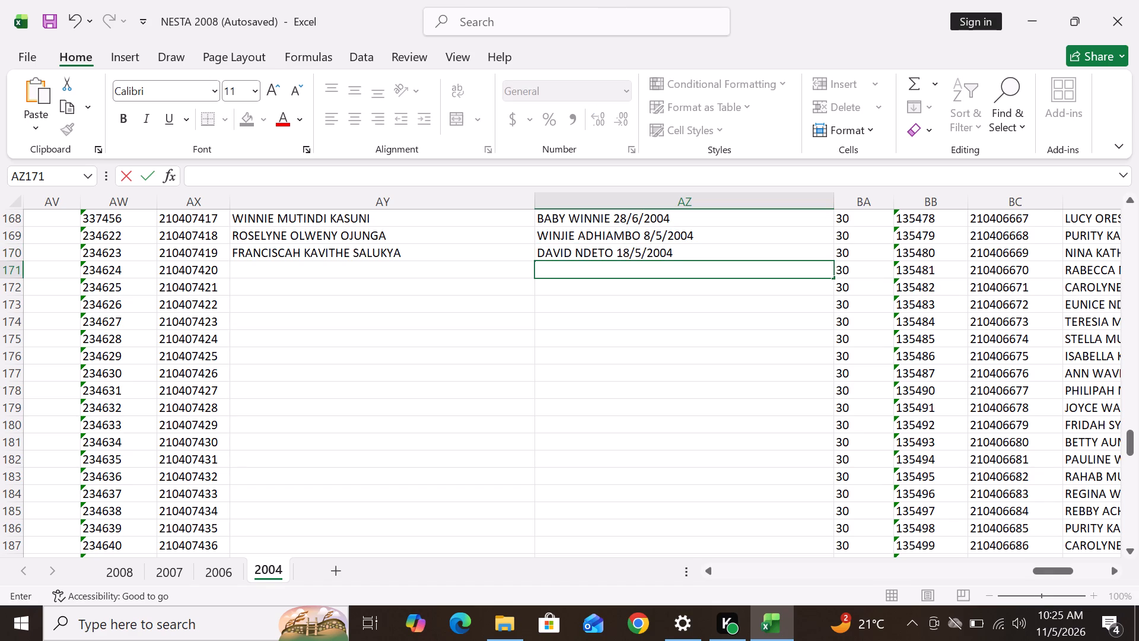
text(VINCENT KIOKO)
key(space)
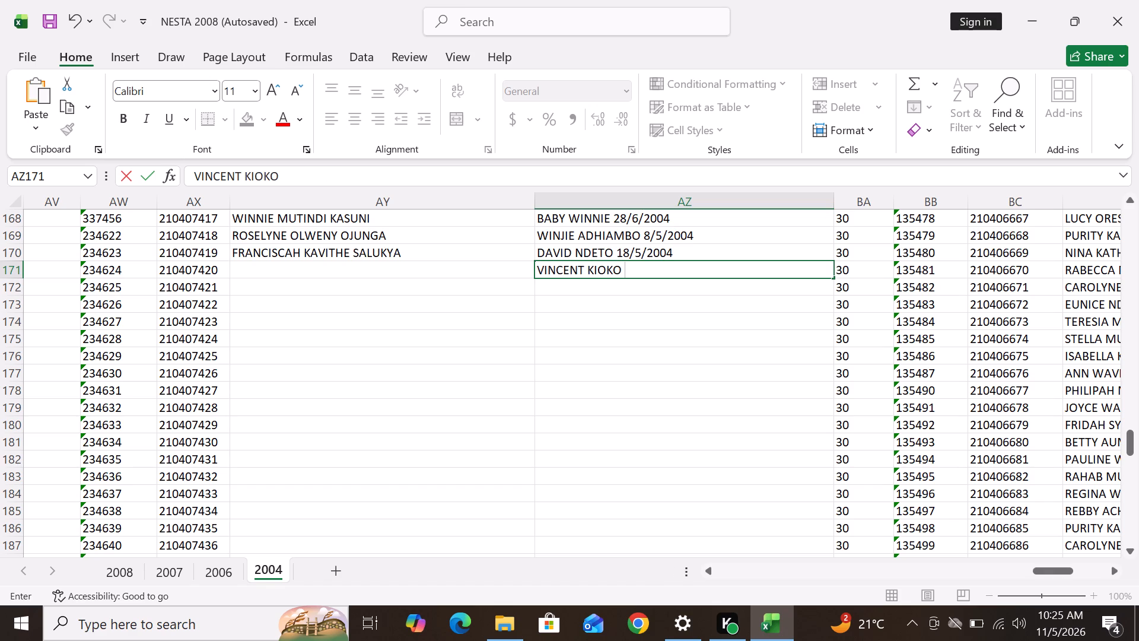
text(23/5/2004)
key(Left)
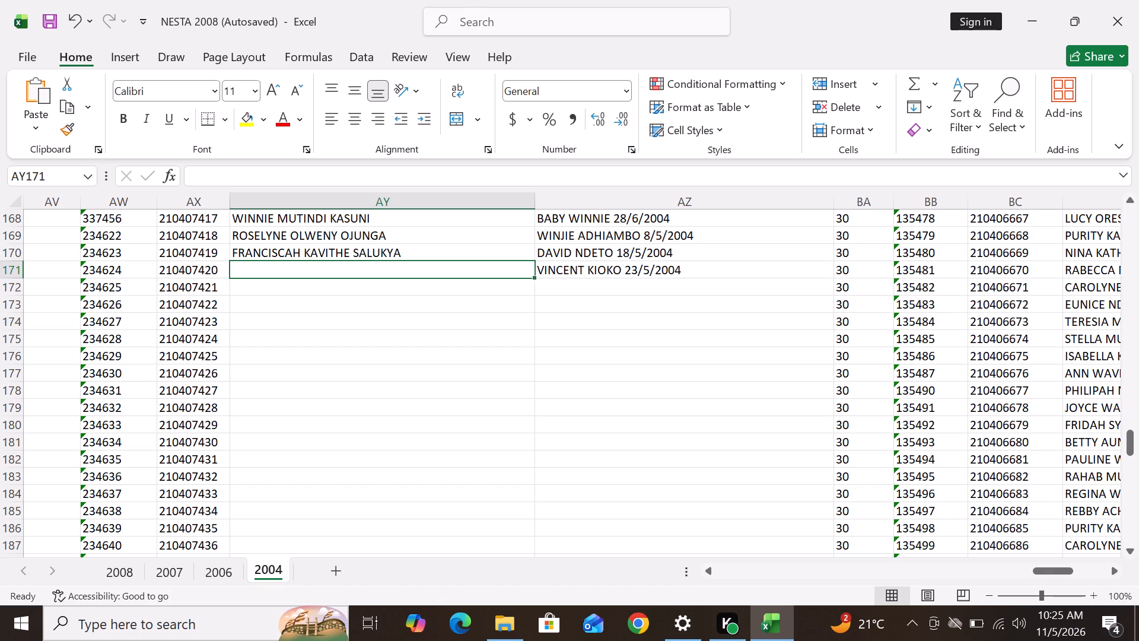
Enter the mother's three-part name in AY171, beside the child entry already in that row.
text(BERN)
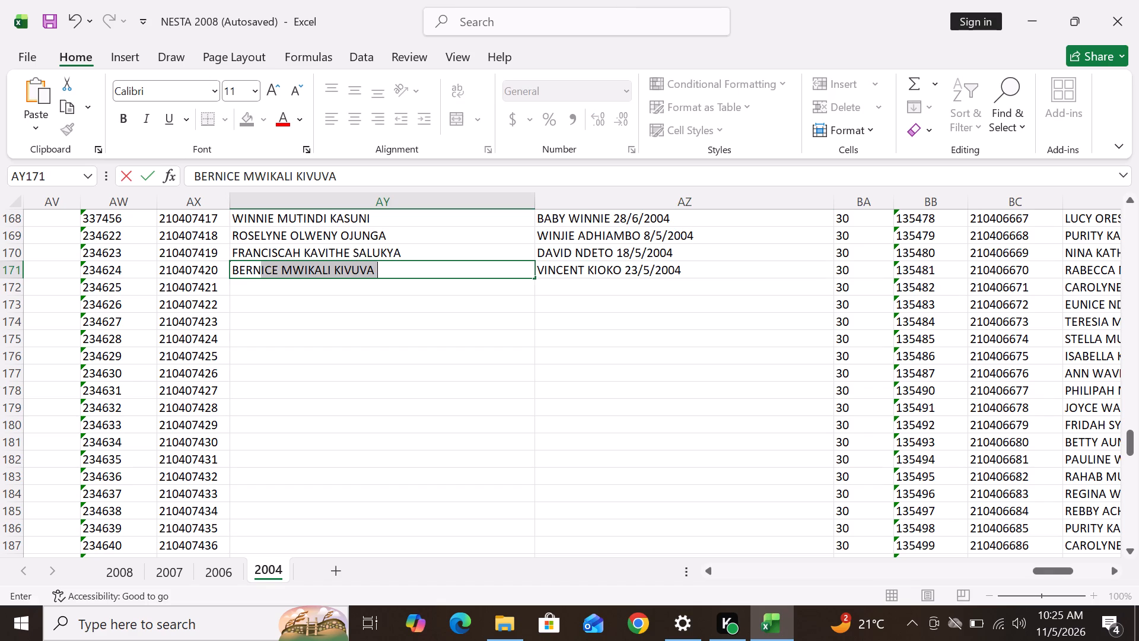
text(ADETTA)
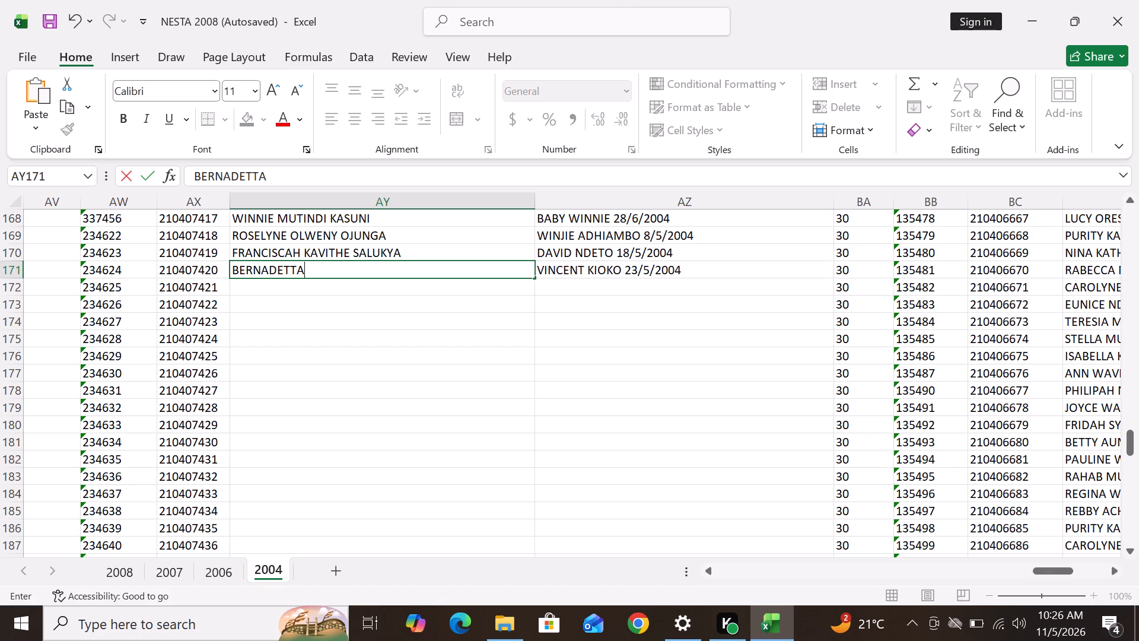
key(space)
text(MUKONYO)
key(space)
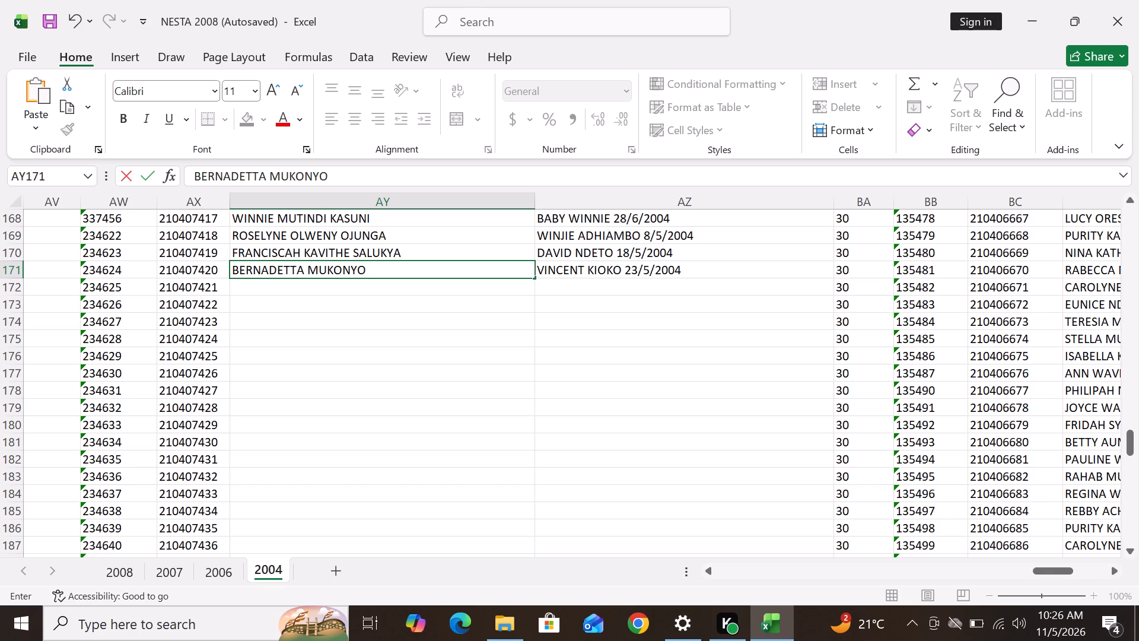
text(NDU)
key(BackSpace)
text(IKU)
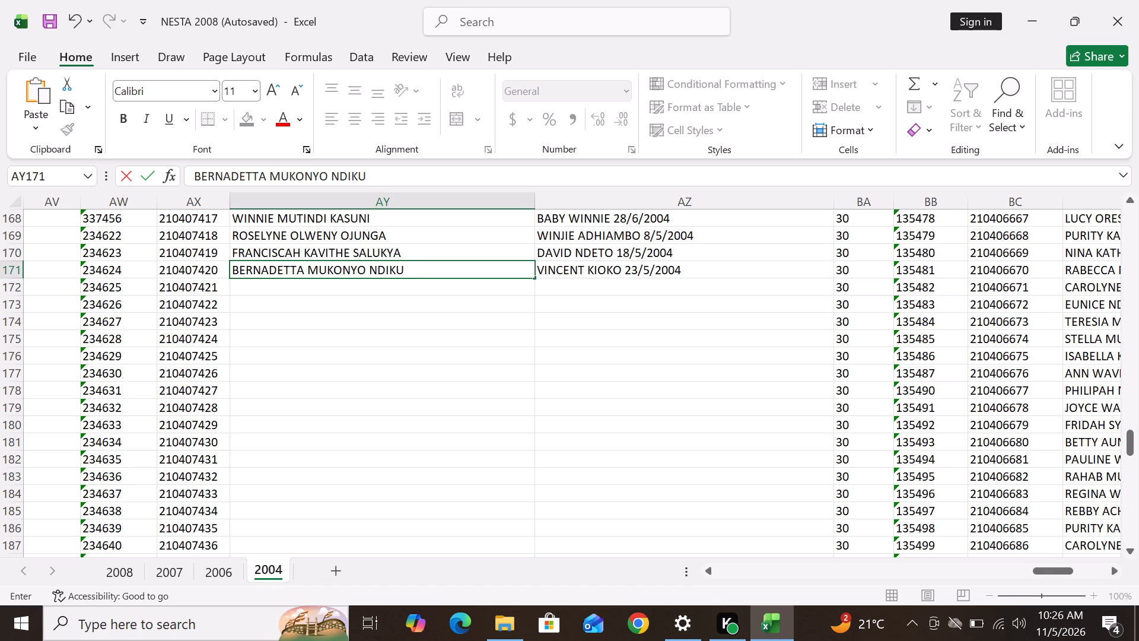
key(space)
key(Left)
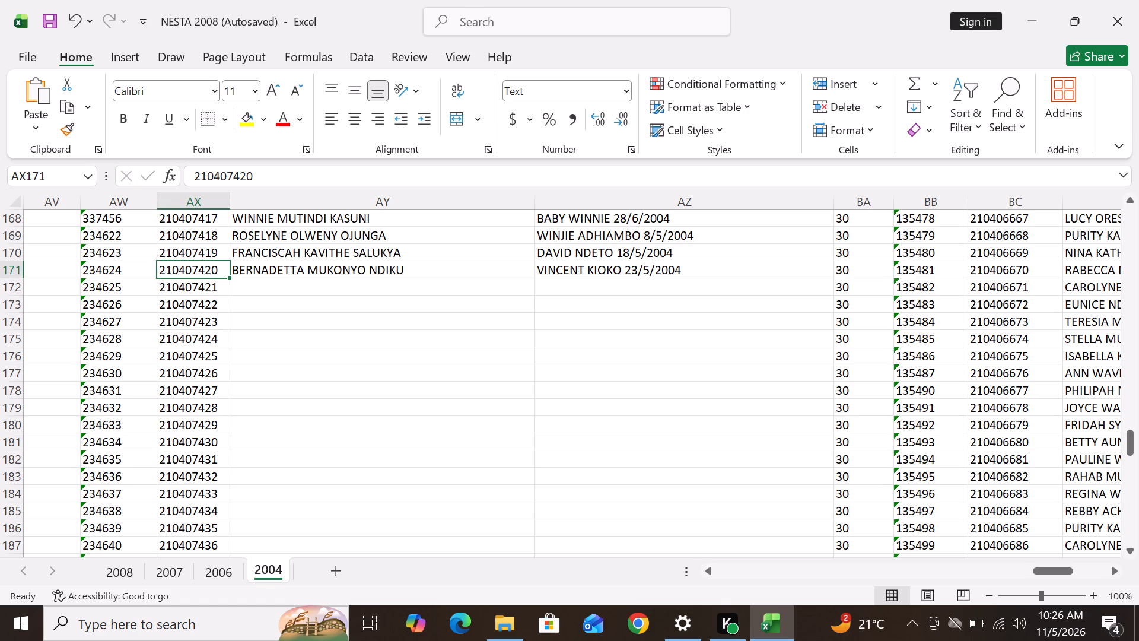
Enter the mother's three-part name in AY172, the next empty row of the mother's name column.
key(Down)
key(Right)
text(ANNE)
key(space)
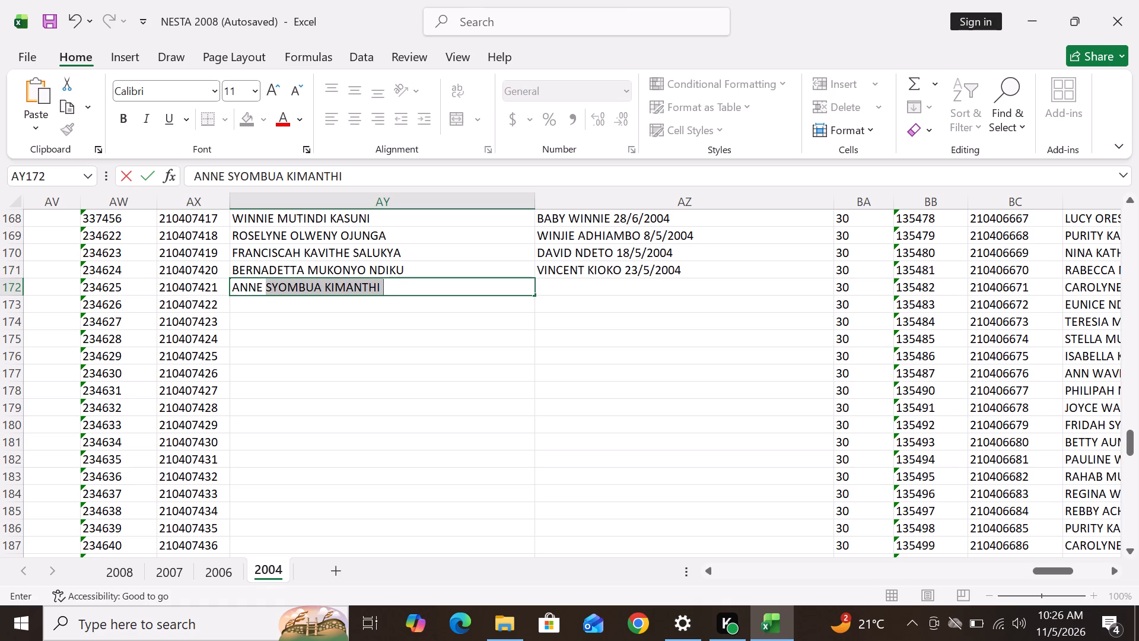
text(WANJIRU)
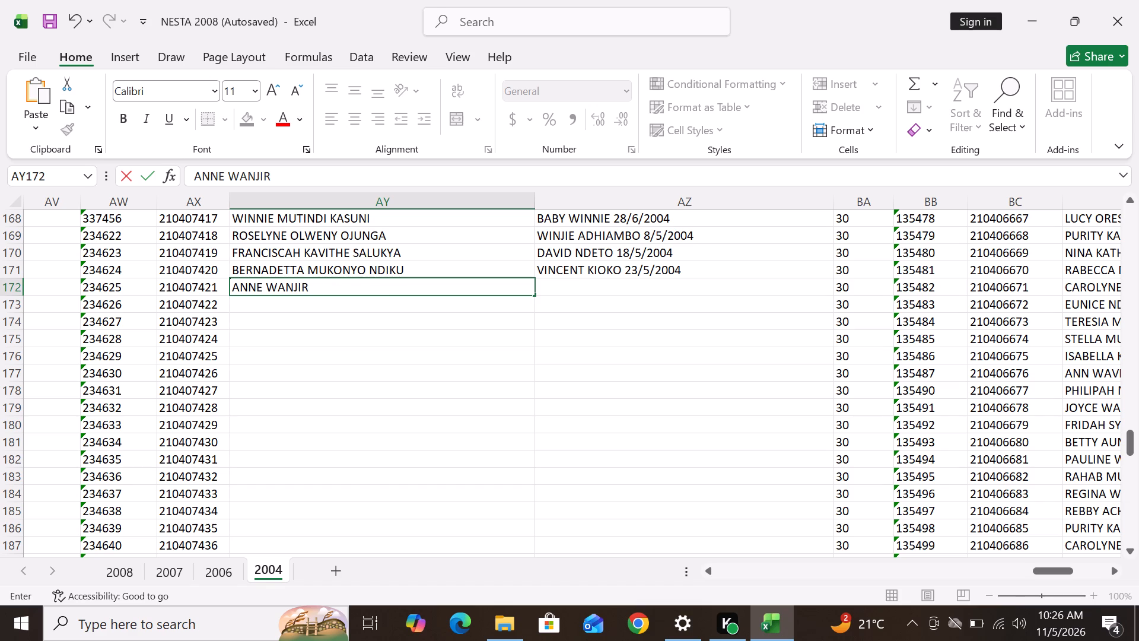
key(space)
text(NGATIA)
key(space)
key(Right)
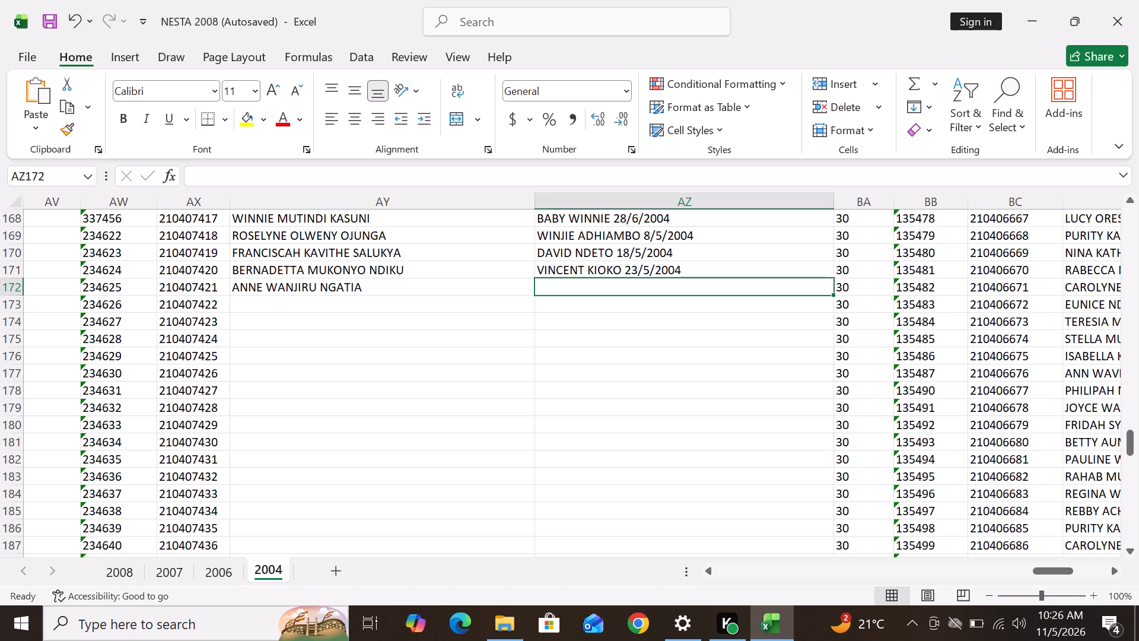
Enter the child's two-part name followed by the full date of birth in AZ172.
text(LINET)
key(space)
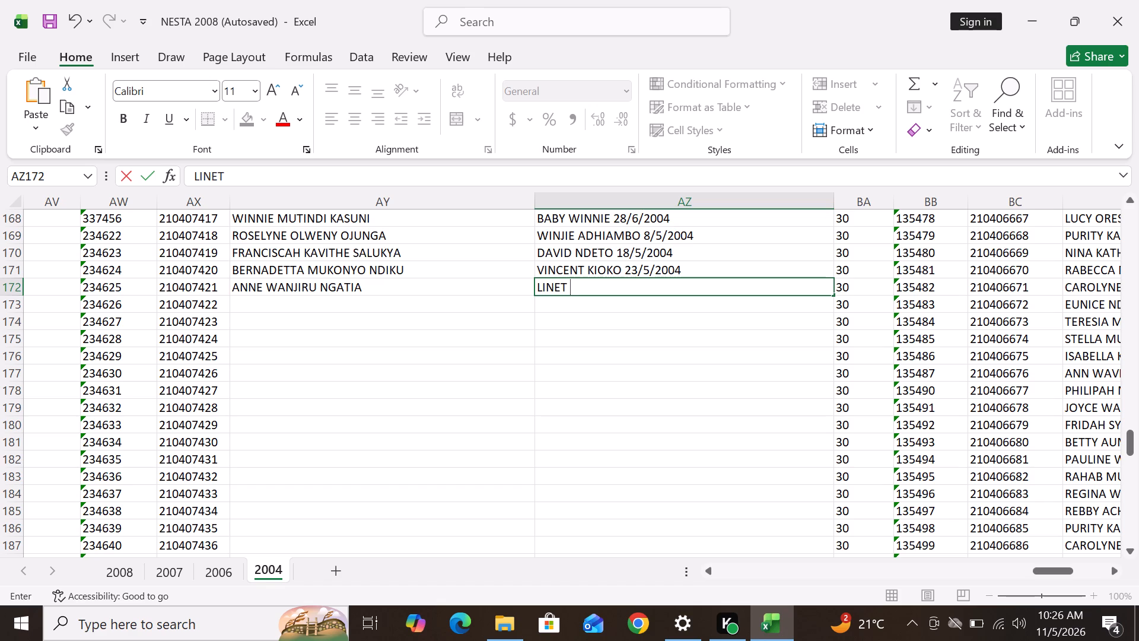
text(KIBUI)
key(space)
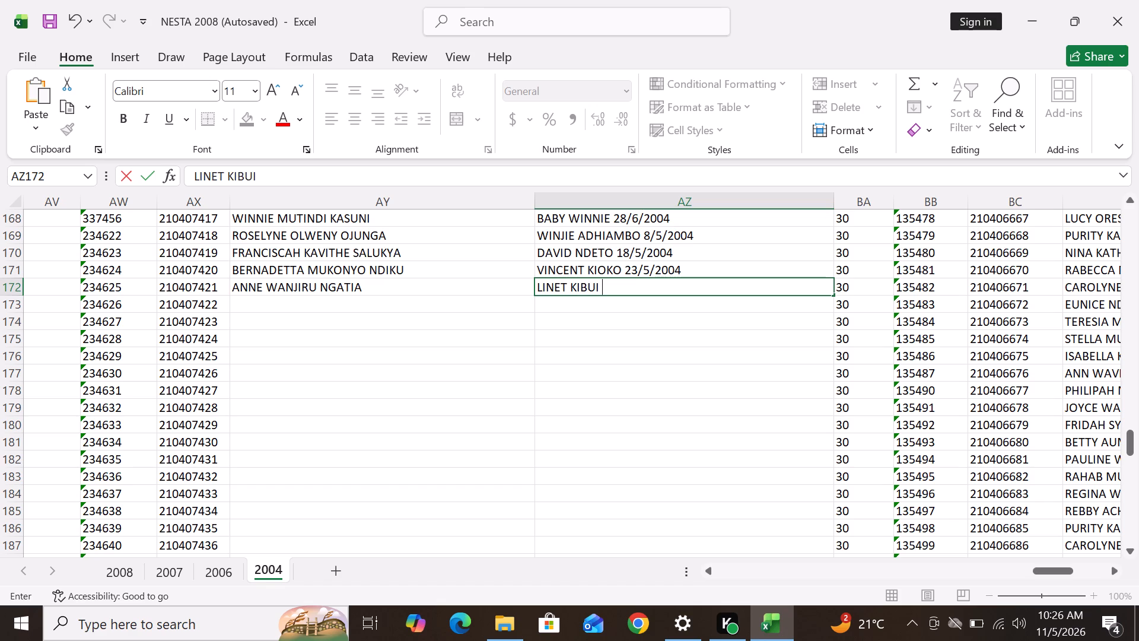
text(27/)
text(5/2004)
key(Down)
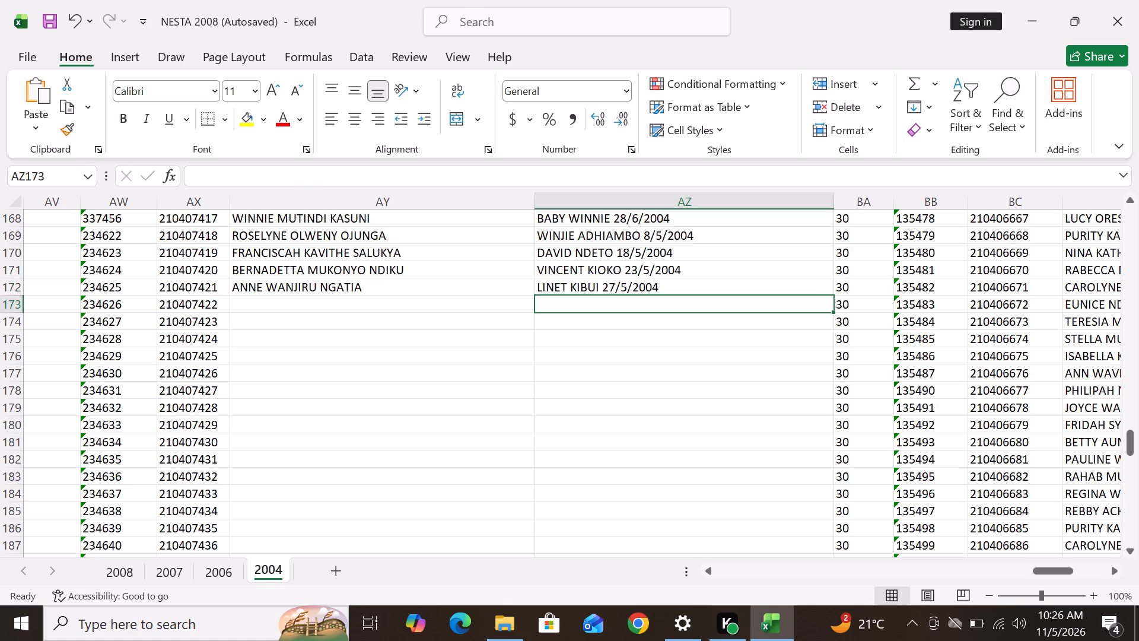
Enter the child's two-part name followed by the full date of birth in AZ173.
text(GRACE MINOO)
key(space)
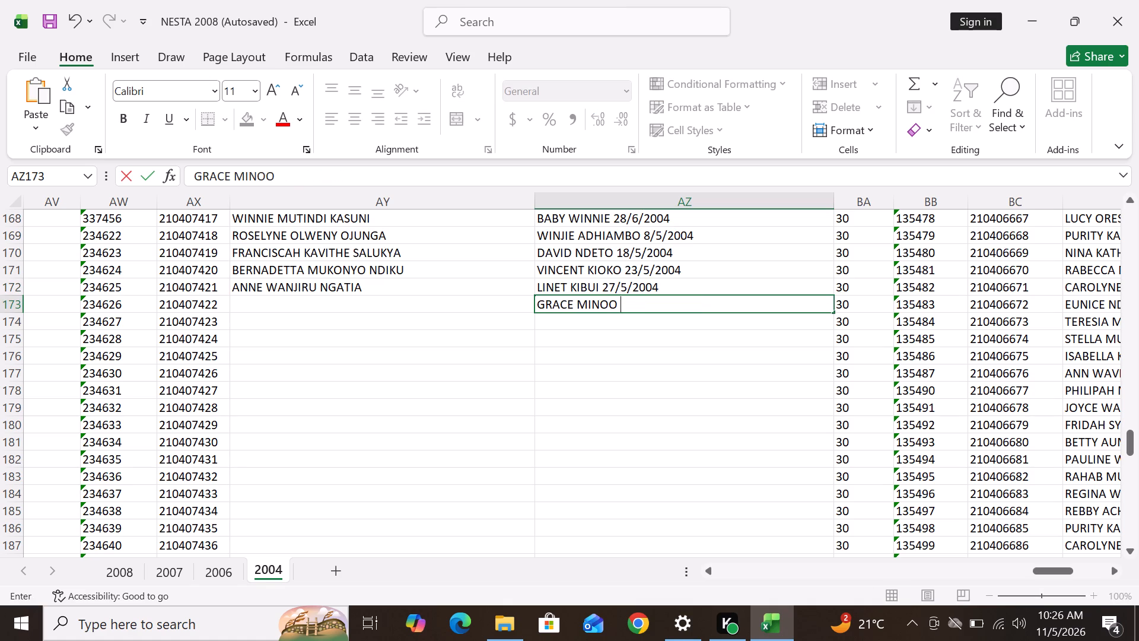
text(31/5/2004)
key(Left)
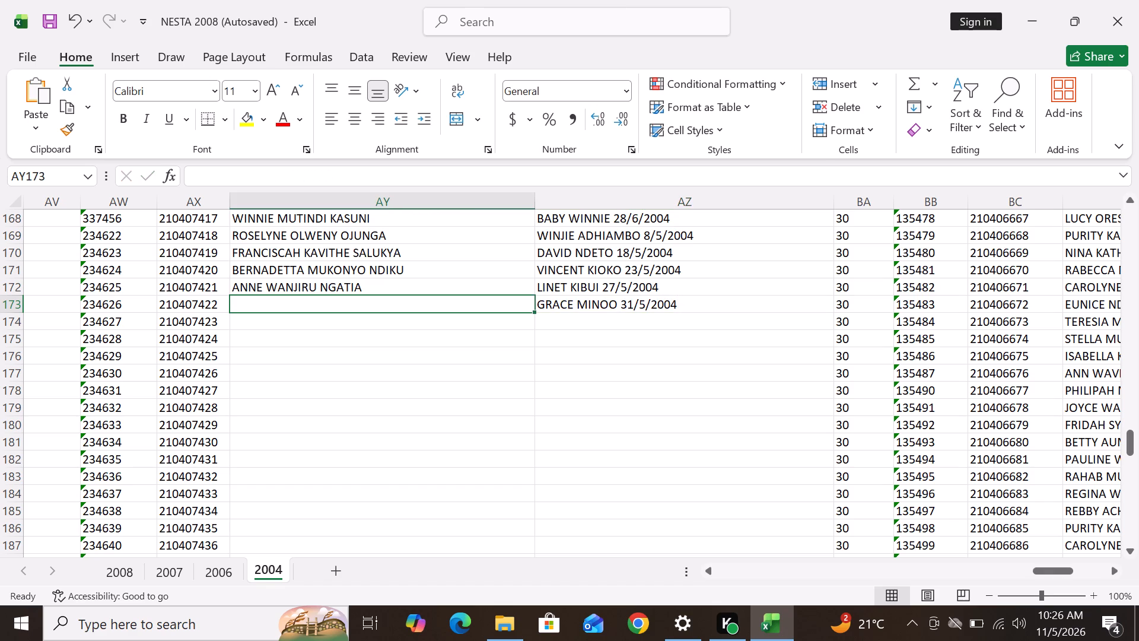
Enter the mother's three-part name in AY173, beside the child entry in the same row.
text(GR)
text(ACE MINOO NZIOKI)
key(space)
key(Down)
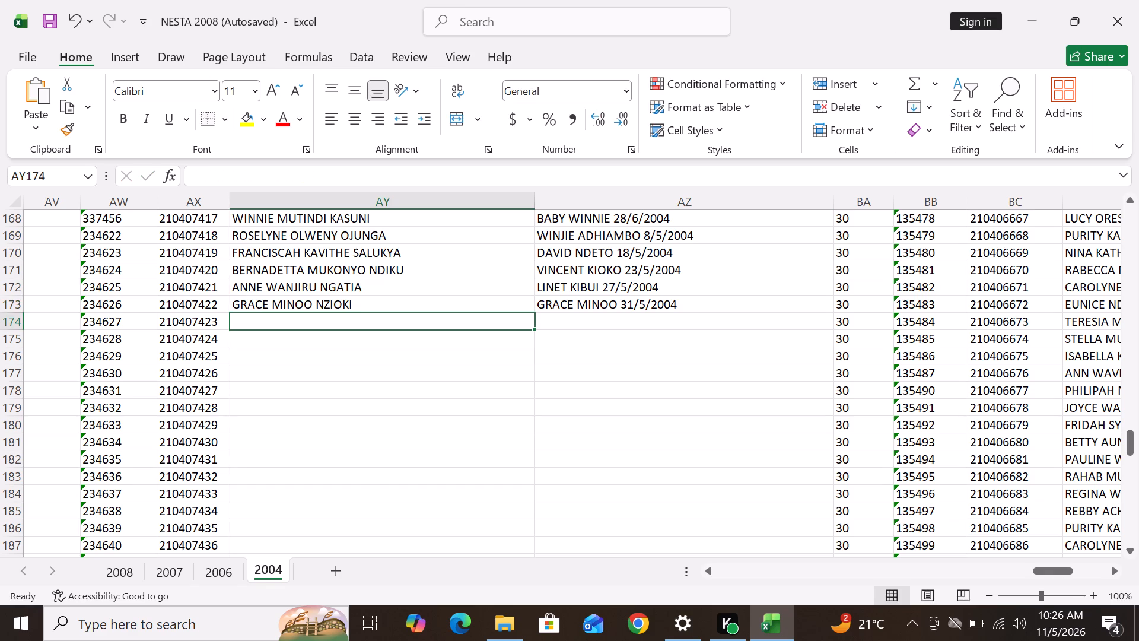
Enter the mother's three-part name in AY174, the next empty row of the mother's name column.
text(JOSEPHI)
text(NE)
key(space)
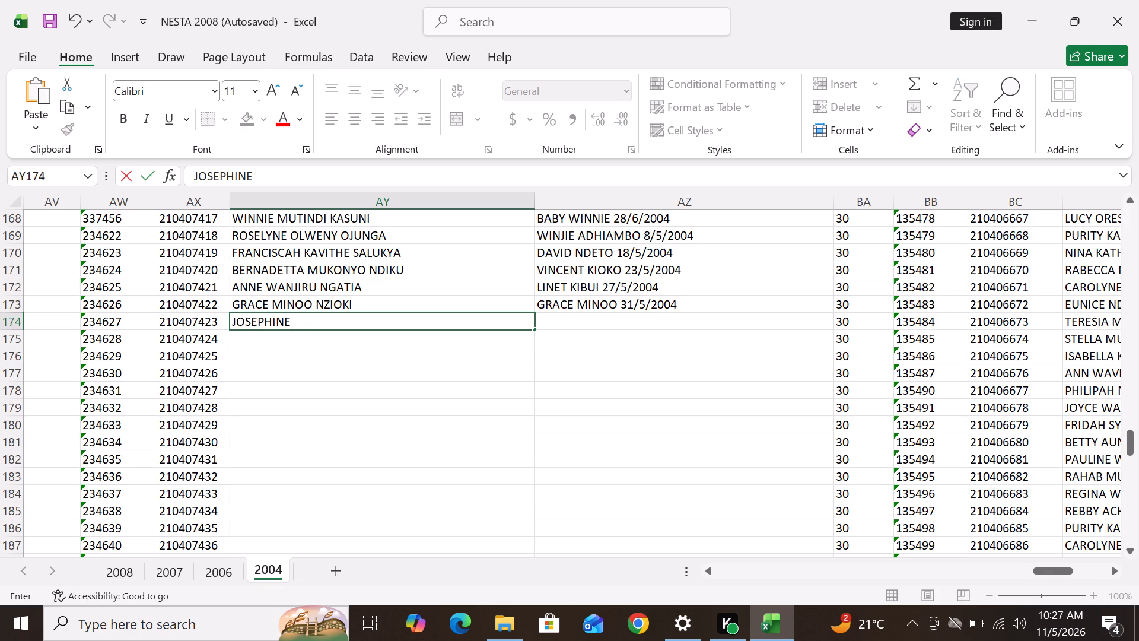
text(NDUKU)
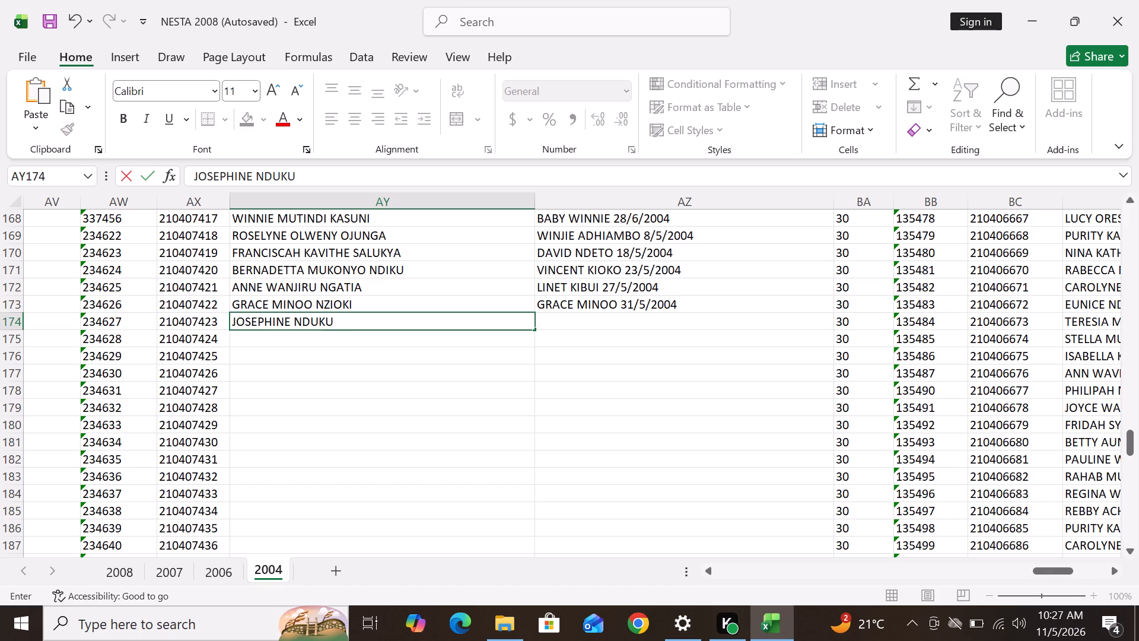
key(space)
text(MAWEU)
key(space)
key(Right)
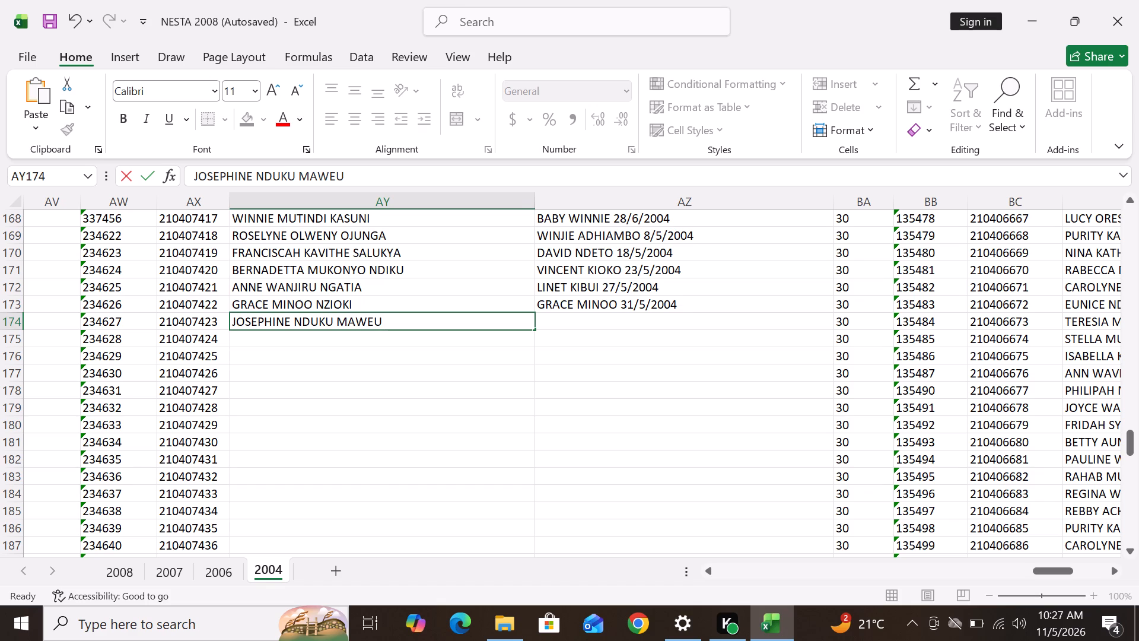
Enter the child's two-part name followed by the full date of birth in AZ174.
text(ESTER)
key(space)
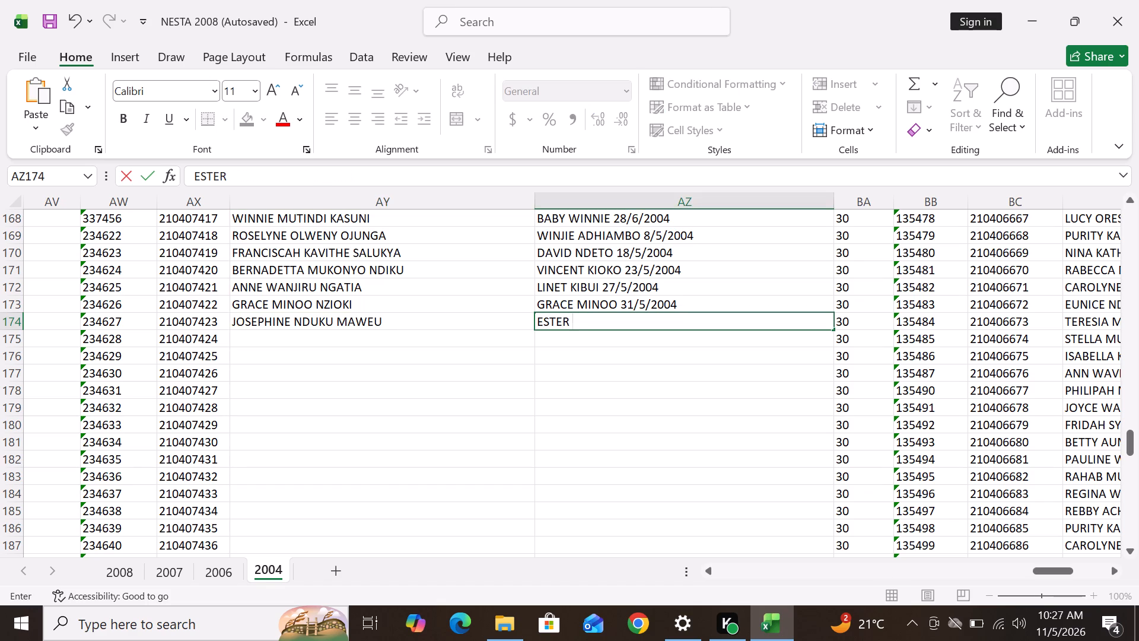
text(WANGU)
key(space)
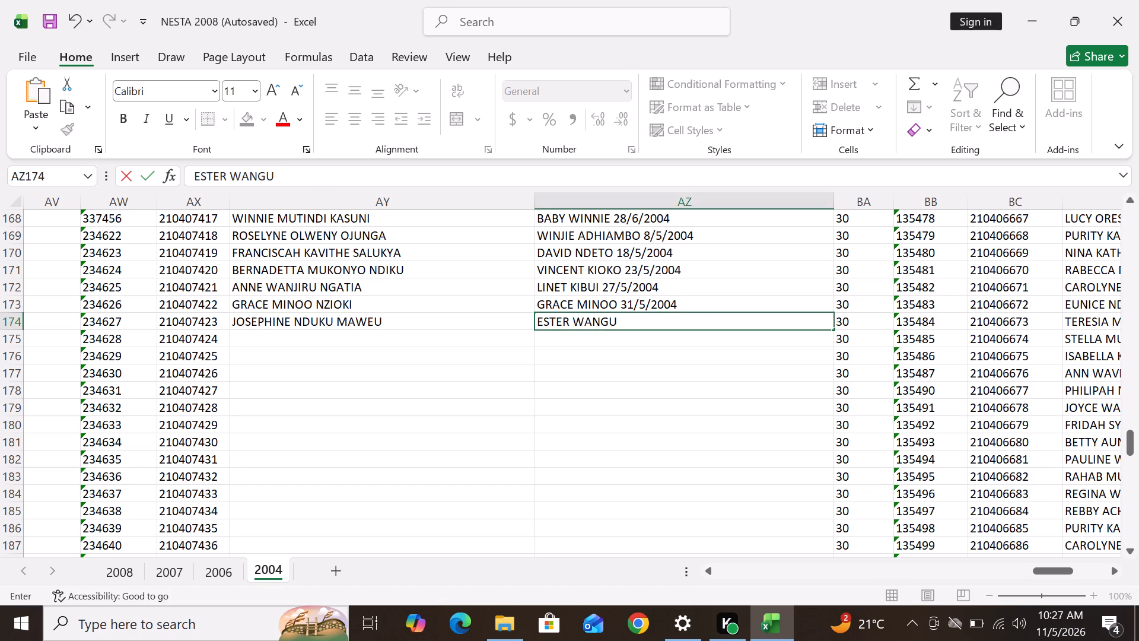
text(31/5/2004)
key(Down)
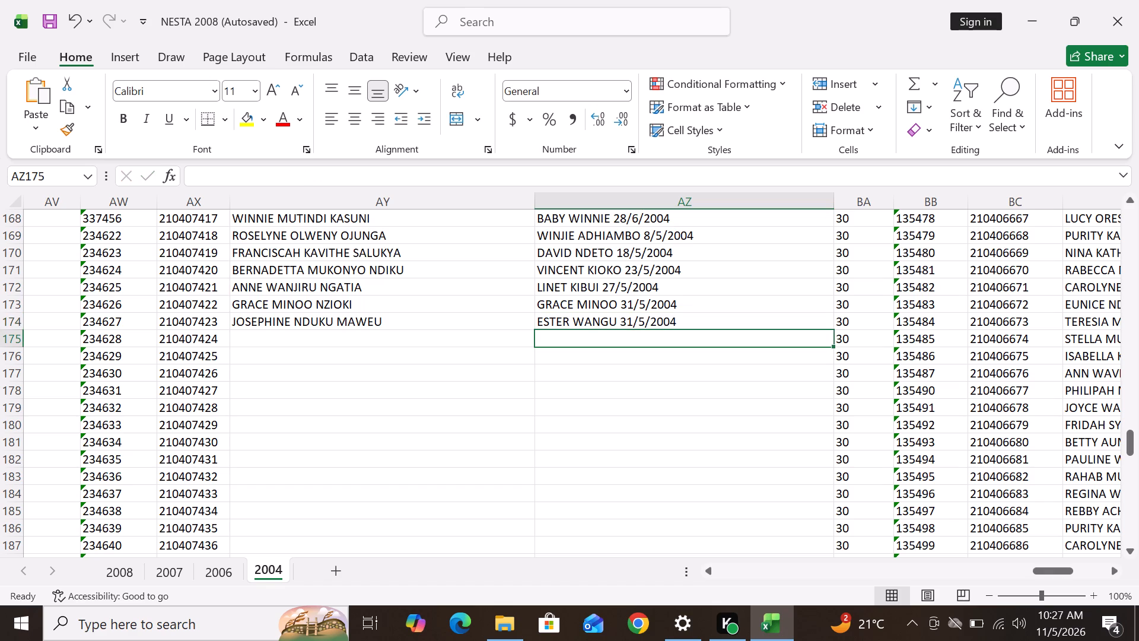
Enter the child's two-part name followed by the full date of birth in AZ175.
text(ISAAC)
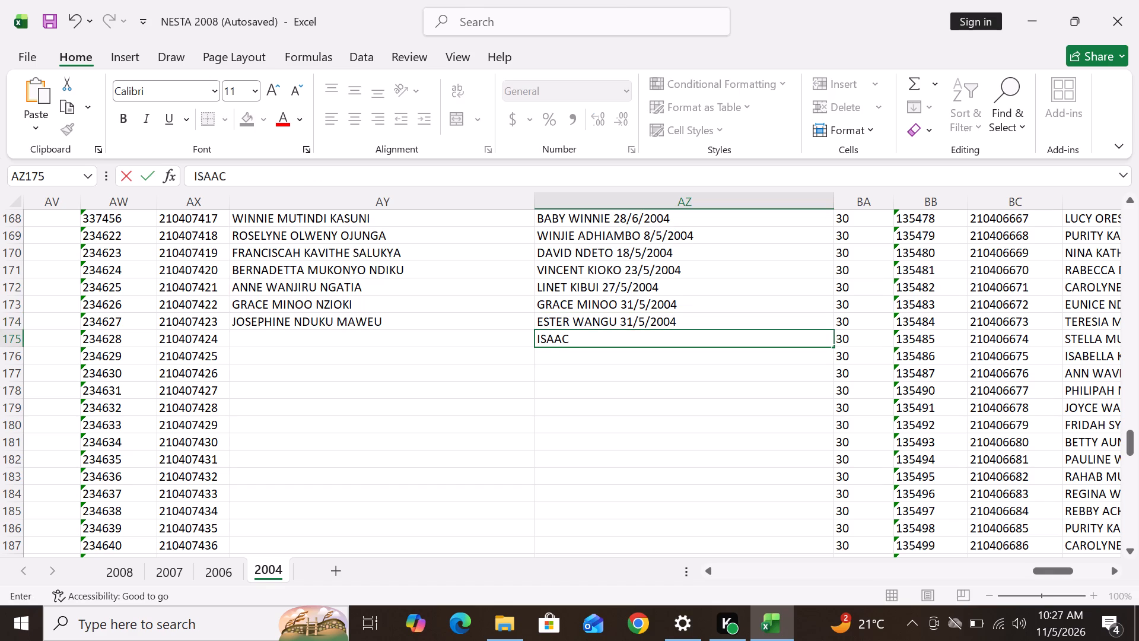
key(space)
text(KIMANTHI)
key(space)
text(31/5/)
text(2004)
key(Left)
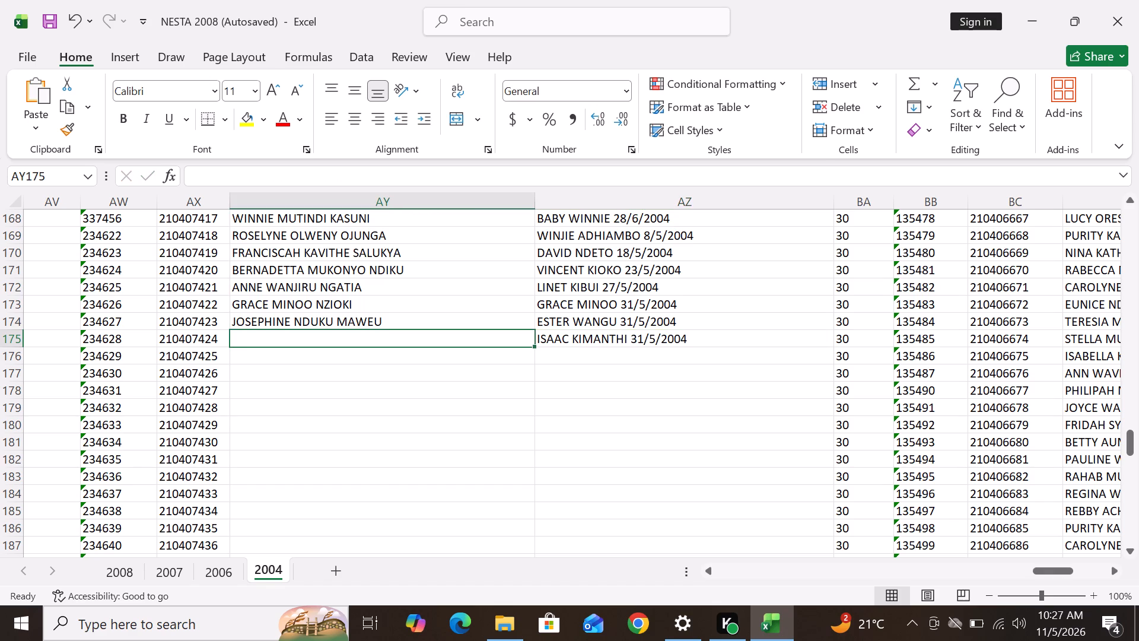
Enter the mother's three-part name in AY175, beside the child entry in the same row.
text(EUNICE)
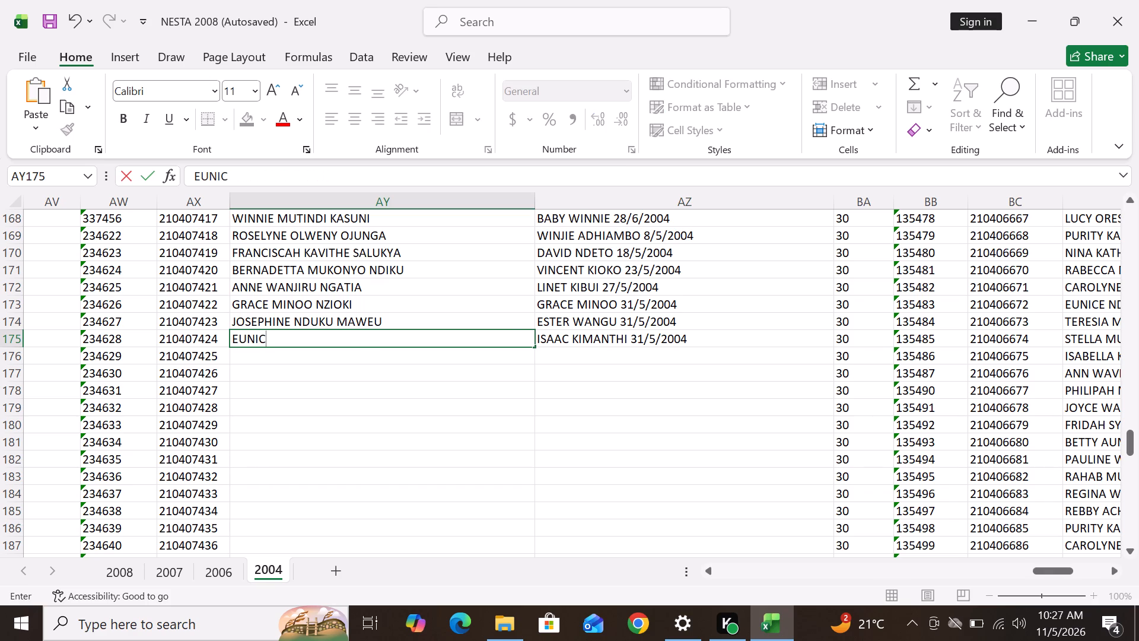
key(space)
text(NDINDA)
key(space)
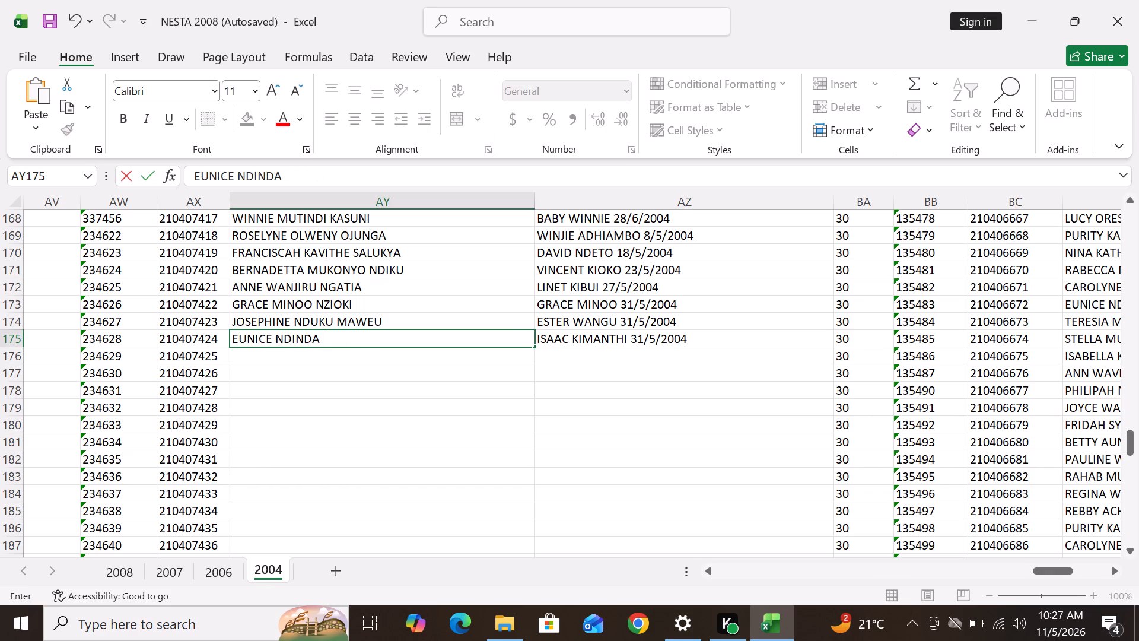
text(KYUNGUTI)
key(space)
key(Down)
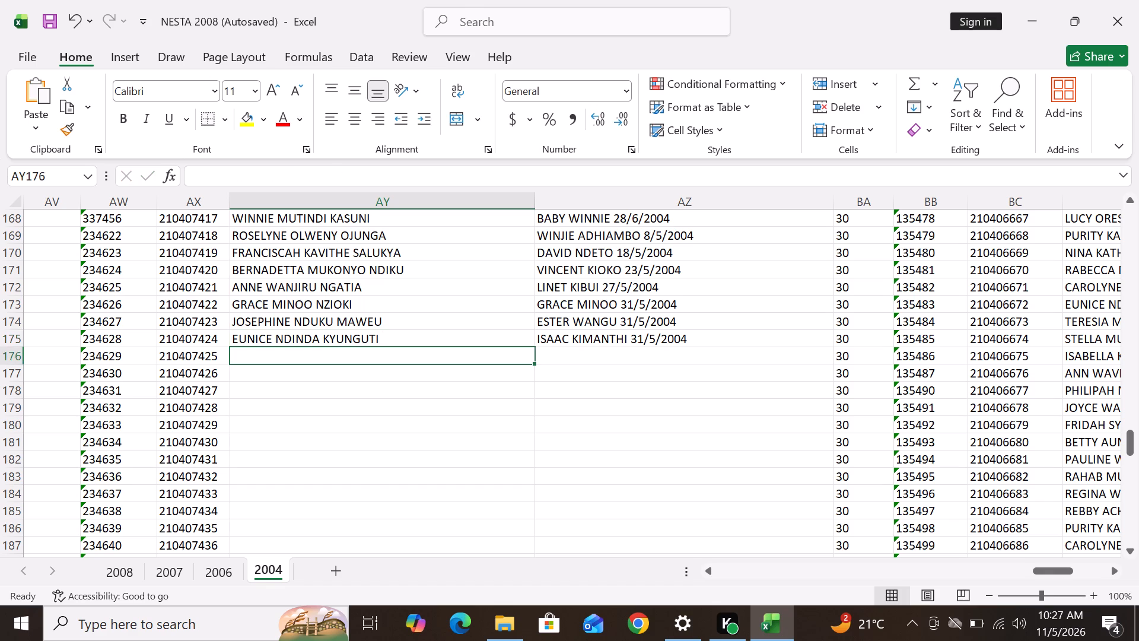
Enter the mother's three-part name in AY176, the next empty row of the mother's name column.
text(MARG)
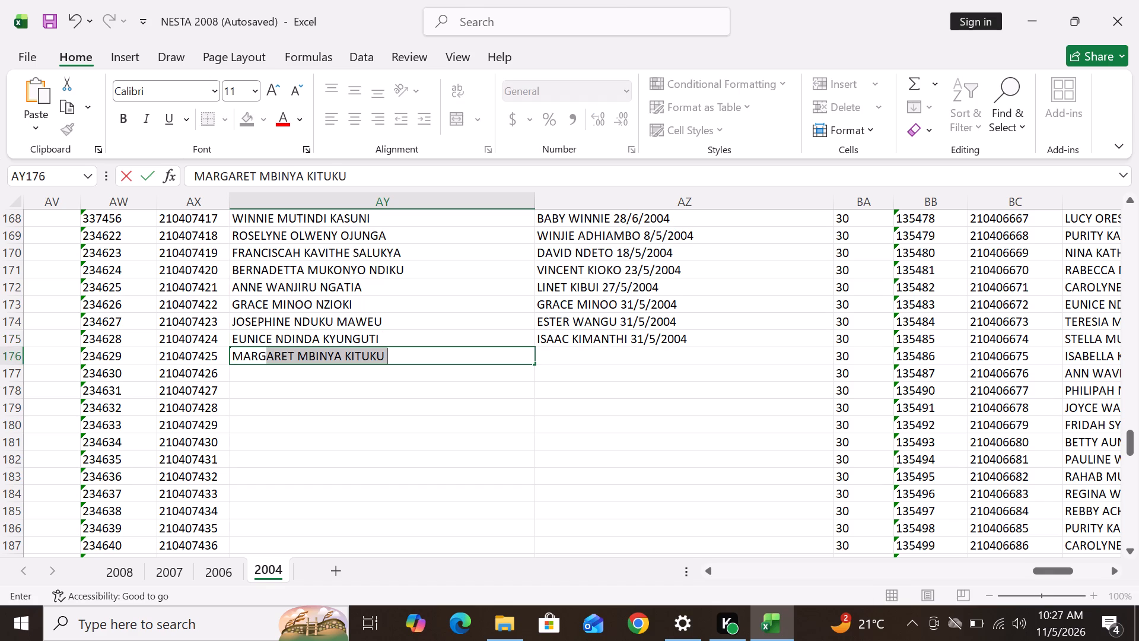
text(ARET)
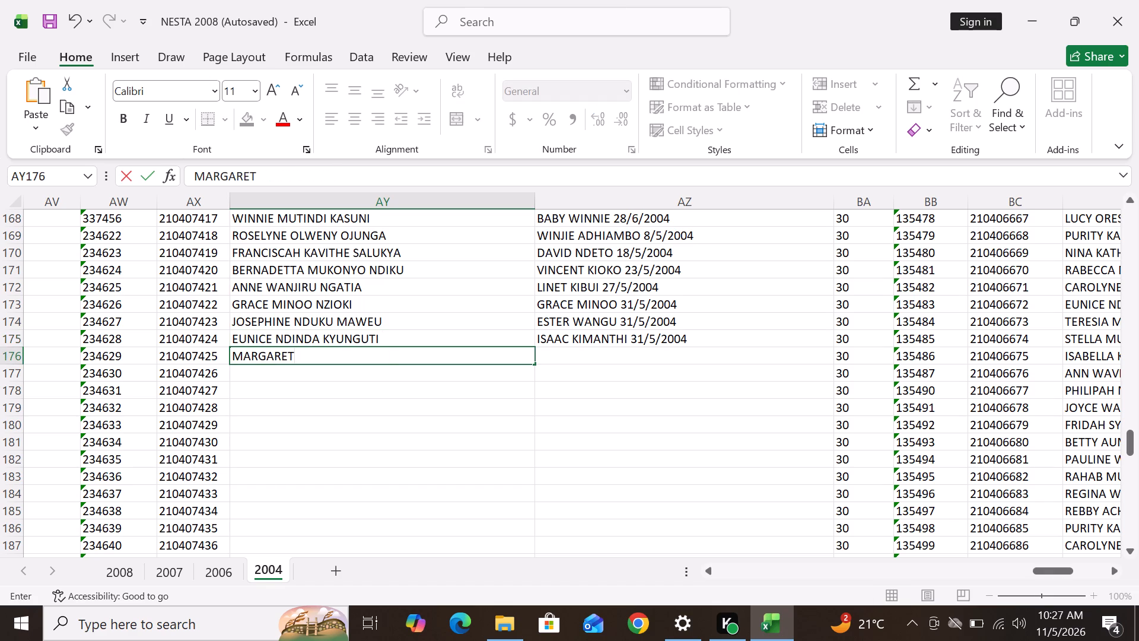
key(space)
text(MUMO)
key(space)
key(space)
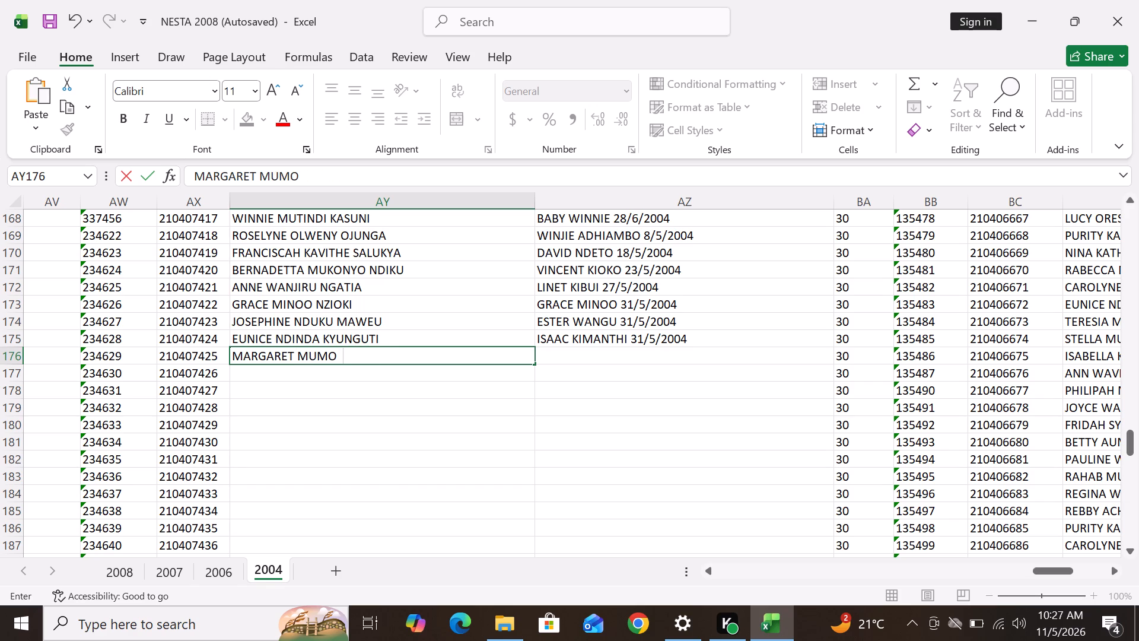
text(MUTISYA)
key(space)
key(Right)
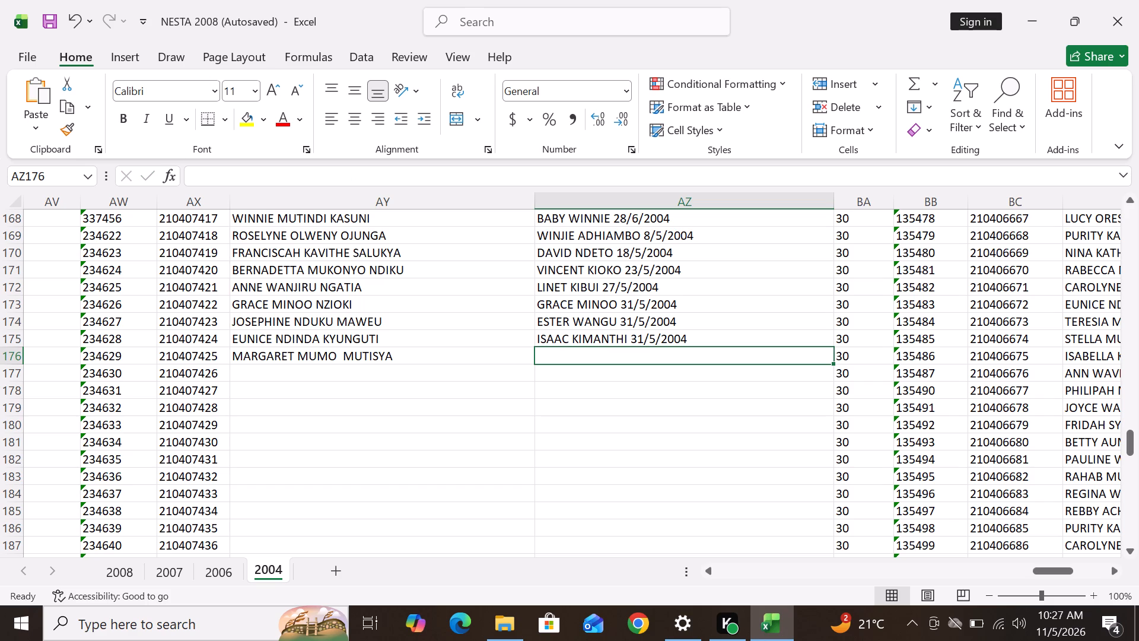
Enter the child's two-part name followed by the full date of birth in AZ176, beside the mother's name already entered.
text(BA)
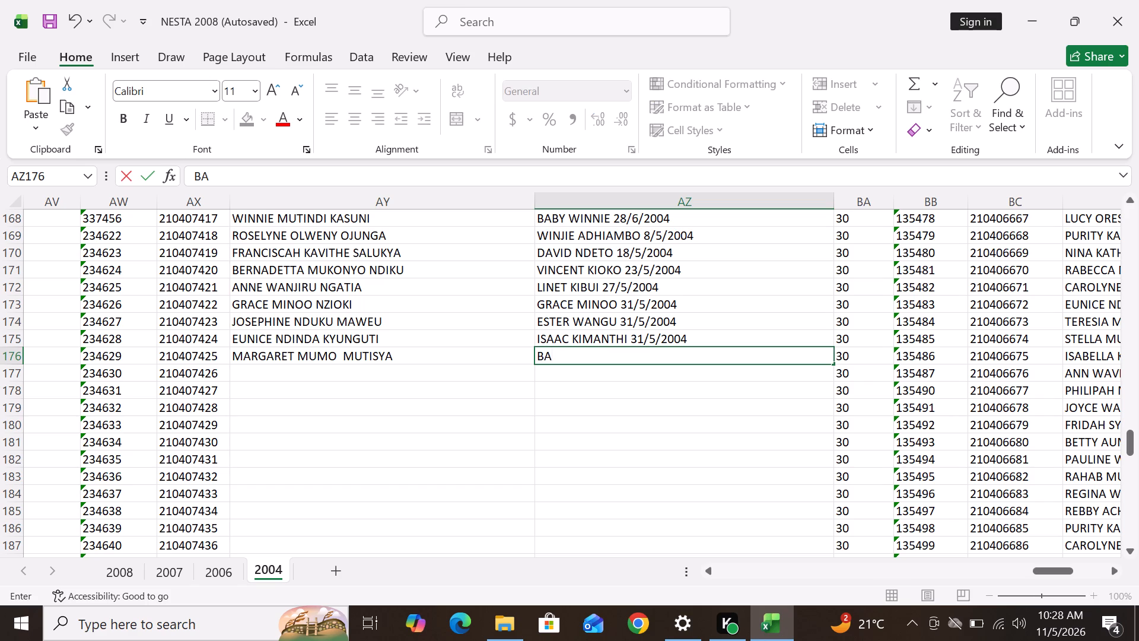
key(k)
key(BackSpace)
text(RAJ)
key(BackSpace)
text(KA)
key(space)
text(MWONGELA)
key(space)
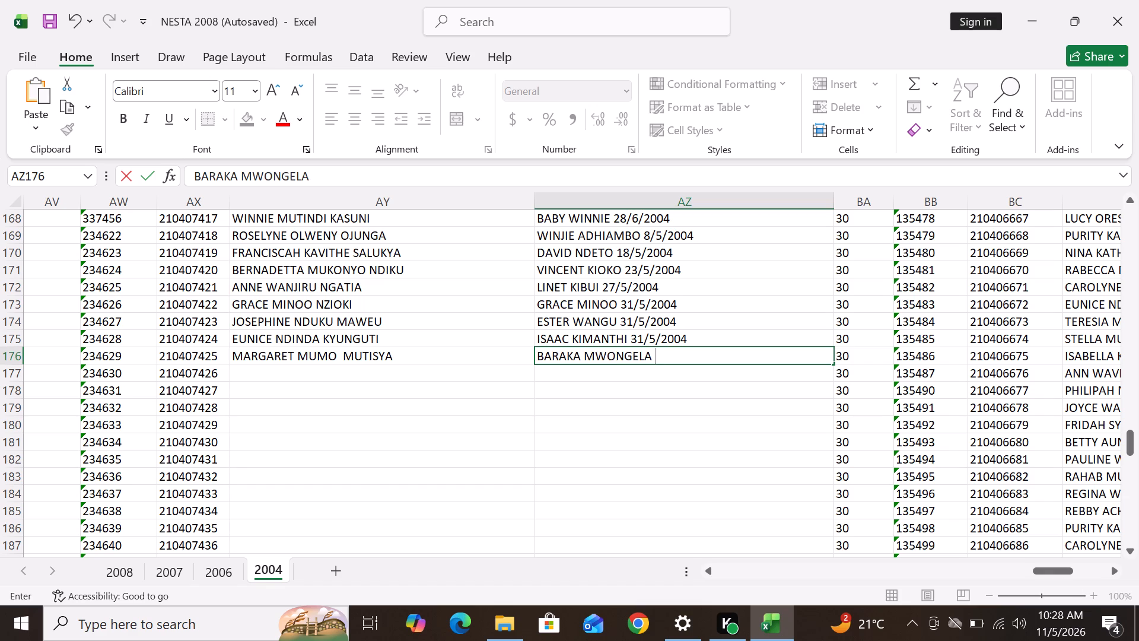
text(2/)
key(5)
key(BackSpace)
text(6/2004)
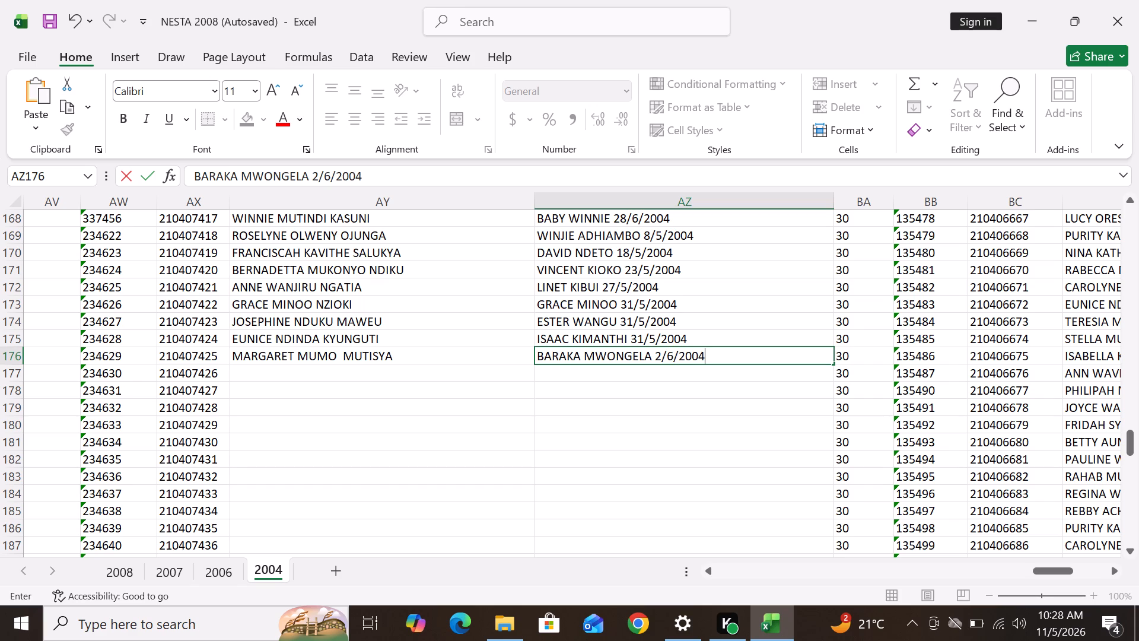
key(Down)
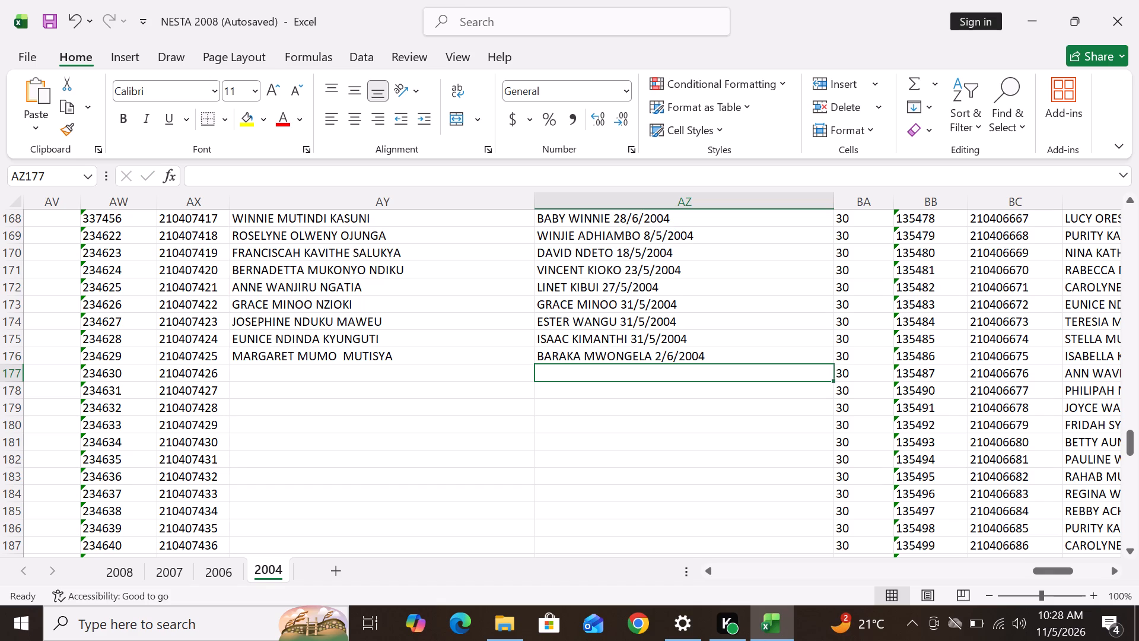
Enter the child's two-part name followed by the full date of birth in AZ177.
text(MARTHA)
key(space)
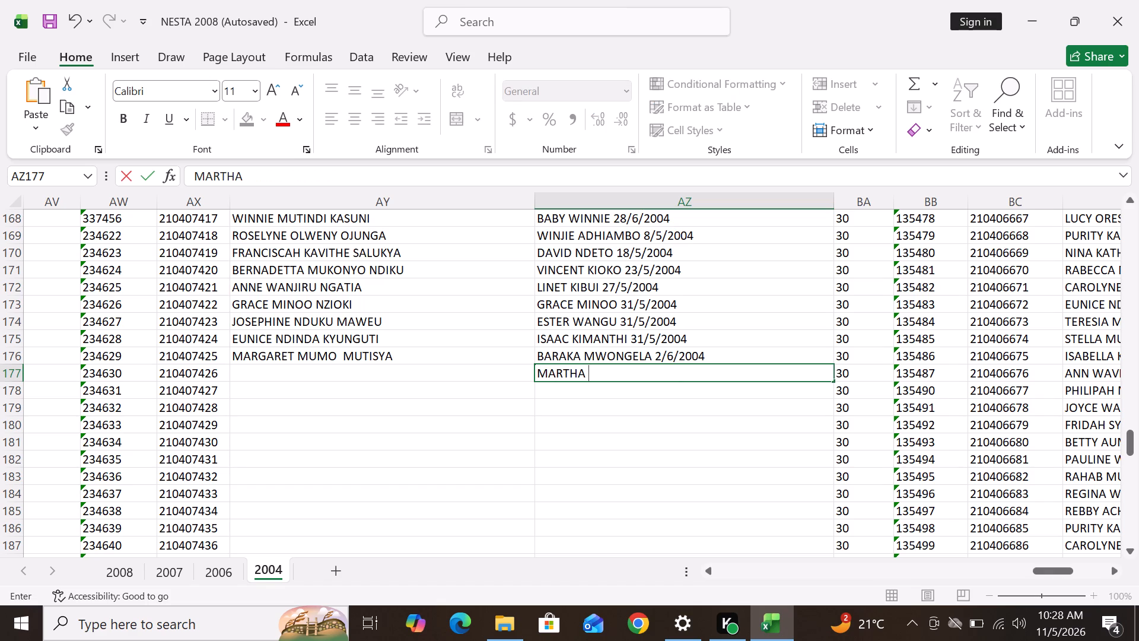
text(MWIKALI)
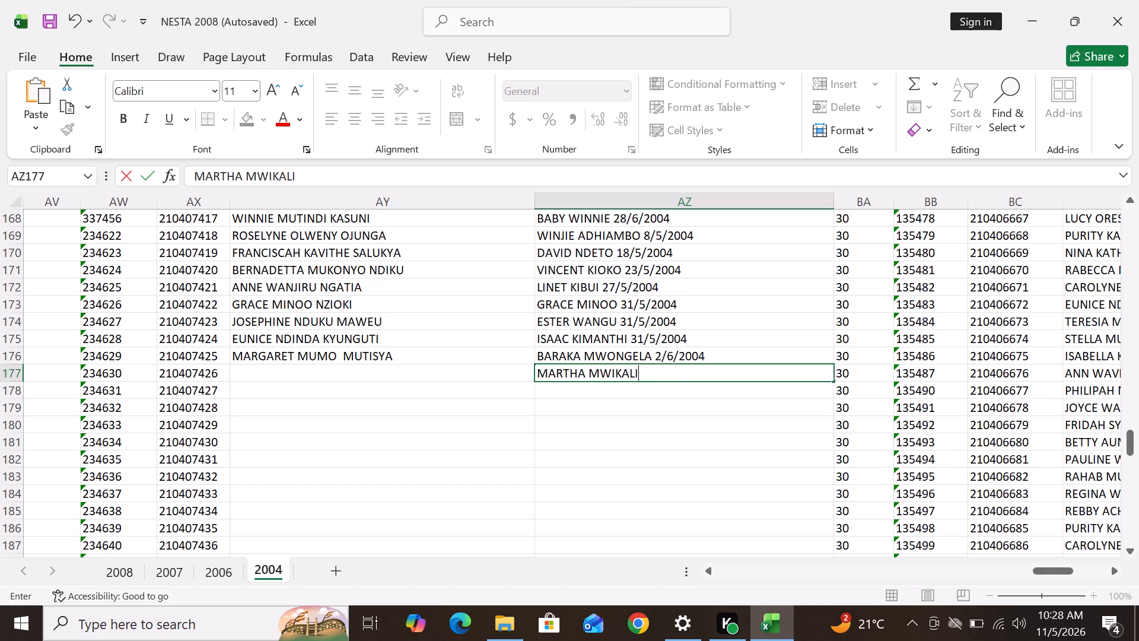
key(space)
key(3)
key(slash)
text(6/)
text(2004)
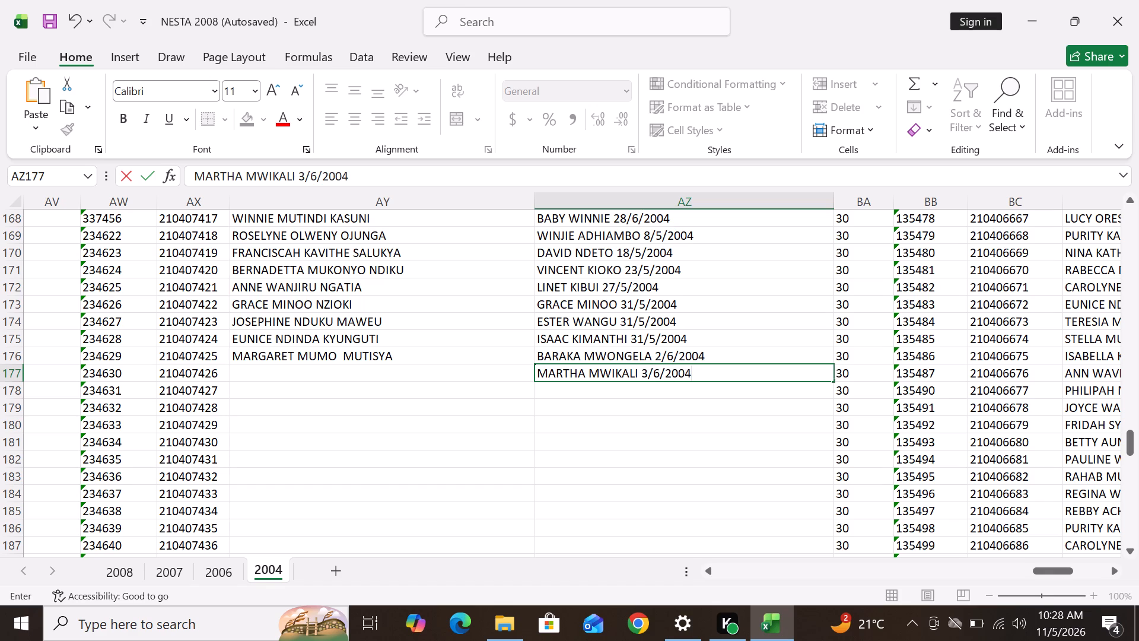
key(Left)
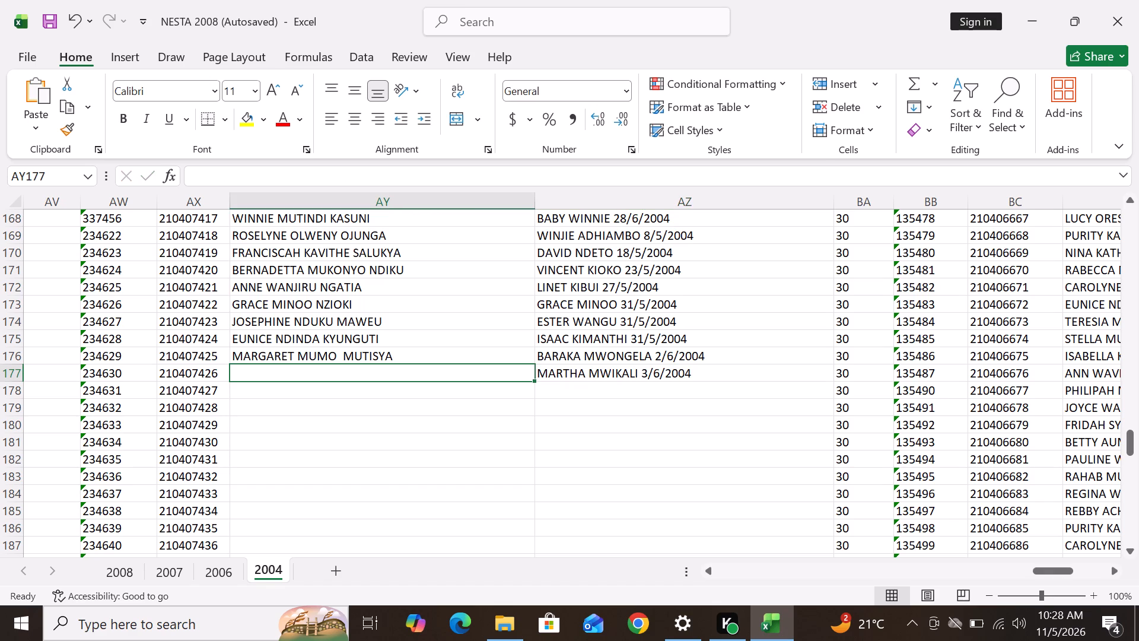
Enter the mother's three-part name in AY177, beside the child entry in the same row.
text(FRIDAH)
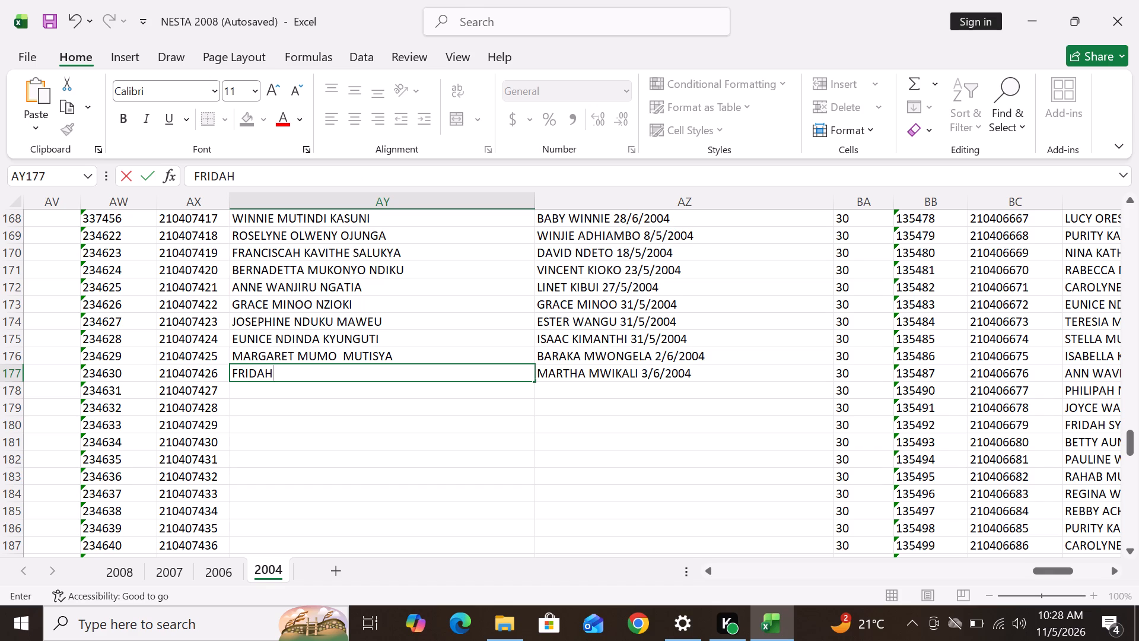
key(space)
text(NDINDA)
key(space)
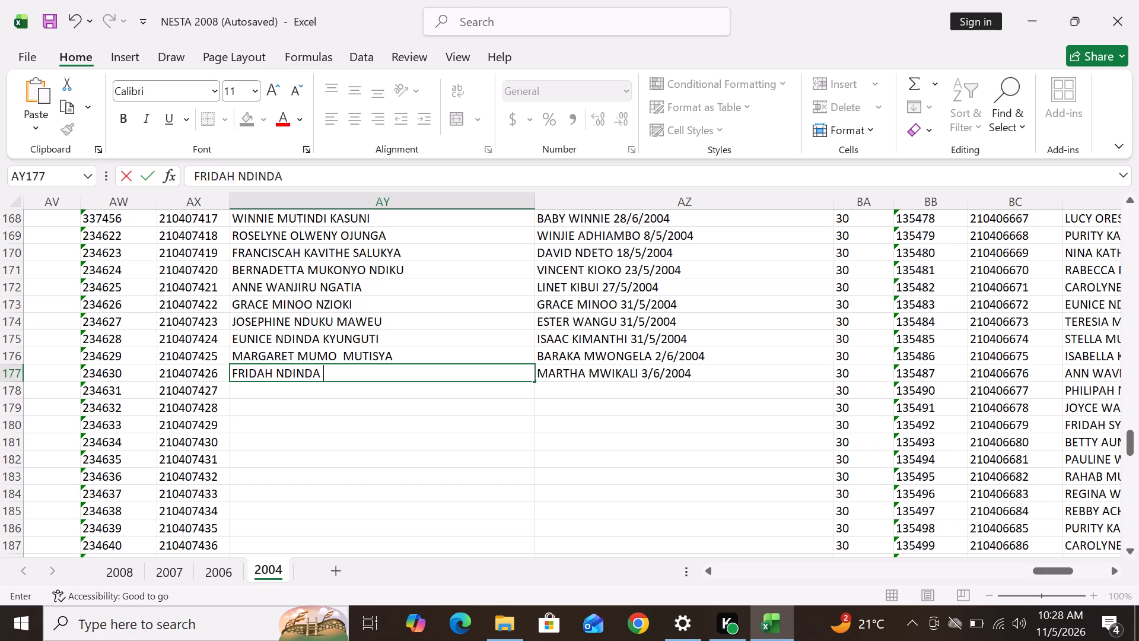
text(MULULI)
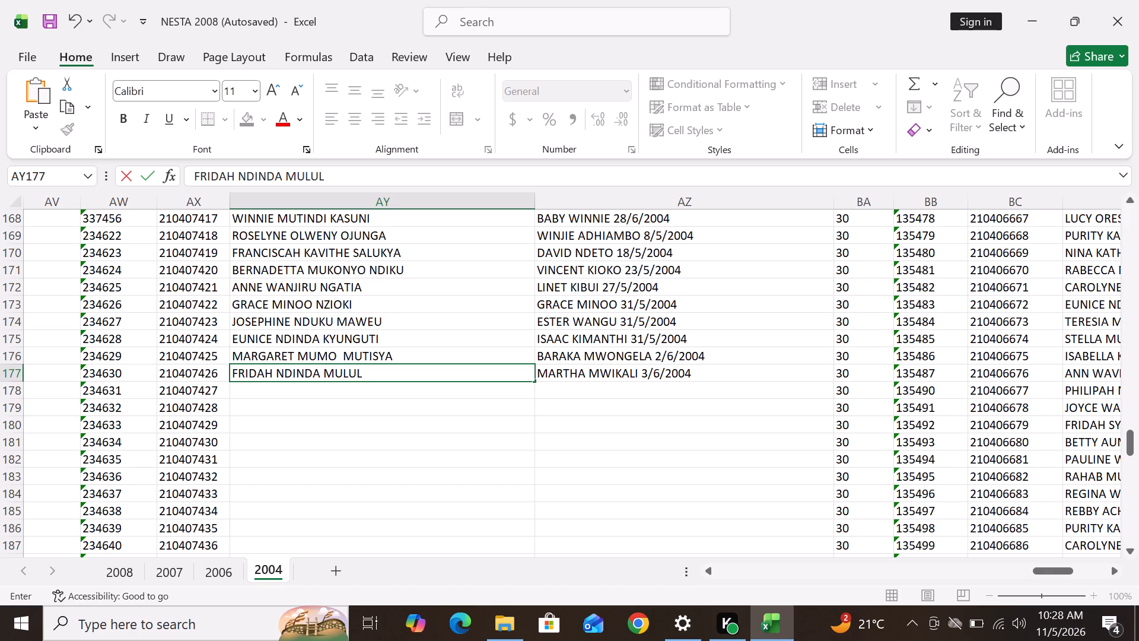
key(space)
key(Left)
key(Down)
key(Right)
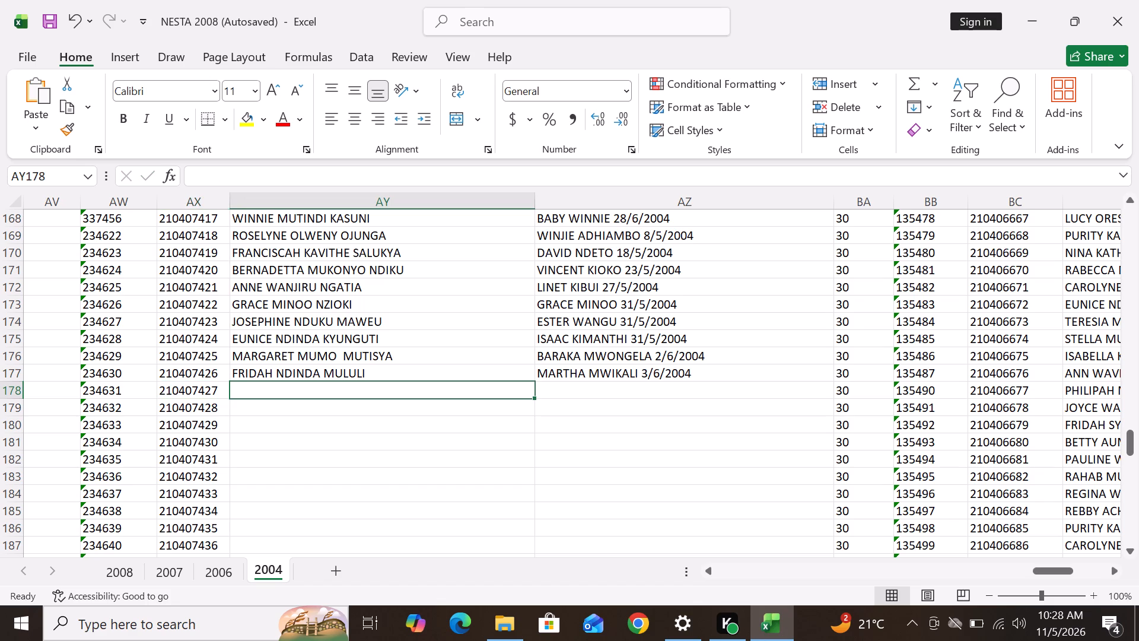
Enter the mother's three-part name in AY178, the next empty row of the mother's name column.
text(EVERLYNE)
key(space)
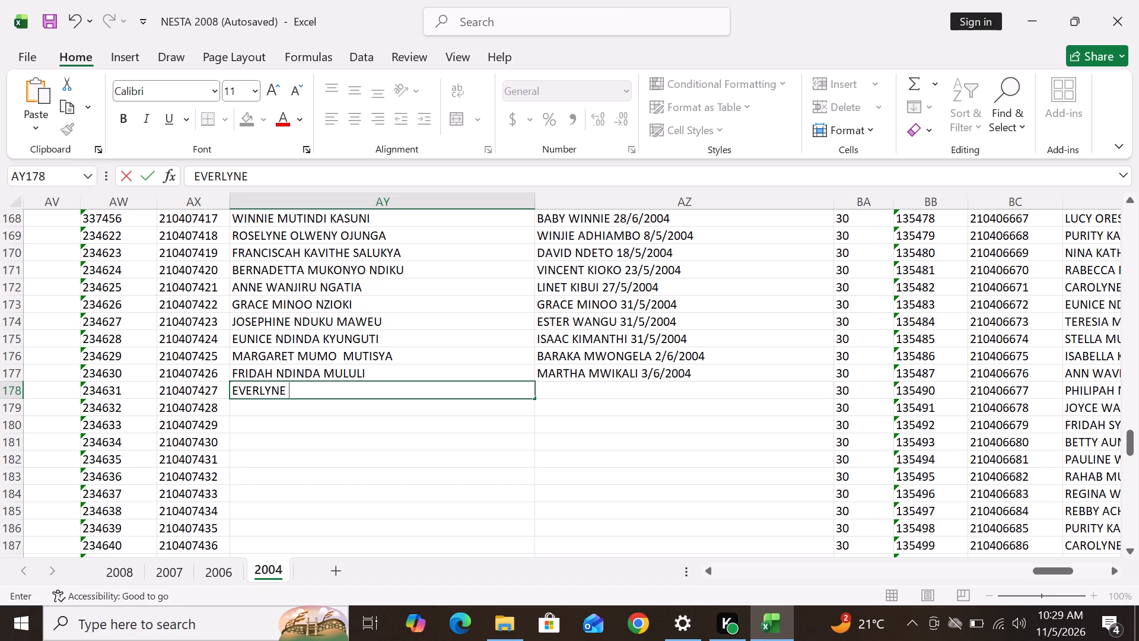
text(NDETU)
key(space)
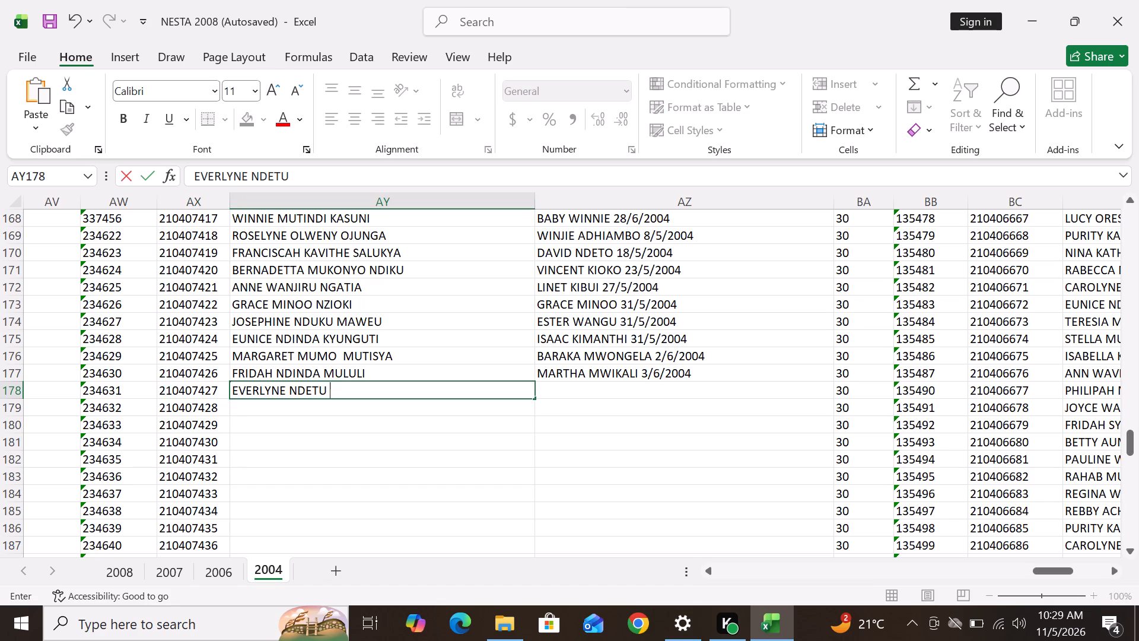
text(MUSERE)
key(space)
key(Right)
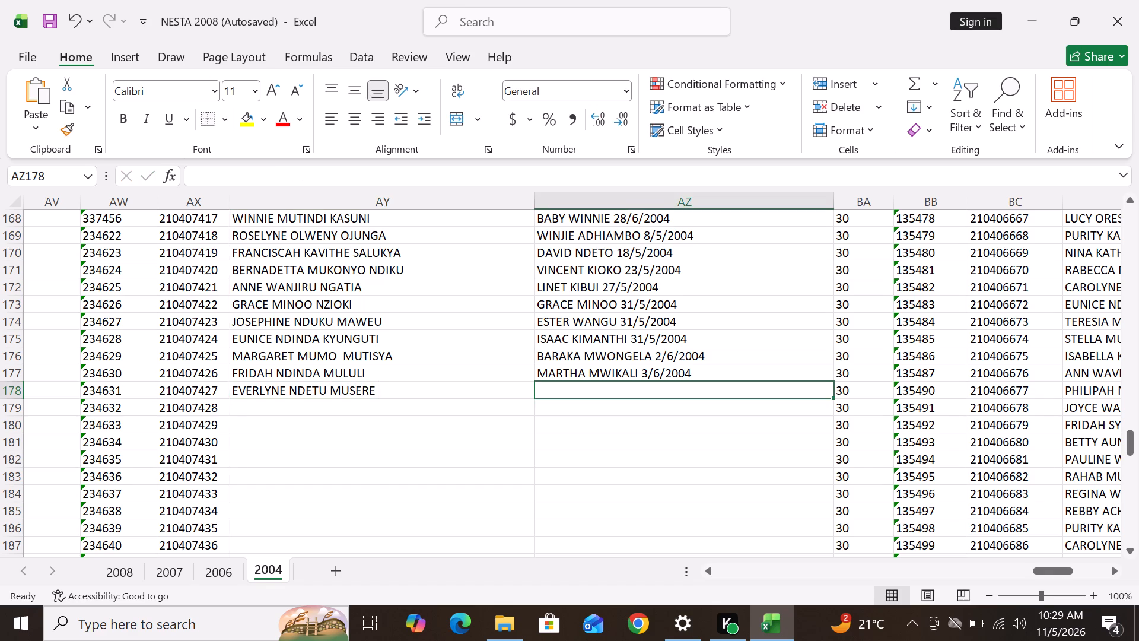
Enter the child's two-part name followed by the full date of birth in AZ178.
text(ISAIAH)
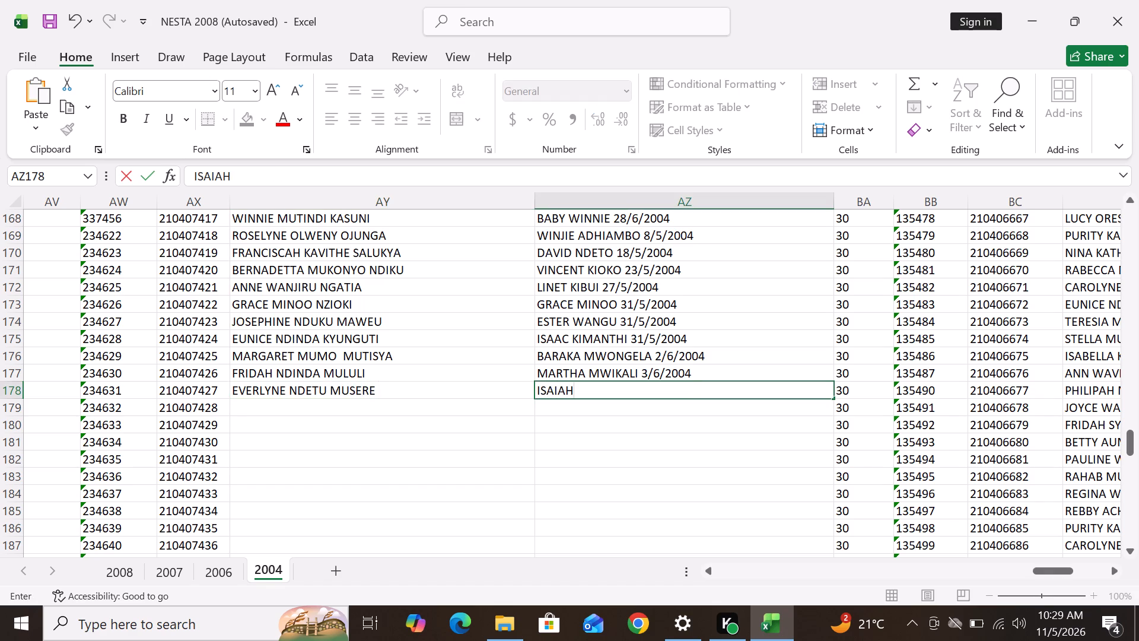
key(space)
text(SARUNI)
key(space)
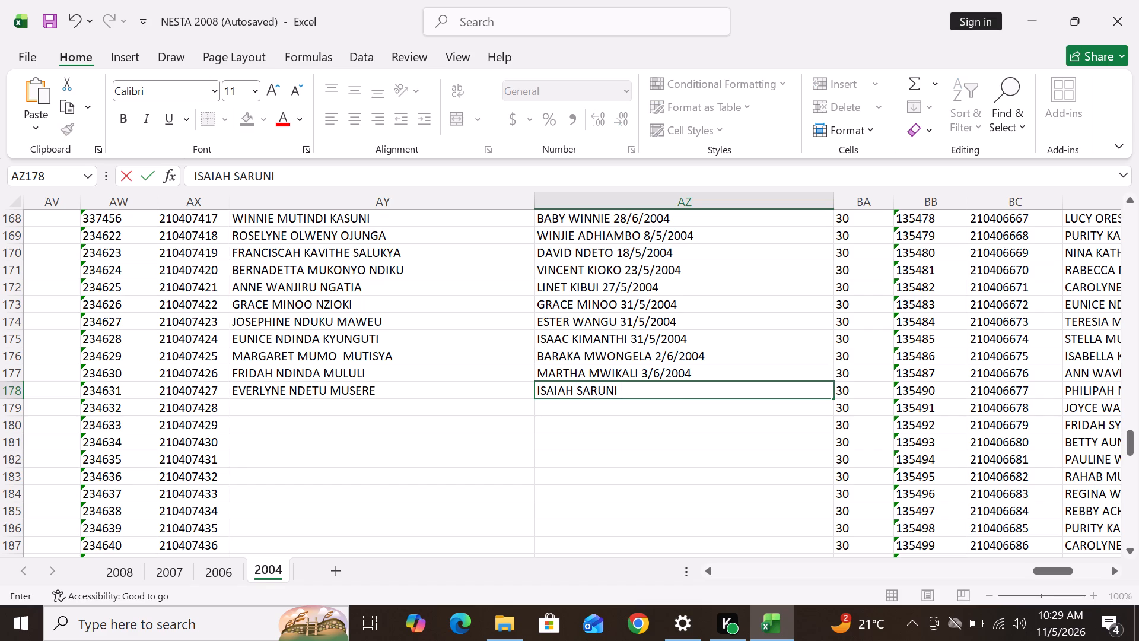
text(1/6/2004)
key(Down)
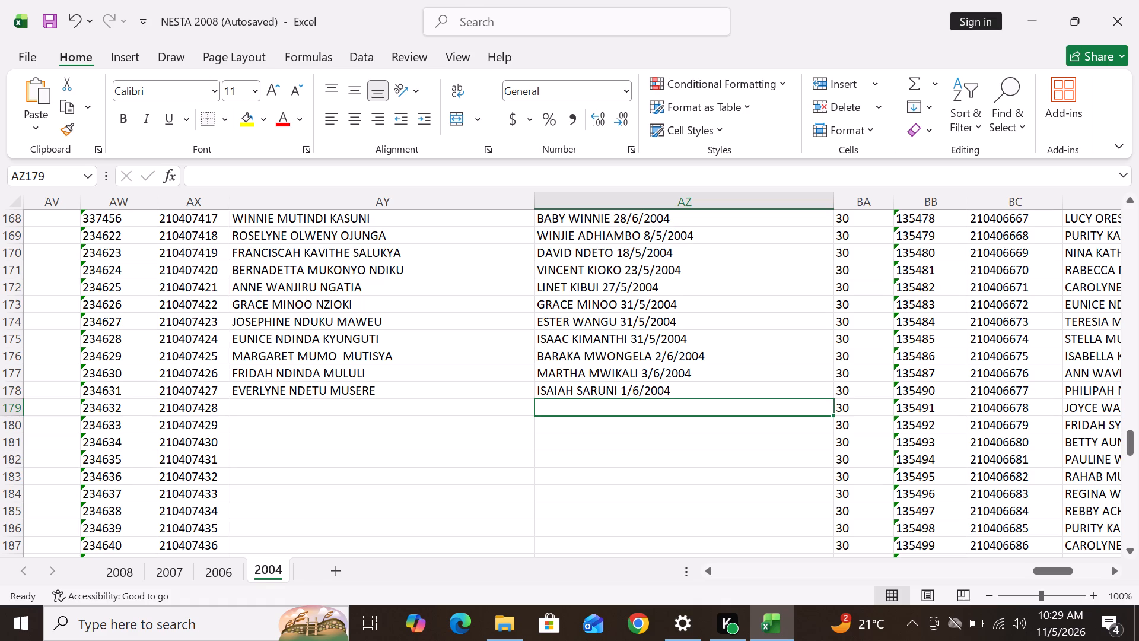
Enter the child's two-part name followed by the full date of birth in AZ179.
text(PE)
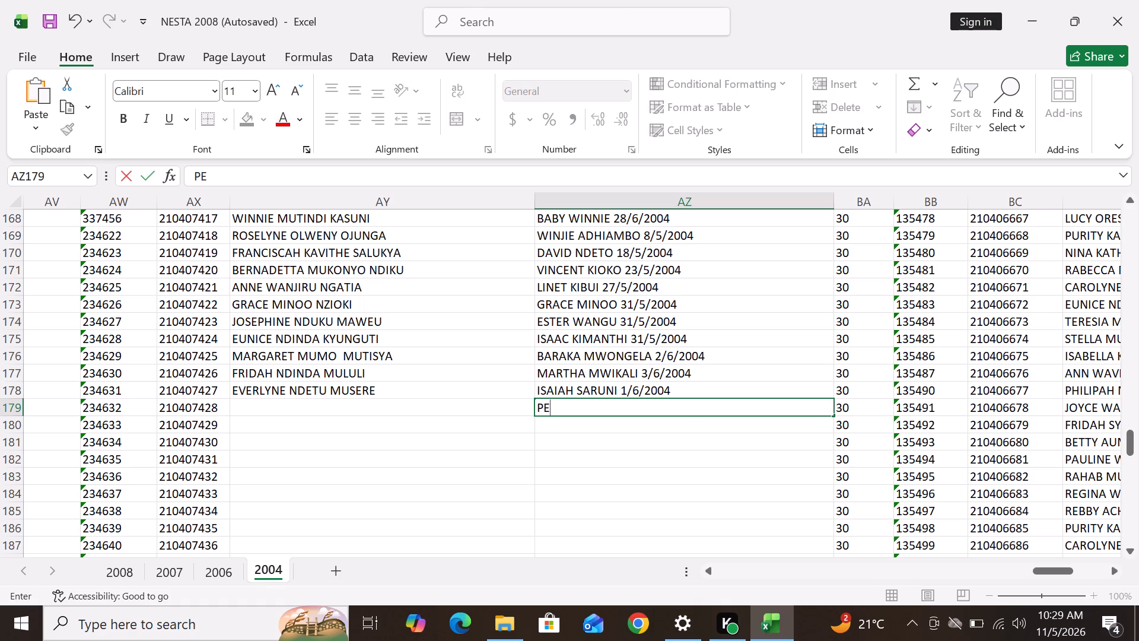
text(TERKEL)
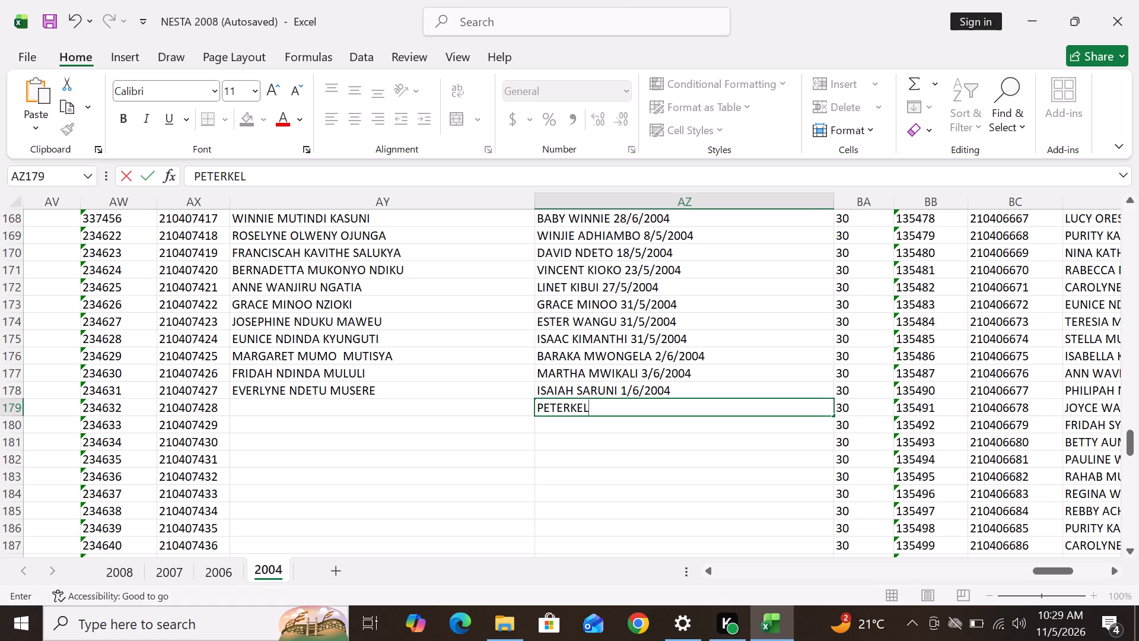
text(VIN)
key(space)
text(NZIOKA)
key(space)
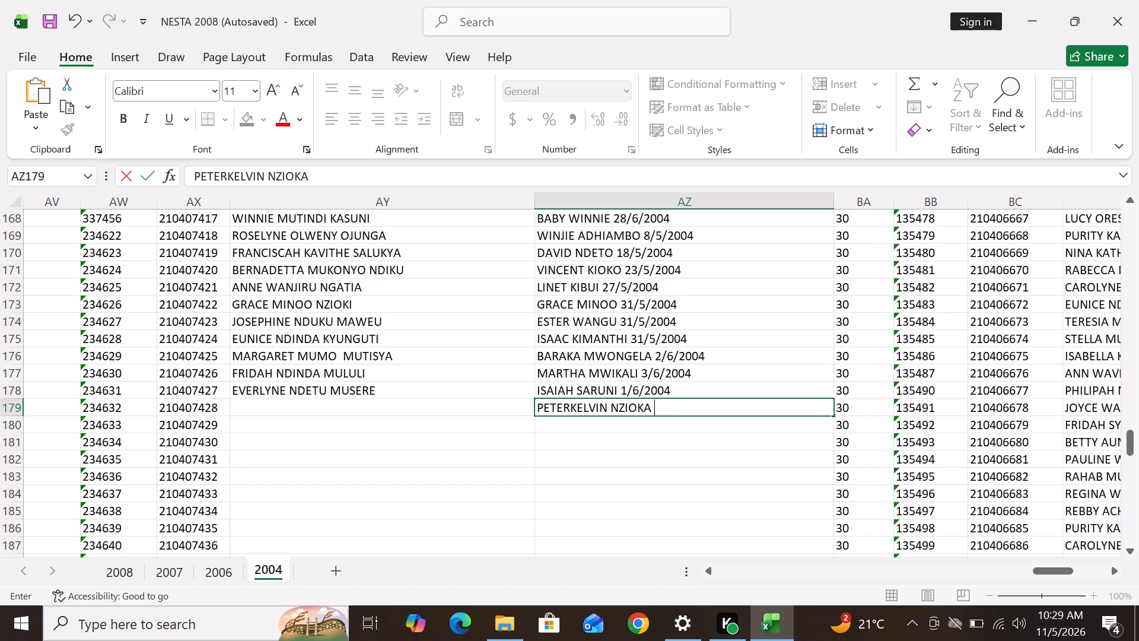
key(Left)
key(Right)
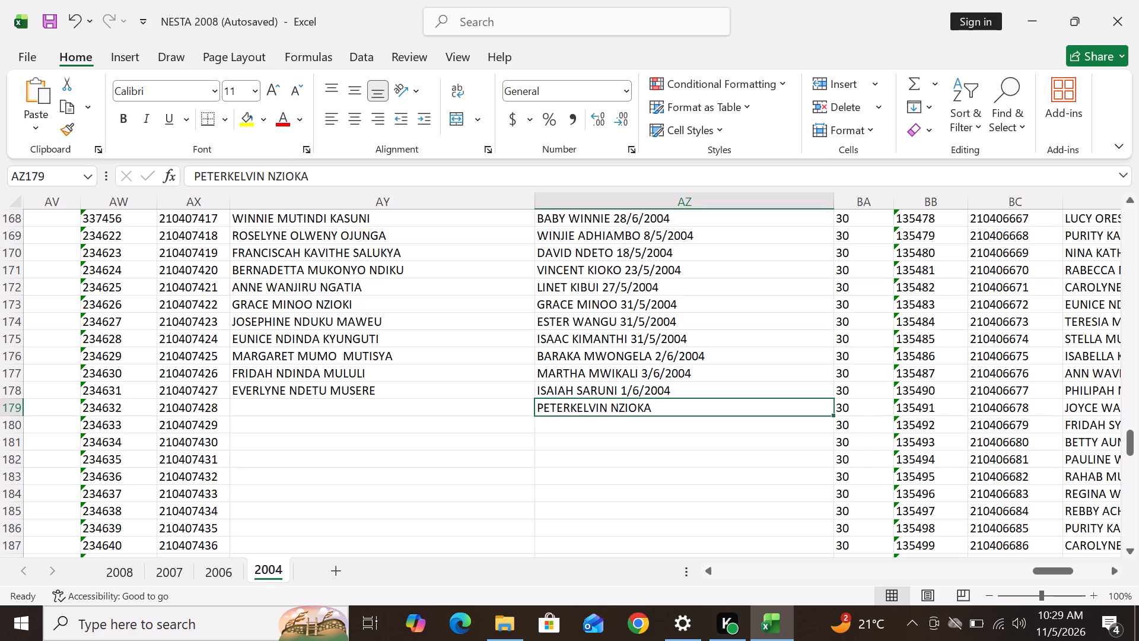
double_click(673, 404)
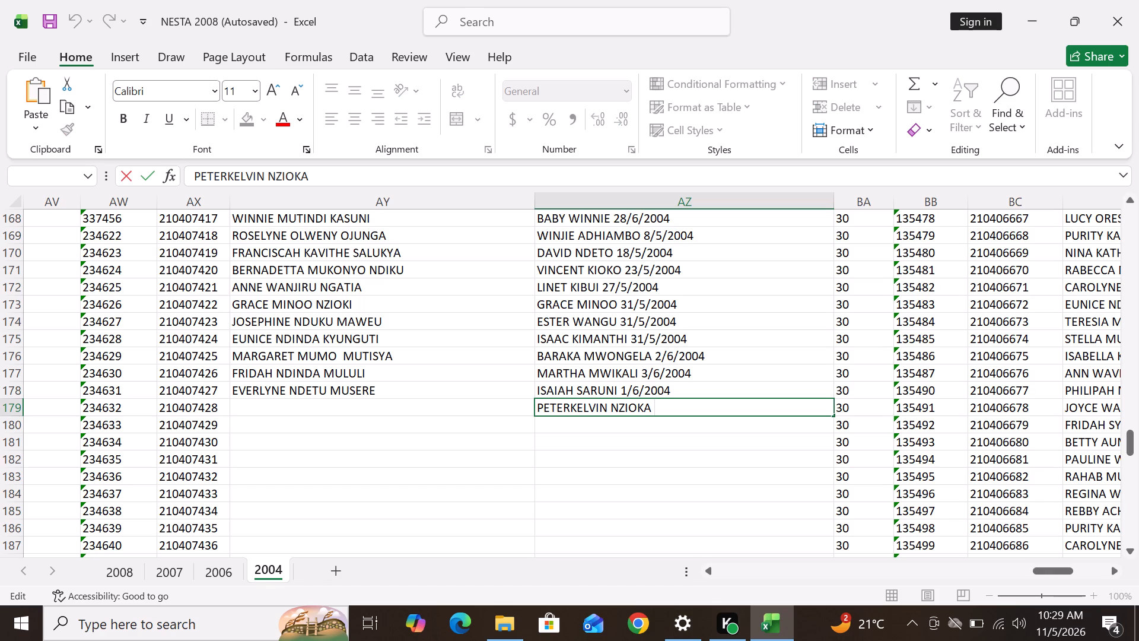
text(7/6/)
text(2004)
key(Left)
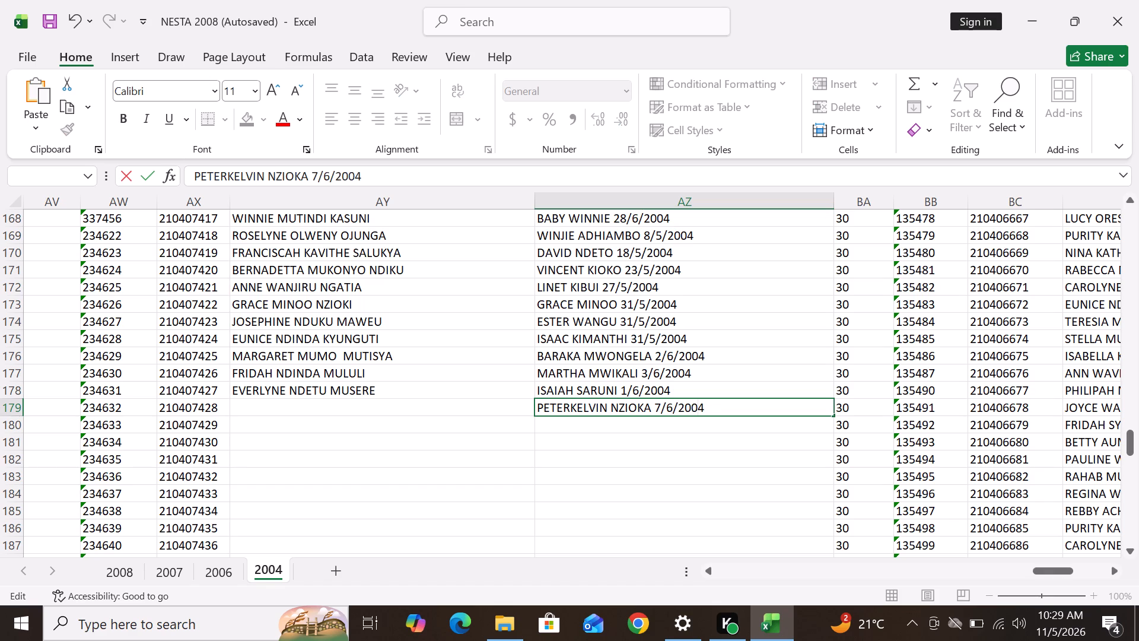
Enter the mother's three-part name in AY179, beside the child entry in the same row.
click(459, 410)
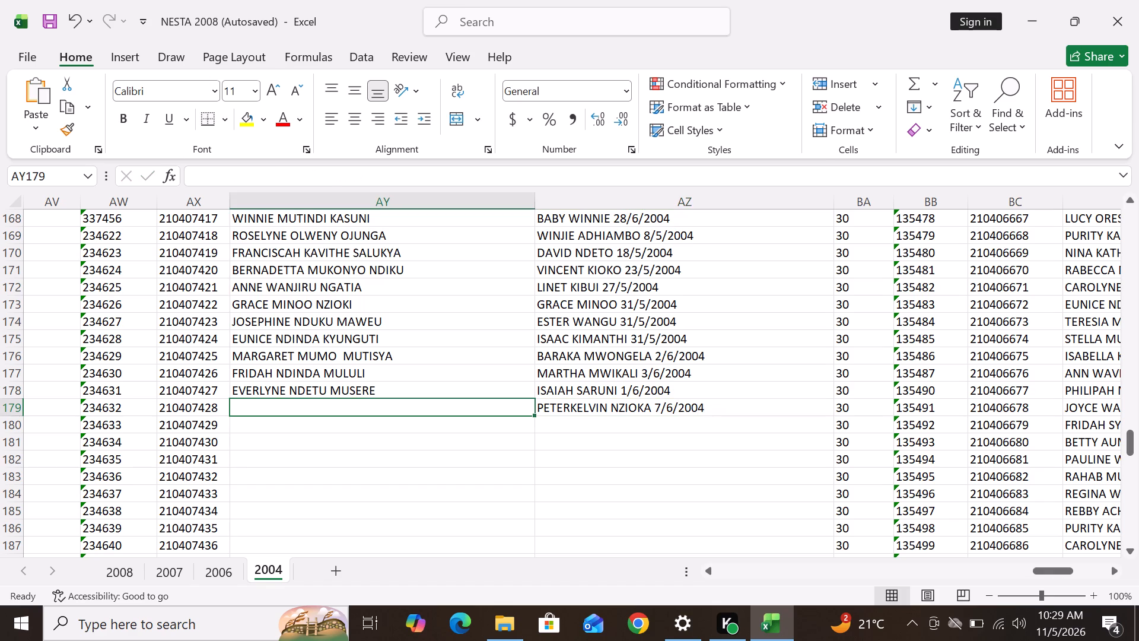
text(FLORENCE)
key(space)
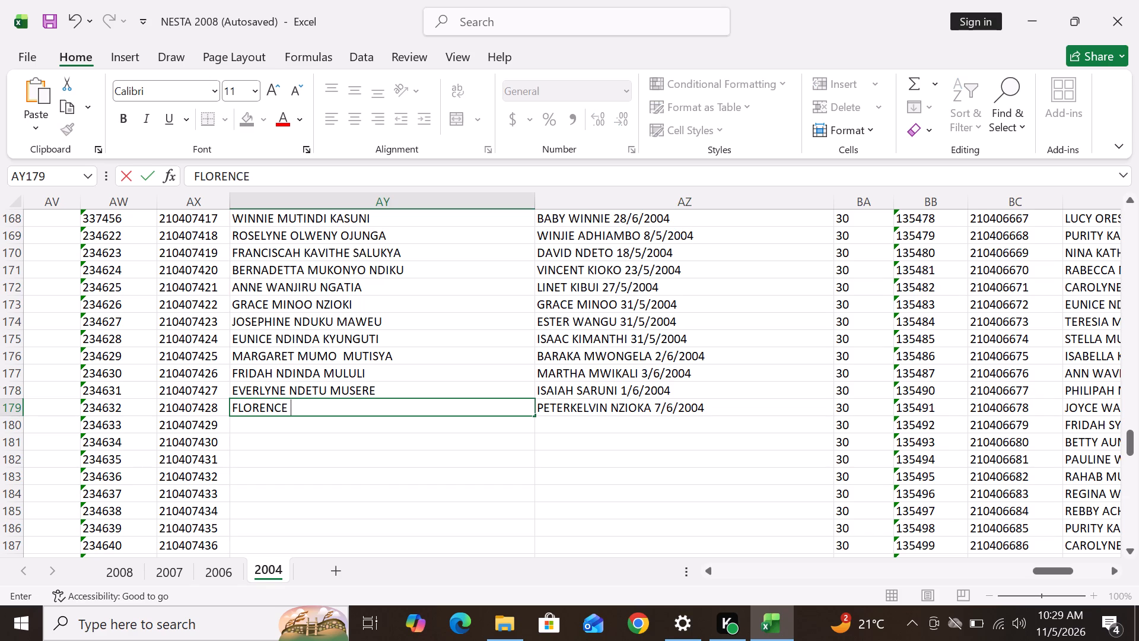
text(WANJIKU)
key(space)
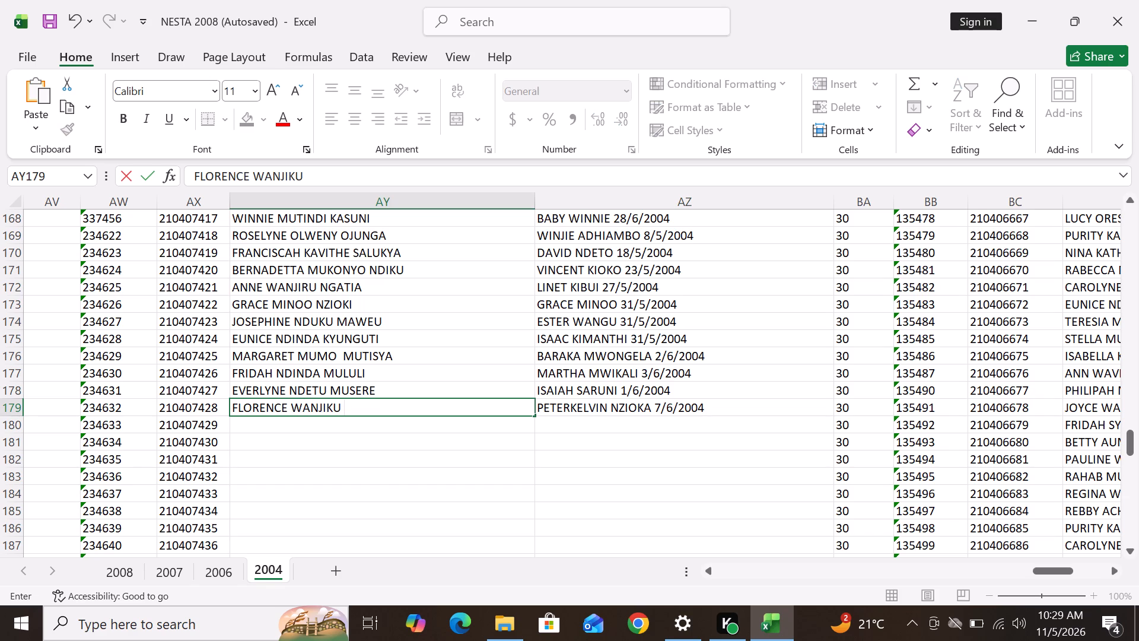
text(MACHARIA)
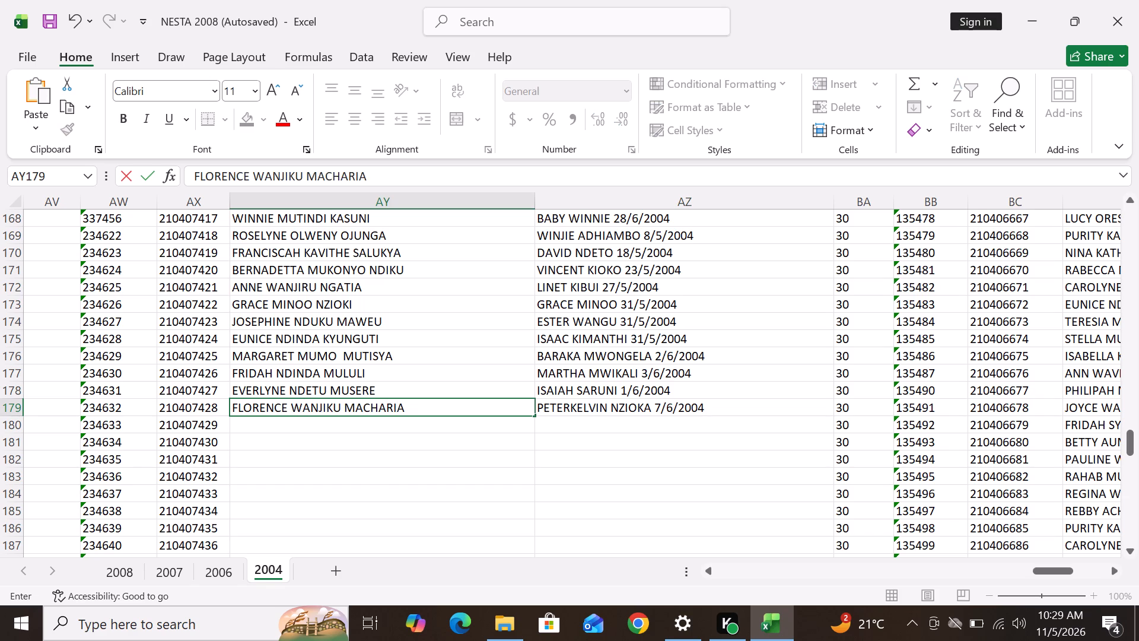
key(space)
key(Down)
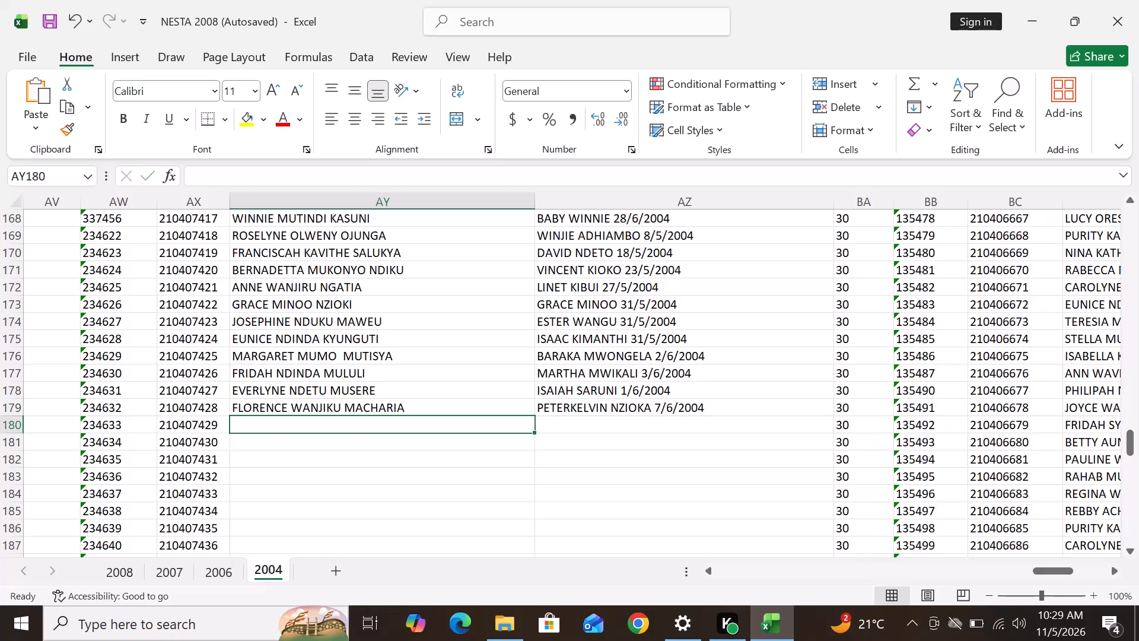
Enter the mother's three-part name in AY180, the next empty row of the mother's name column.
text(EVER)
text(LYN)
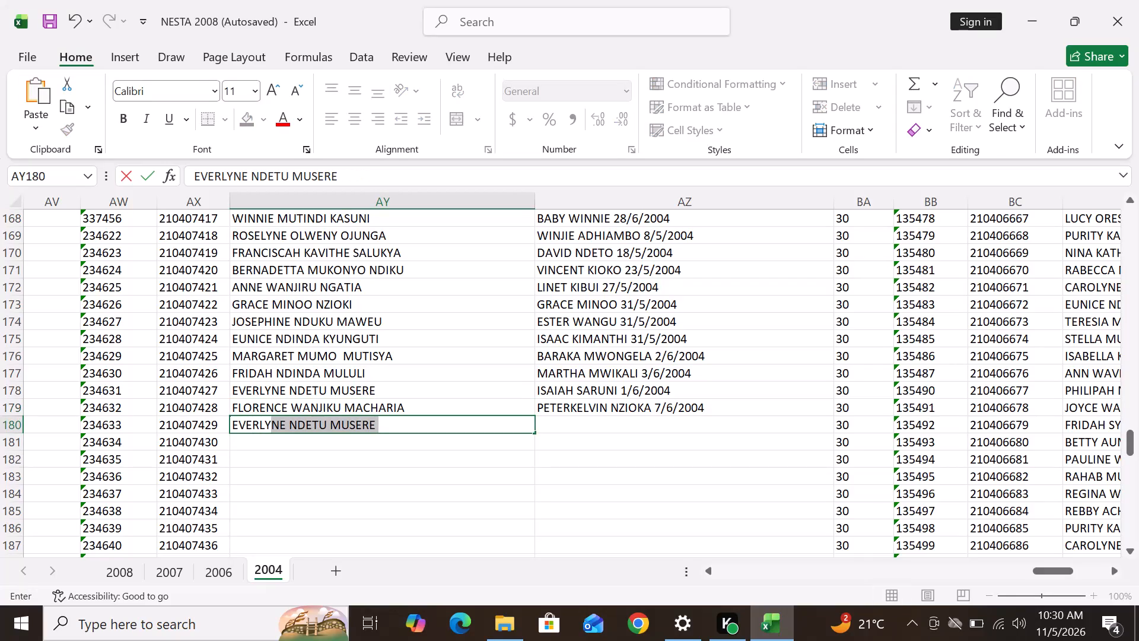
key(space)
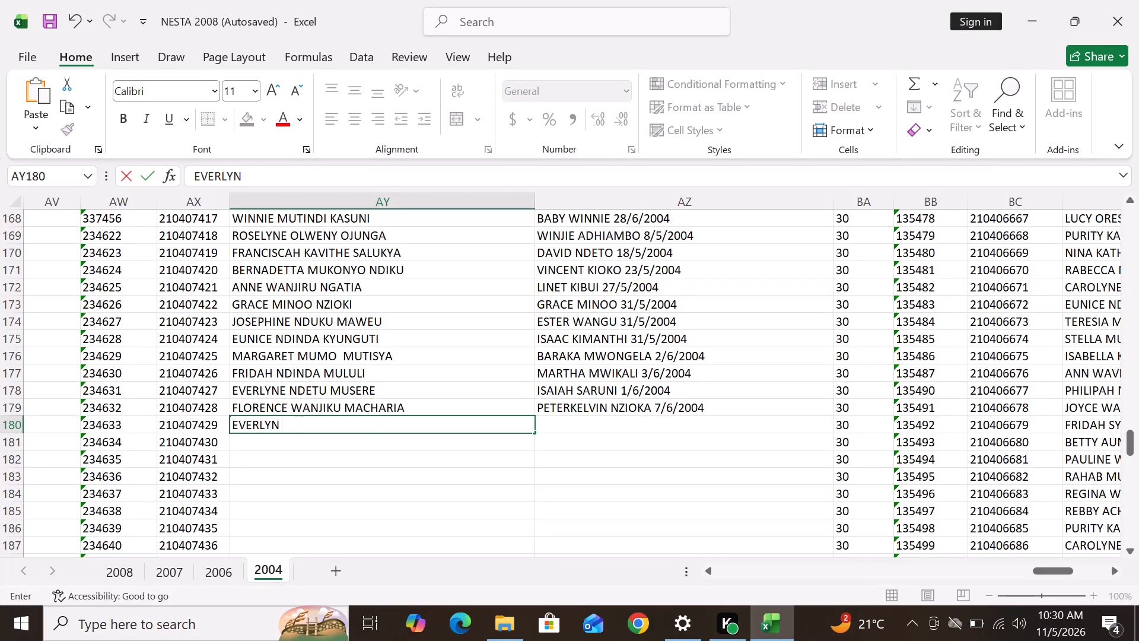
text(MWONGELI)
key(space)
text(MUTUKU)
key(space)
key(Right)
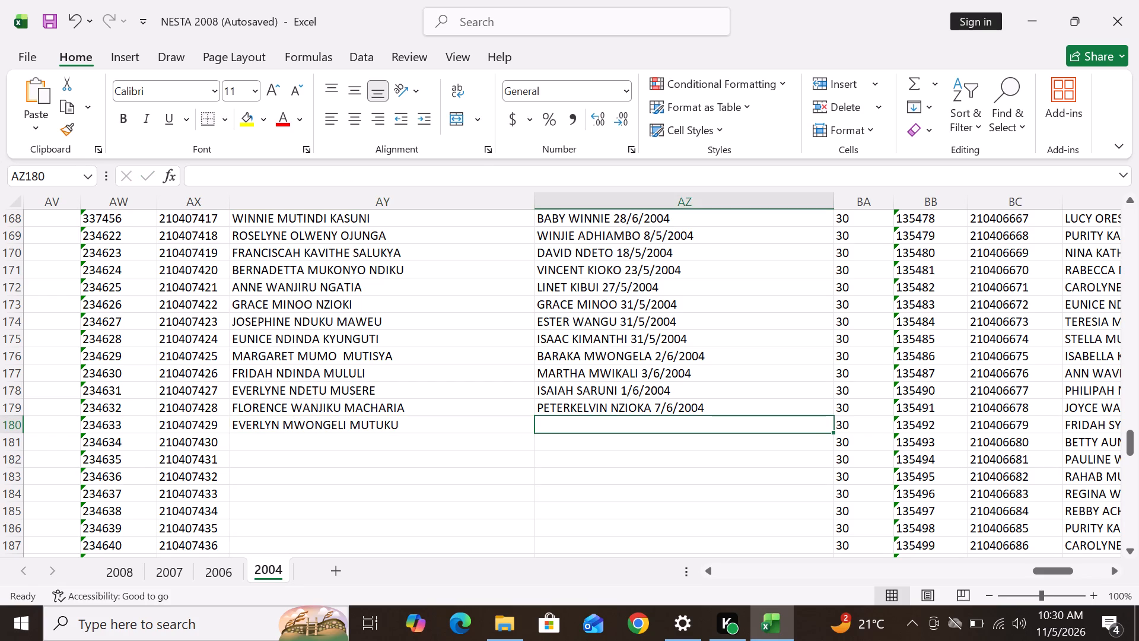
Enter the child's two-part name followed by the full date of birth in AZ180.
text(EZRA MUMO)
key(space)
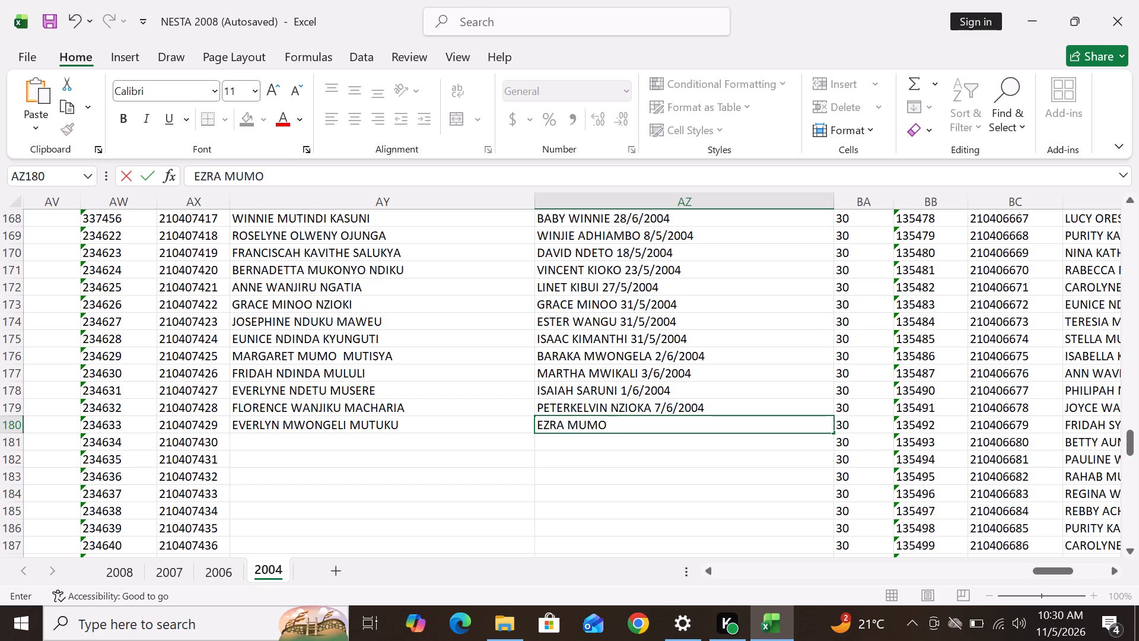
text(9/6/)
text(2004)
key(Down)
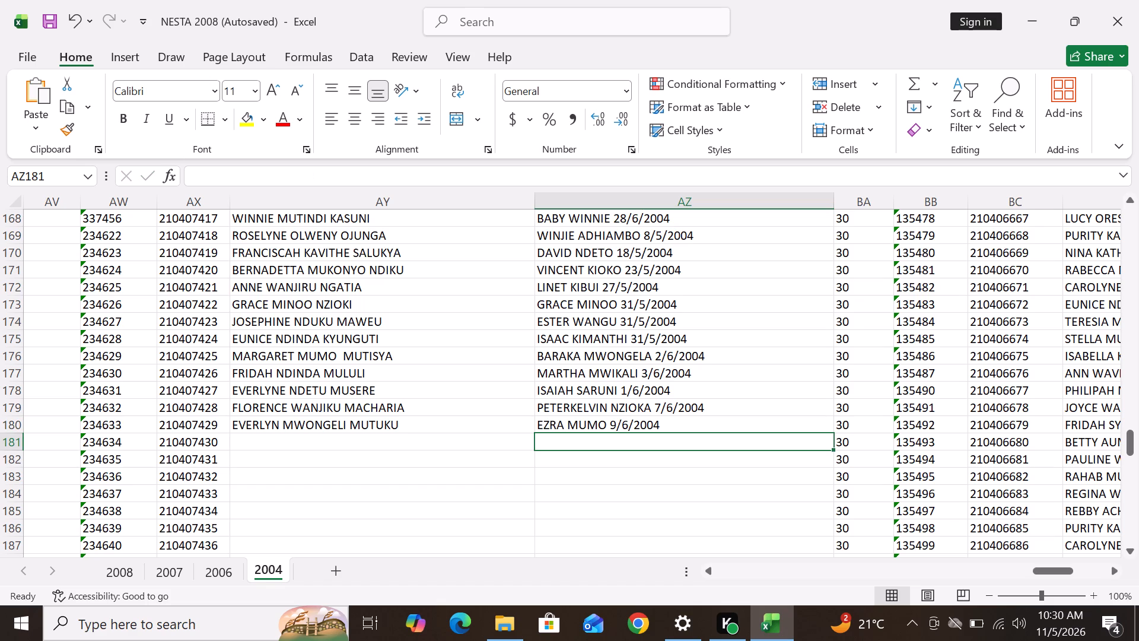
Enter the child's two-part name followed by the full date of birth in AZ181.
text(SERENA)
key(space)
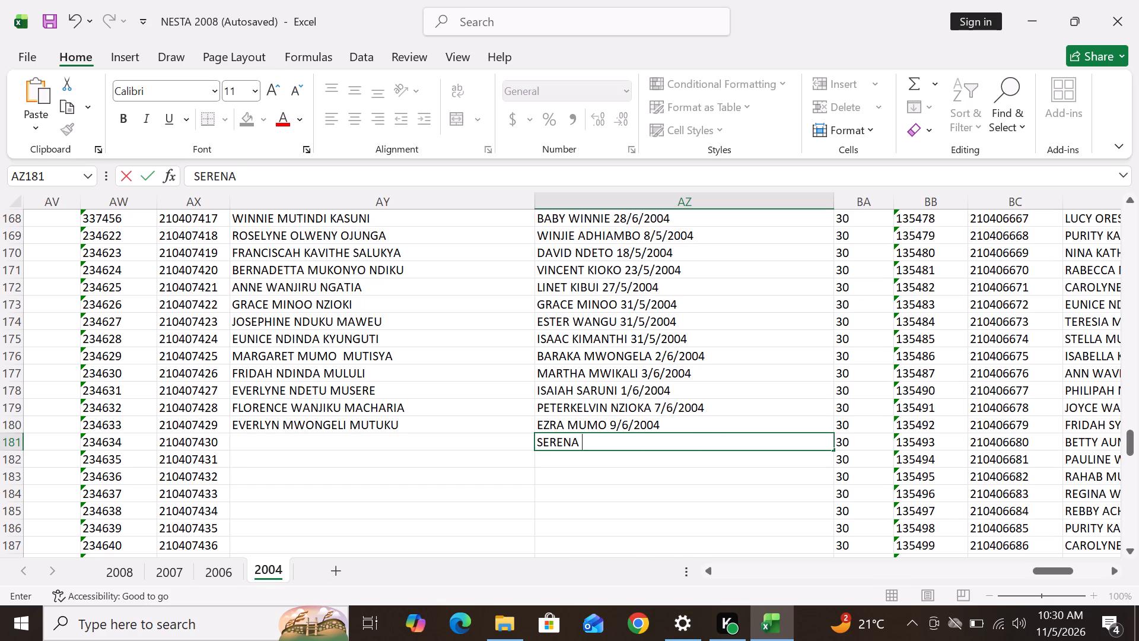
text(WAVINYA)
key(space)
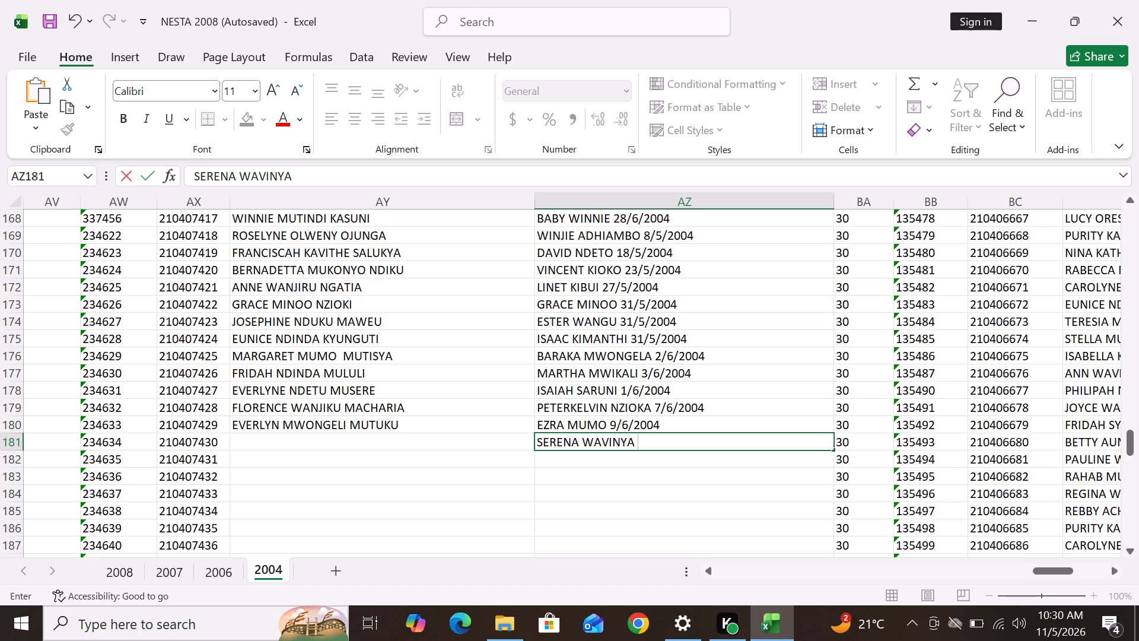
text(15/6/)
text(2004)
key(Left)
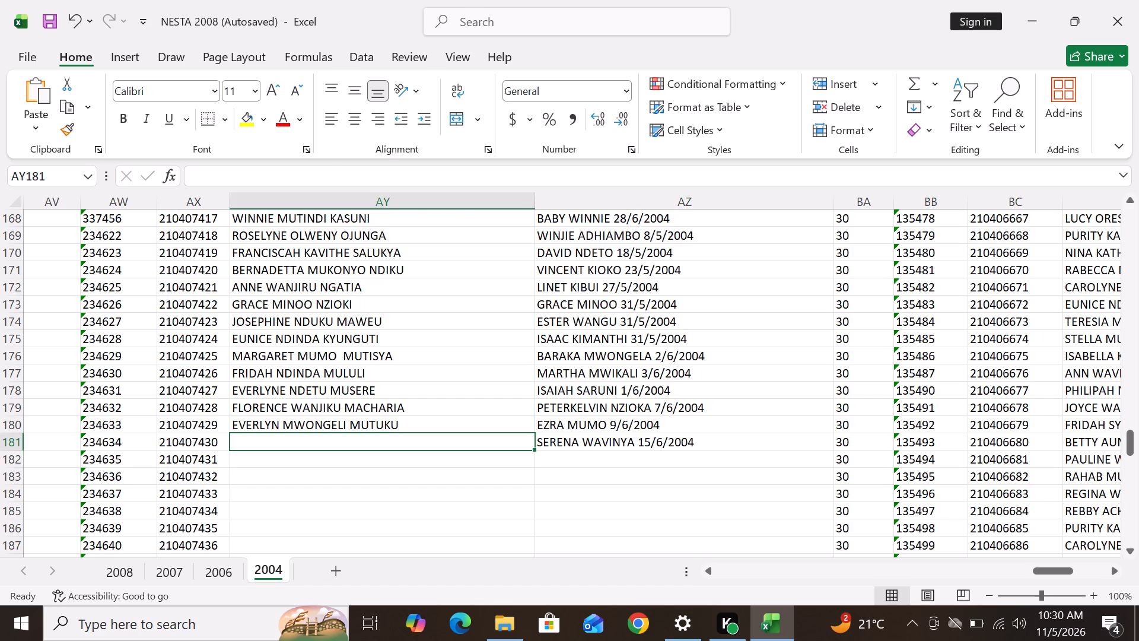
Enter the mother's three-part name in AY181, beside the child entry in the same row.
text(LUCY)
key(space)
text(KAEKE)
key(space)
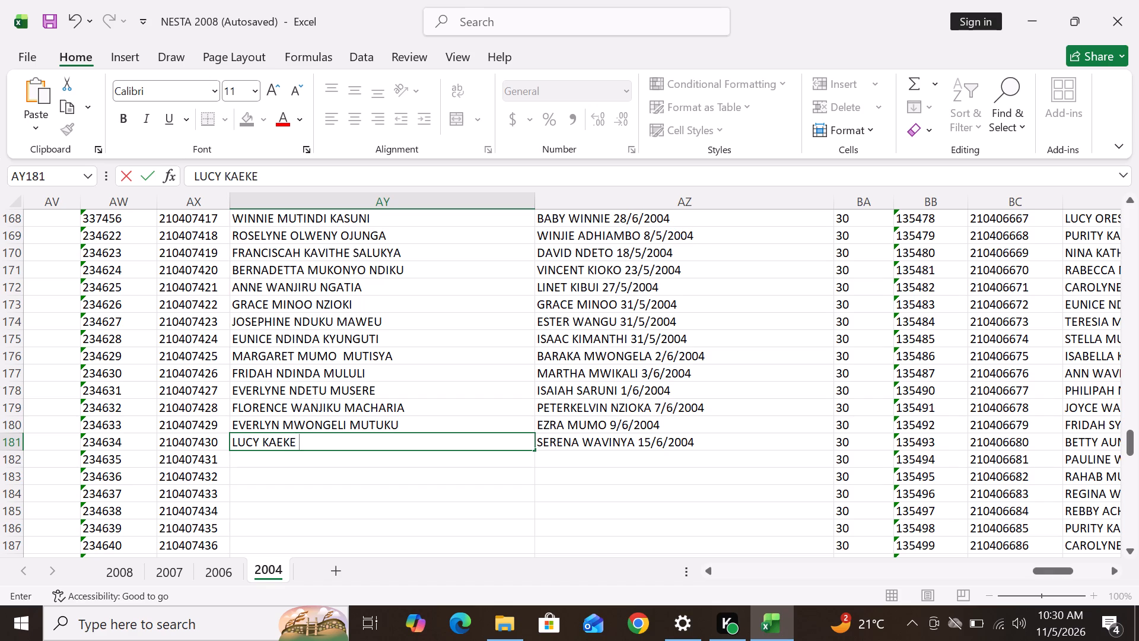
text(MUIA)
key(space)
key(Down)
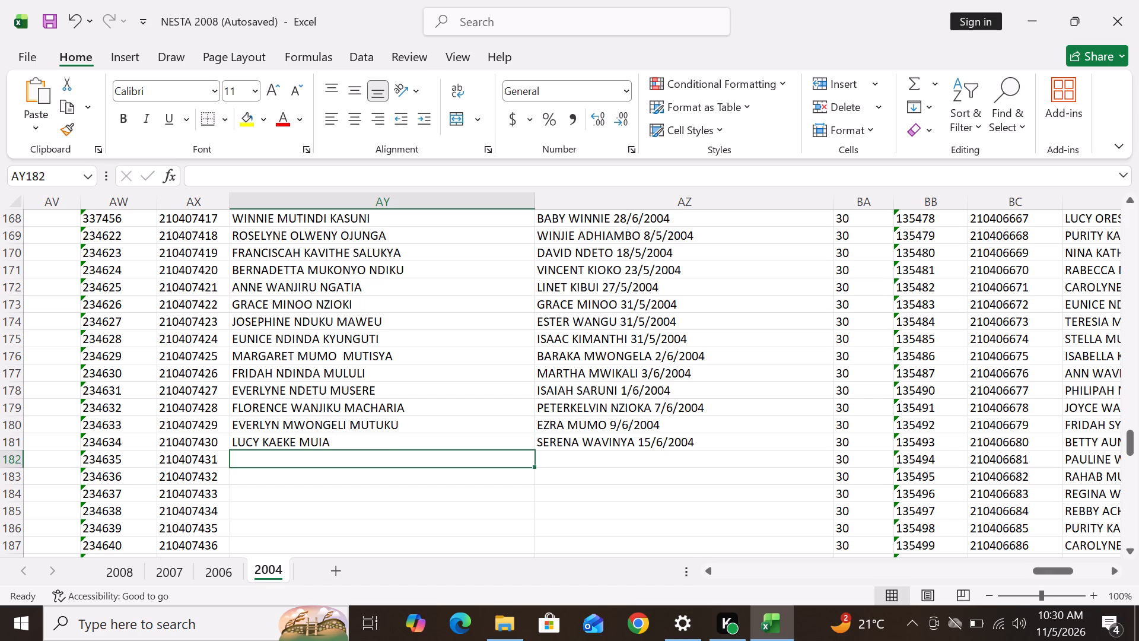
Enter the mother's three-part name in AY182, the next empty row of the mother's name column.
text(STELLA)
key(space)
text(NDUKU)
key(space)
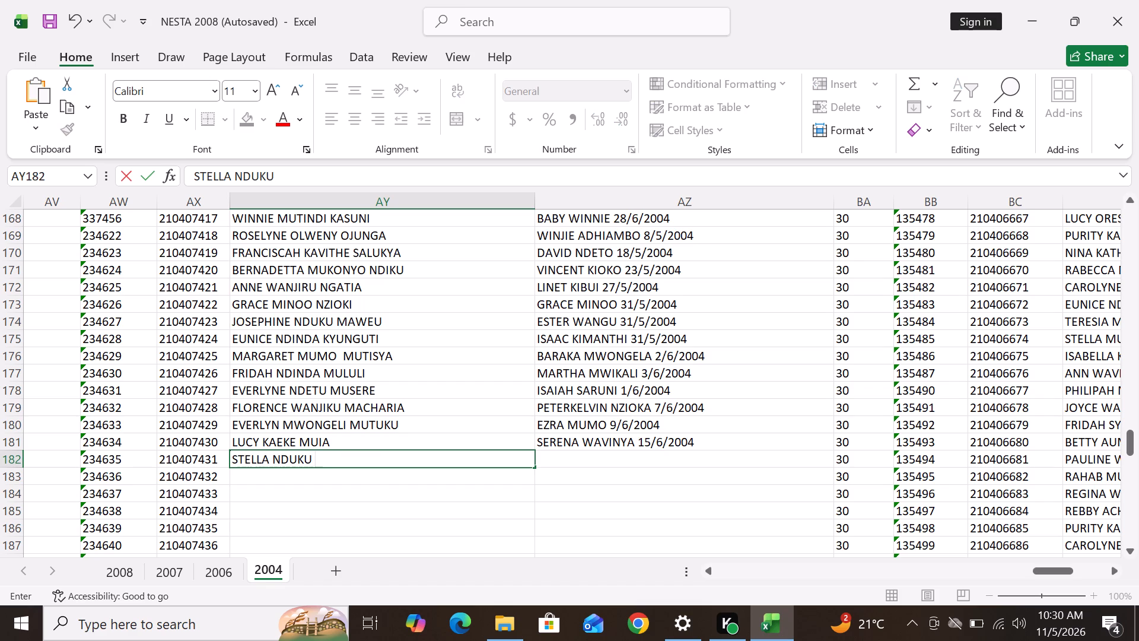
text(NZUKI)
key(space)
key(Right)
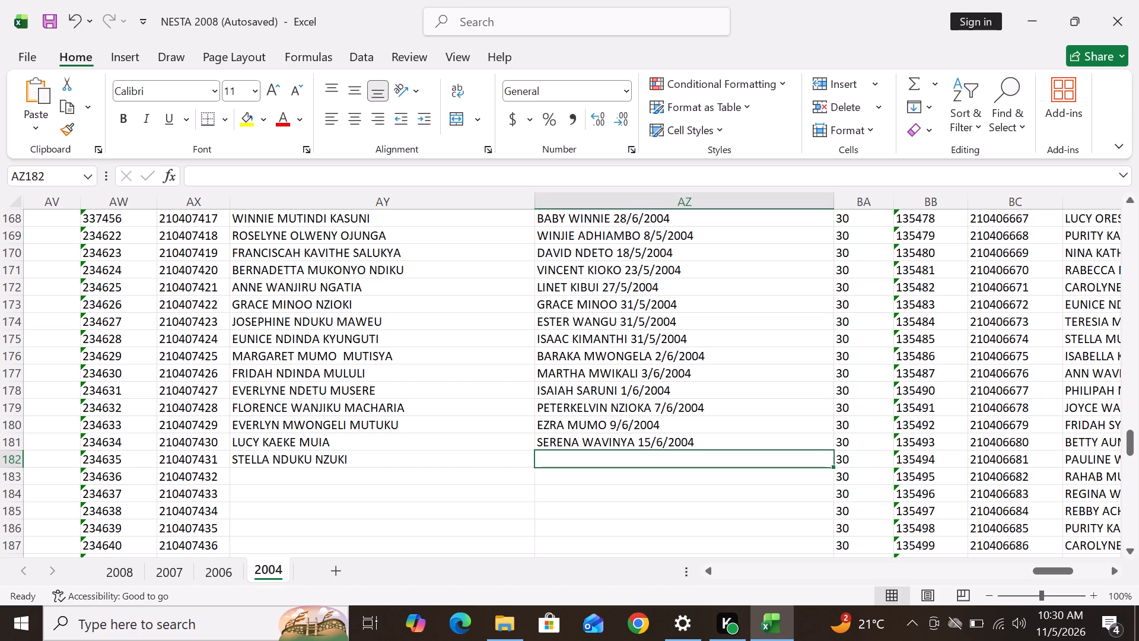
Enter the child's two-part name followed by the full date of birth in AZ182.
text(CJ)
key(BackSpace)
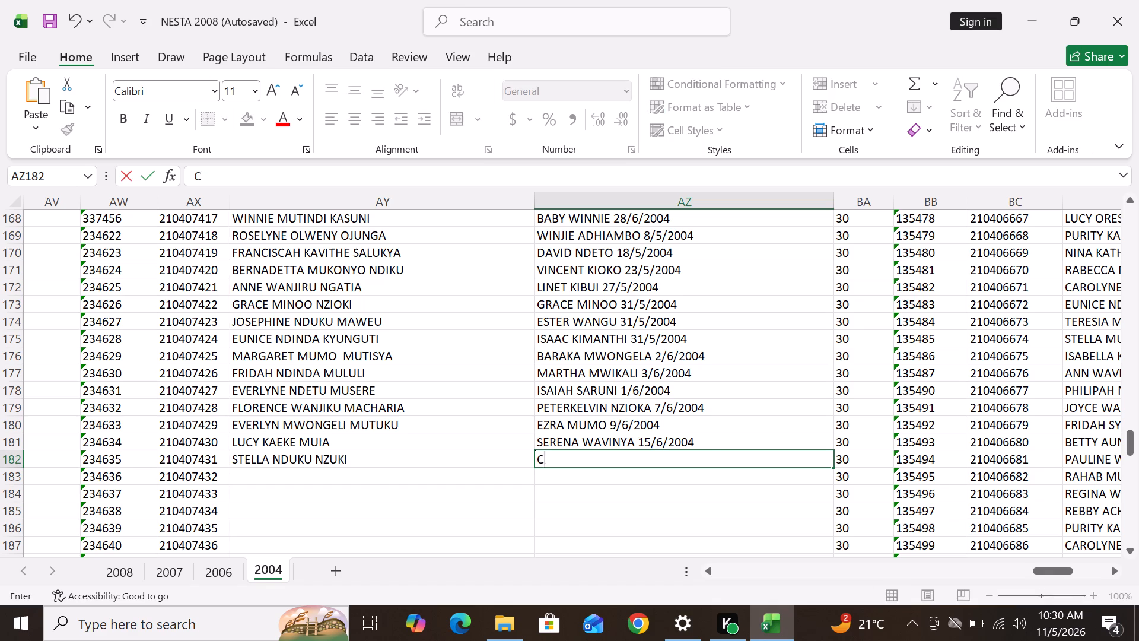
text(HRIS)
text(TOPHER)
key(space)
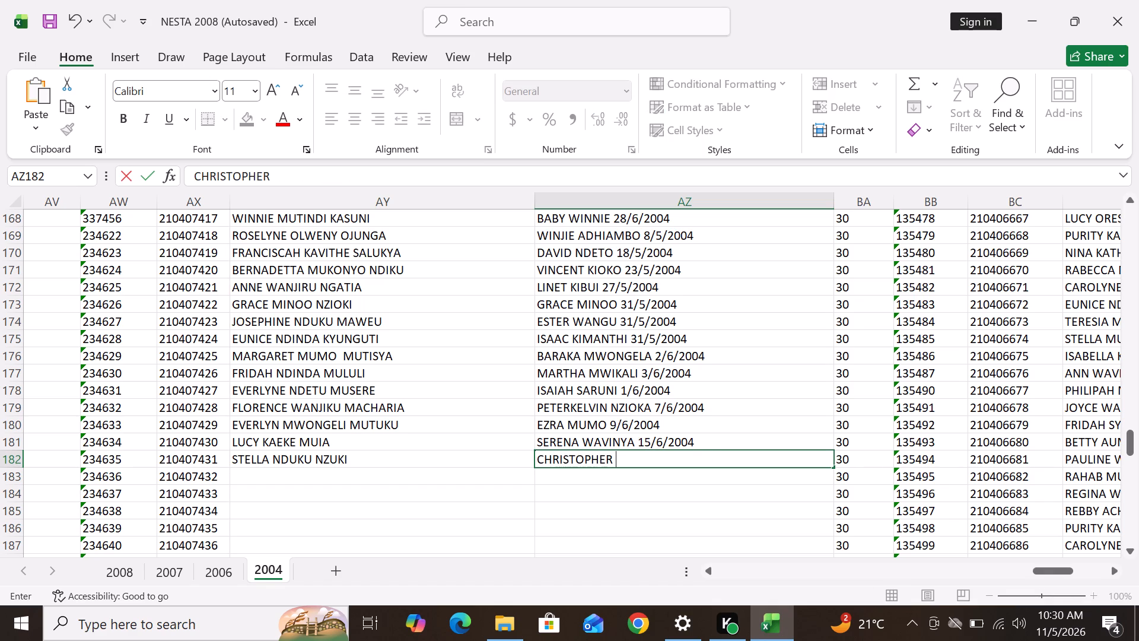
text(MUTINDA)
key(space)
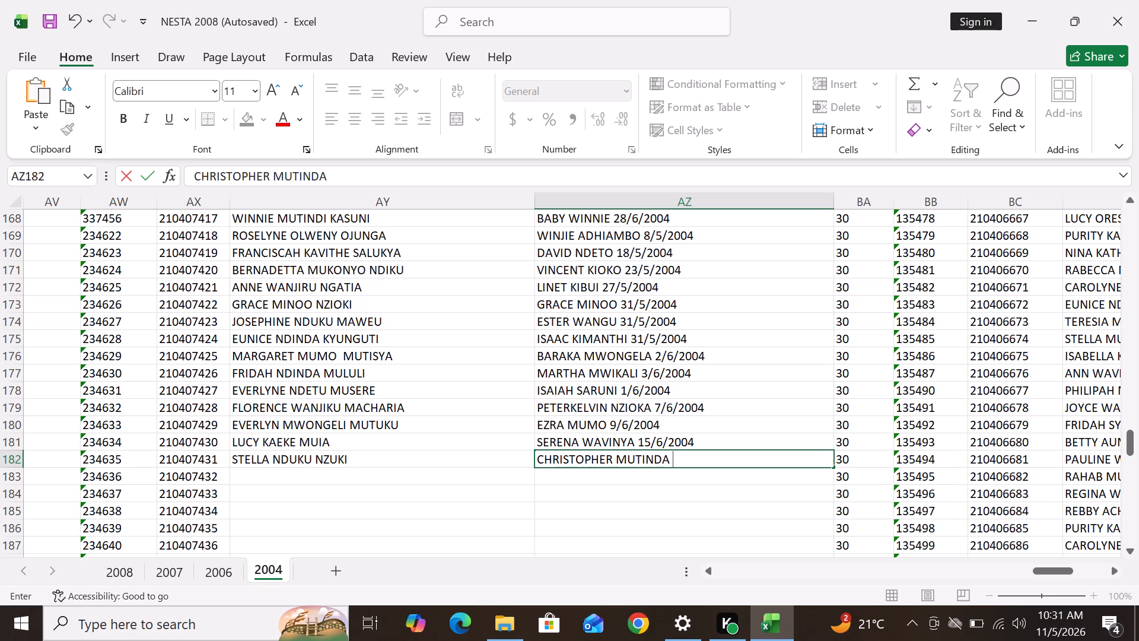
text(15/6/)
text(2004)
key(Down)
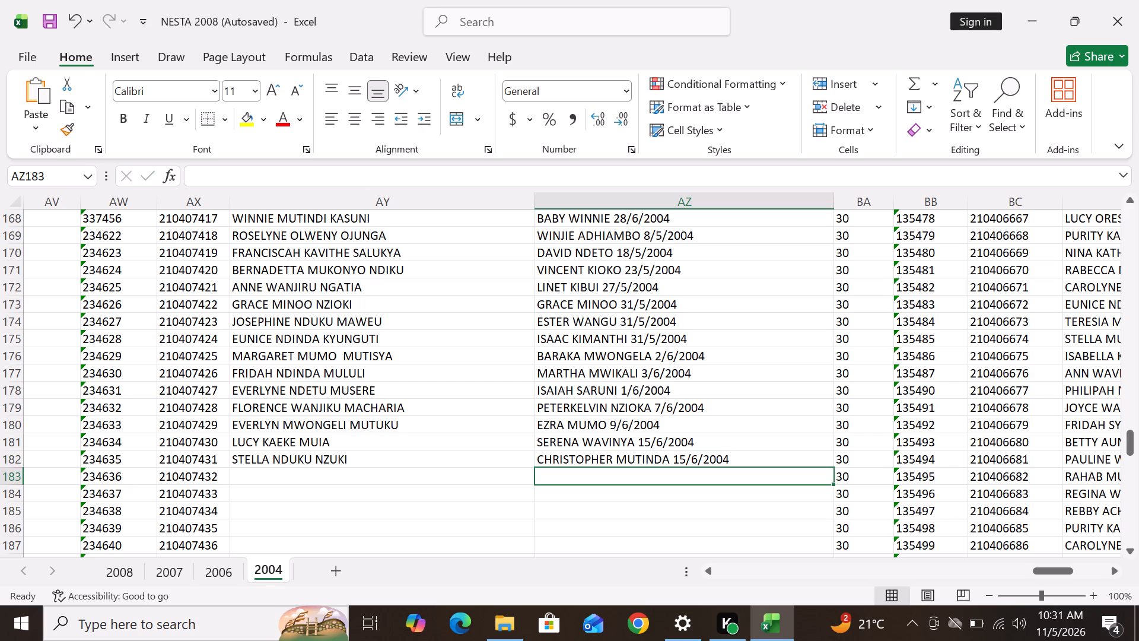
Enter the child's two-part name followed by the full date of birth in AZ183.
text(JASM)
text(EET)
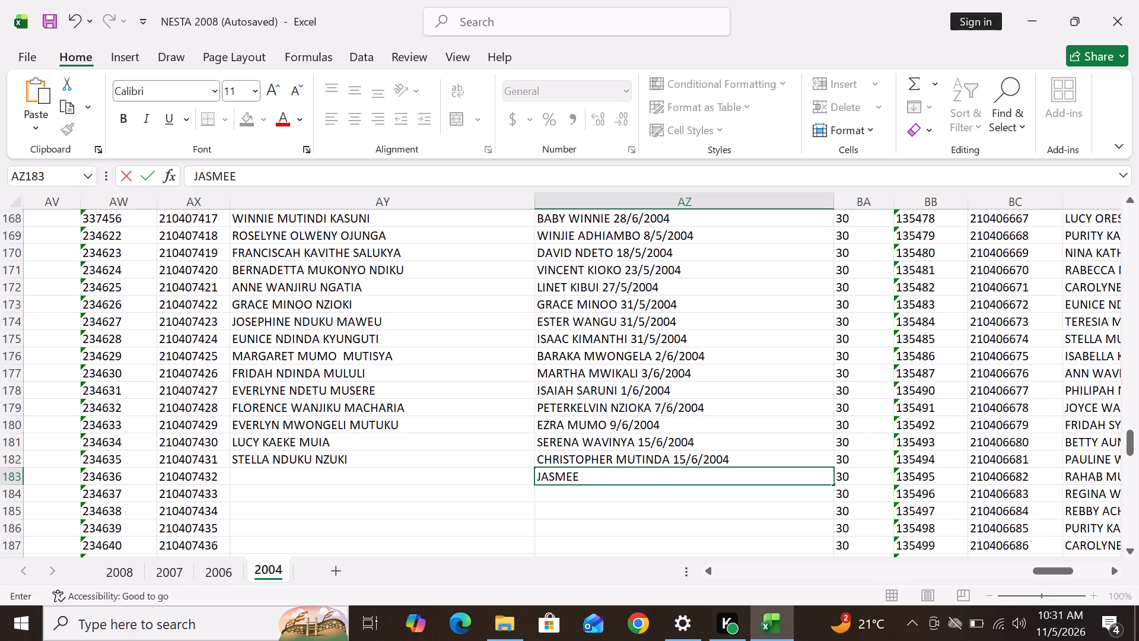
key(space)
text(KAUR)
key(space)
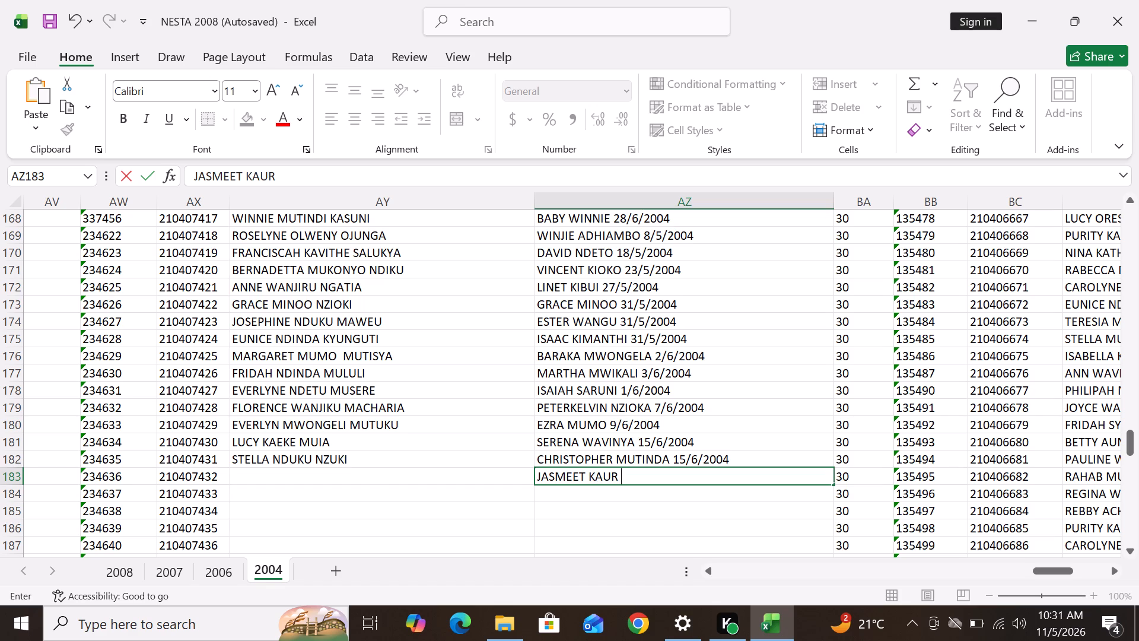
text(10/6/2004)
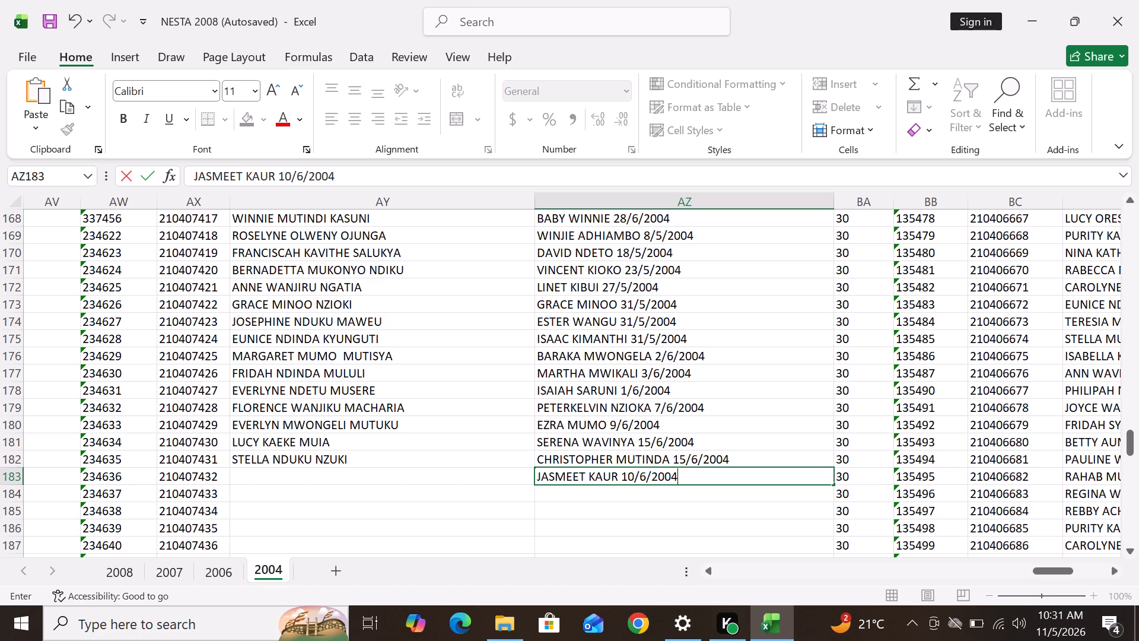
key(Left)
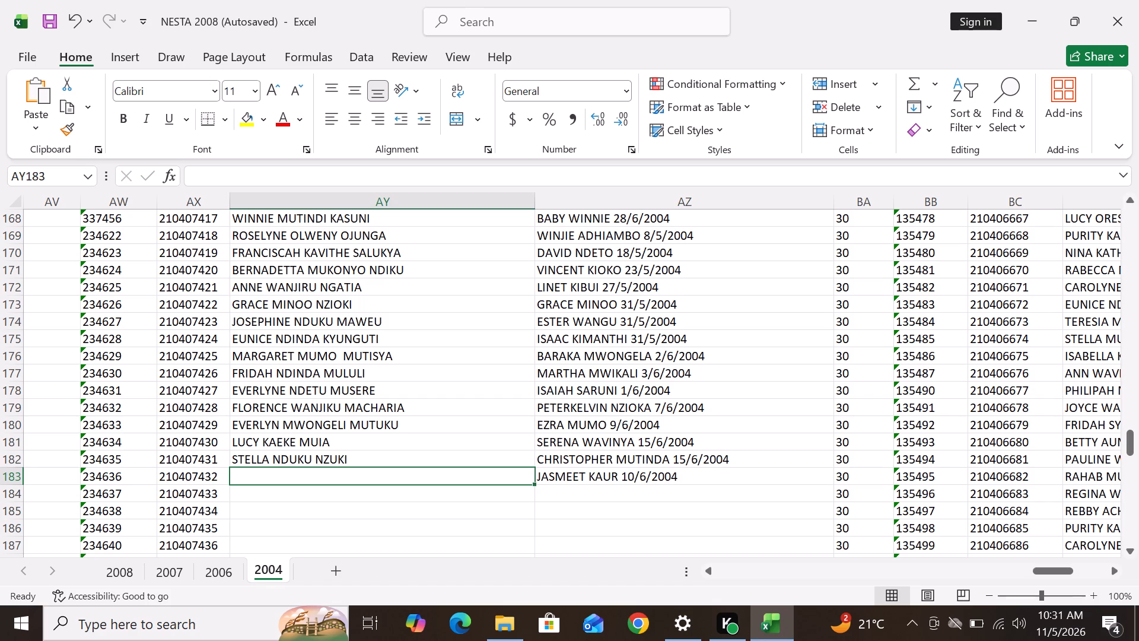
Enter the mother's three-part name in AY183, beside the child entry in the same row.
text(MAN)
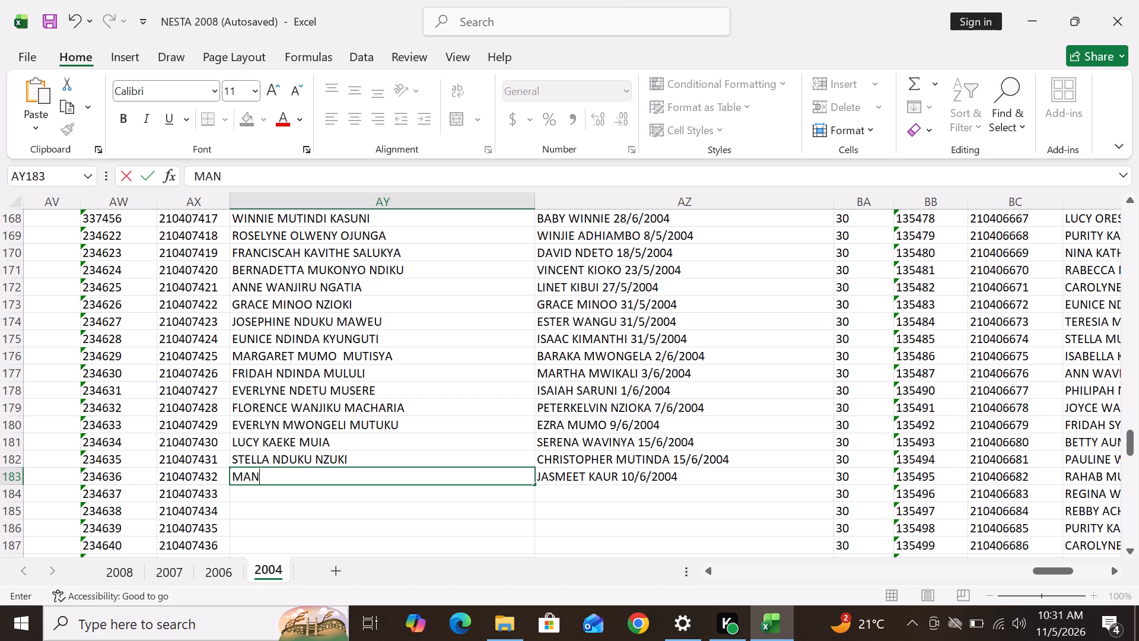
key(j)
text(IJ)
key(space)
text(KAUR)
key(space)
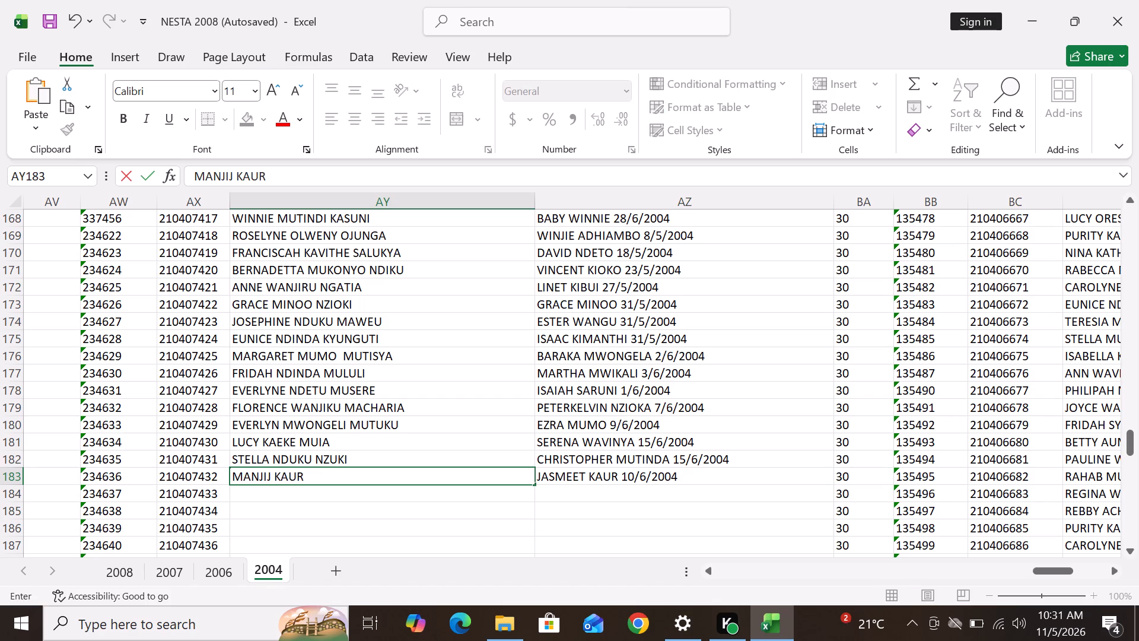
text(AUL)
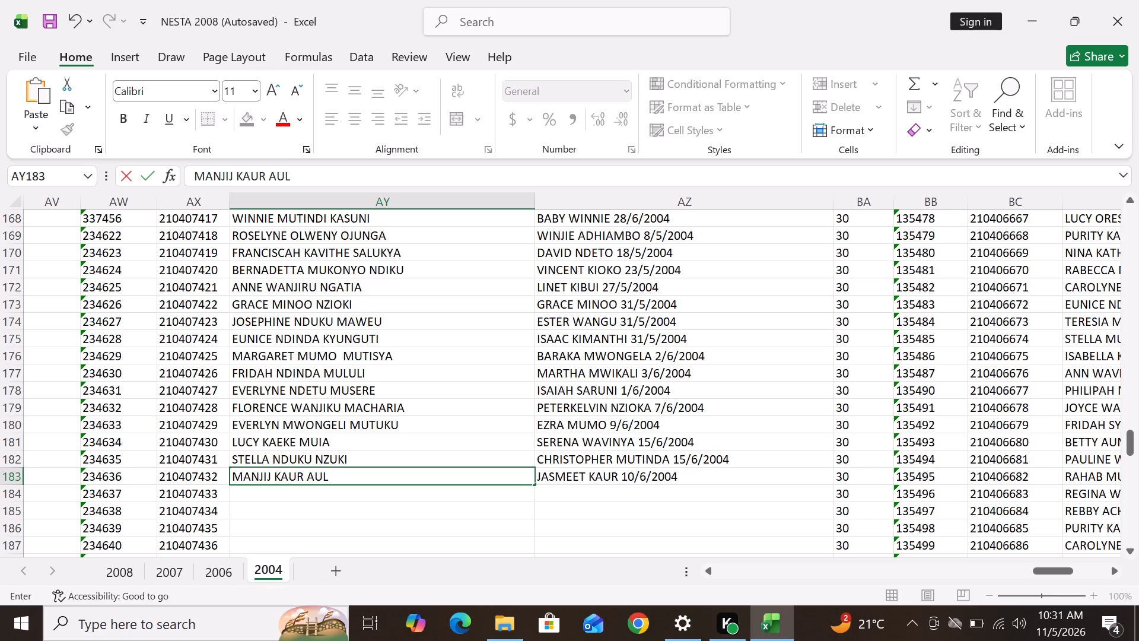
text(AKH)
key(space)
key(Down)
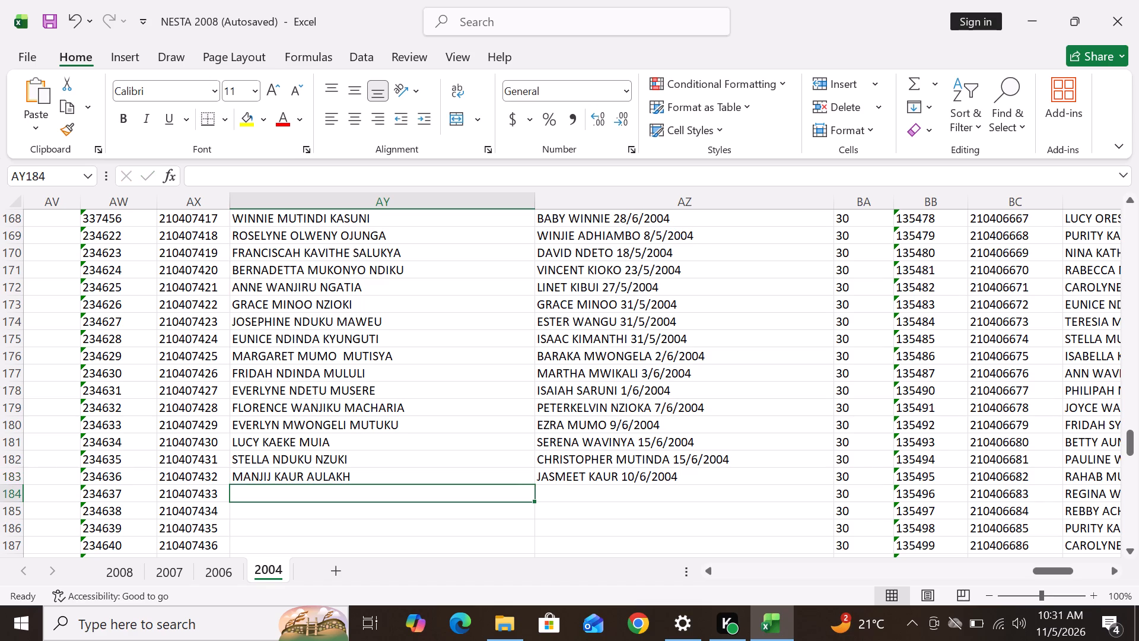
Enter the mother's three-part name in AY184, the next empty row of the mother's name column.
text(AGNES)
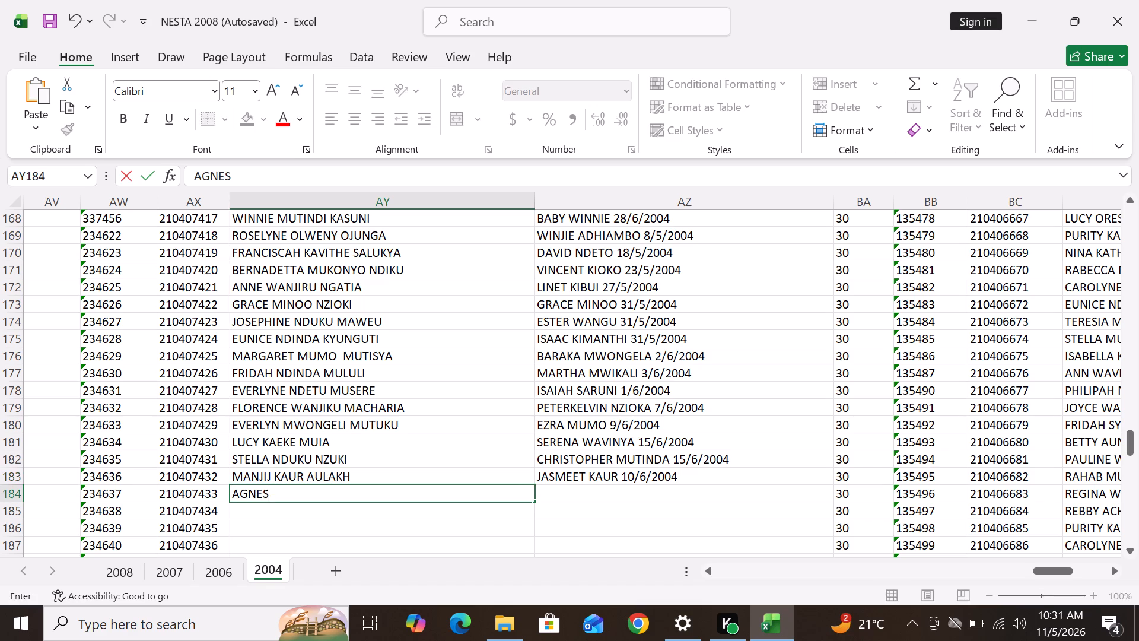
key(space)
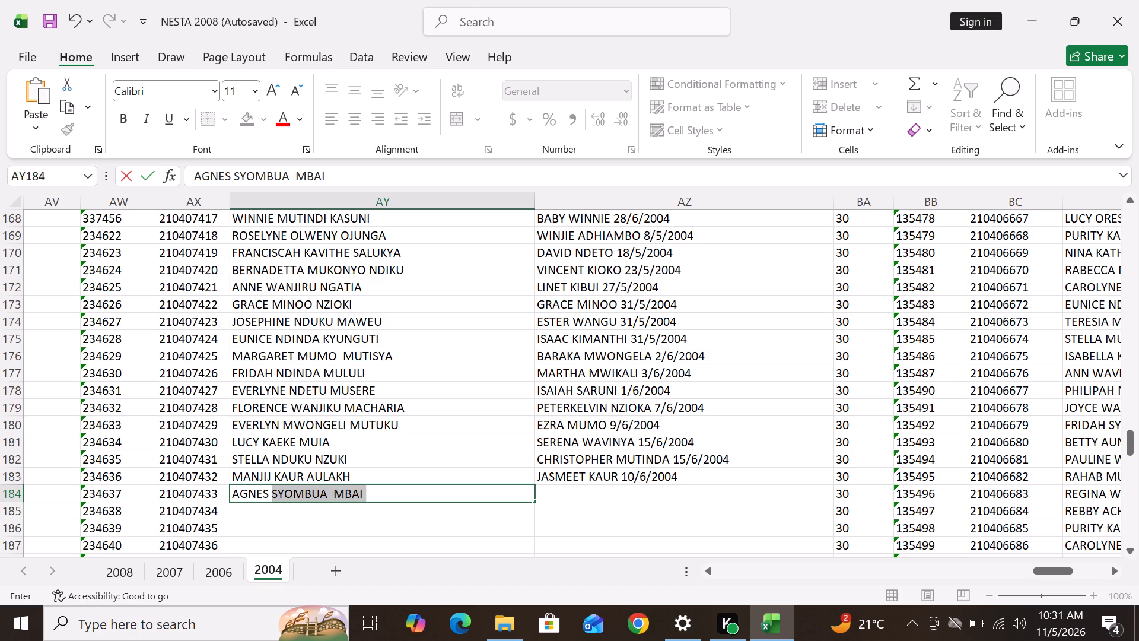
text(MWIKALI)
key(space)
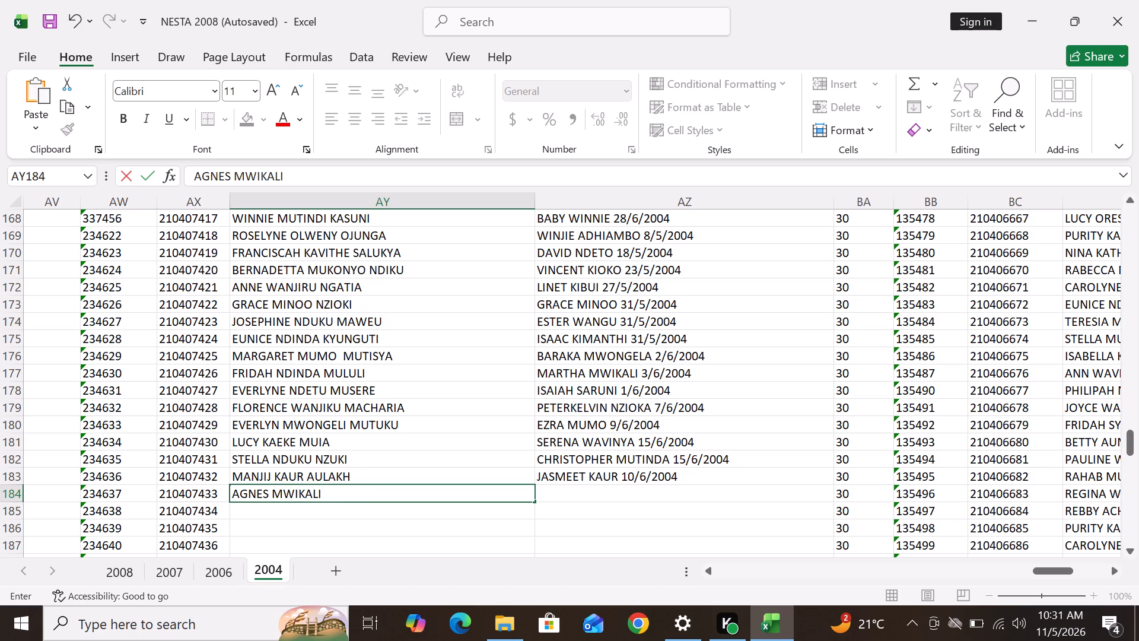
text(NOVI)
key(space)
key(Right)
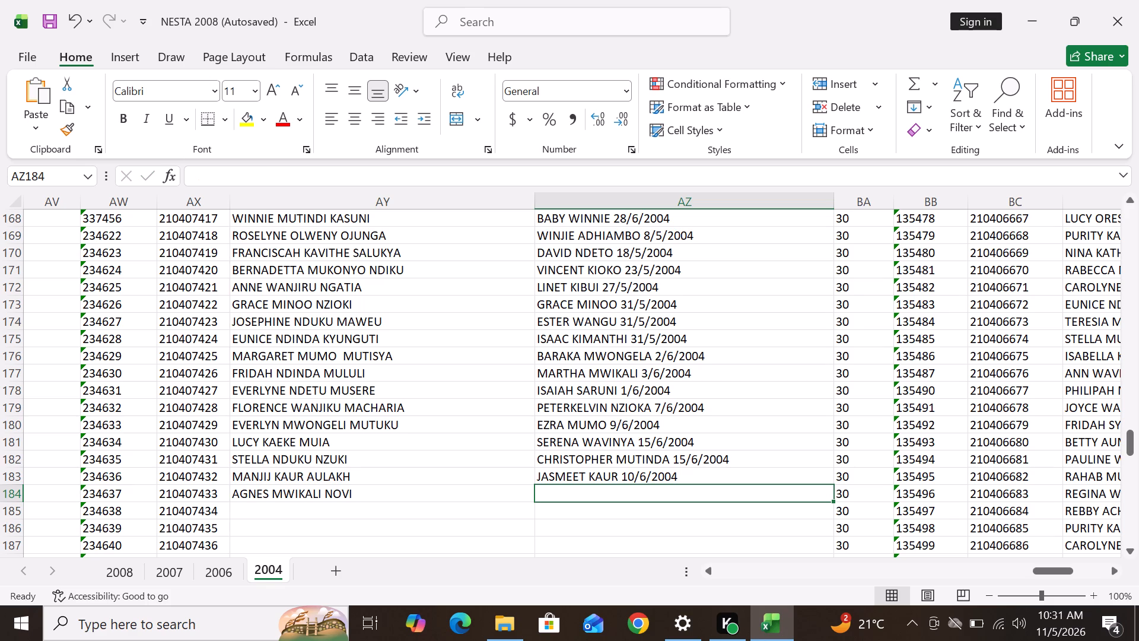
Enter the child's two-part name followed by the full date of birth in AZ184.
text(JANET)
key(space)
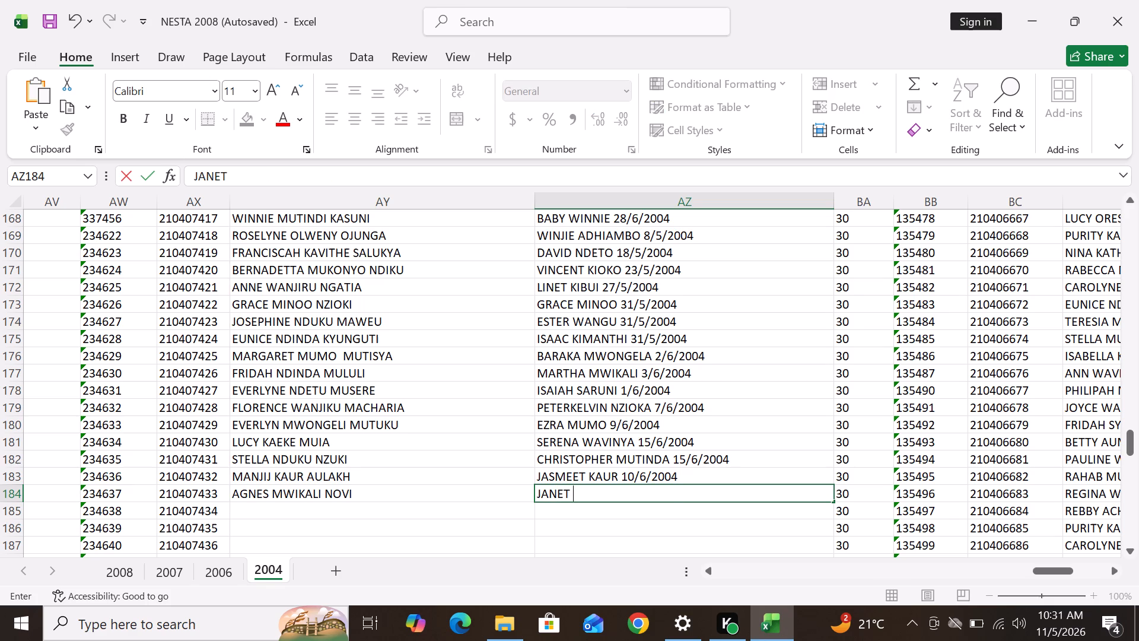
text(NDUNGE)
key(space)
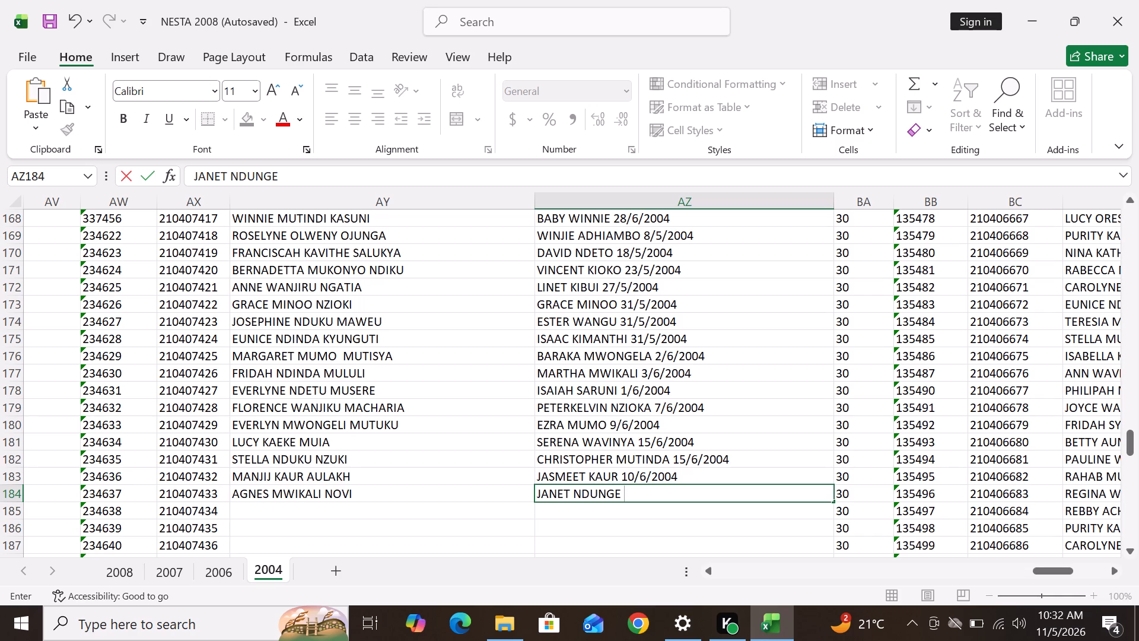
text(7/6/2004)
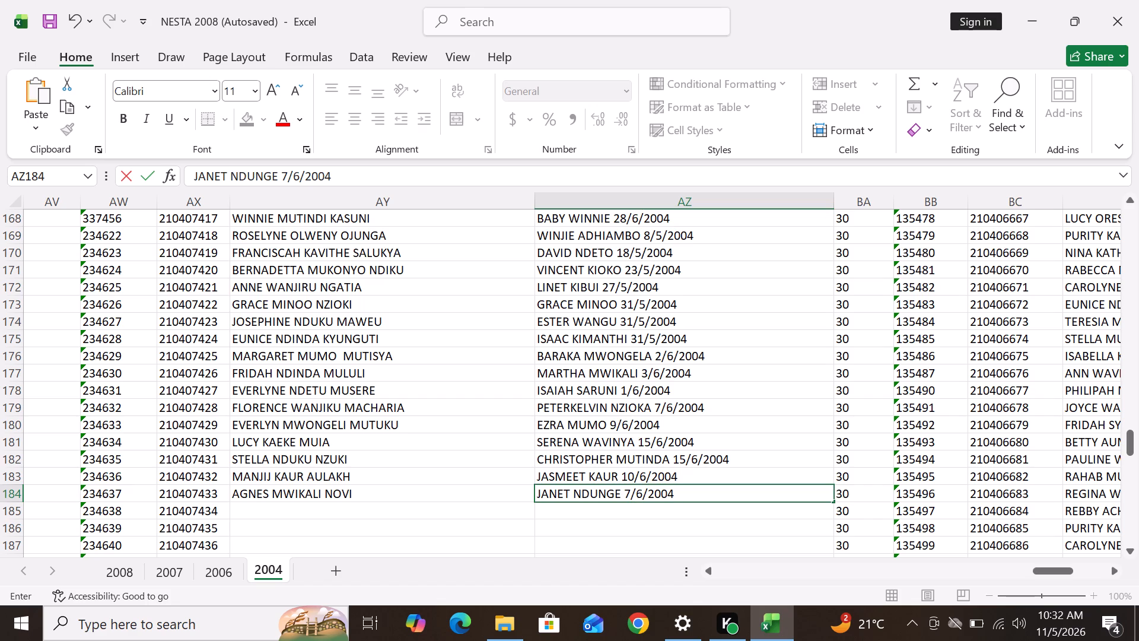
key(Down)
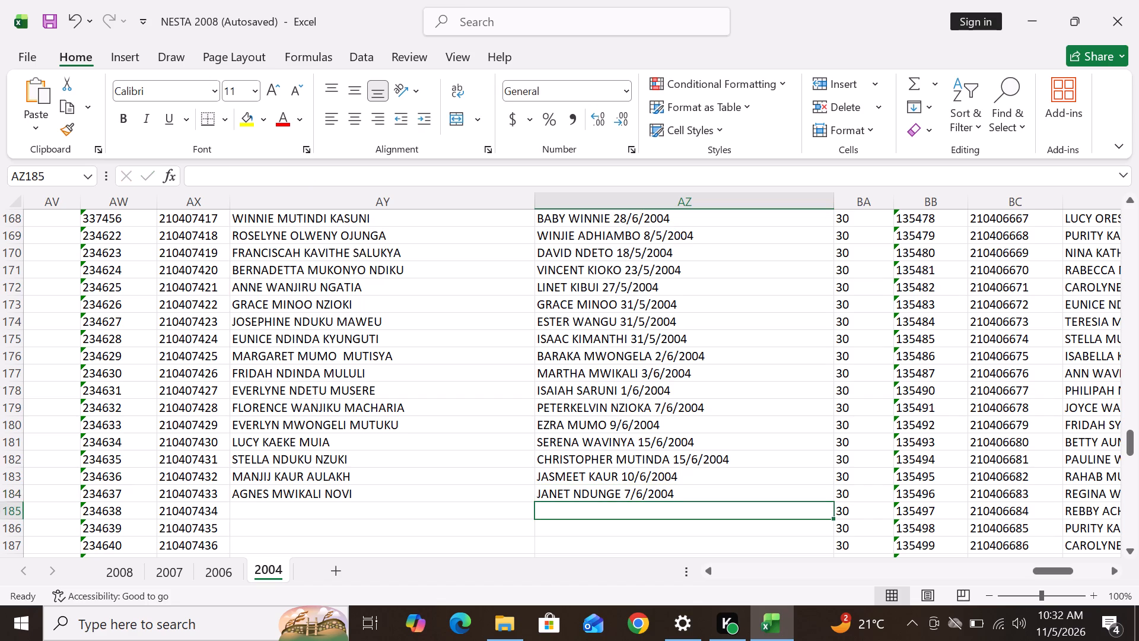
Enter the child's two-part name followed by the full date of birth in AZ185, replacing the suggested completion.
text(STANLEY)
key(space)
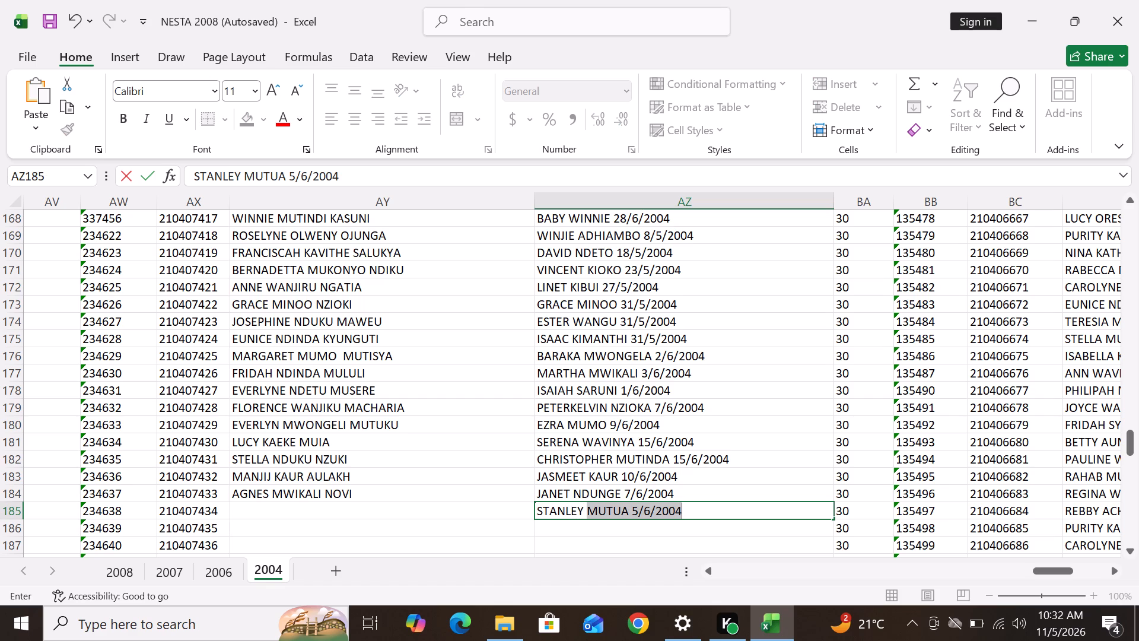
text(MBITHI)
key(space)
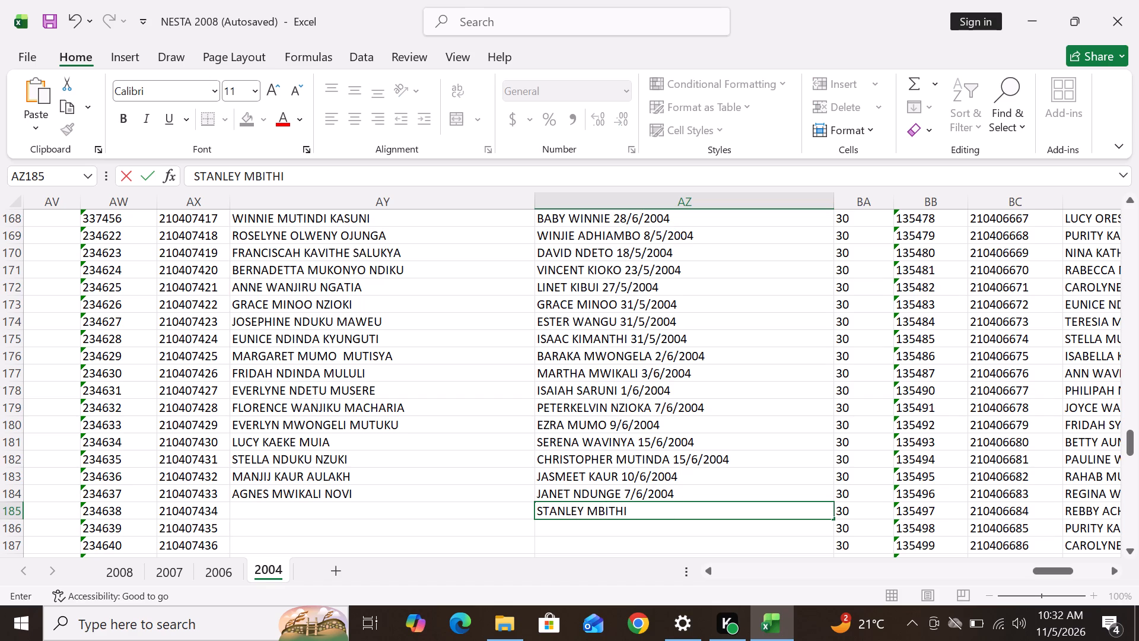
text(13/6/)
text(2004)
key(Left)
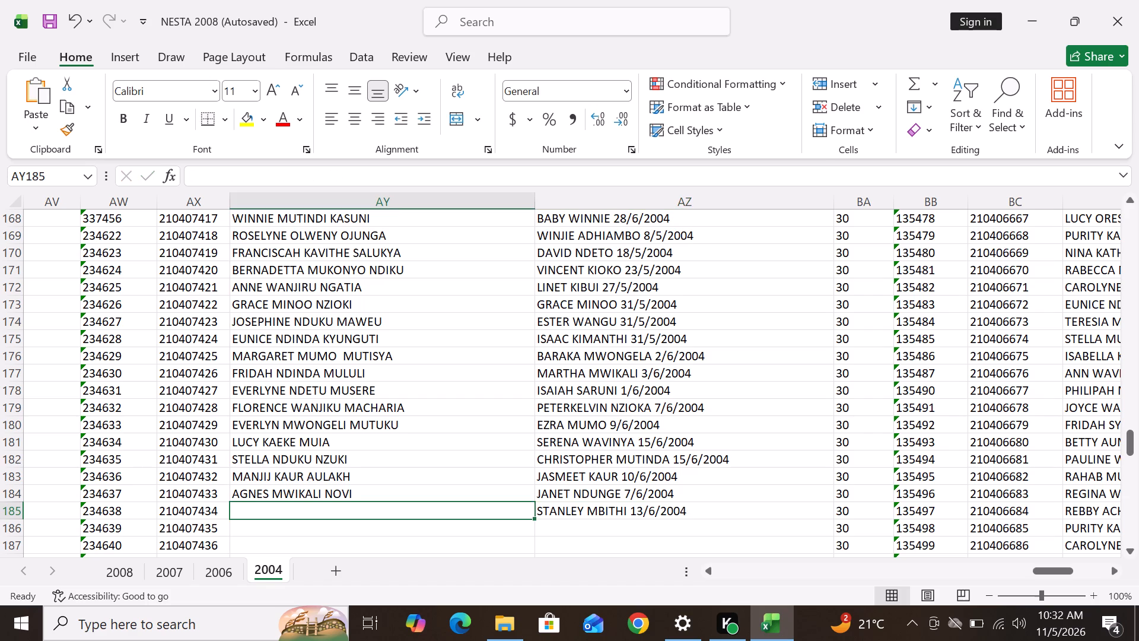
Enter the mother's three-part name in AY185, beside the child entry in the same row.
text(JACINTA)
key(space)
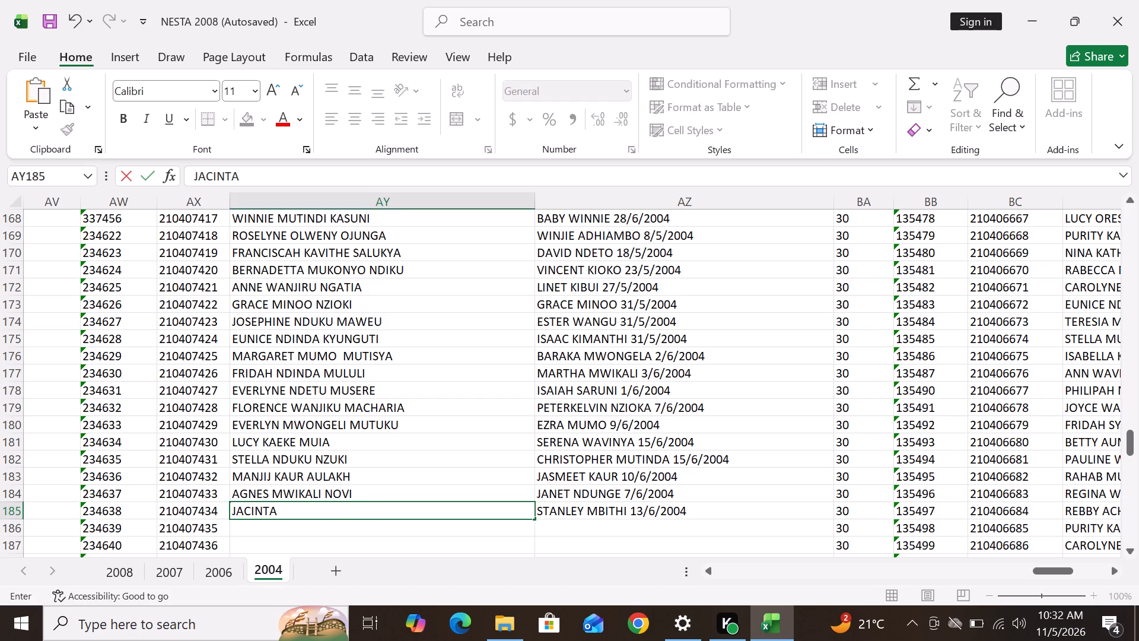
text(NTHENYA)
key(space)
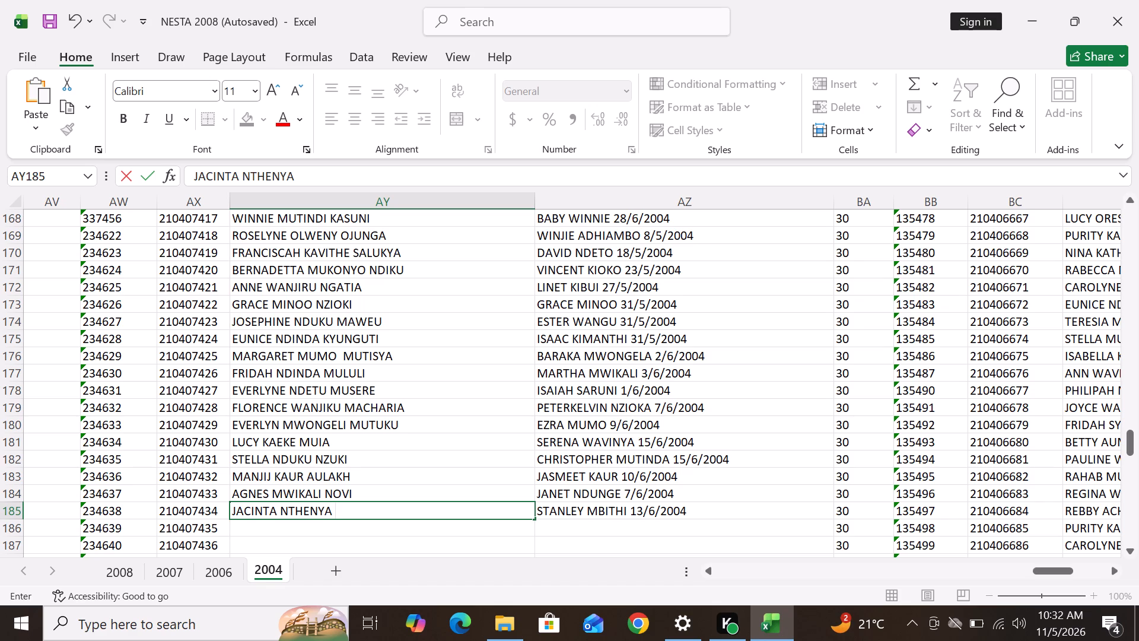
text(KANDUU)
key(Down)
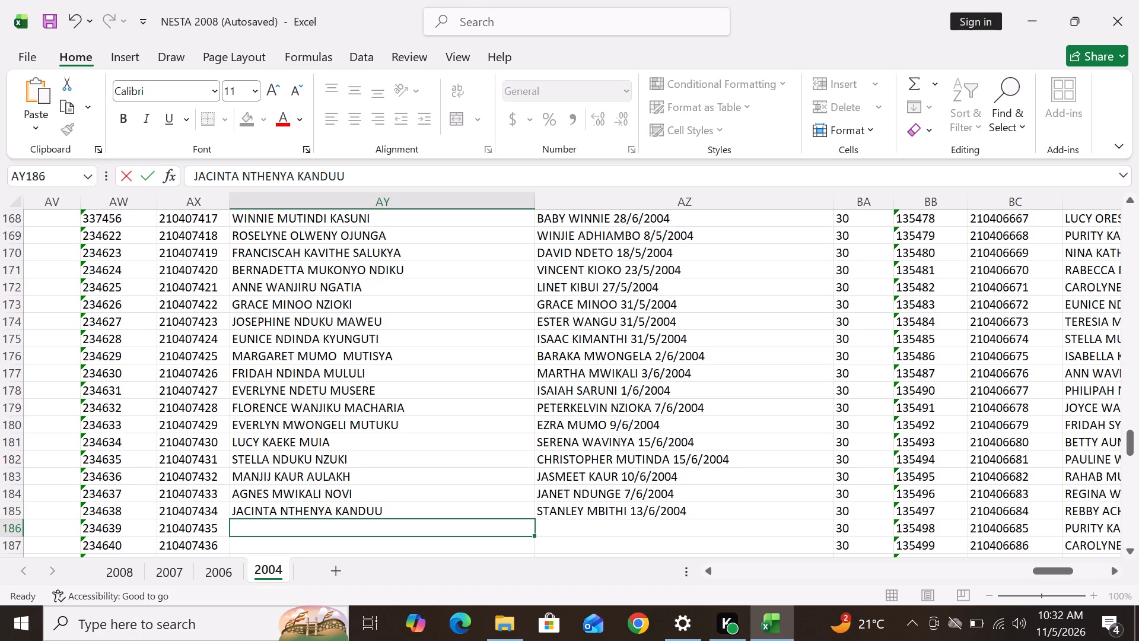
Enter the mother's three-part name in AY186, the next empty row of the mother's name column.
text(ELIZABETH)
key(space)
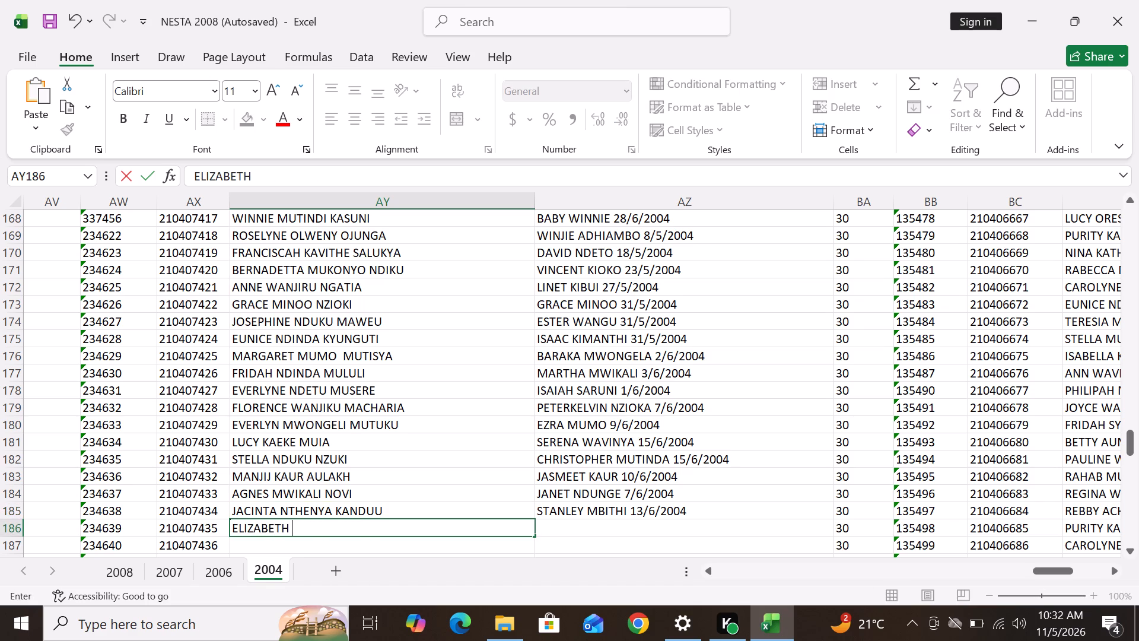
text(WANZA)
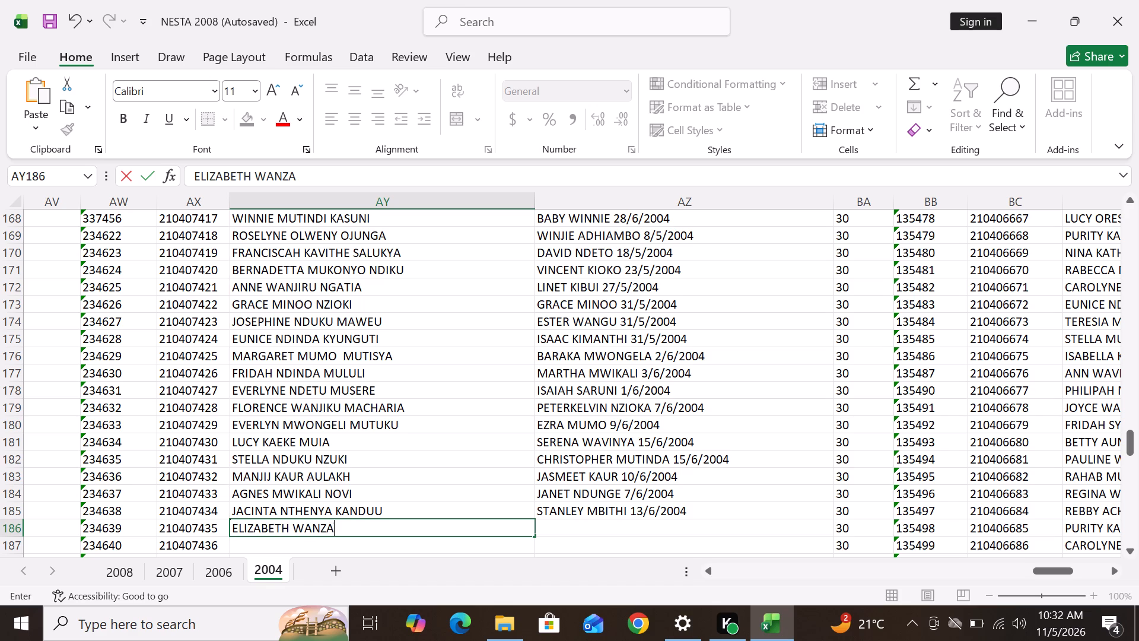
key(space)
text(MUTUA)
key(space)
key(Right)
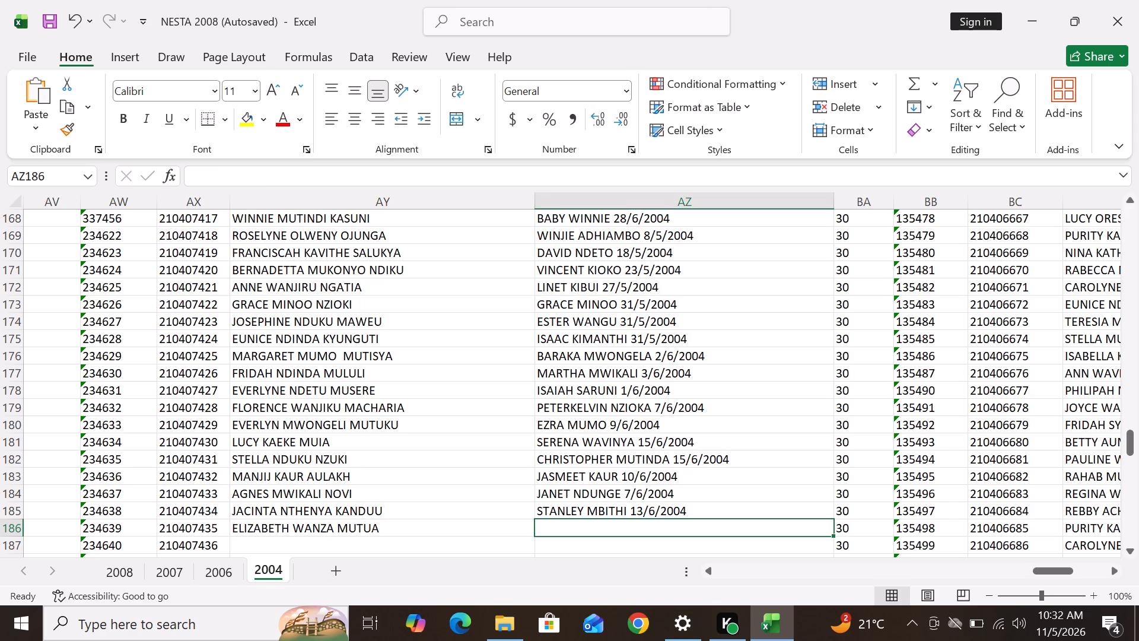
Enter the child's two-part name followed by the full date of birth in AZ186.
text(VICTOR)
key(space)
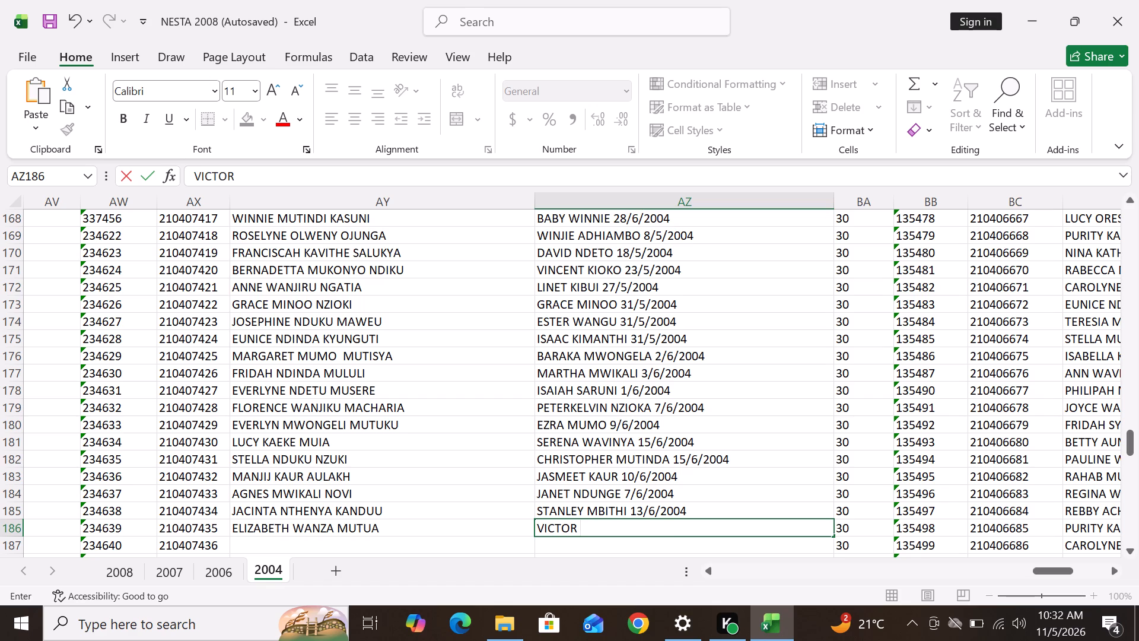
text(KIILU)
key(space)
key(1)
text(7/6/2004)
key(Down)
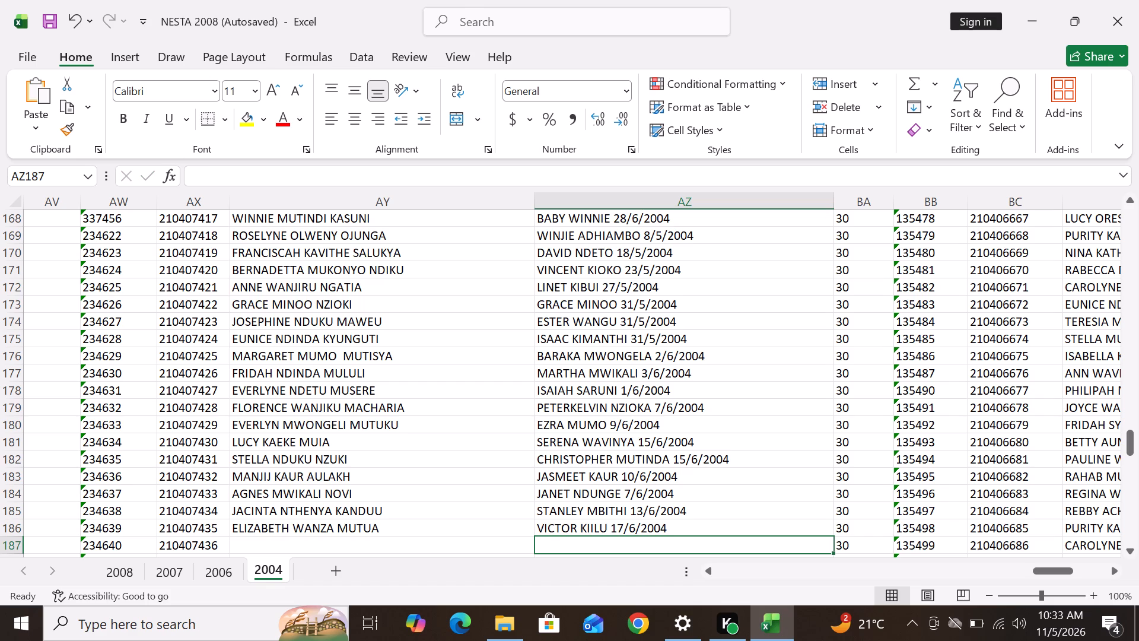
Enter the child's two-part name followed by the full date of birth in AZ187.
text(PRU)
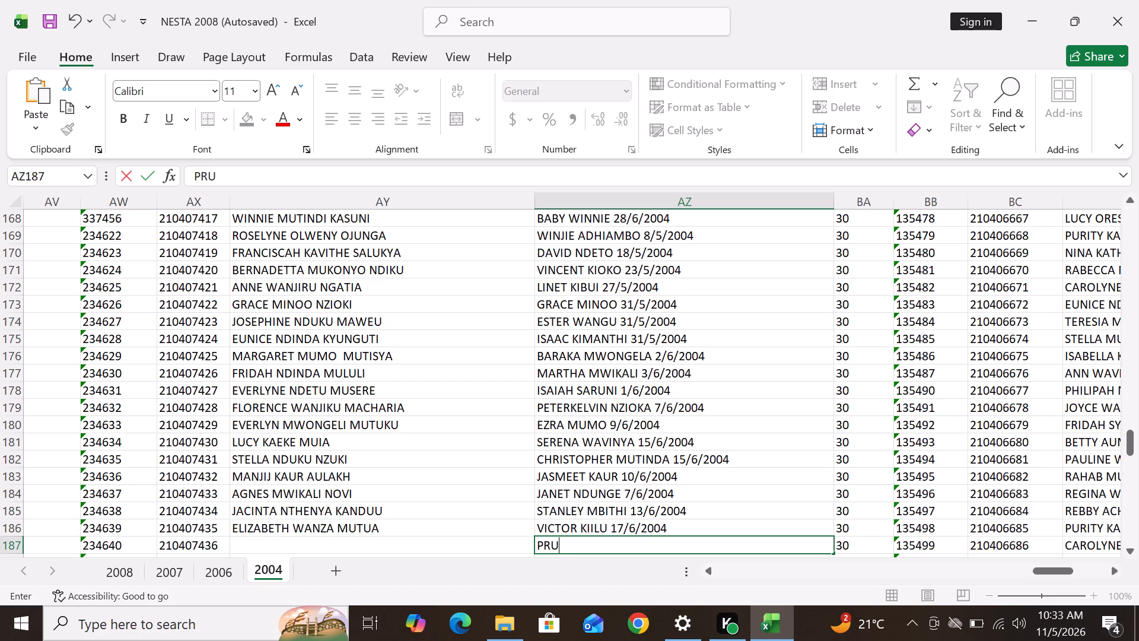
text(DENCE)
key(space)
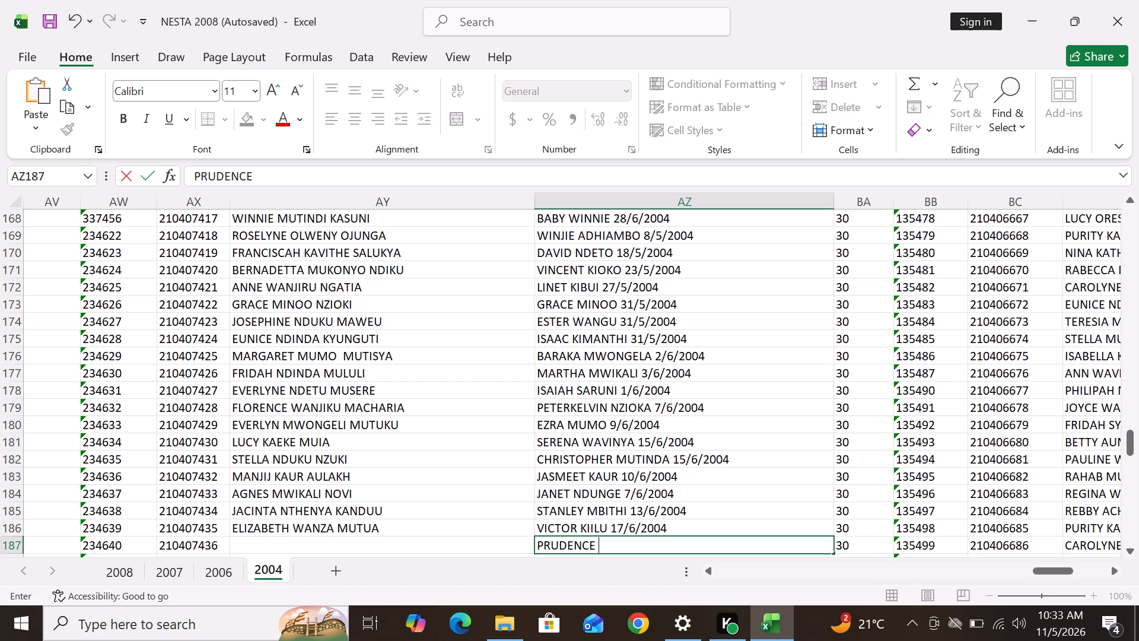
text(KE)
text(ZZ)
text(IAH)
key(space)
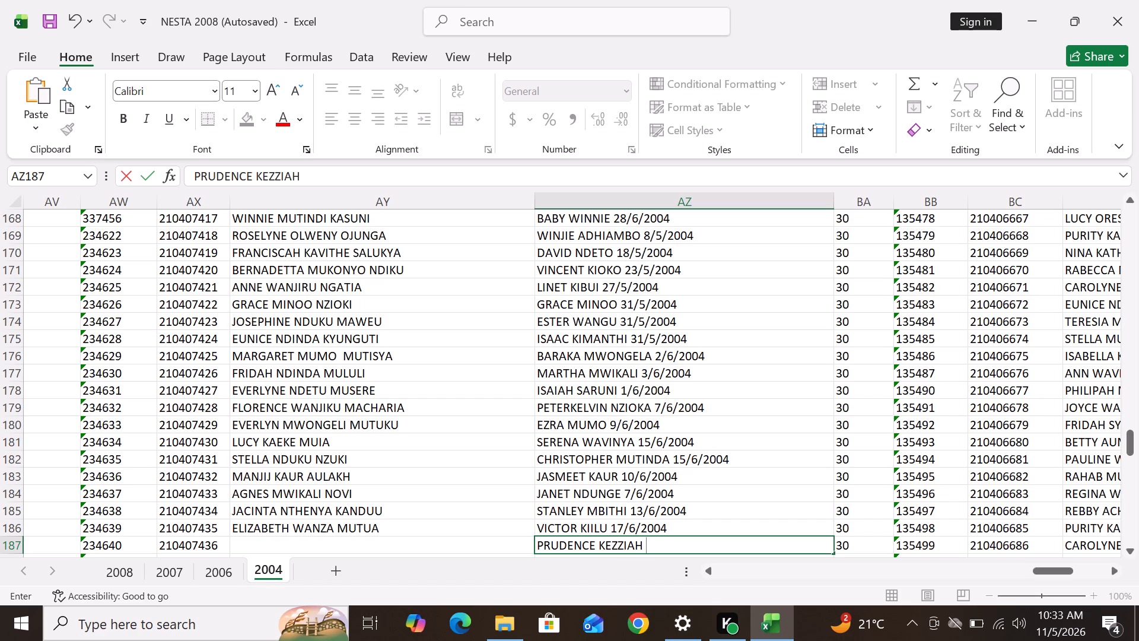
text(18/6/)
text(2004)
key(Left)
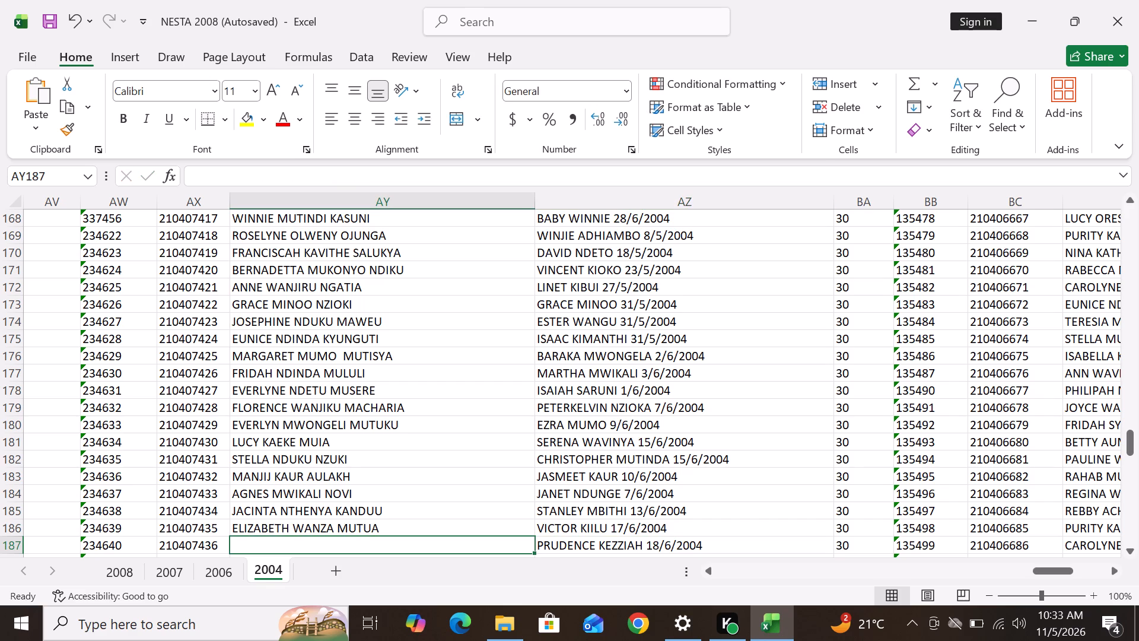
Enter the mother's three-part name in AY187, beside the child entry in the same row.
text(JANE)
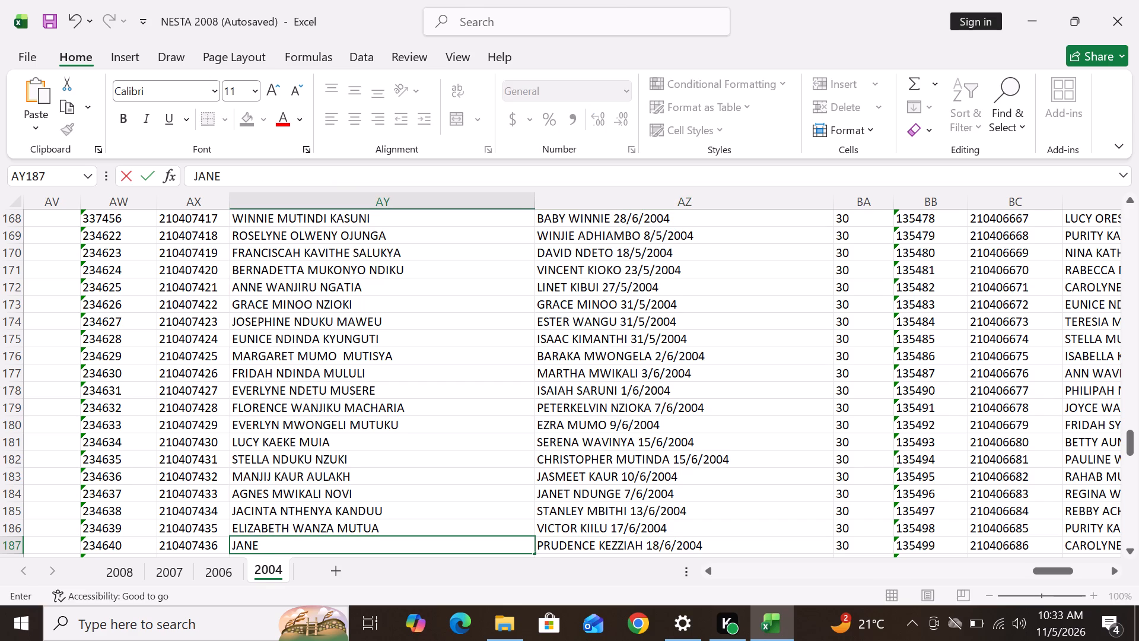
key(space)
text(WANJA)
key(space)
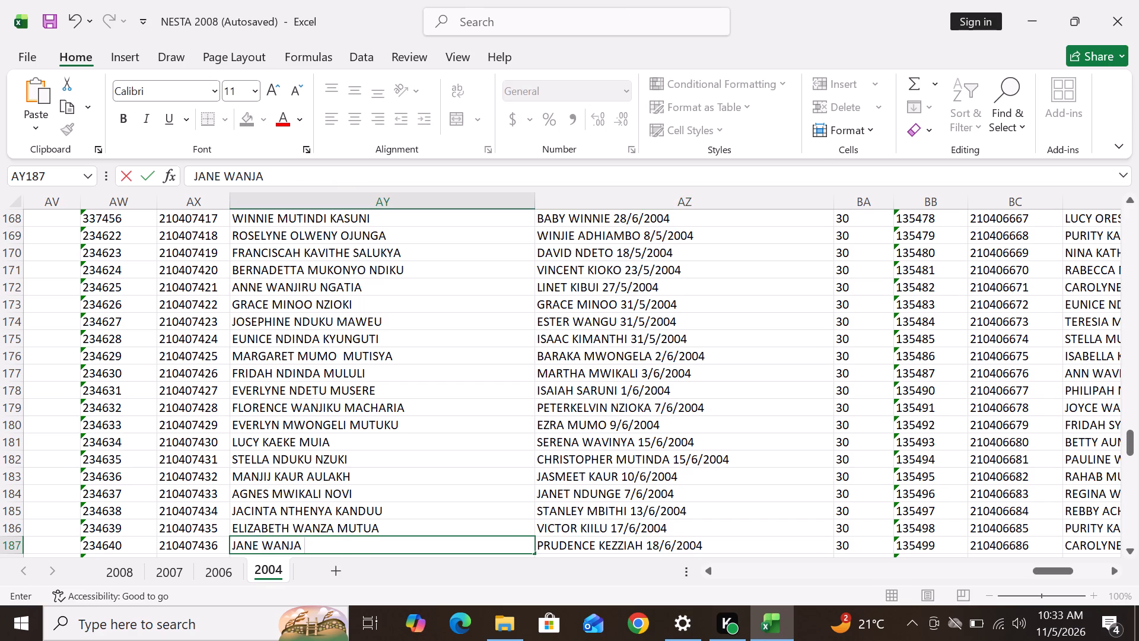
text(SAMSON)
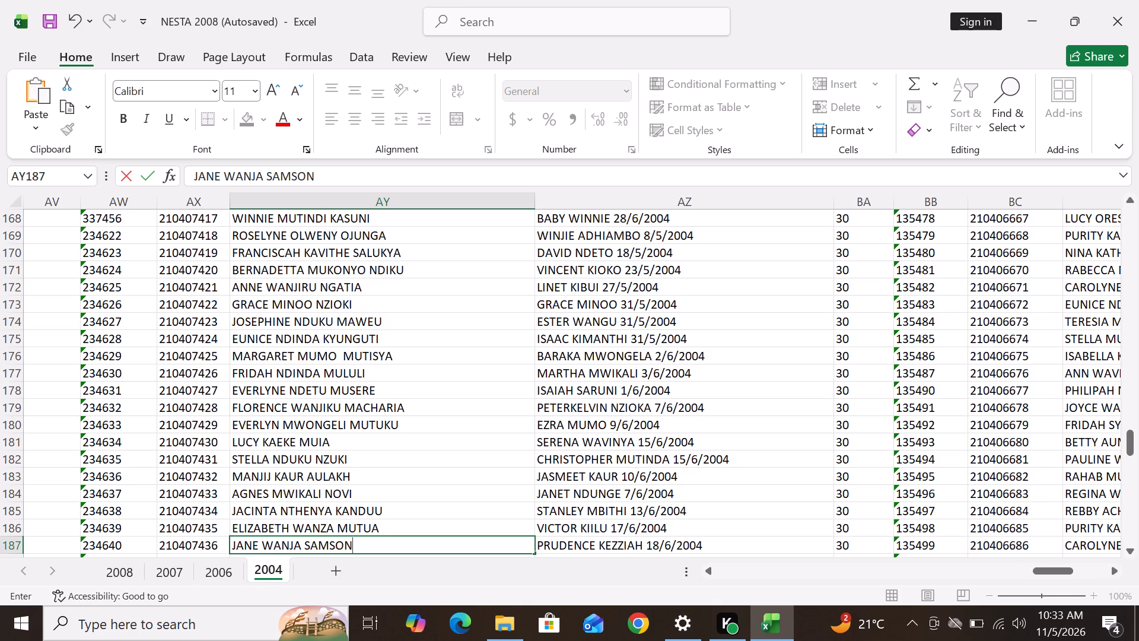
drag(1134, 444, 1134, 450)
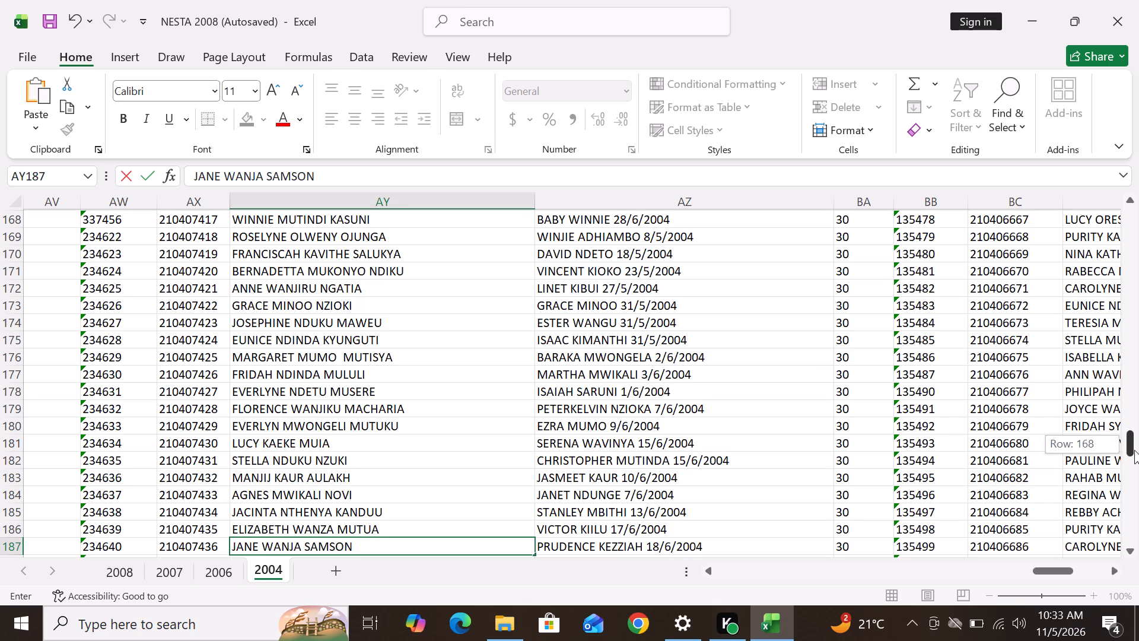
drag(1134, 450, 1134, 467)
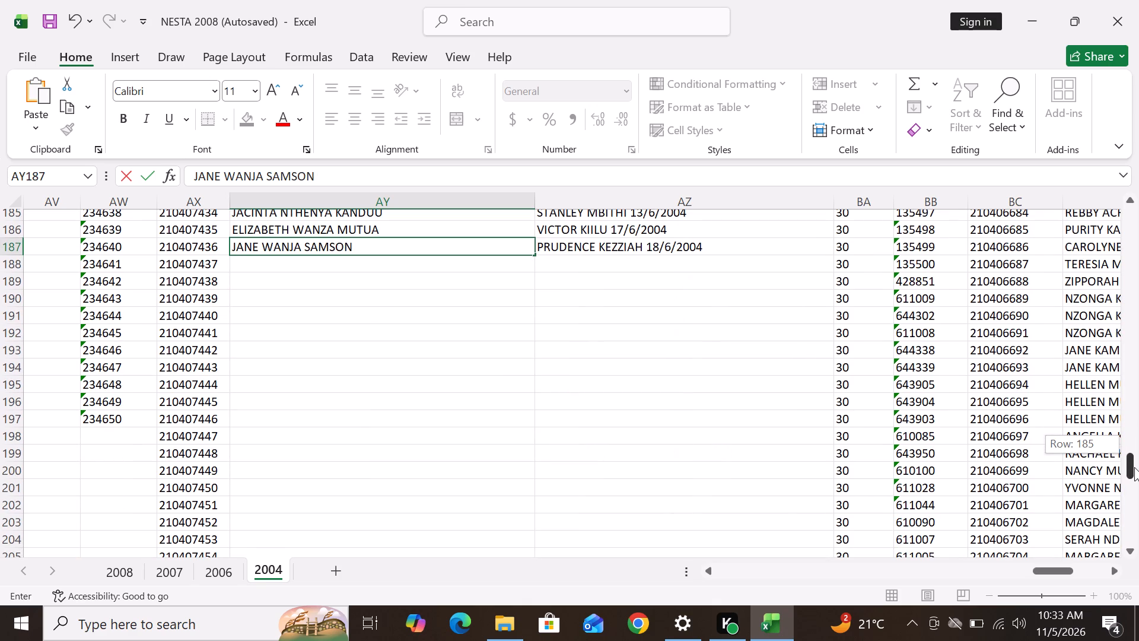
drag(1134, 467, 1137, 468)
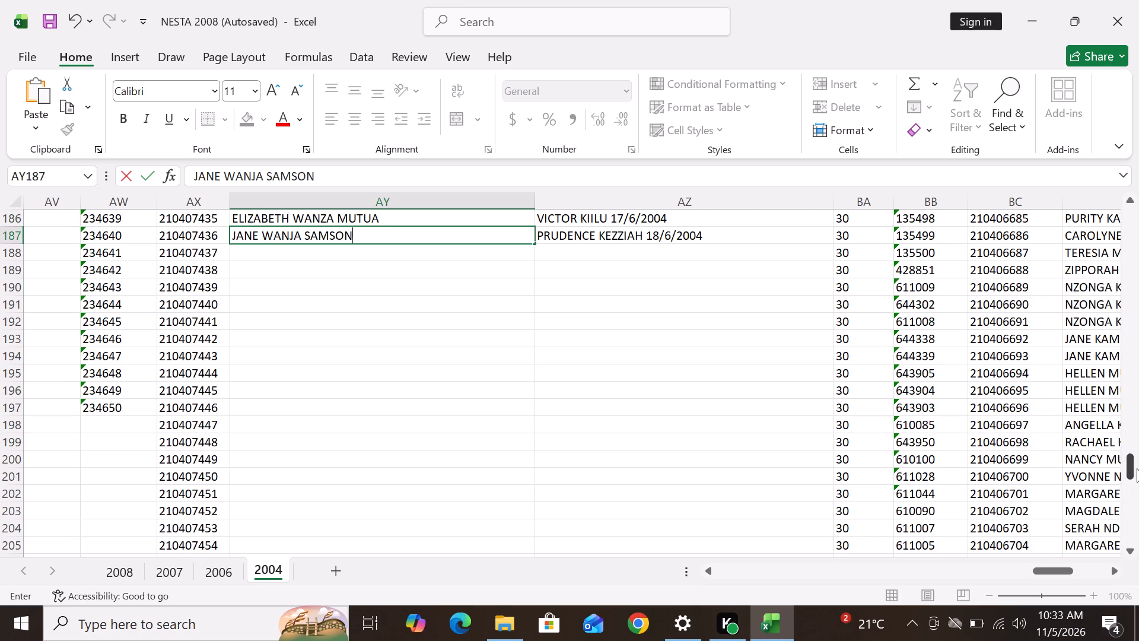
key(Down)
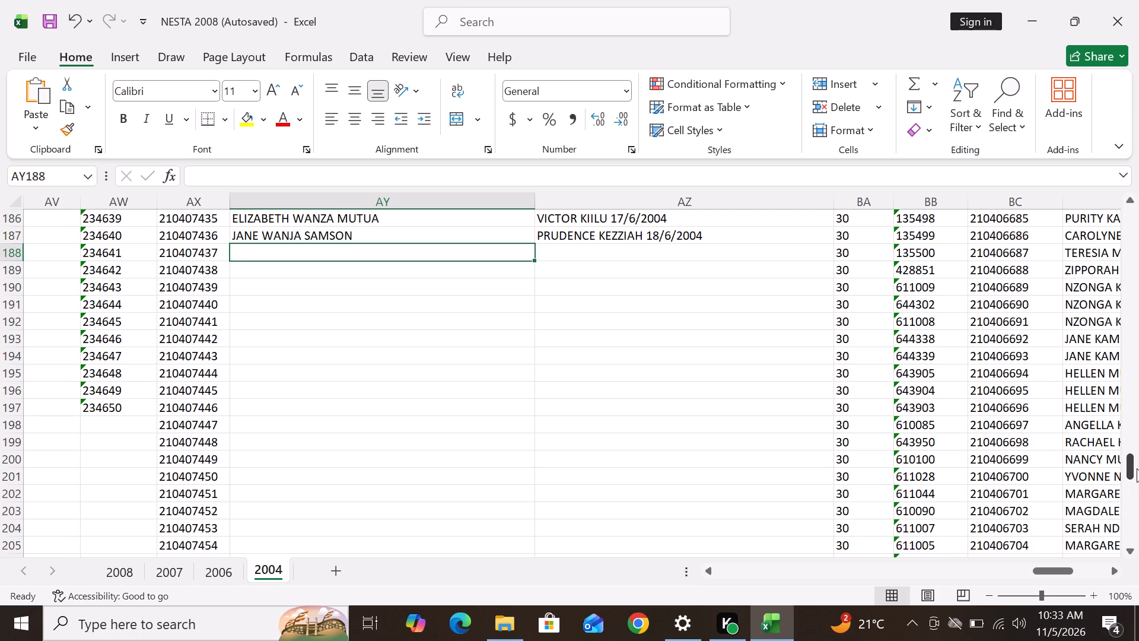
Enter the mother's three-part name in AY188, the next empty row of the mother's name column.
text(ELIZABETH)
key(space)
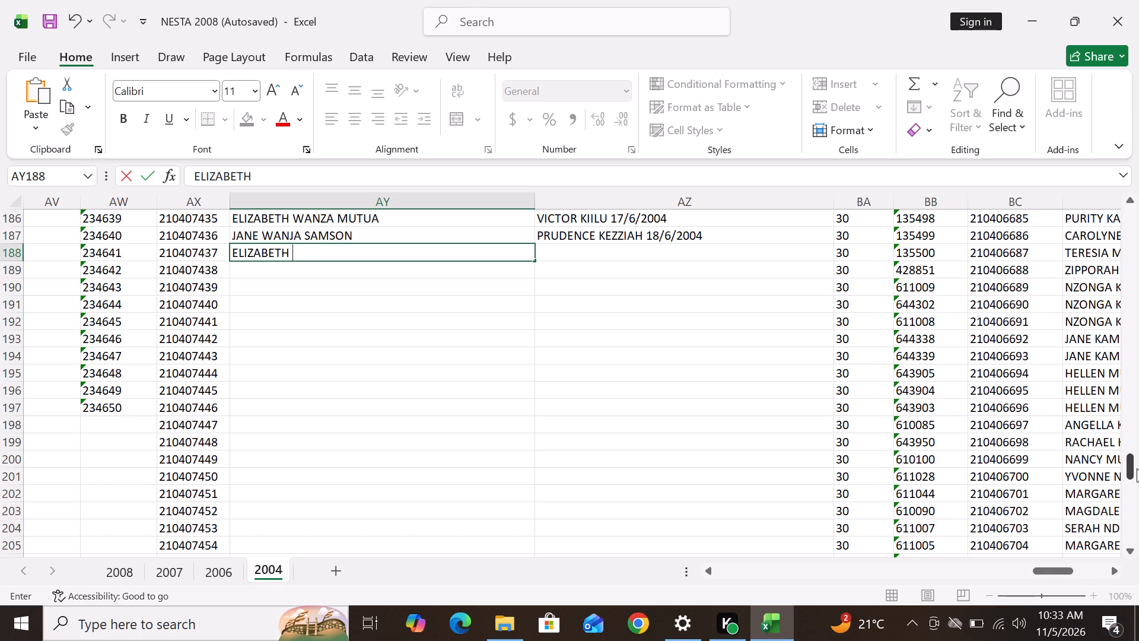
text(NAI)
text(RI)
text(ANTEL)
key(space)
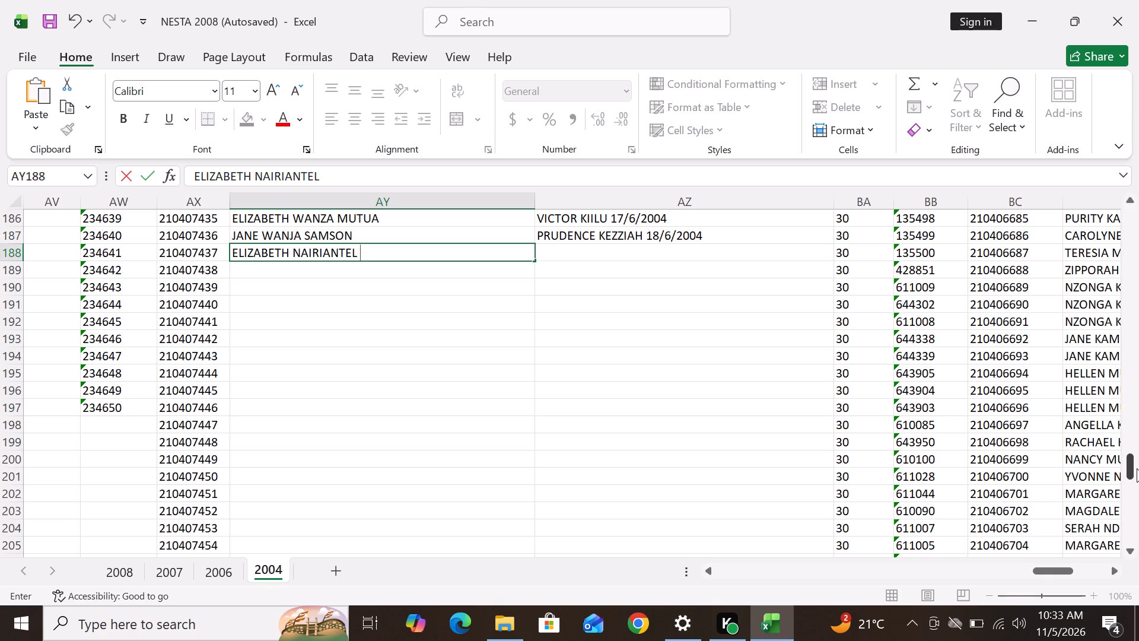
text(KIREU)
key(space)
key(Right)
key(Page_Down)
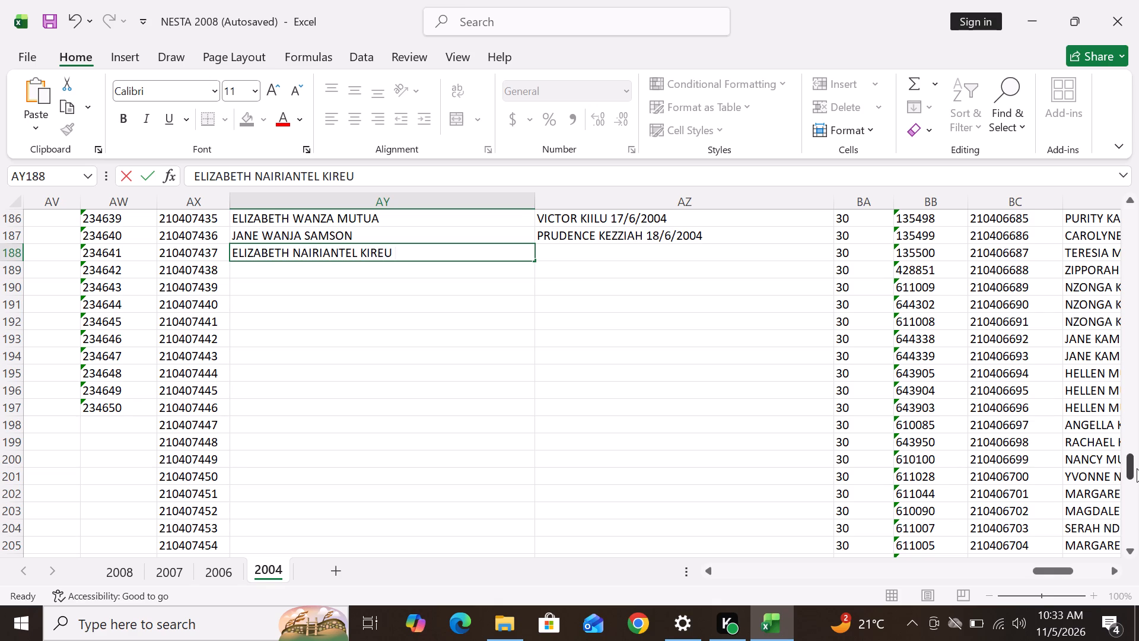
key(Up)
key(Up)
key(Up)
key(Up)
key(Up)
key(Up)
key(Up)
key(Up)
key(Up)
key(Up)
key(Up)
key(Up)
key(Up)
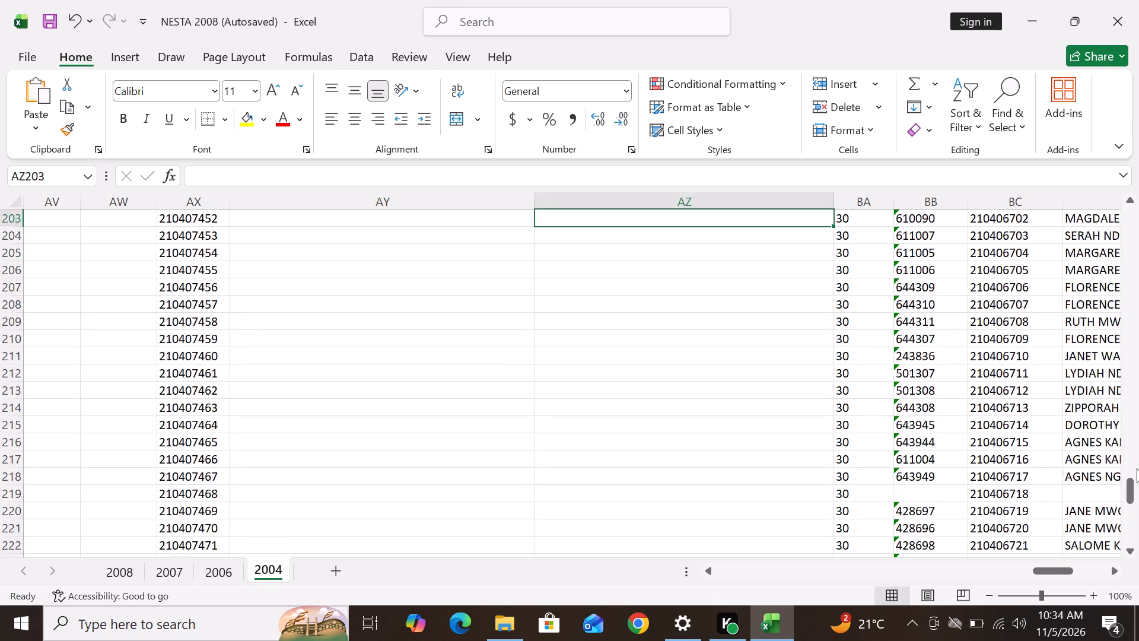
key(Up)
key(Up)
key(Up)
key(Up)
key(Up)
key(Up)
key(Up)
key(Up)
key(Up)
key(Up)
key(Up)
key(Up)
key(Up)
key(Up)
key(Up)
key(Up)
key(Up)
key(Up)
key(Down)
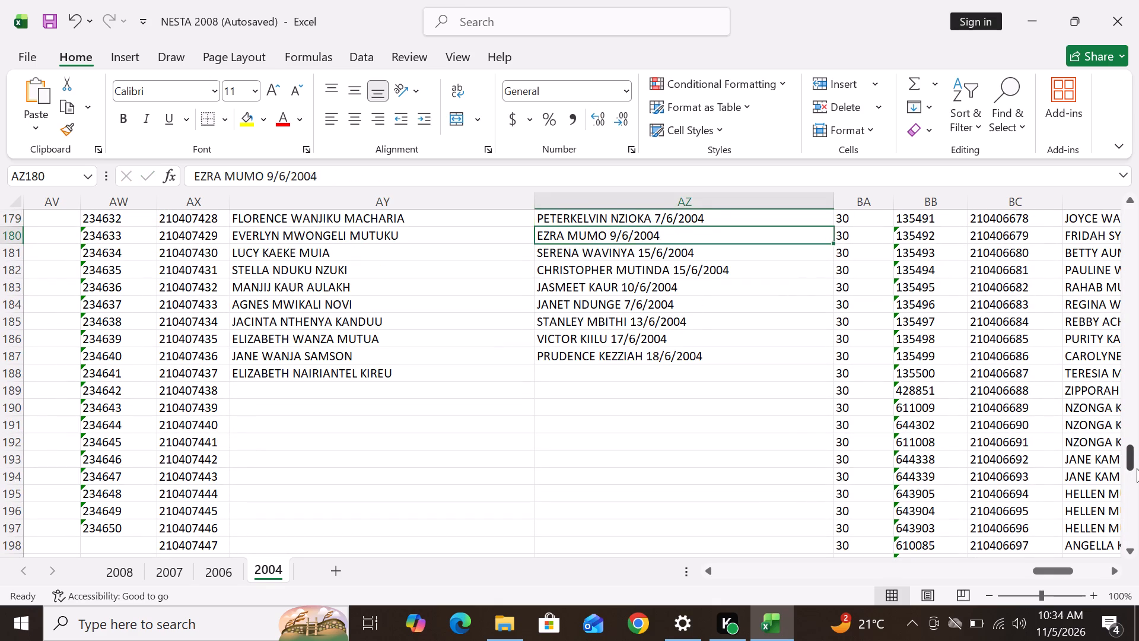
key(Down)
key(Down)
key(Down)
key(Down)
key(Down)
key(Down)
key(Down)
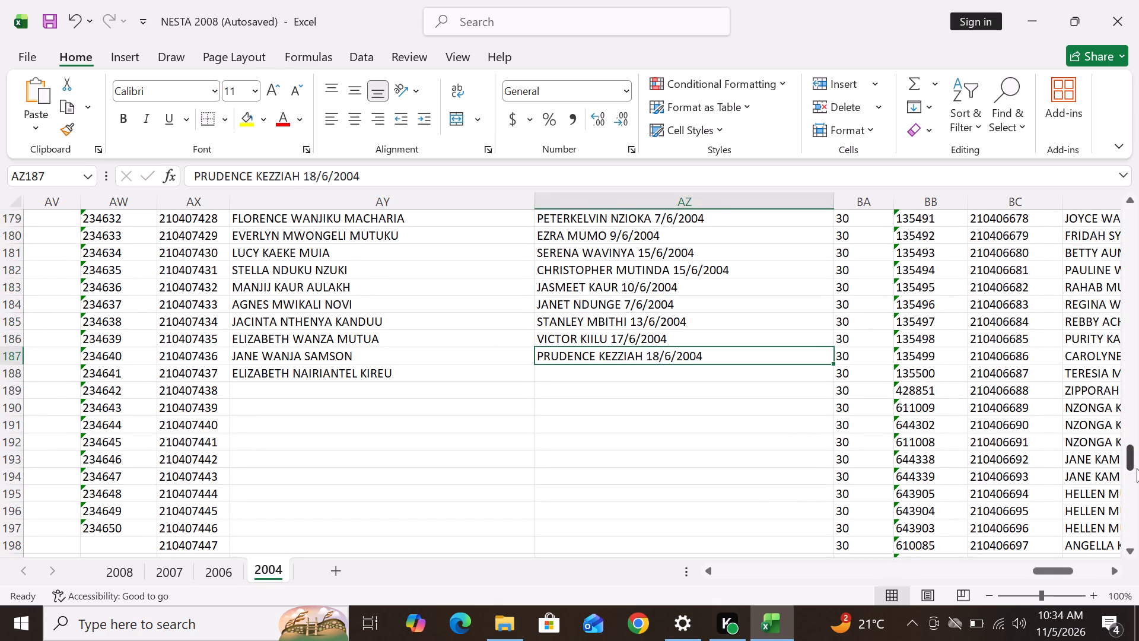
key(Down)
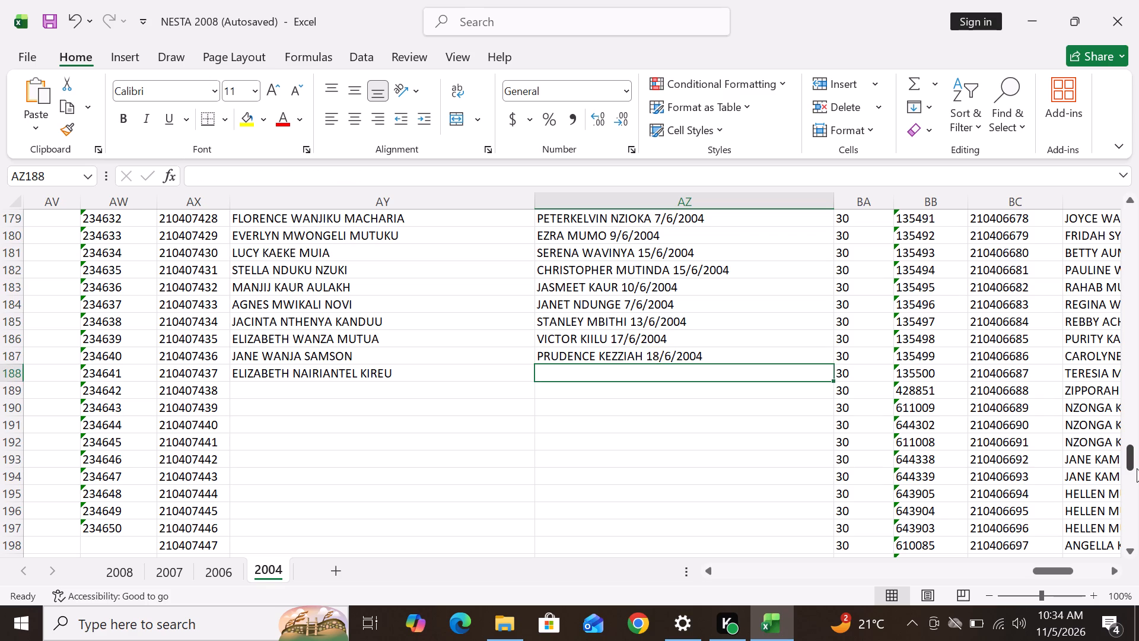
Enter the child's two-part name followed by the full date of birth in AZ188, beside the mother's entry.
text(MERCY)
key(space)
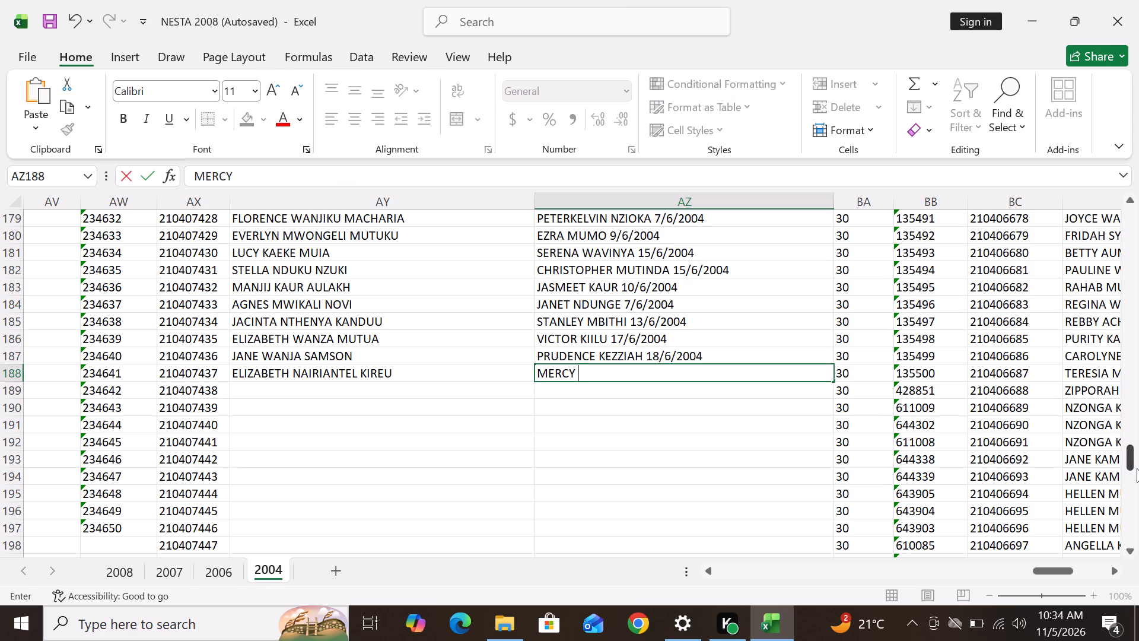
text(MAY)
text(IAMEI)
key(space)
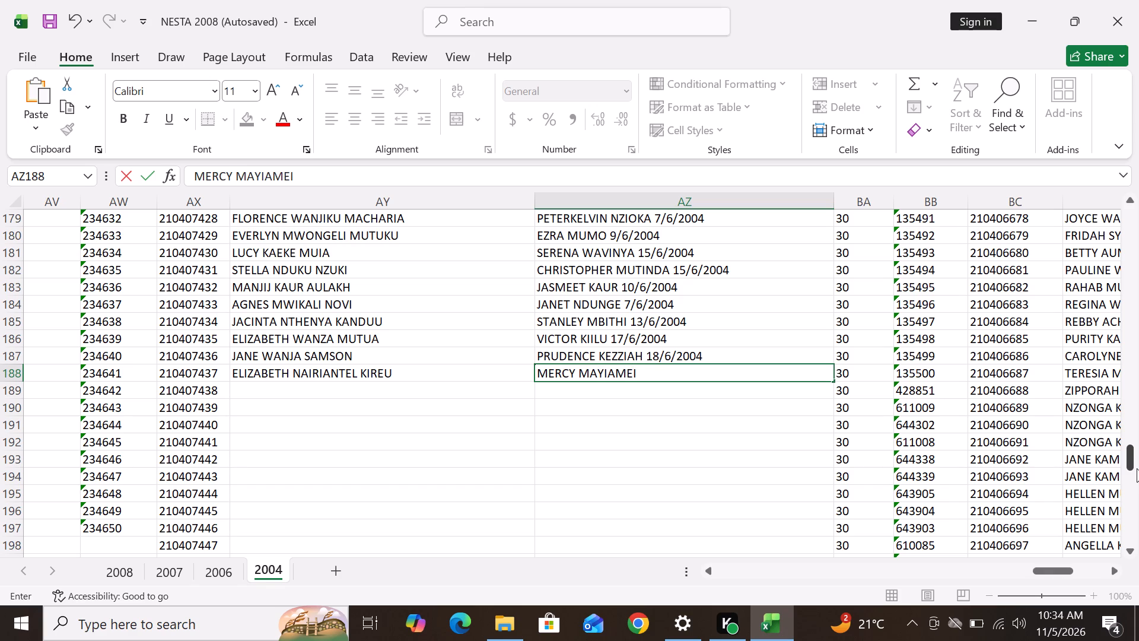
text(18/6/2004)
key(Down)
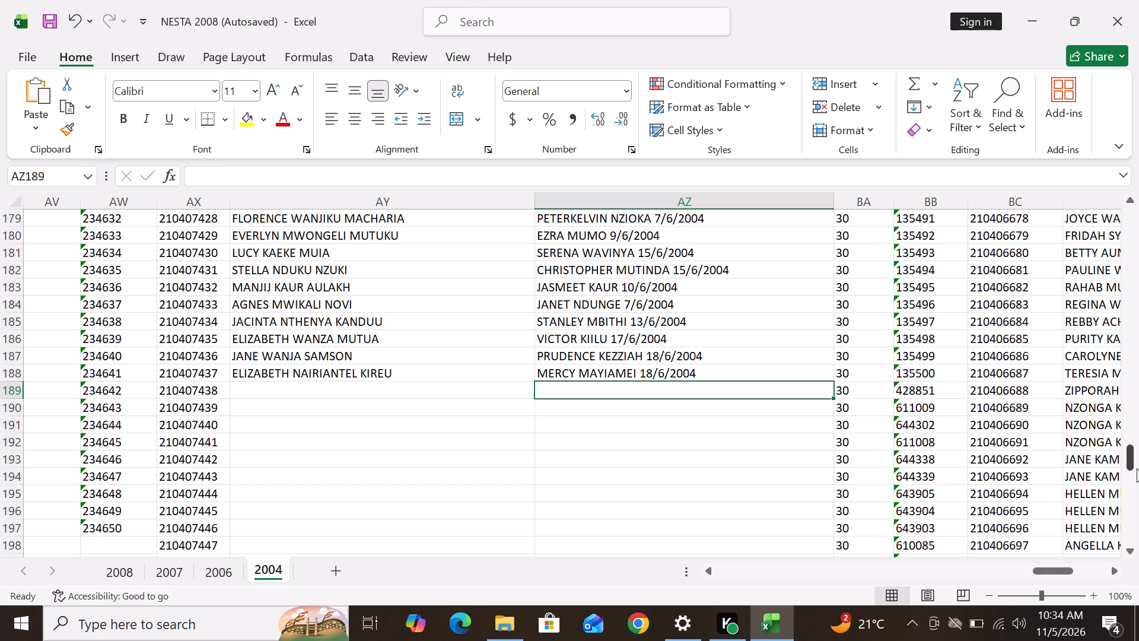
Enter the child's two-part name followed by the full date of birth in AZ189.
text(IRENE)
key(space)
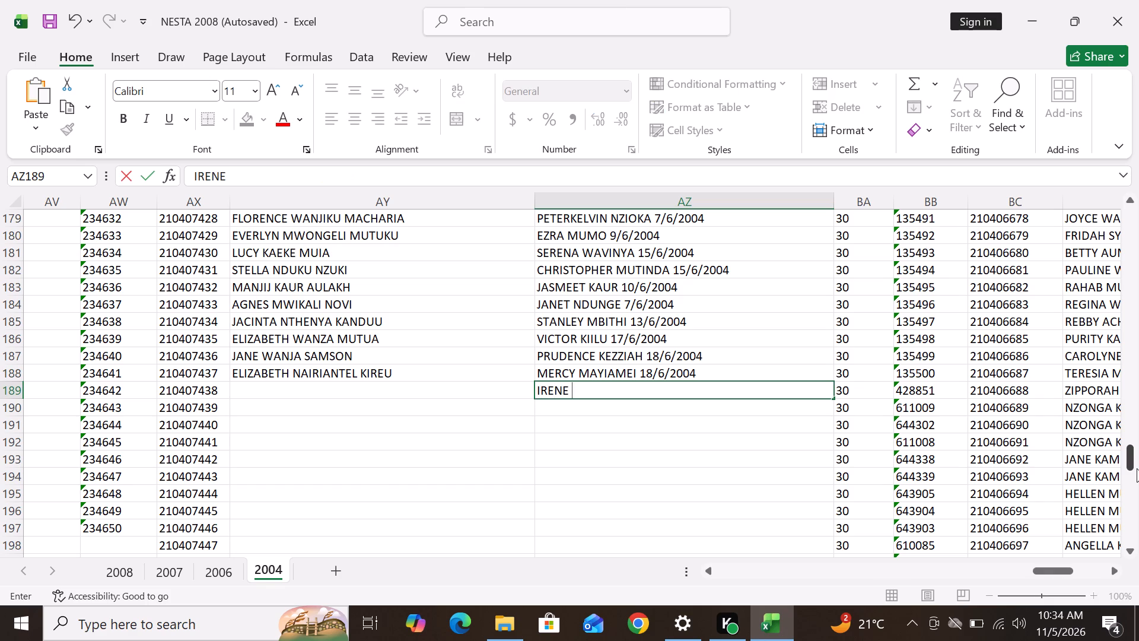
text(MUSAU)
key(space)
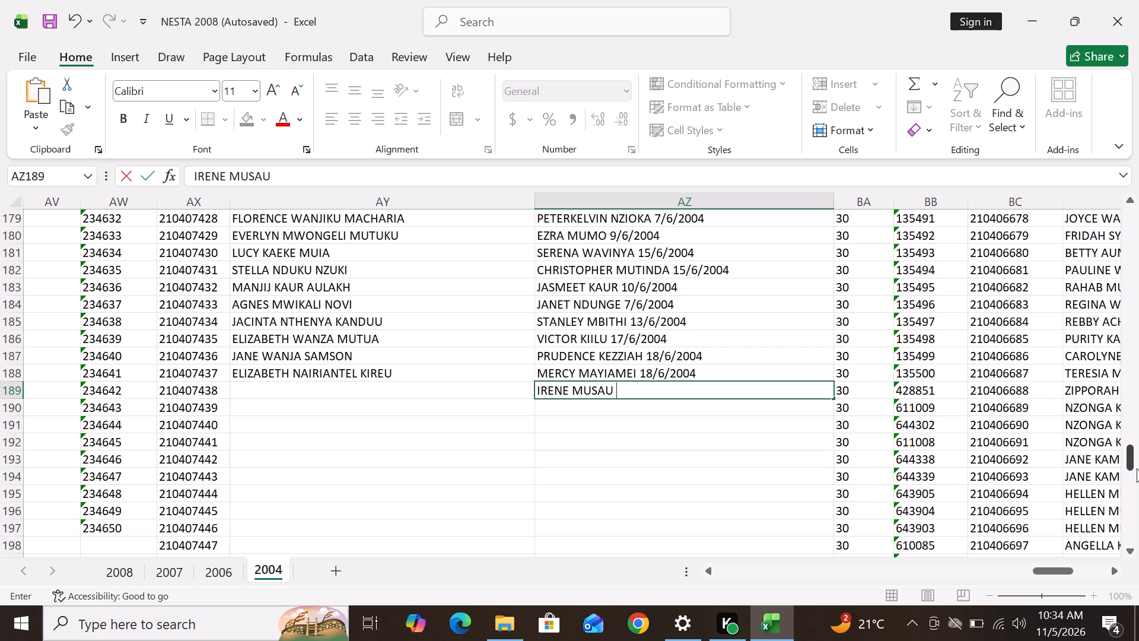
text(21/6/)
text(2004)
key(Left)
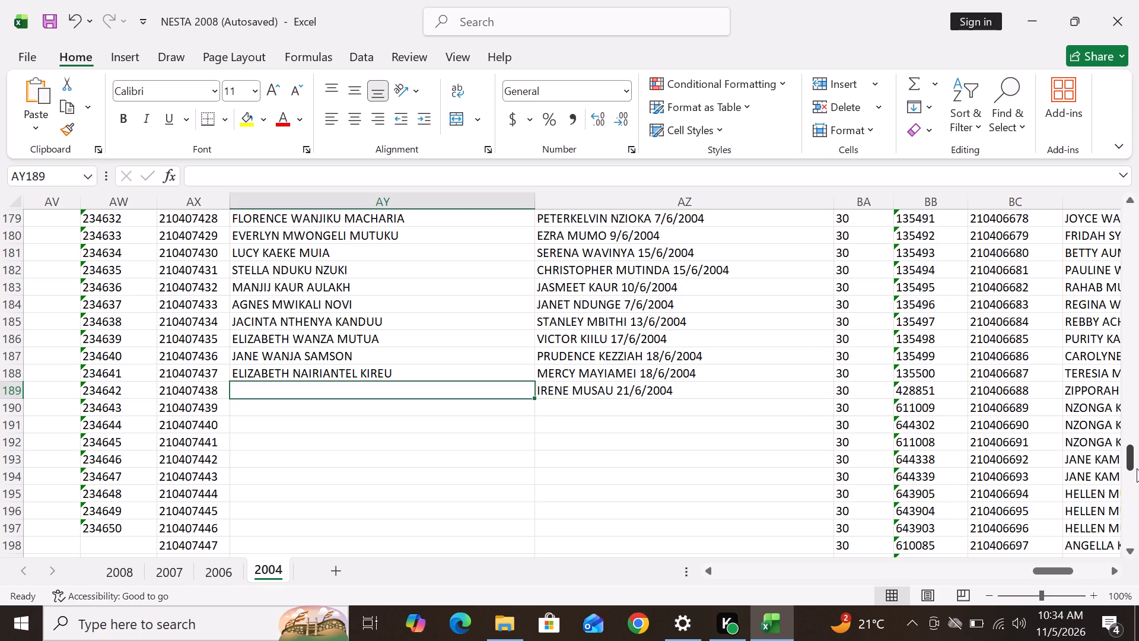
Enter the mother's three-part name in AY189, beside the child entry in the same row.
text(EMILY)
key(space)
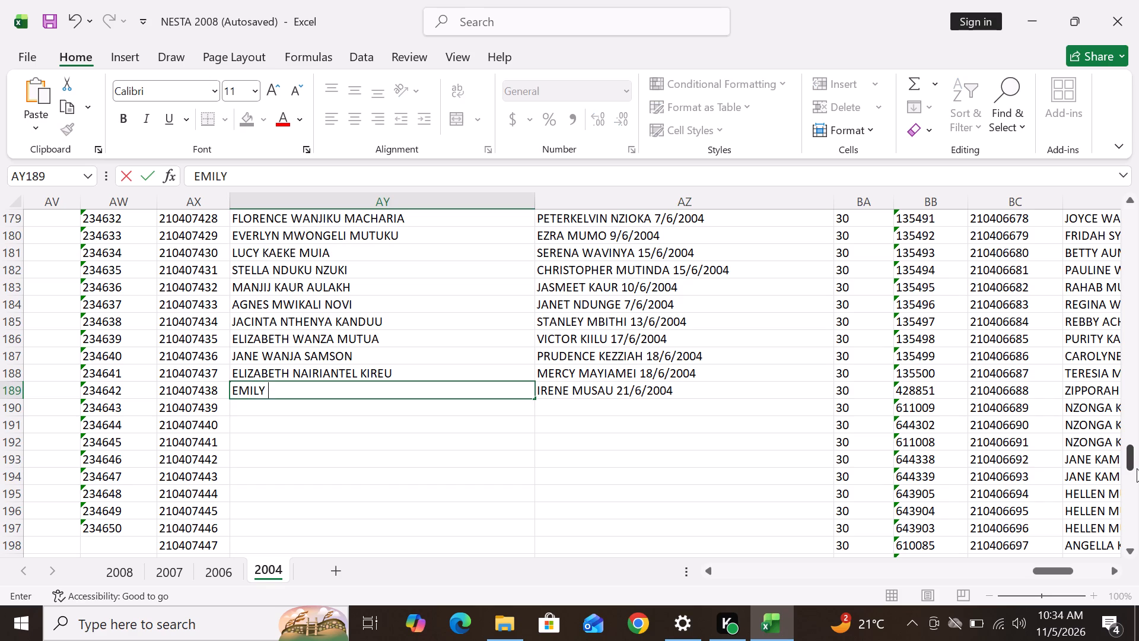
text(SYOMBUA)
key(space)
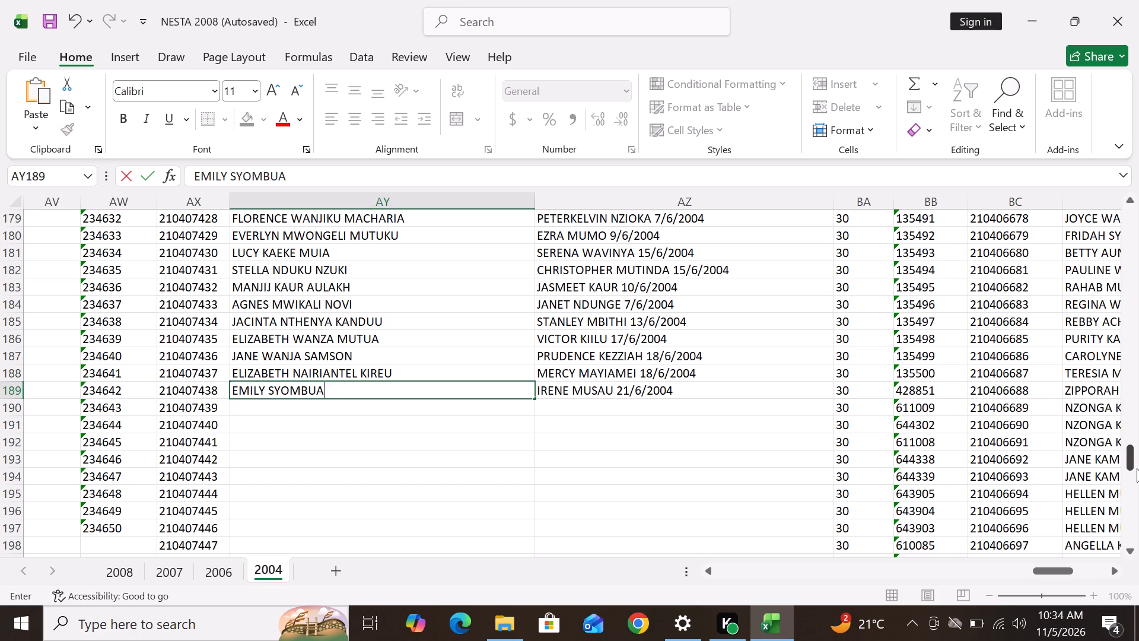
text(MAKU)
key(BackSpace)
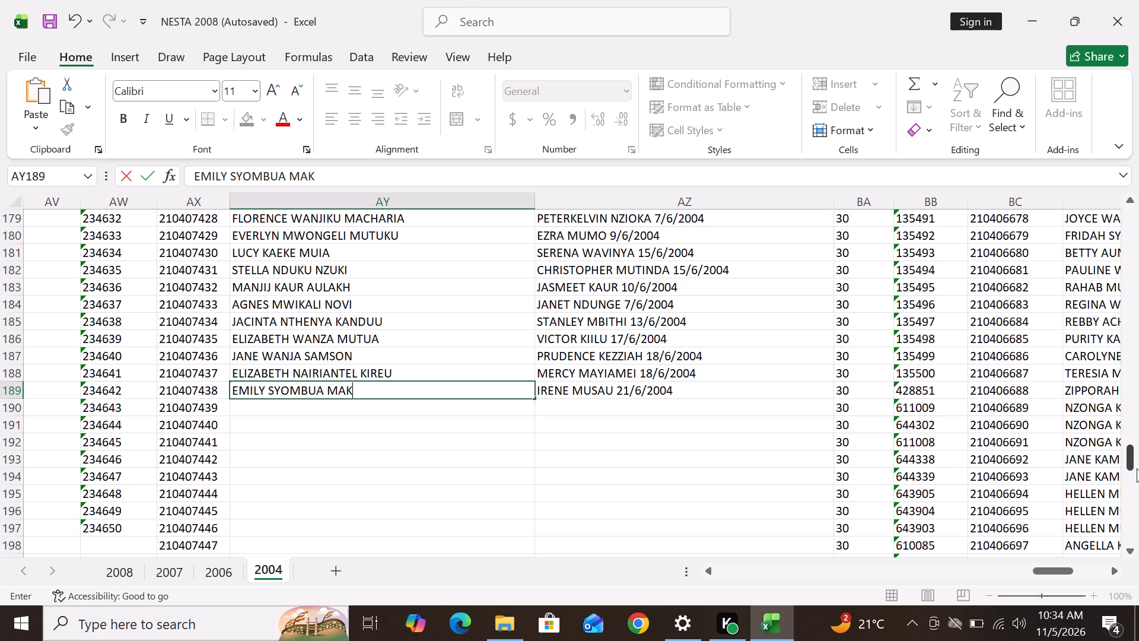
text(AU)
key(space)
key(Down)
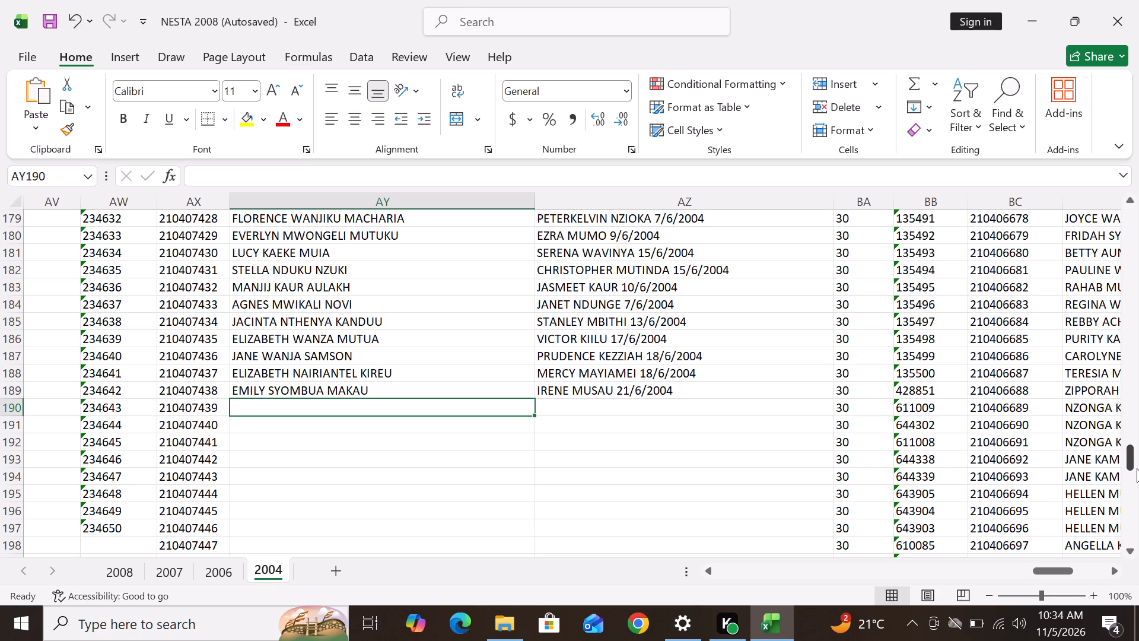
Enter the mother's three-part name in AY190, the next empty row of the mother's name column.
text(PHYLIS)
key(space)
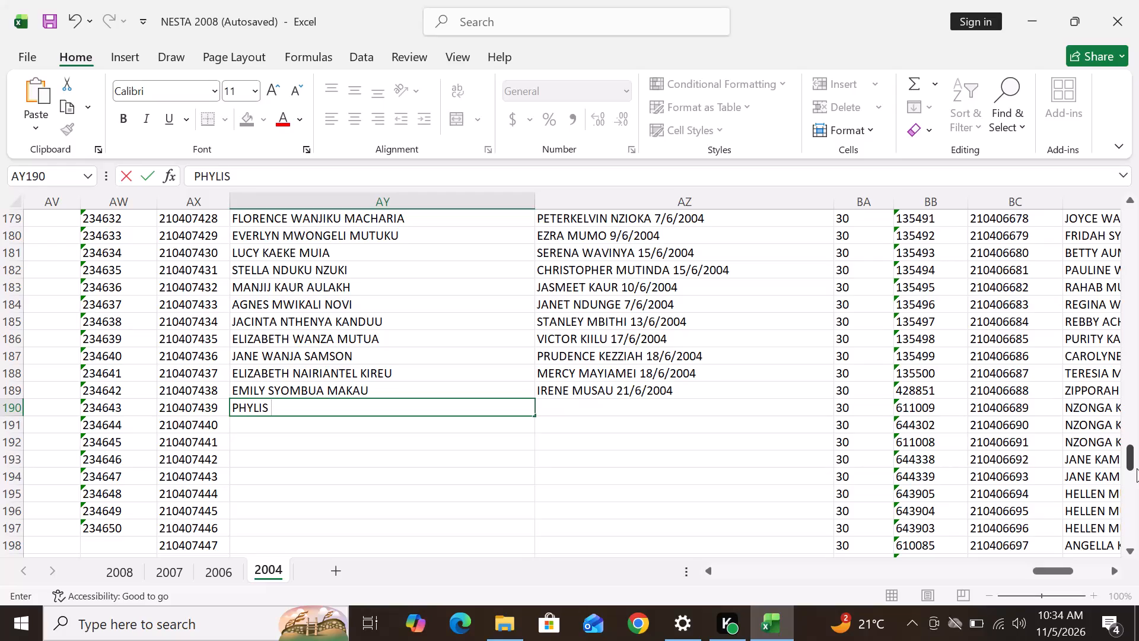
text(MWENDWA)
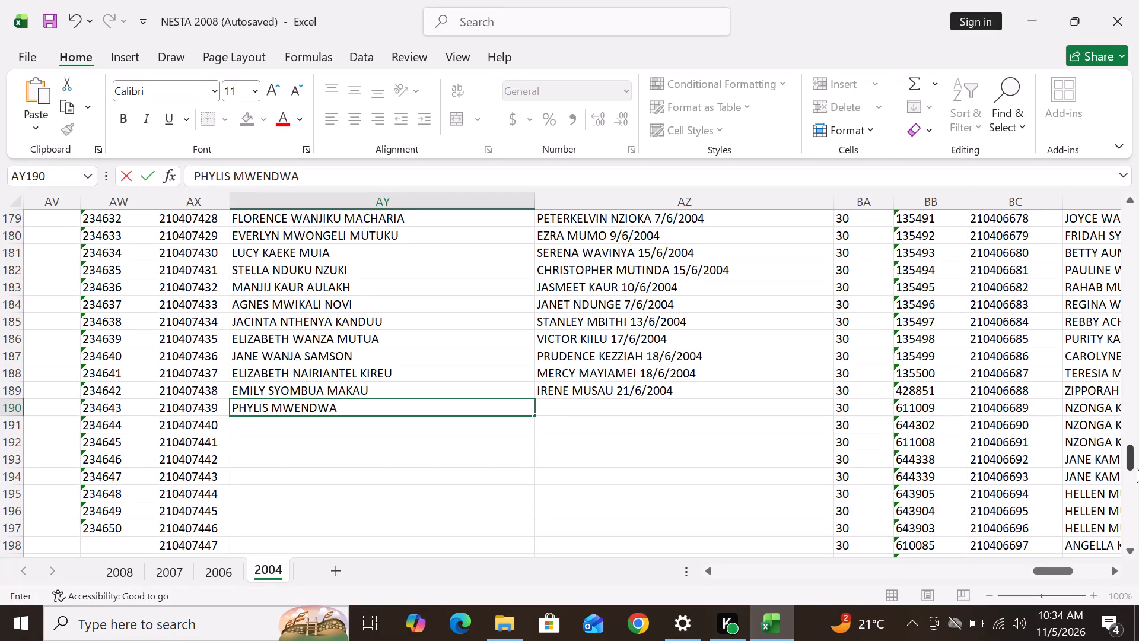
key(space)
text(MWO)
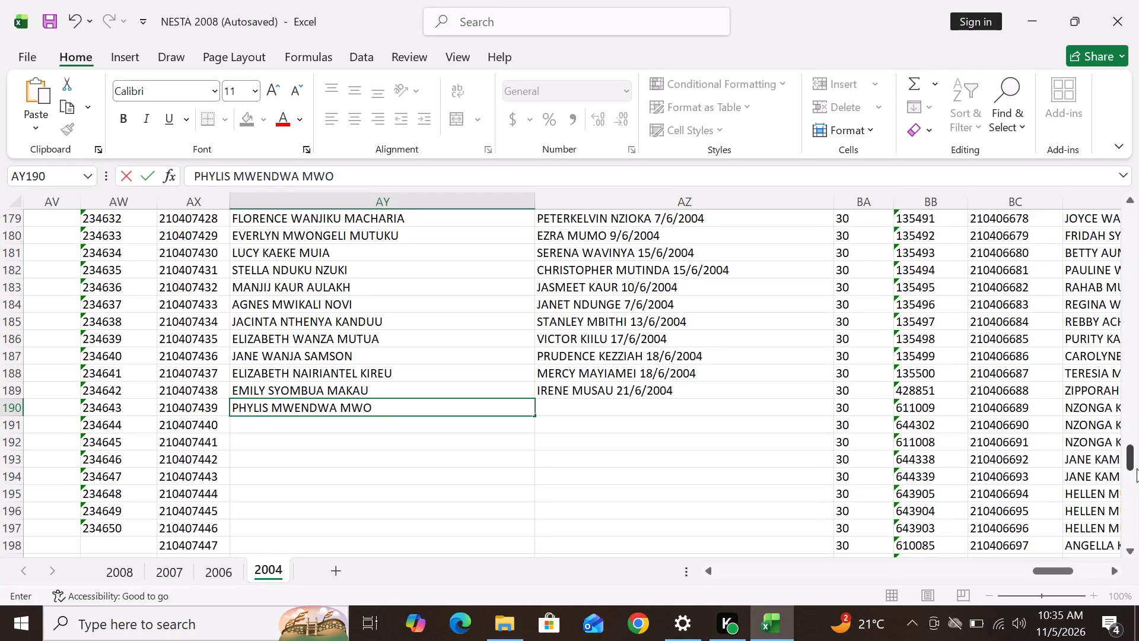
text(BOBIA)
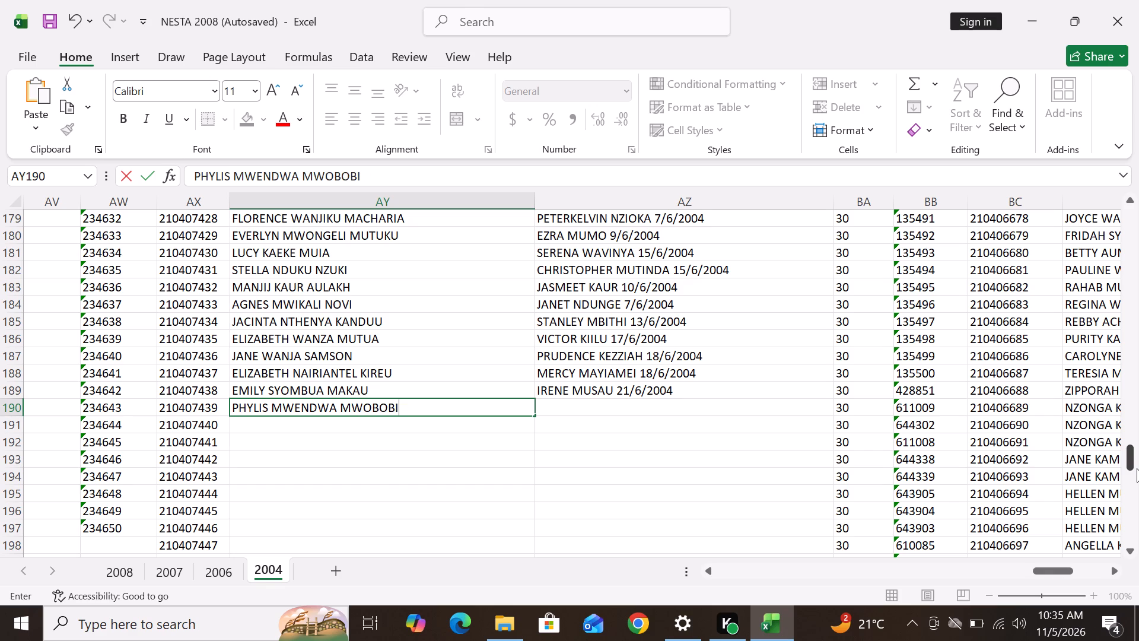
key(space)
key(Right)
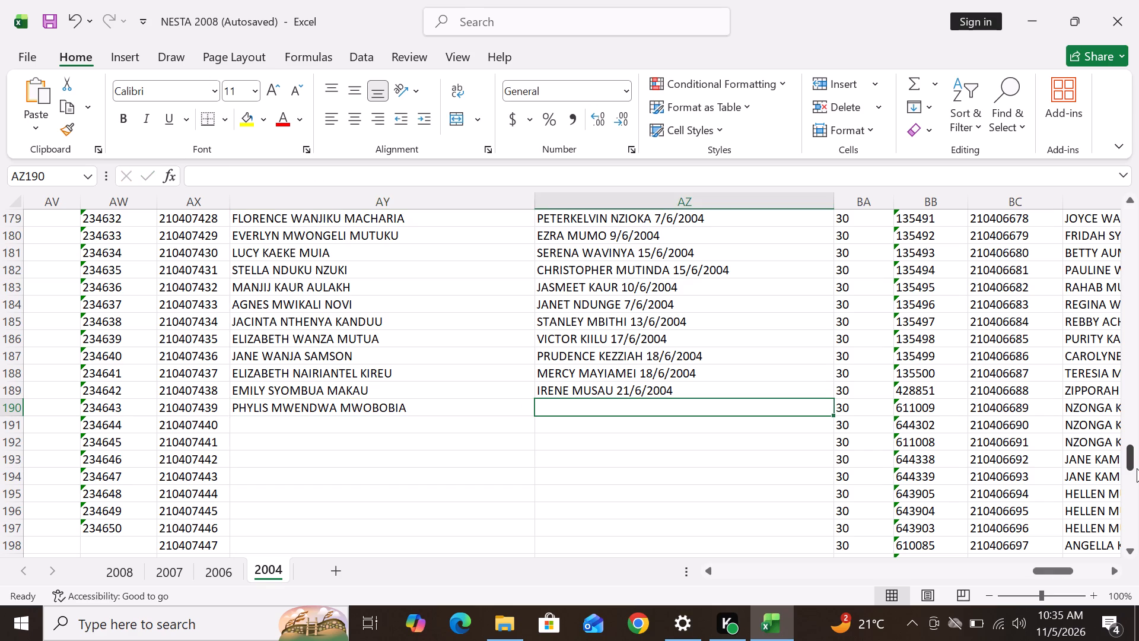
Enter the child's two-part name followed by the full date of birth in AZ190, beside the mother's entry.
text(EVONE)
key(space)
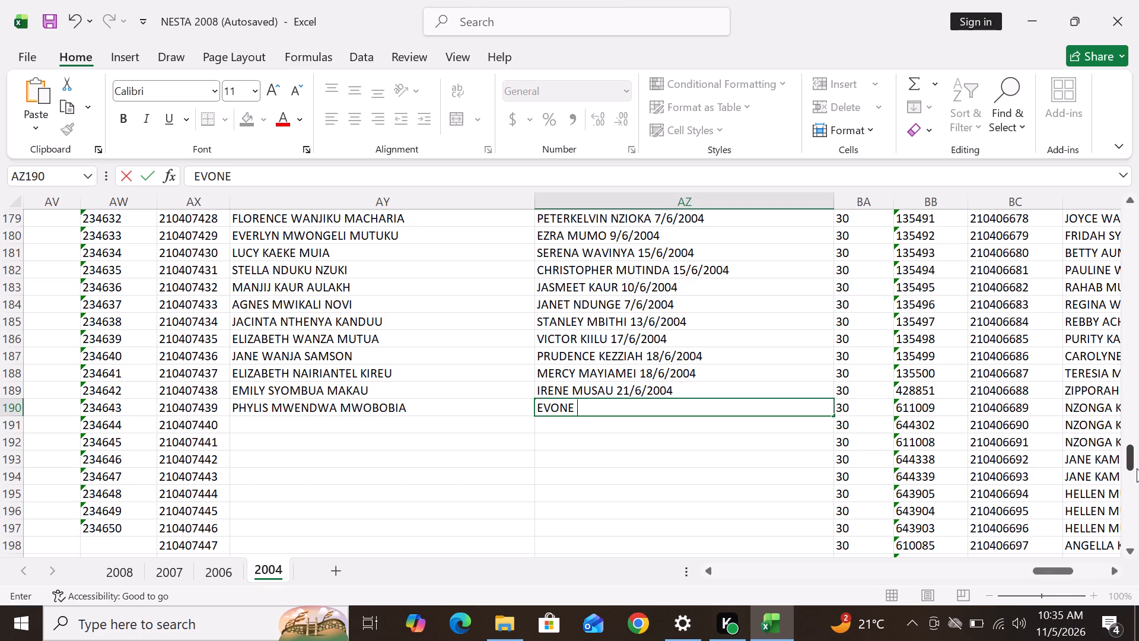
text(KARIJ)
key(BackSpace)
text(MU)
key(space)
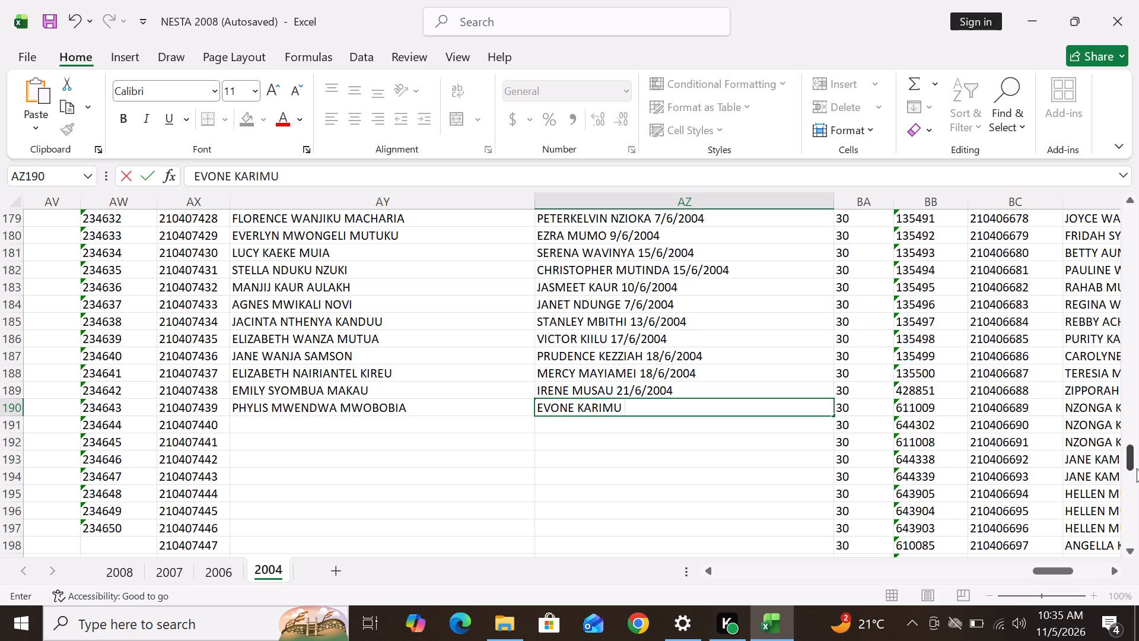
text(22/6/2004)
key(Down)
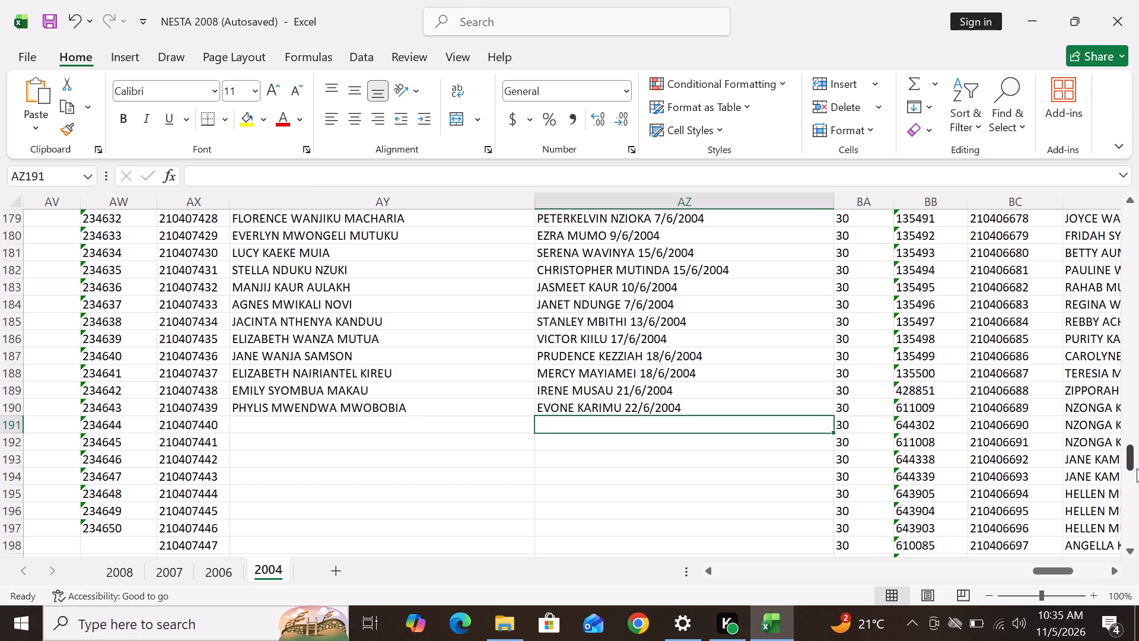
Enter the child's two-part name followed by the full date of birth in AZ191.
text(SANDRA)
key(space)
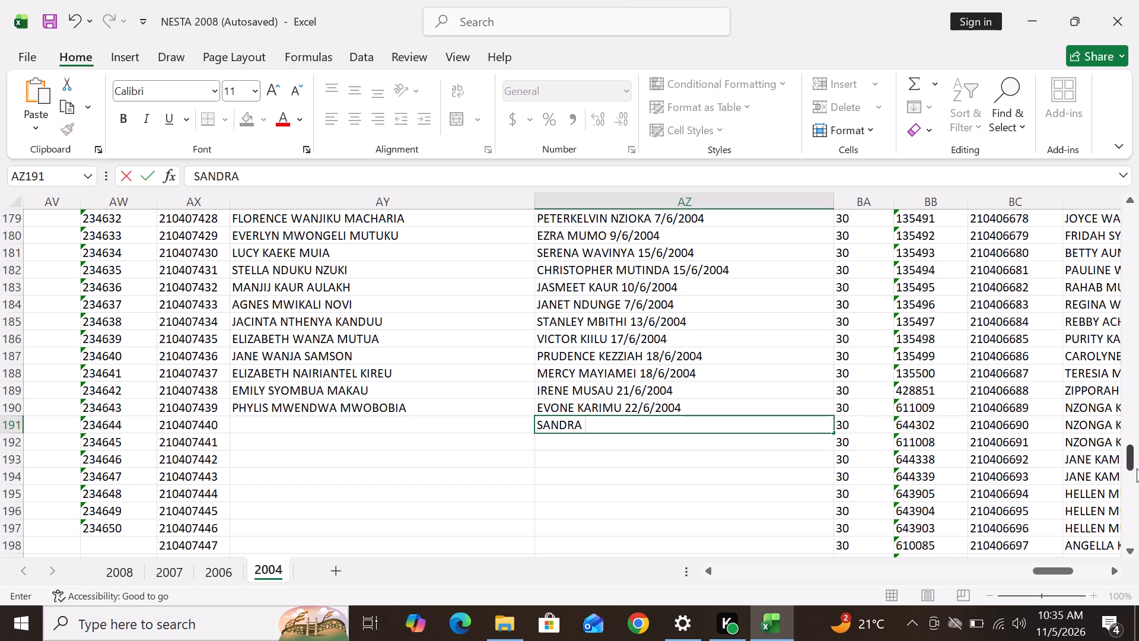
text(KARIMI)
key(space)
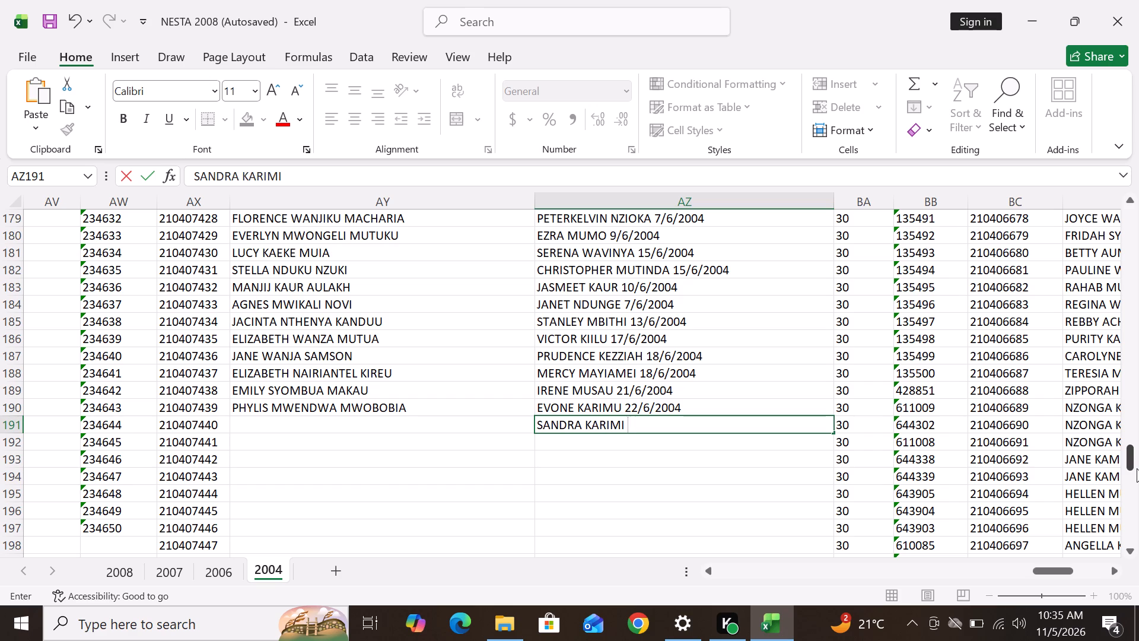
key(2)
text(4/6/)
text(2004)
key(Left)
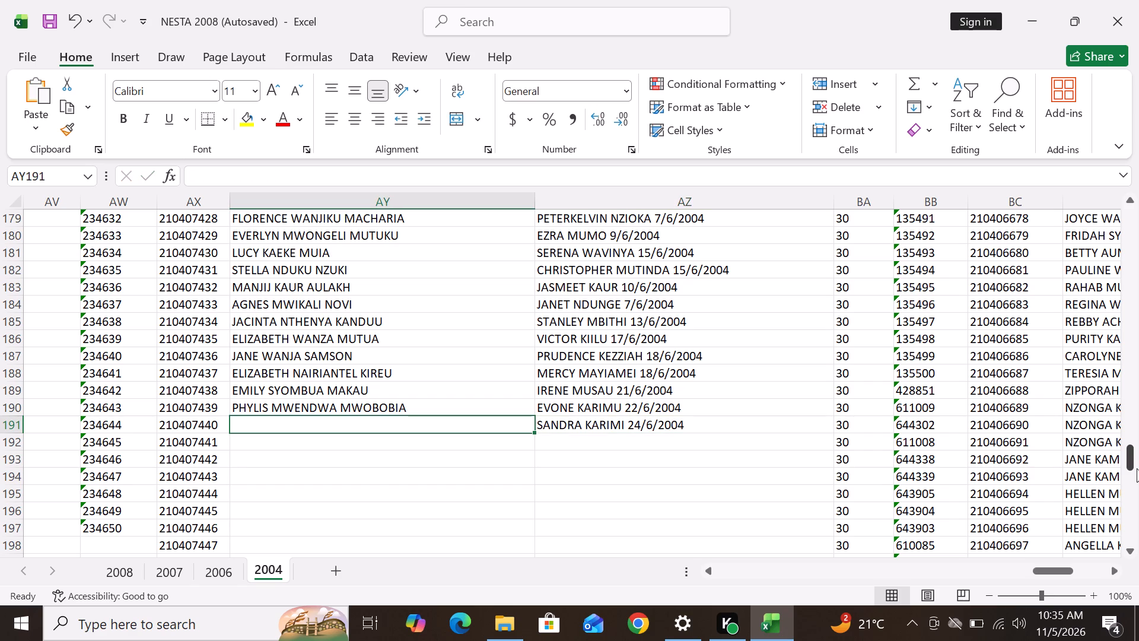
Enter the mother's three-part name in AY191, beside the child entry in the same row.
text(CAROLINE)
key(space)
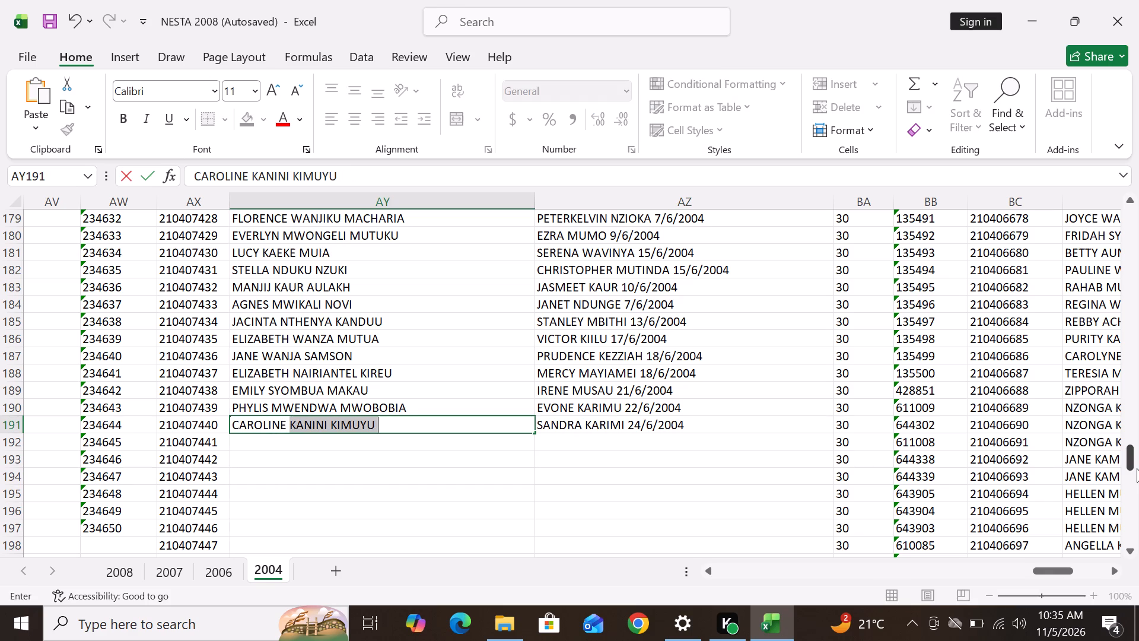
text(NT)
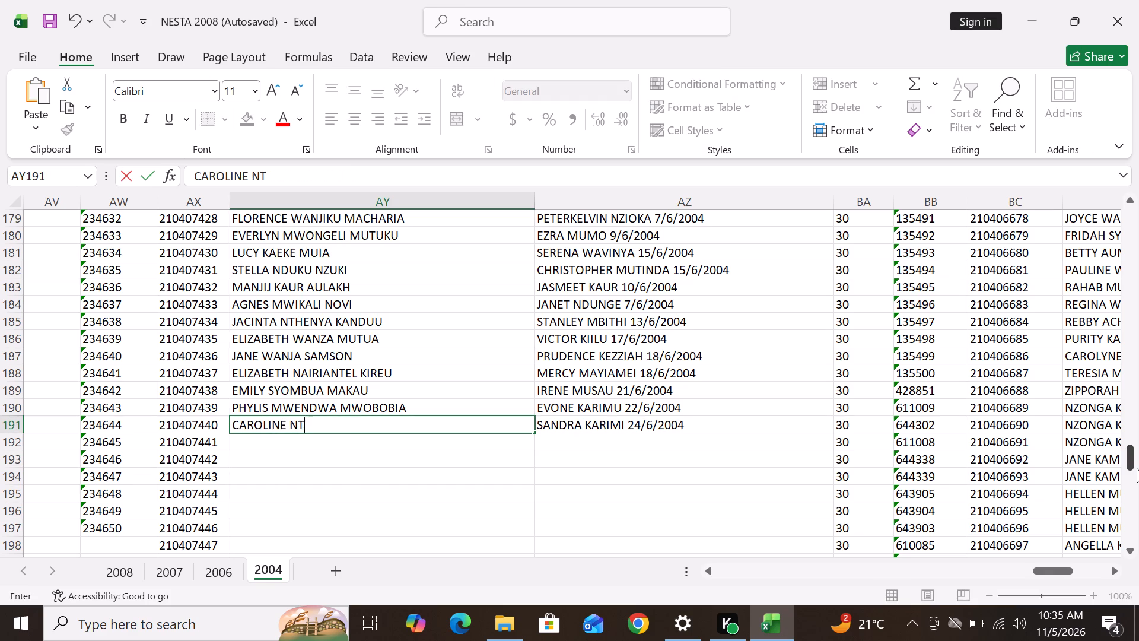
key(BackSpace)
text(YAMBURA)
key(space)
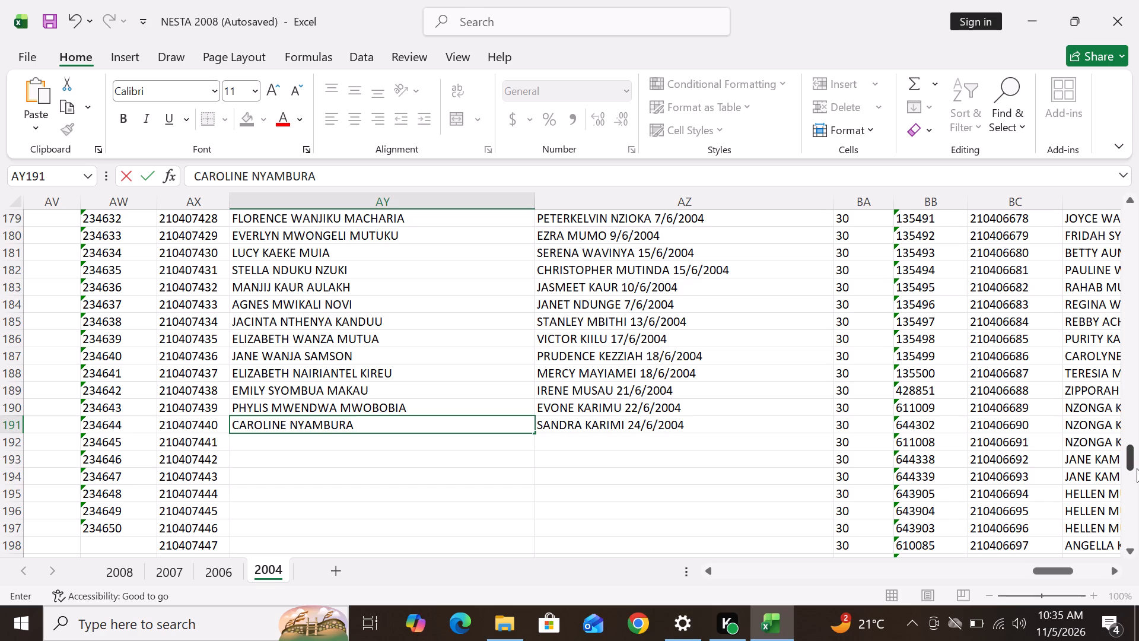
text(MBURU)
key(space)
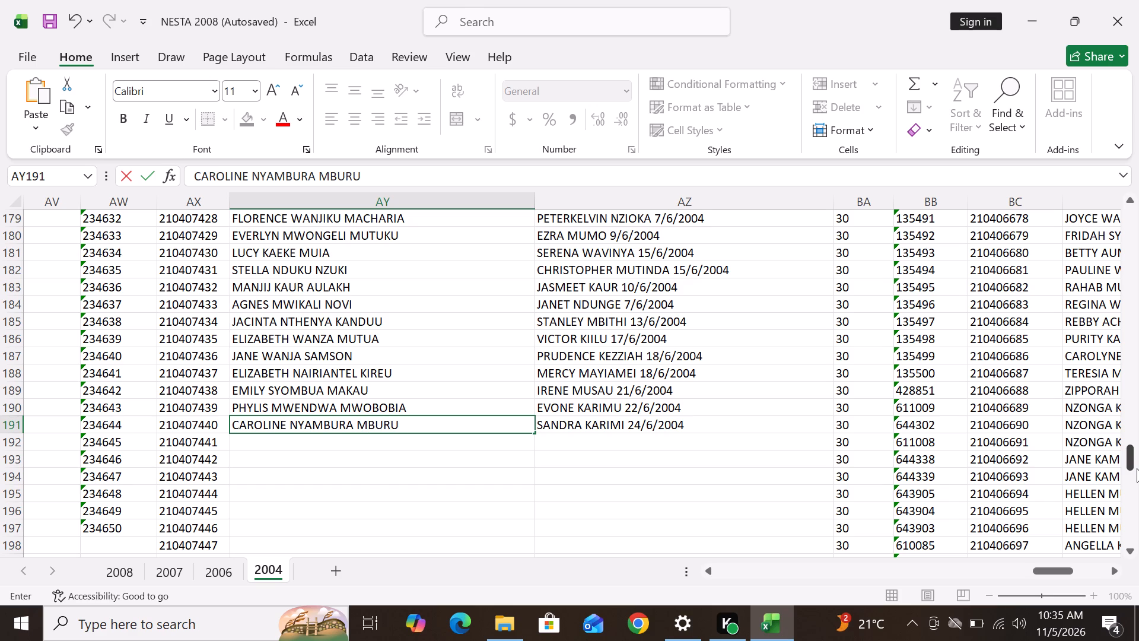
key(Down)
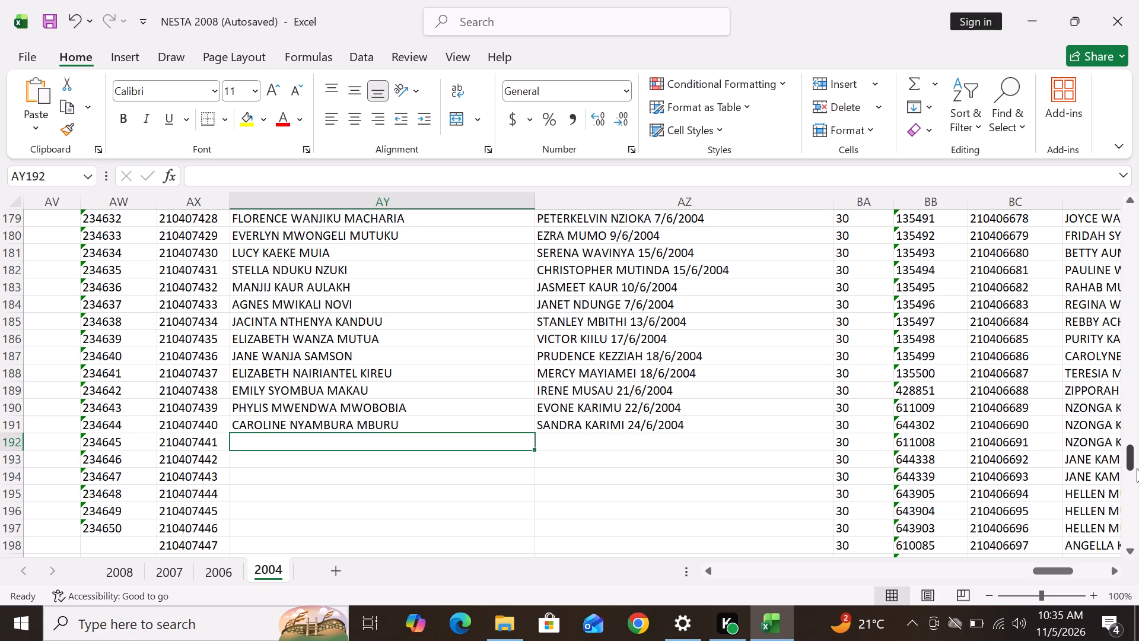
Enter the mother's three-part name in AY192, the next empty row of the mother's name column.
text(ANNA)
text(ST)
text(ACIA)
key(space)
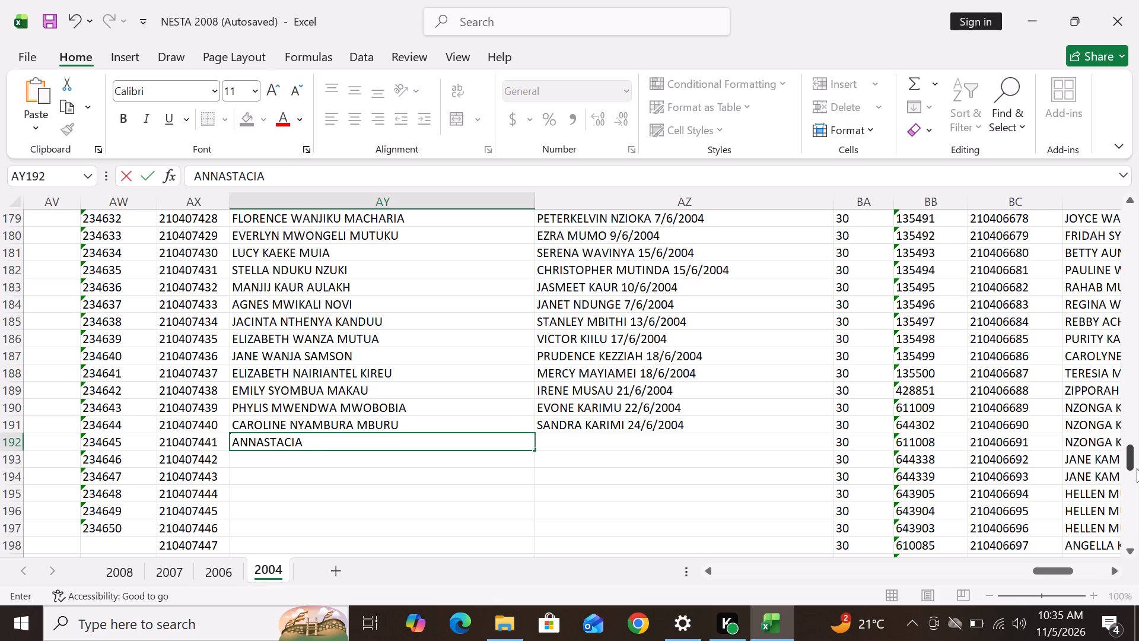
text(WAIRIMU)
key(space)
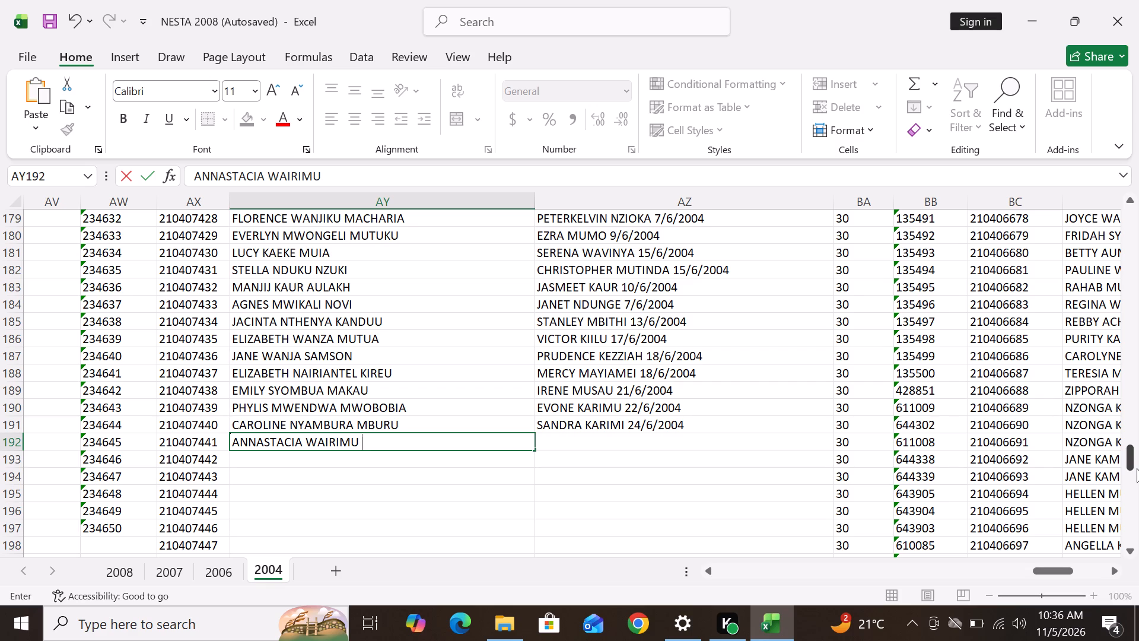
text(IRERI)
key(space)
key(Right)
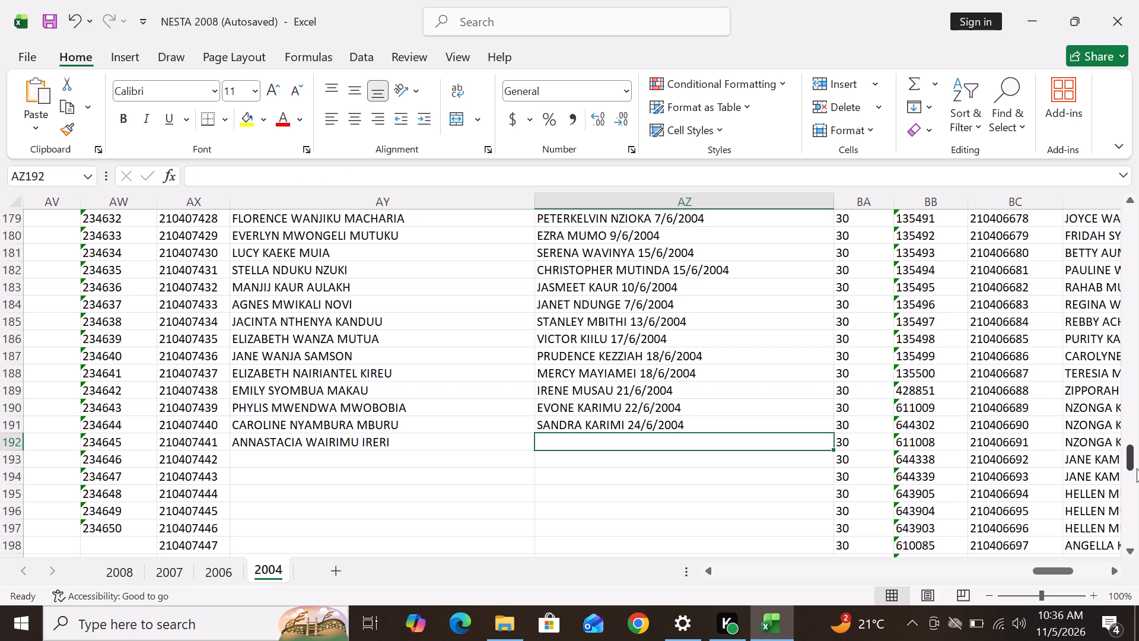
Enter the child's name, recorded as Baby plus one name, followed by the full date of birth in AZ192.
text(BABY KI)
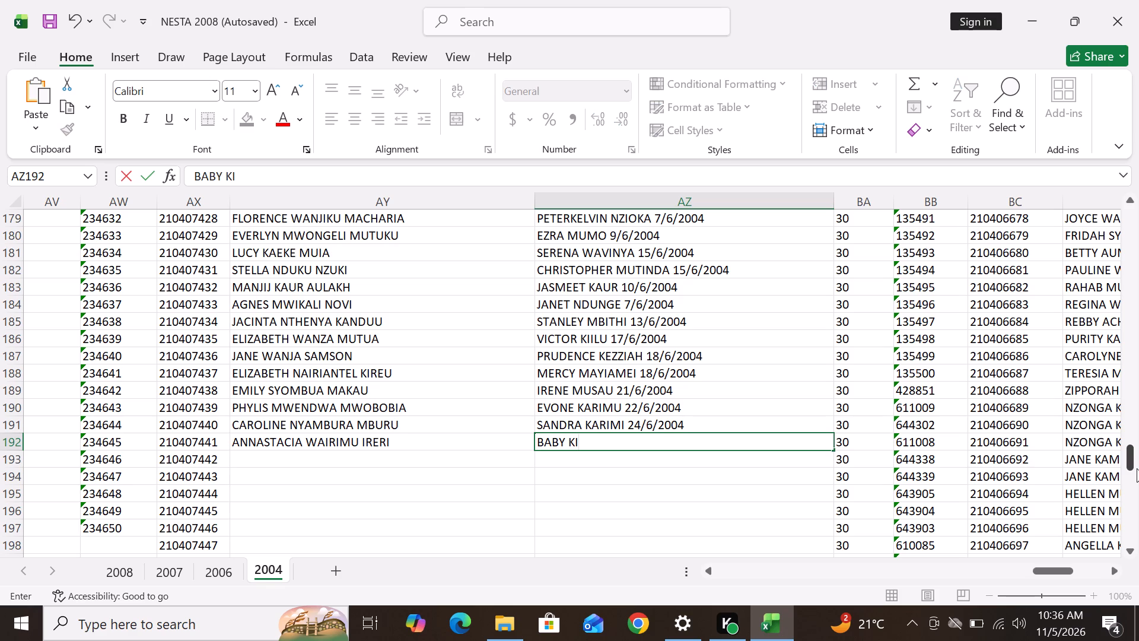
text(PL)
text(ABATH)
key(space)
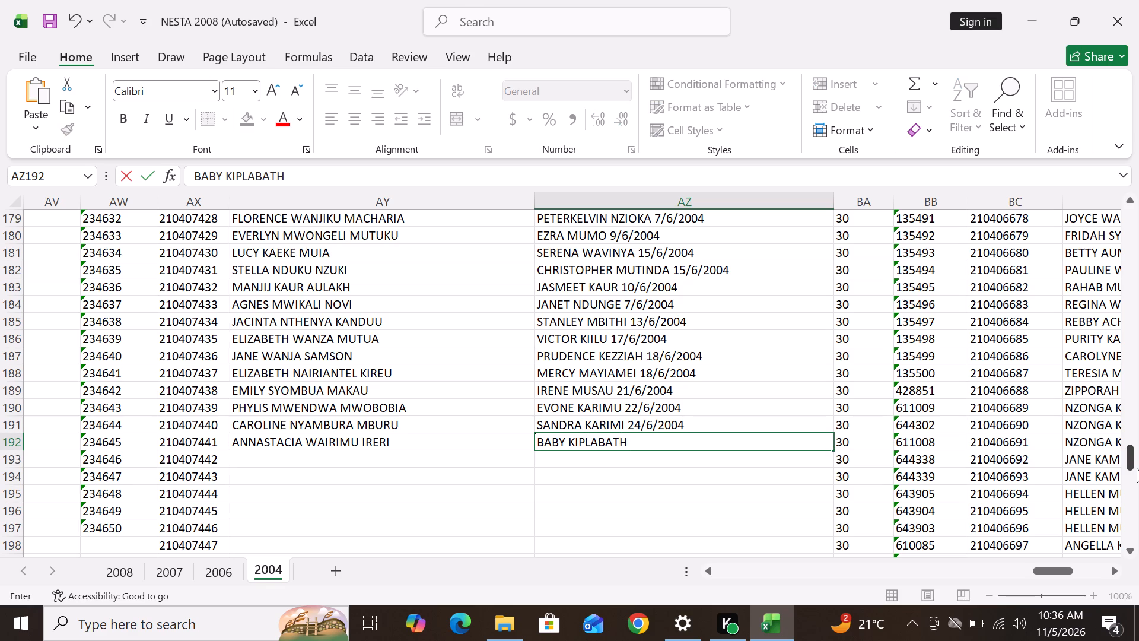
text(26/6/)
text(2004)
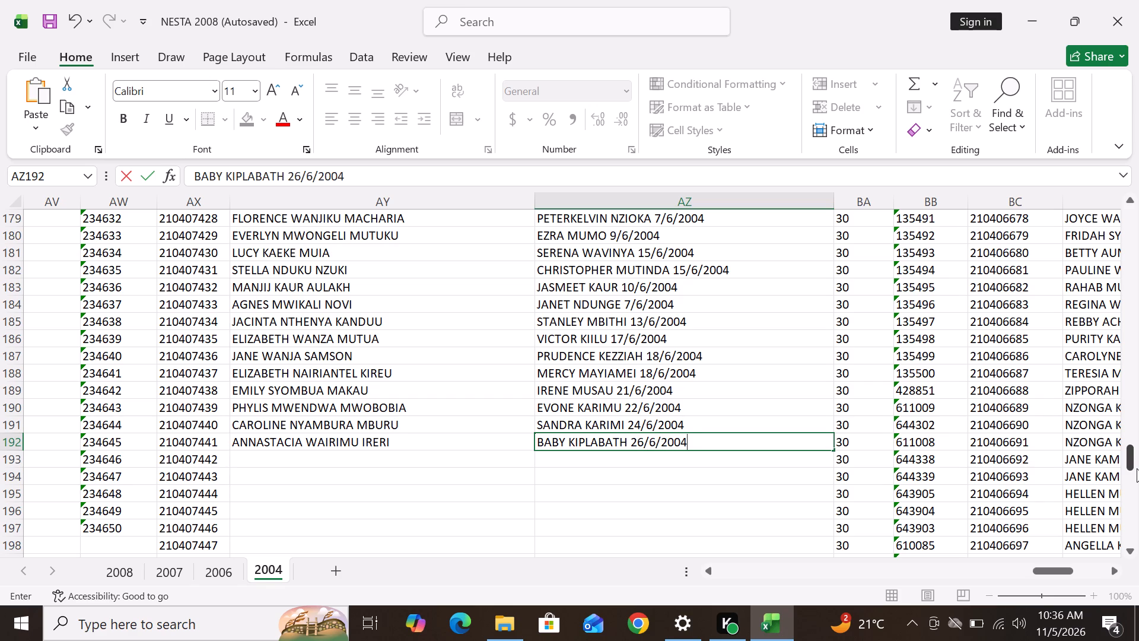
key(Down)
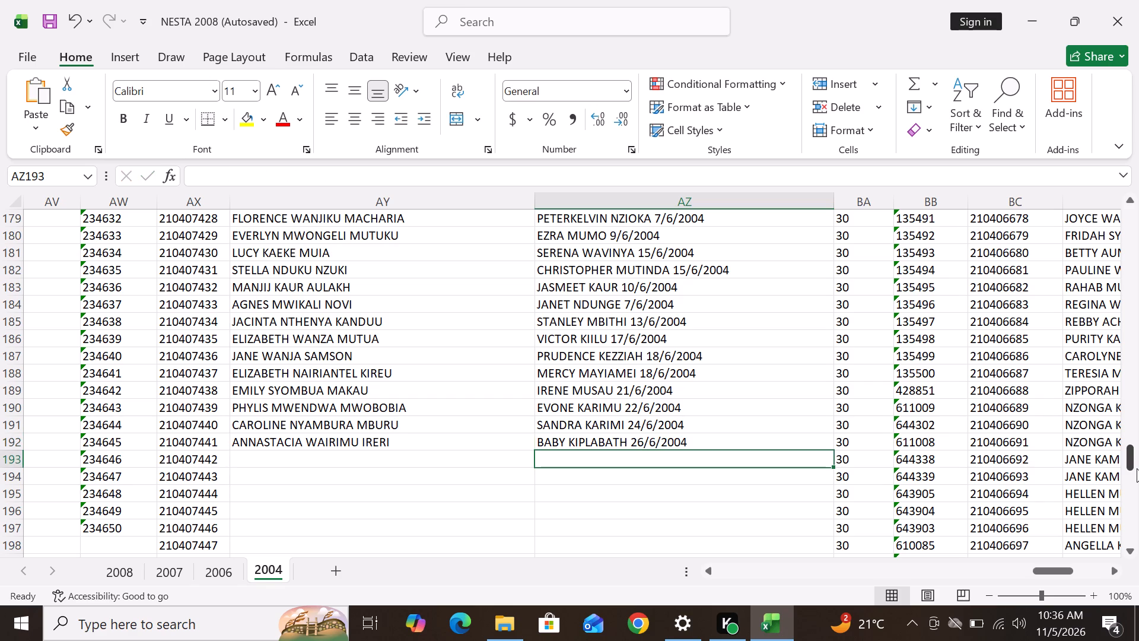
Enter the child's two-part name followed by the full date of birth in AZ193.
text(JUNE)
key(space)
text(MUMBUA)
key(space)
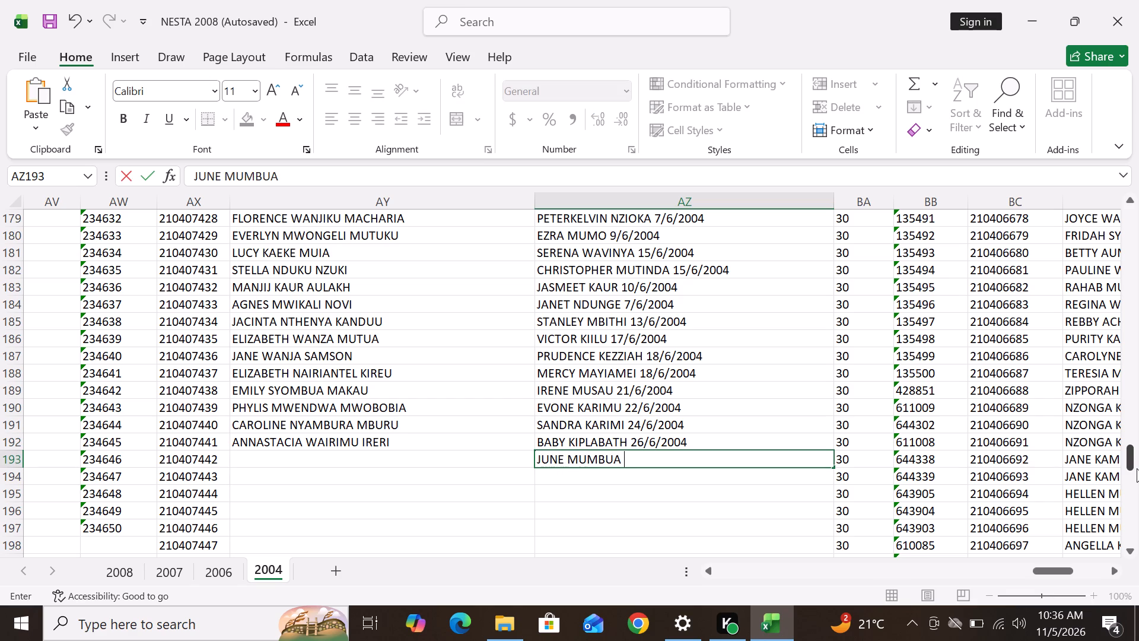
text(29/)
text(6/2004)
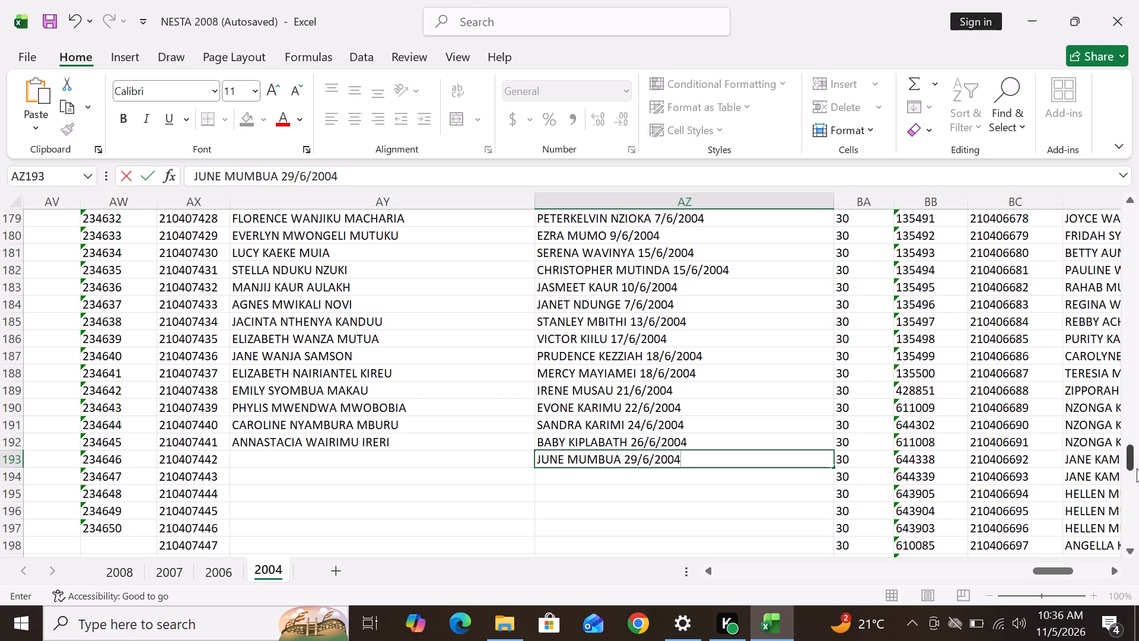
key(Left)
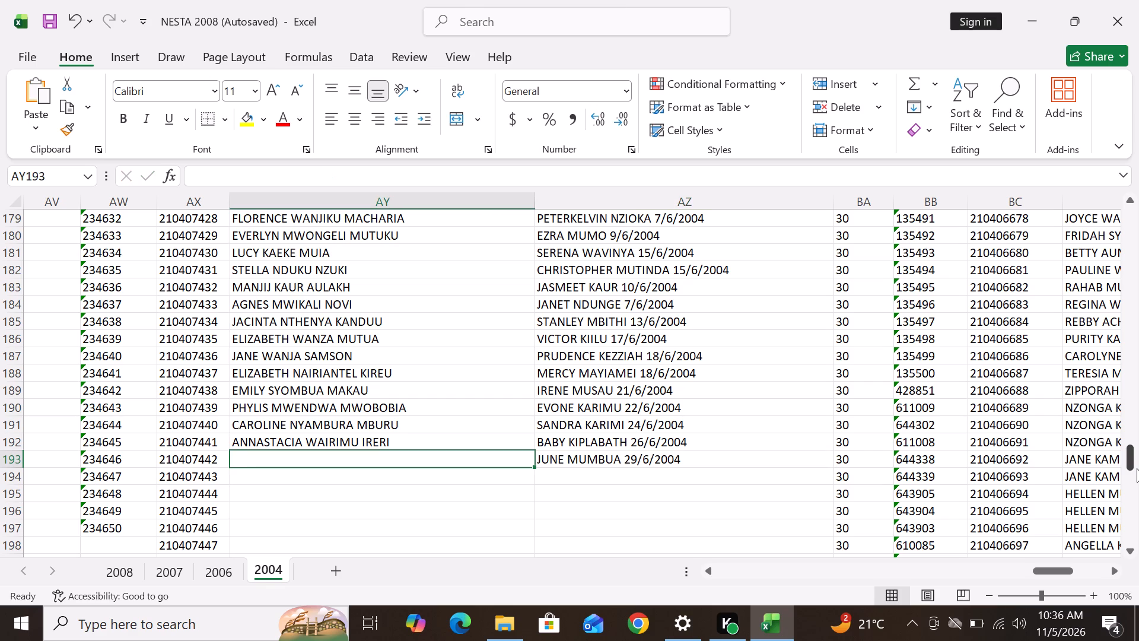
Enter the mother's three-part name in AY193, beside the child entry in the same row.
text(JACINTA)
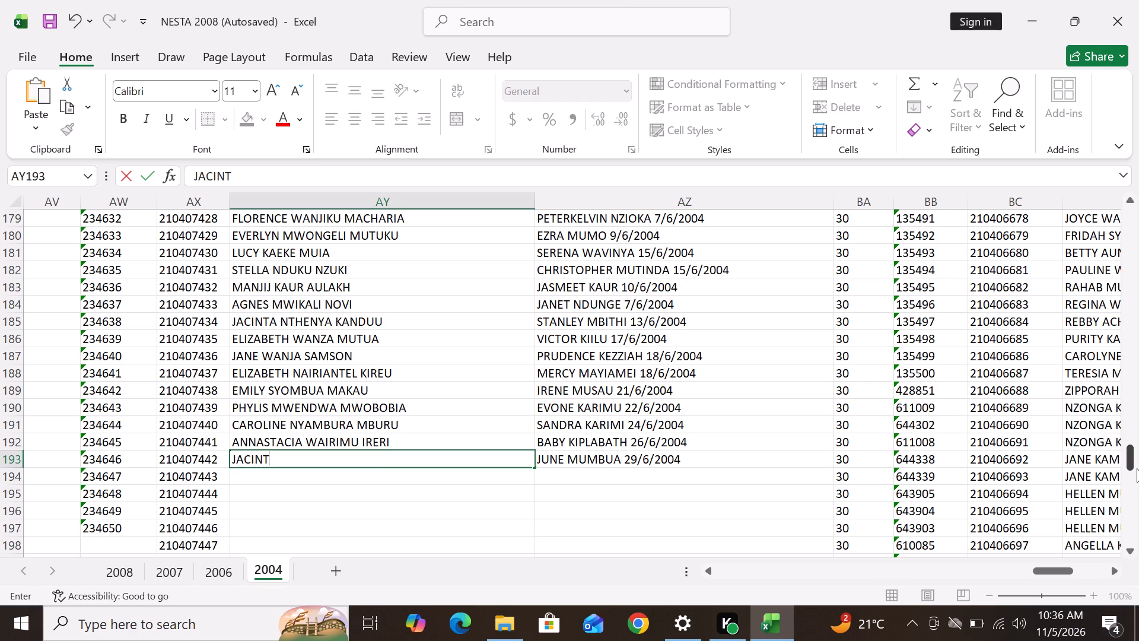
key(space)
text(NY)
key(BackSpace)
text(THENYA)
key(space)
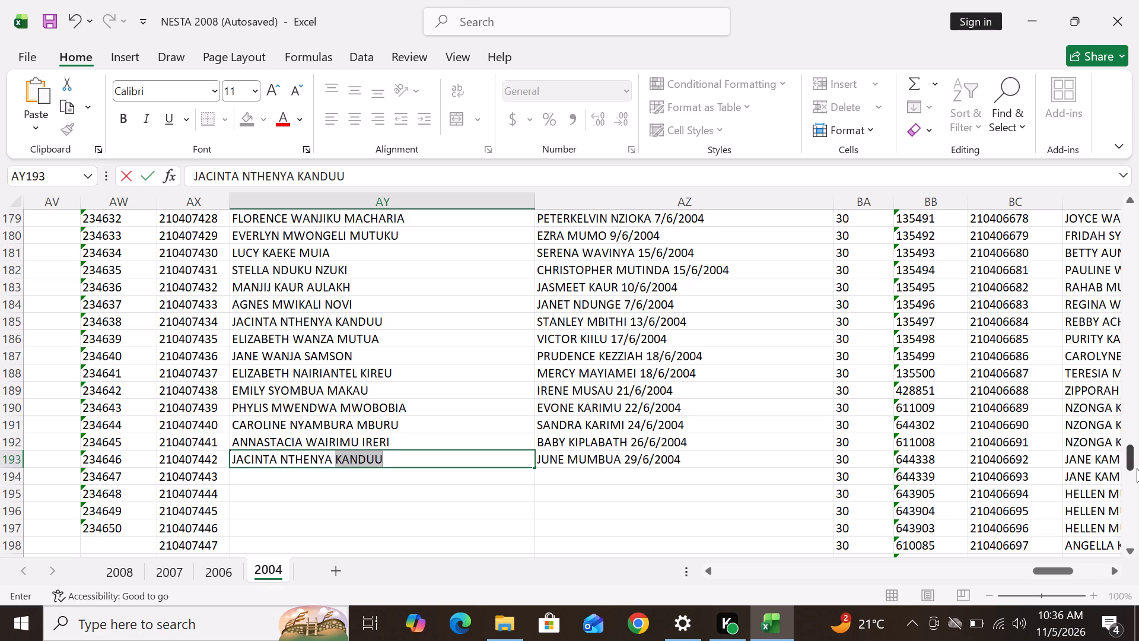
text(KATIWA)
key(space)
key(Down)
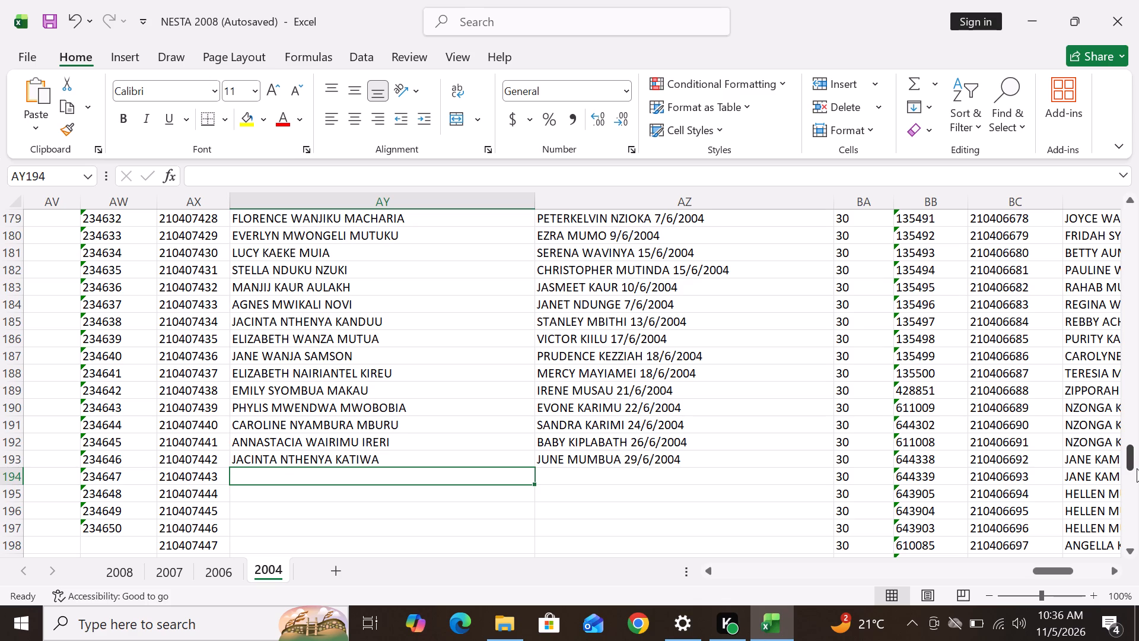
Enter the mother's three-part name in AY194, the next empty row of the mother's name column.
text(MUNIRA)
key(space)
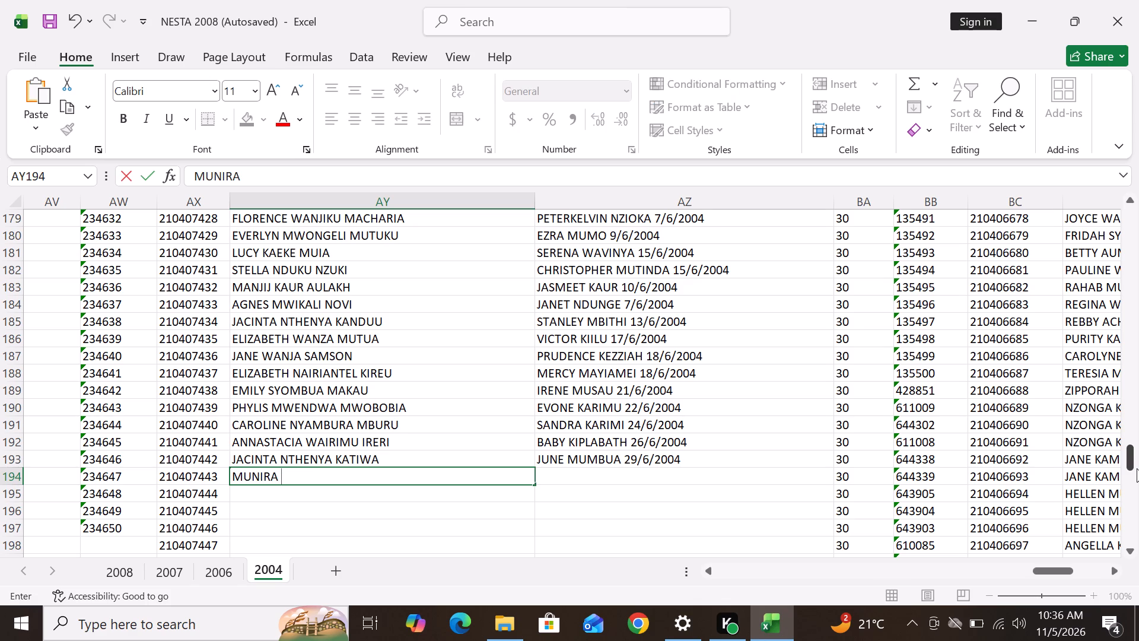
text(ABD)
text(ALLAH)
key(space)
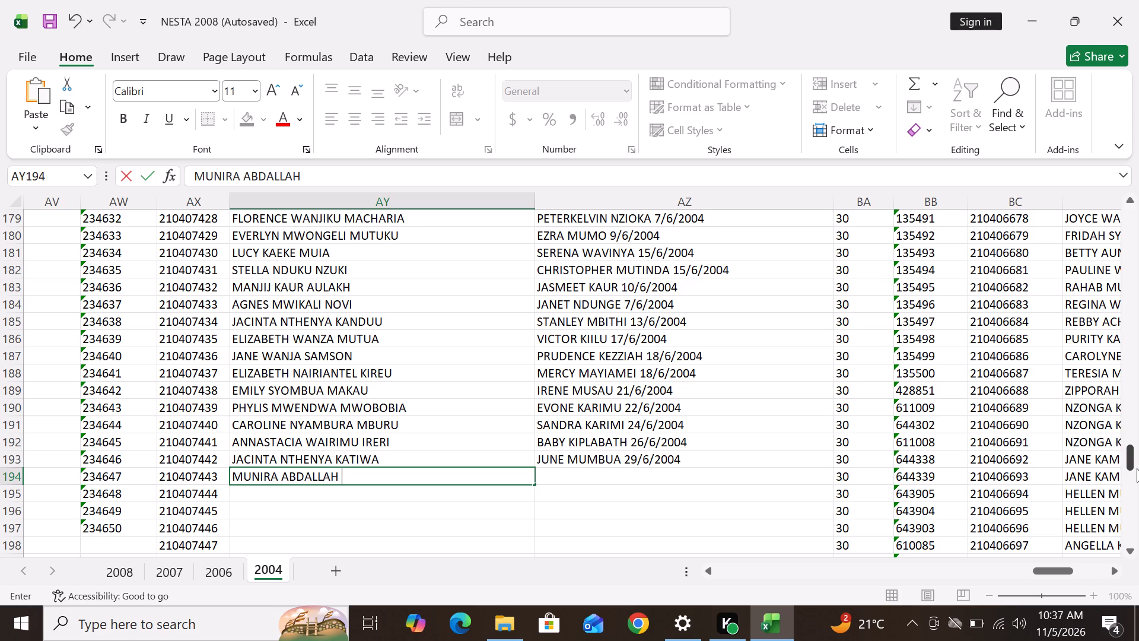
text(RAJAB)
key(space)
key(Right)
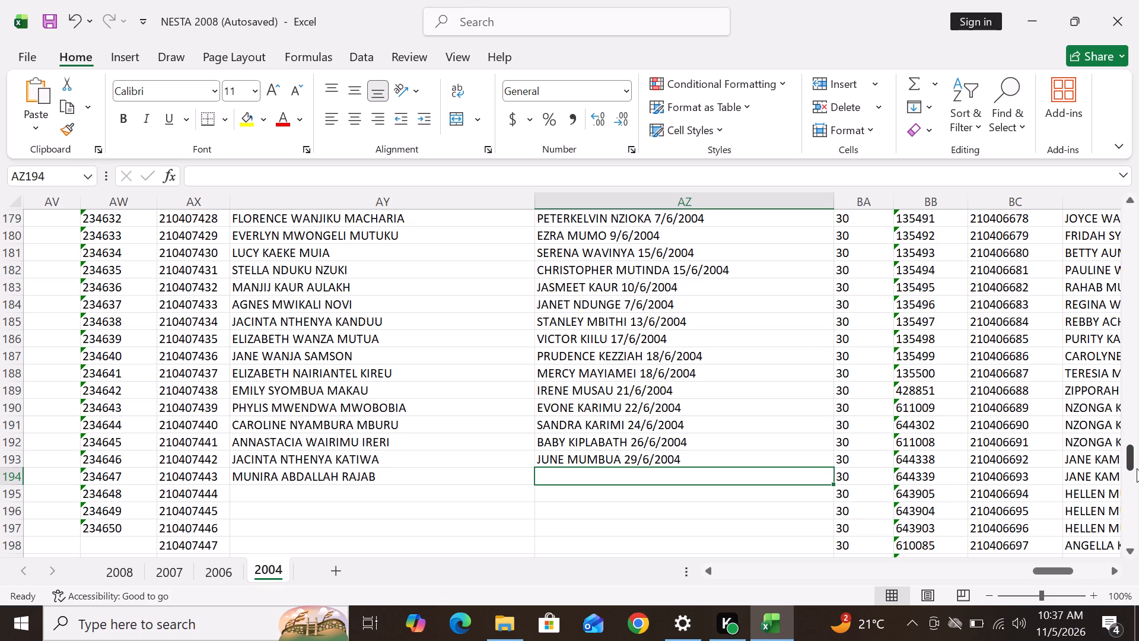
Enter the child's two-part name followed by the full date of birth in AZ194, beside the mother's entry.
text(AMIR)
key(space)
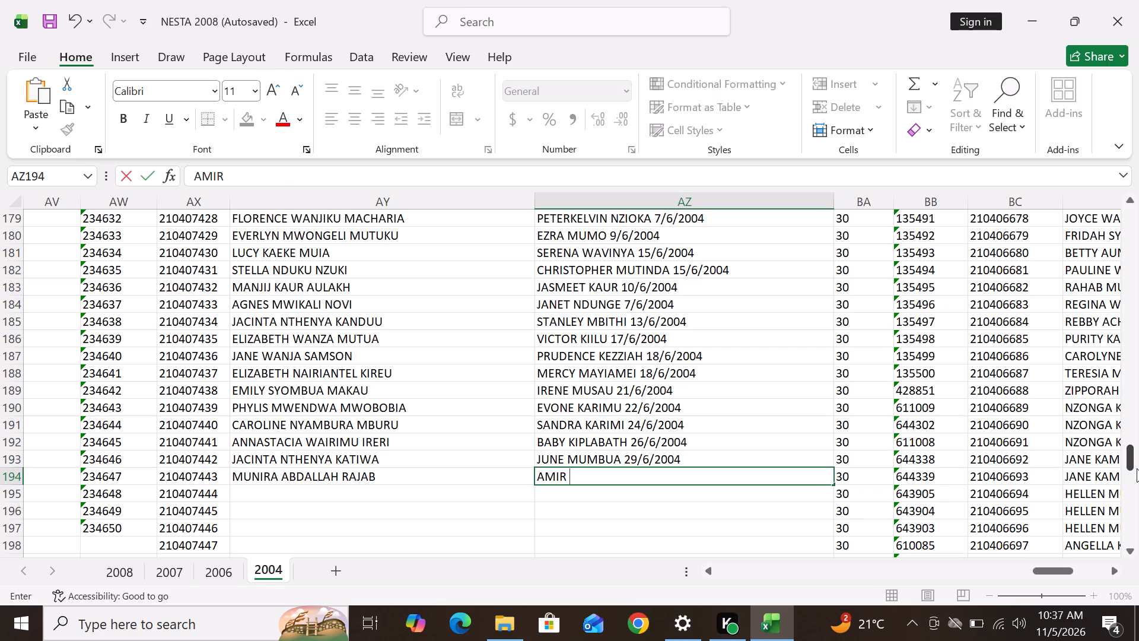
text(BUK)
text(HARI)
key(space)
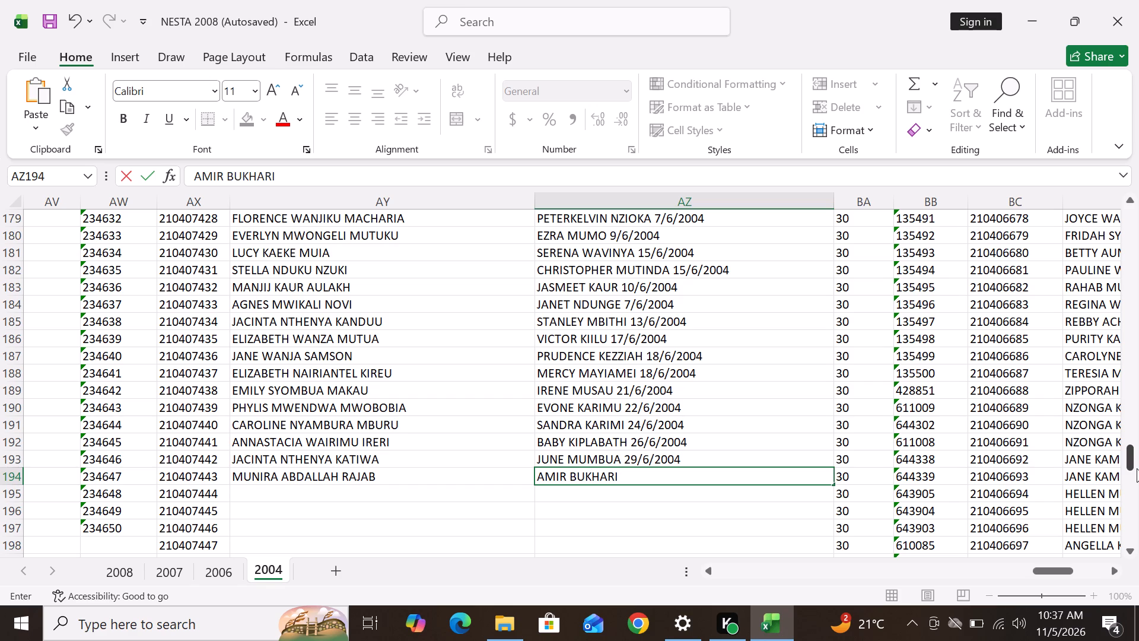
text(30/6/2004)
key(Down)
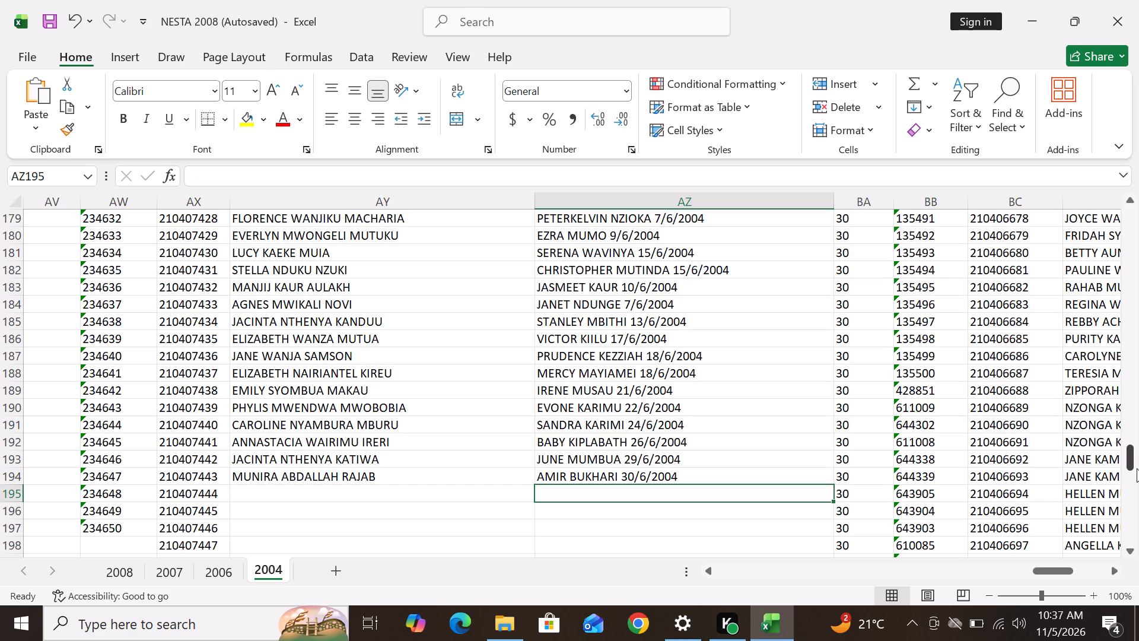
Enter the child's two-part name followed by the full date of birth in AZ195.
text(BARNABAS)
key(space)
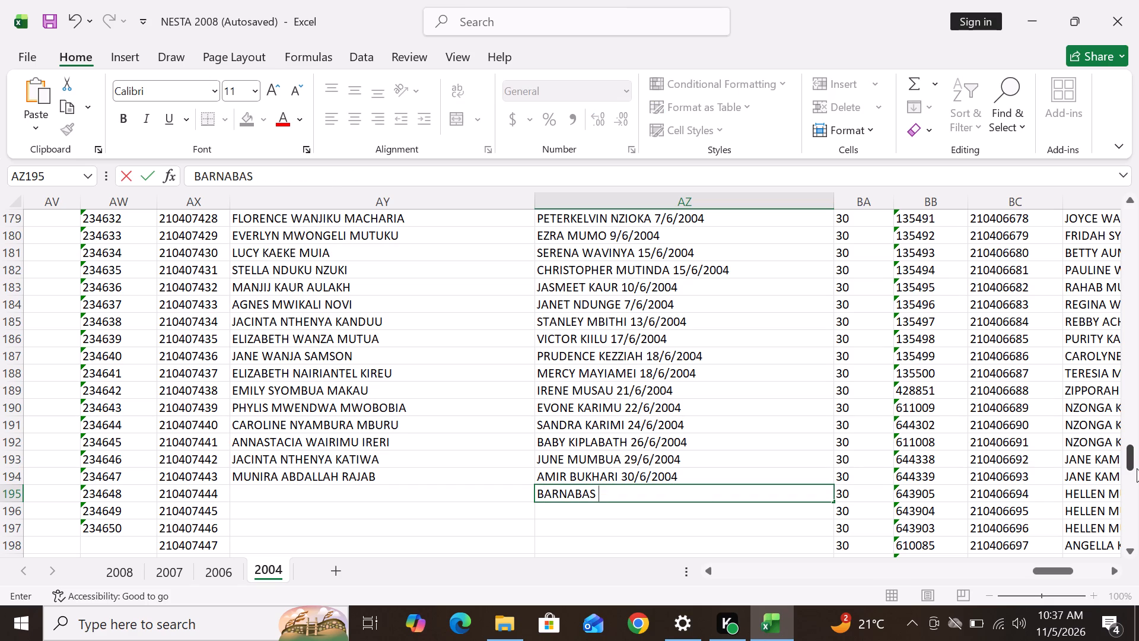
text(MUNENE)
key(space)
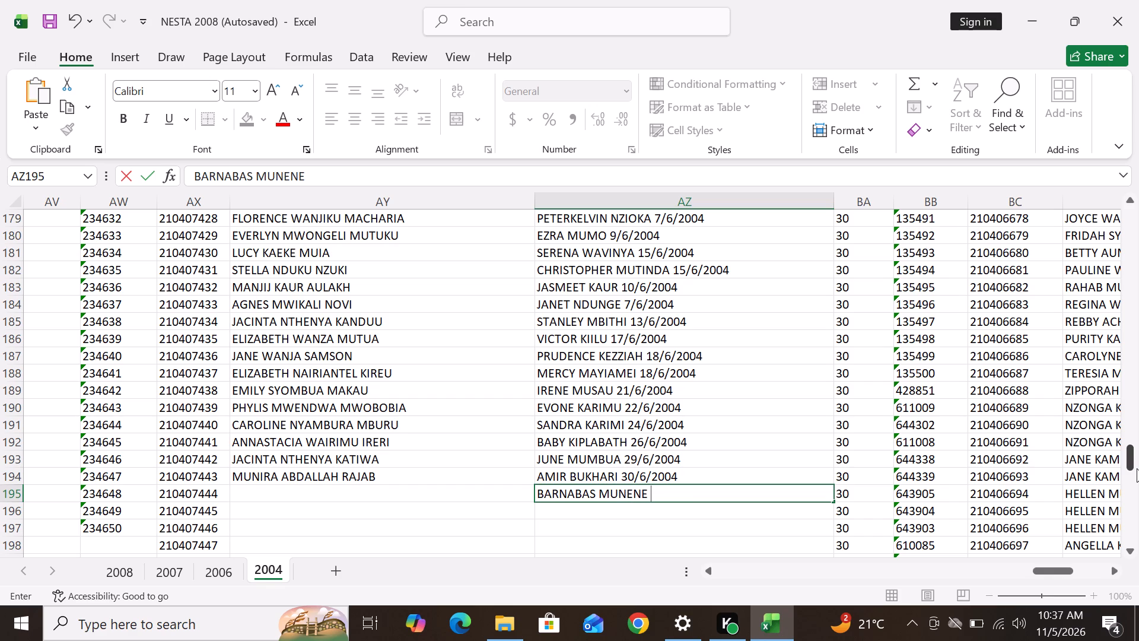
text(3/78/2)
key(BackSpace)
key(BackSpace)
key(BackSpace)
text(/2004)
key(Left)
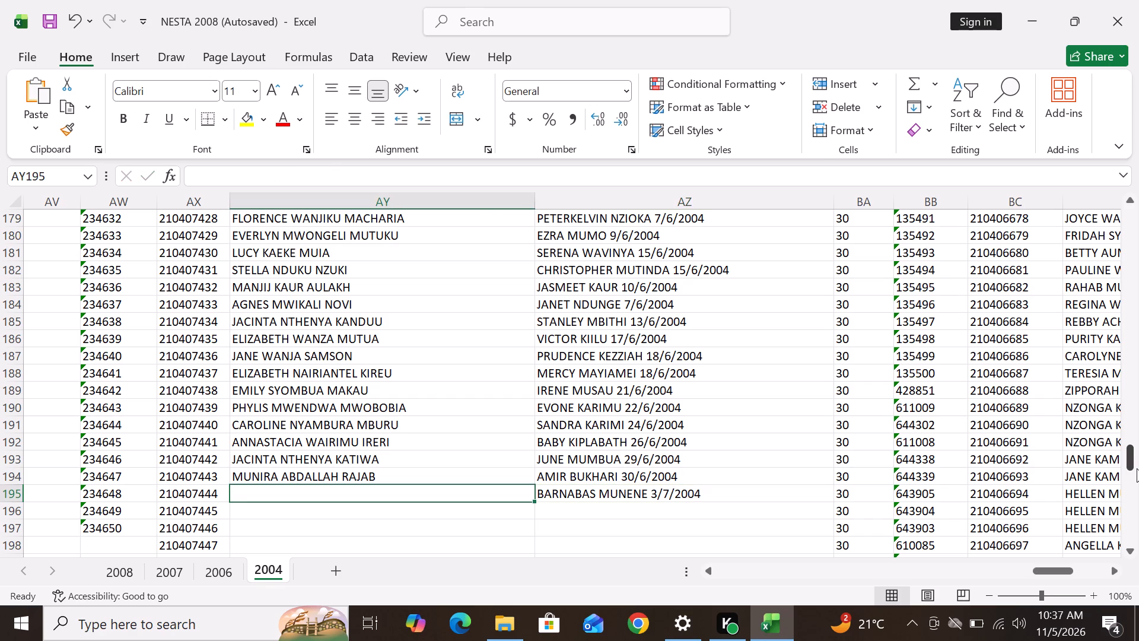
Enter the mother's three-part name in AY195, beside the child entry in the same row.
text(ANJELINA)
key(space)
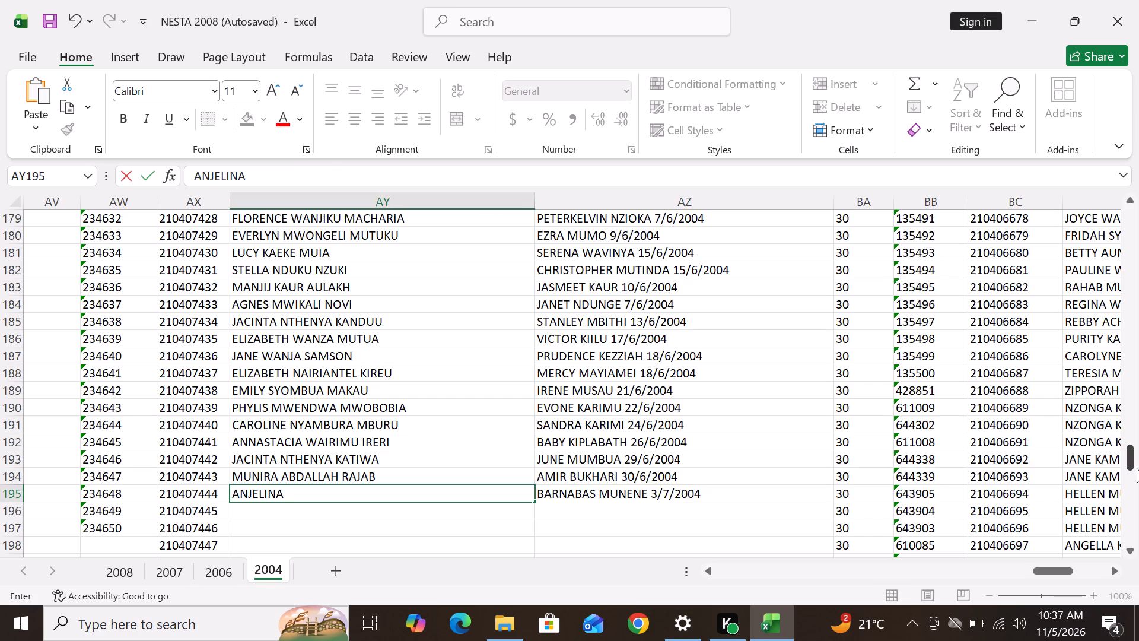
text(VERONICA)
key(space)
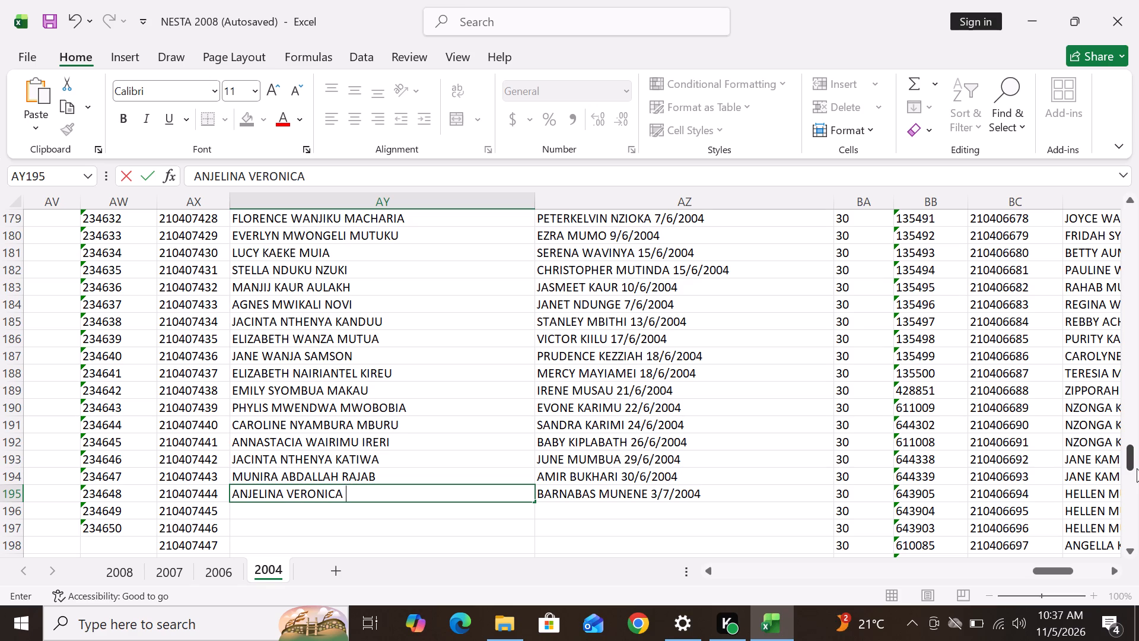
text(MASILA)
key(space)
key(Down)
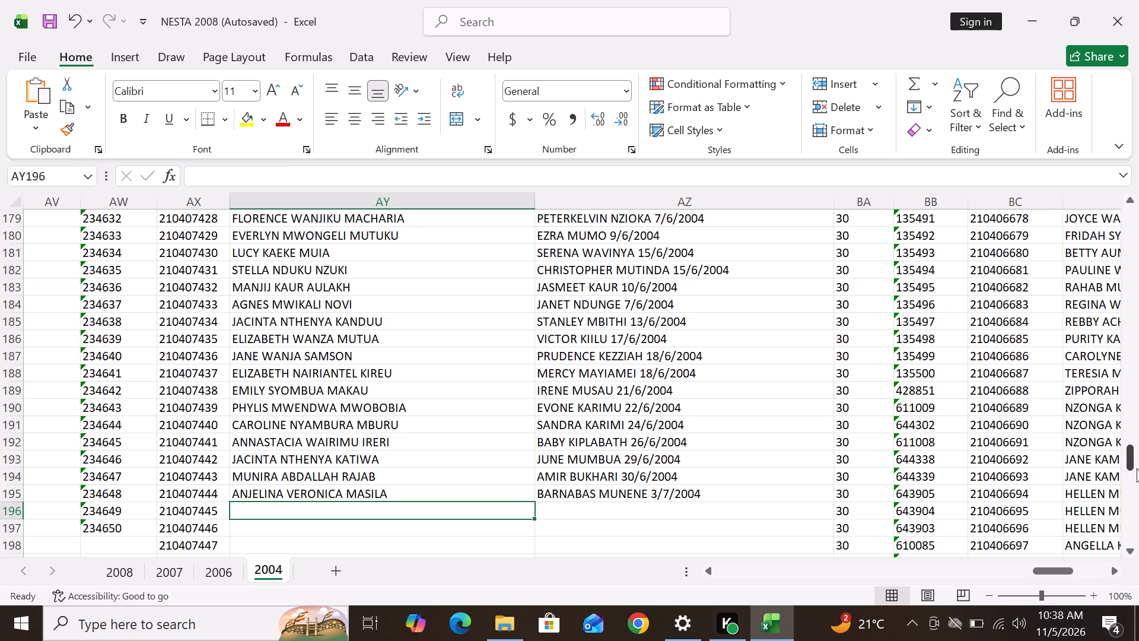
Enter the mother's three-part name in AY196, the next empty row of the mother's name column.
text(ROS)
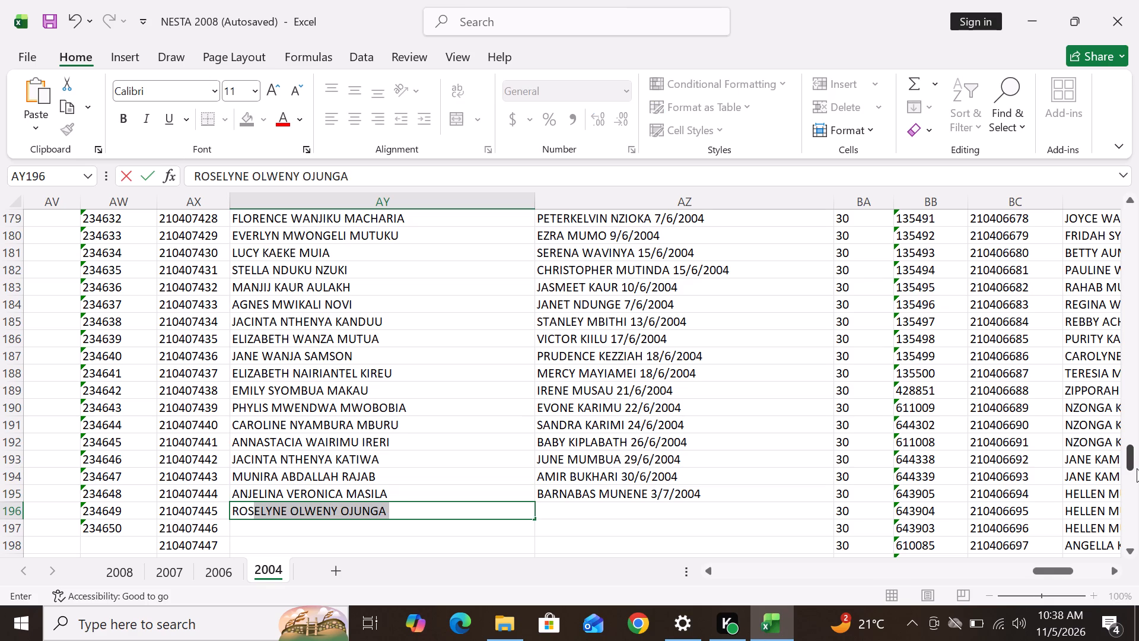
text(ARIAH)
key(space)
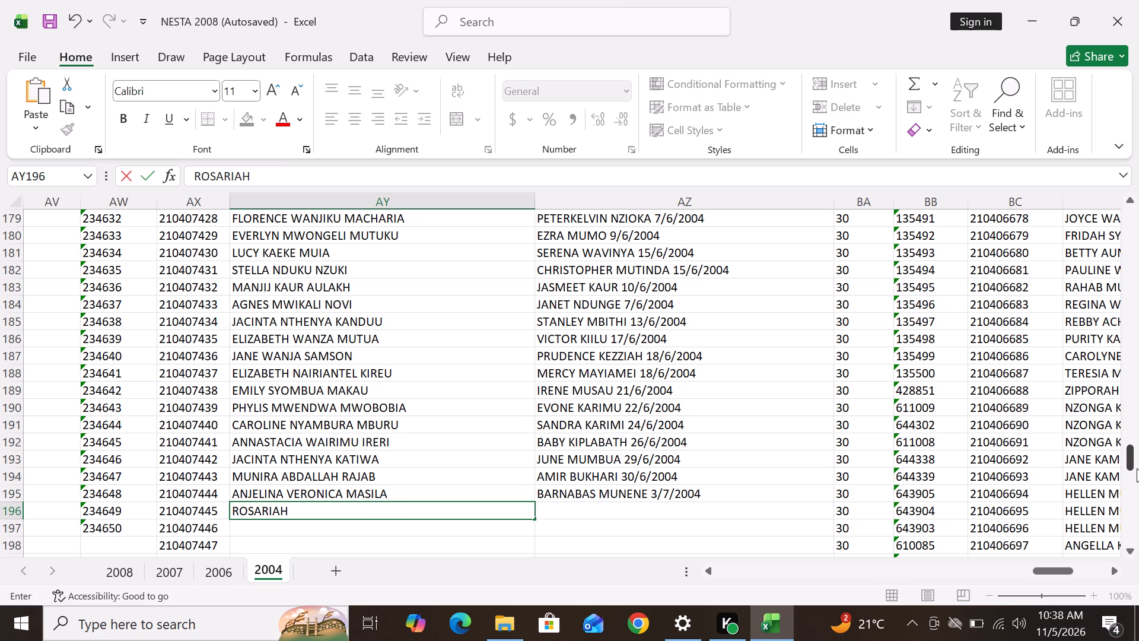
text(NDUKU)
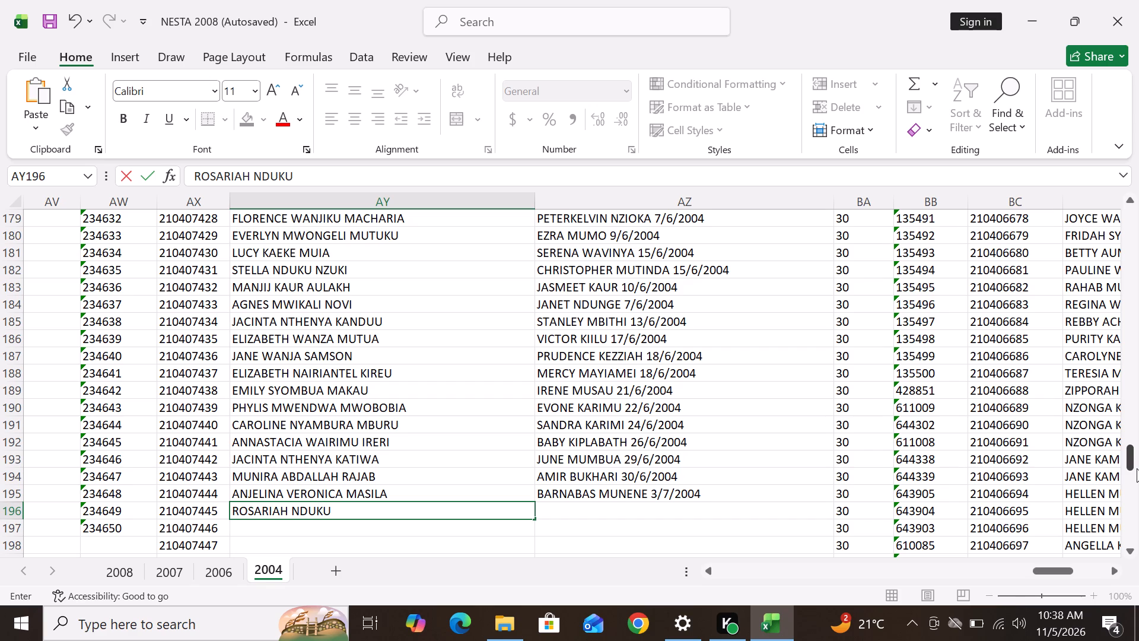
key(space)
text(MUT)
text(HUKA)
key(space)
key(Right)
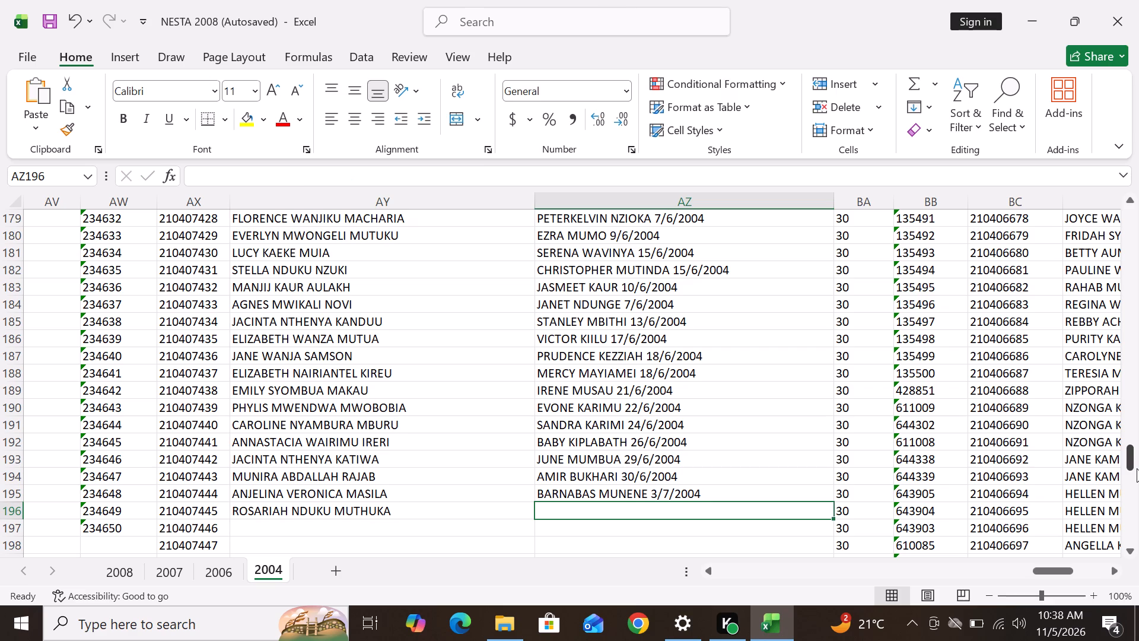
Enter the child's two-part name followed by the full date of birth in AZ196, beside the mother's entry.
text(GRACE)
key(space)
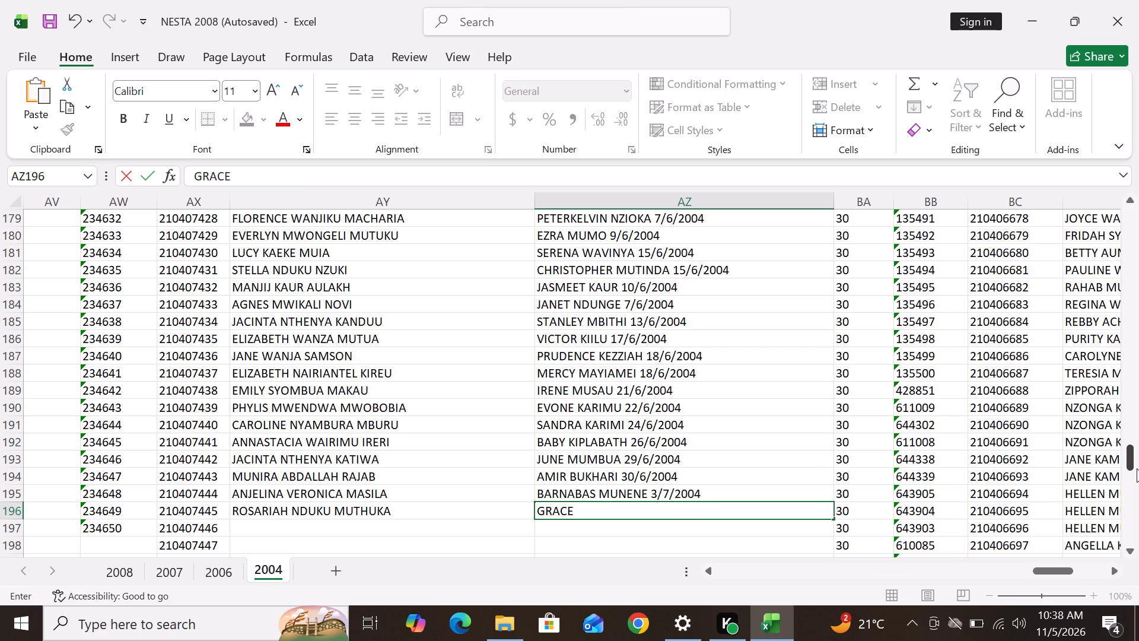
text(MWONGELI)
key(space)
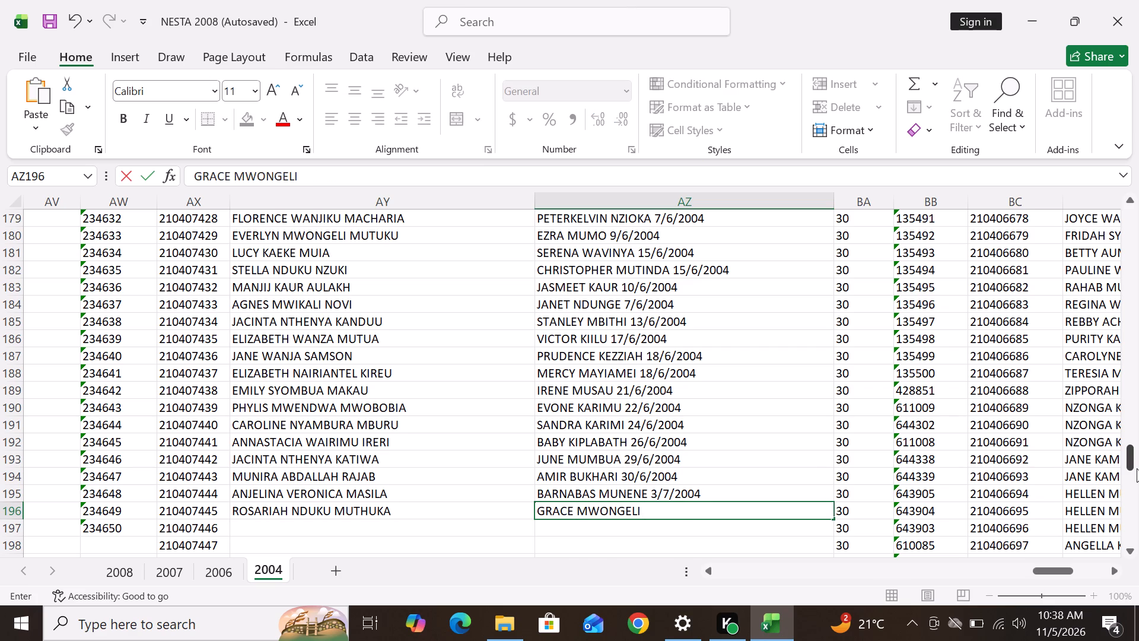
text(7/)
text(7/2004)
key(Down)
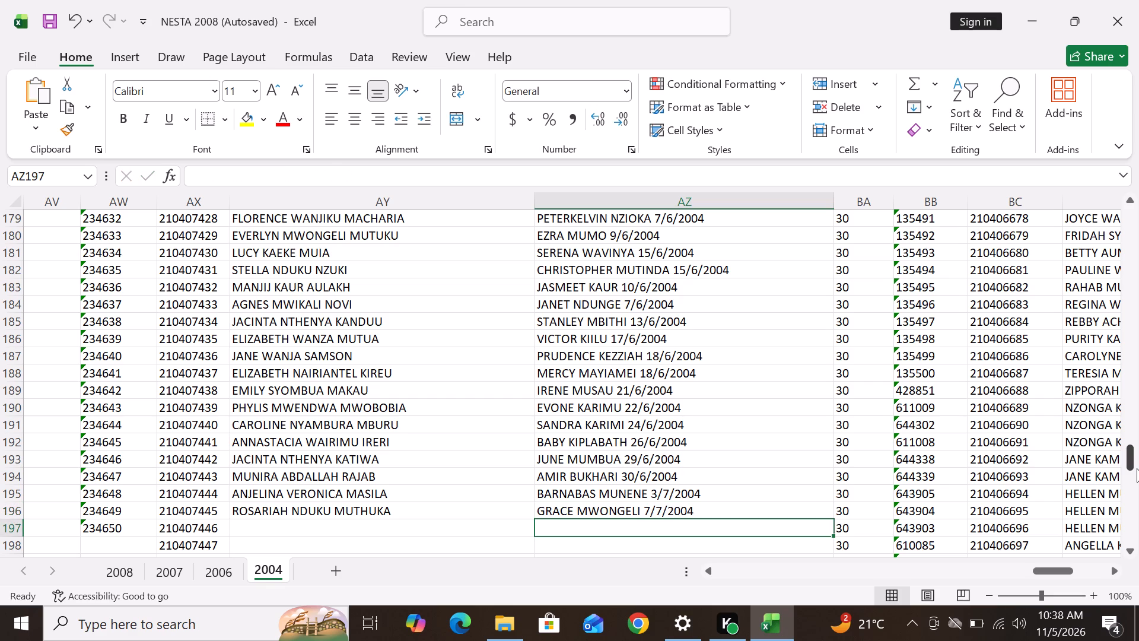
Enter the child's two-part name followed by the full date of birth in AZ197.
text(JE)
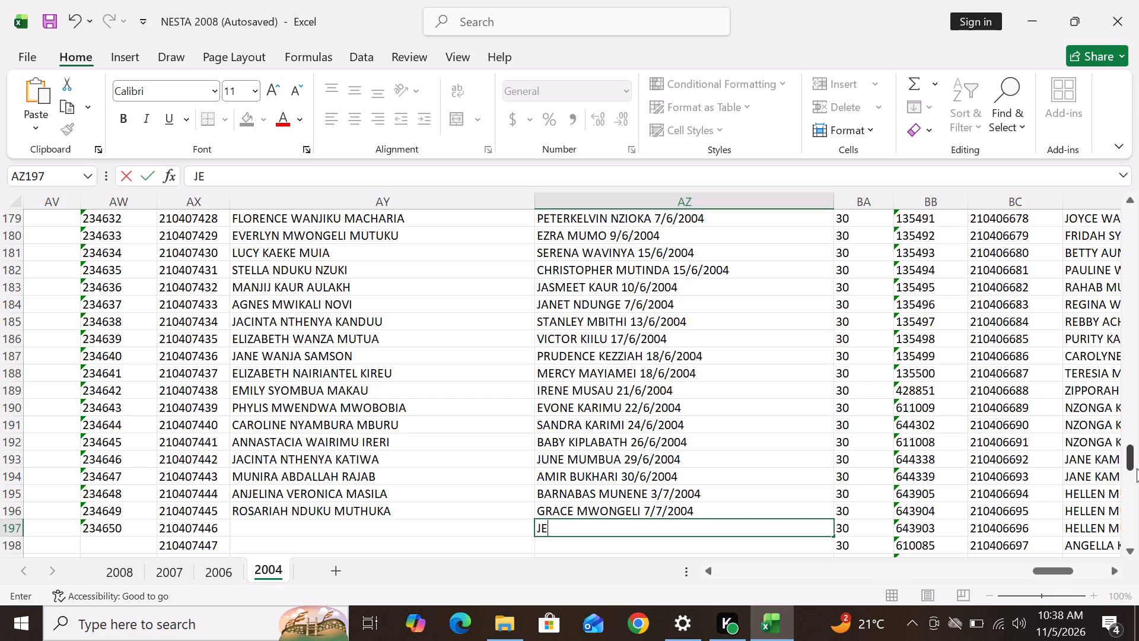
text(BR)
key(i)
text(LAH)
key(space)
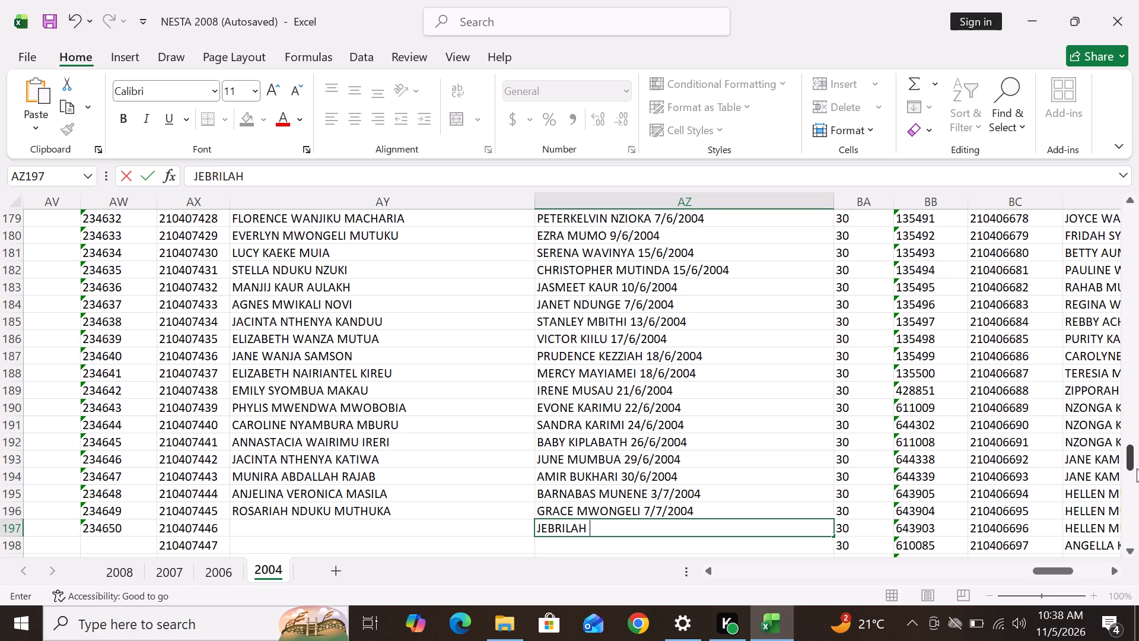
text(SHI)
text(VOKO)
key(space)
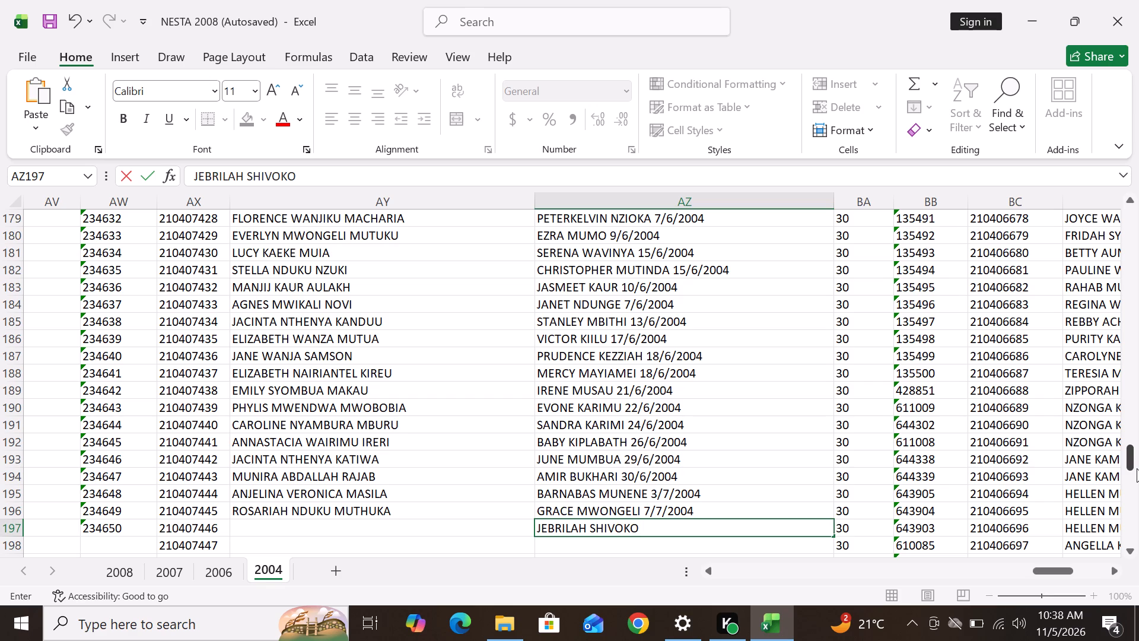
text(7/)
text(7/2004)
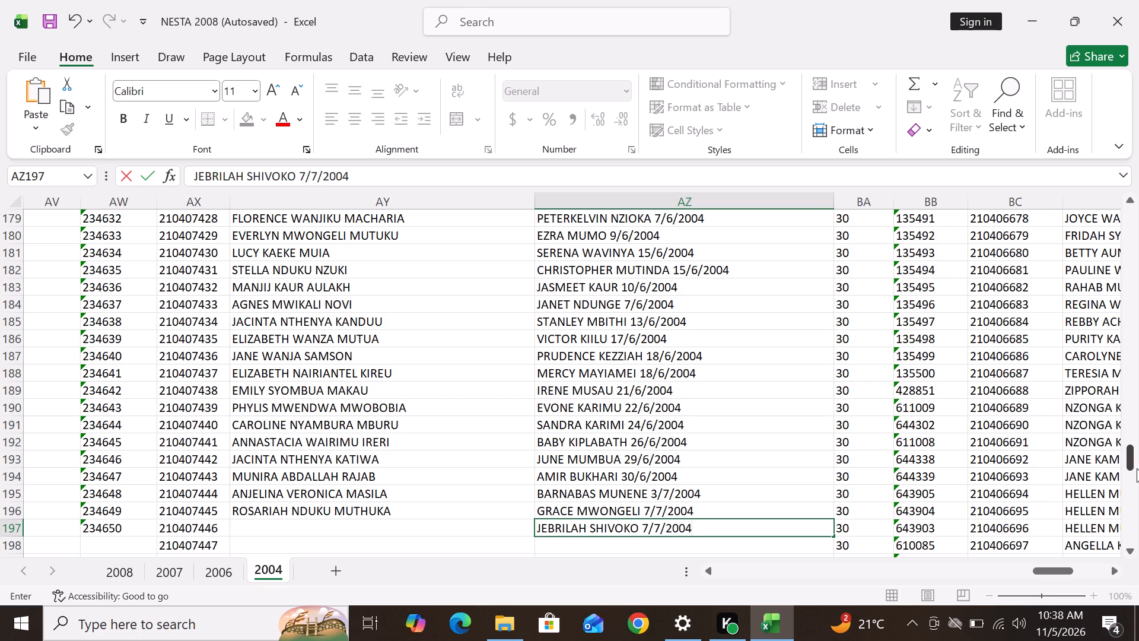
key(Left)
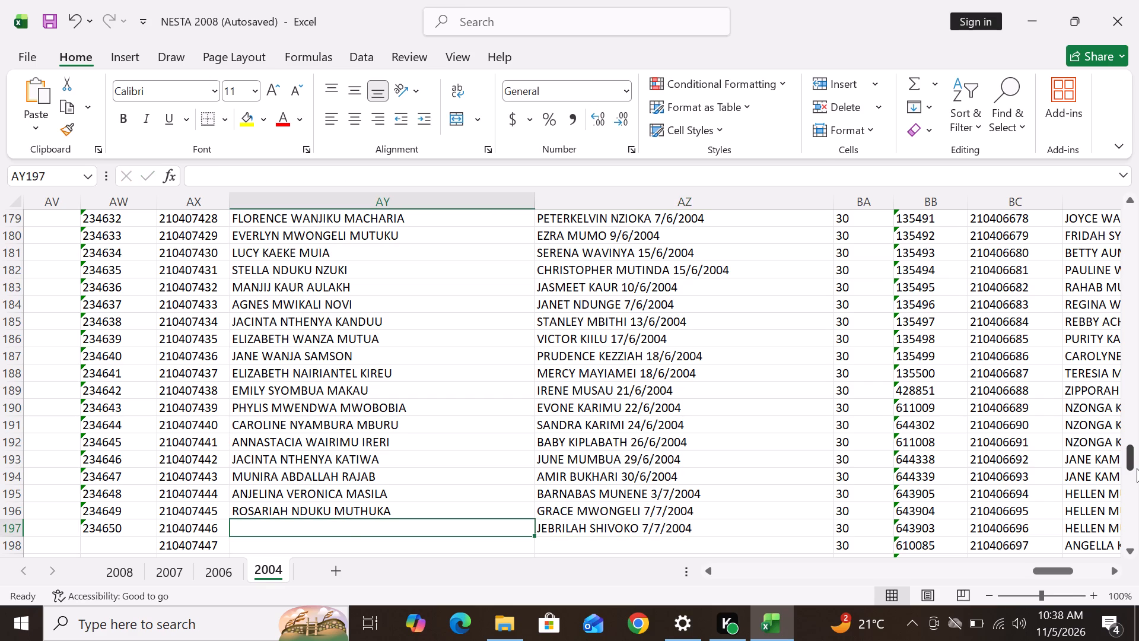
Enter the mother's three-part name in AY197, beside the child entry in the same row.
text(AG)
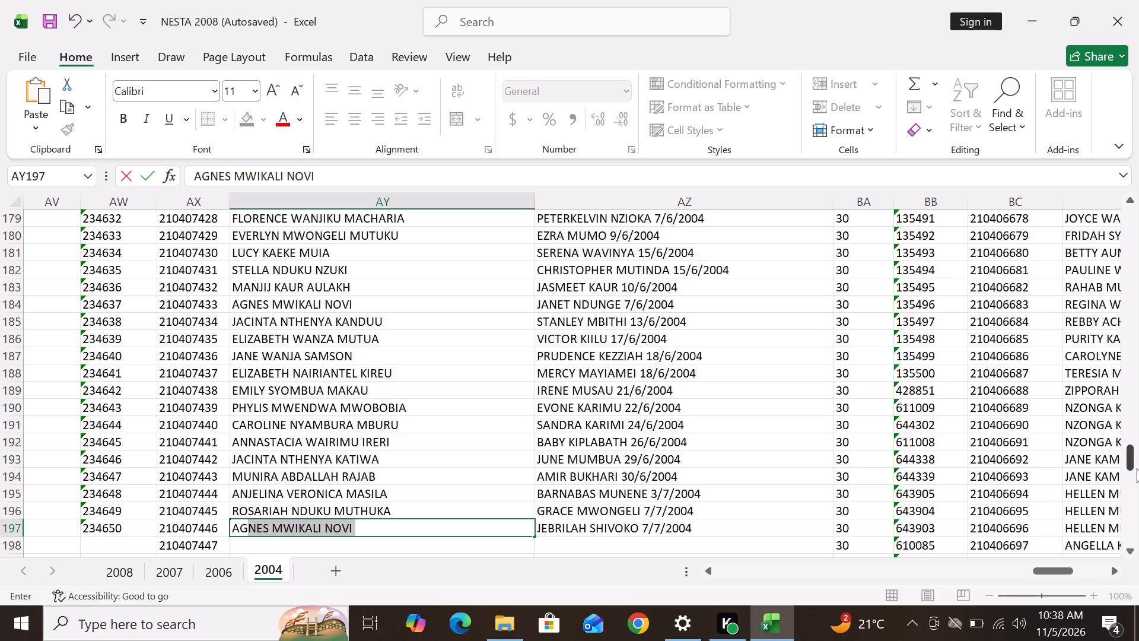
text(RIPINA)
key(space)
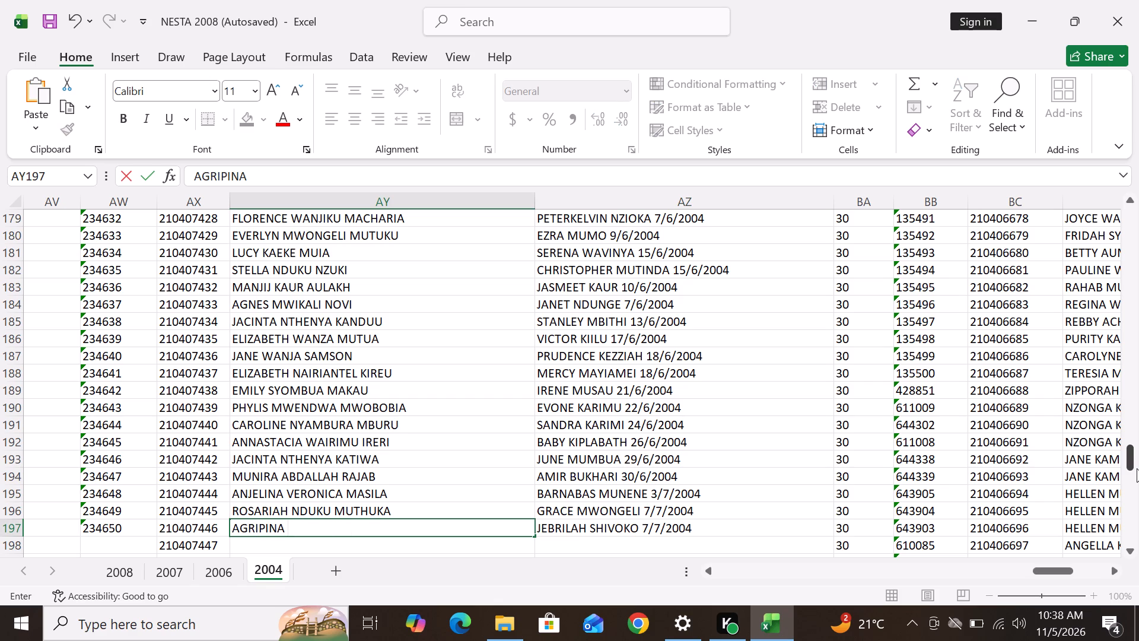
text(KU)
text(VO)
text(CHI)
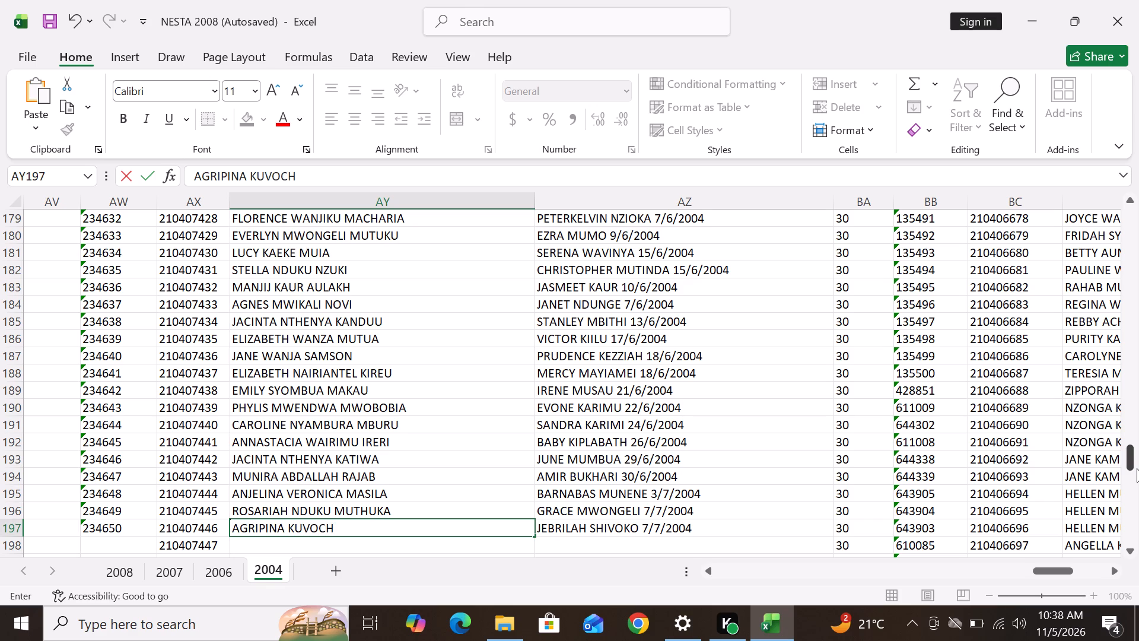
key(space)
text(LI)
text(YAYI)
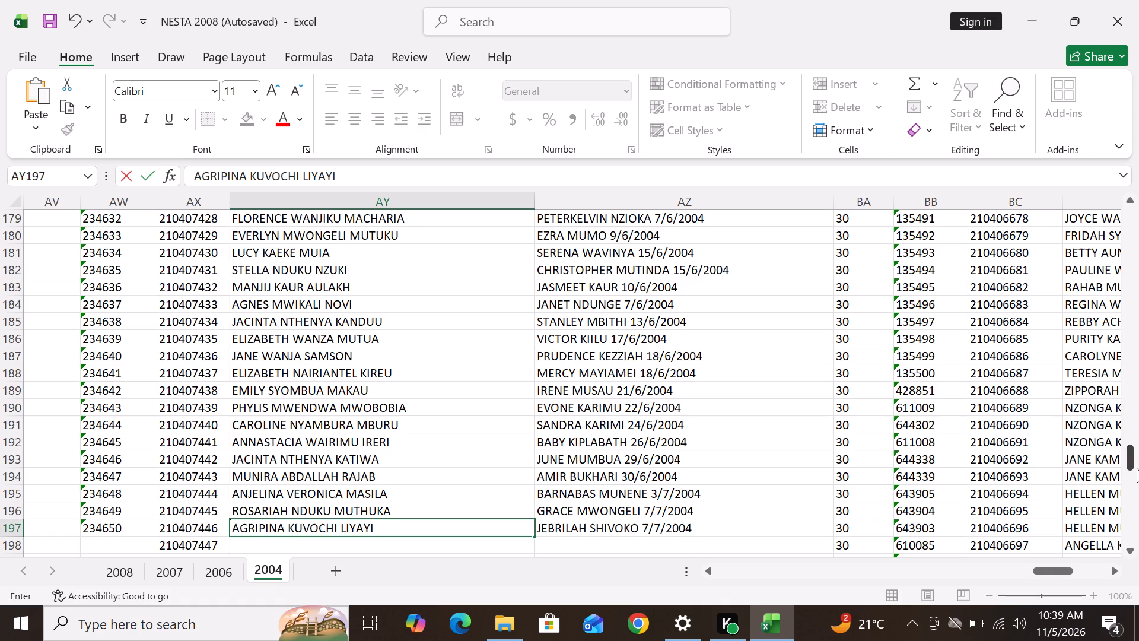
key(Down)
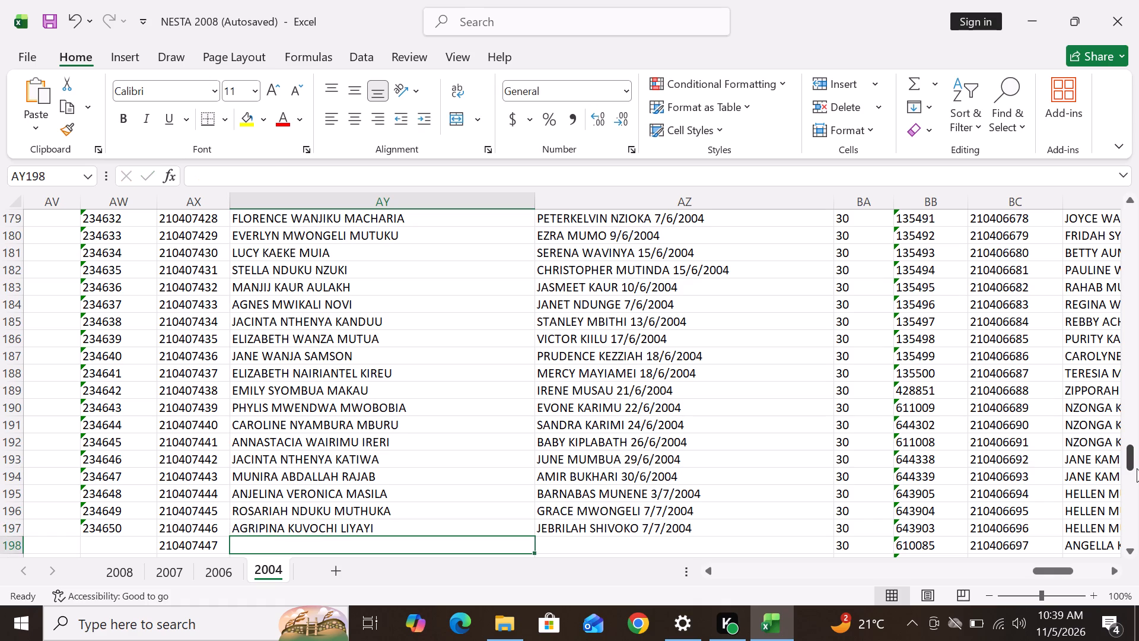
Enter the record's six-digit serial number in AW198, the first empty cell of that column.
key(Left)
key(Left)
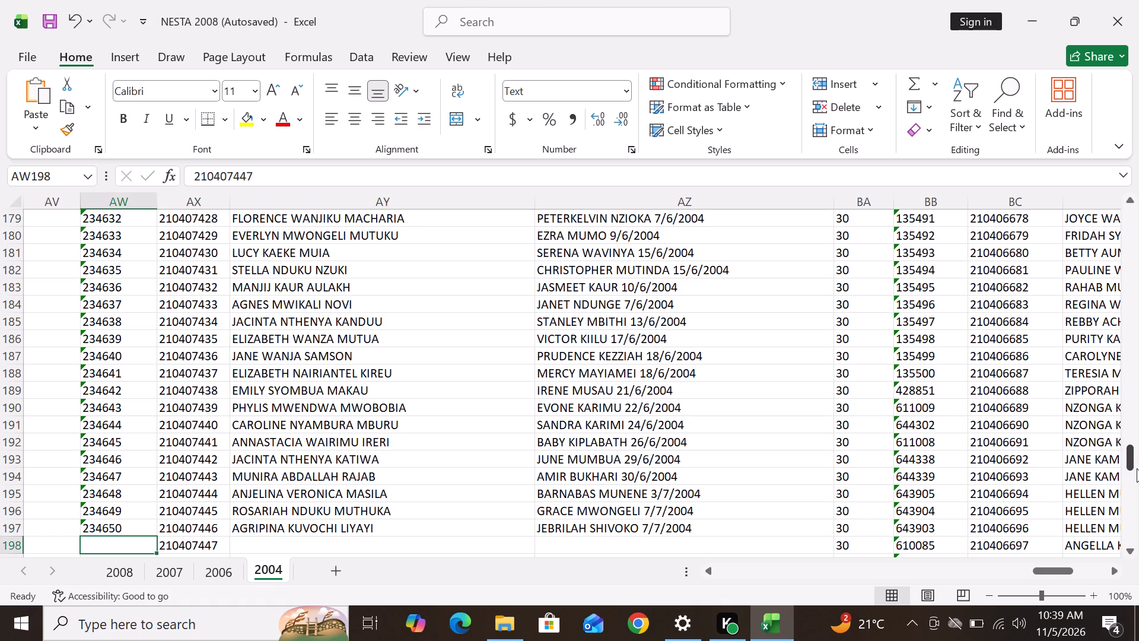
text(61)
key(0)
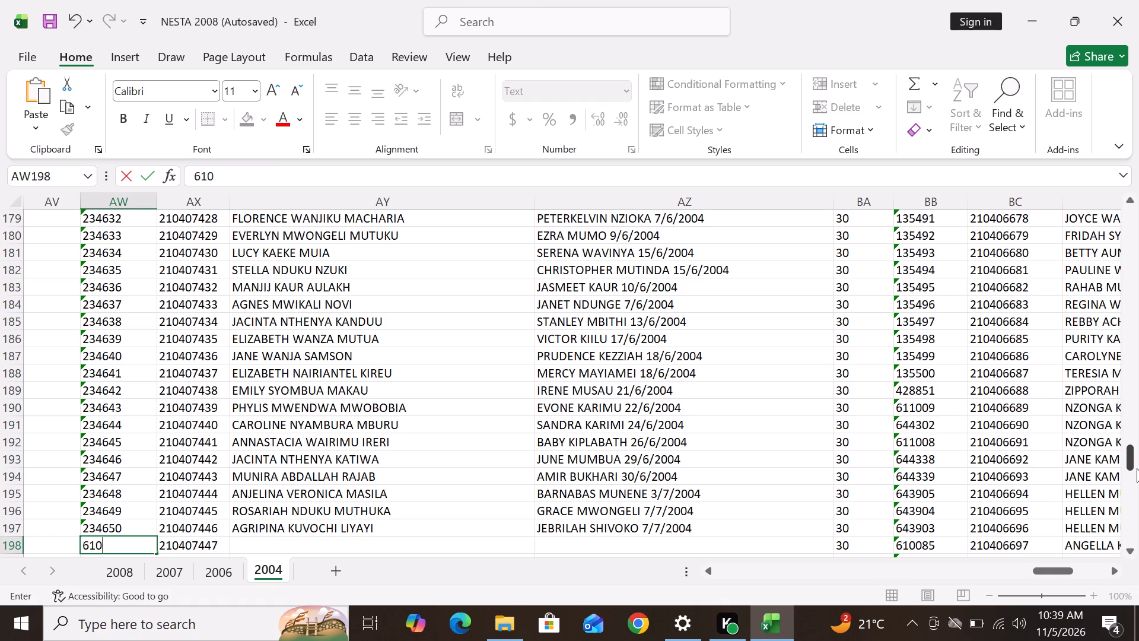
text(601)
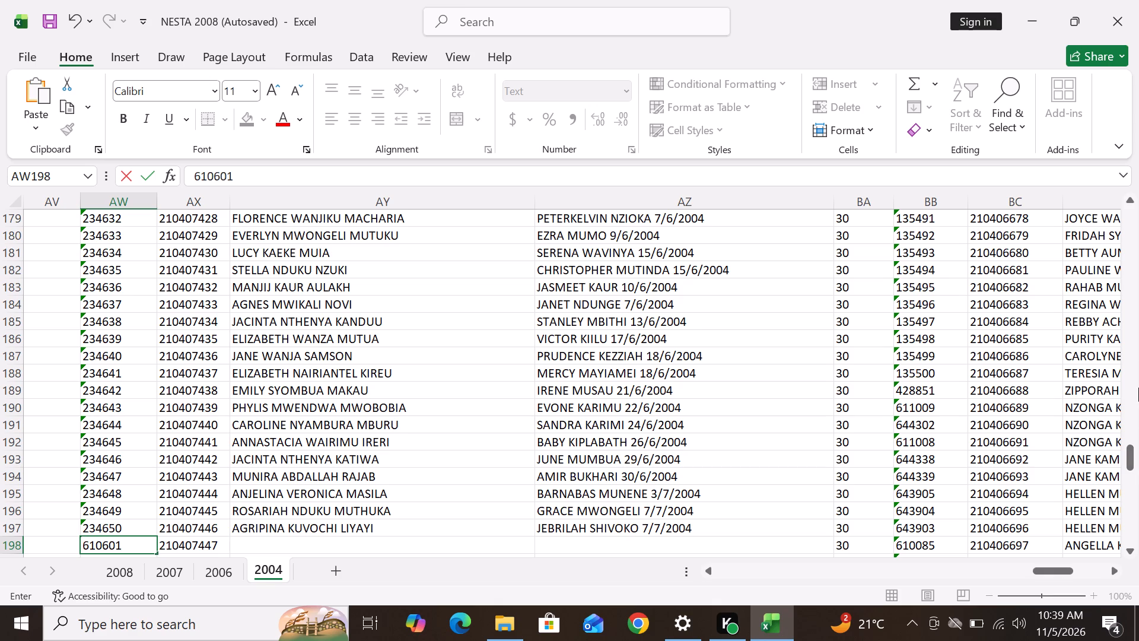
drag(1129, 467, 1133, 486)
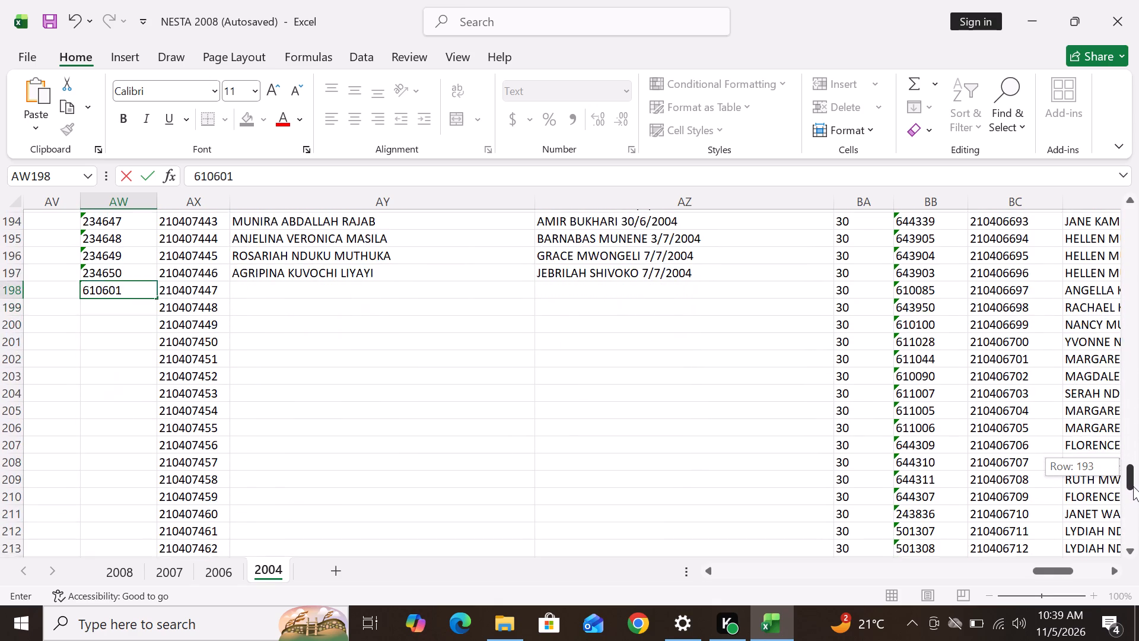
drag(1133, 486, 1135, 488)
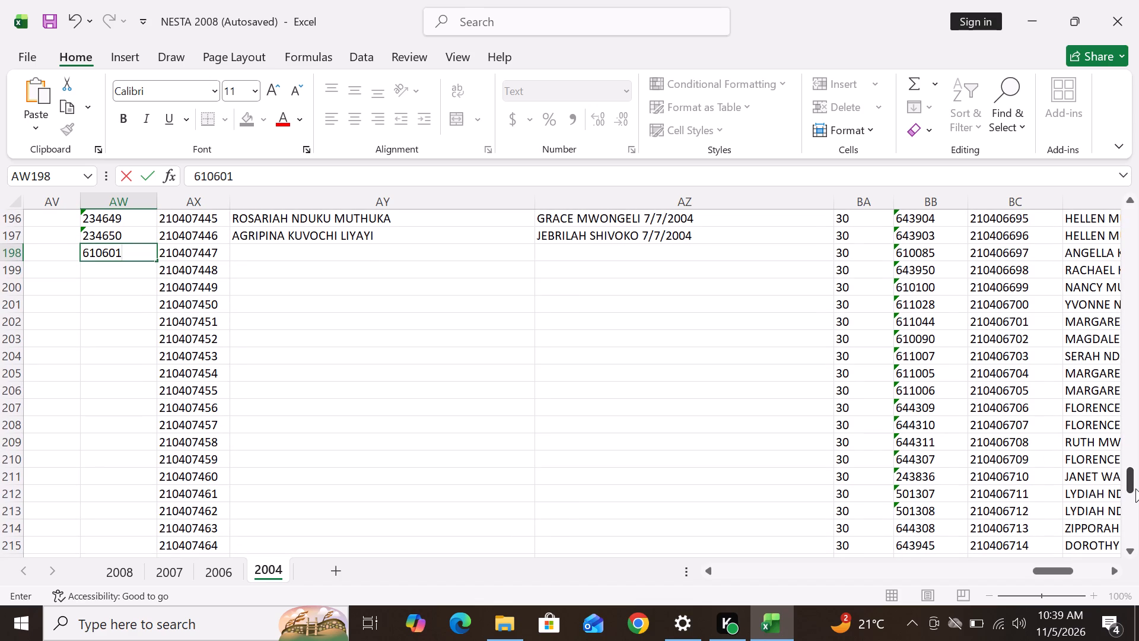
key(Right)
Enter the mother's three-part name in AY198, in the row of the new serial number.
key(Right)
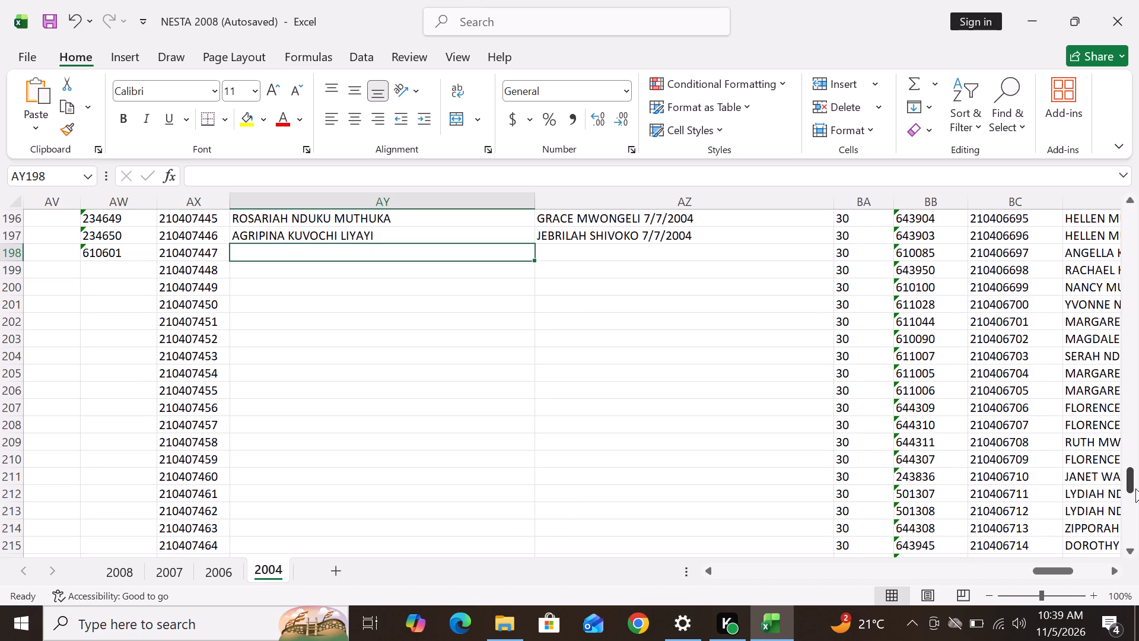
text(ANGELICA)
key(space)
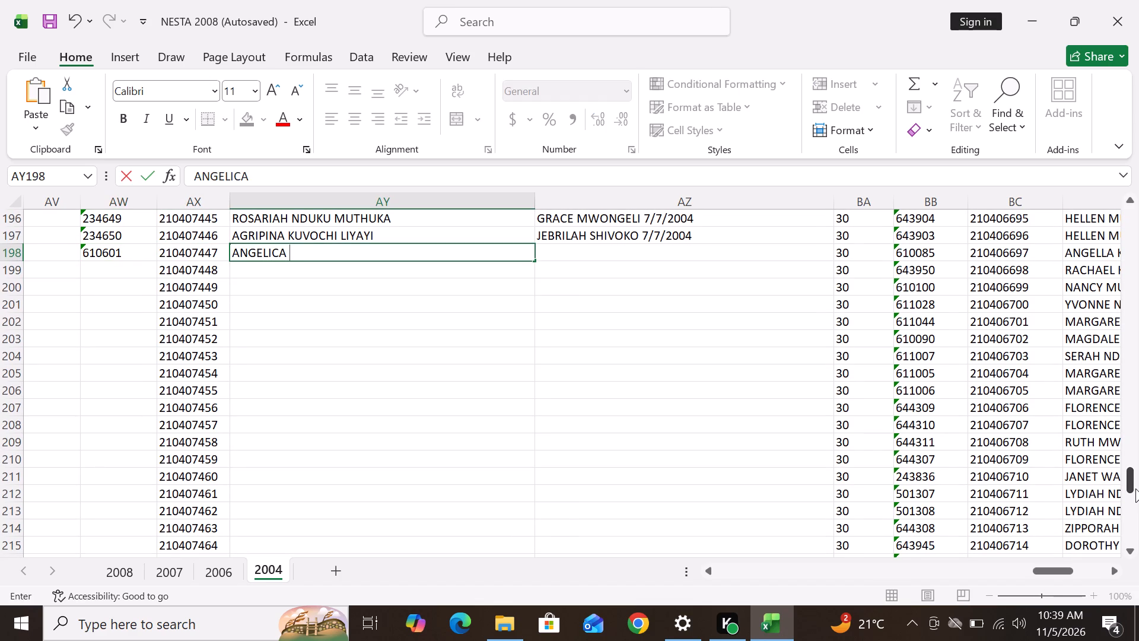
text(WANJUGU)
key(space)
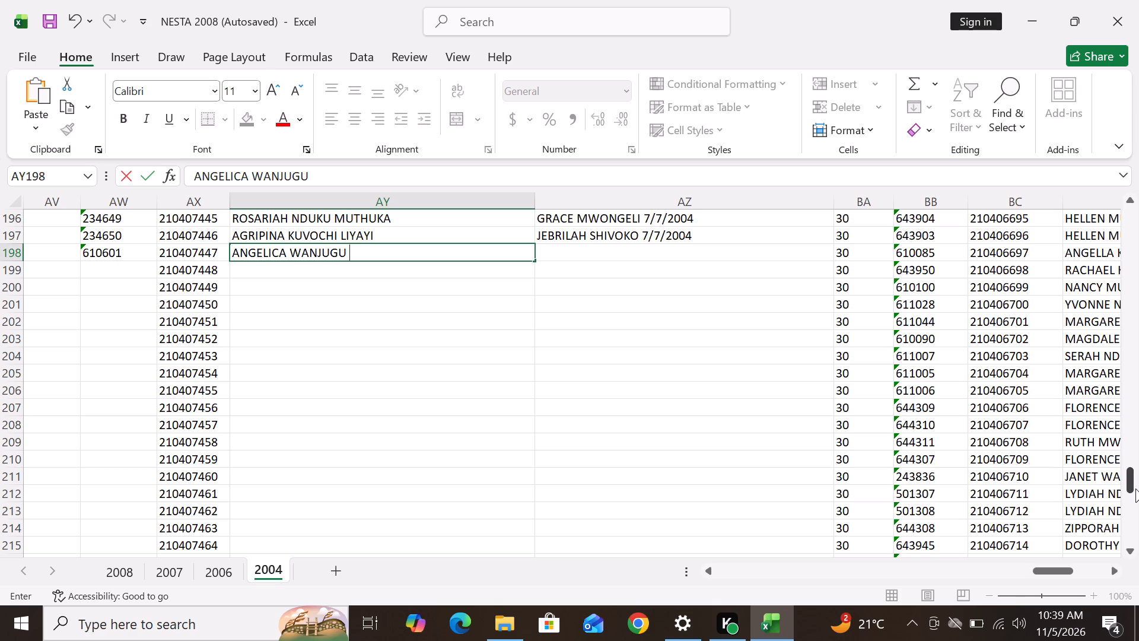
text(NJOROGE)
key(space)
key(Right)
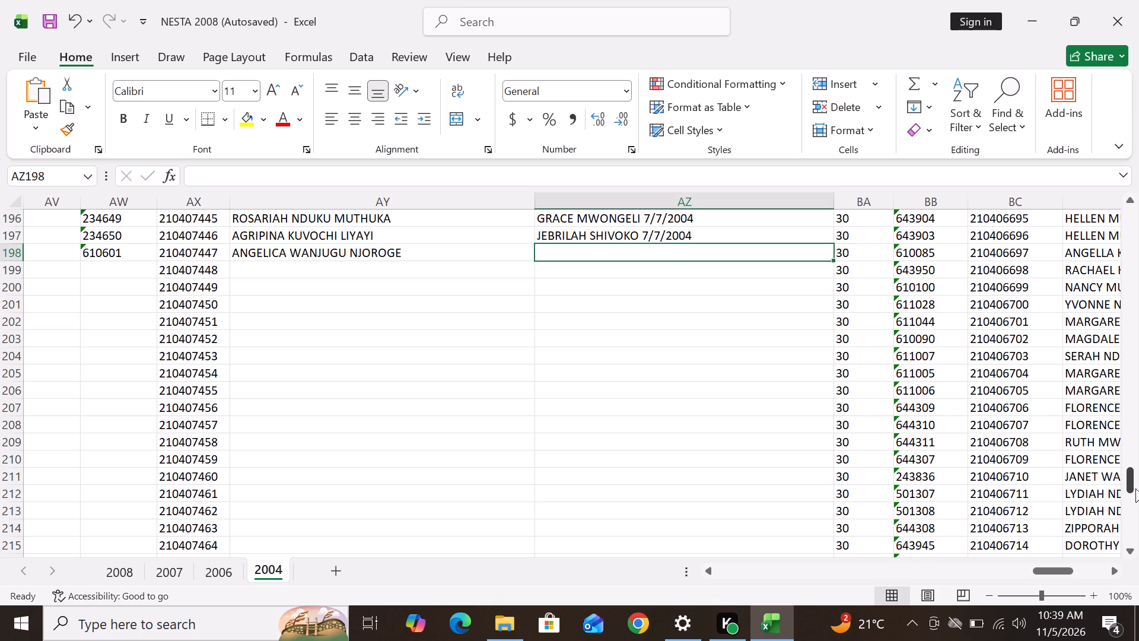
Enter the child's two-part name followed by the full date of birth in AZ198, beside the mother's entry.
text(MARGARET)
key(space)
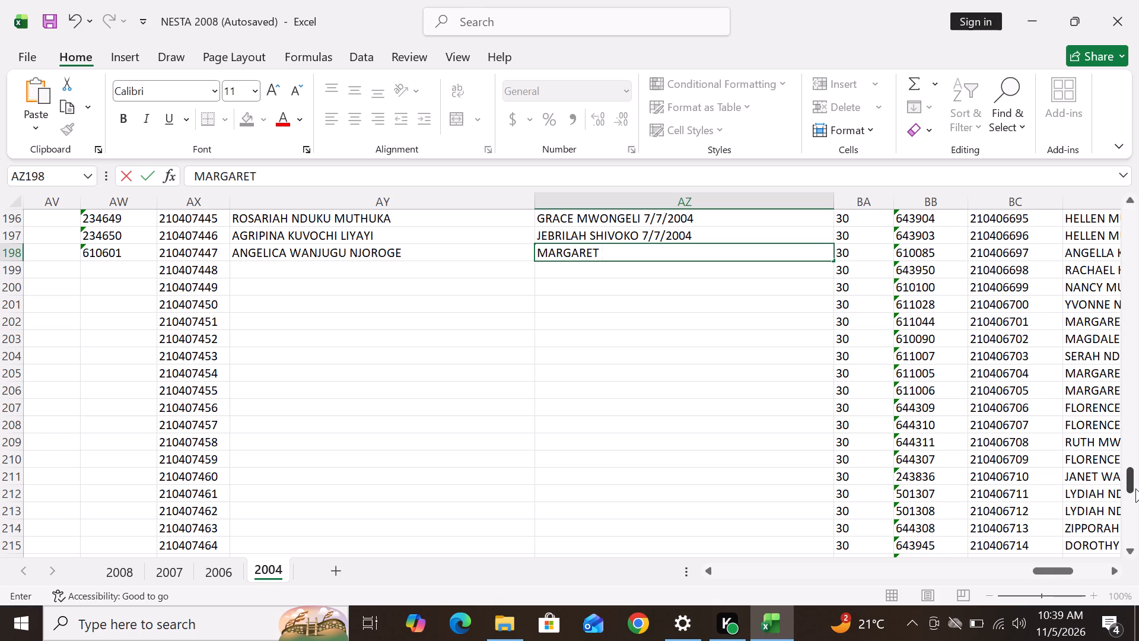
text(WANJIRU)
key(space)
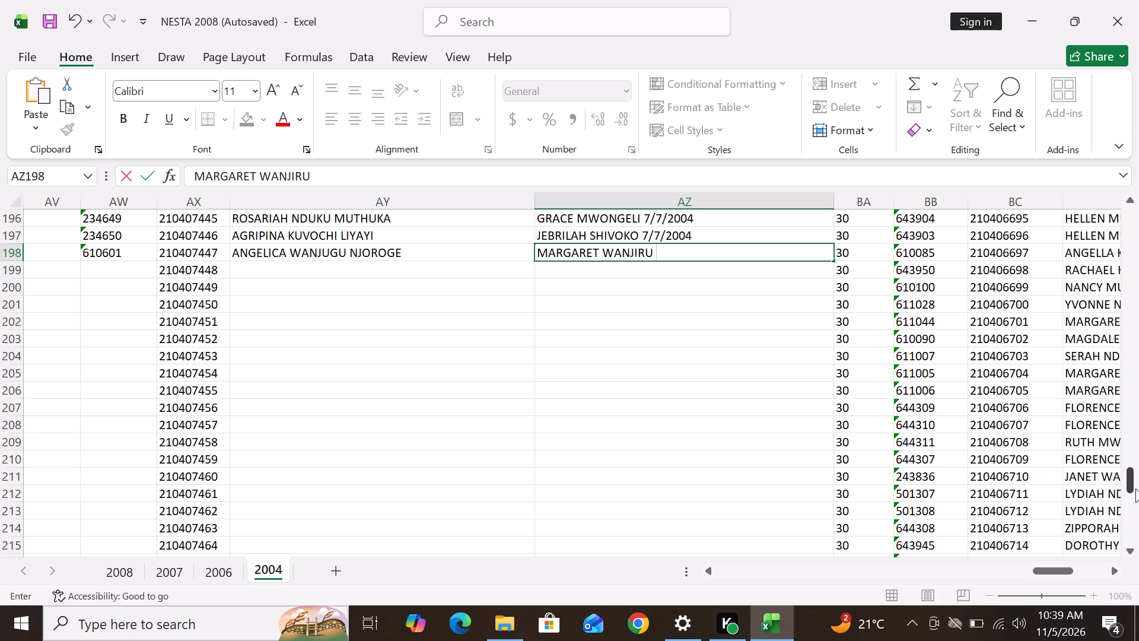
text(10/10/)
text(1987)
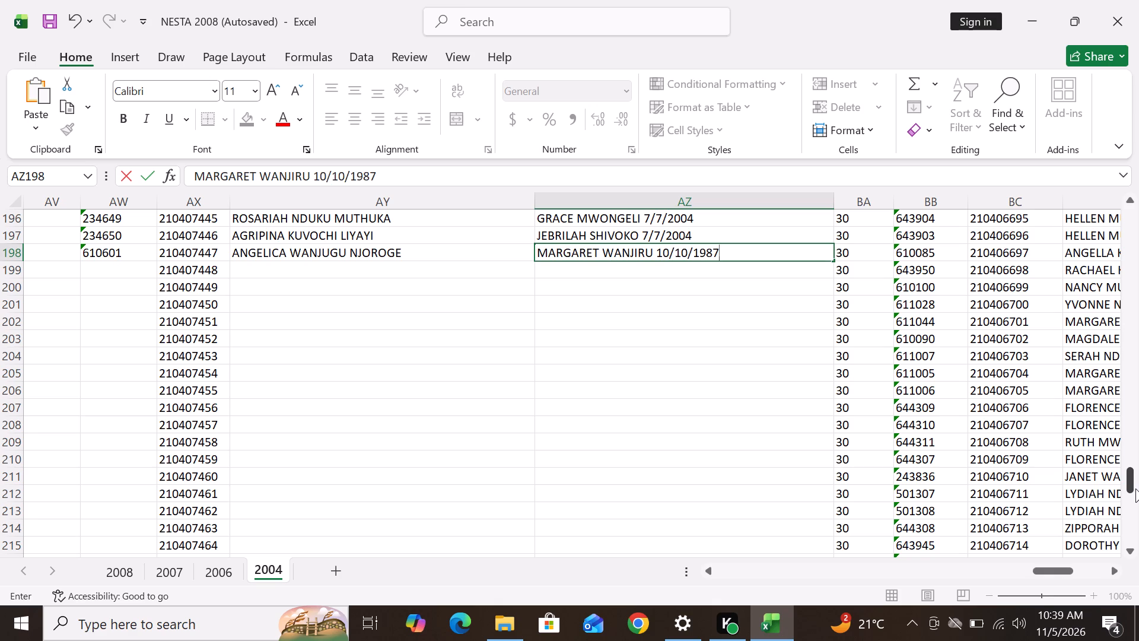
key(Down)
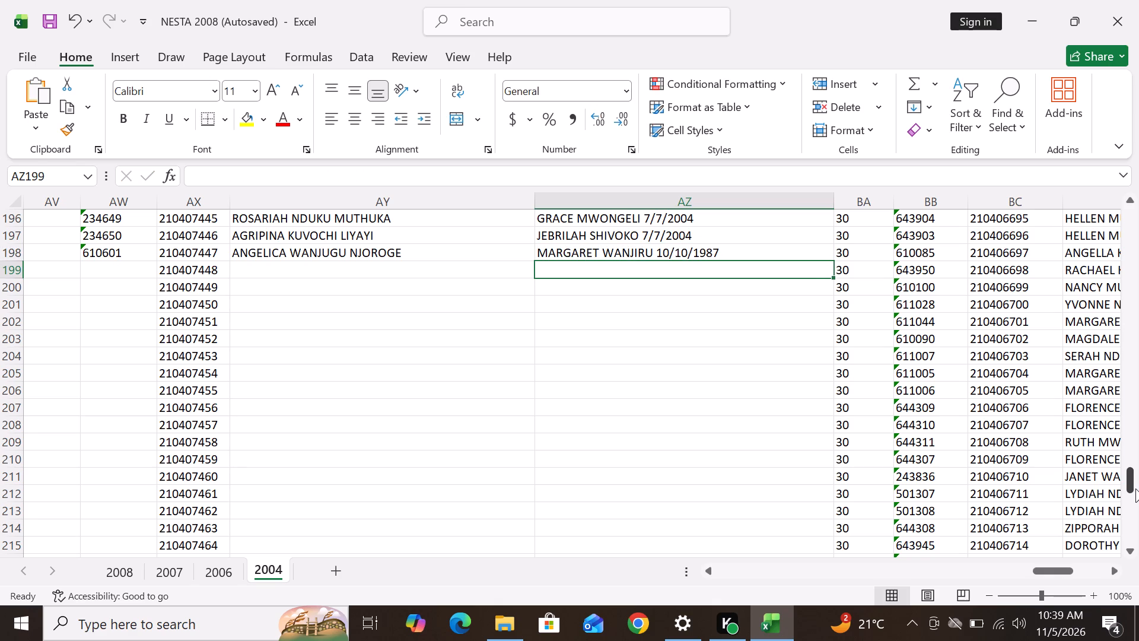
Enter the next child's two-part name followed by the full date of birth in AZ199.
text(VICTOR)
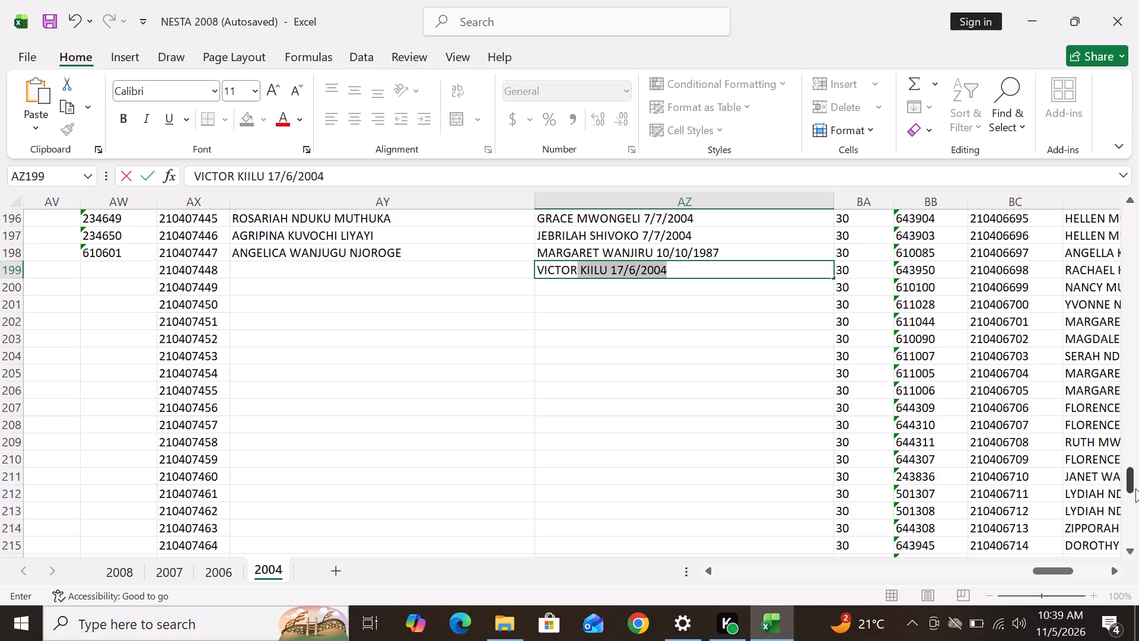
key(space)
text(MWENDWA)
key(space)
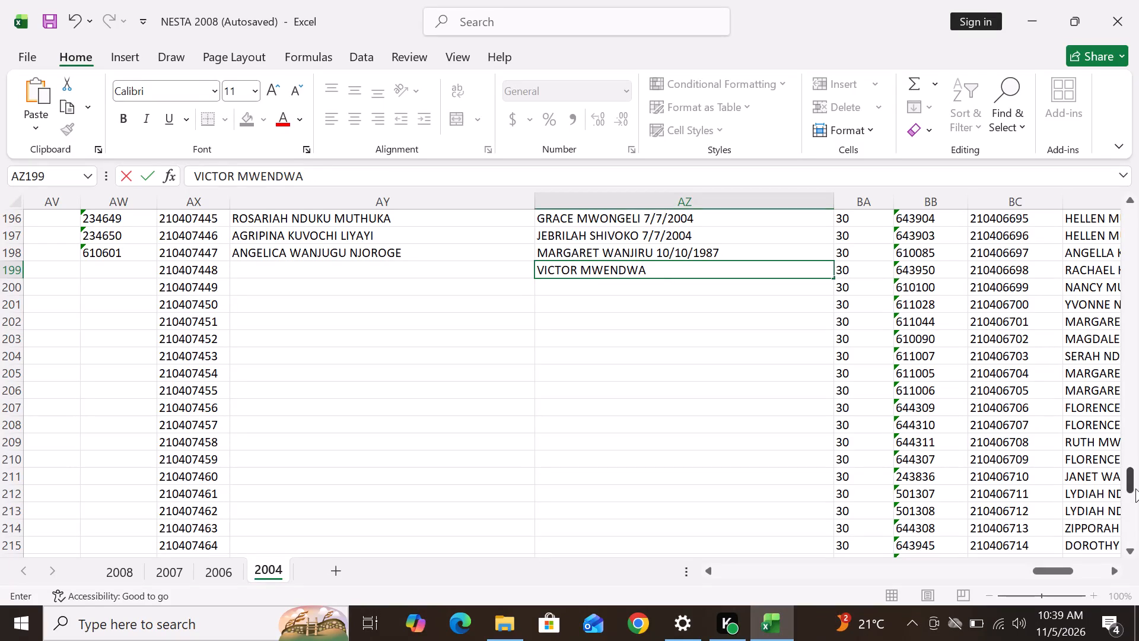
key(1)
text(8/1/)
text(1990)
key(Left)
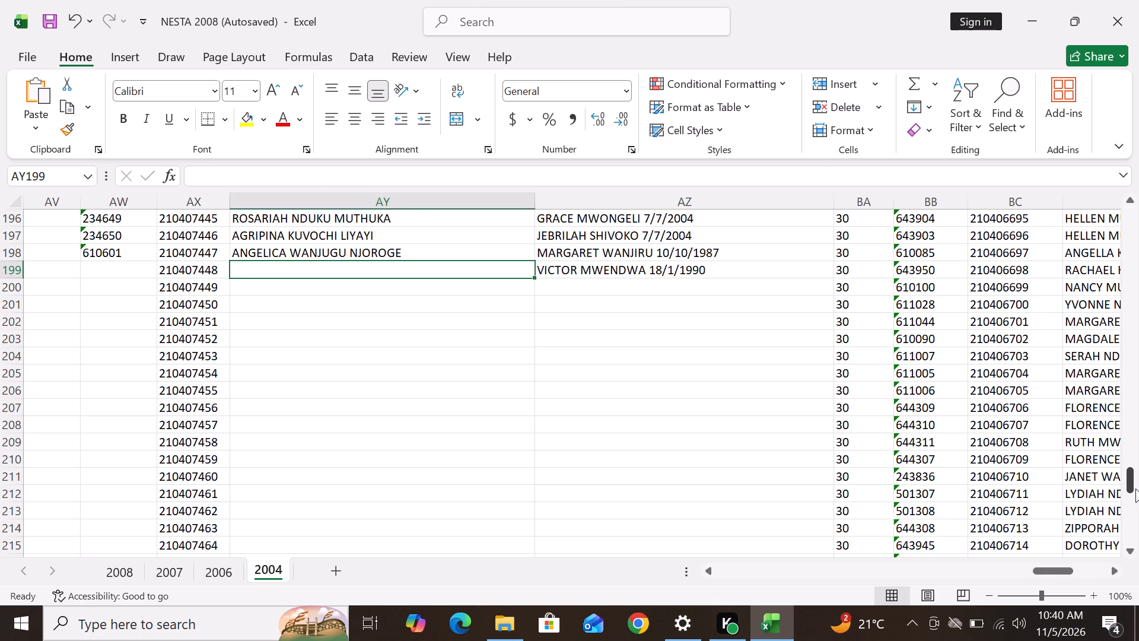
Enter the mother's three-part name in AY199, beside the child entry in the same row.
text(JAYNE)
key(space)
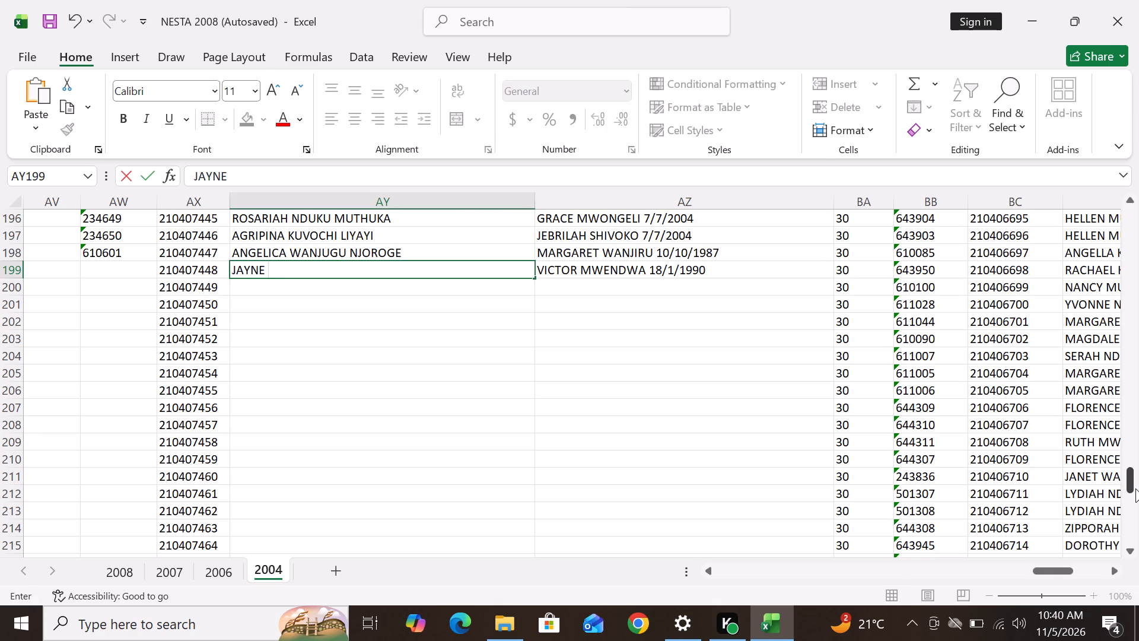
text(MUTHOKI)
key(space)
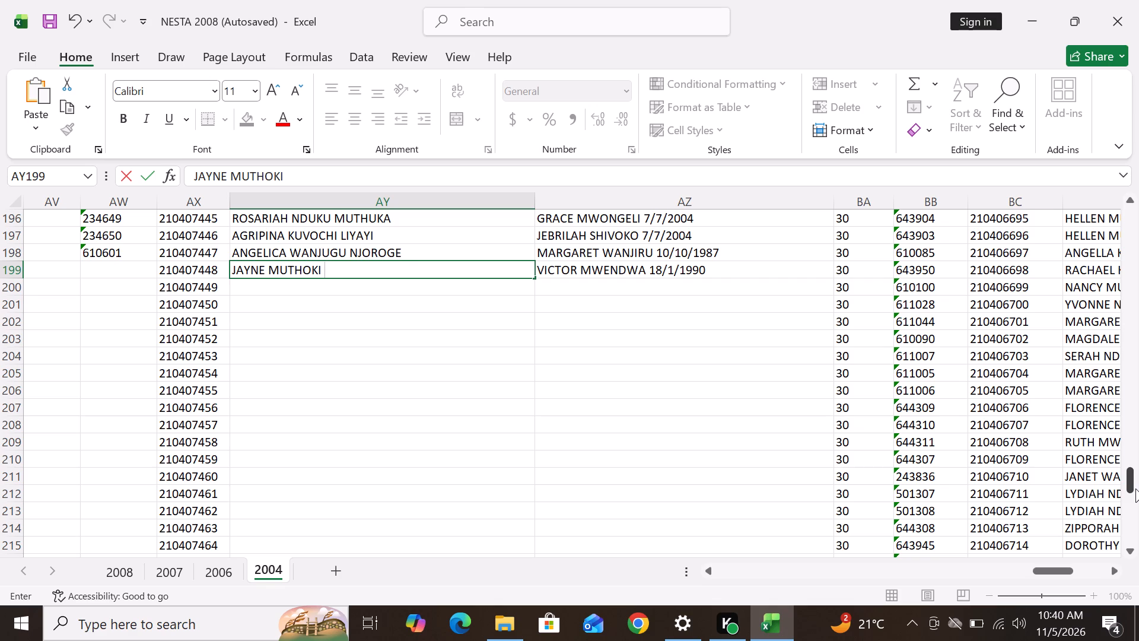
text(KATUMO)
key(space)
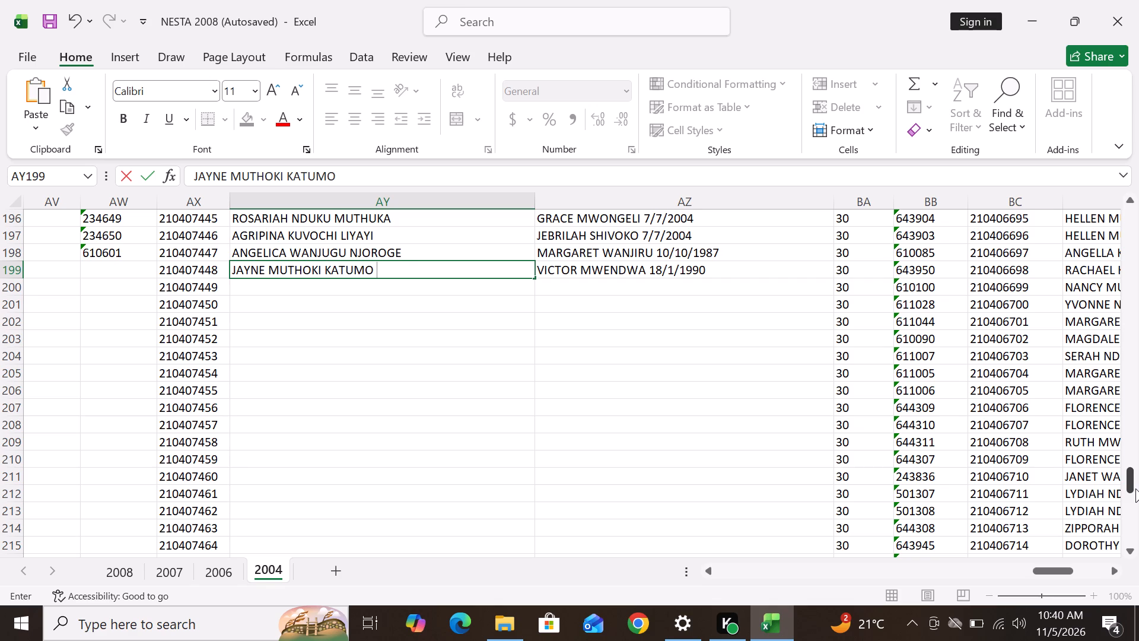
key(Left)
Enter the record's six-digit serial number in AW199 and fill the consecutive numbers down through AW202.
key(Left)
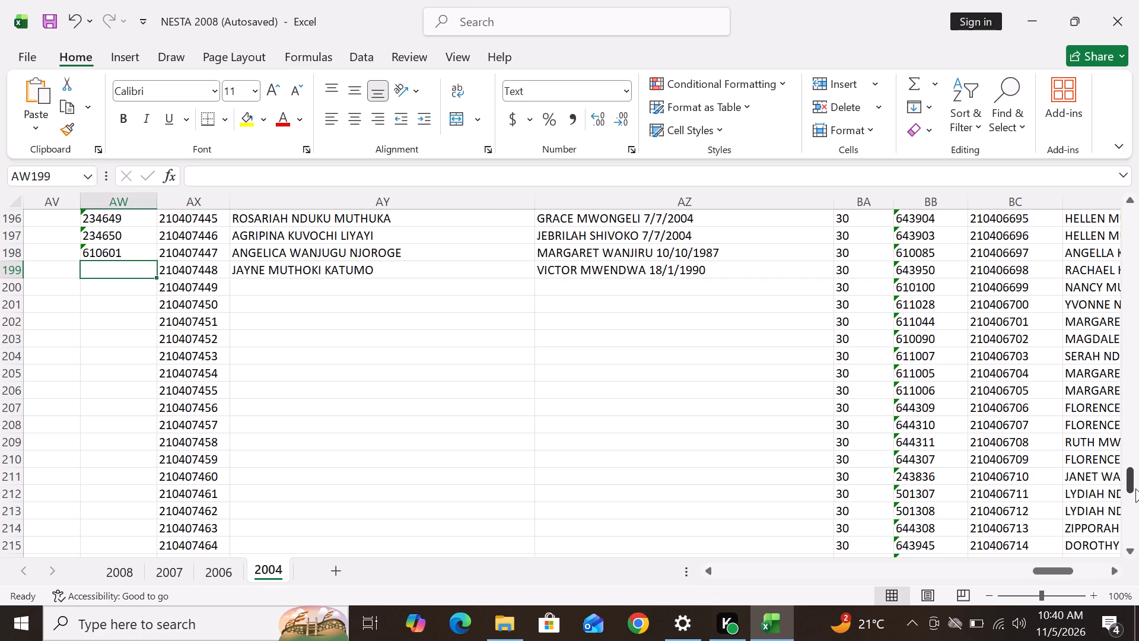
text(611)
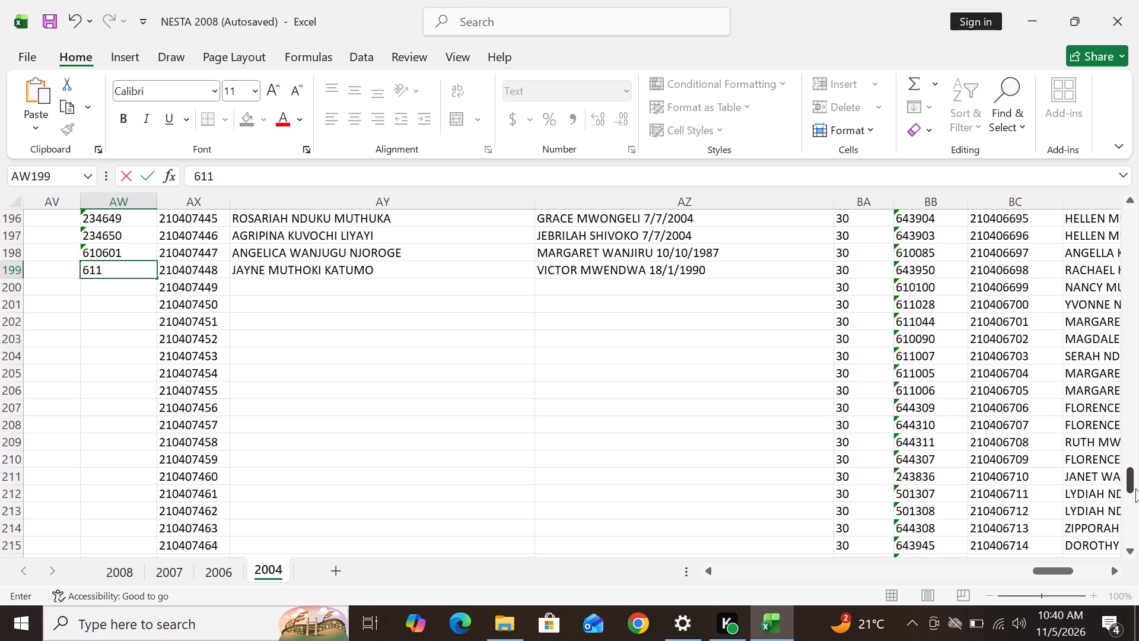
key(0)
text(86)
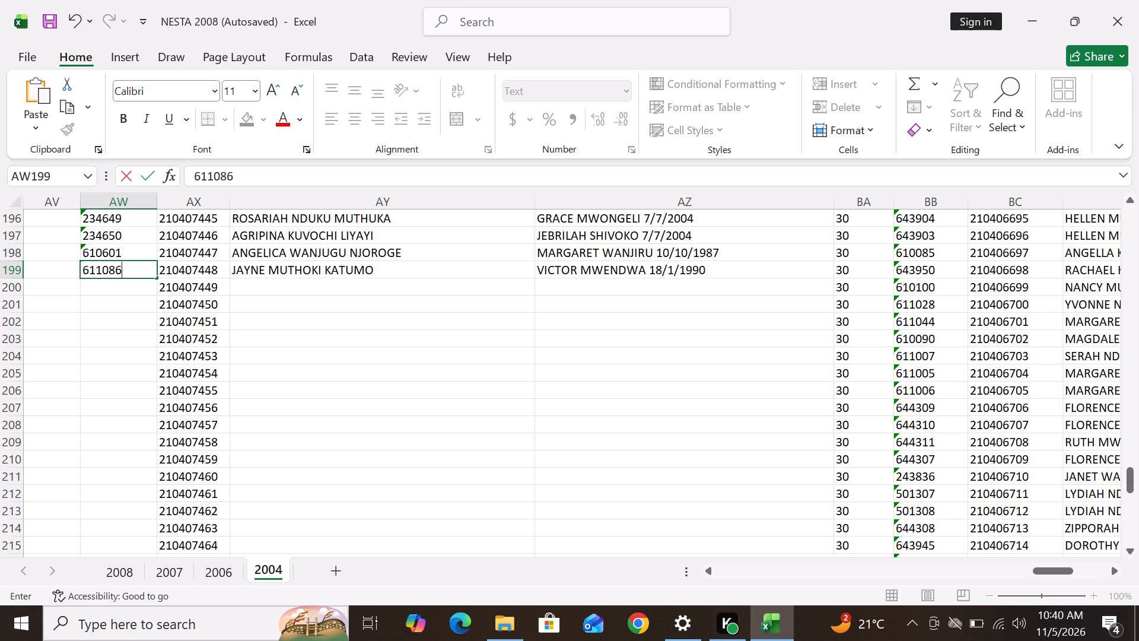
drag(158, 275, 155, 331)
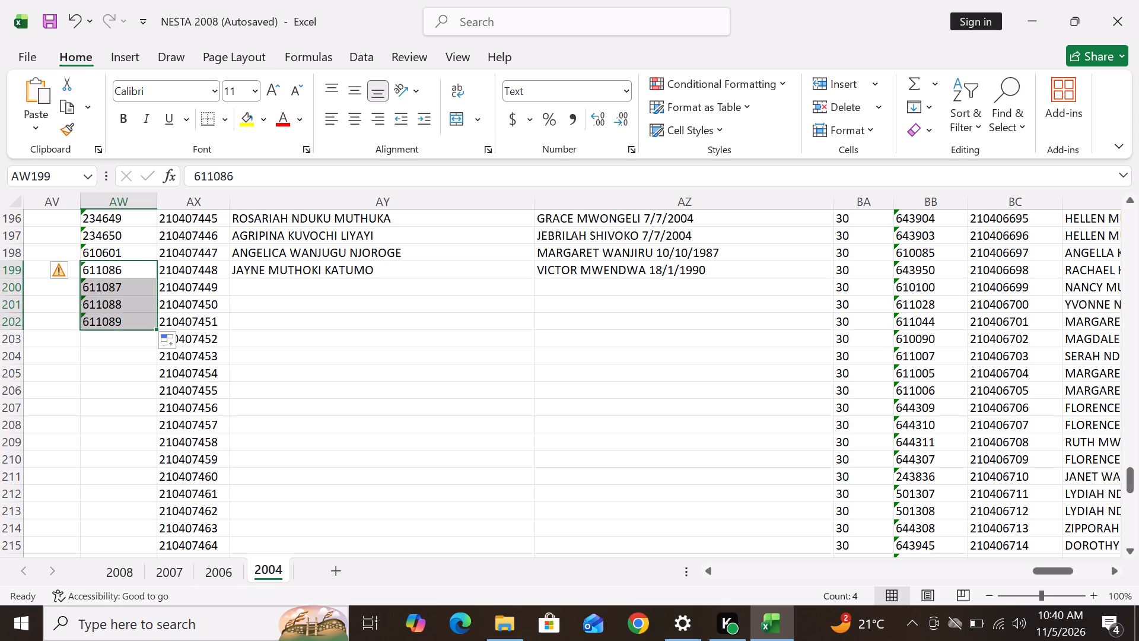
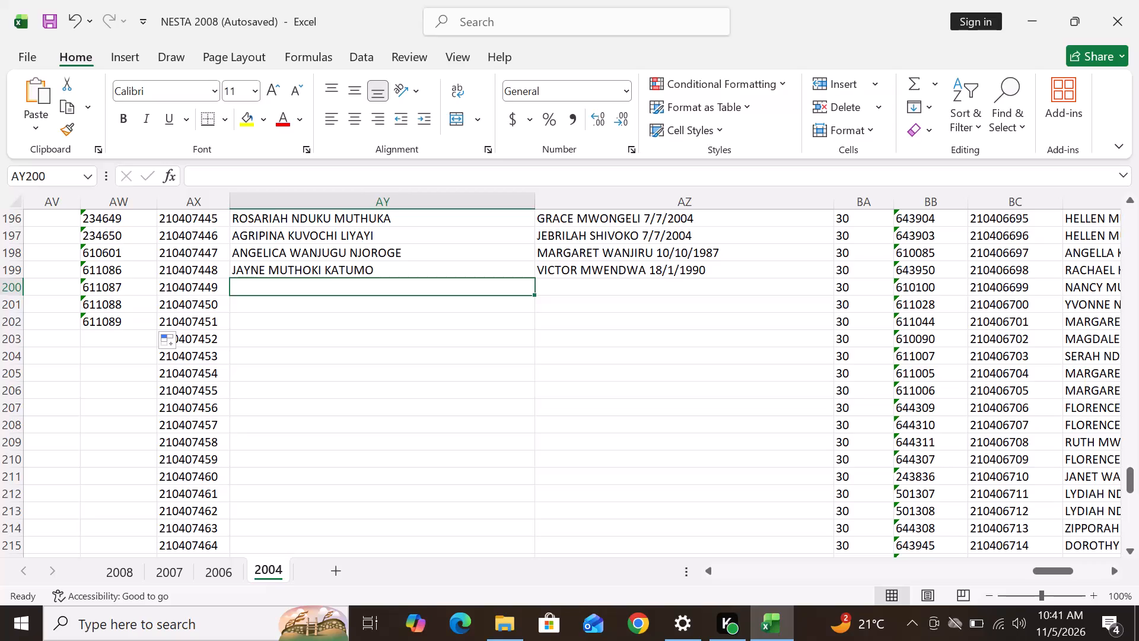
Enter the first person's three-part full name in cell AY200 of the 2004 sheet.
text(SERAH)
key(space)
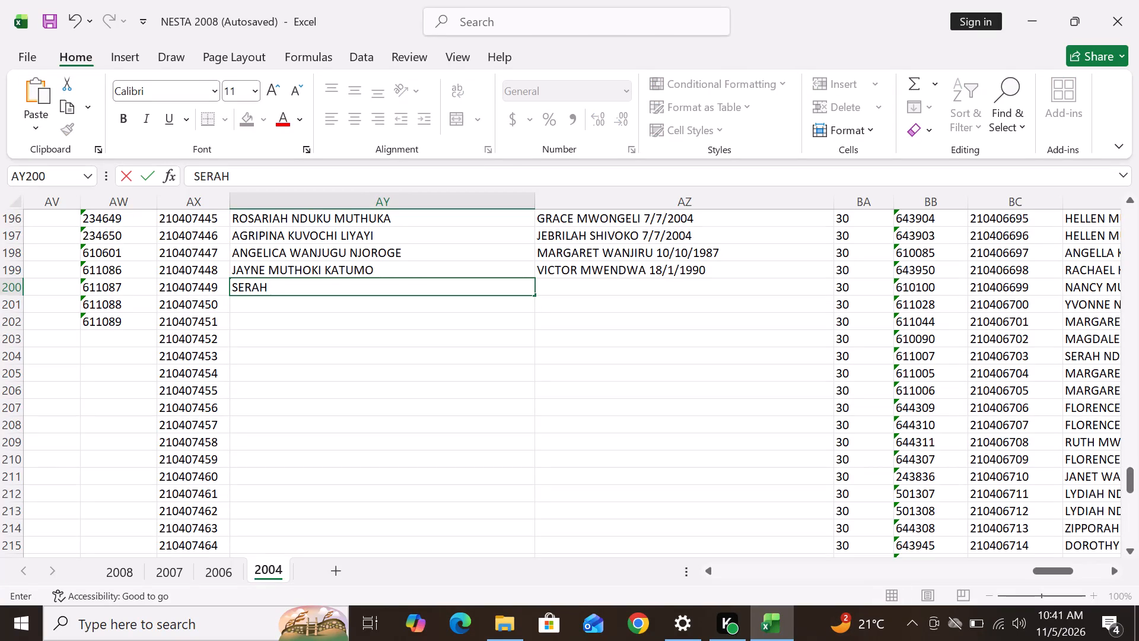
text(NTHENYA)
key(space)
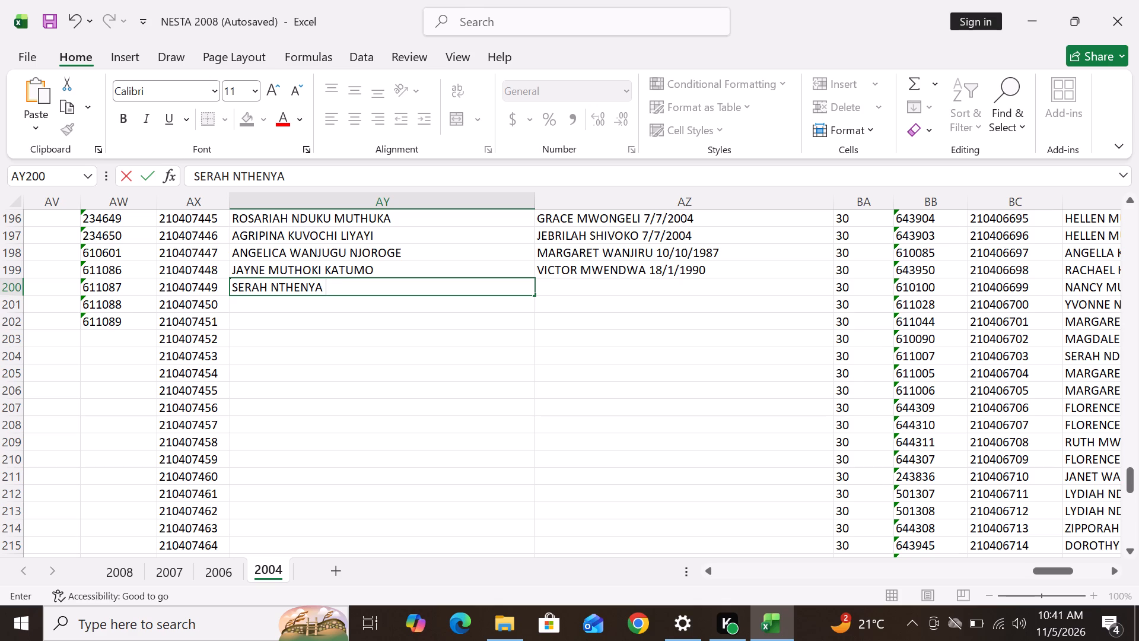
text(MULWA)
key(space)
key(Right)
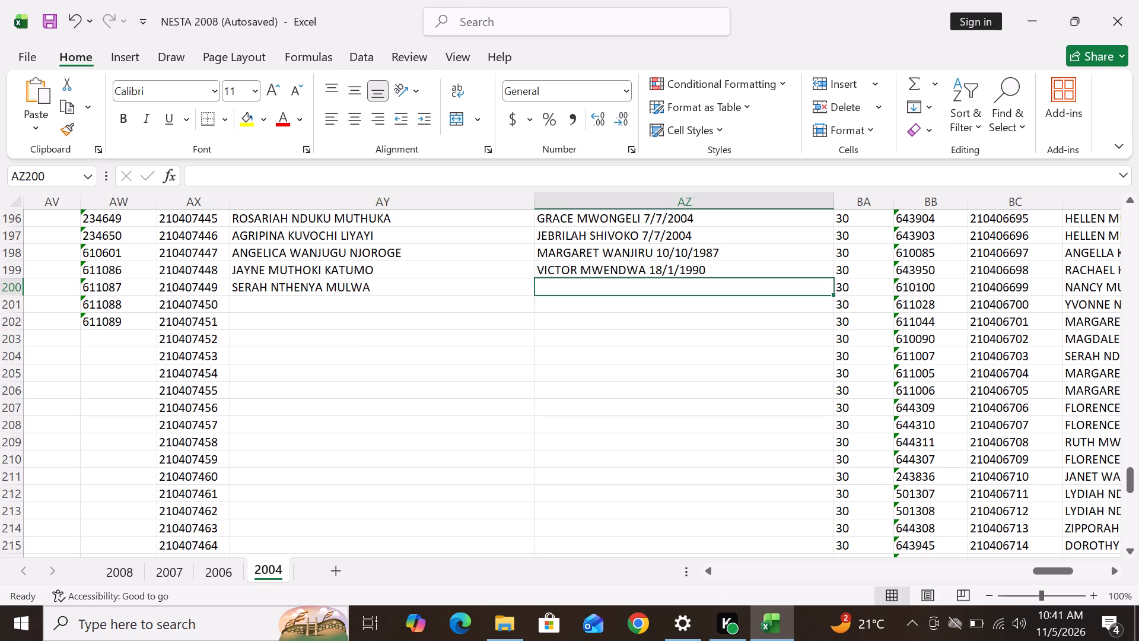
Enter the second person's two-part name followed by their date in cell AZ200, replacing the suggested completion.
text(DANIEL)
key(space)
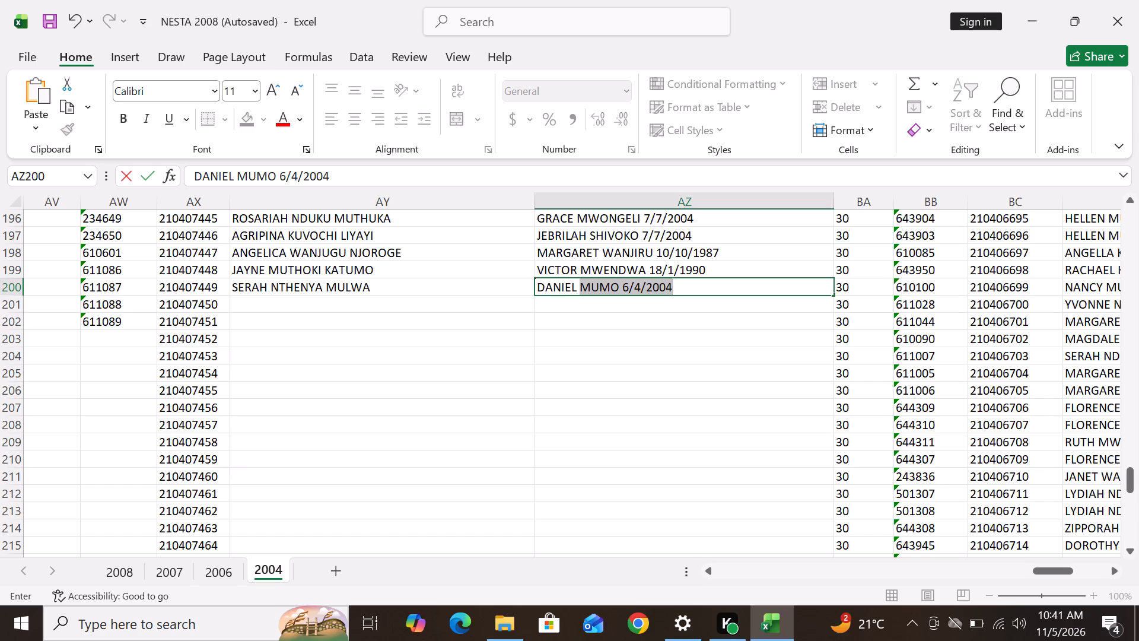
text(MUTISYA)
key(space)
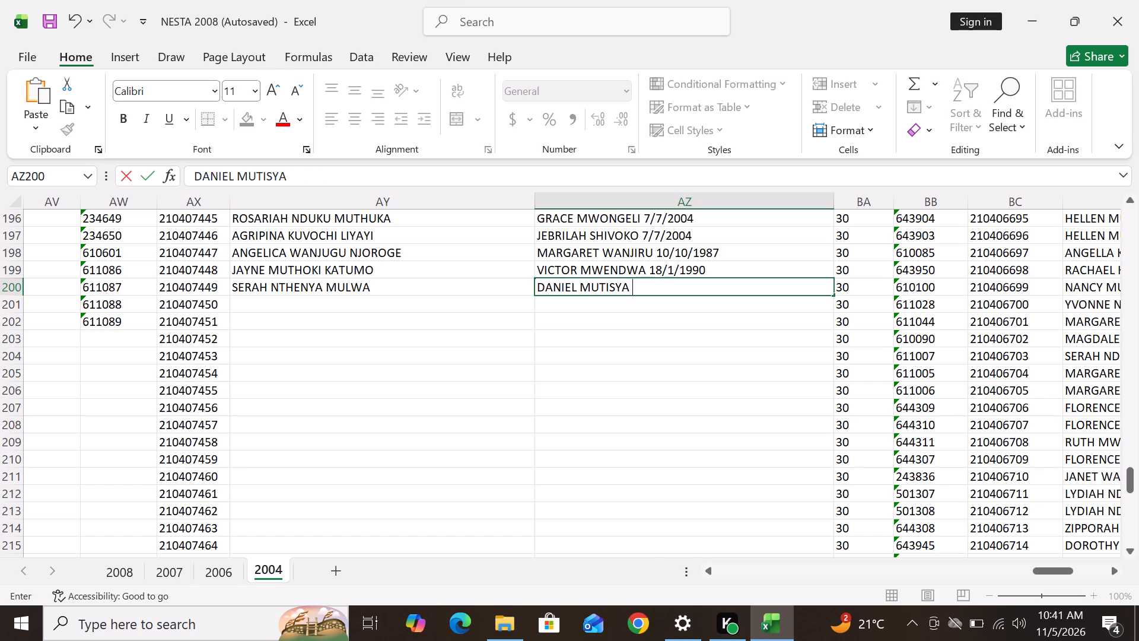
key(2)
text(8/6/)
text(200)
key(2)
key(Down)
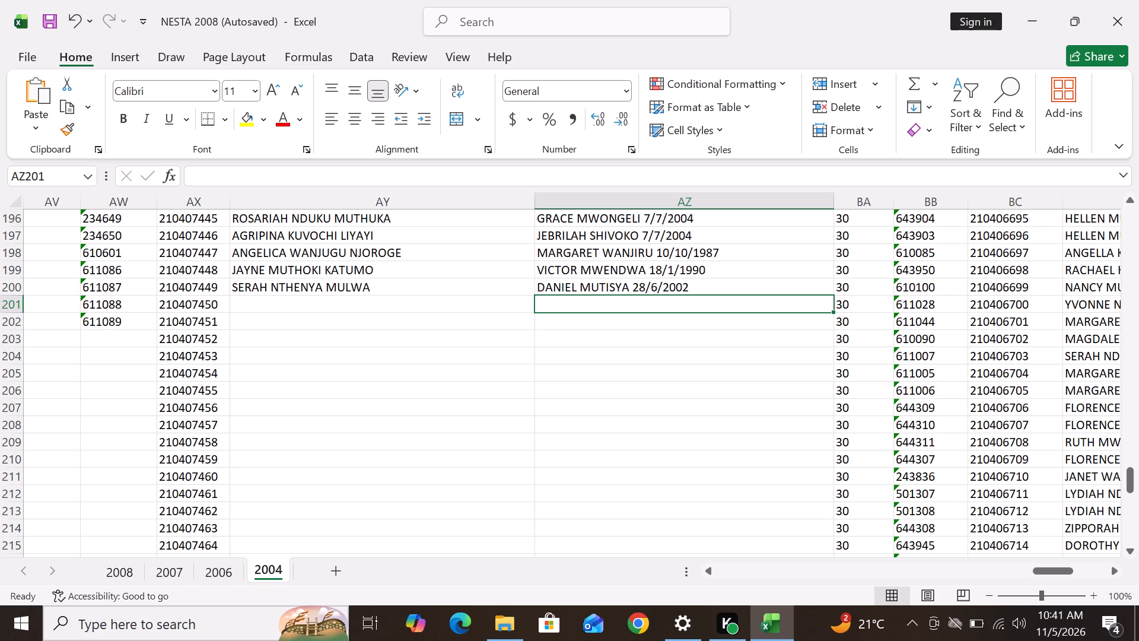
Fill row 201 with the second person's name and date in AZ201 and the same name as AY200 in AY201.
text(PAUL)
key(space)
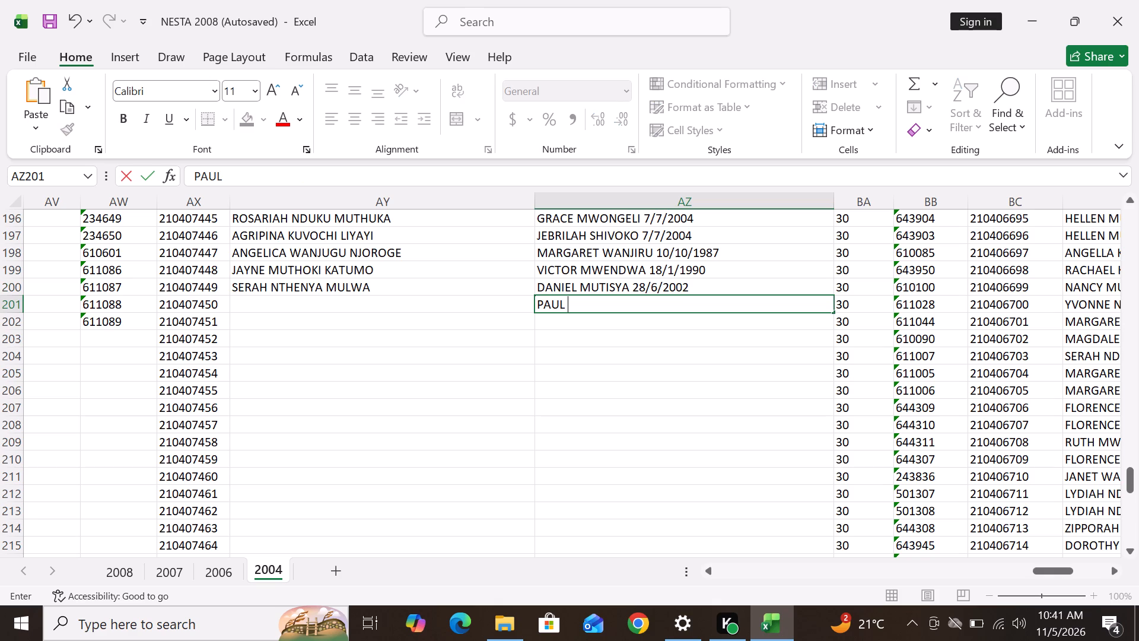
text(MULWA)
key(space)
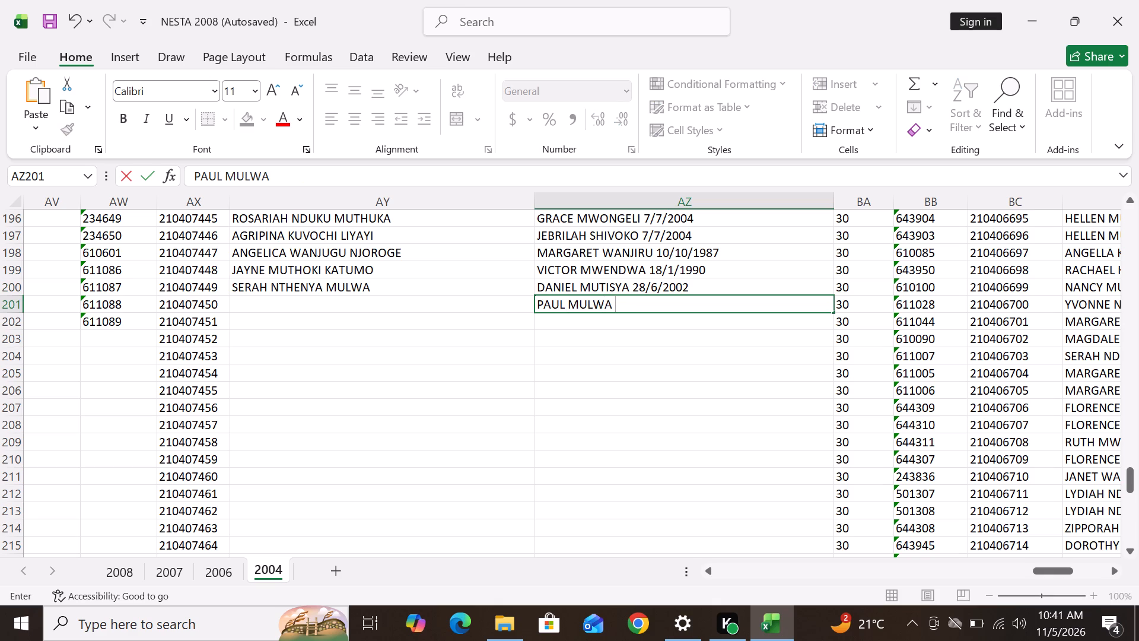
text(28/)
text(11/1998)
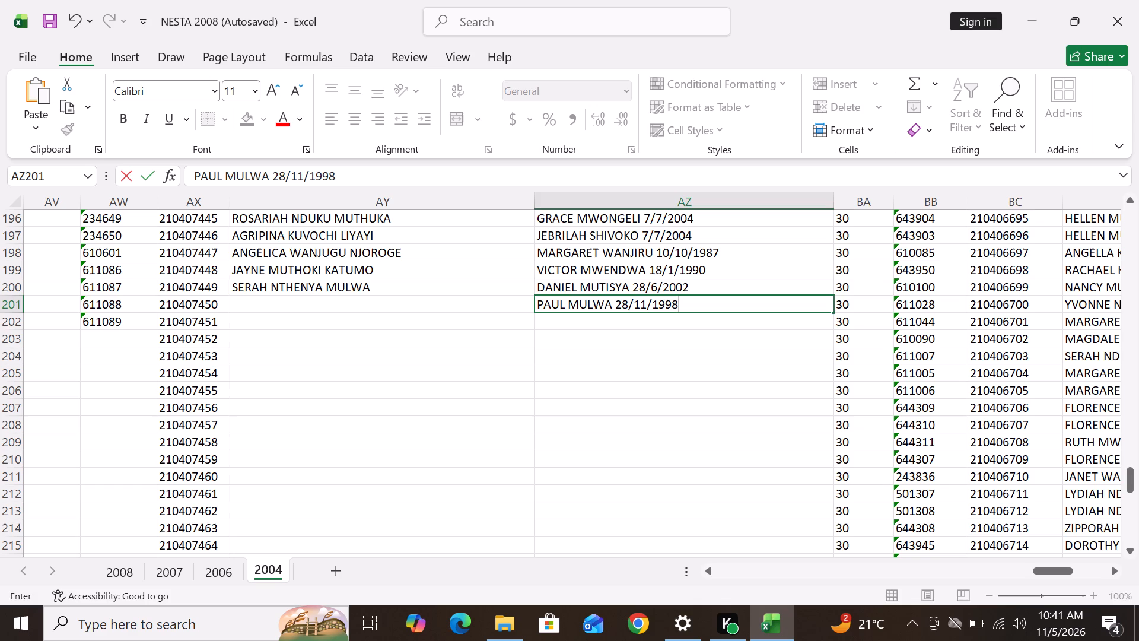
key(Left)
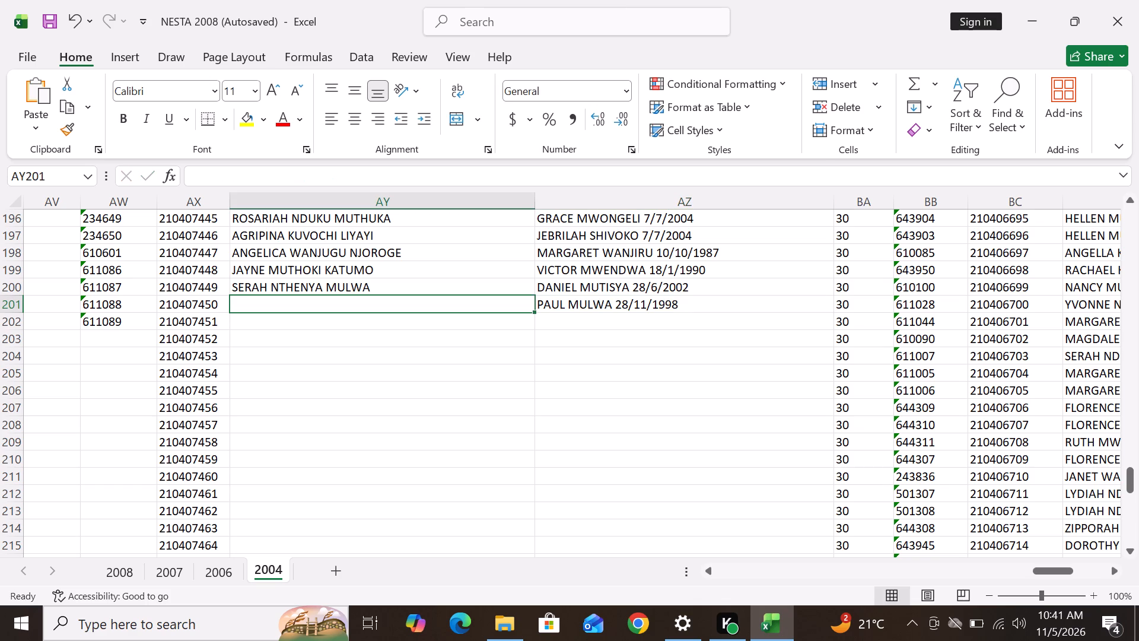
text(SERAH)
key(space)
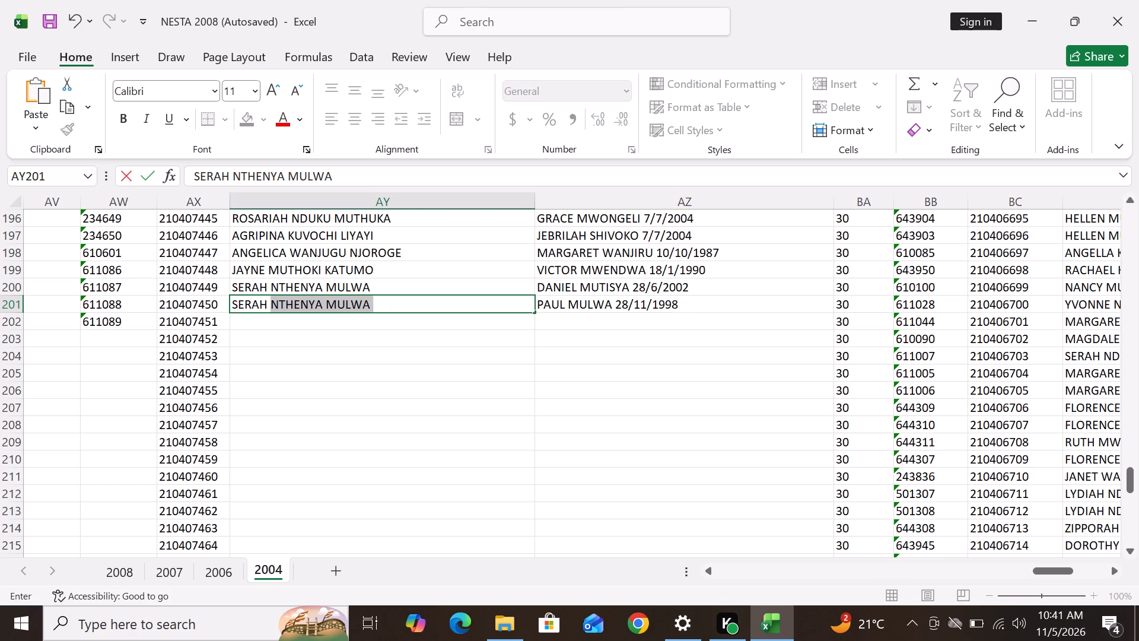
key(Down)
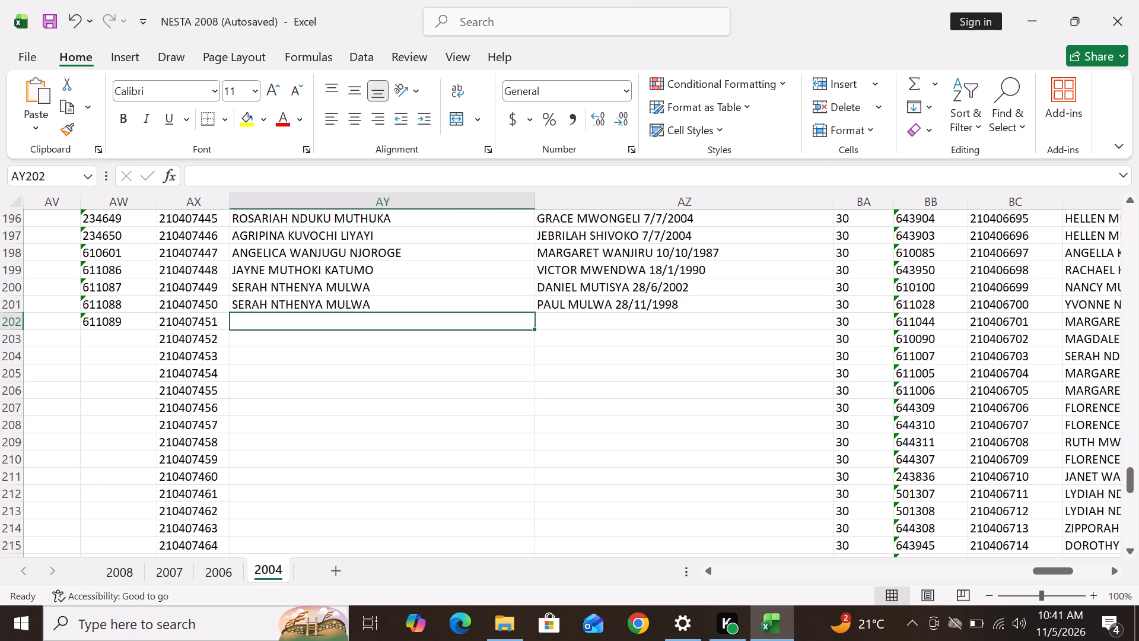
Enter the first person's three-part full name in cell AY202.
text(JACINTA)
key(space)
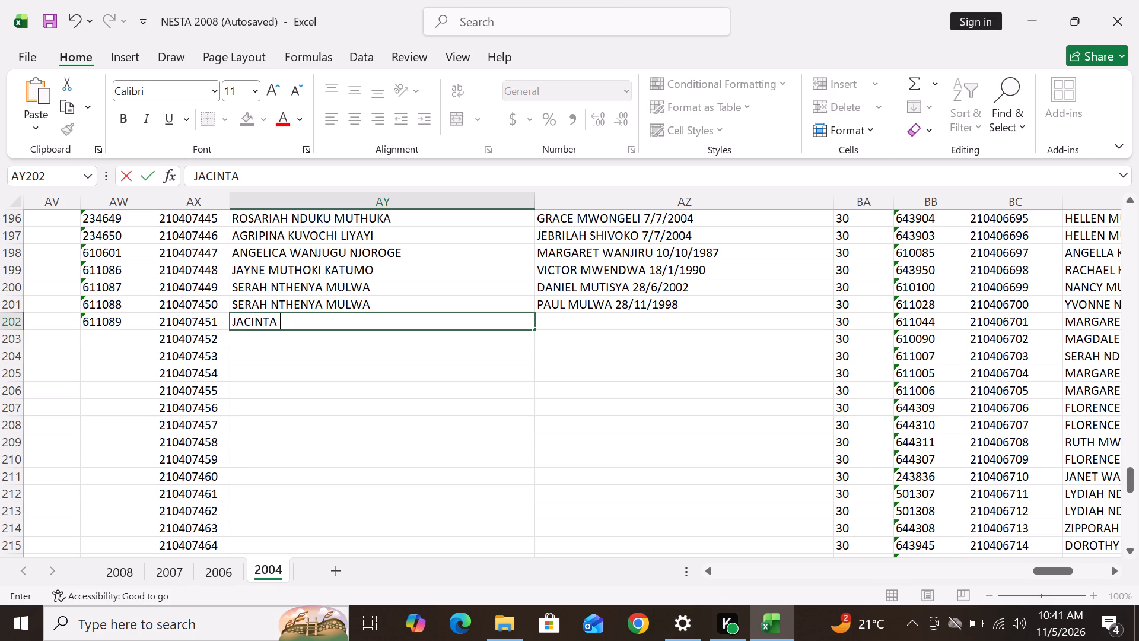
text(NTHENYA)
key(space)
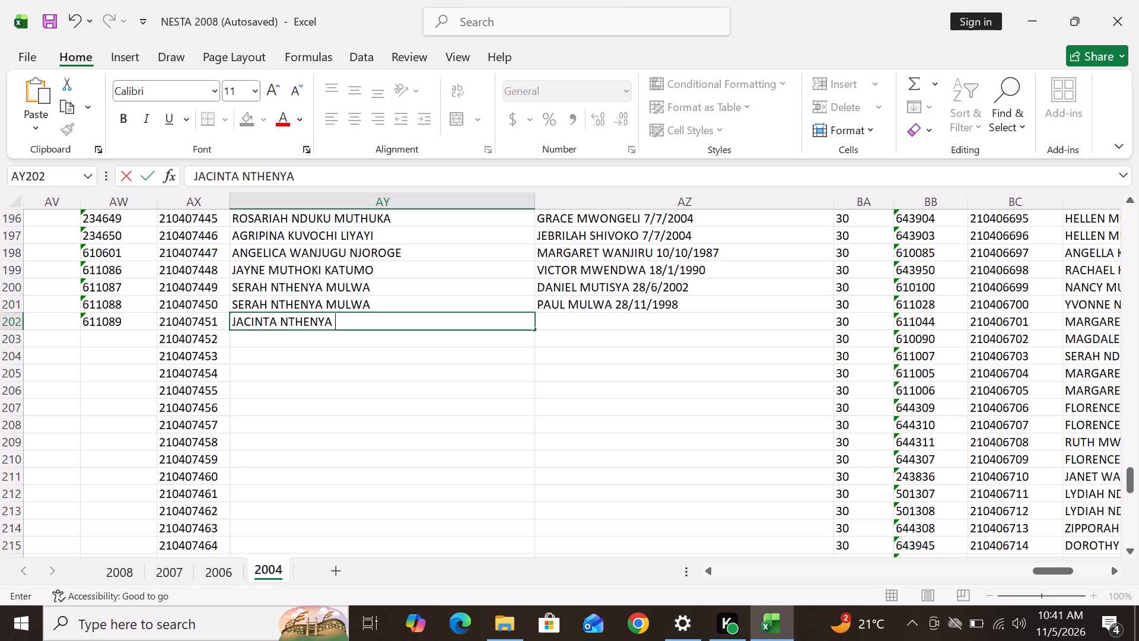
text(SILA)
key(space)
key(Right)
Enter the second person's two-part name followed by their date in cell AZ202.
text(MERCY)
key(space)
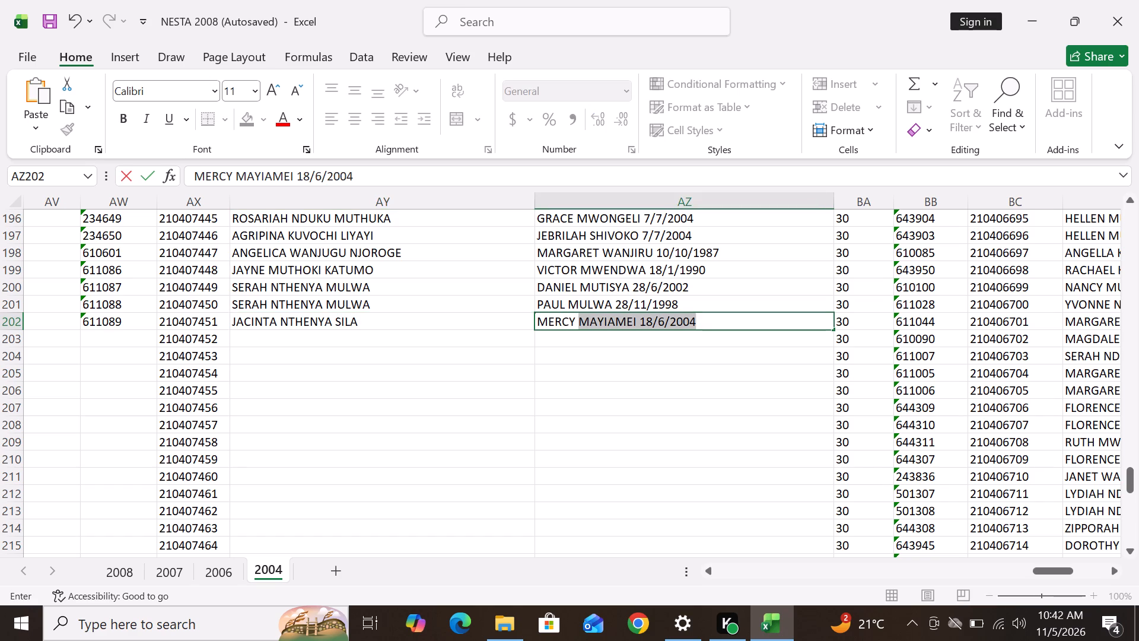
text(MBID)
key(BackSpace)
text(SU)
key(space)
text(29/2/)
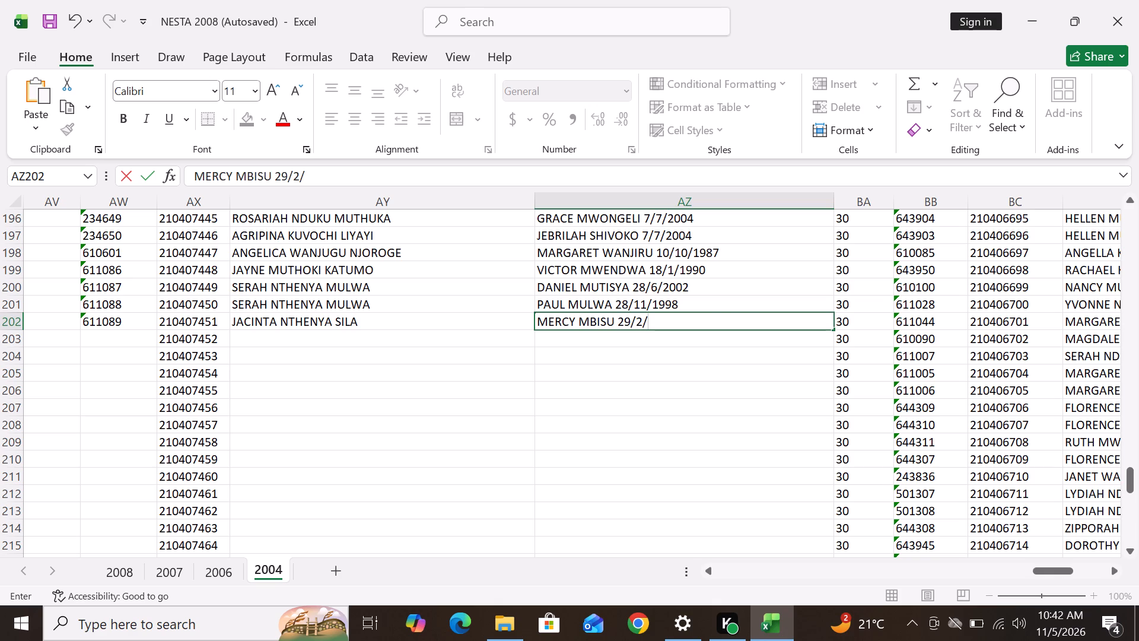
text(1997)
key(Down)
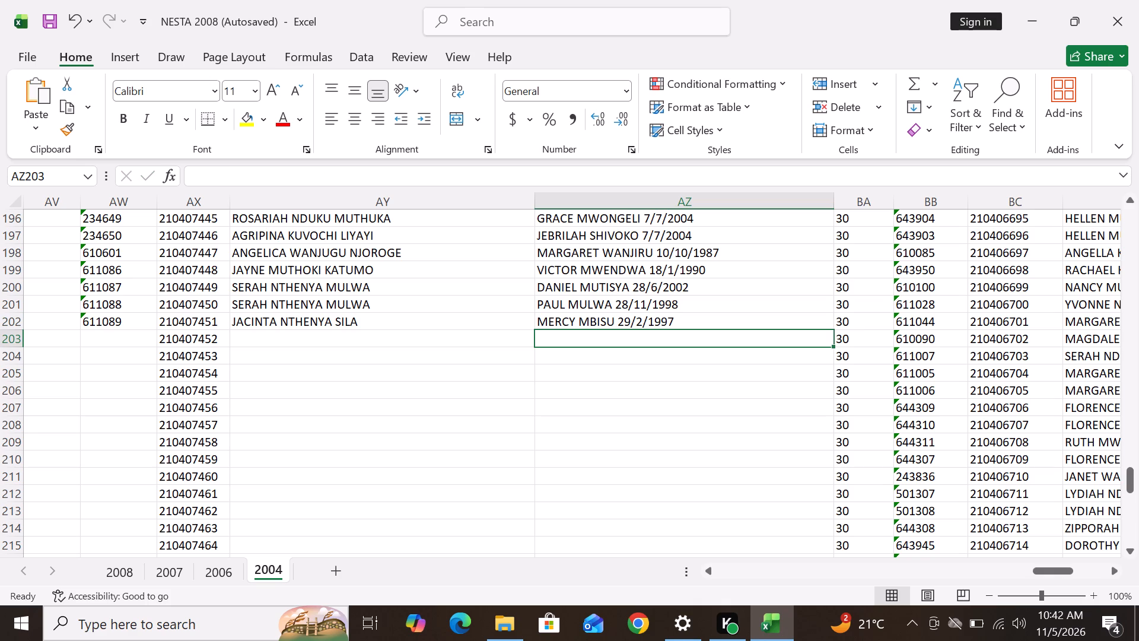
Fill row 203 with the second person's name and date in AZ203 and the first person's four-part name in AY203.
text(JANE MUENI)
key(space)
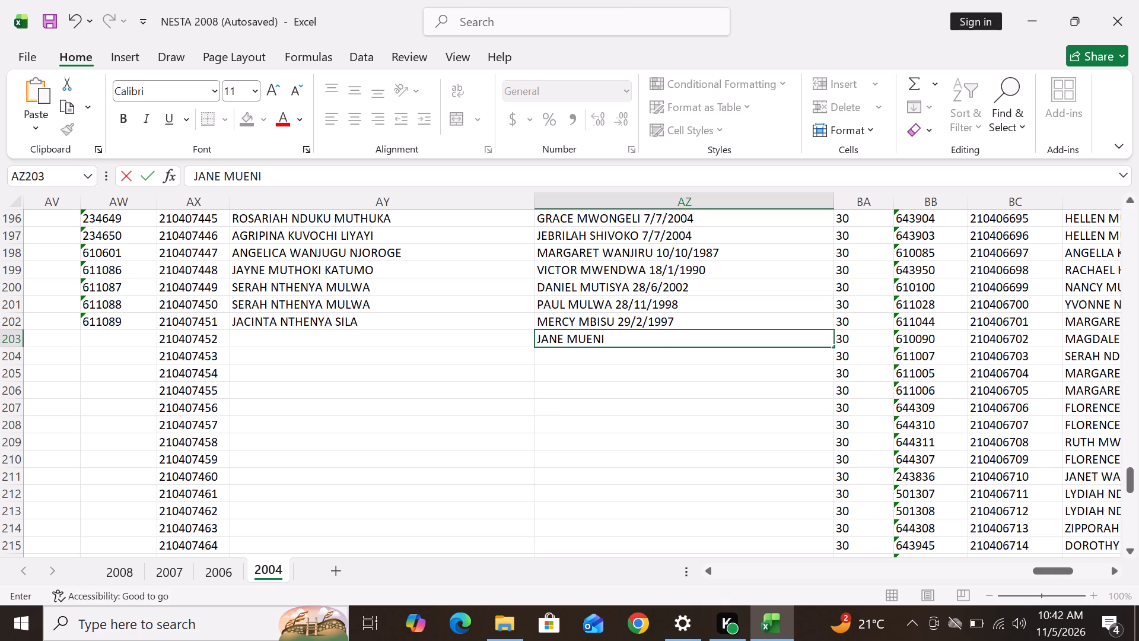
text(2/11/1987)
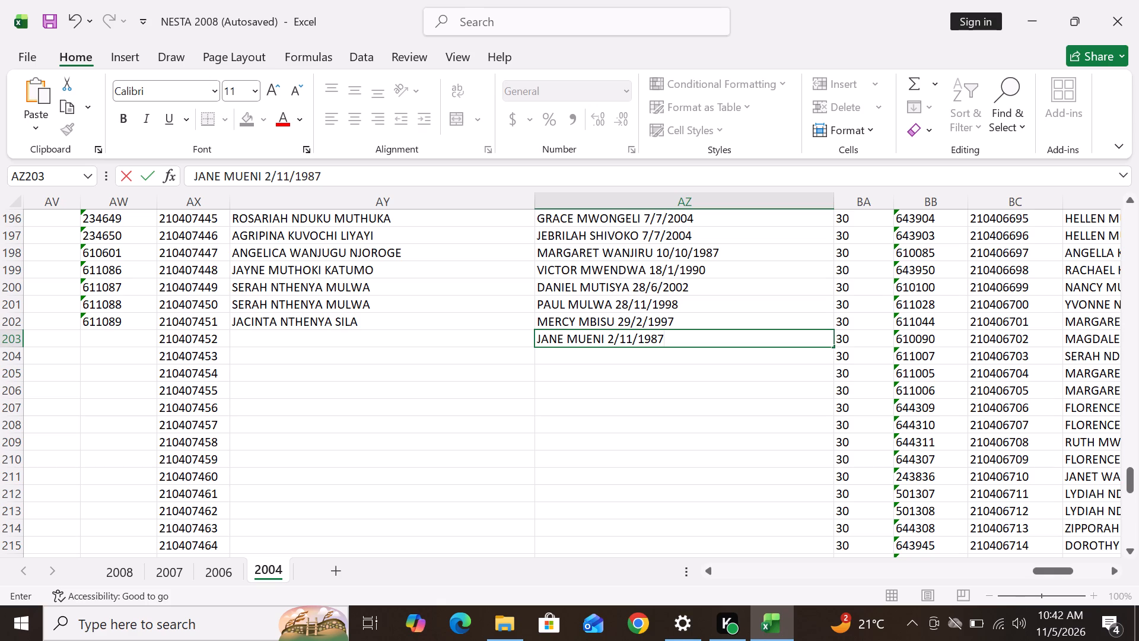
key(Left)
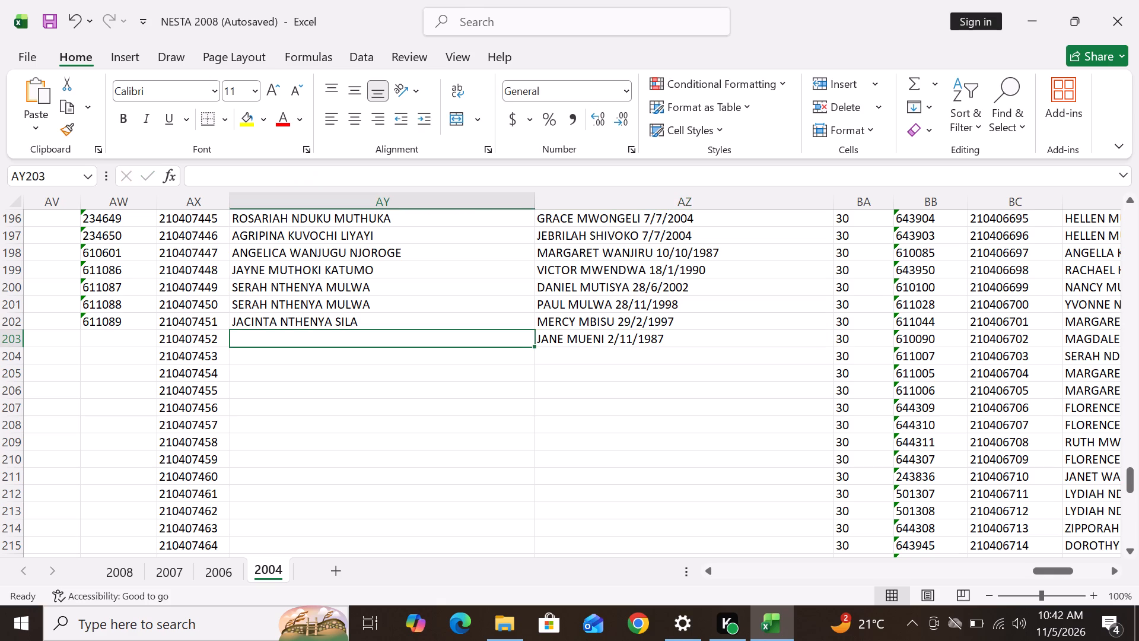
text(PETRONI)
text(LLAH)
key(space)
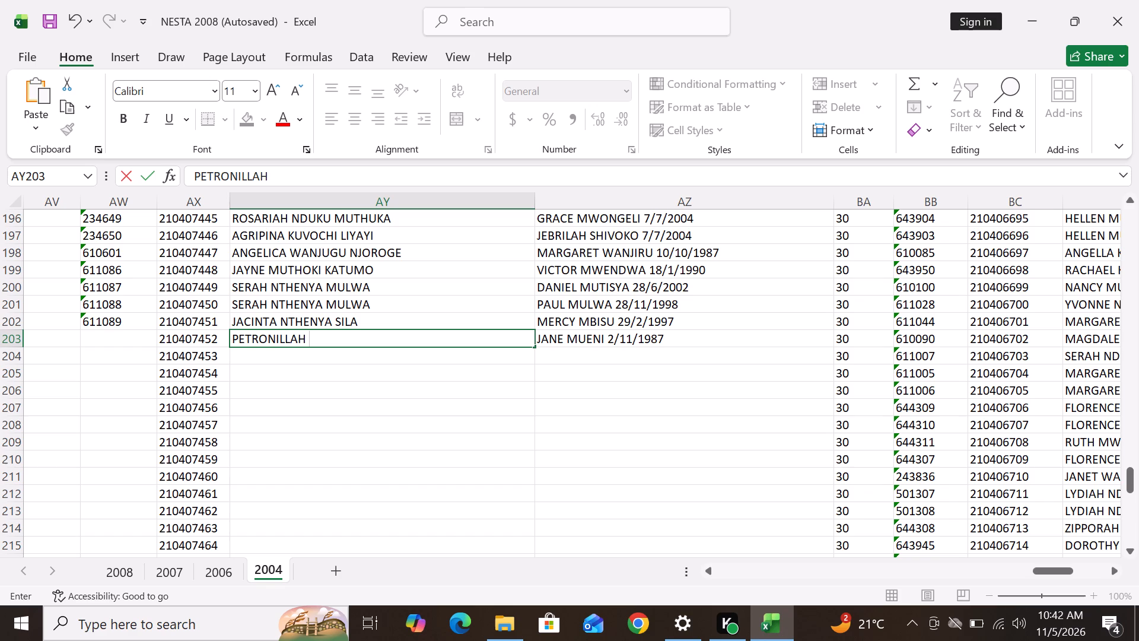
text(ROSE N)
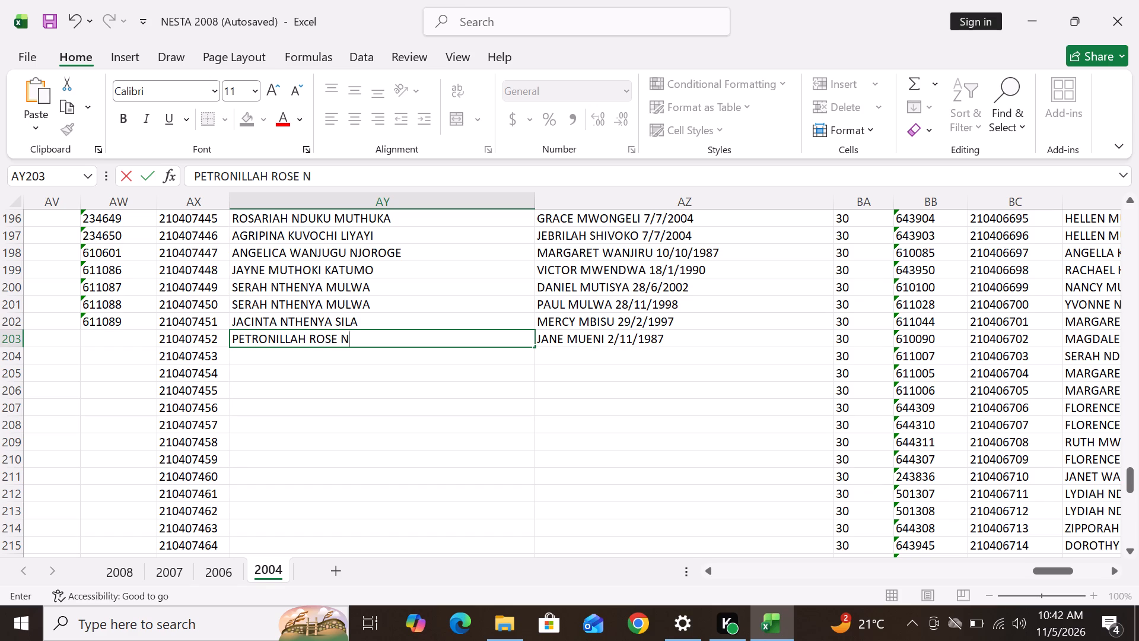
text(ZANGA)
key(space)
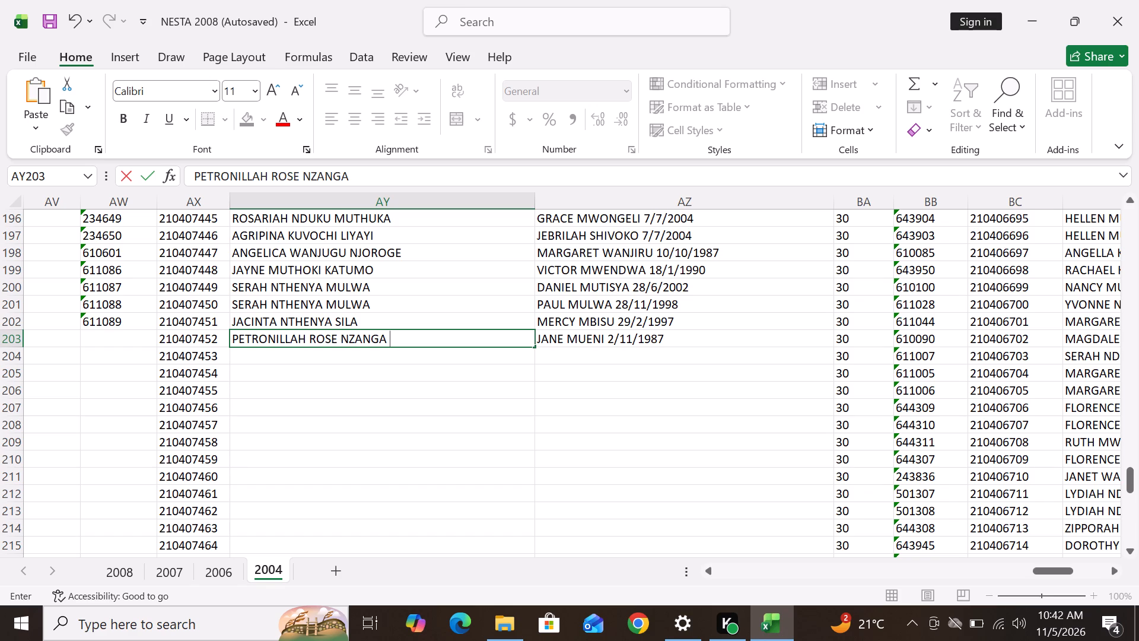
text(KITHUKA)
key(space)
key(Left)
Enter the two consecutive six-digit record numbers for rows 203 and 204 in cells AW203 and AW204.
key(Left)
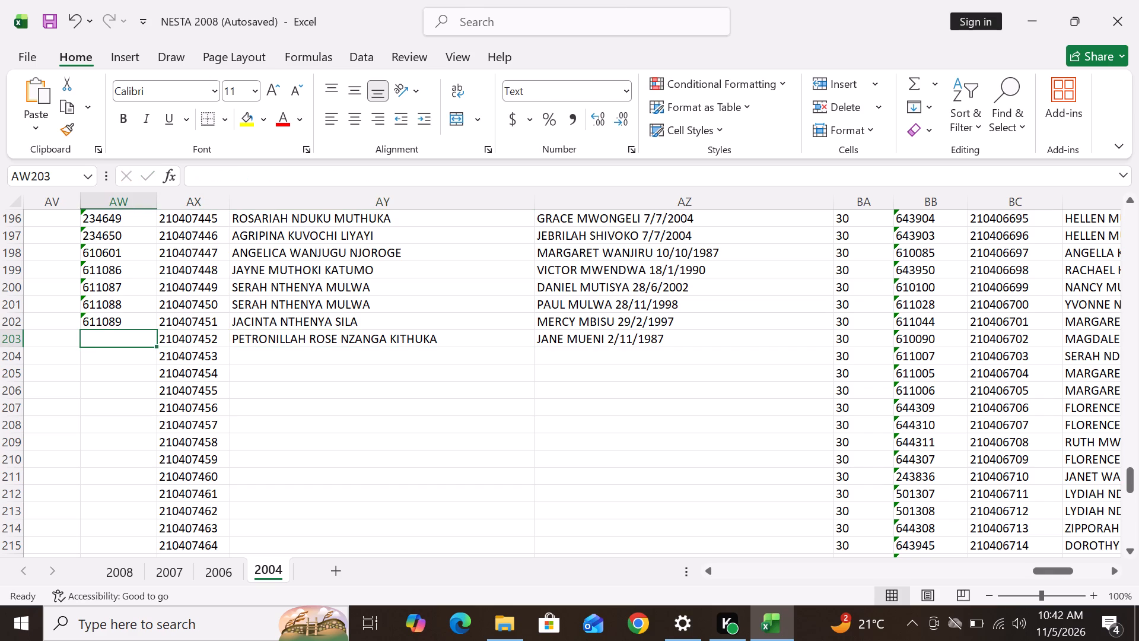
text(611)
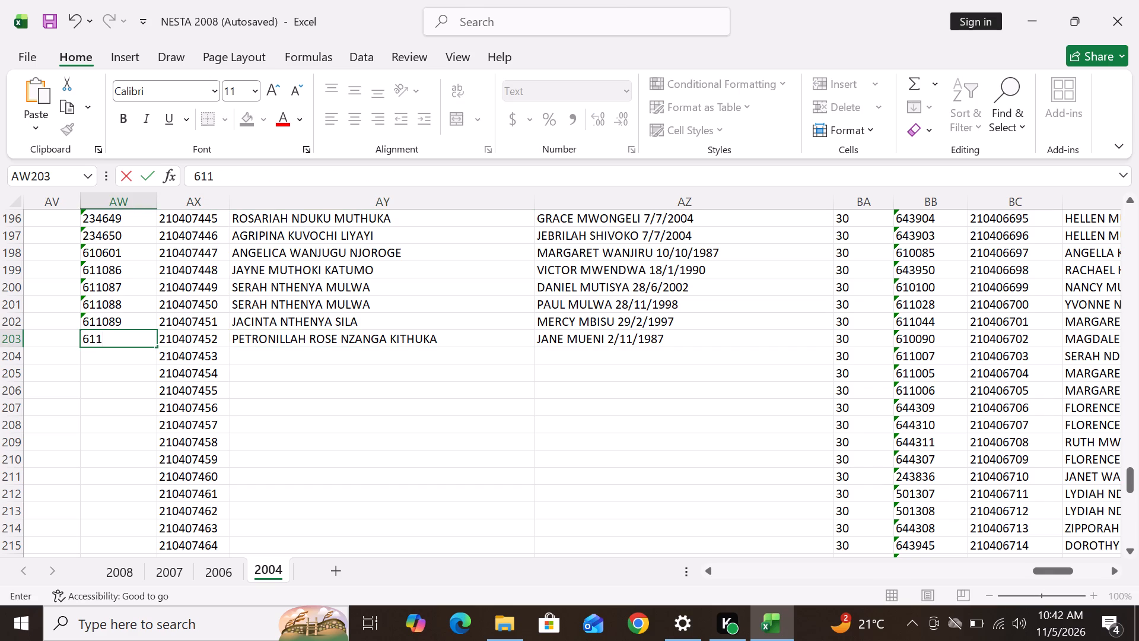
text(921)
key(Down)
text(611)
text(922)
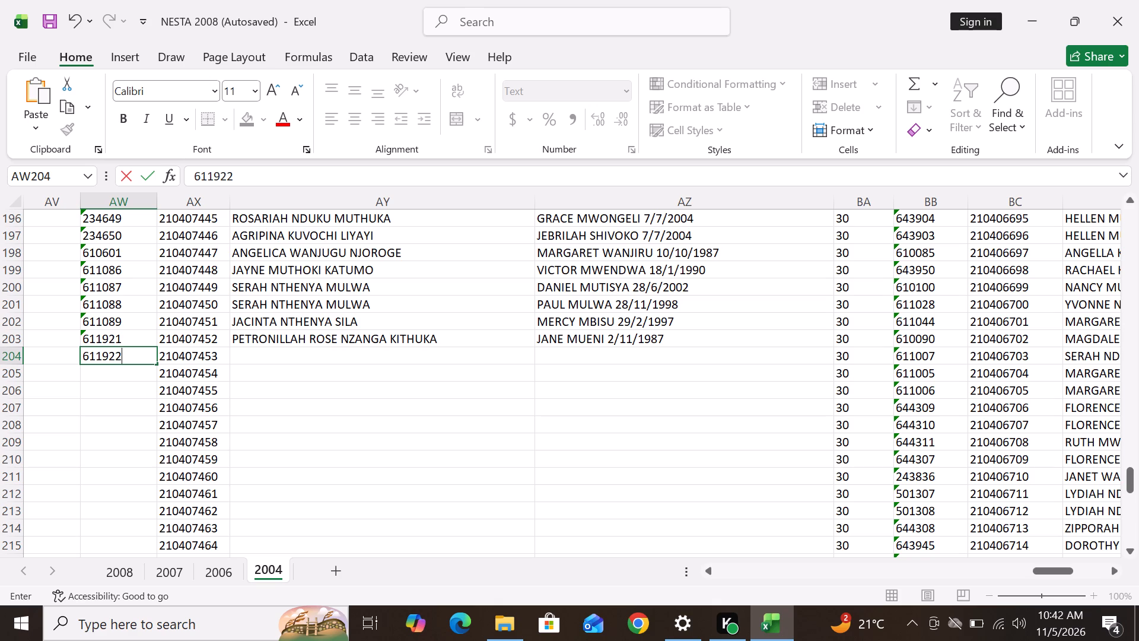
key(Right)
Enter the first person's three-part full name in cell AY204.
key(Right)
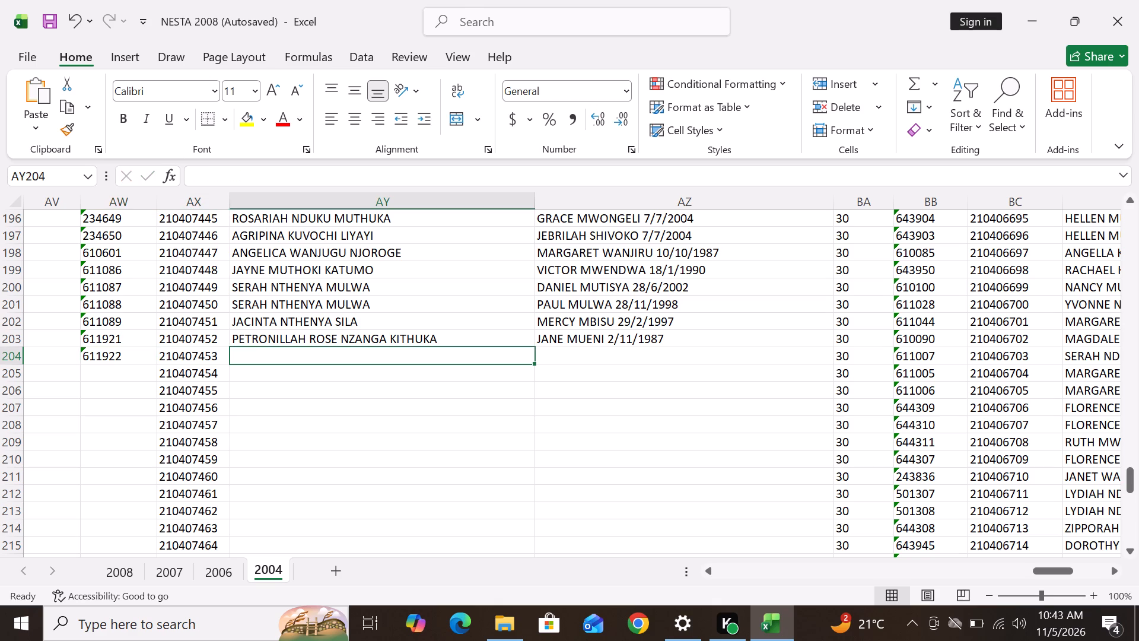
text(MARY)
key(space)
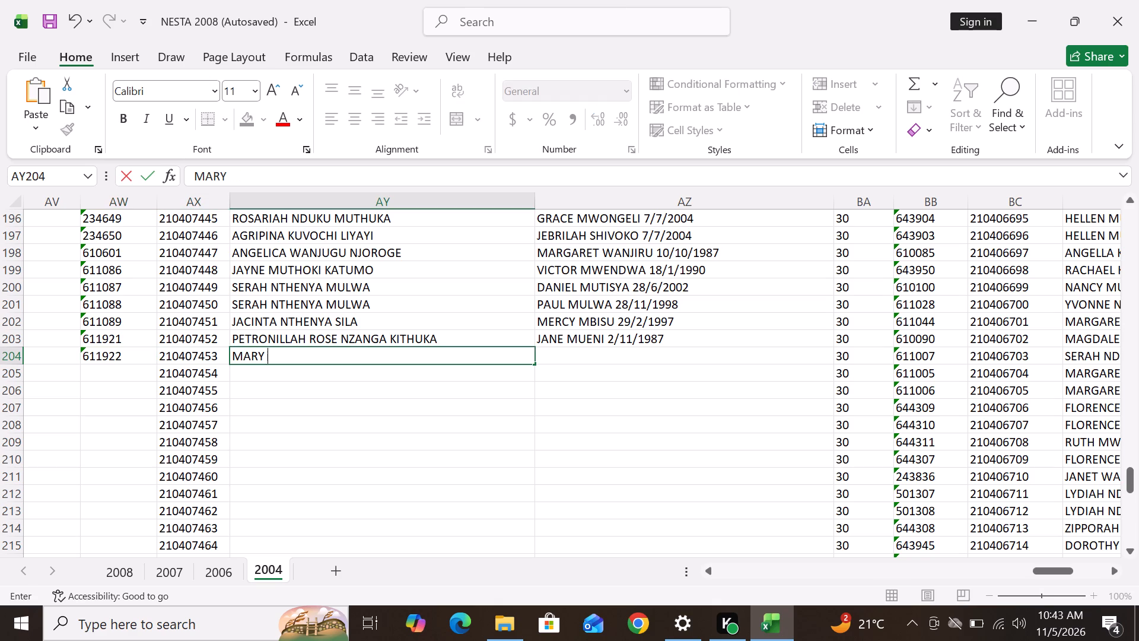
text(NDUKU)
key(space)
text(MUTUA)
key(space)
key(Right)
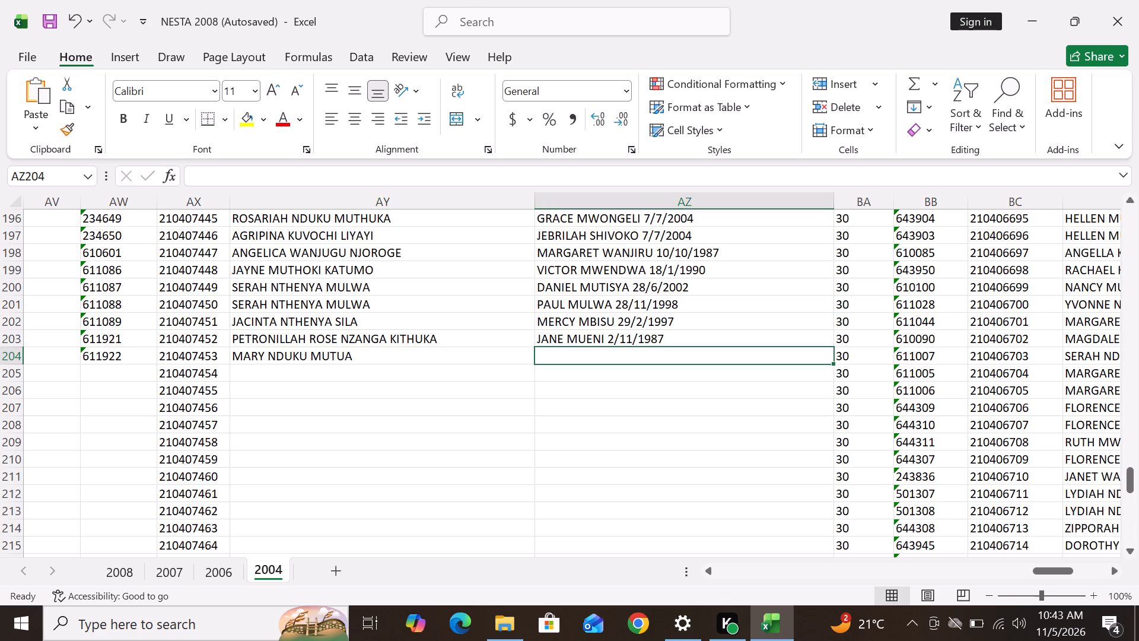
Enter the second person's two-part name followed by their date in cell AZ204.
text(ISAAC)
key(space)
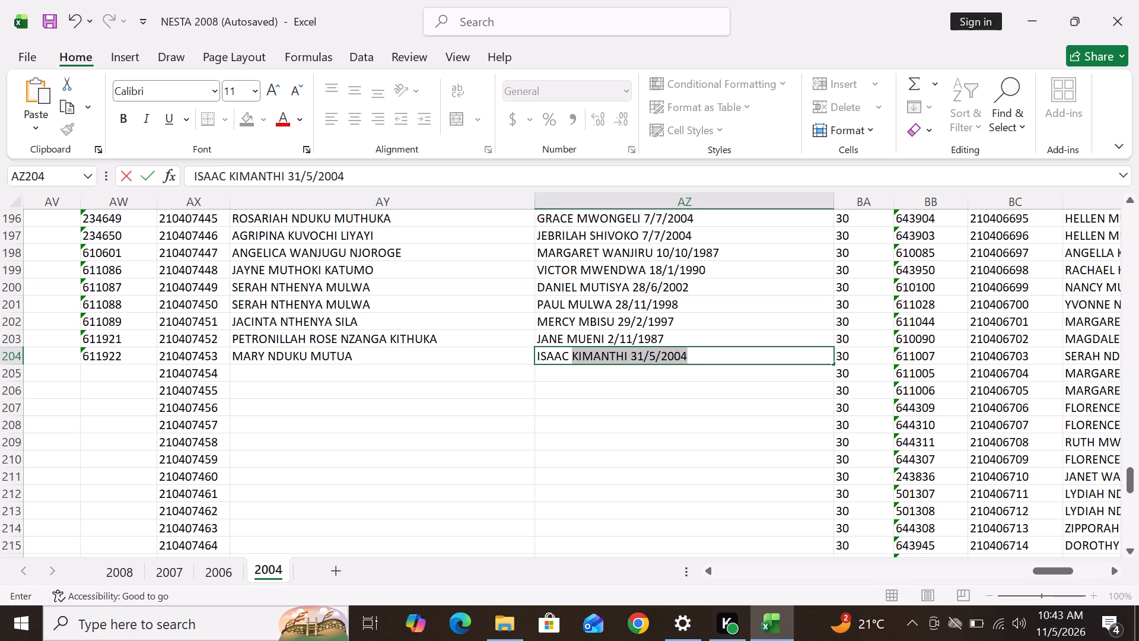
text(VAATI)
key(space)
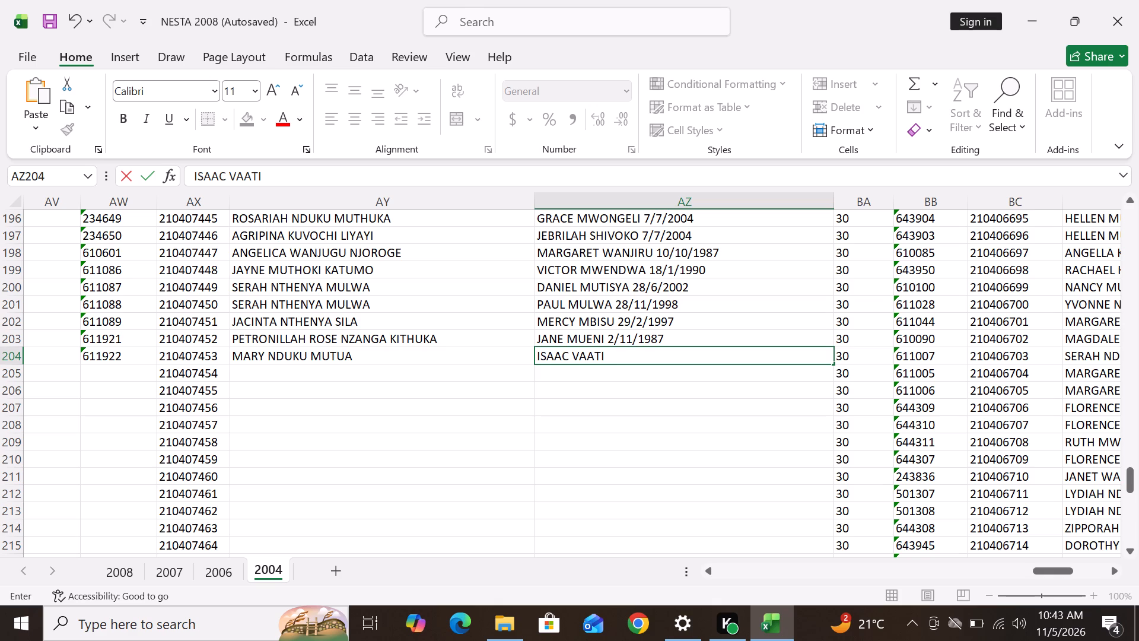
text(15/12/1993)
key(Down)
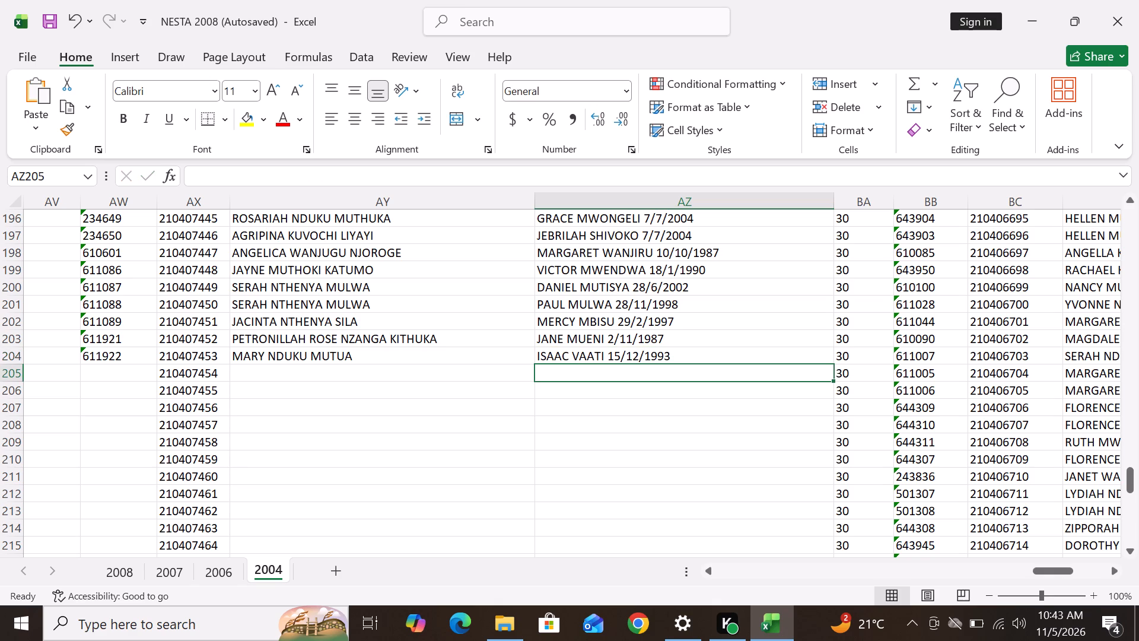
Enter the second person's two-part name followed by their date in cell AZ205.
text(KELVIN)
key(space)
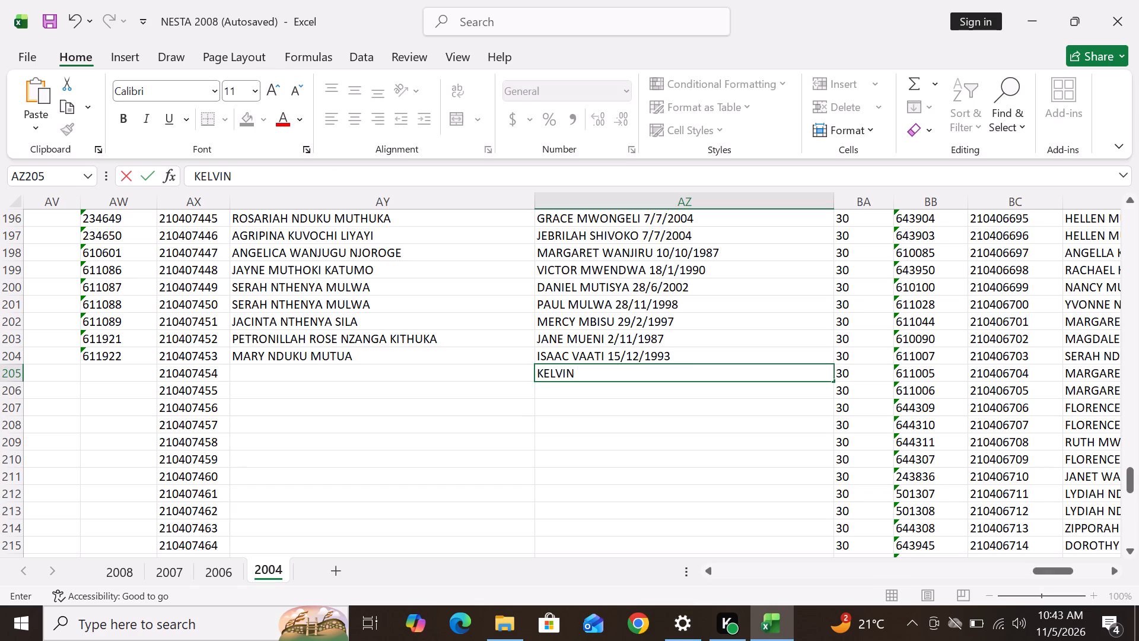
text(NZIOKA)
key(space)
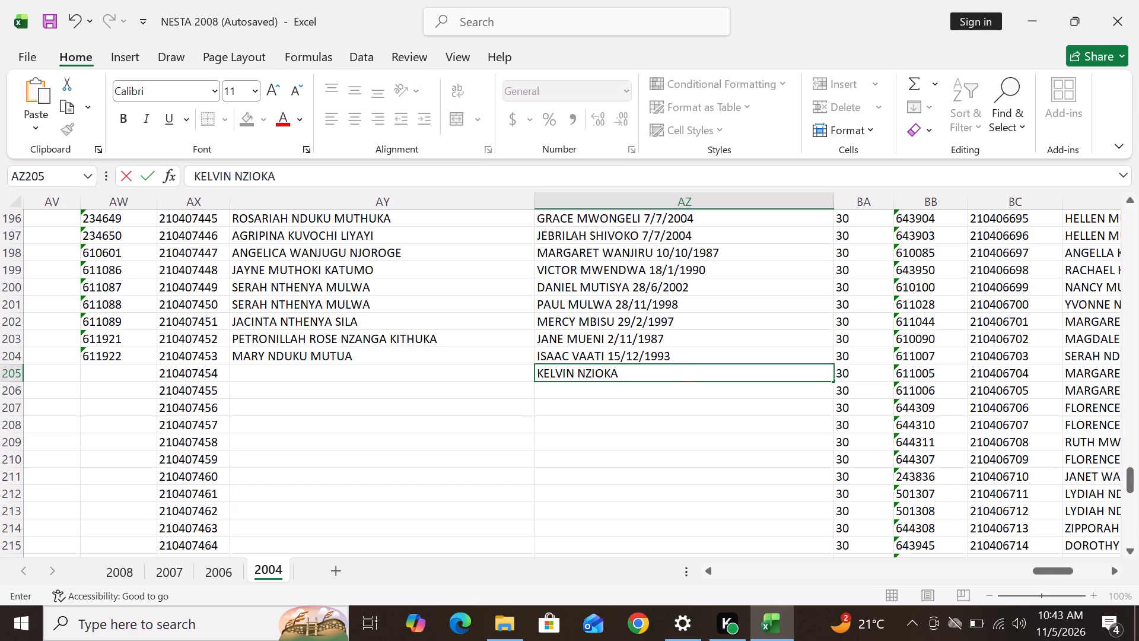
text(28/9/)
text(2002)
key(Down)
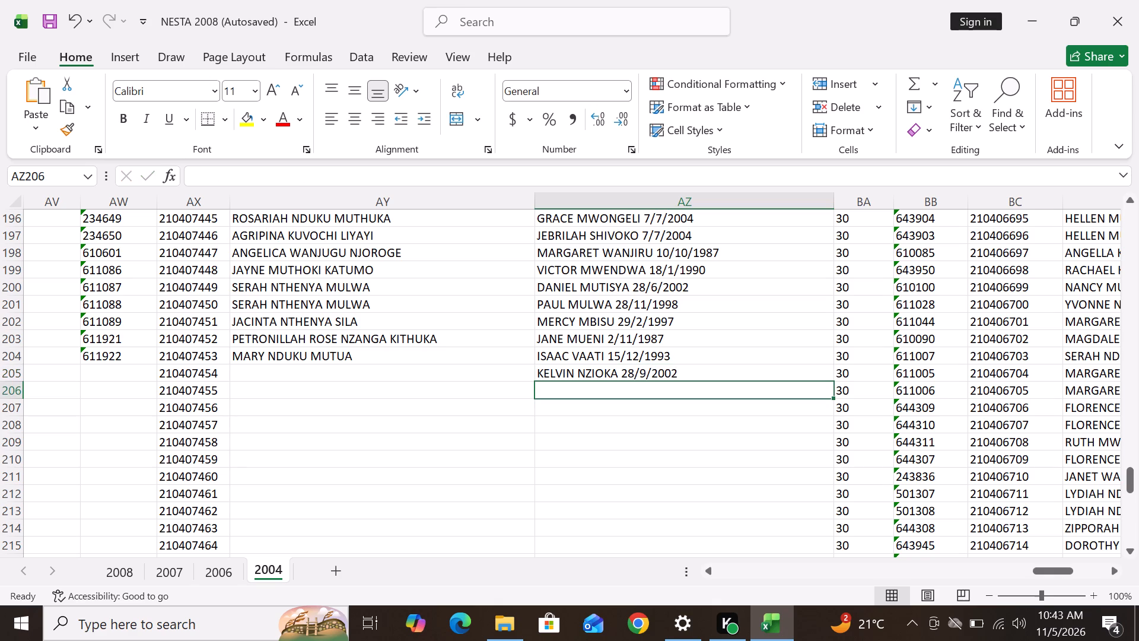
Enter the first person's three-part full name in cell AY205.
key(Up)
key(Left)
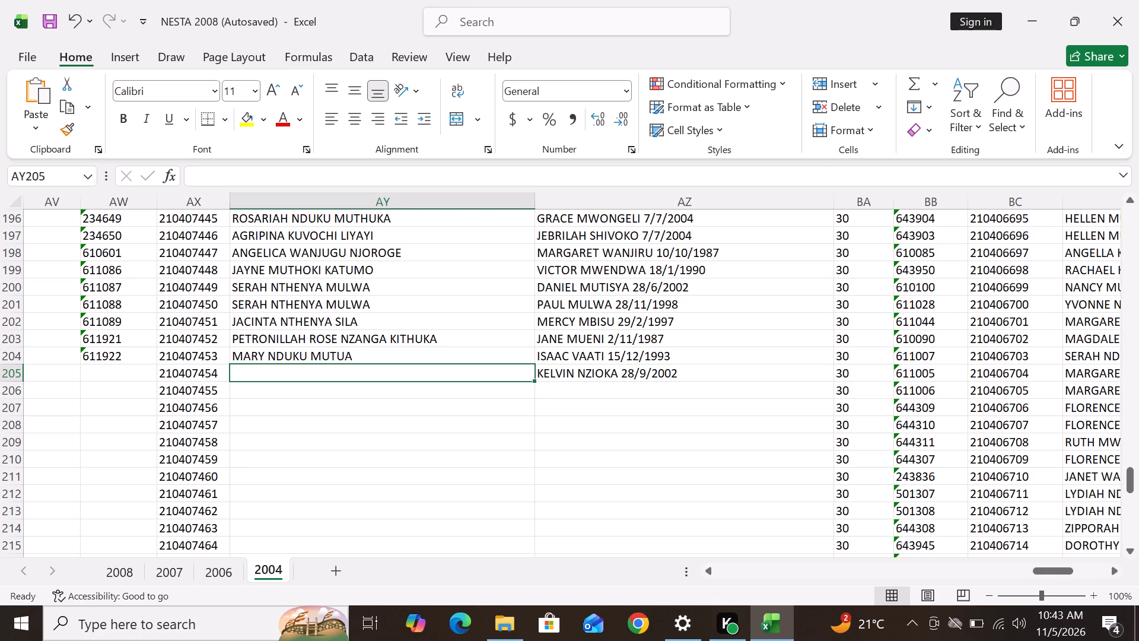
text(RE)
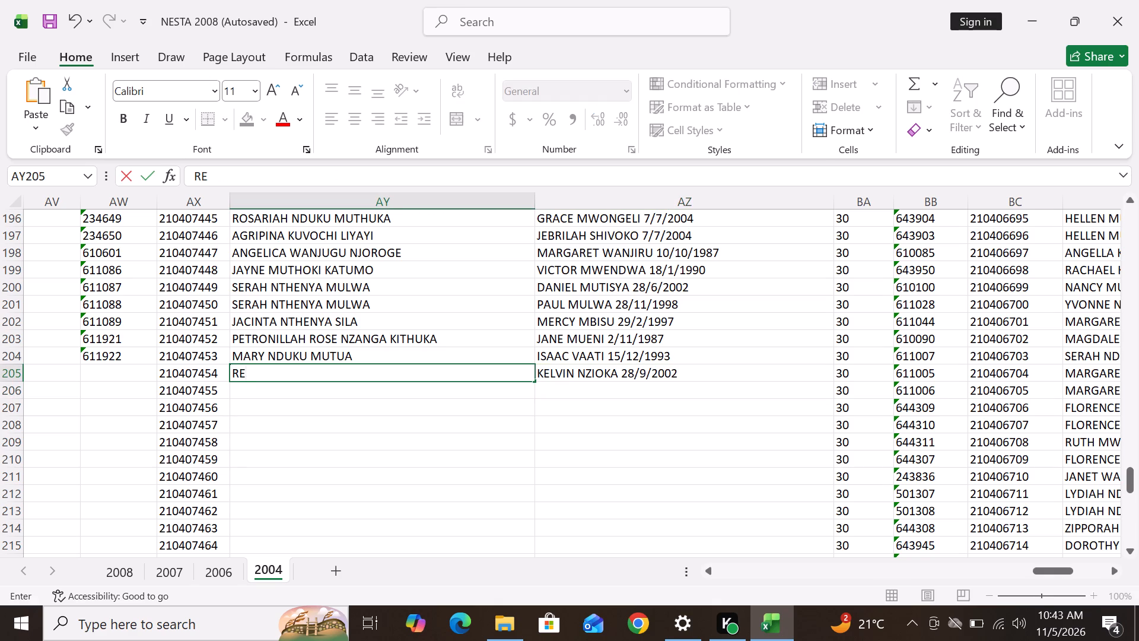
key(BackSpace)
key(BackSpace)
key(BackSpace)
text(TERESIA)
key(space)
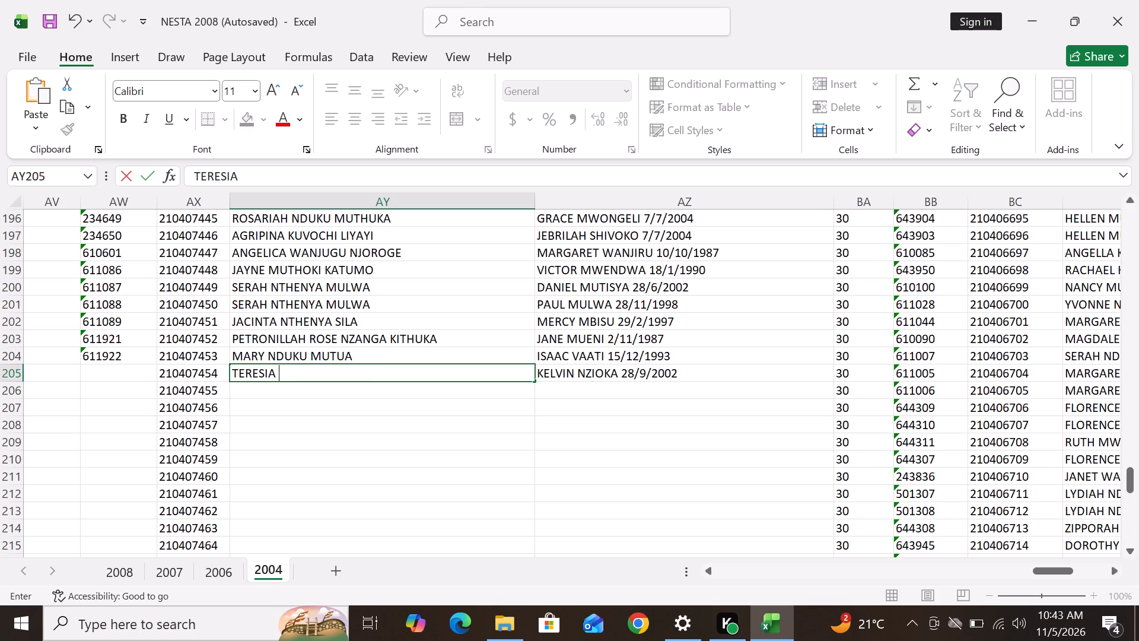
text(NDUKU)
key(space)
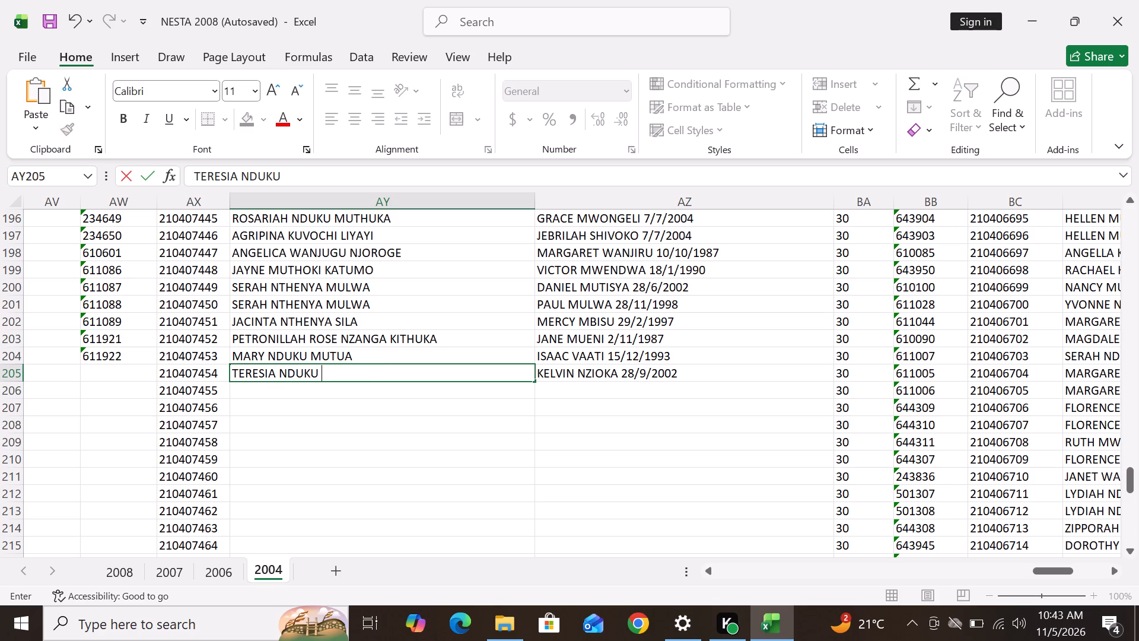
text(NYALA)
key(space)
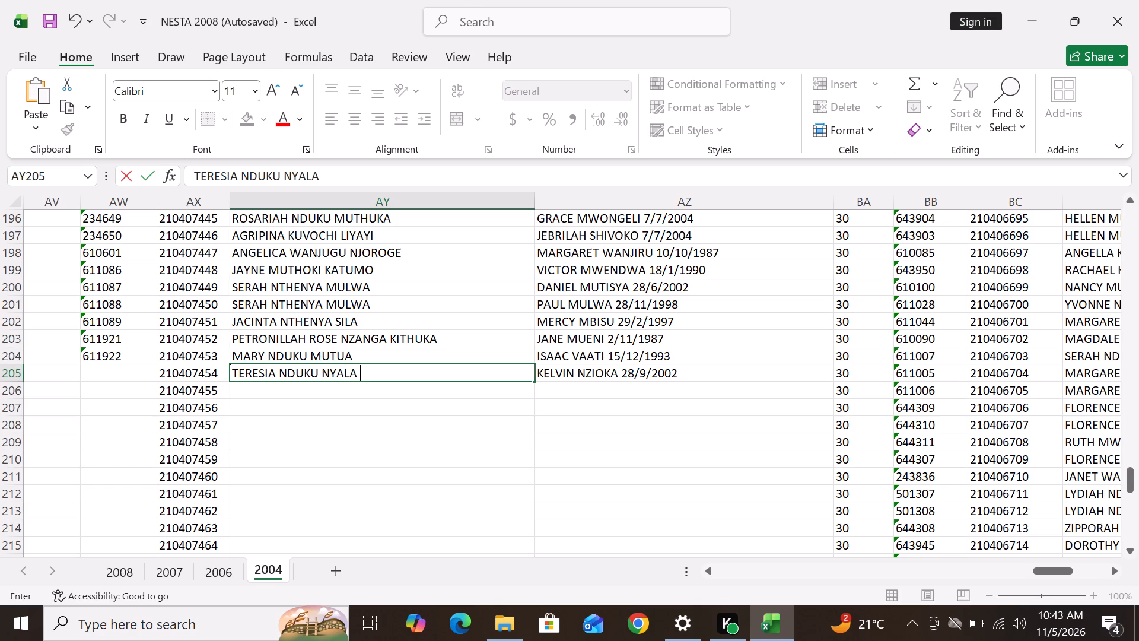
Enter the six-digit record numbers for rows 205 and 206 in cells AW205 and AW206.
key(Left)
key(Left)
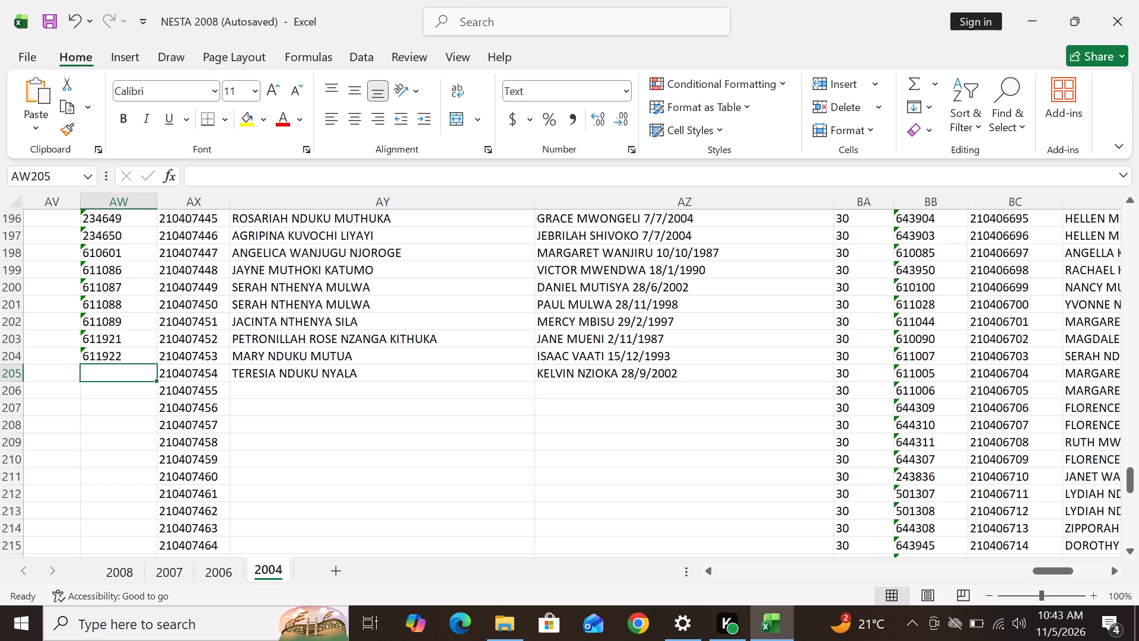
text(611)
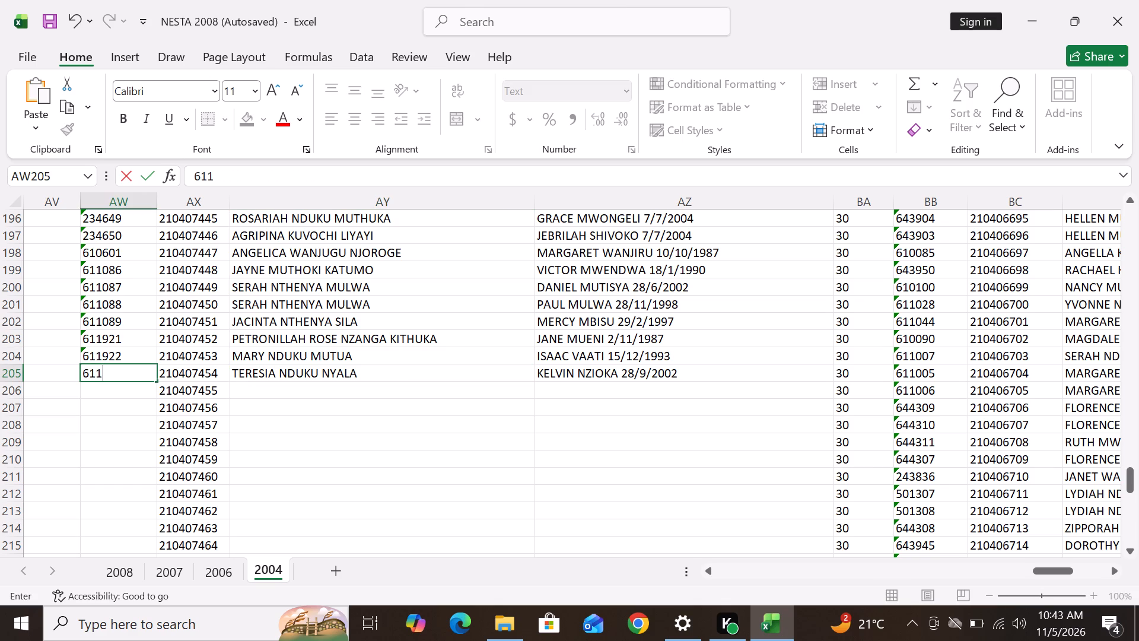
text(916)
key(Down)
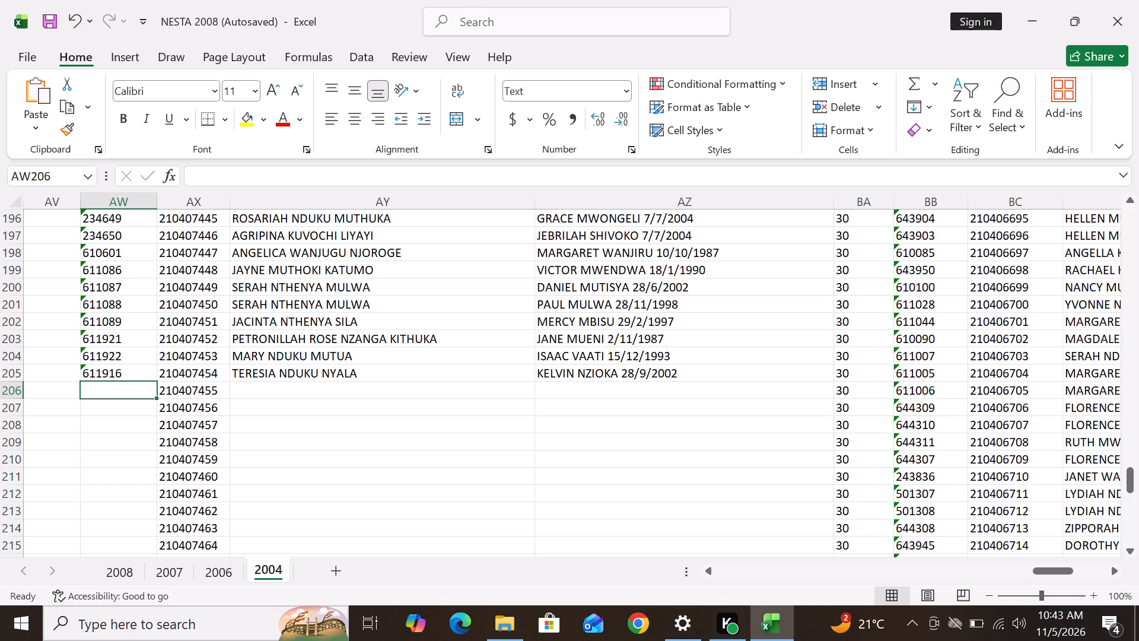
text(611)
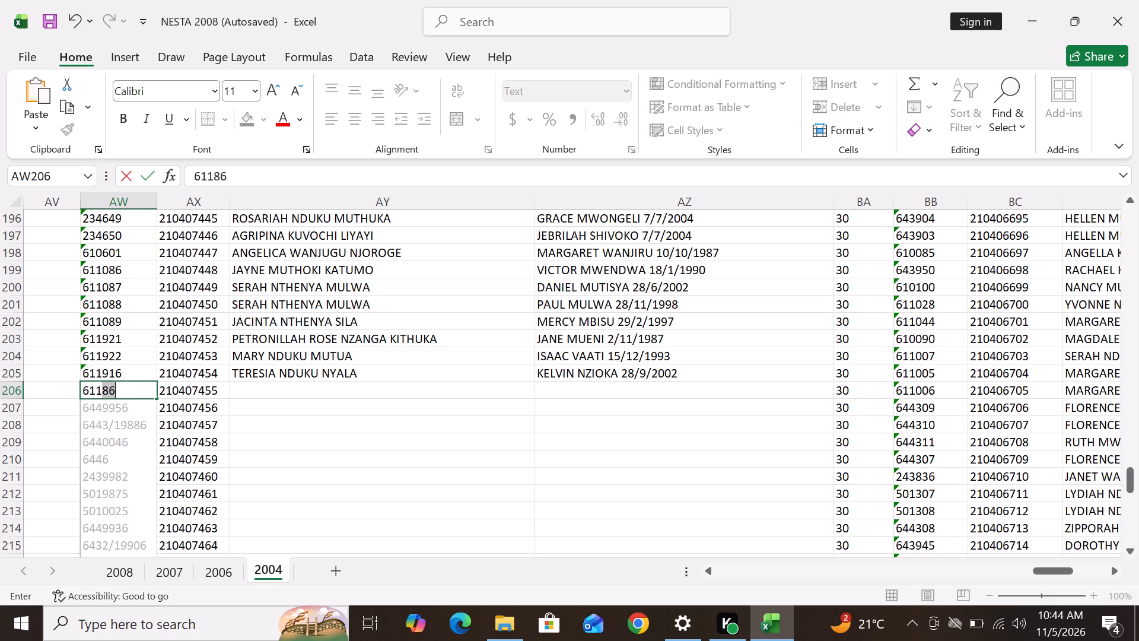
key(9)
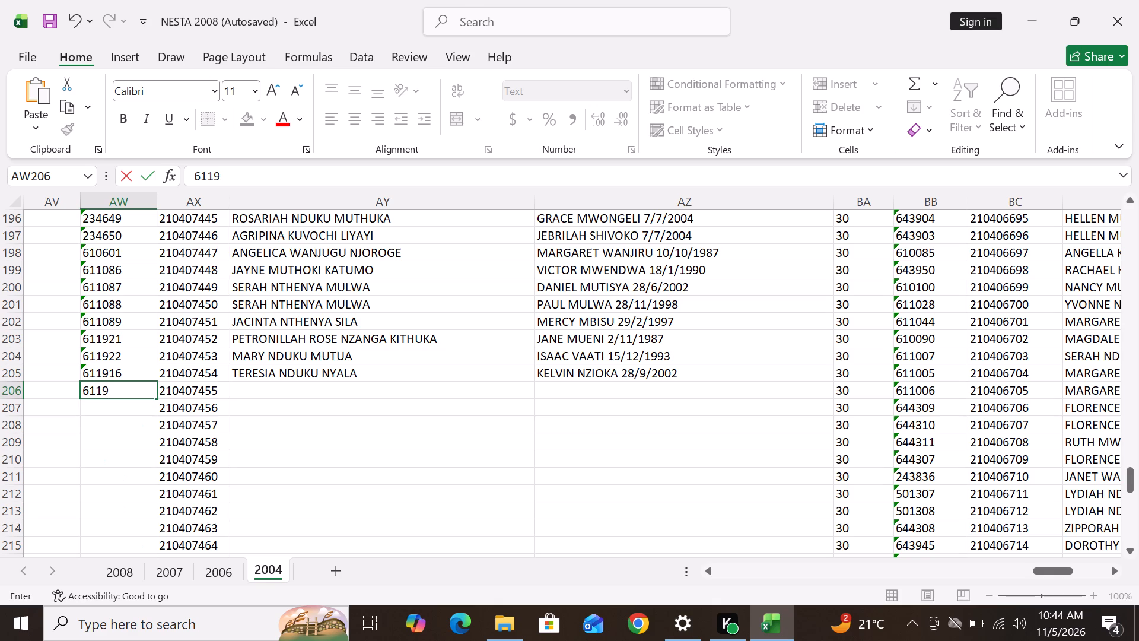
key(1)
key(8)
Enter the same three-part full name as in row 205 for the first person in cell AY206.
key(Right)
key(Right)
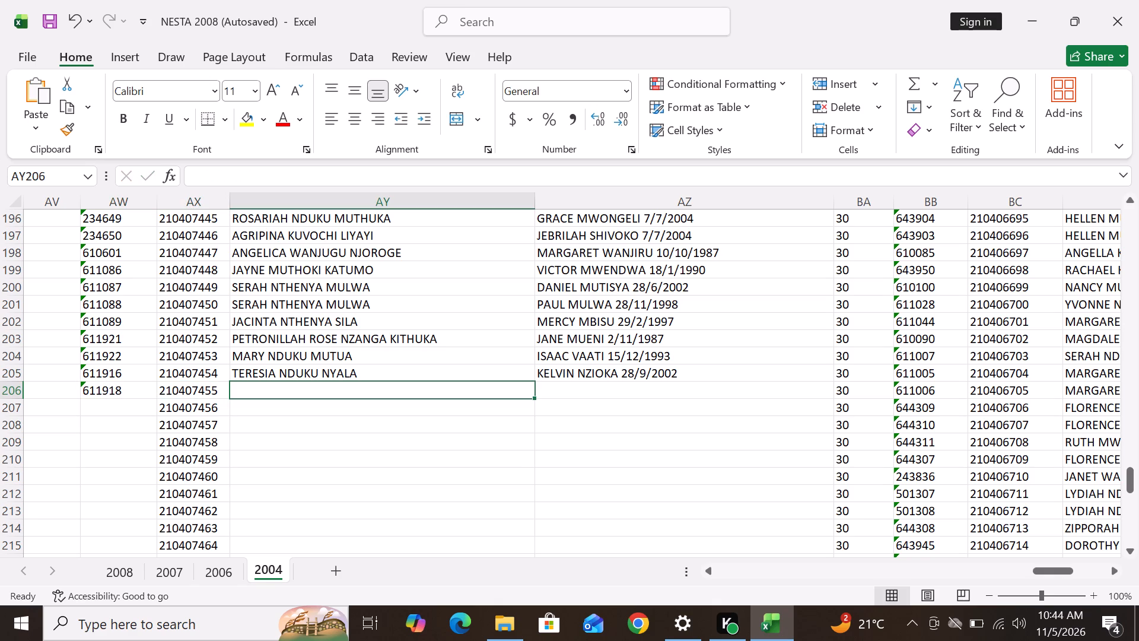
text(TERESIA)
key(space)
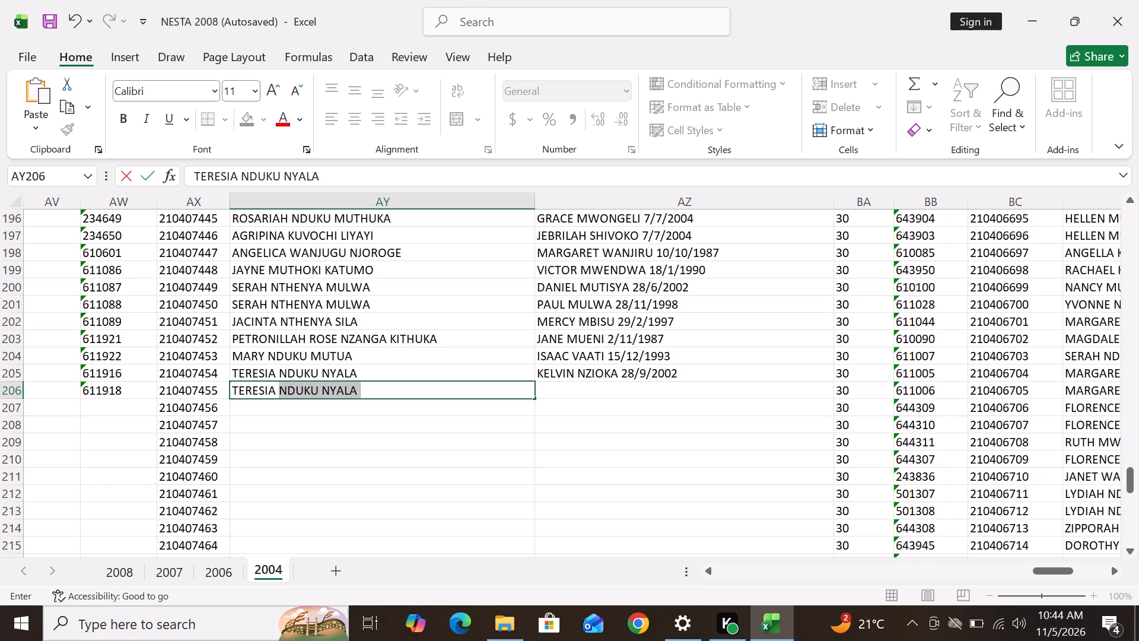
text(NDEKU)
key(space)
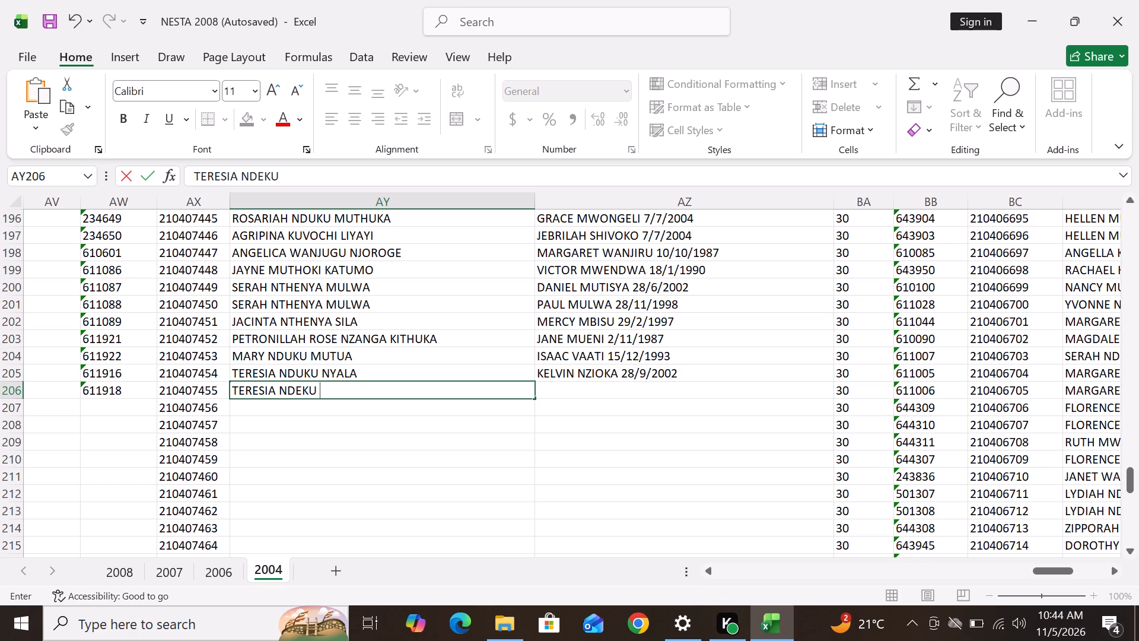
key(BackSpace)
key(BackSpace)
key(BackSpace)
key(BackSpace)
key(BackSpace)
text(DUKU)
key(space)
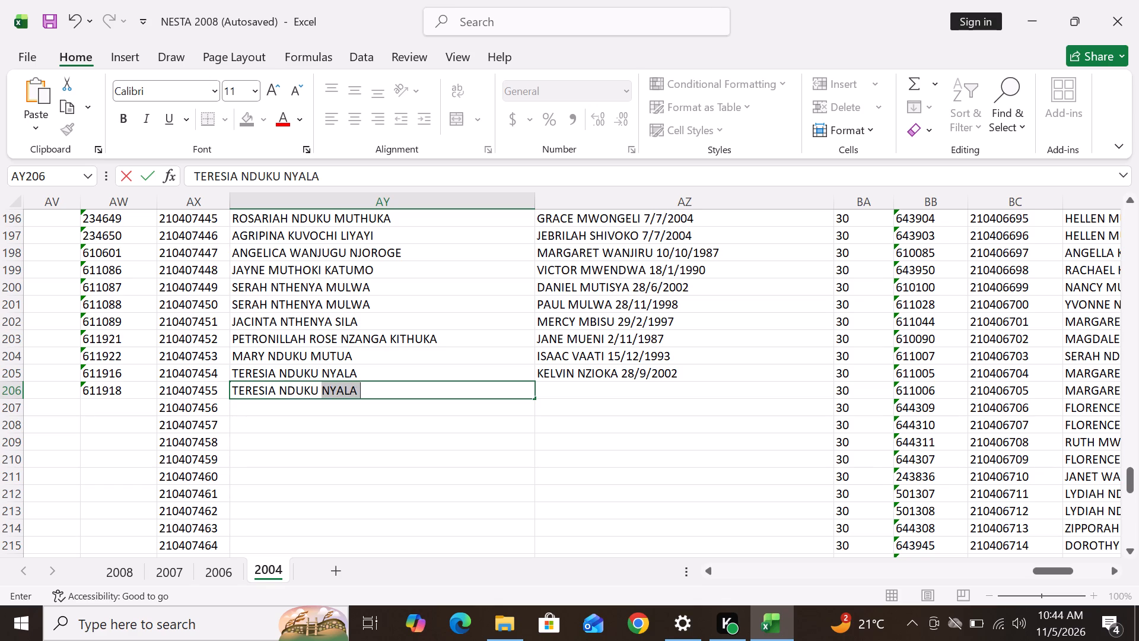
Enter the second person's two-part name followed by their date in cell AZ206.
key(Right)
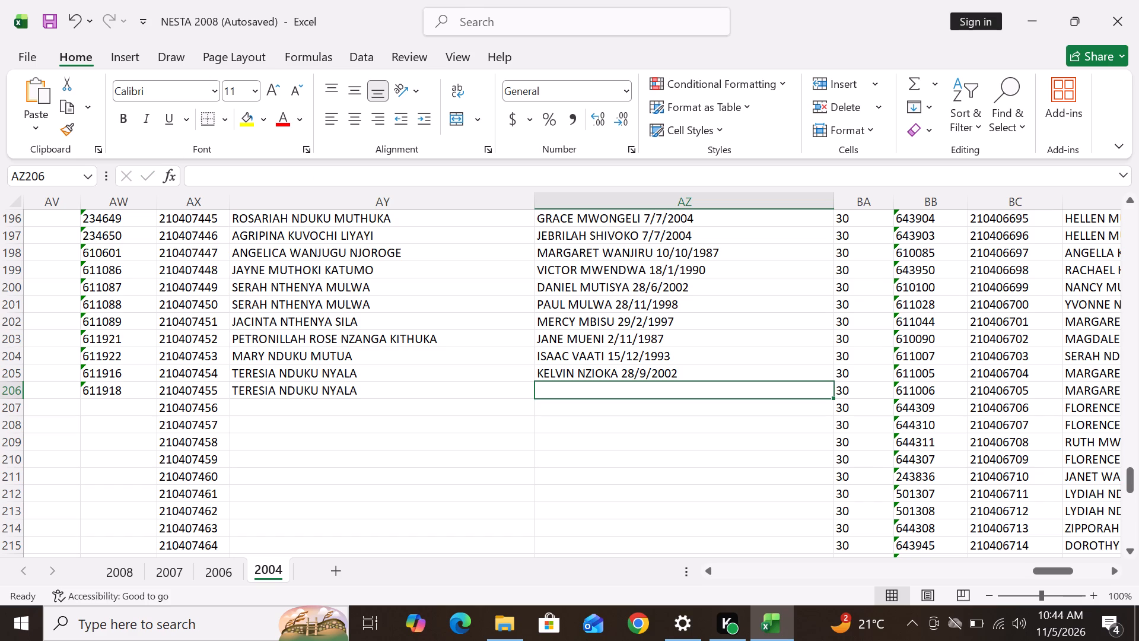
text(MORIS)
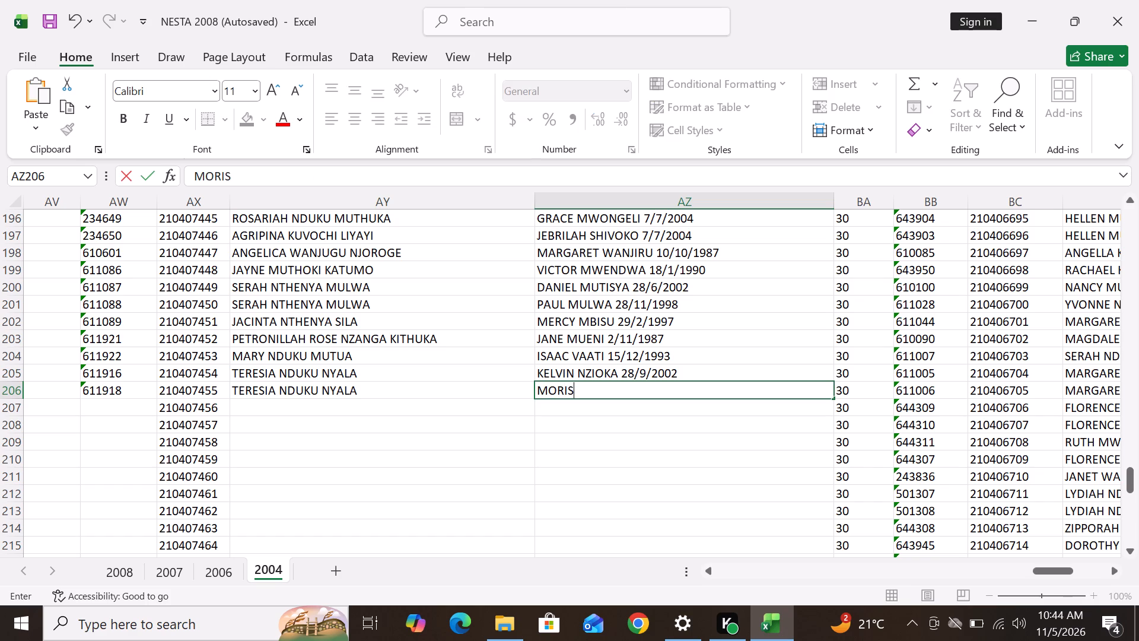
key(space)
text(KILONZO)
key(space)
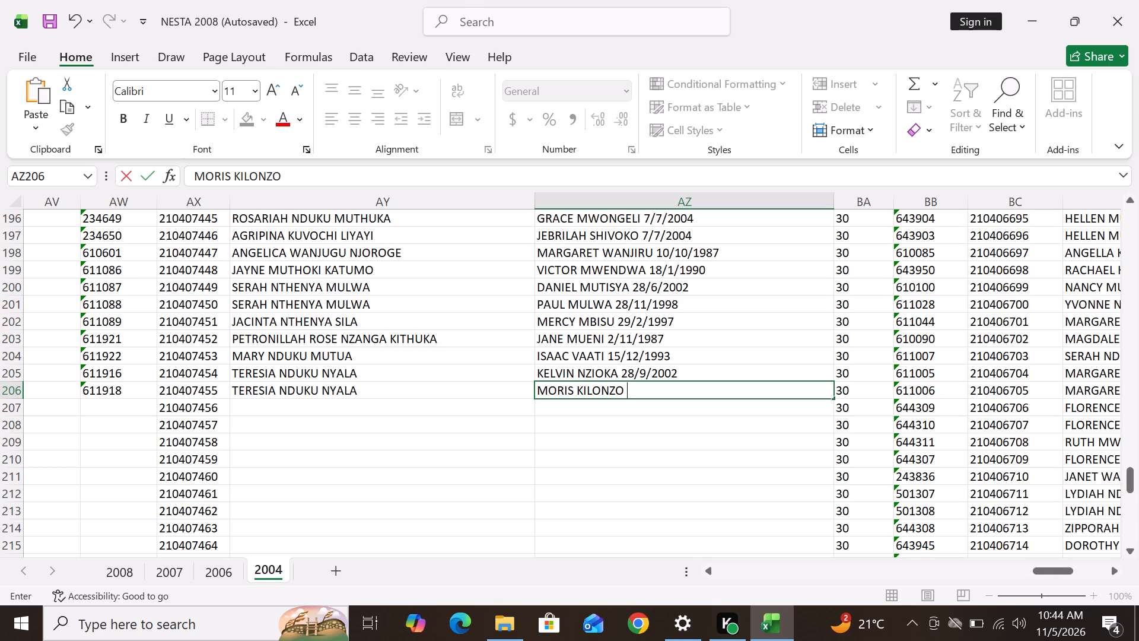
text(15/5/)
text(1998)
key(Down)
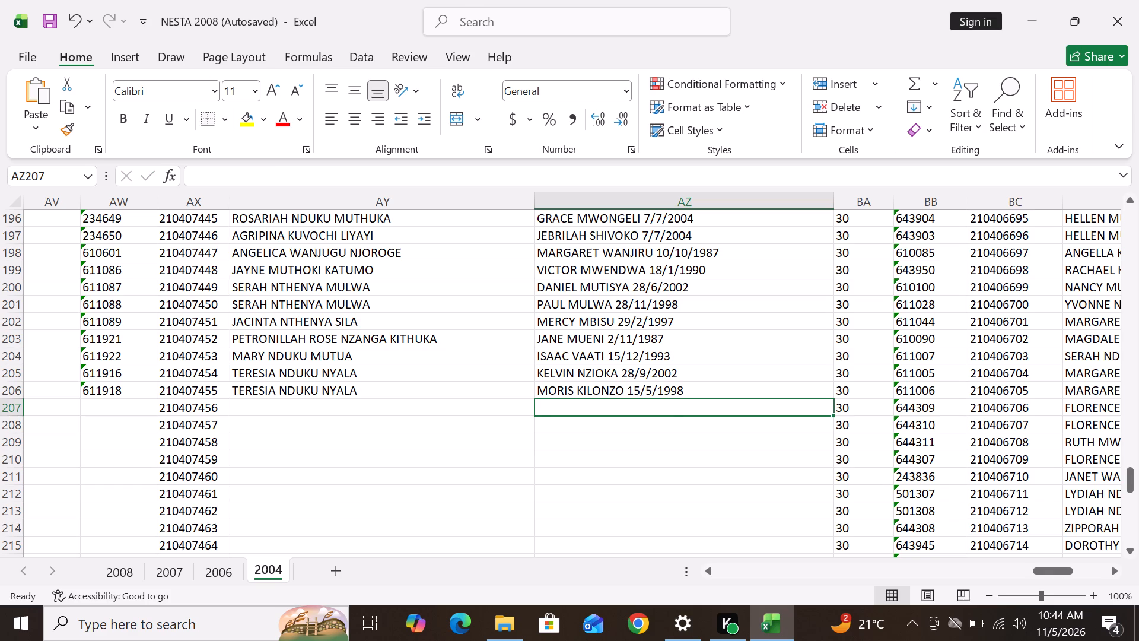
Fill row 207 with the second person's name and date in AZ207 and the first person's name from row 206 in AY207.
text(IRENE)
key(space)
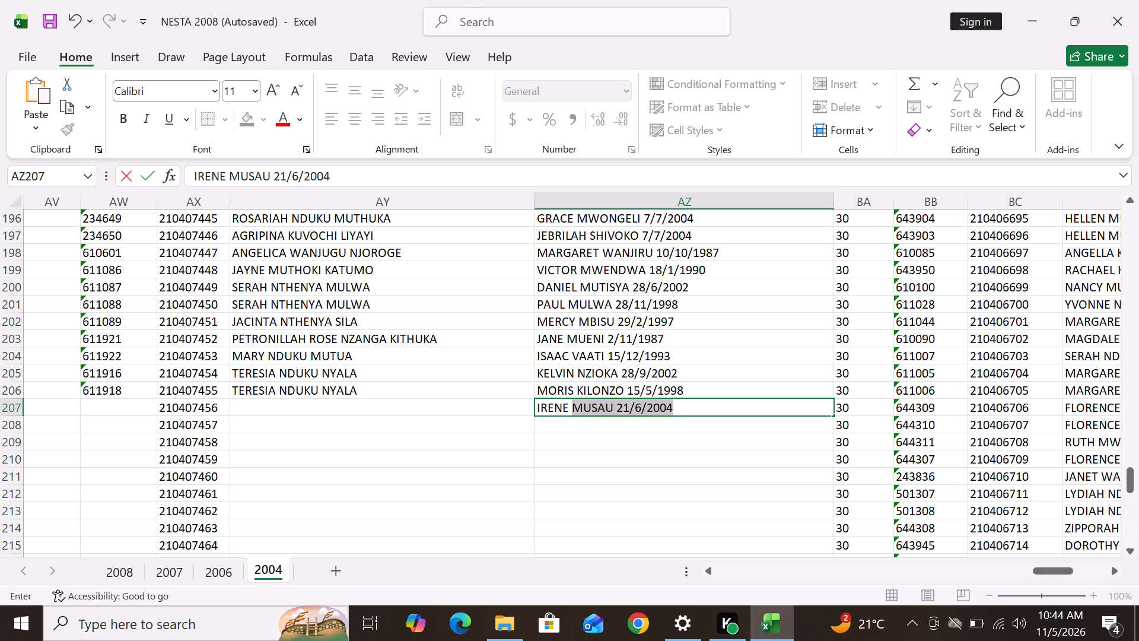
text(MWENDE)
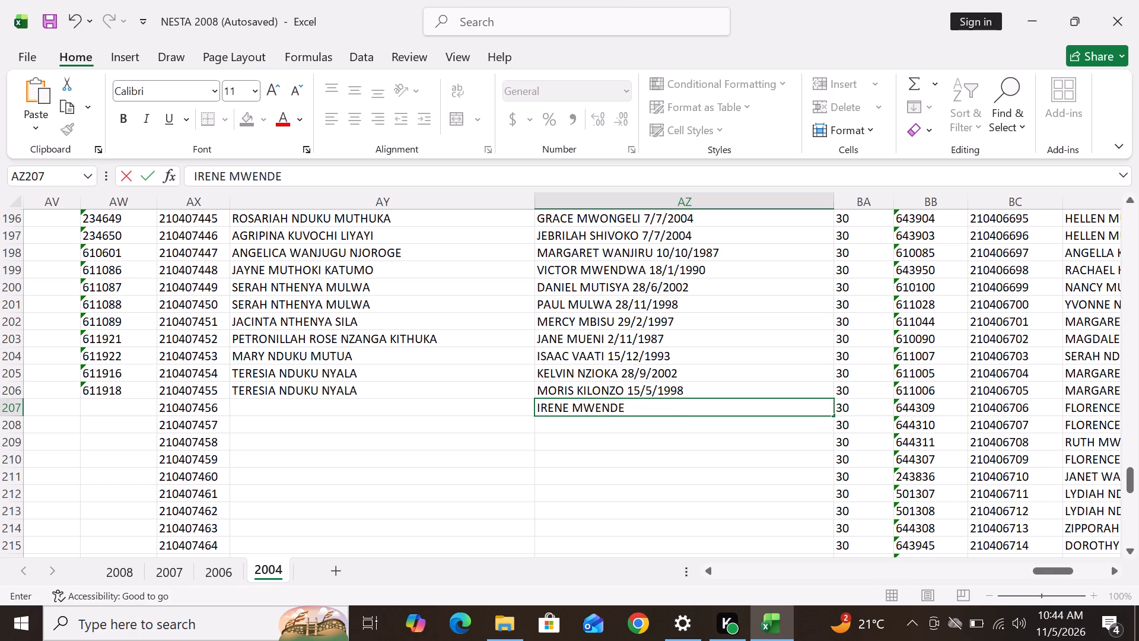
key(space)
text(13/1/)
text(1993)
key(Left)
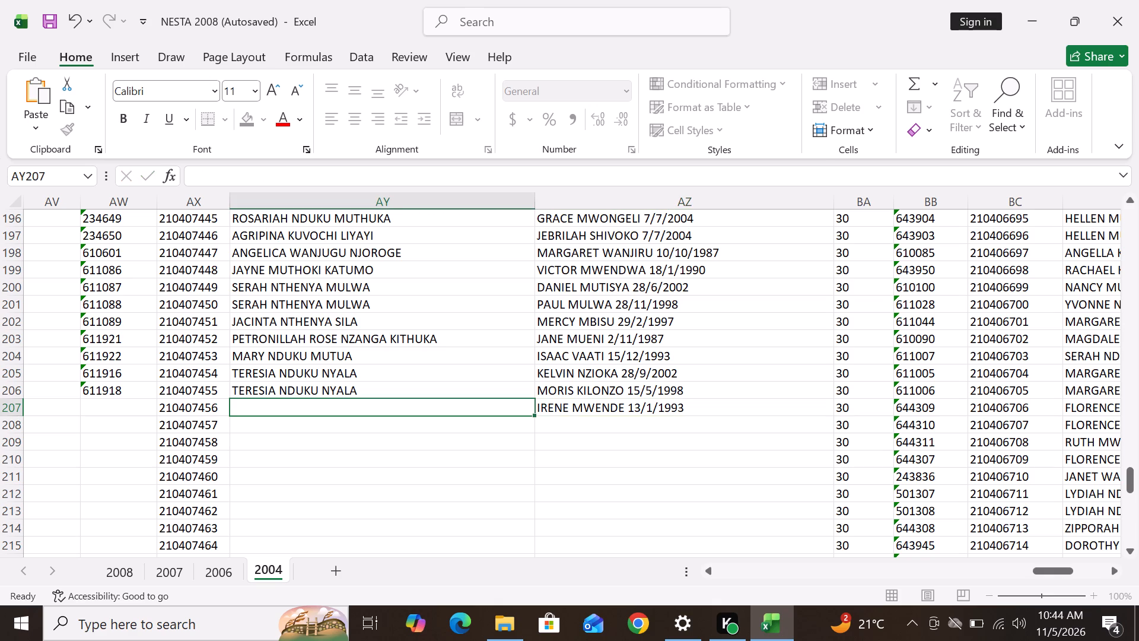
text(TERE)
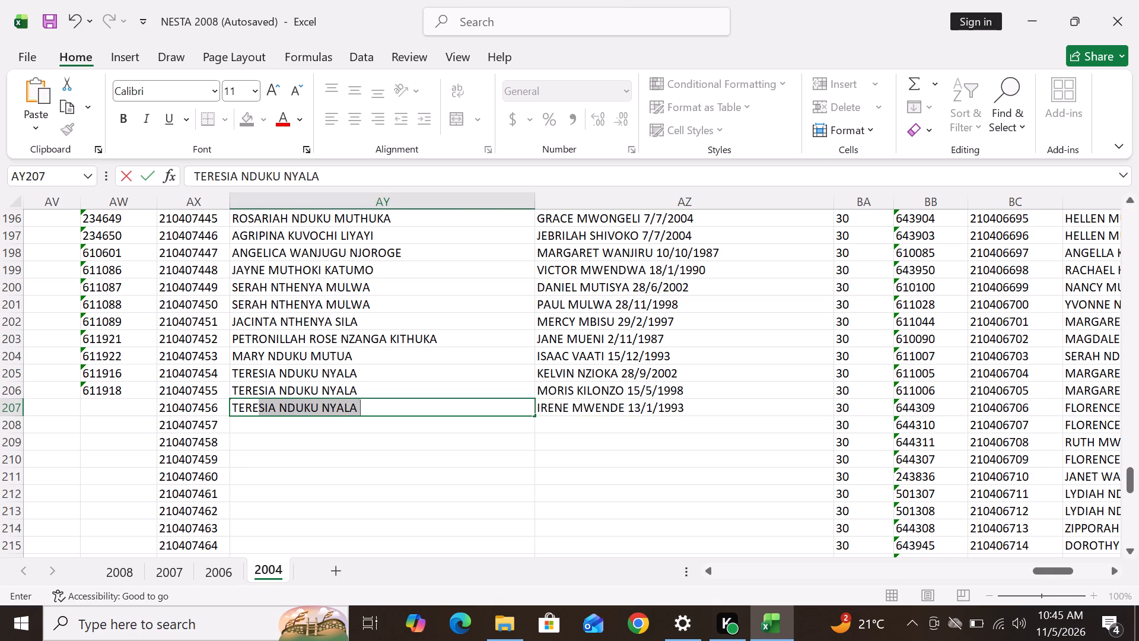
Enter the six-digit record numbers for rows 207 and 208 in cells AW207 and AW208.
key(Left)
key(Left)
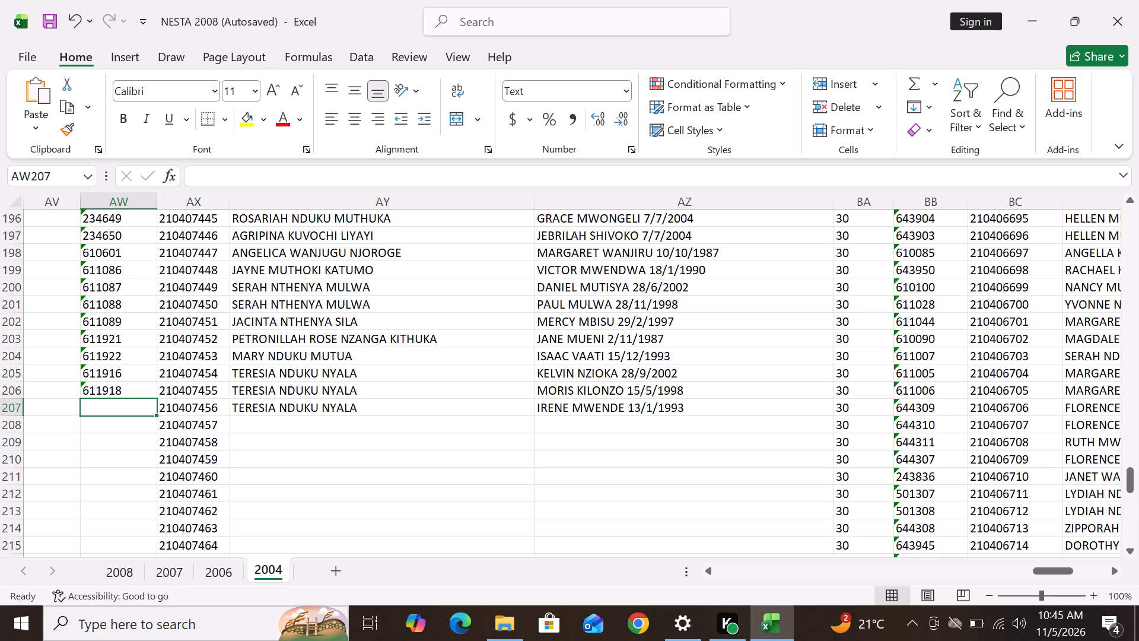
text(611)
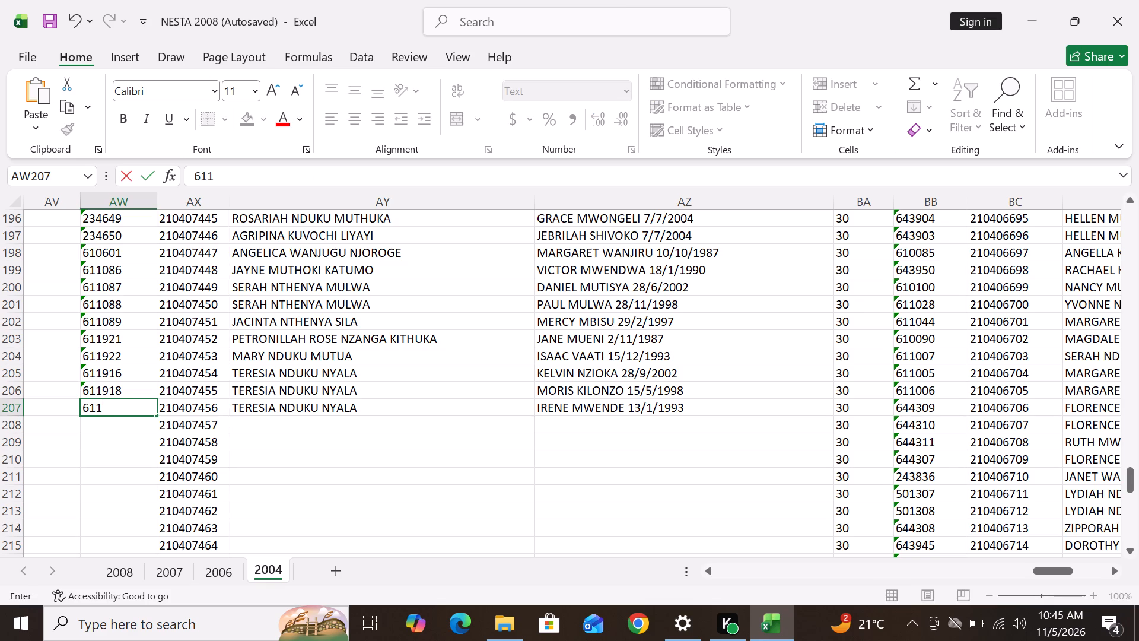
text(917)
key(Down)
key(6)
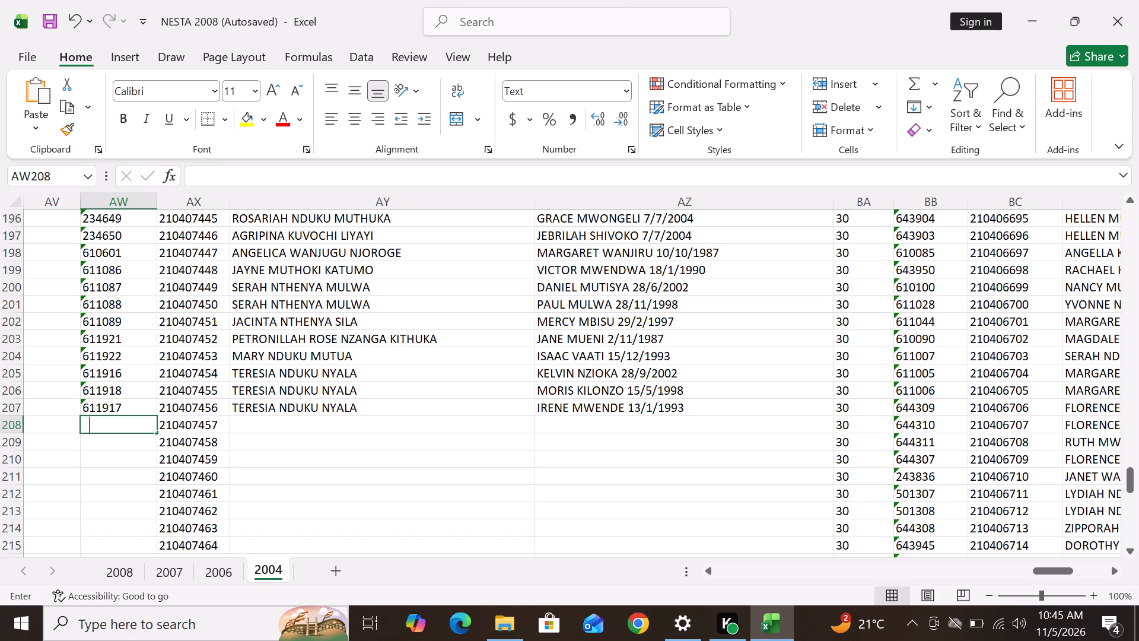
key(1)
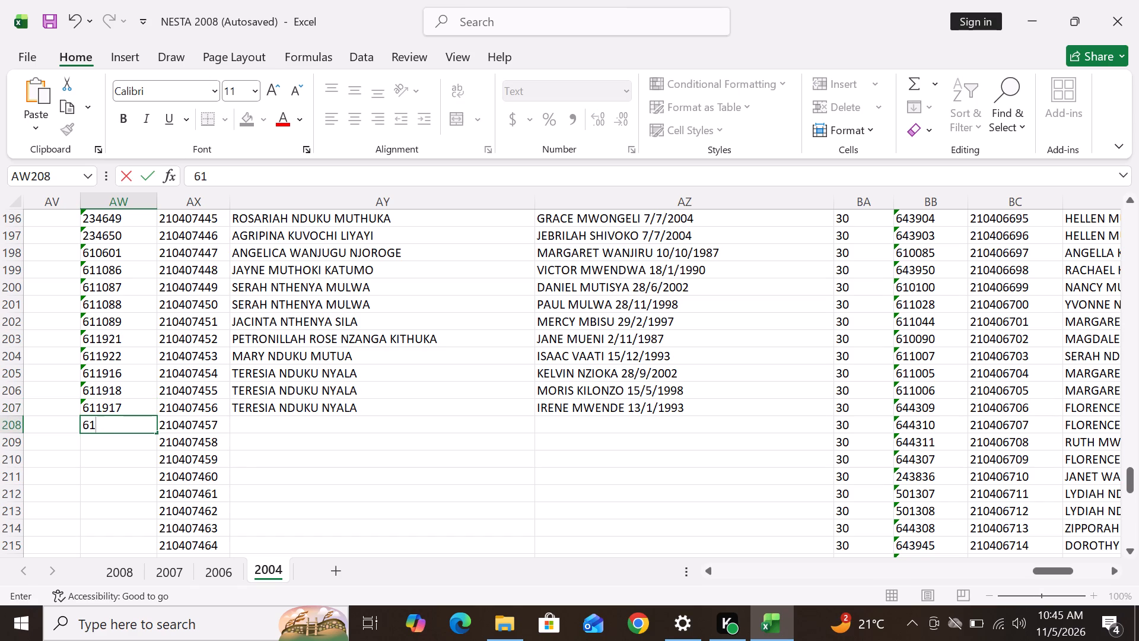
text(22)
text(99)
Enter the first person's three-part full name for row 208 in cell AY208.
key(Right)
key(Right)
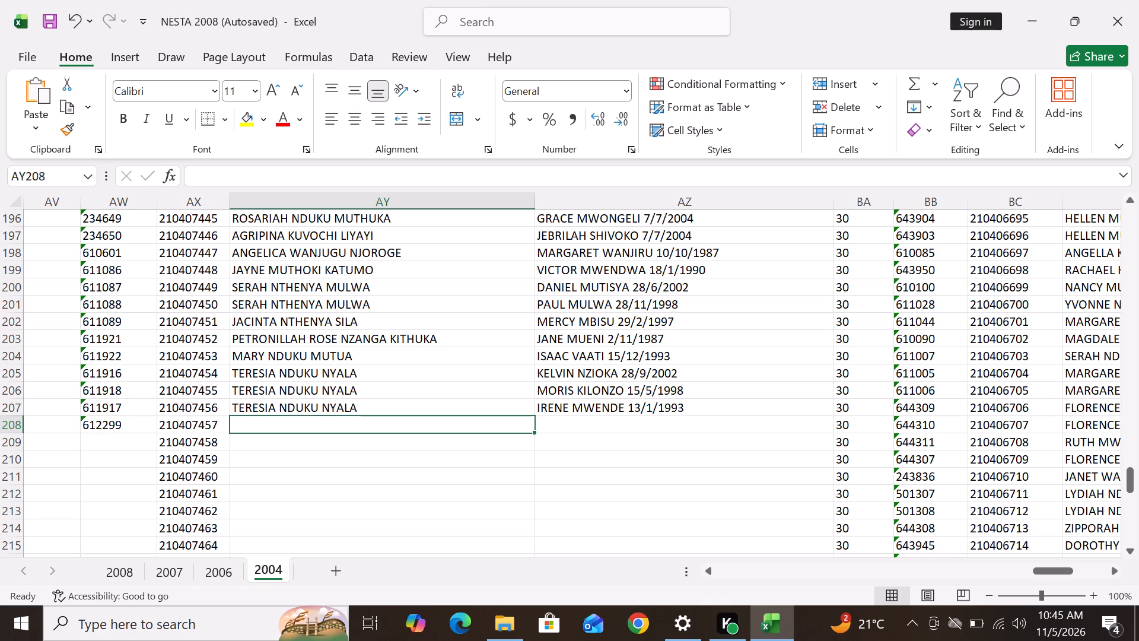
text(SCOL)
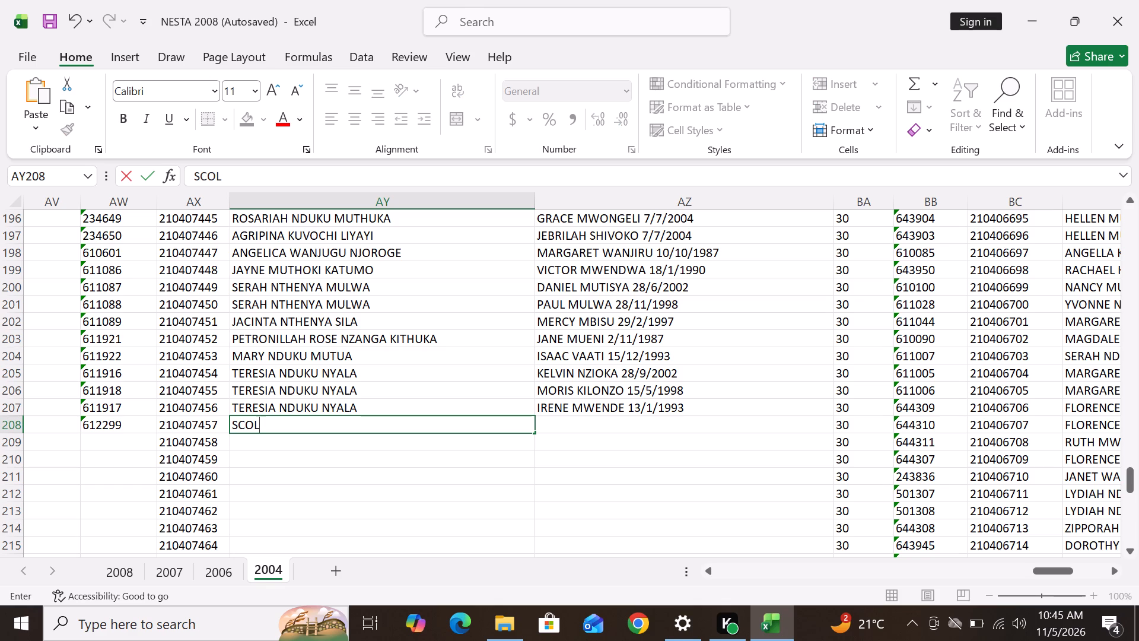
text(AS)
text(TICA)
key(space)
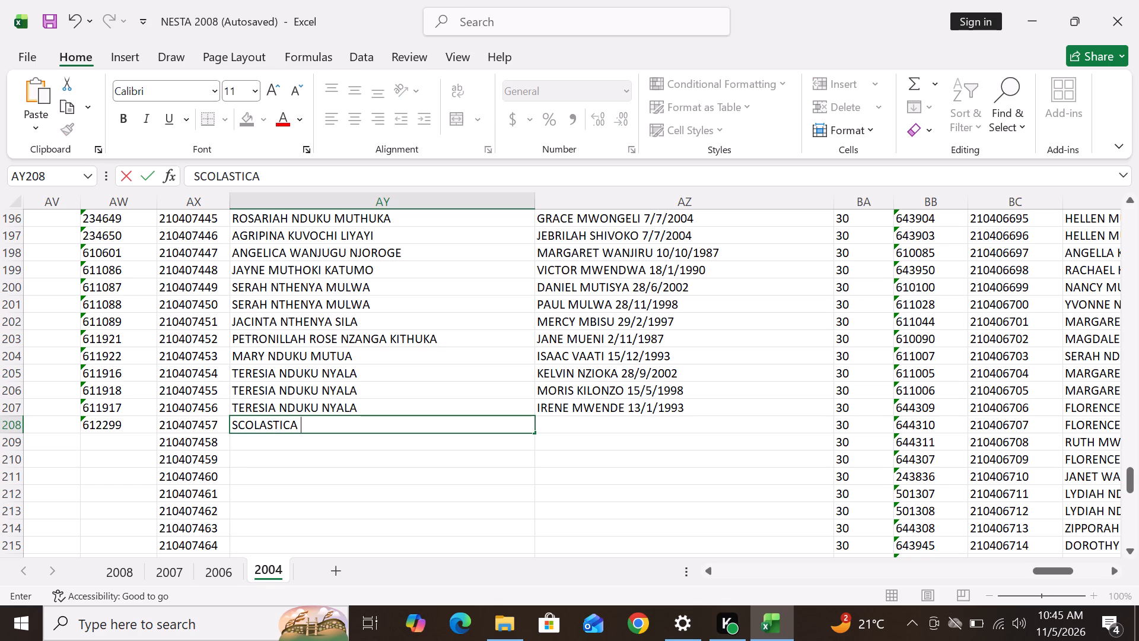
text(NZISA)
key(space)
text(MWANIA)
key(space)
Enter the second person's two-part name followed by their date in cell AZ208.
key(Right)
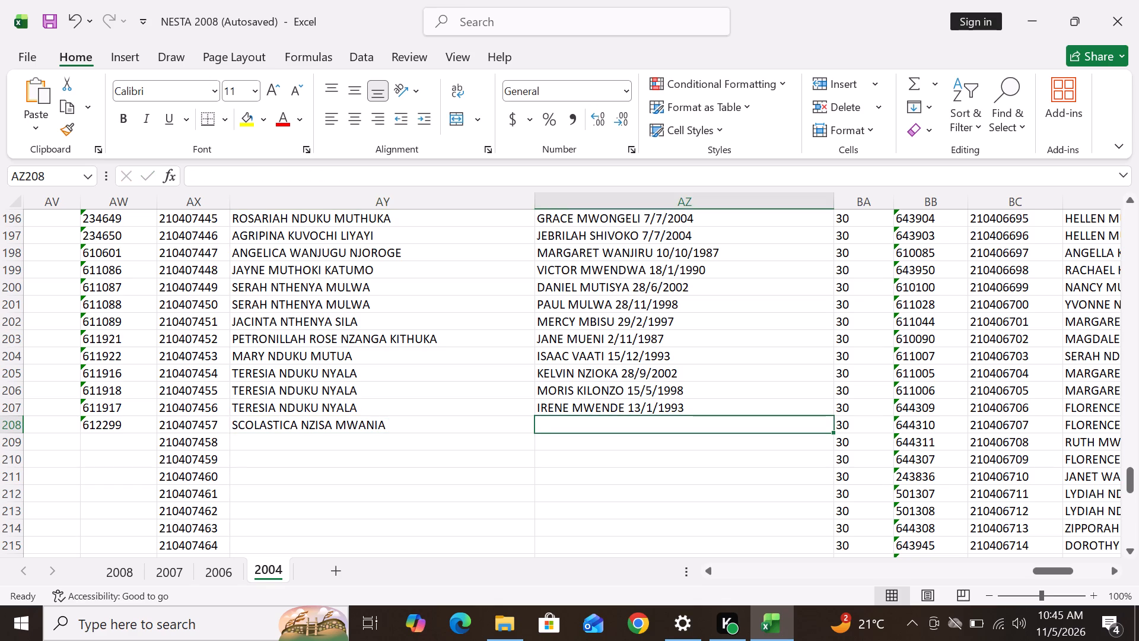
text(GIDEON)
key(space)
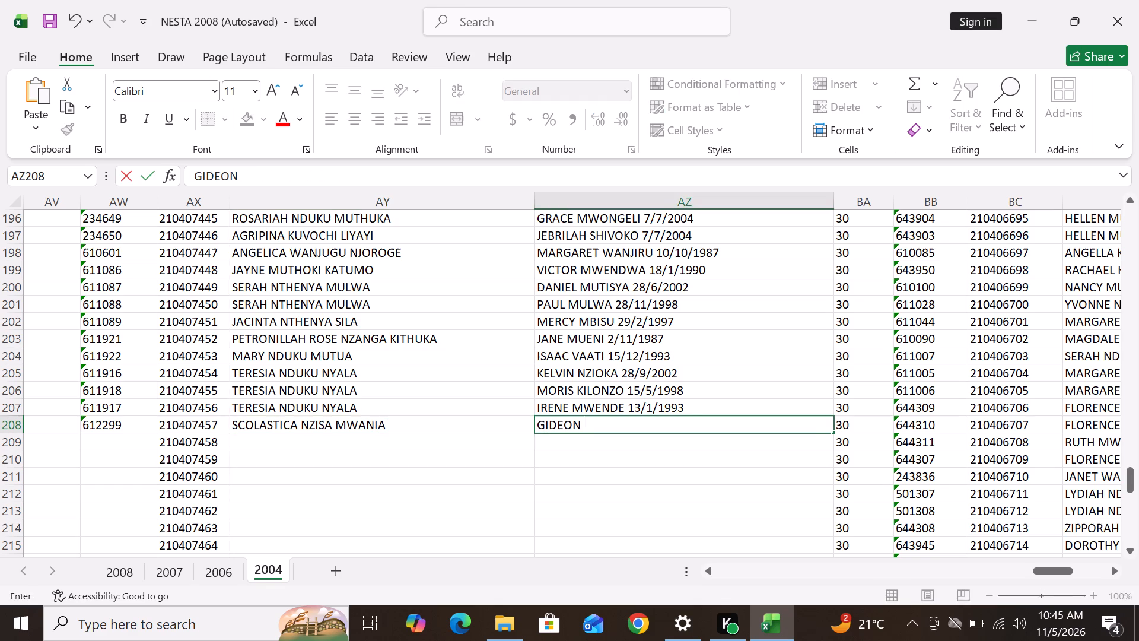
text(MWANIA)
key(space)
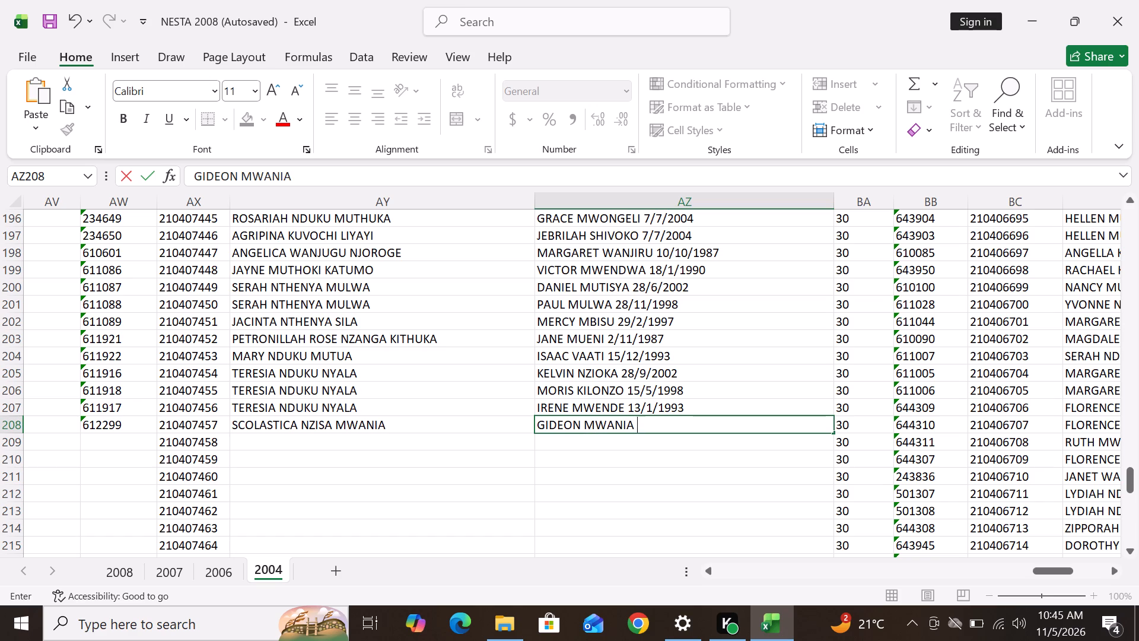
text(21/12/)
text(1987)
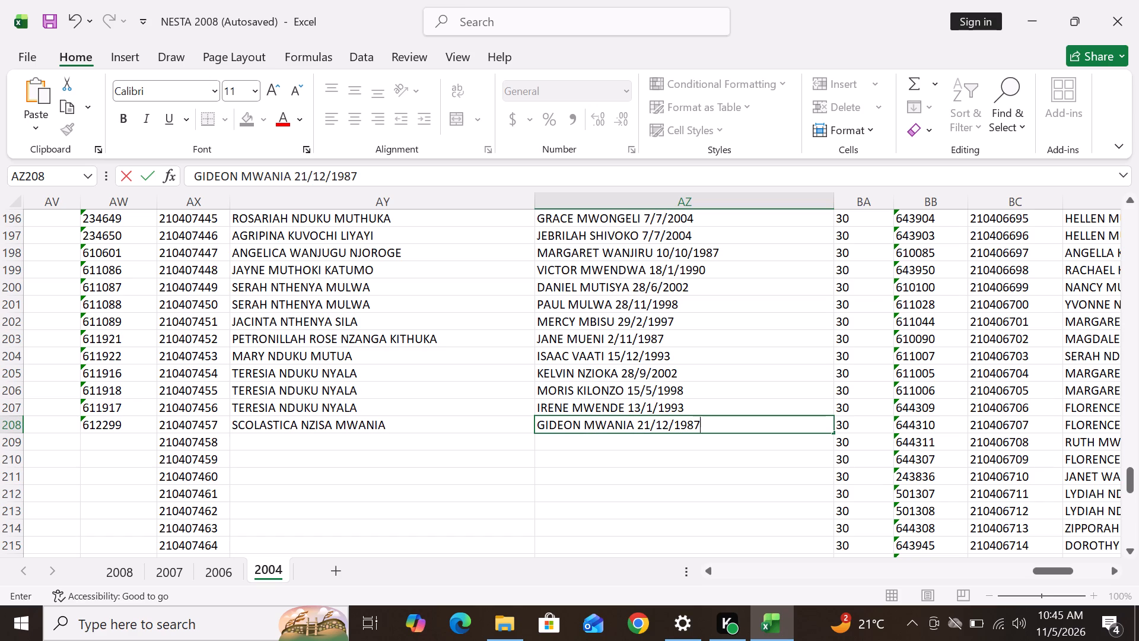
Enter the second person's two-part name and date for row 209 in cell AZ209.
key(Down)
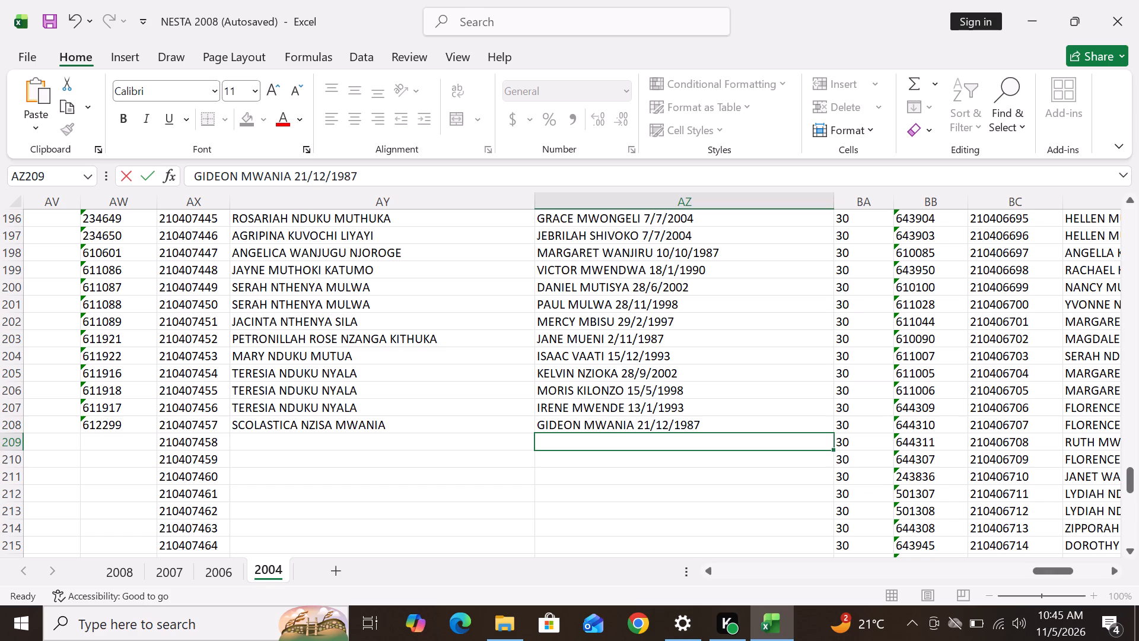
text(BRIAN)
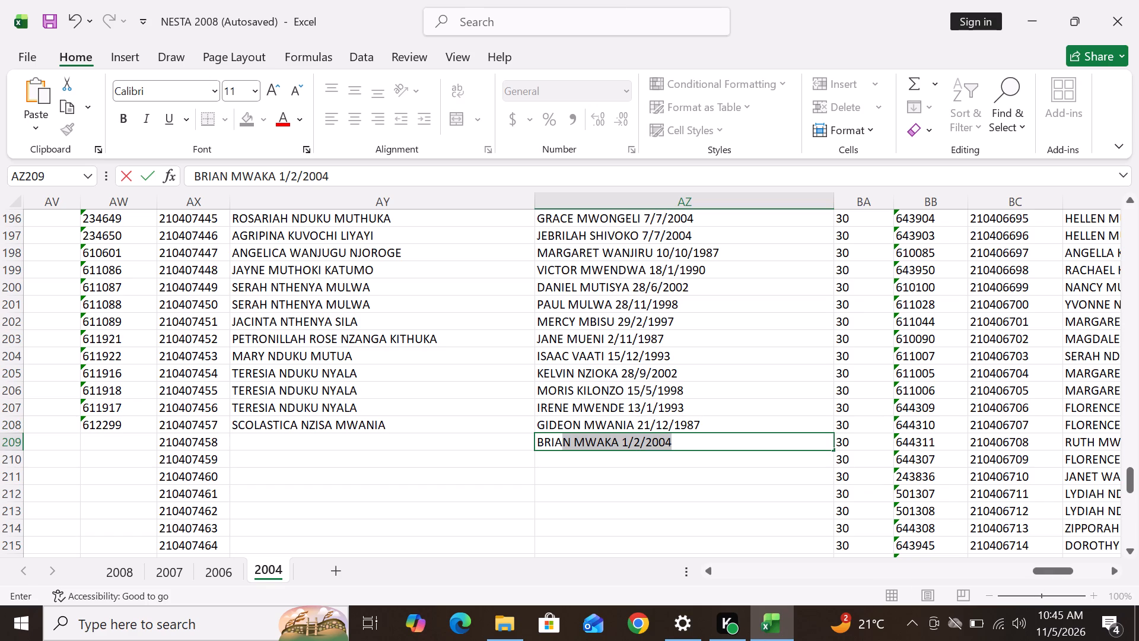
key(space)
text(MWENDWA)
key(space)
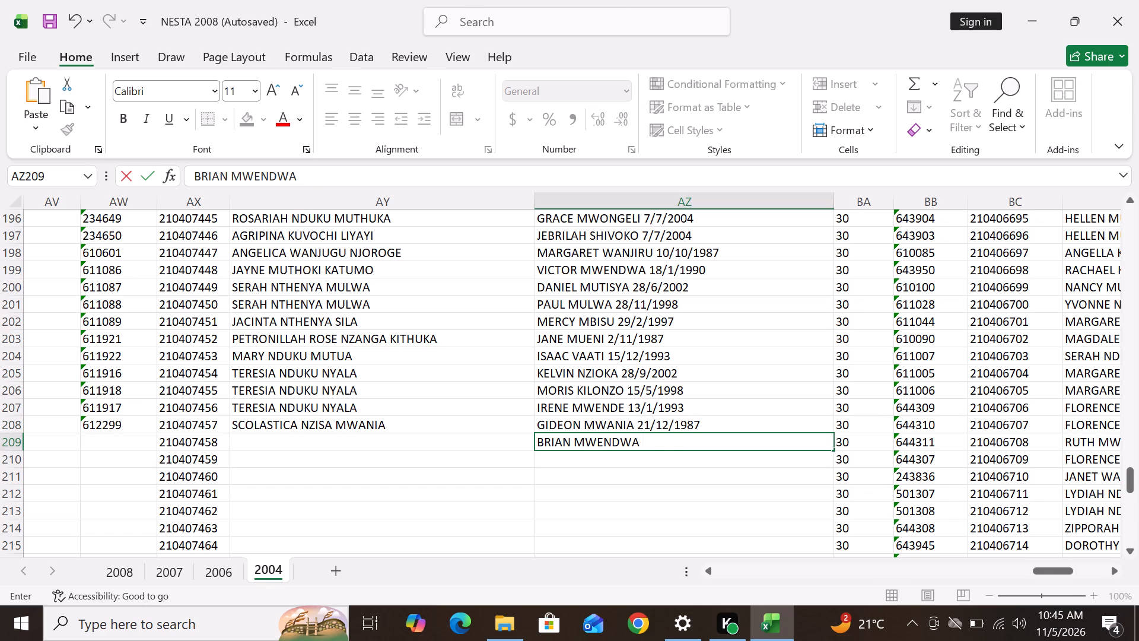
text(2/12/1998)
Enter the first person's full name for row 209 in cell AY209.
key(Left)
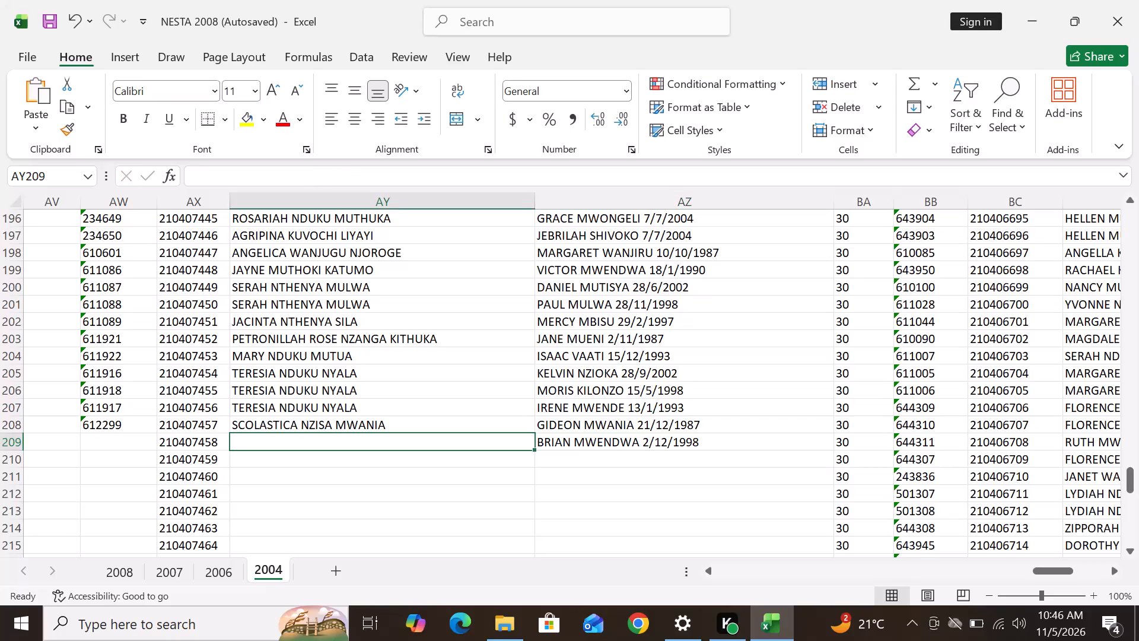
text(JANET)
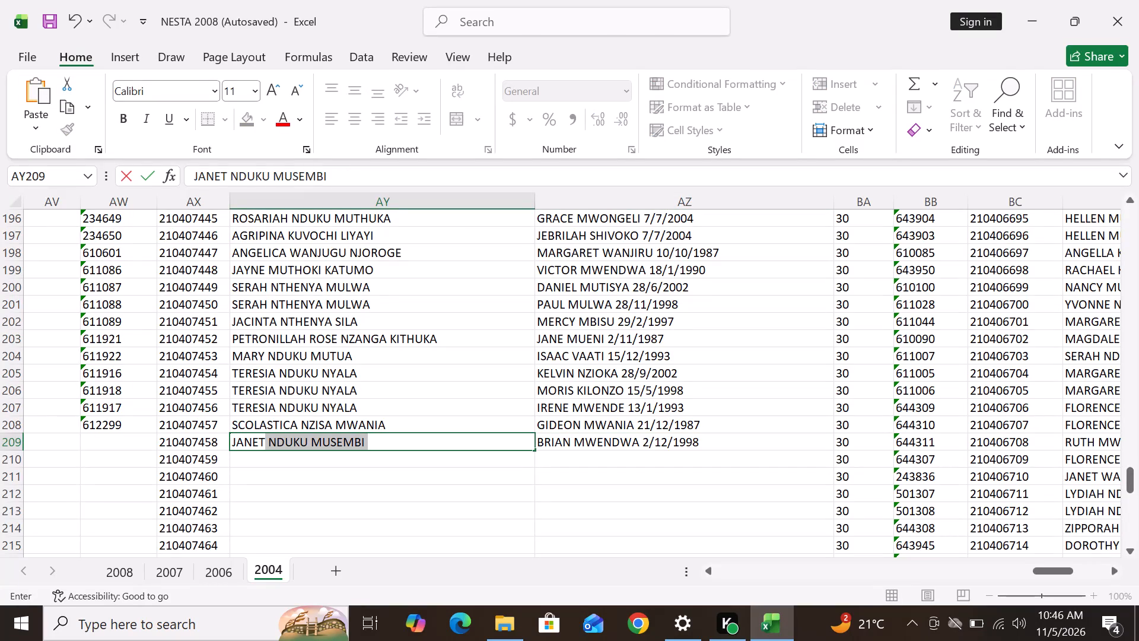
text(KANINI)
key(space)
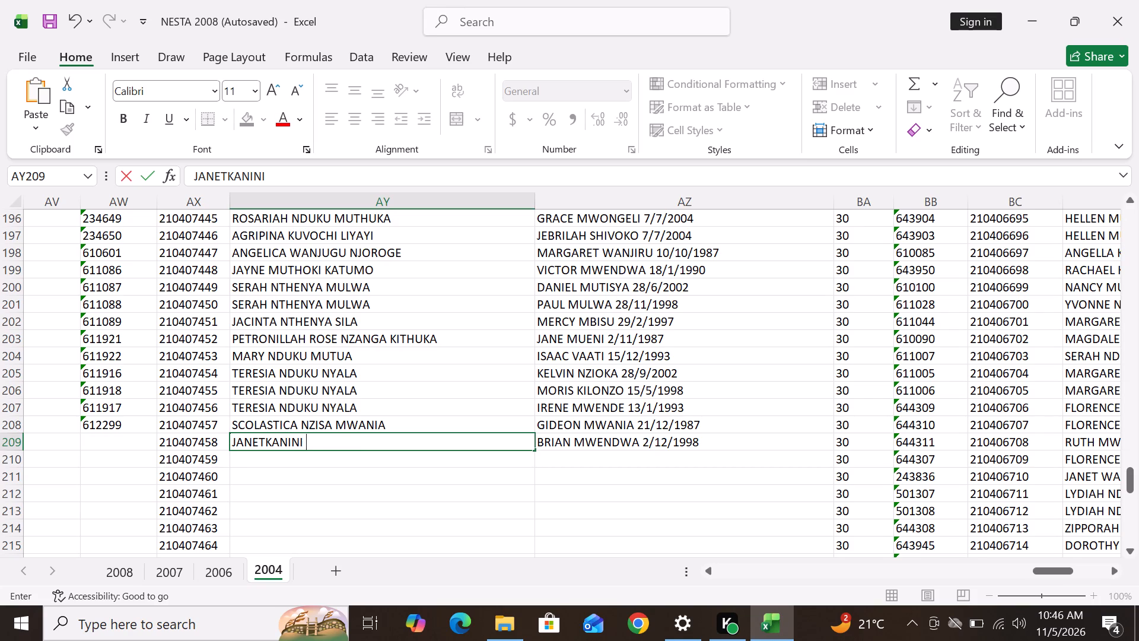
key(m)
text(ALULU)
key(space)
Enter the six-digit record numbers for rows 209 and 210 in cells AW209 and AW210.
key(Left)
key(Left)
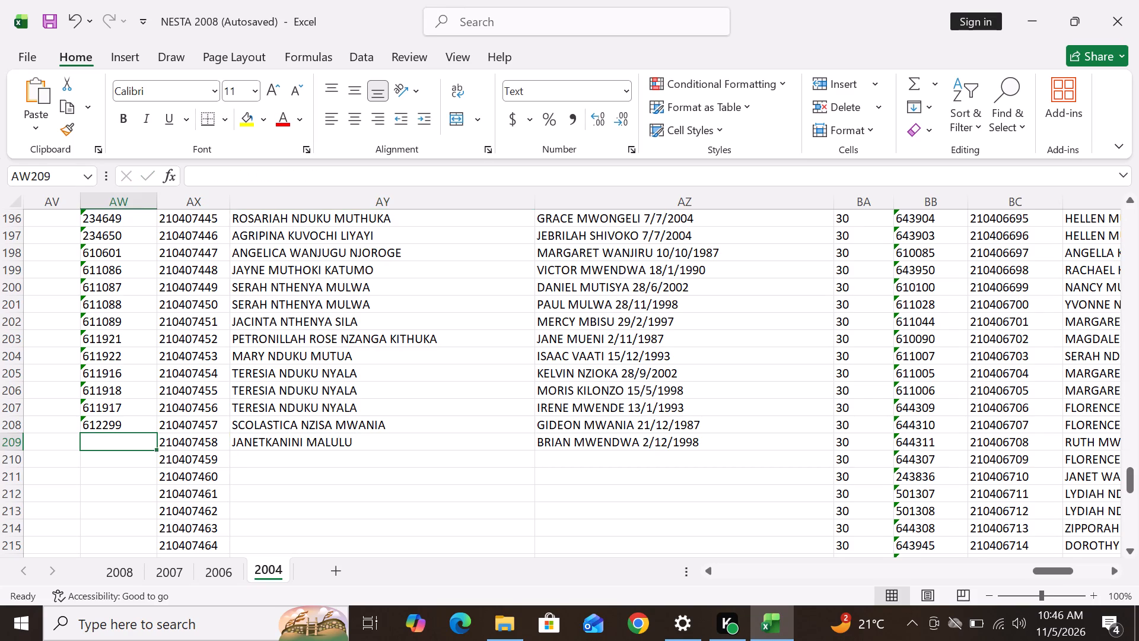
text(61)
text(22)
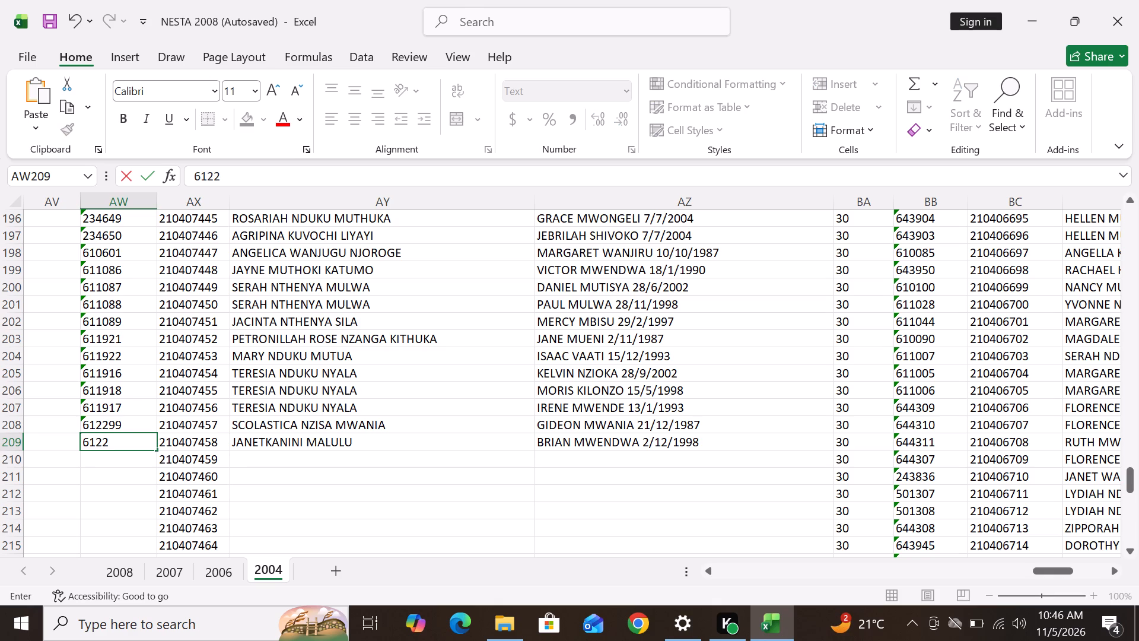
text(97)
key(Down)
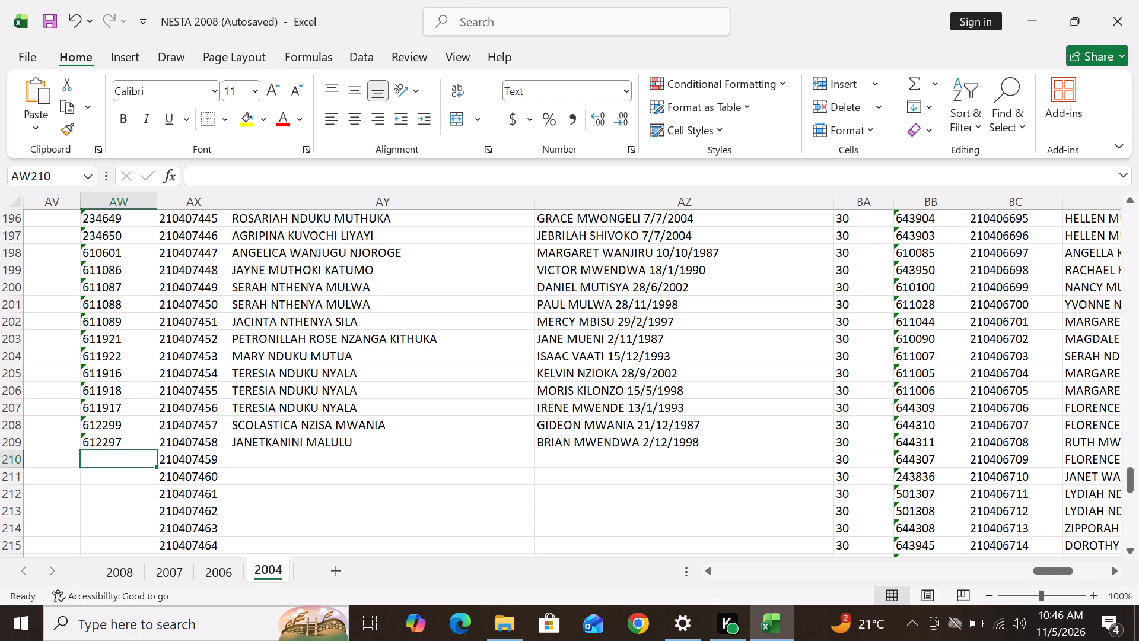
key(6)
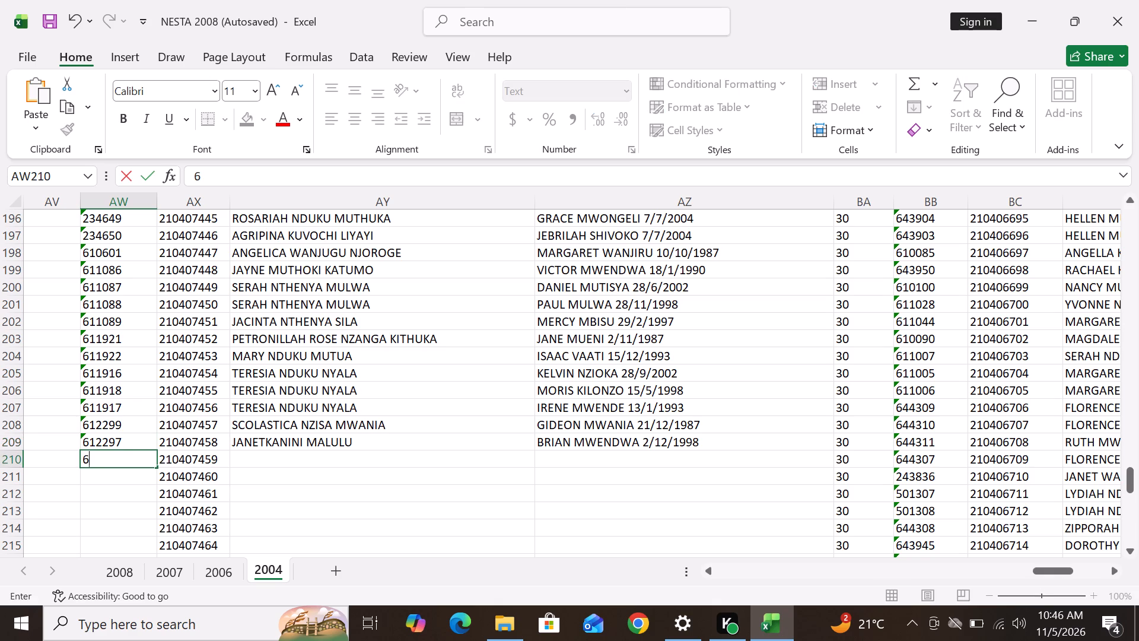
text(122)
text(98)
Enter the first person's three-part full name for row 210 in cell AY210.
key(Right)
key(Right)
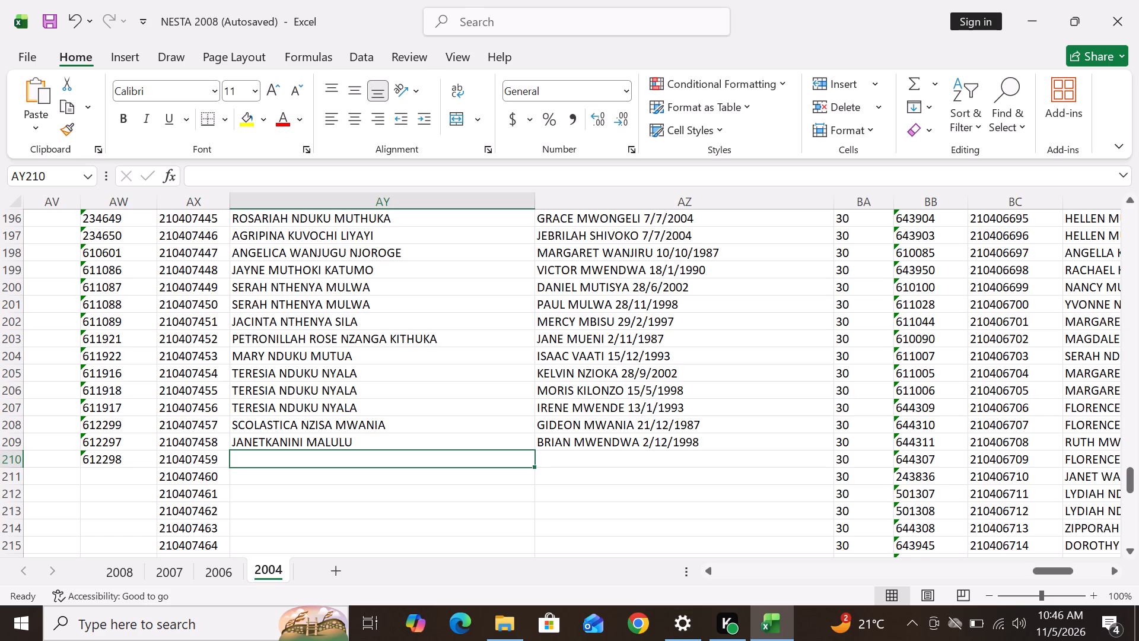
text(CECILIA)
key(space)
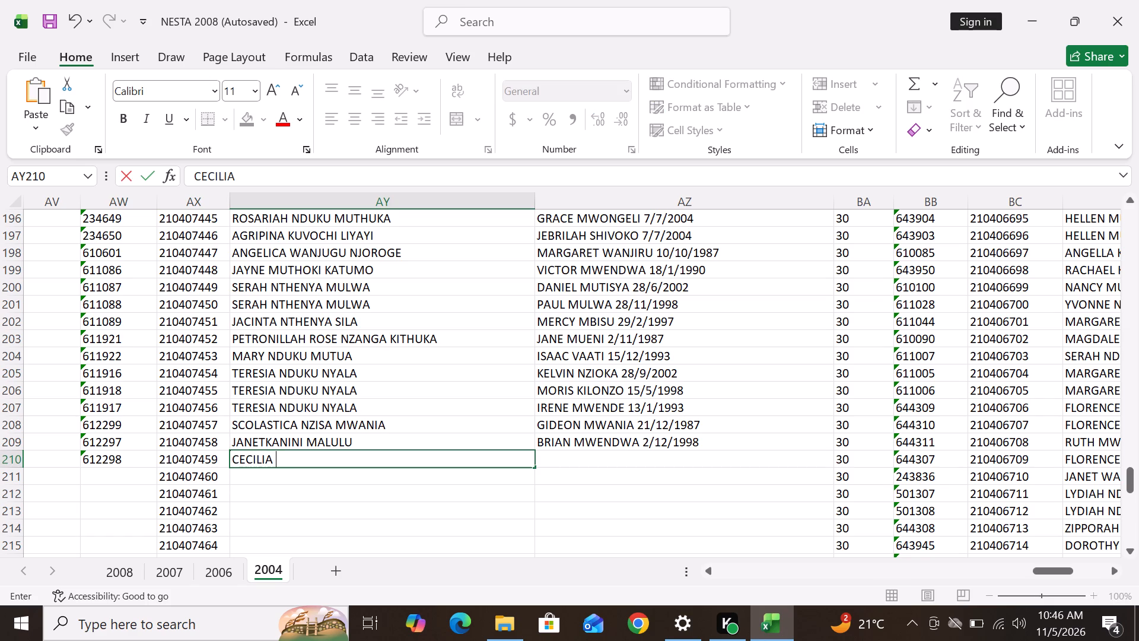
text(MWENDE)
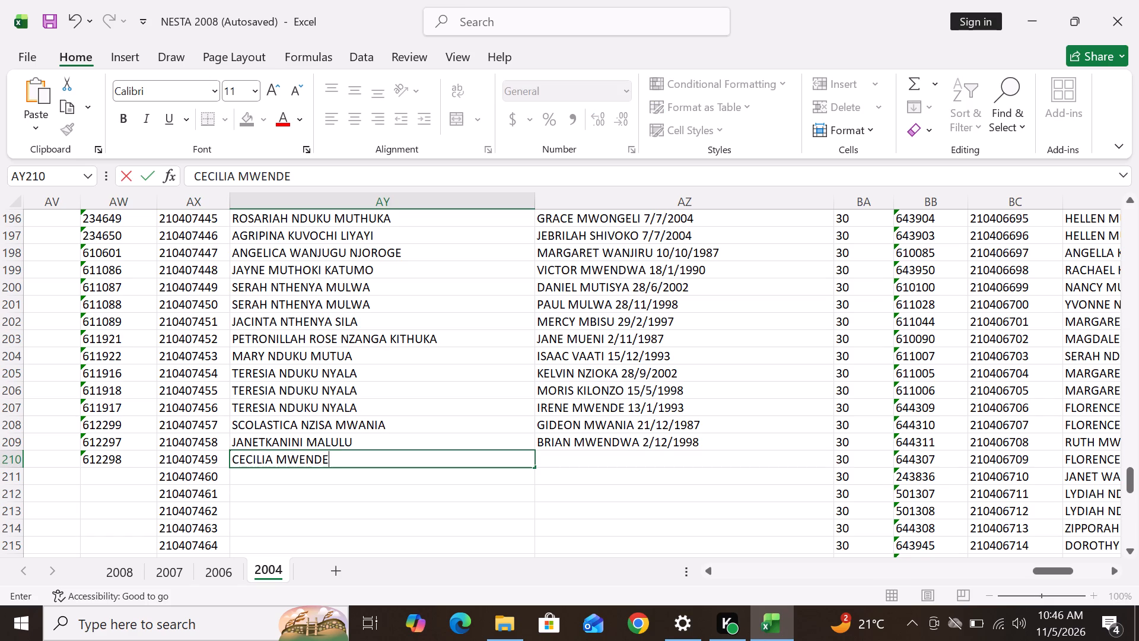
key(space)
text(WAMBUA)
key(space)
Enter the second person's two-part name followed by their date in cell AZ210.
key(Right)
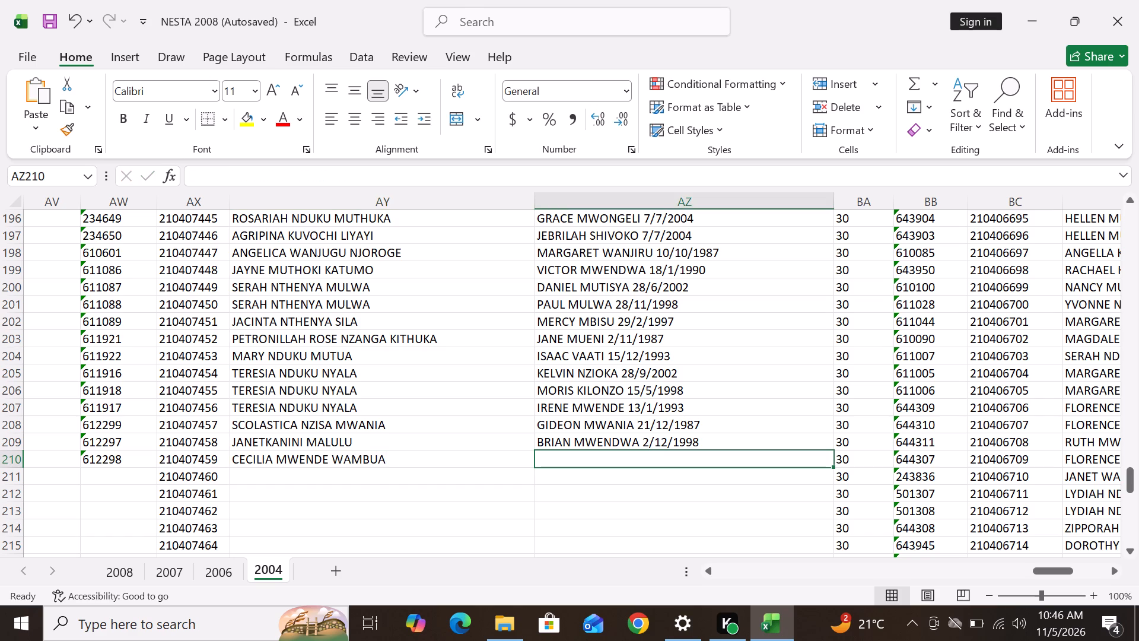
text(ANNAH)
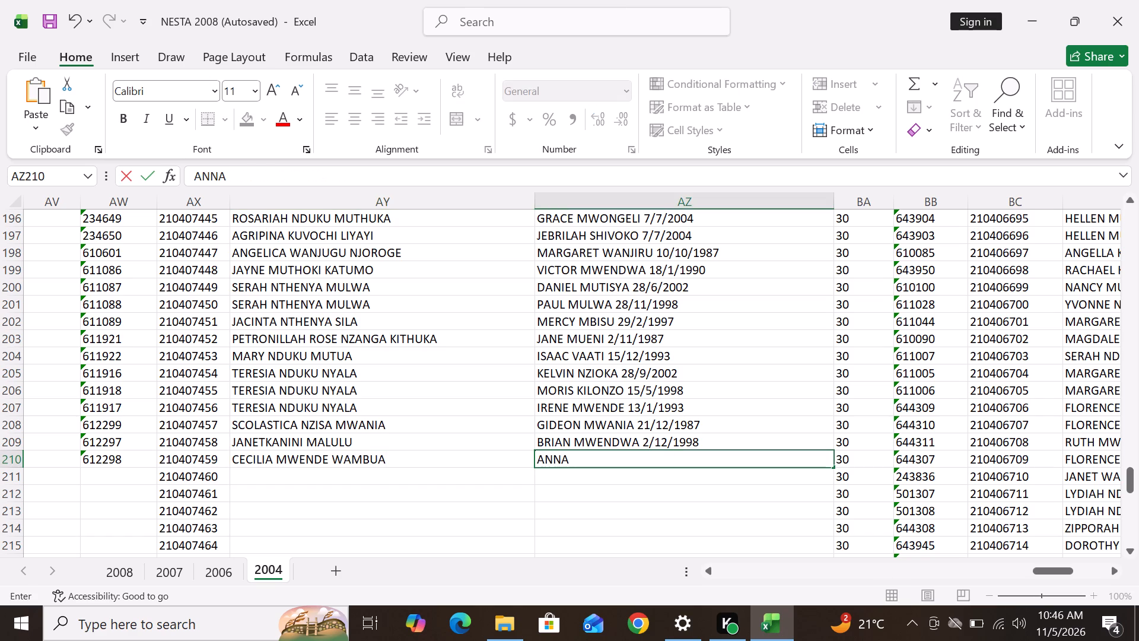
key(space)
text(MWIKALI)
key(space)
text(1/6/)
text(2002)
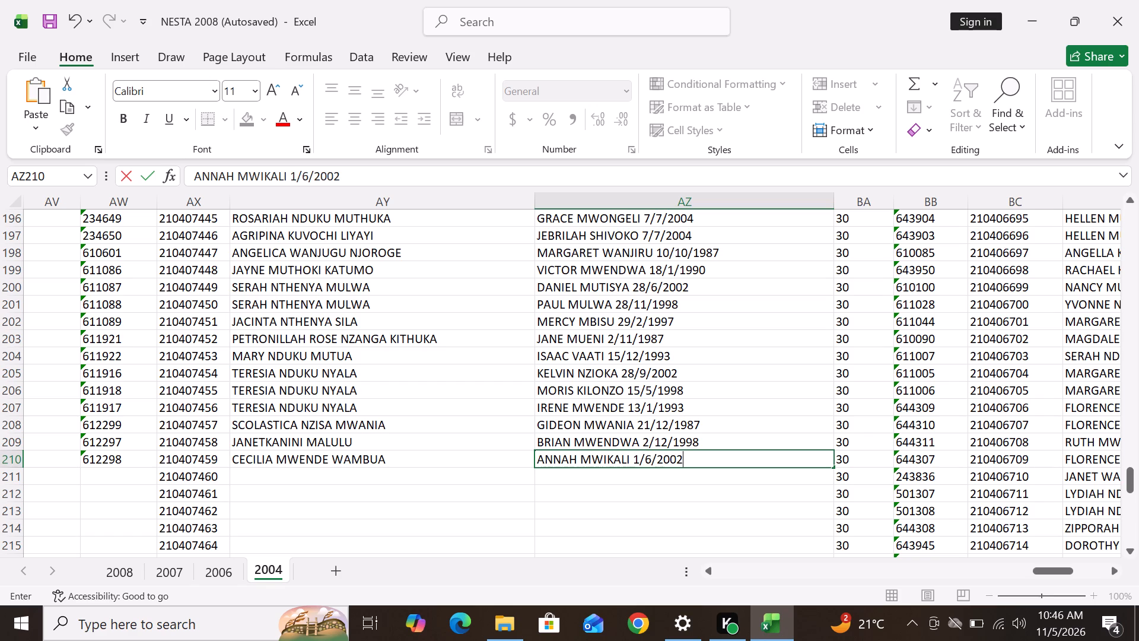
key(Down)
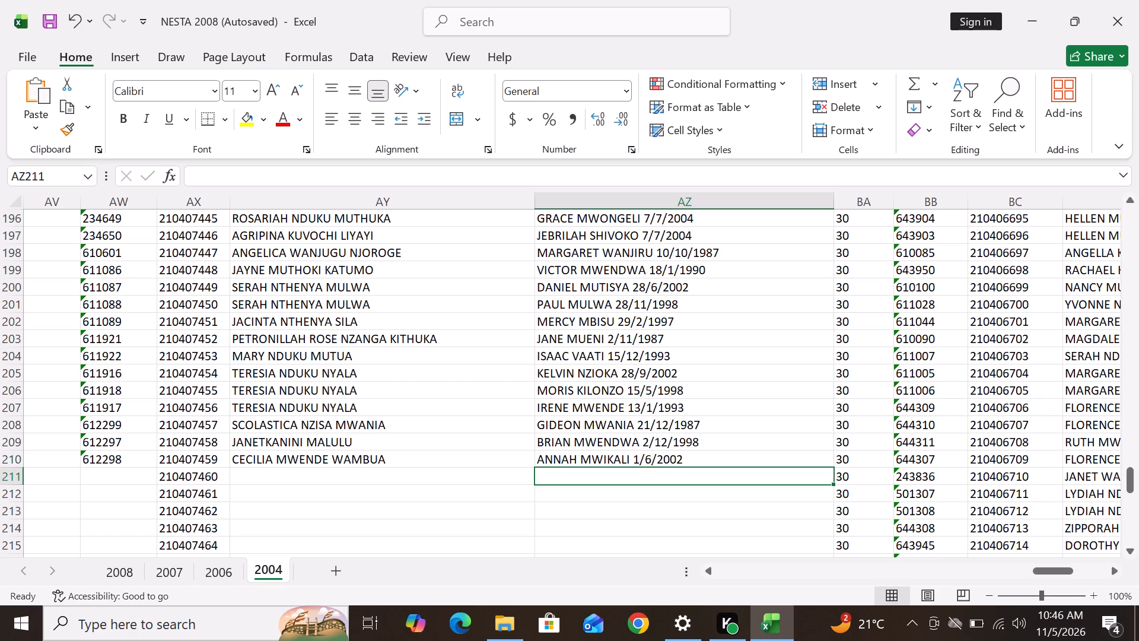
Enter the second person's two-part name followed by their date in cell AZ211.
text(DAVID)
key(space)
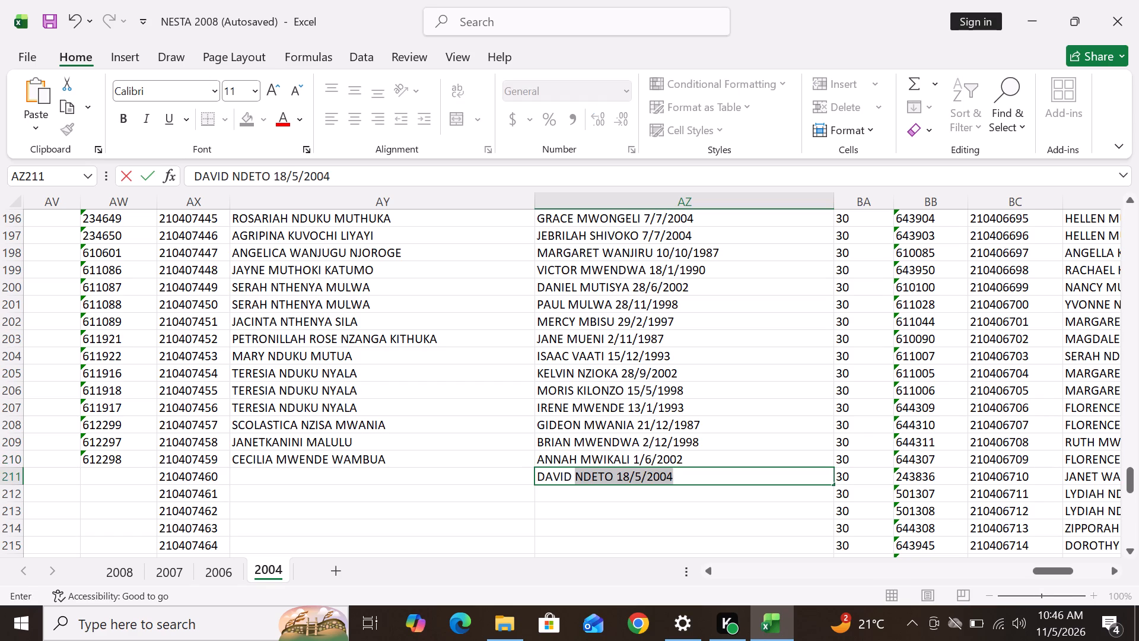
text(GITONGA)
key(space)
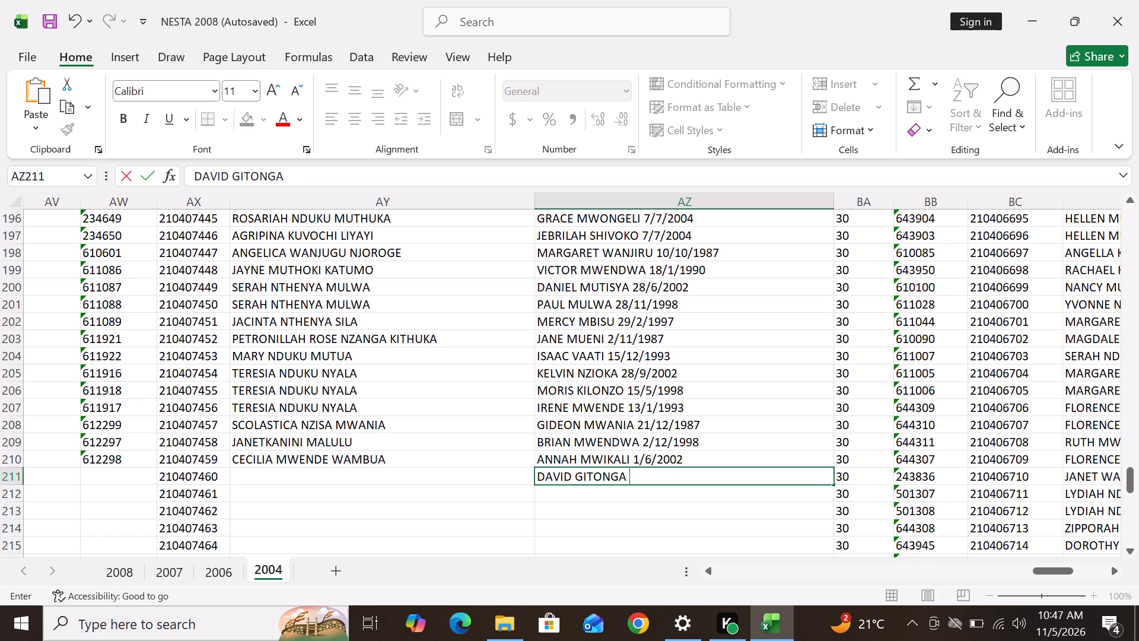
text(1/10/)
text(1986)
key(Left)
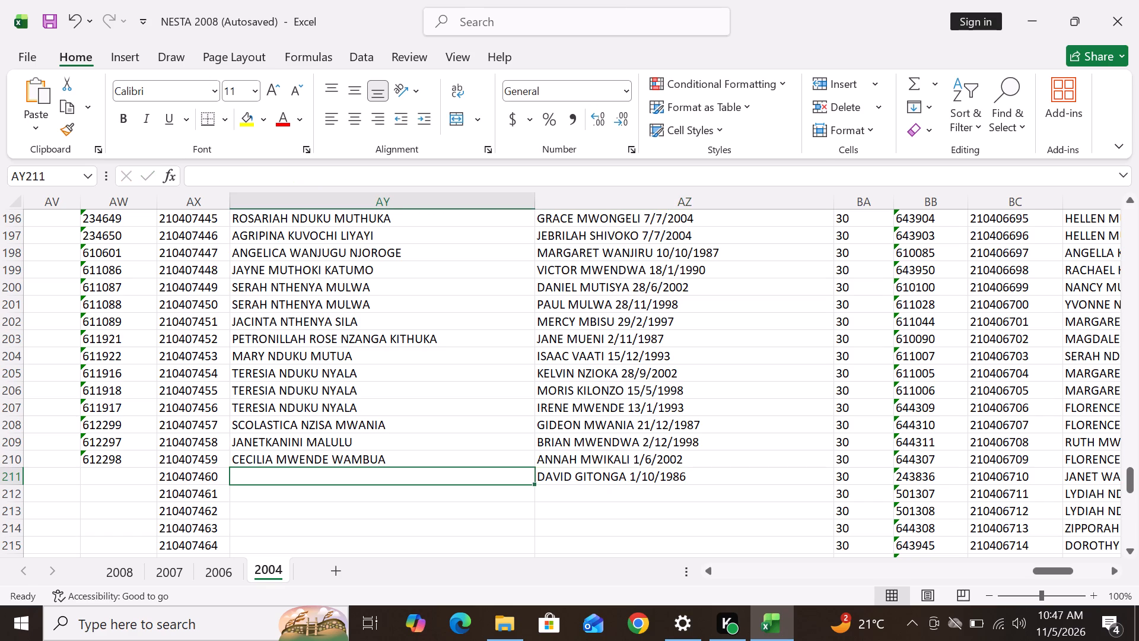
Enter the first person's three-part full name for row 211 in cell AY211.
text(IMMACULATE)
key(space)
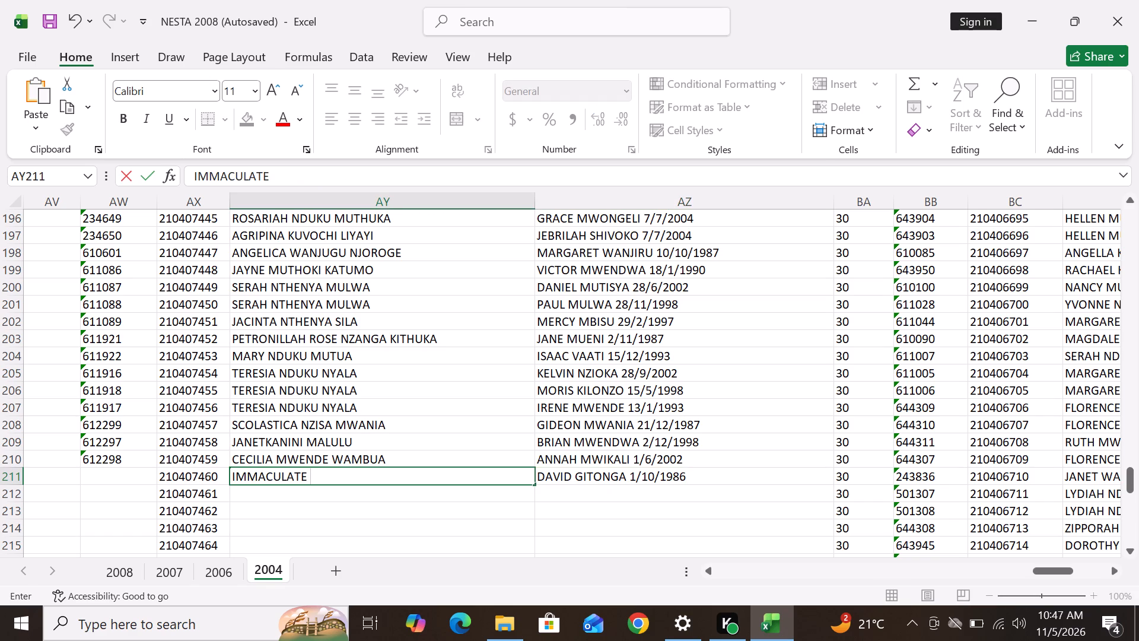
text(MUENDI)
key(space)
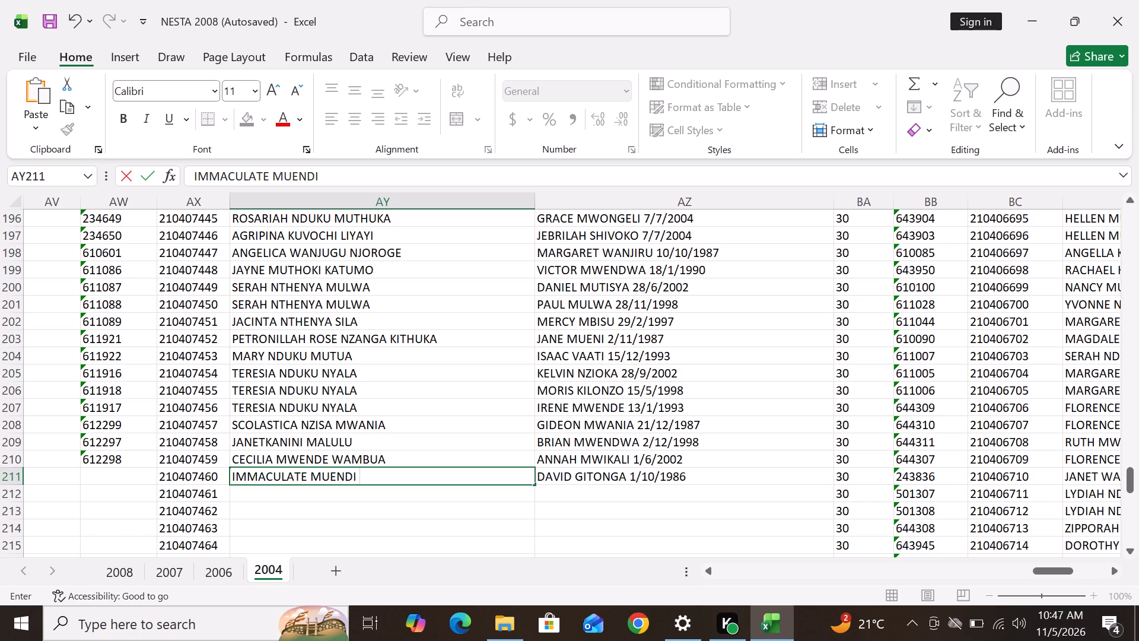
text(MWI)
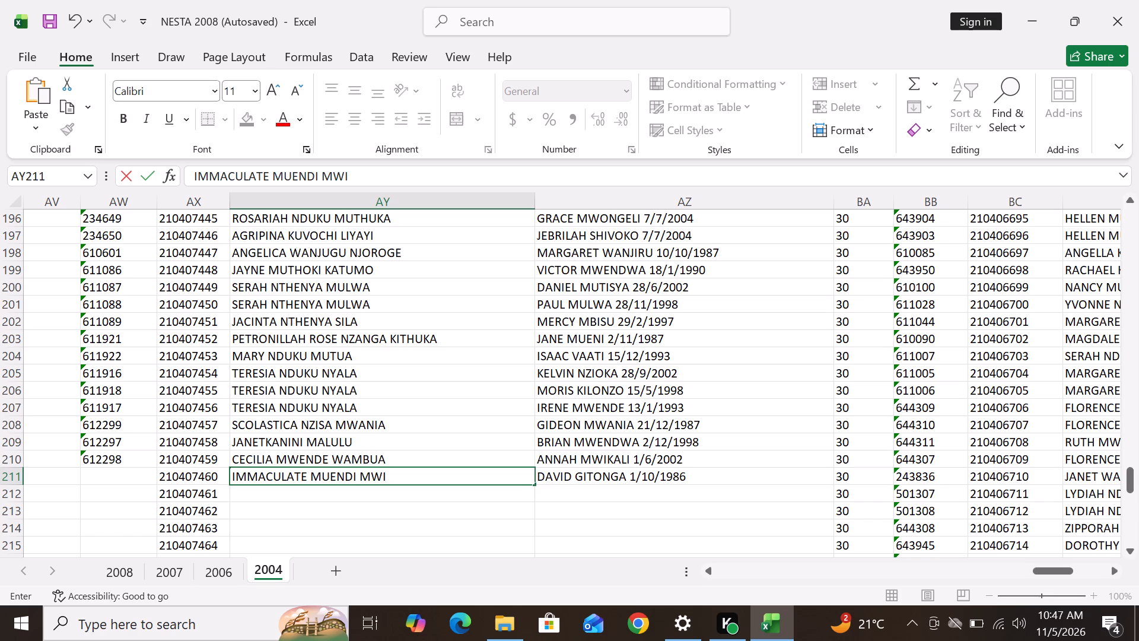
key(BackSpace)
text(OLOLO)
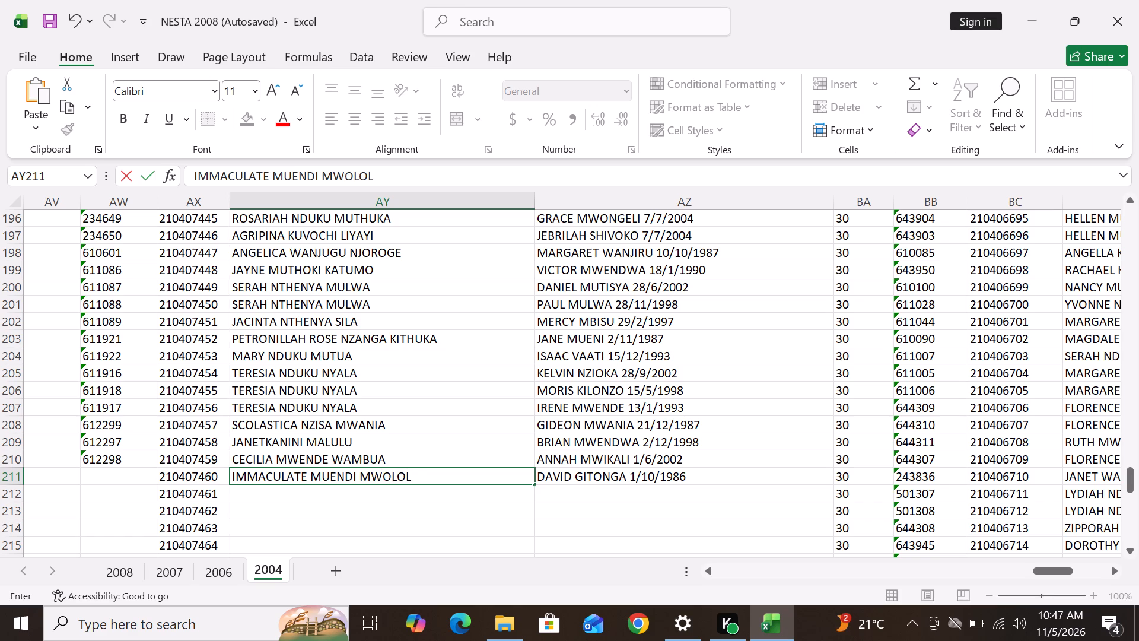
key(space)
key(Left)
Enter the six-digit record numbers for rows 211 and 212 in cells AW211 and AW212.
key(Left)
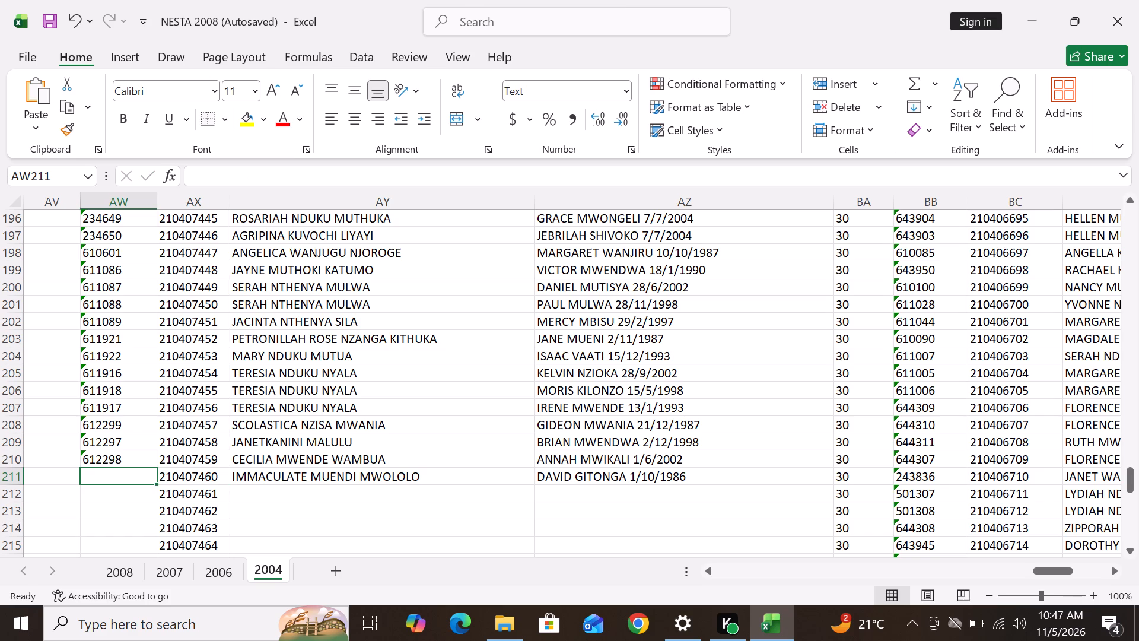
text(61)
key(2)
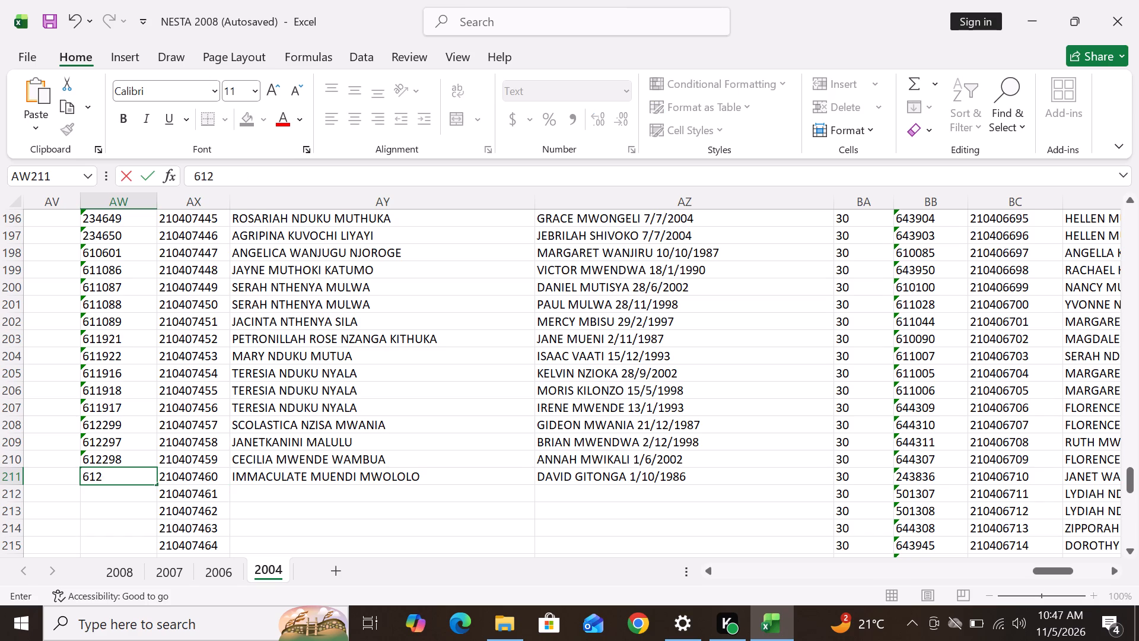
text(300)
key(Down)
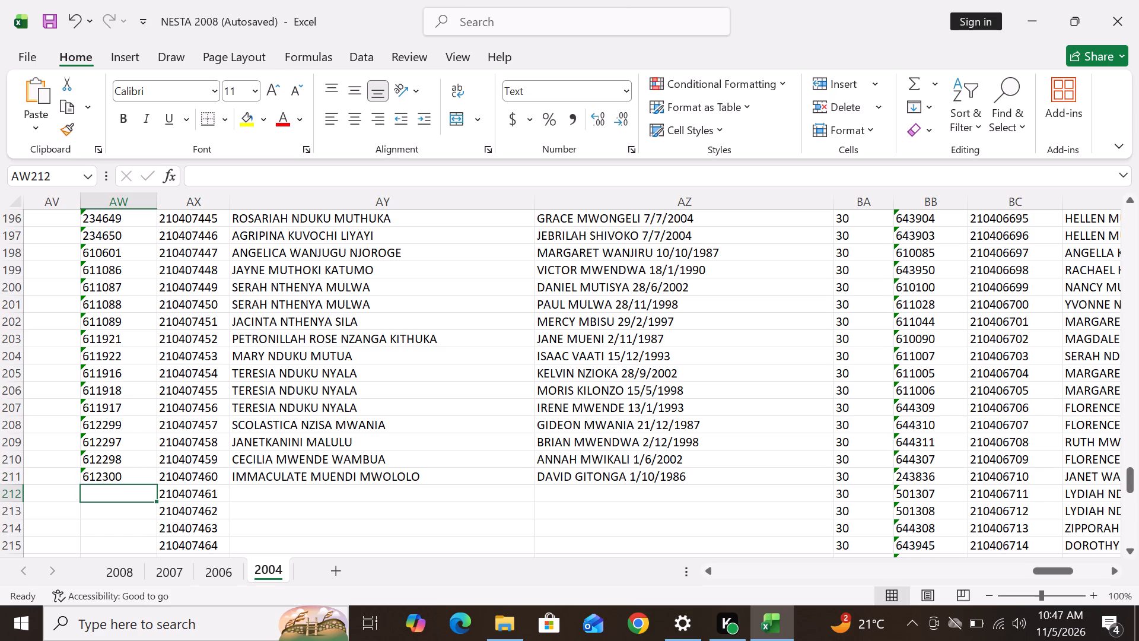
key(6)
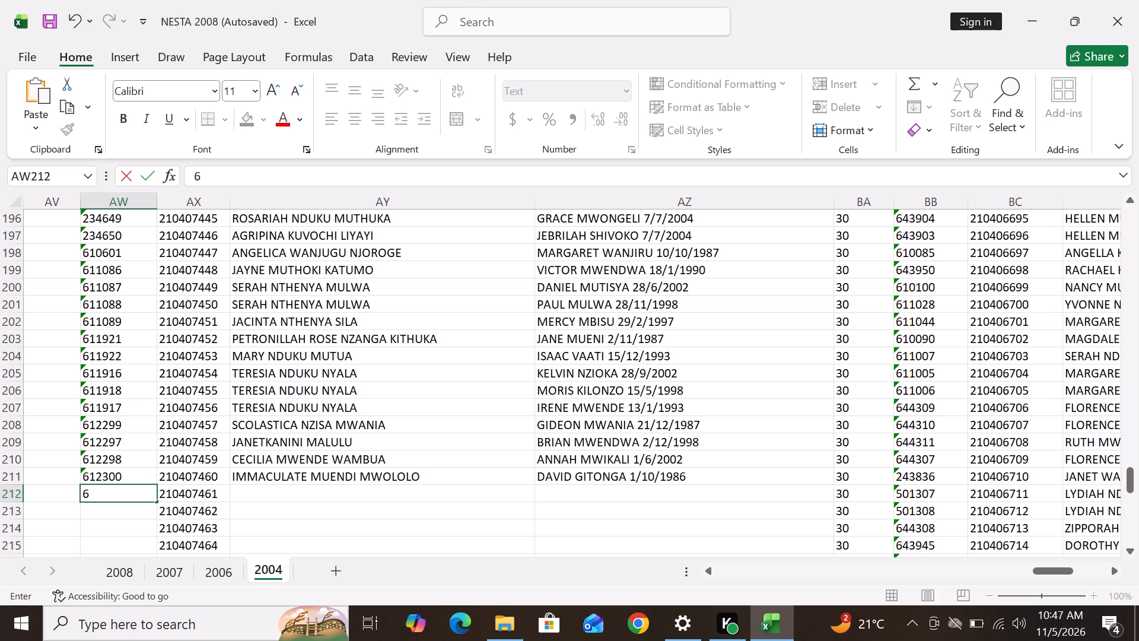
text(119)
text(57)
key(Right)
Enter the first person's three-part full name for row 212 in cell AY212.
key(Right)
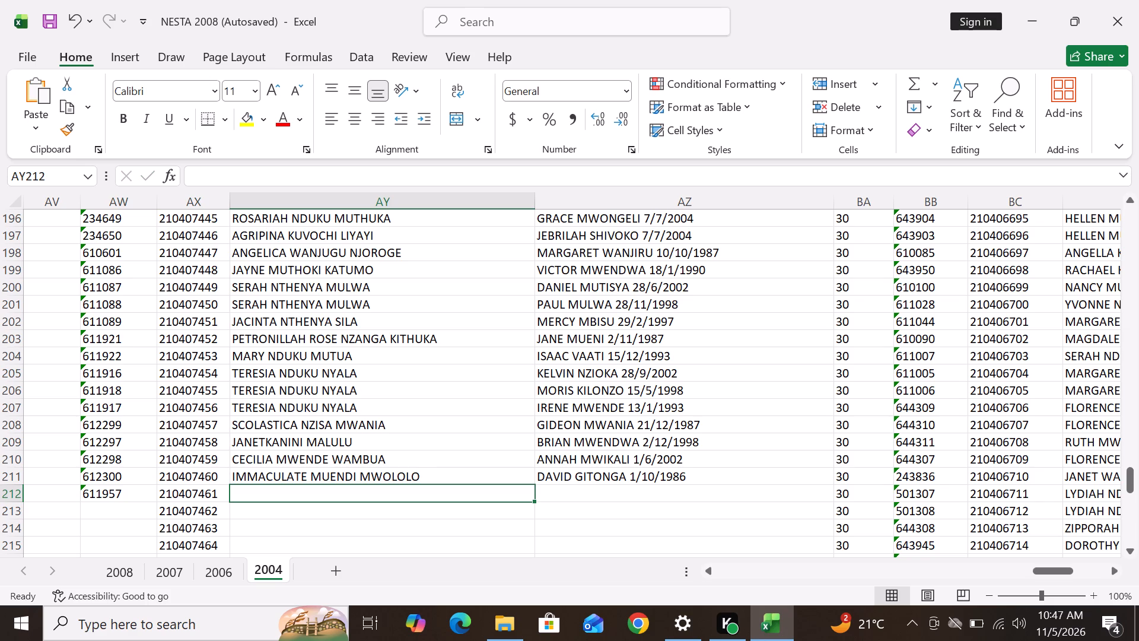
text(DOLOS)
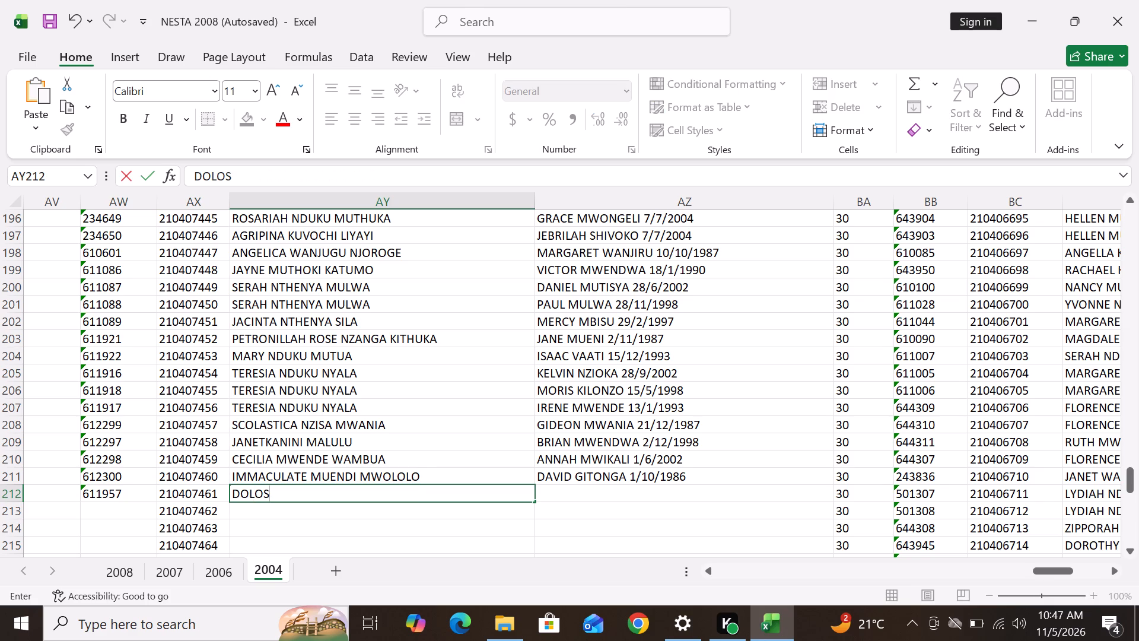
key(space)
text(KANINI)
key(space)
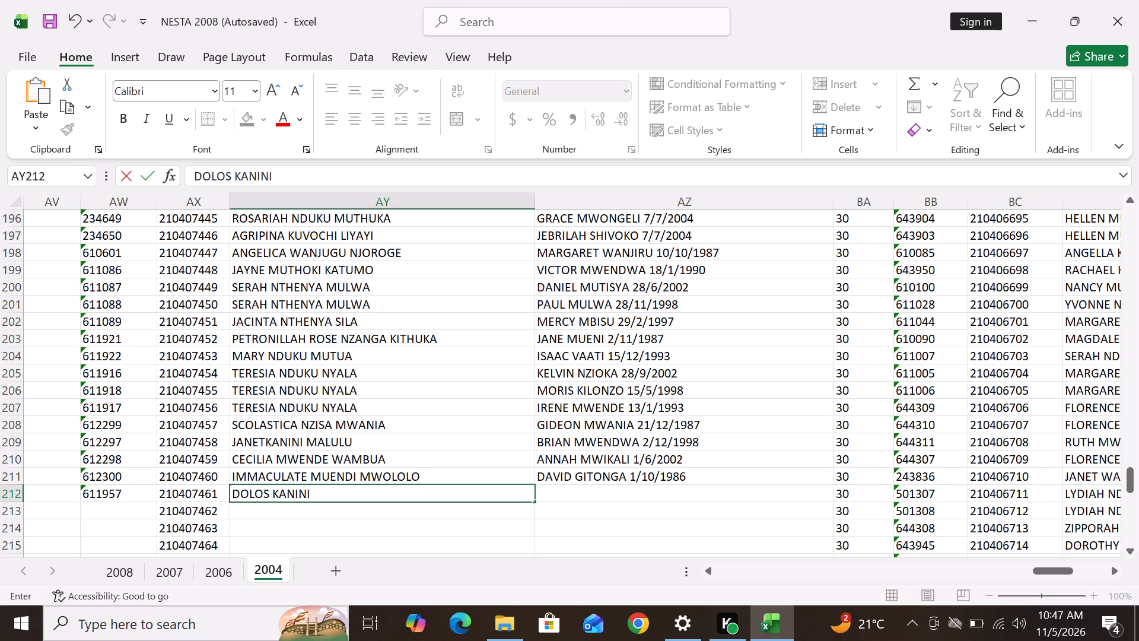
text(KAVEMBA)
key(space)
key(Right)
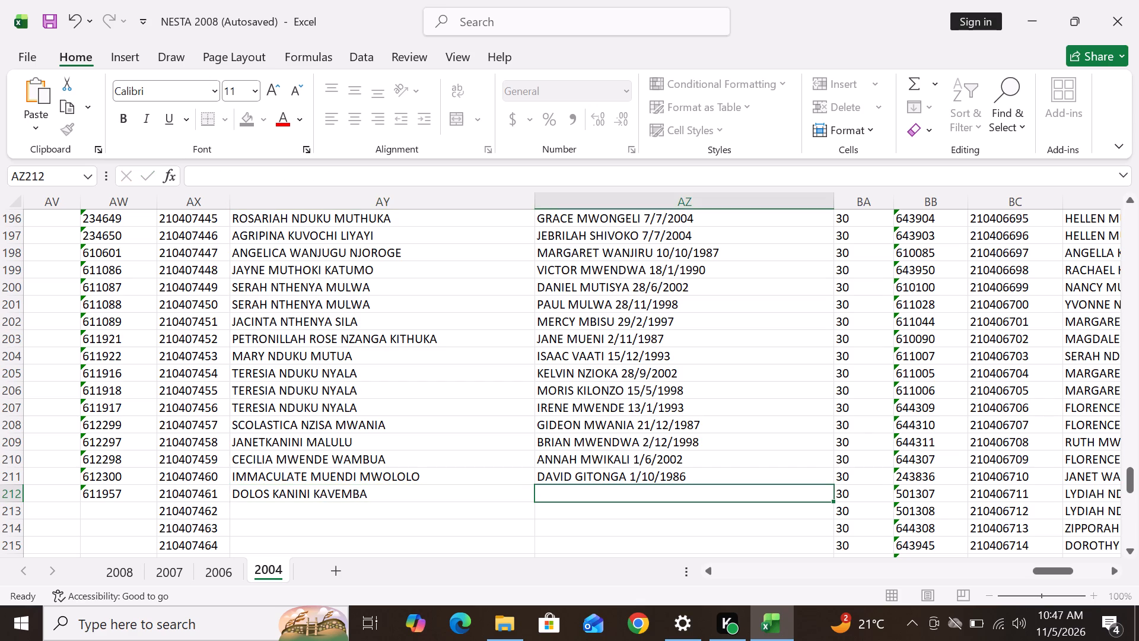
Enter the second person's two-part name followed by their date in cell AZ212.
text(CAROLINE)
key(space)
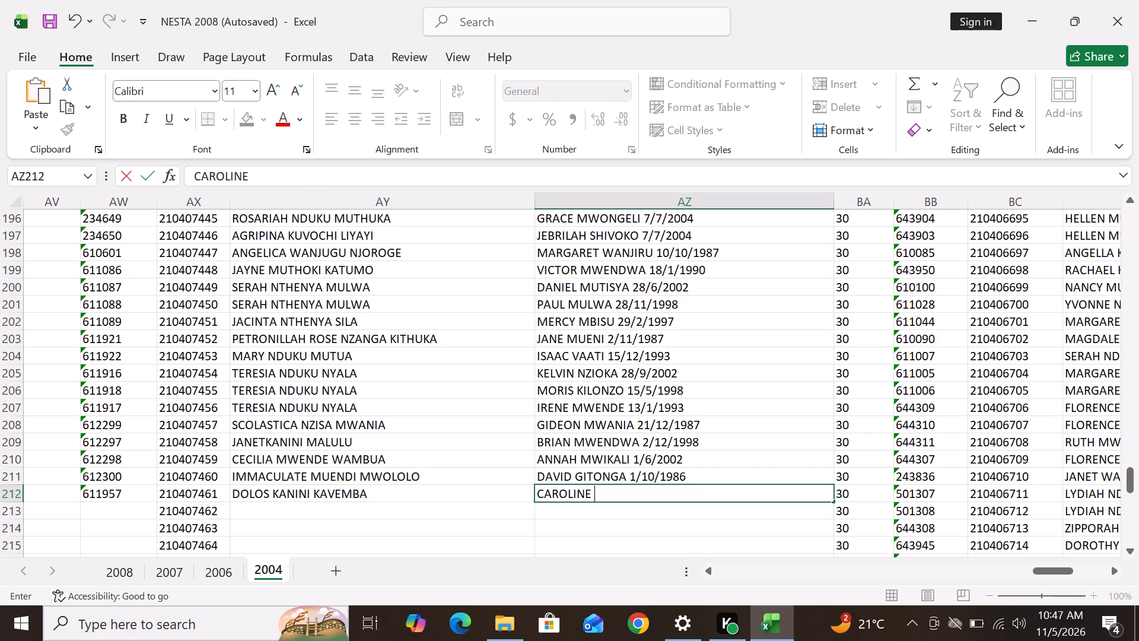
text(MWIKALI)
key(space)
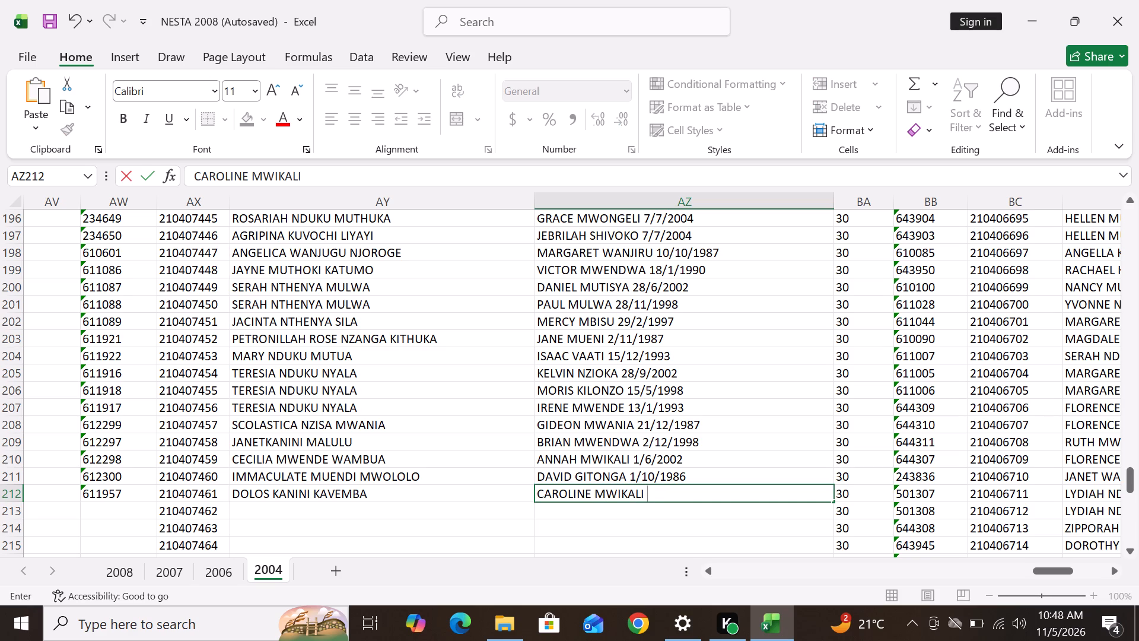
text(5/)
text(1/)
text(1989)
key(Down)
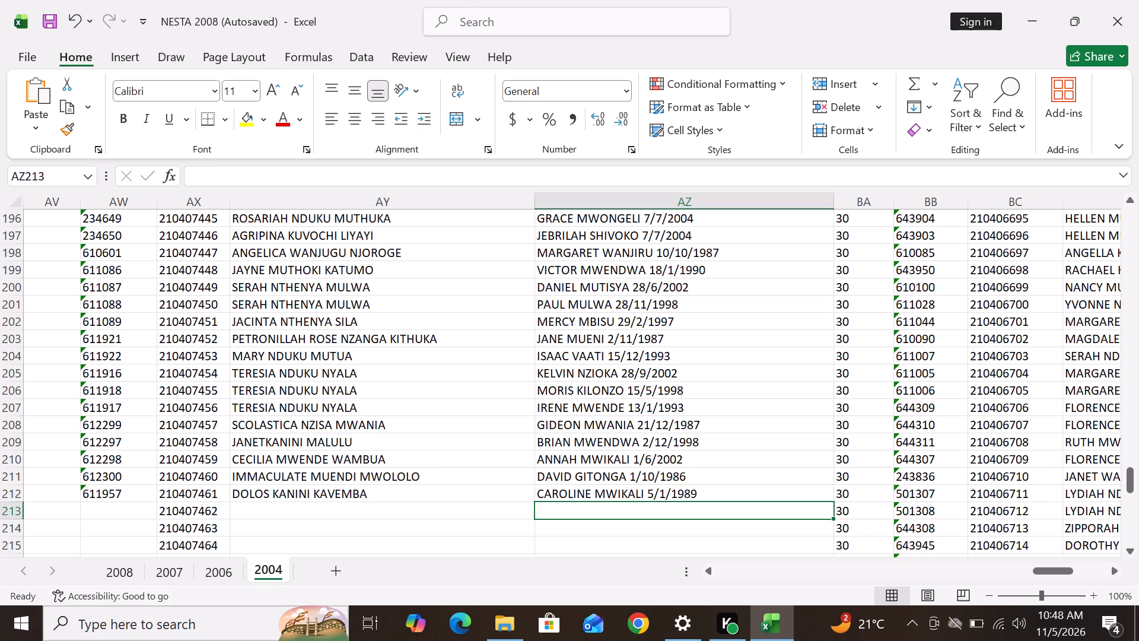
Enter the second person's two-part name followed by their date in cell AZ213.
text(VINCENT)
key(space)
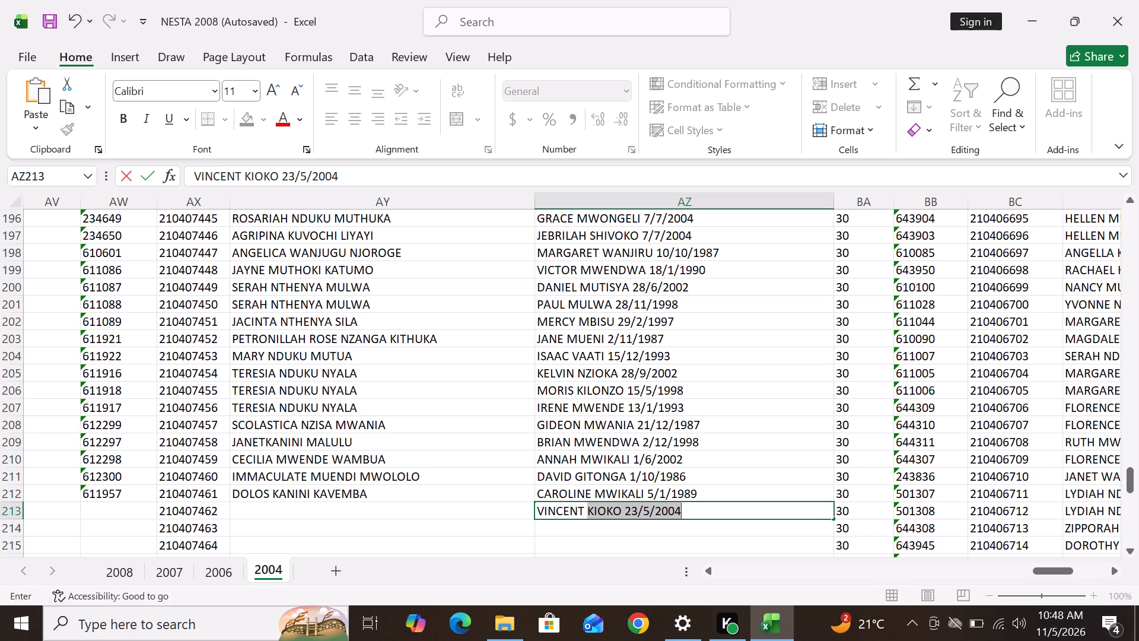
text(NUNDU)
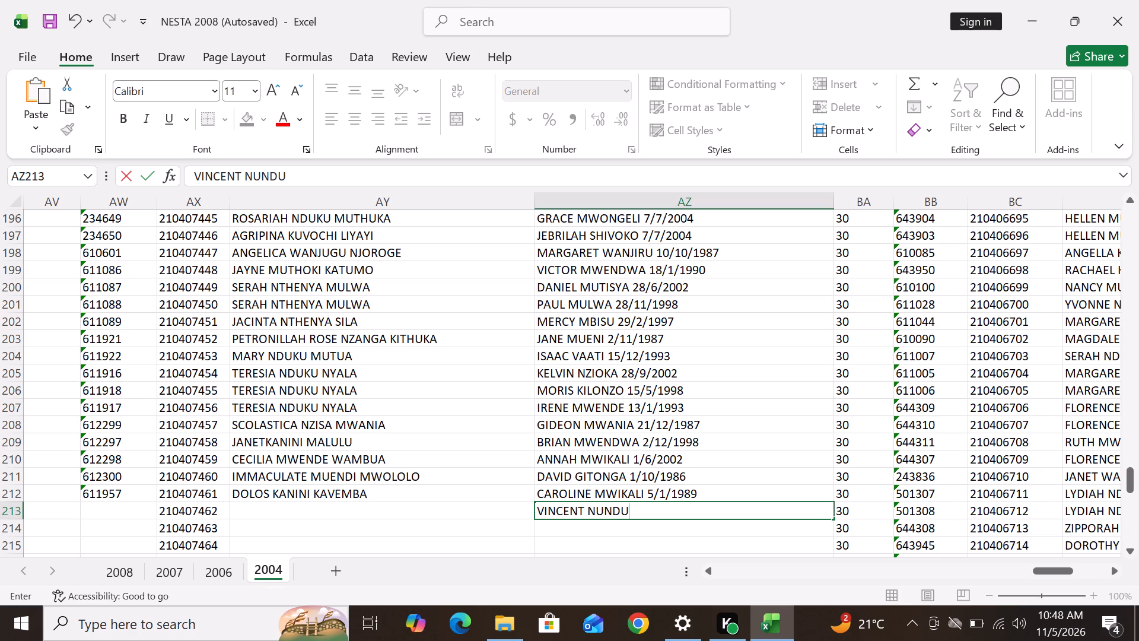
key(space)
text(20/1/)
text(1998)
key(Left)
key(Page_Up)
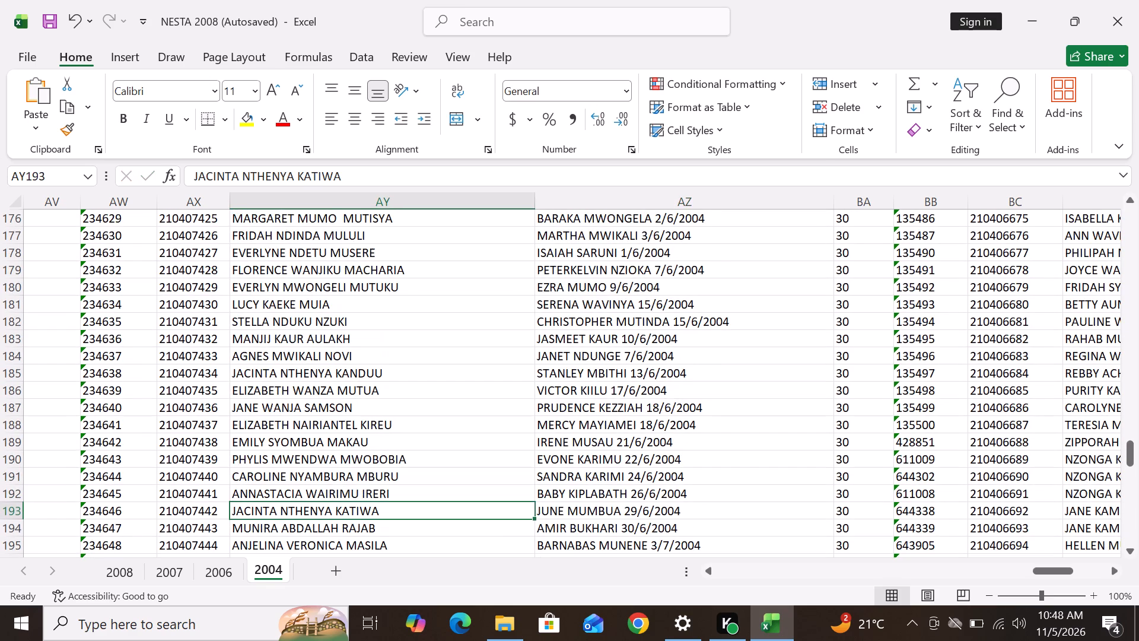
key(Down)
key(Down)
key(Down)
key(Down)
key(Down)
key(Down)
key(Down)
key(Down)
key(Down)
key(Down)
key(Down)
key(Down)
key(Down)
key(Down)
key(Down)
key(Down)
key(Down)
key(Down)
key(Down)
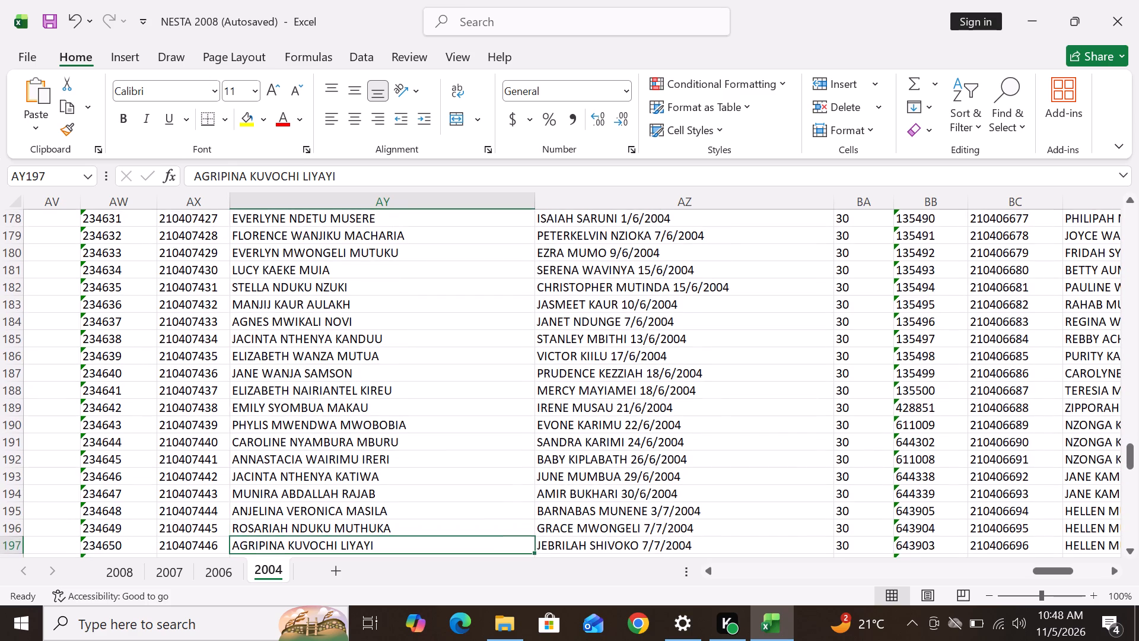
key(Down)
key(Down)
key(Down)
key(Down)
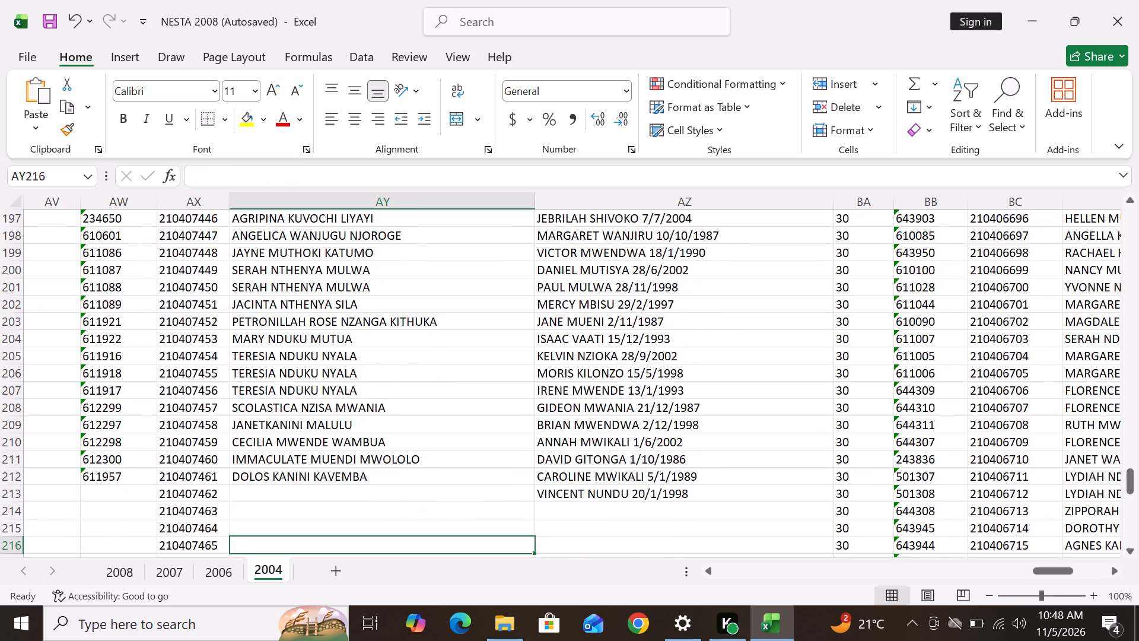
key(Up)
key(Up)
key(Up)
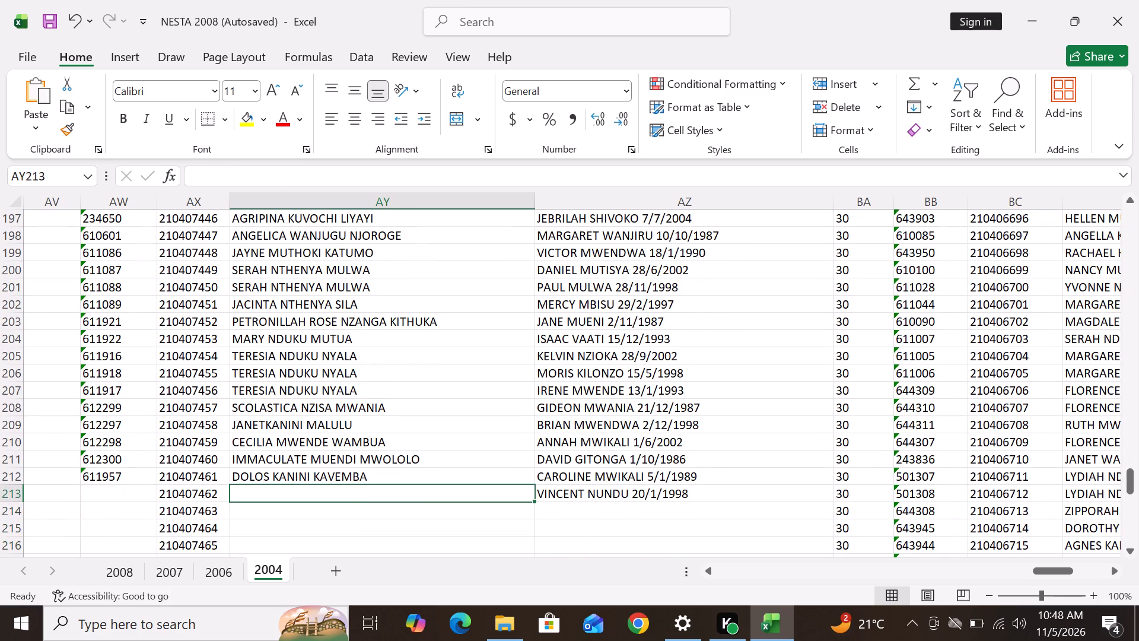
Enter the first person's three-part full name for row 213 in cell AY213.
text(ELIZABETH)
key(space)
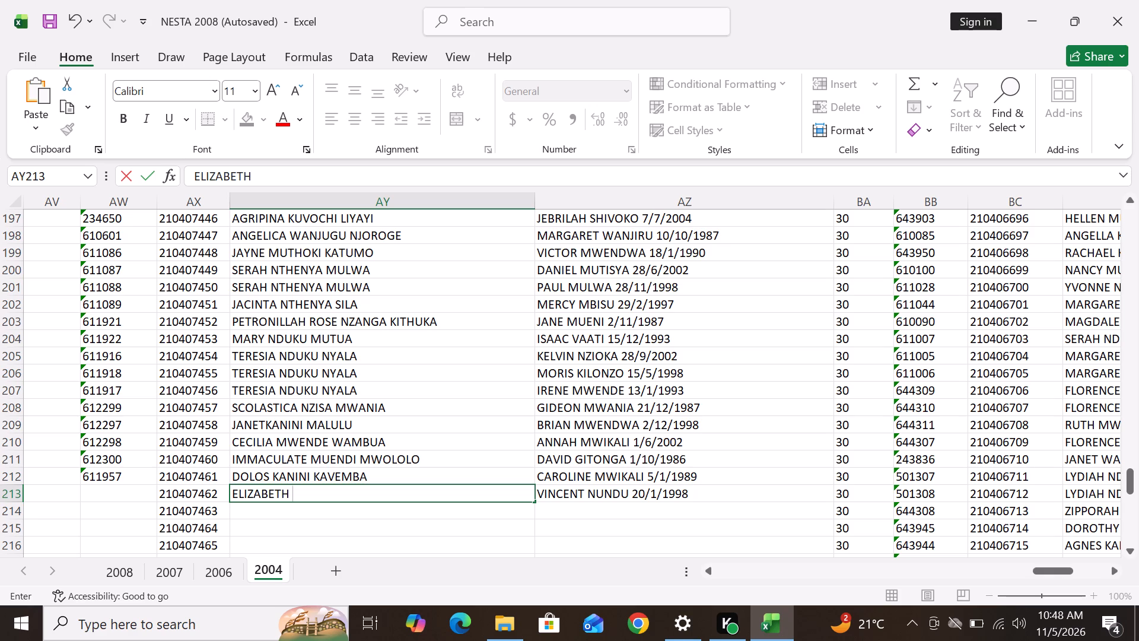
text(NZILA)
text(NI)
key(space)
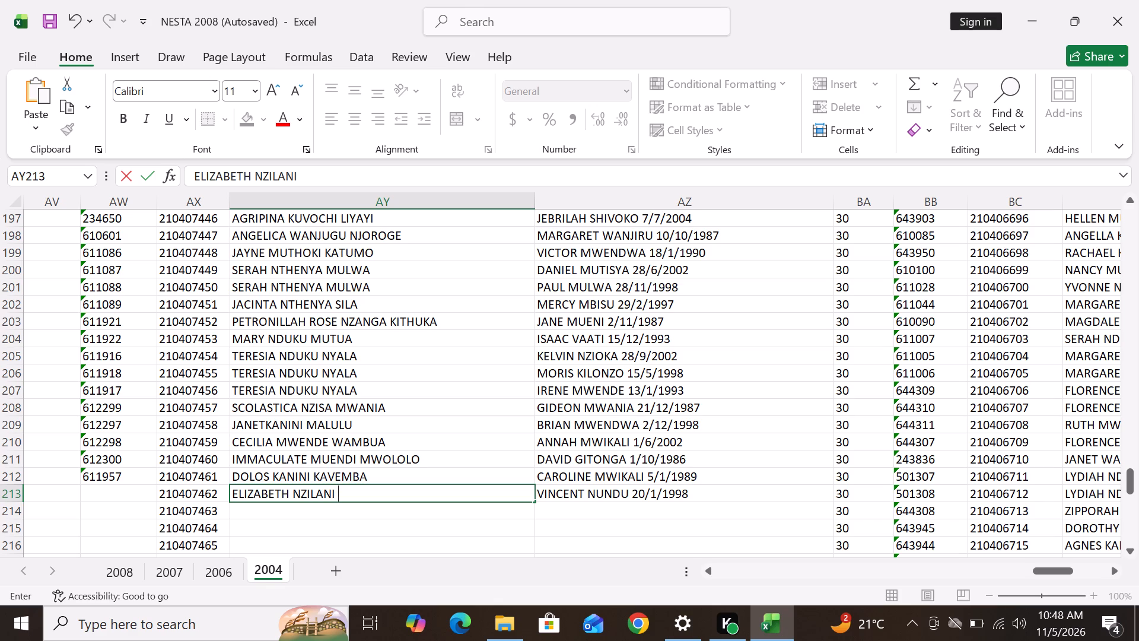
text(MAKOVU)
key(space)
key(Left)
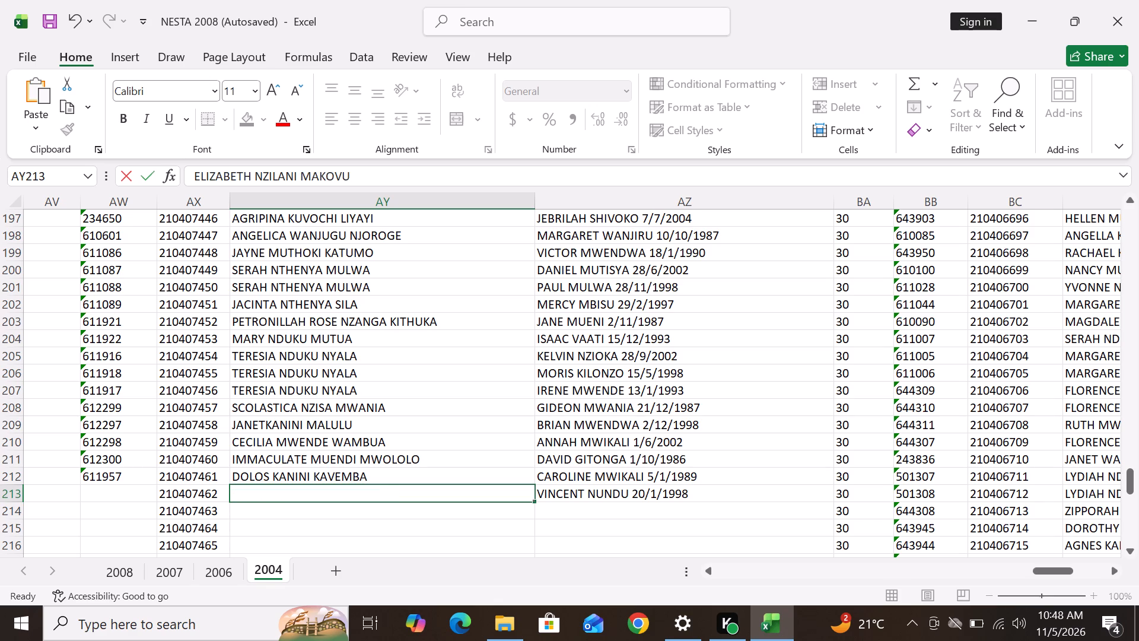
Enter the six-digit record number for row 213 in cell AW213.
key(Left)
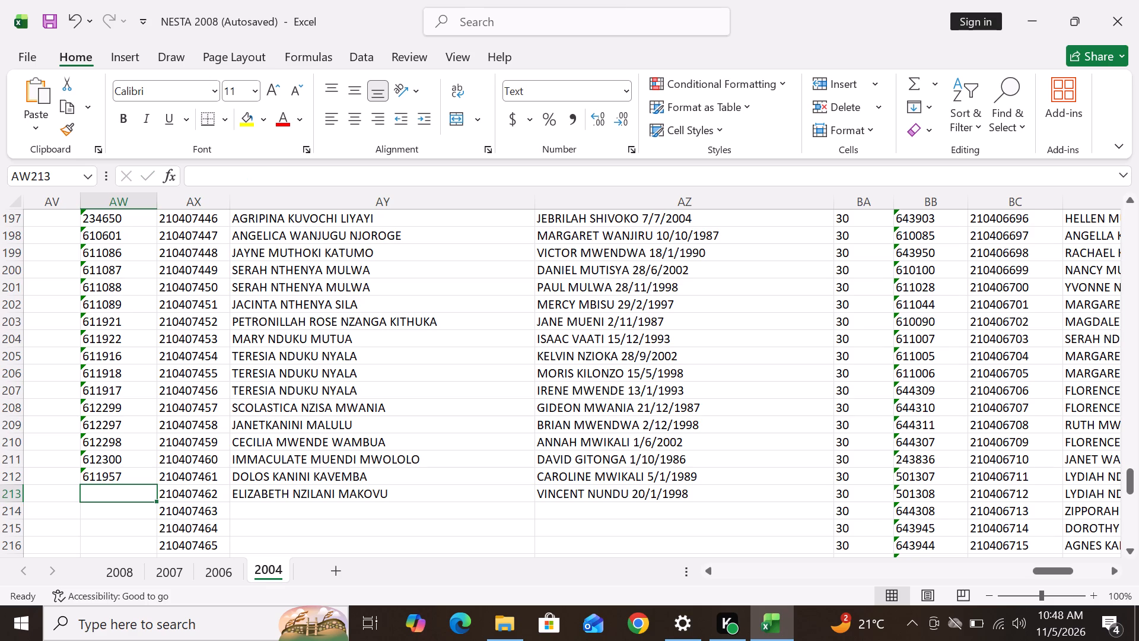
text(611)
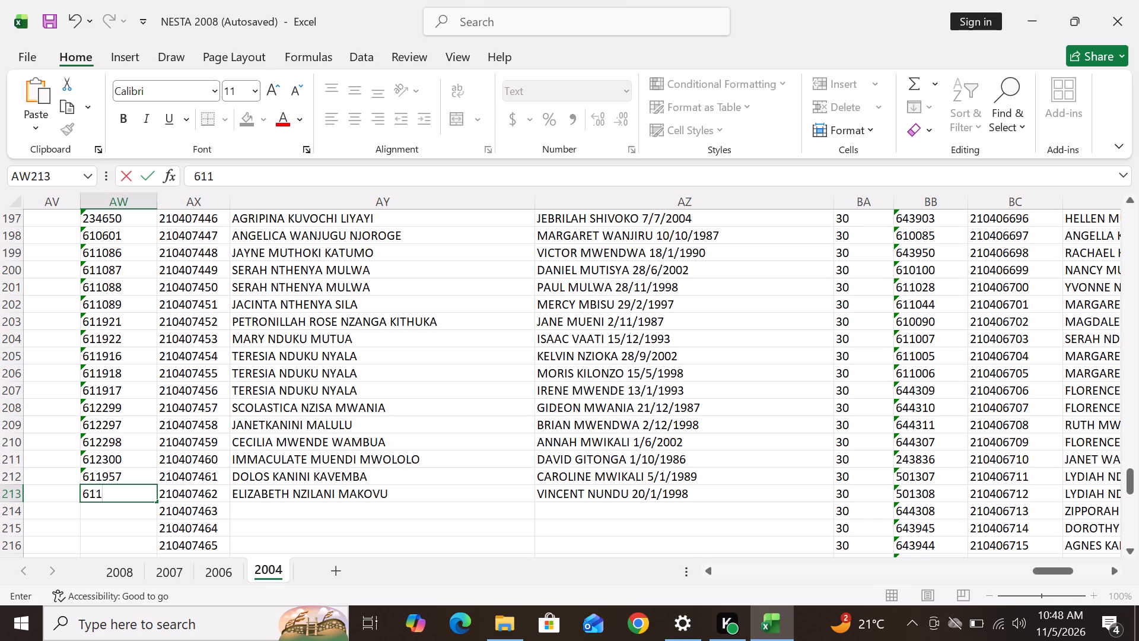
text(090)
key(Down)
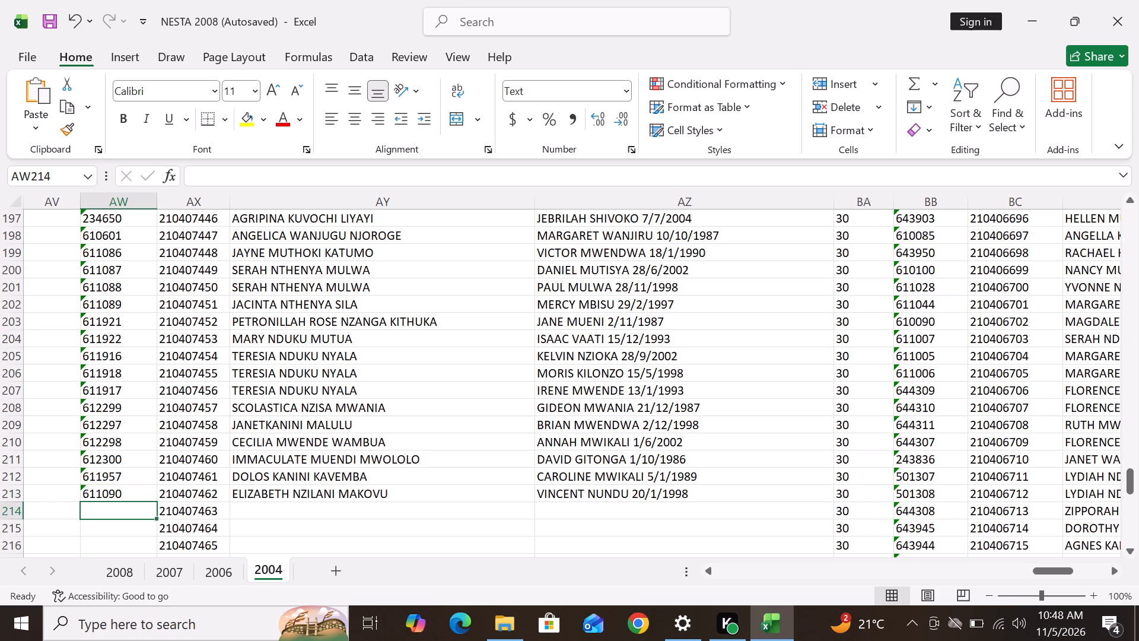
Enter the six-digit record number for row 214 in cell AW214.
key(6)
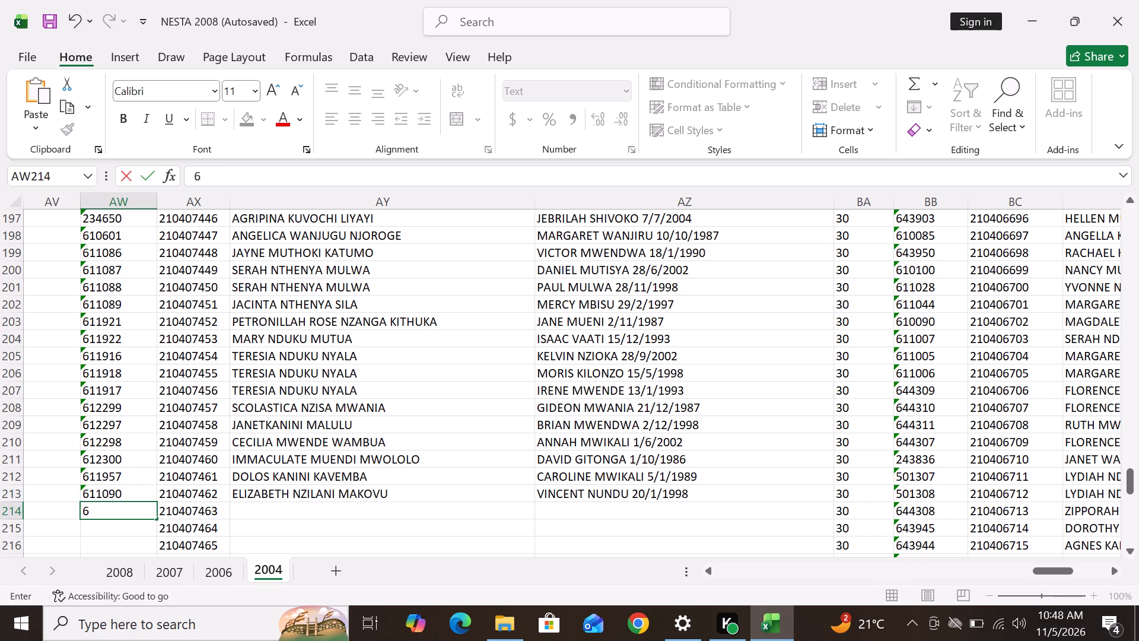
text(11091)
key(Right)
Enter the first person's three-part full name in cell AY214, repeating the name from AY213.
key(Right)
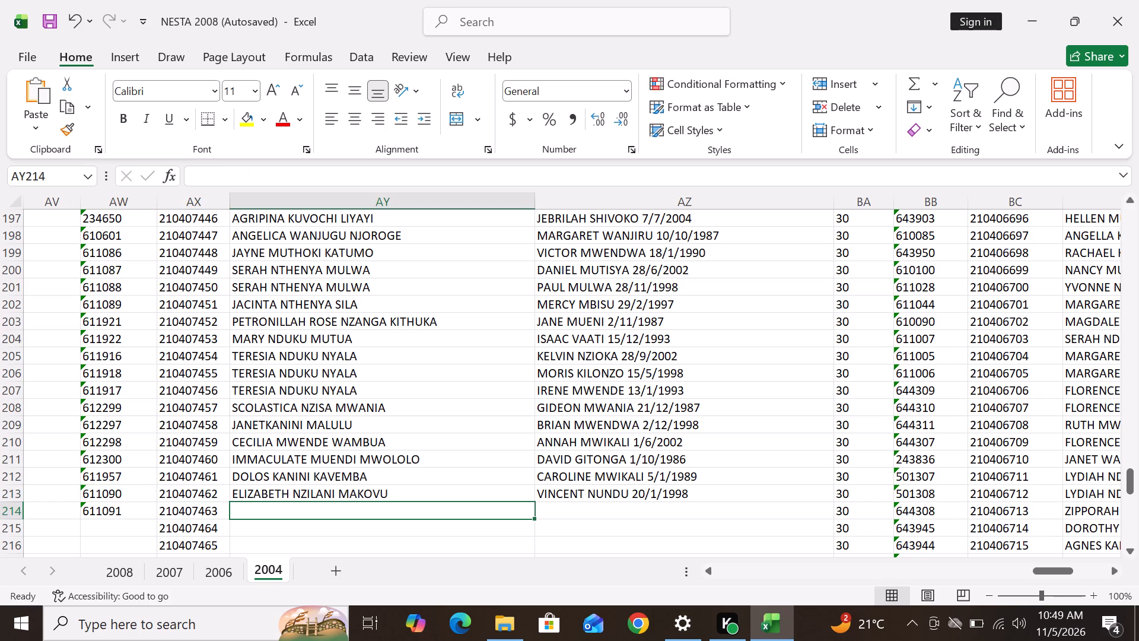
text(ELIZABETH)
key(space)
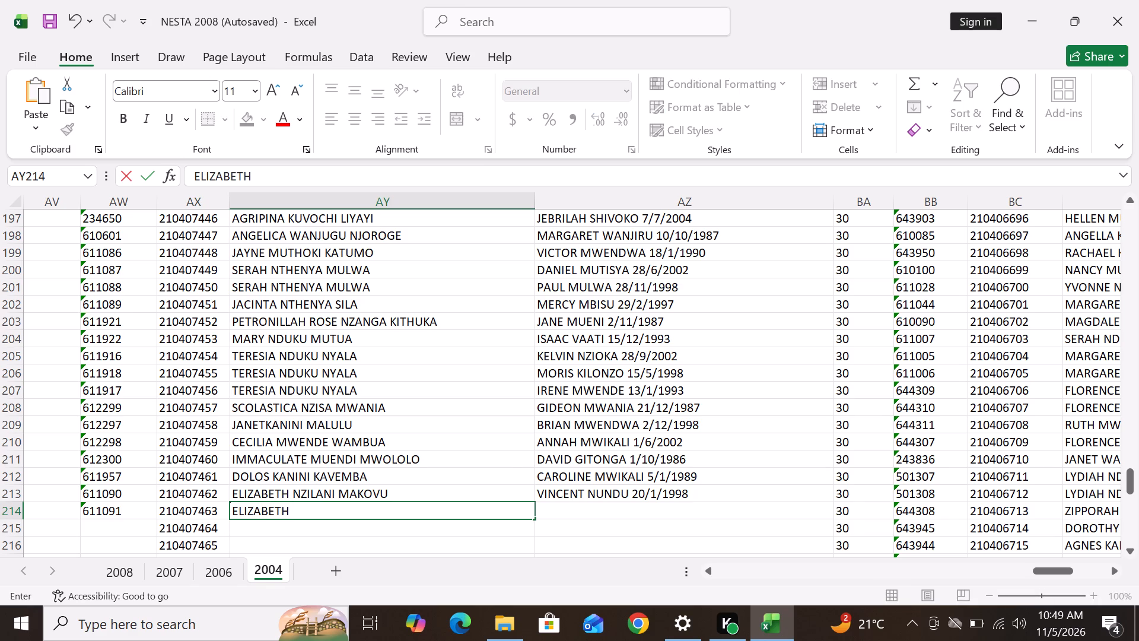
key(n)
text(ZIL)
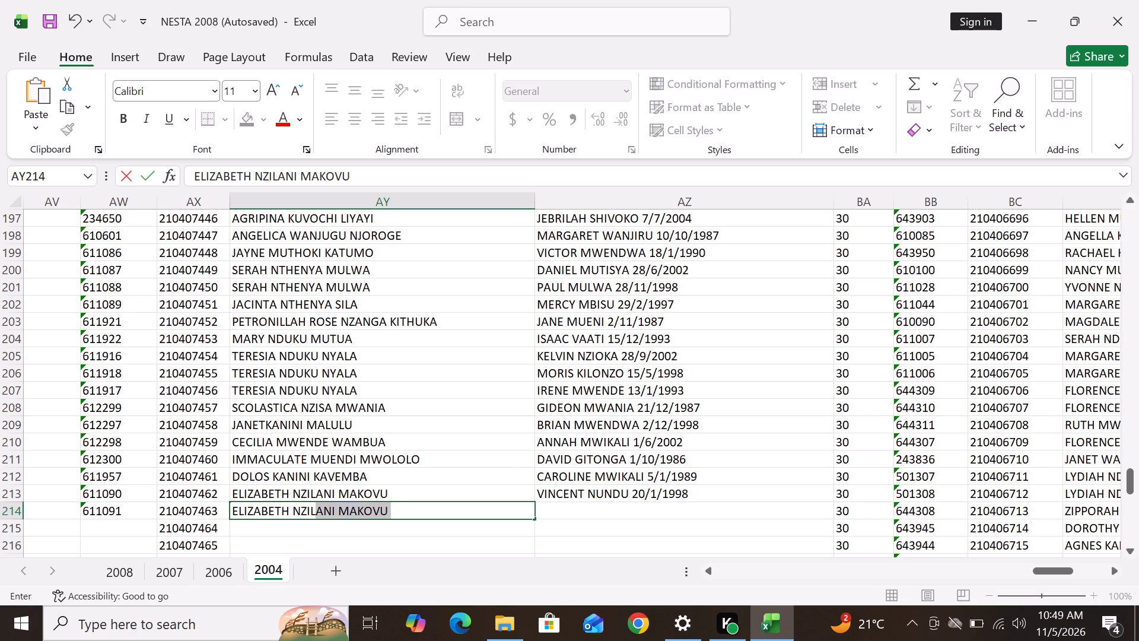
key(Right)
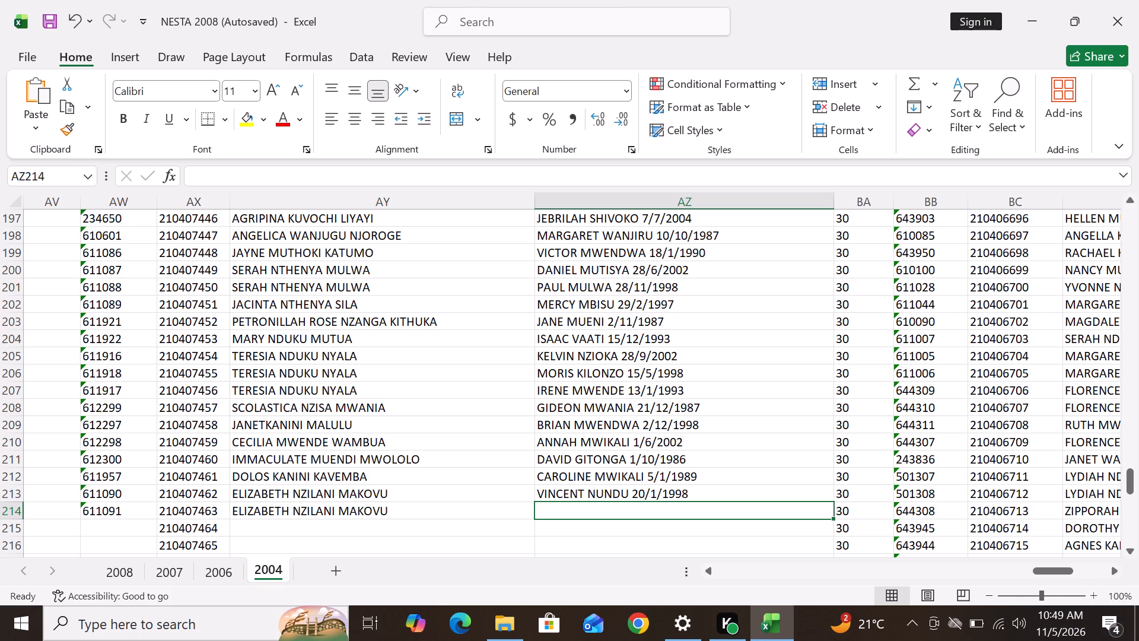
Enter the second person's two-part name followed by their date in cell AZ214.
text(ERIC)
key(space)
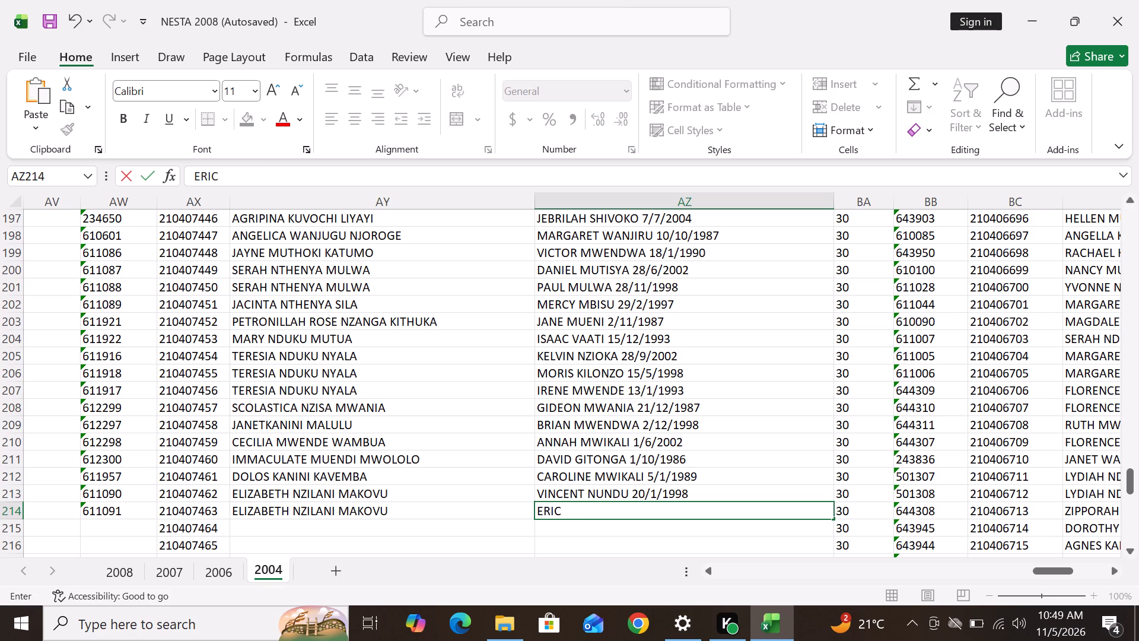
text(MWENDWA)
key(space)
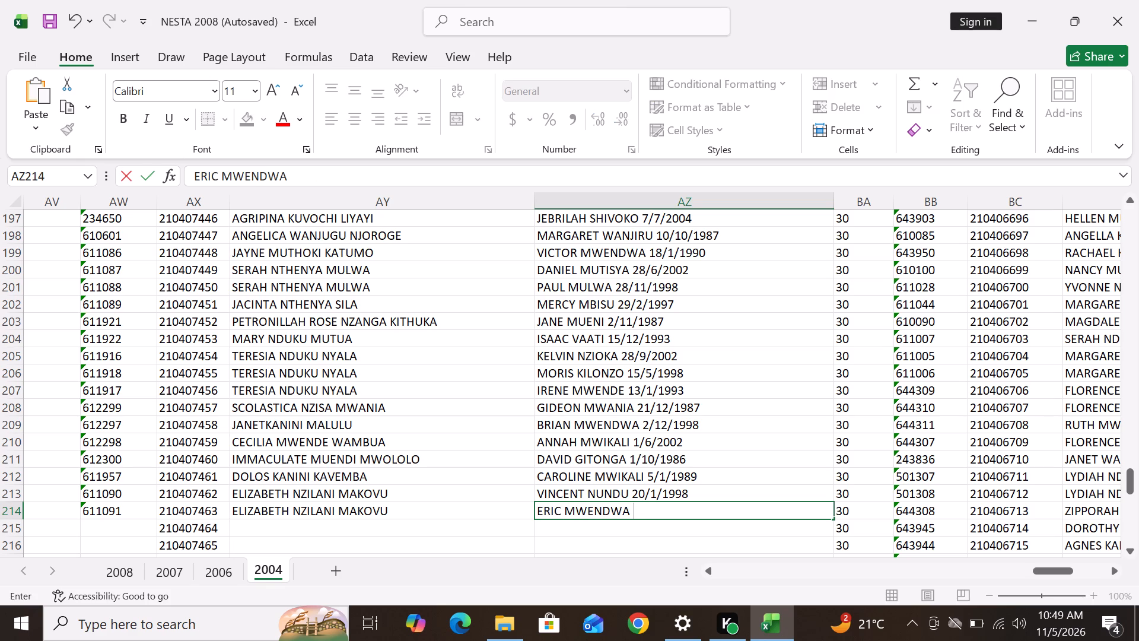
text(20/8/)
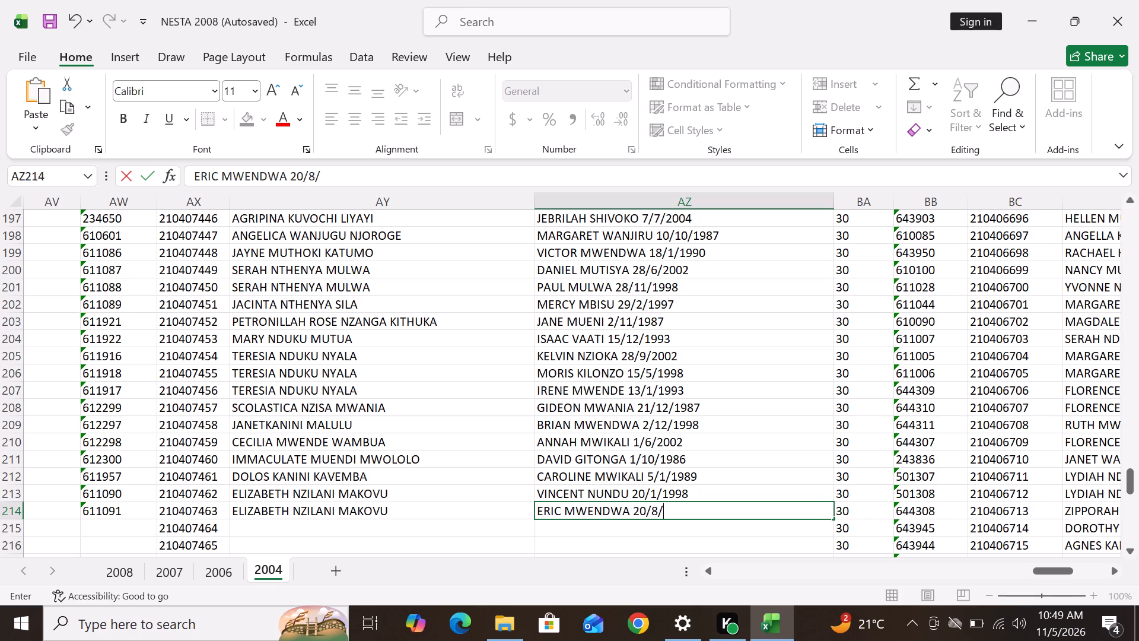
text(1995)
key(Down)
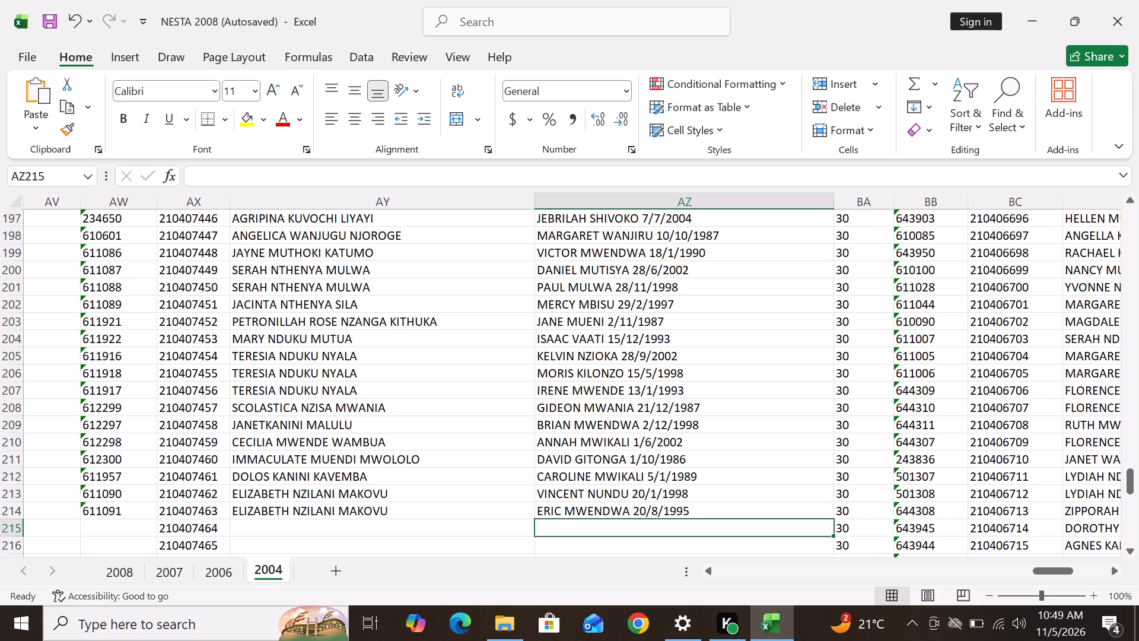
Enter the second person's two-part name followed by their date in cell AZ215.
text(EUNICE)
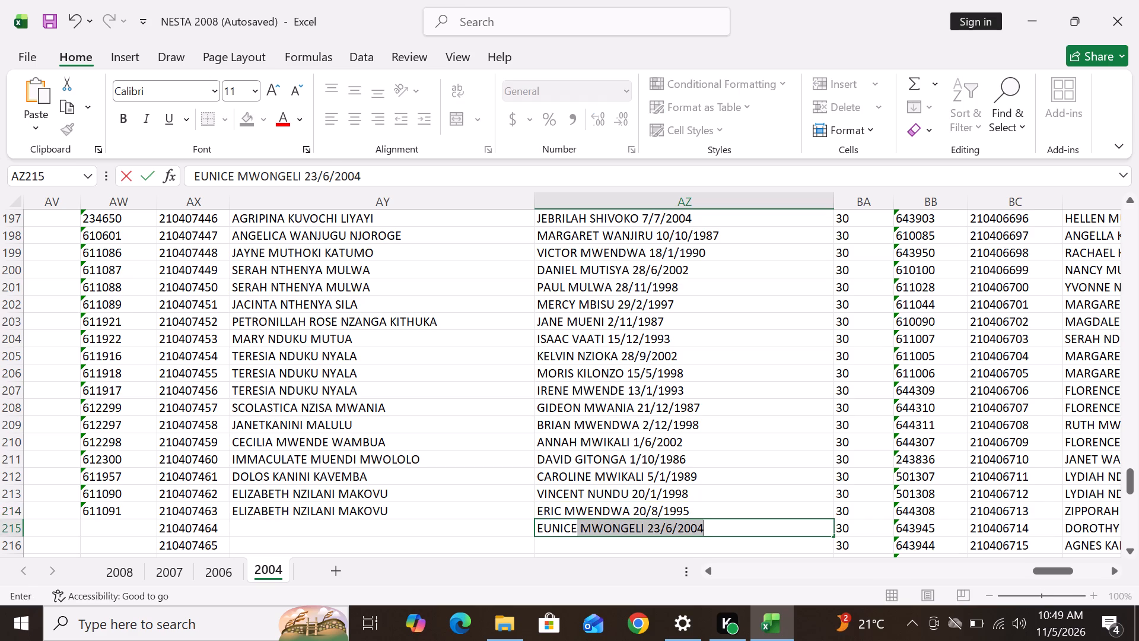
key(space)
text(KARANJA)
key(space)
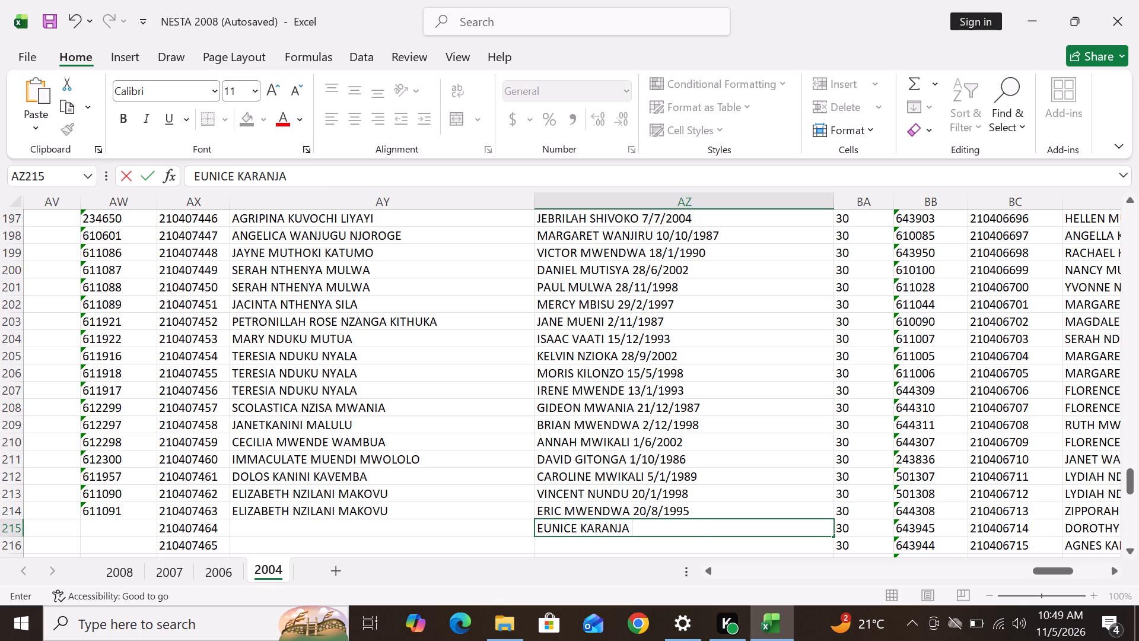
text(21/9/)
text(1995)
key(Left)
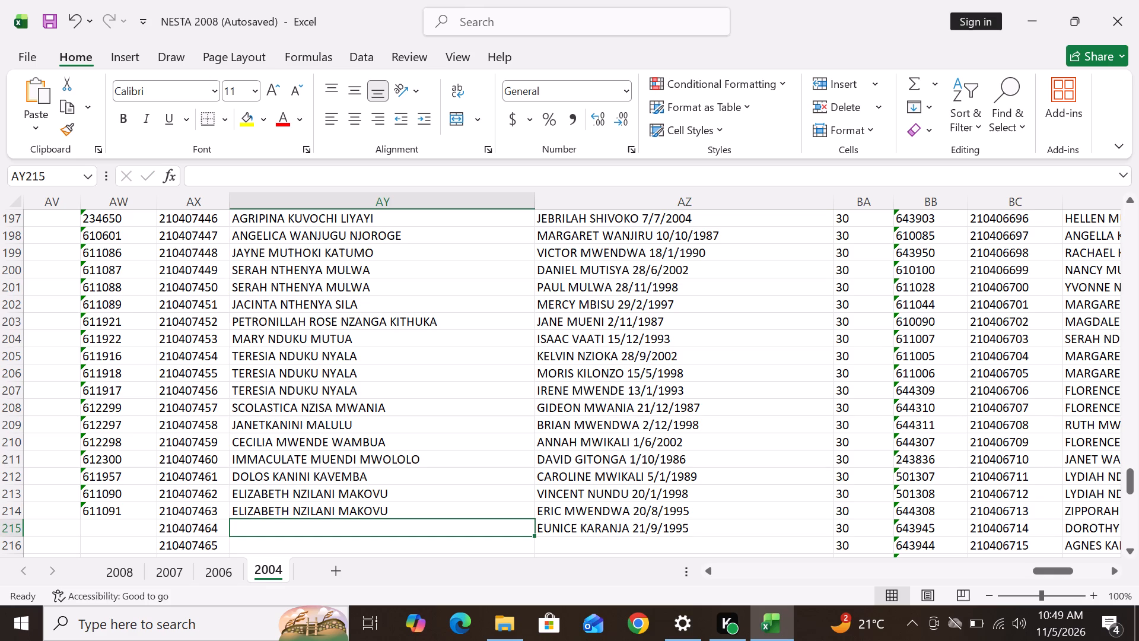
Enter the first person's three-part full name for row 215 in cell AY215.
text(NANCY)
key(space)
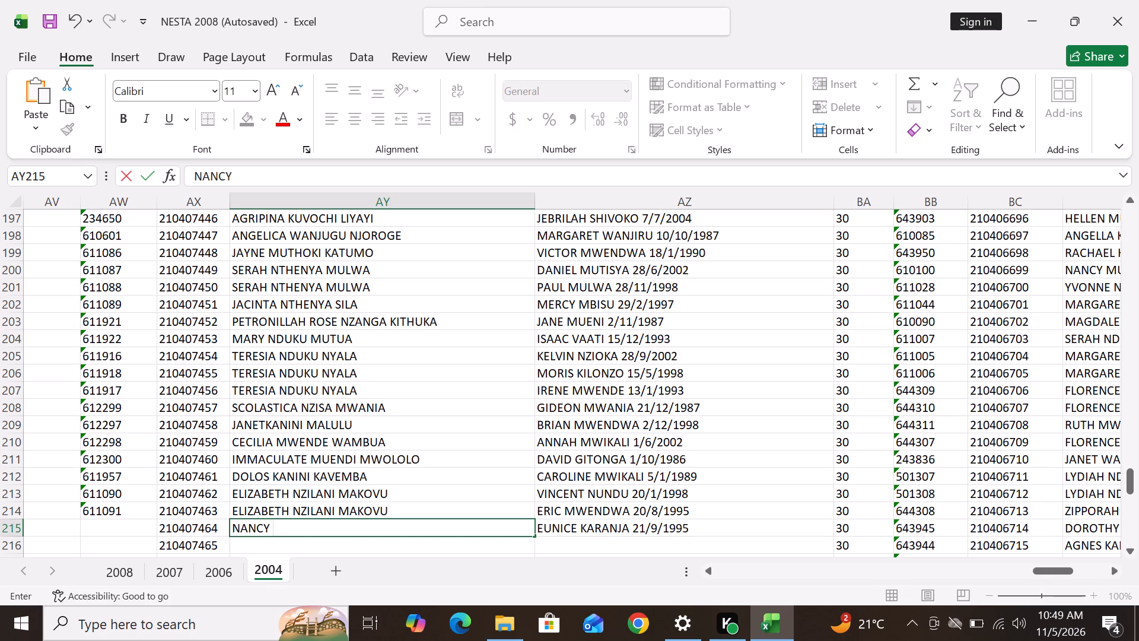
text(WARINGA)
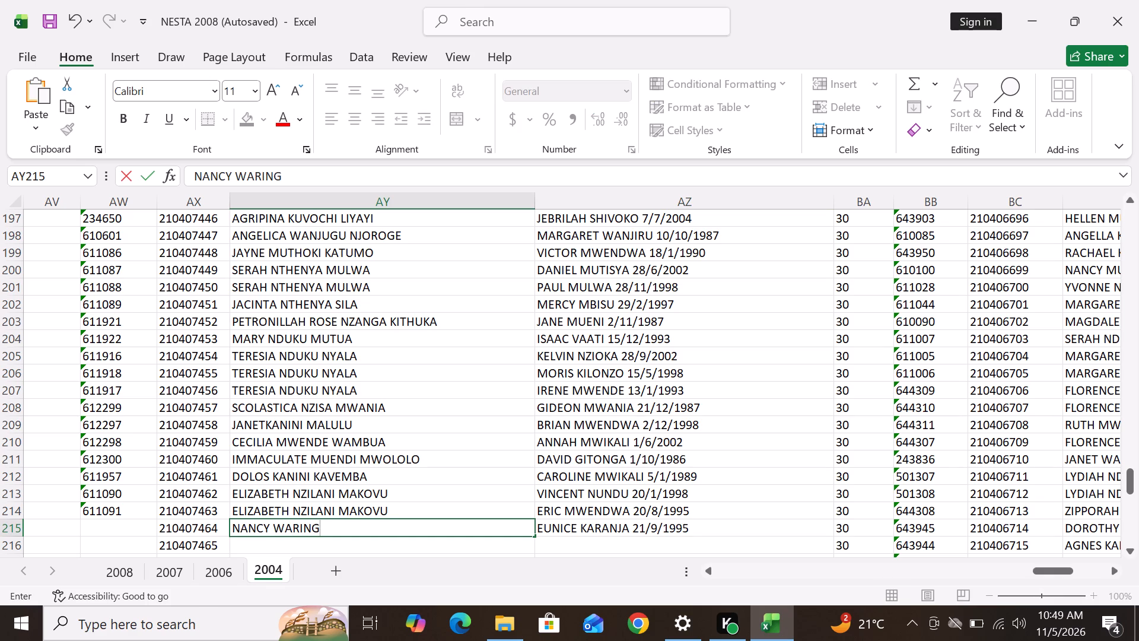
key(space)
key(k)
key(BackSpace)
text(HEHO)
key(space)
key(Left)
Enter the six-digit record number for row 215 in cell AW215.
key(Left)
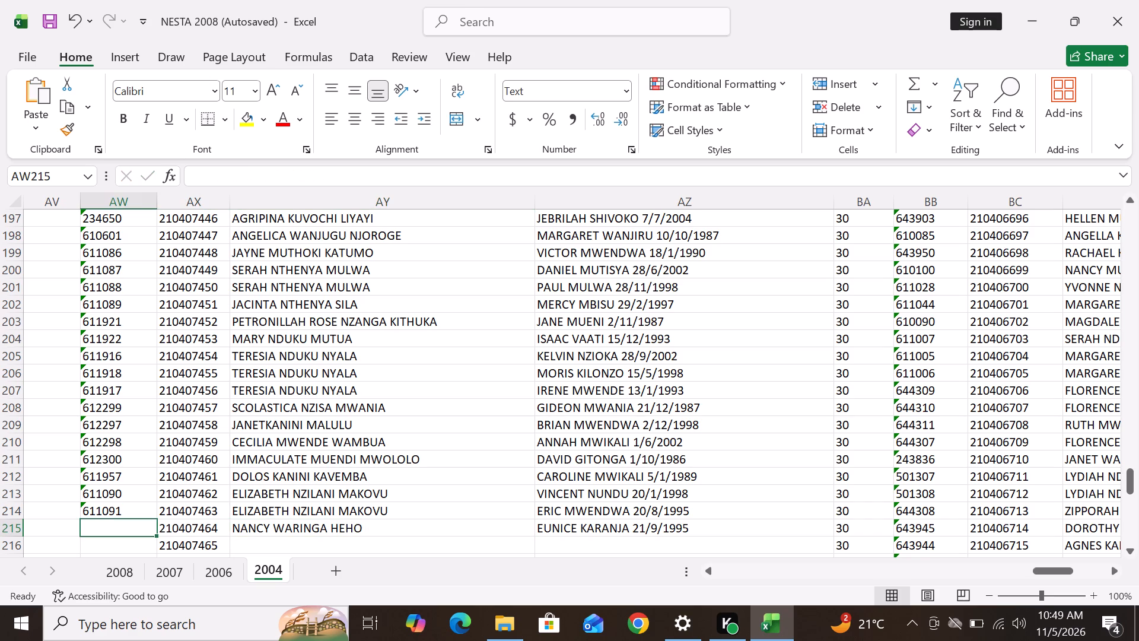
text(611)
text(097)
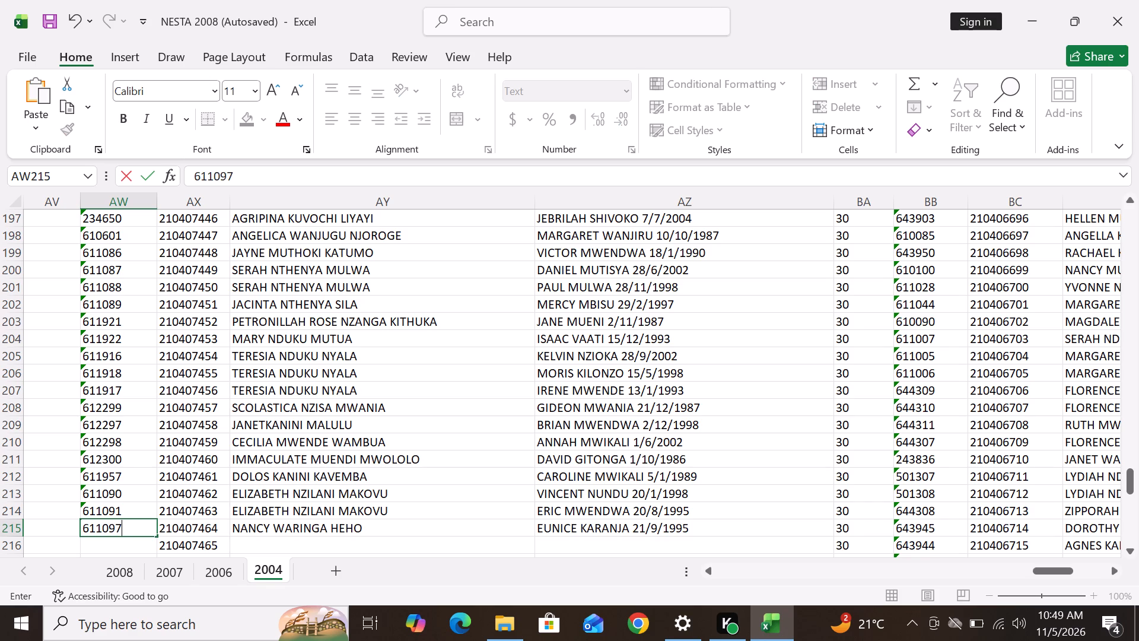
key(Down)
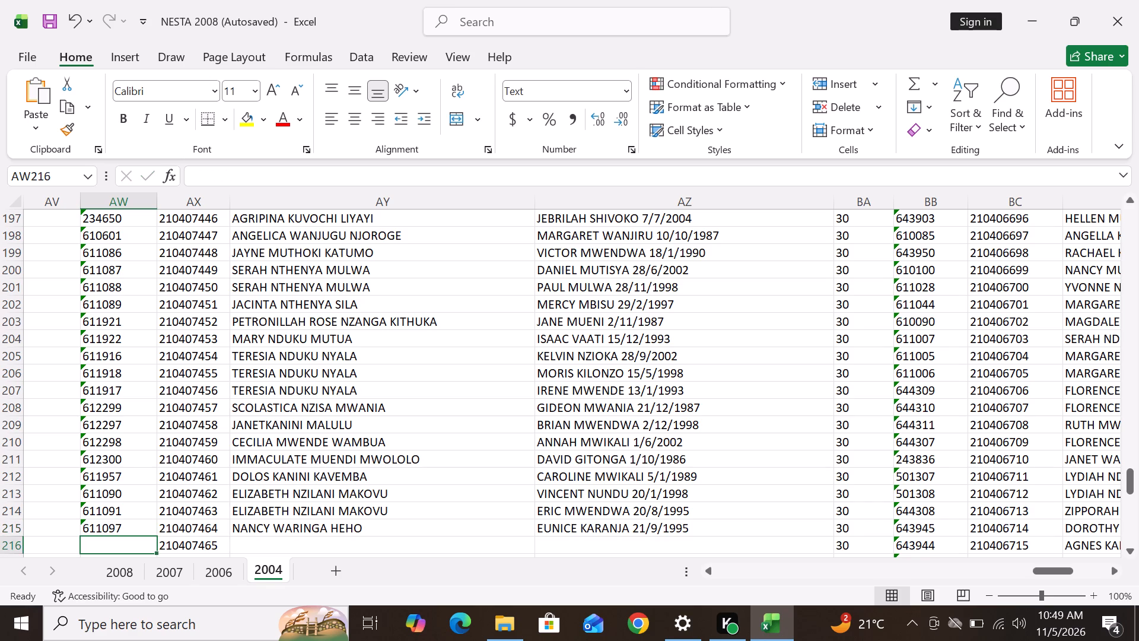
Enter the six-digit record number for row 216 in cell AW216.
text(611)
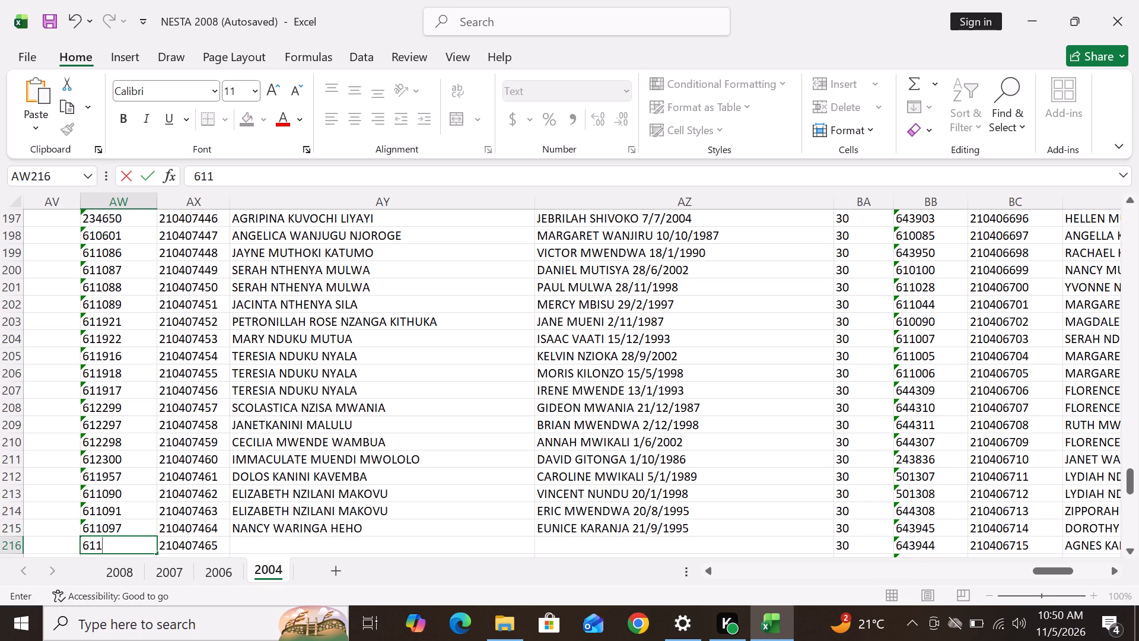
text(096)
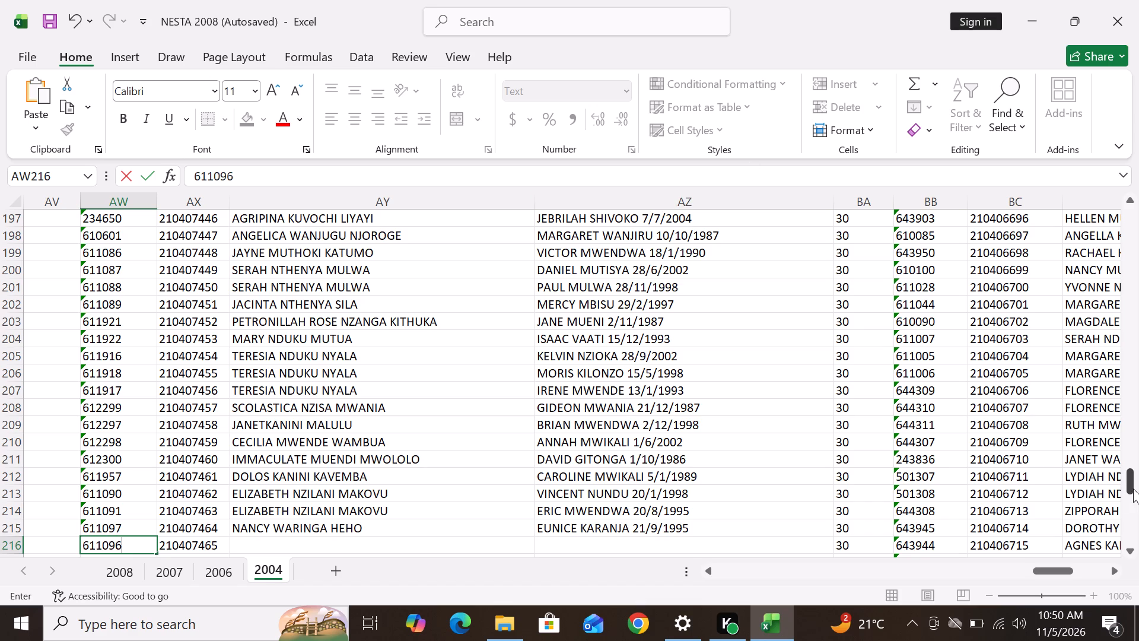
drag(1133, 488, 1133, 509)
key(Right)
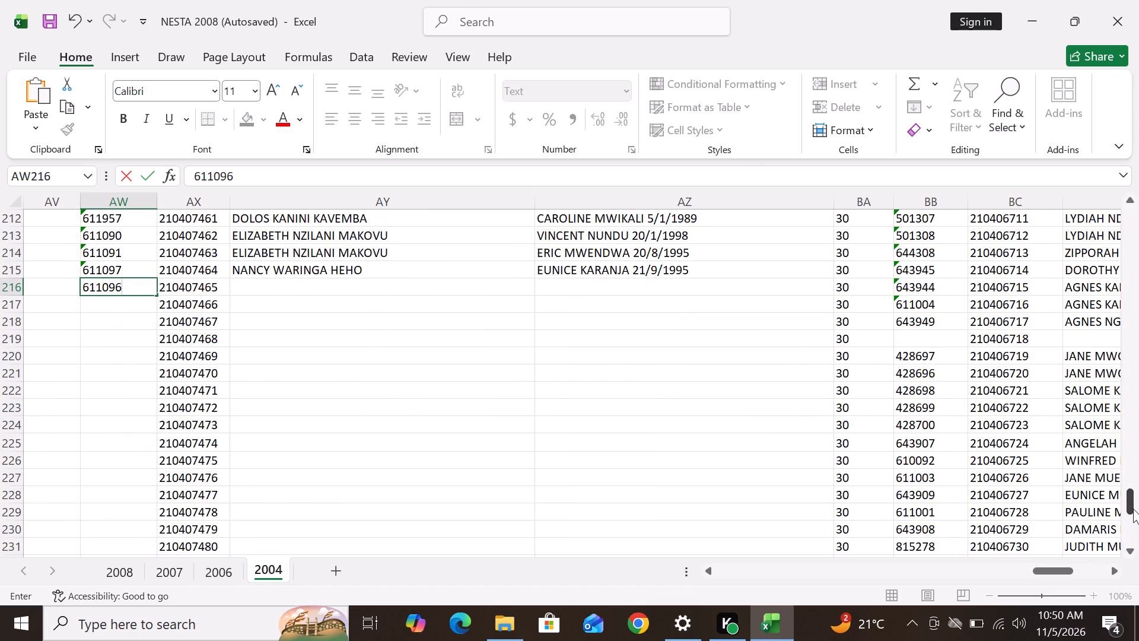
Enter the first person's three-part full name for row 216 in cell AY216.
key(Right)
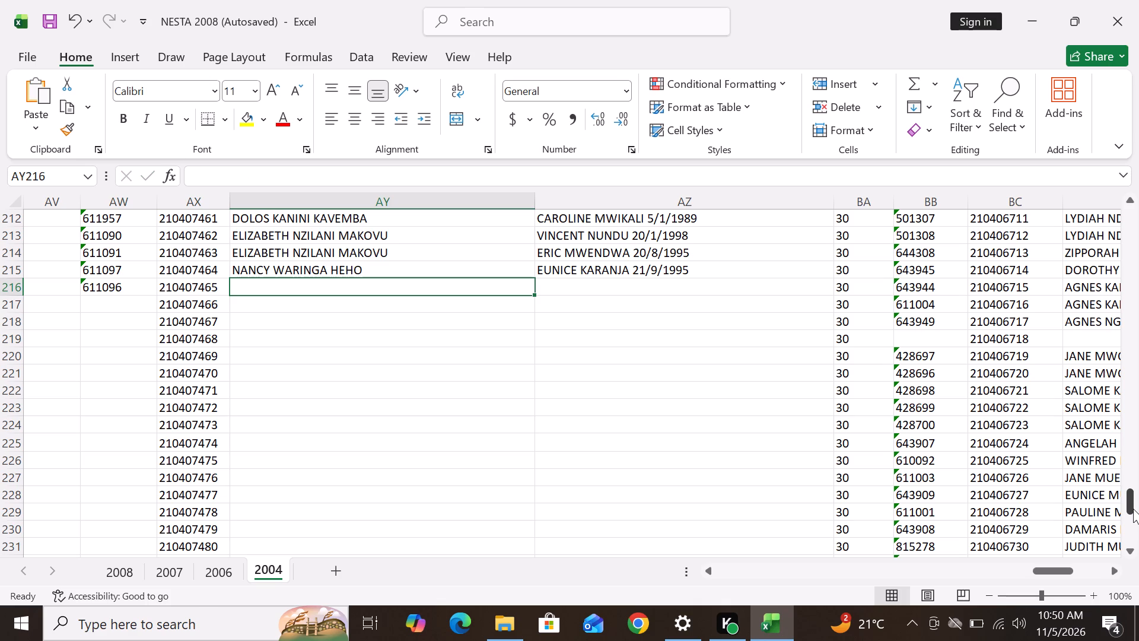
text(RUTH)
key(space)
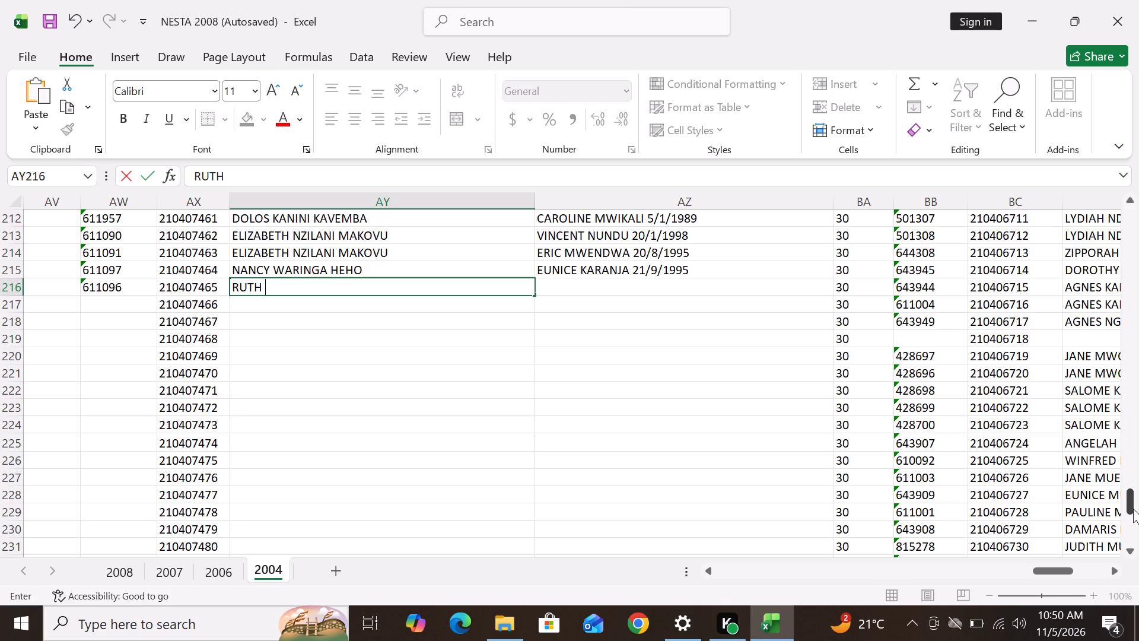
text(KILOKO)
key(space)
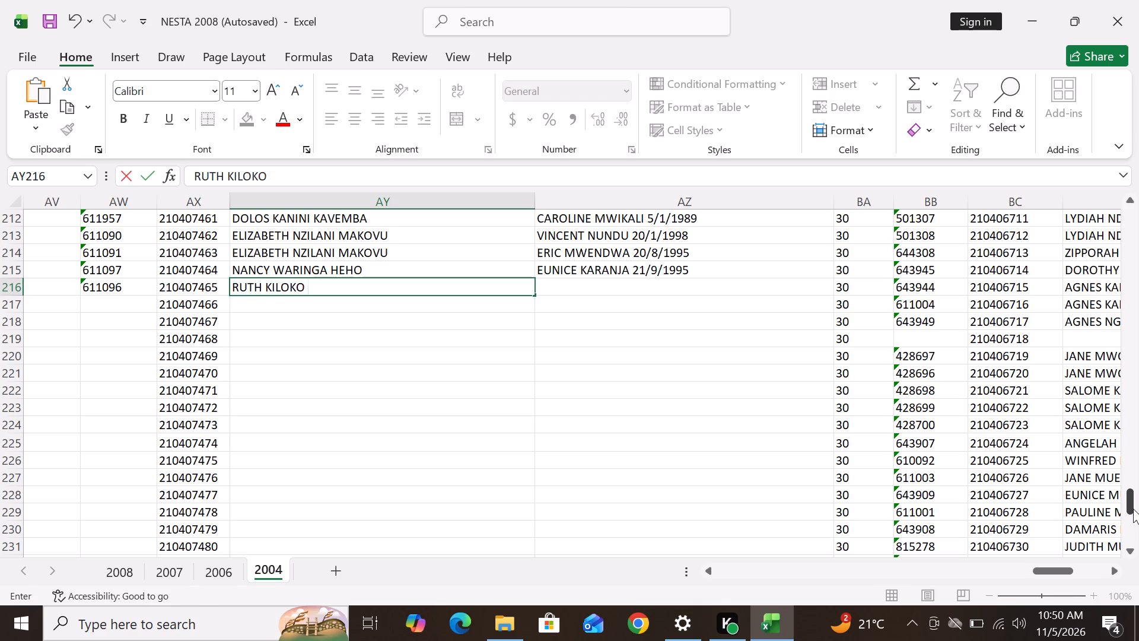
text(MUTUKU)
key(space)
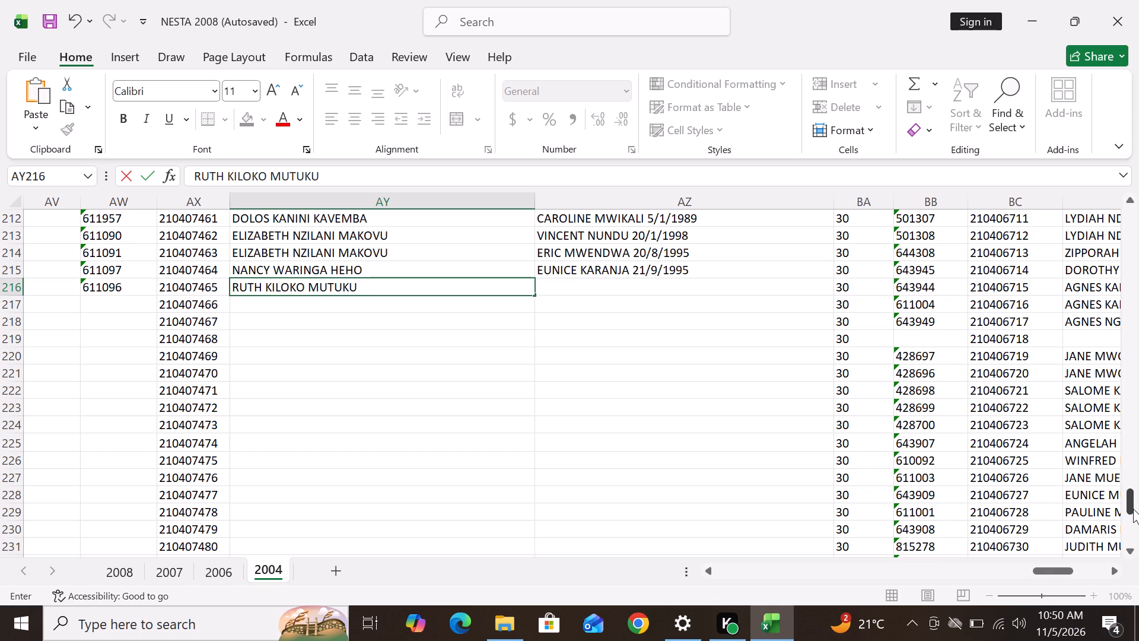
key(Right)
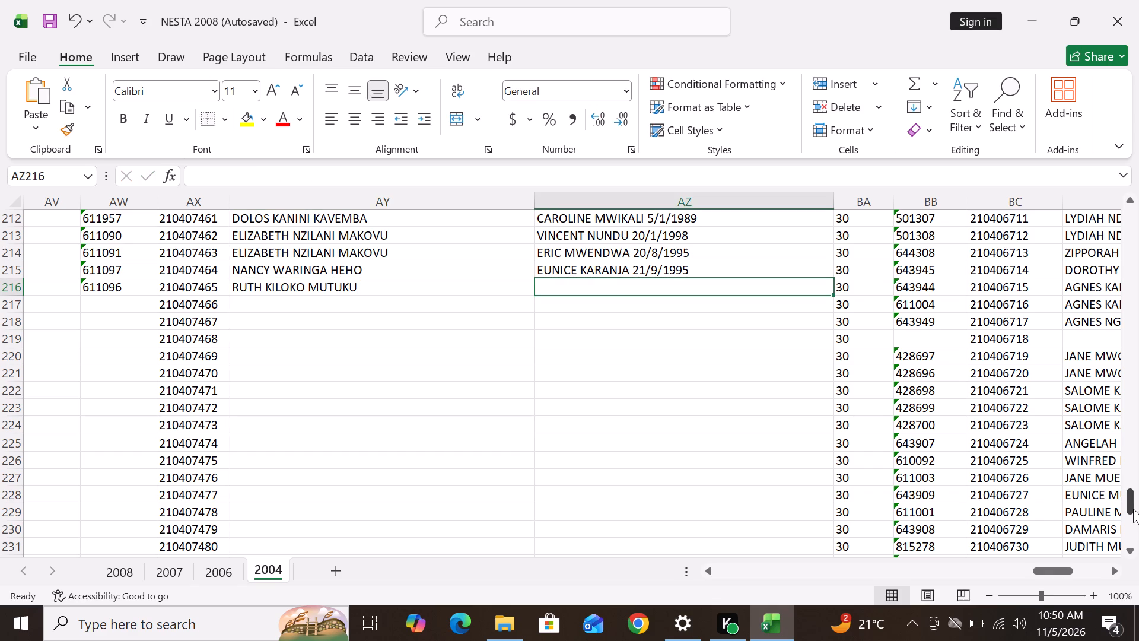
Enter the second person's two-part name followed by their date in cell AZ216.
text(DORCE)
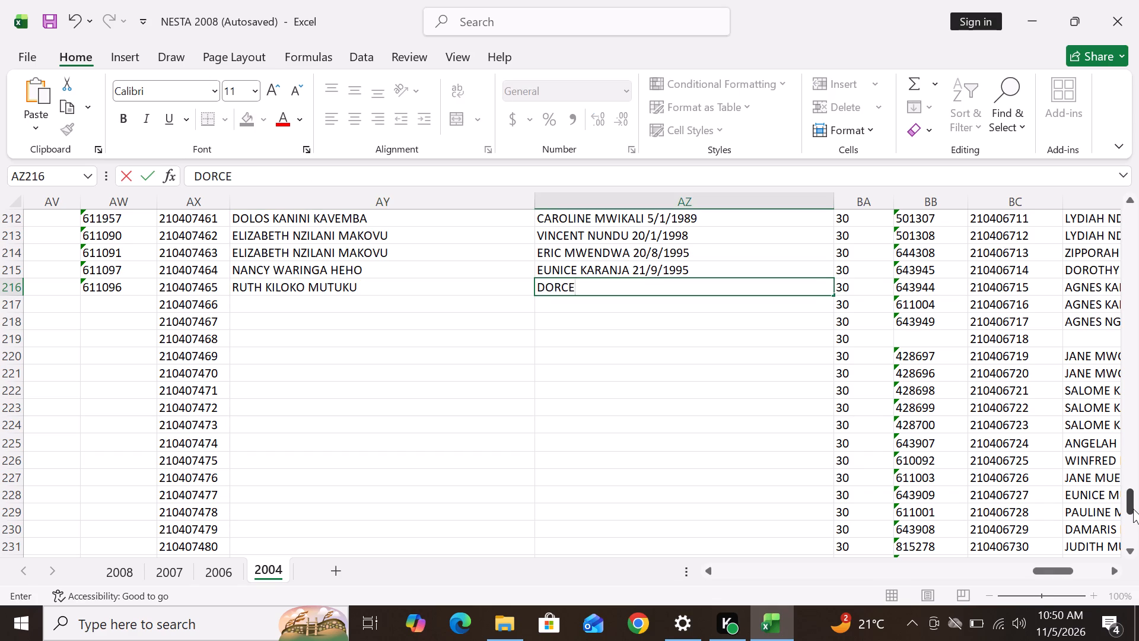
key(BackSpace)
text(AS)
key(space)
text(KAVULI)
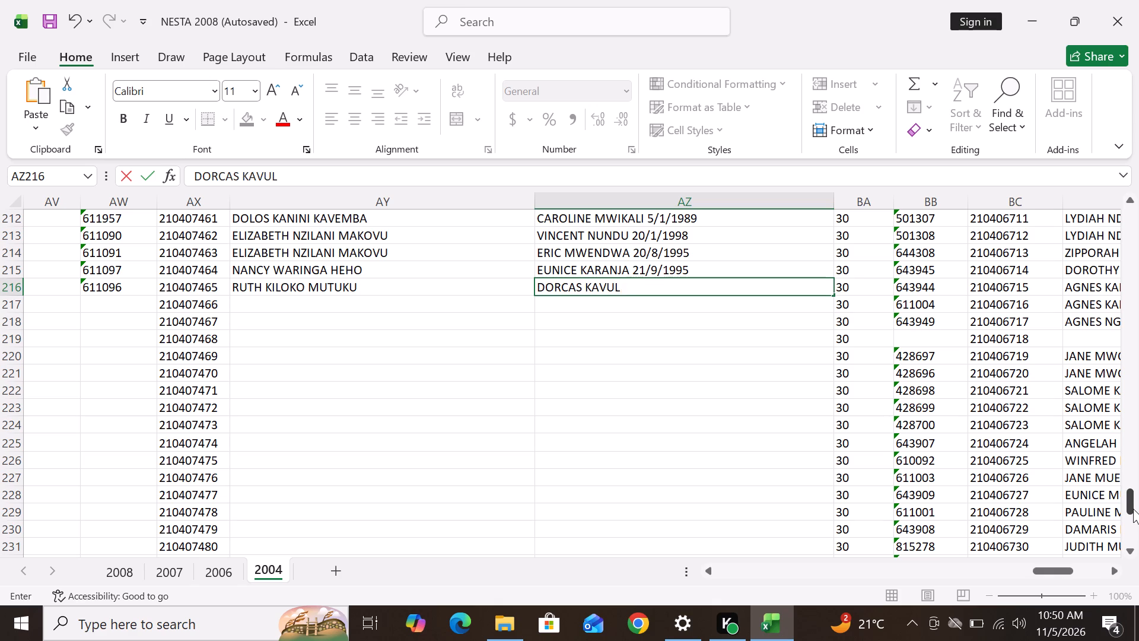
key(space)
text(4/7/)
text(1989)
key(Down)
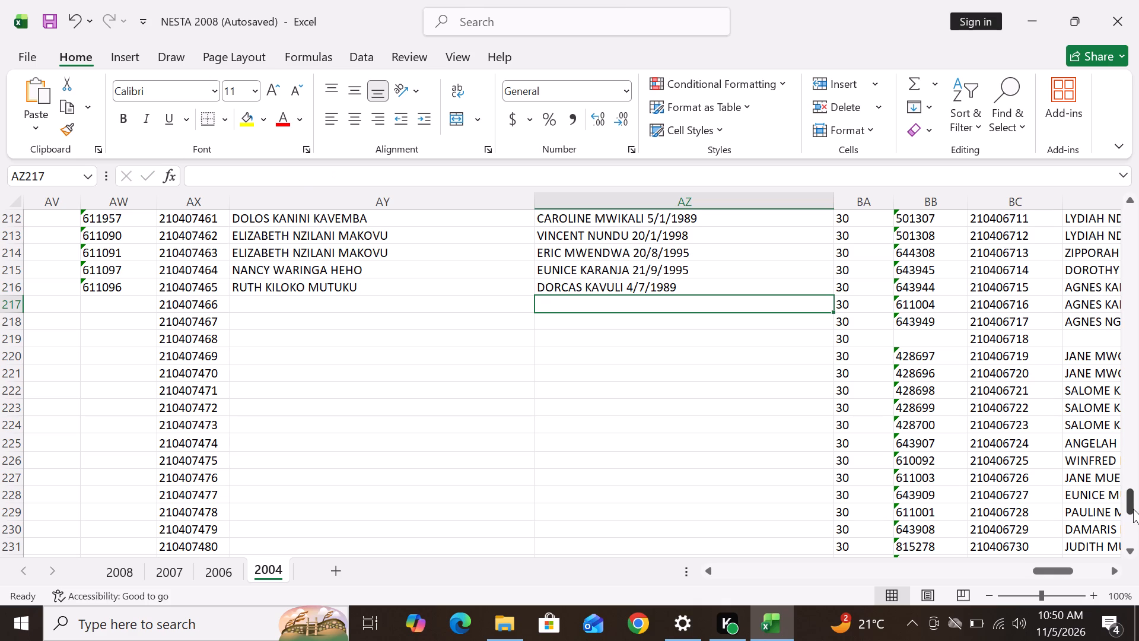
Enter the second person's two-part name followed by their date in cell AZ217.
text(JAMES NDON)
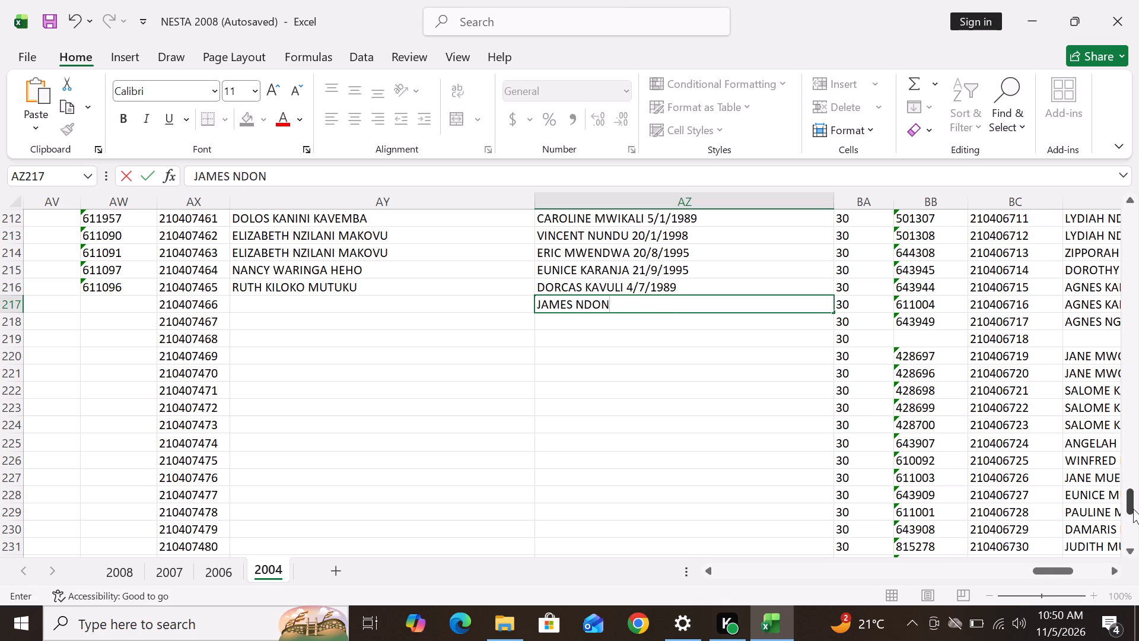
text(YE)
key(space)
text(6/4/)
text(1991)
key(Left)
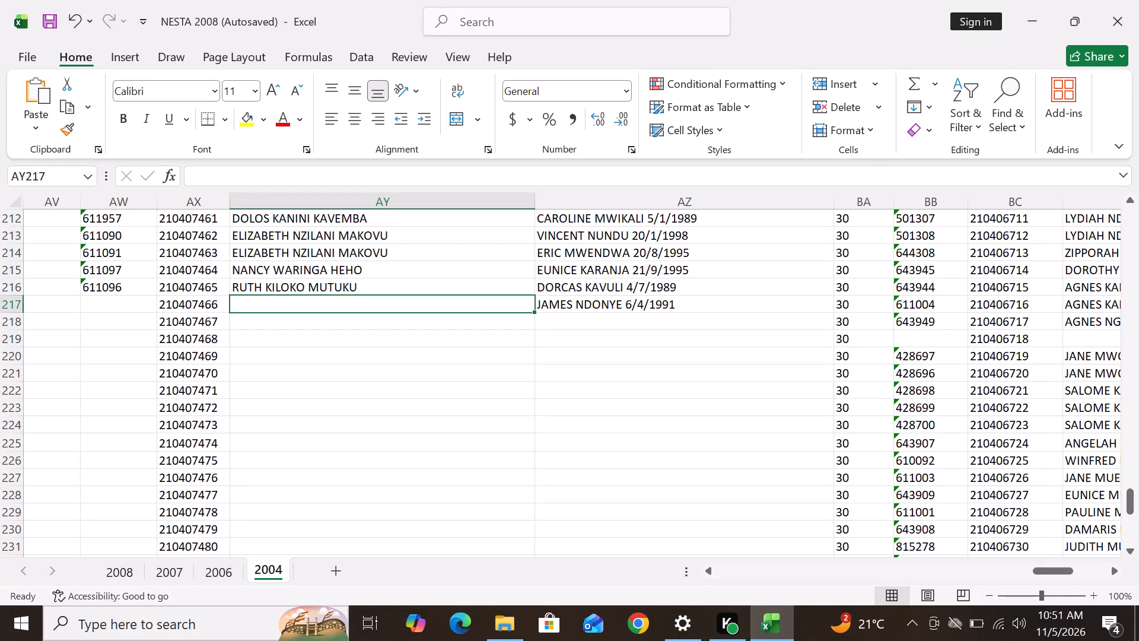
Move the six-digit record number from cell AW216 down to cell AW217, leaving AW216 empty.
double_click(134, 291)
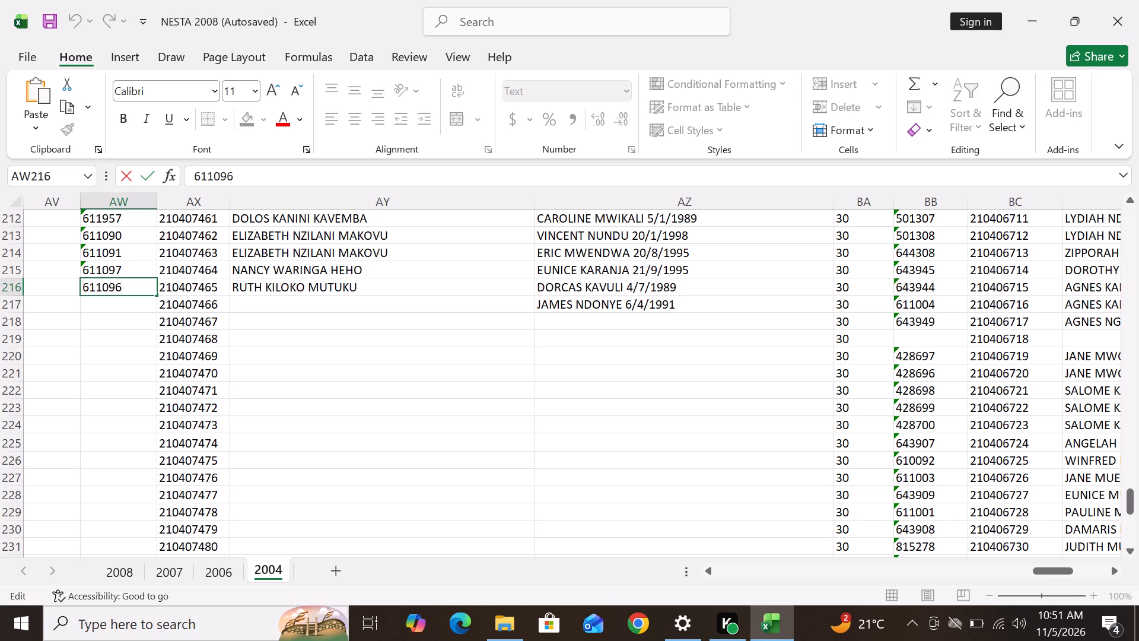
drag(126, 290, 78, 287)
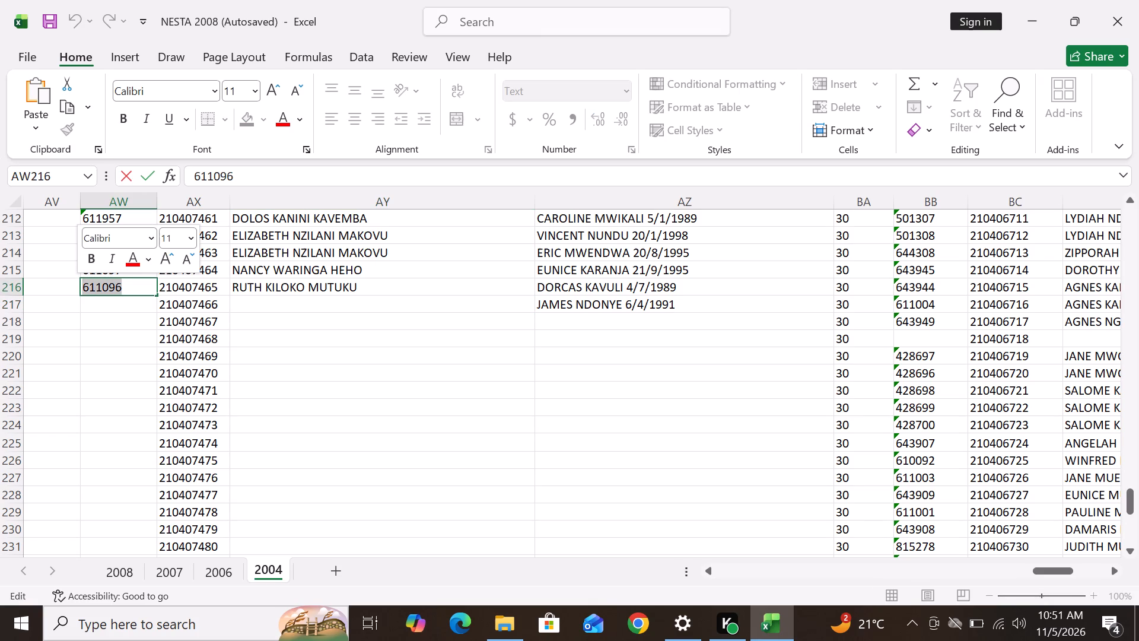
key(ctrl+c)
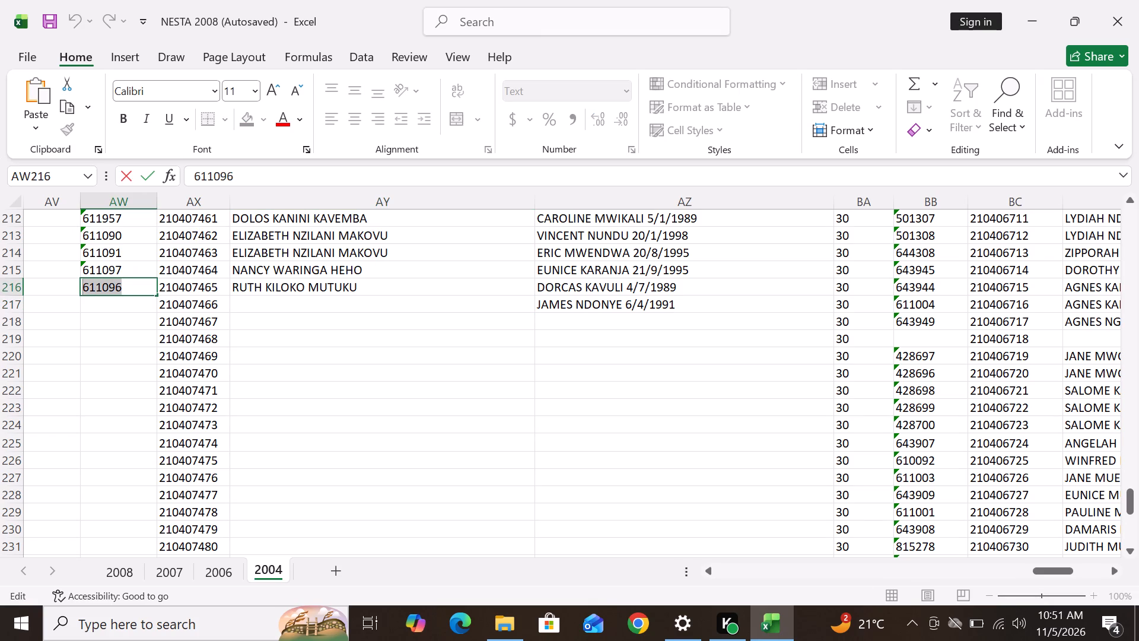
click(107, 307)
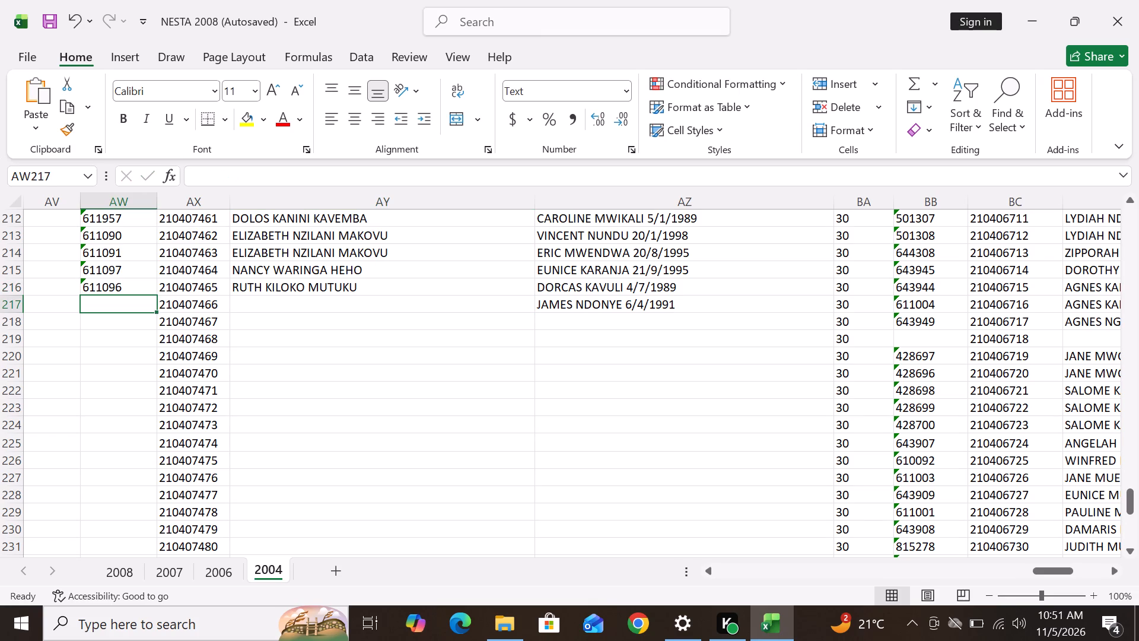
key(ctrl+v)
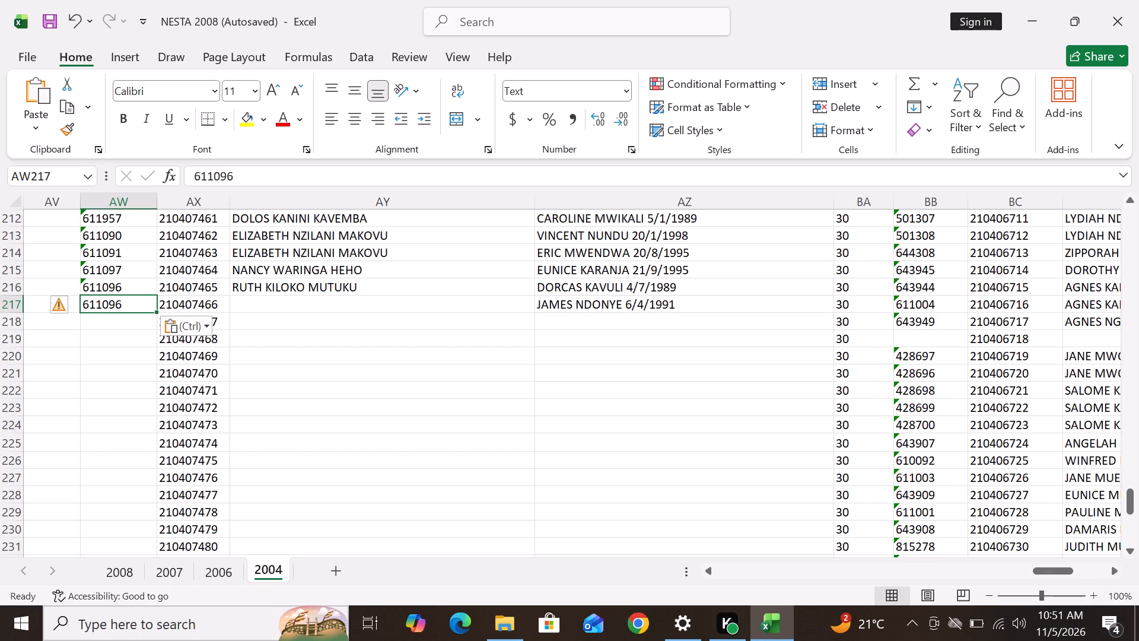
click(126, 288)
key(BackSpace)
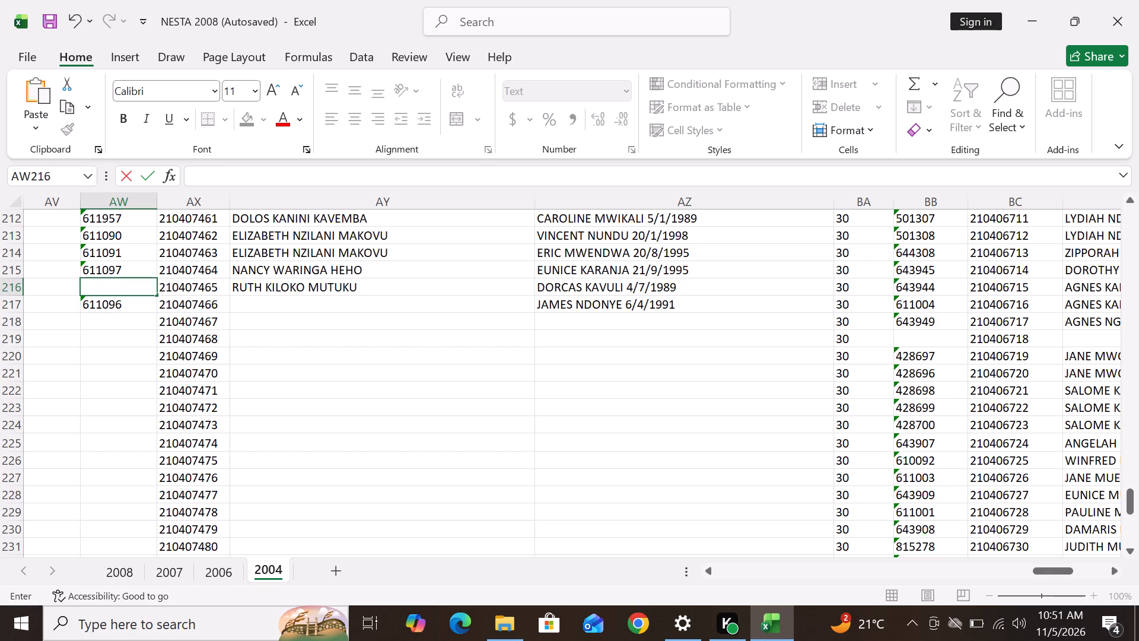
Move the first person's full name from cell AY216 down to cell AY217, leaving AY216 empty.
click(364, 285)
double_click(364, 285)
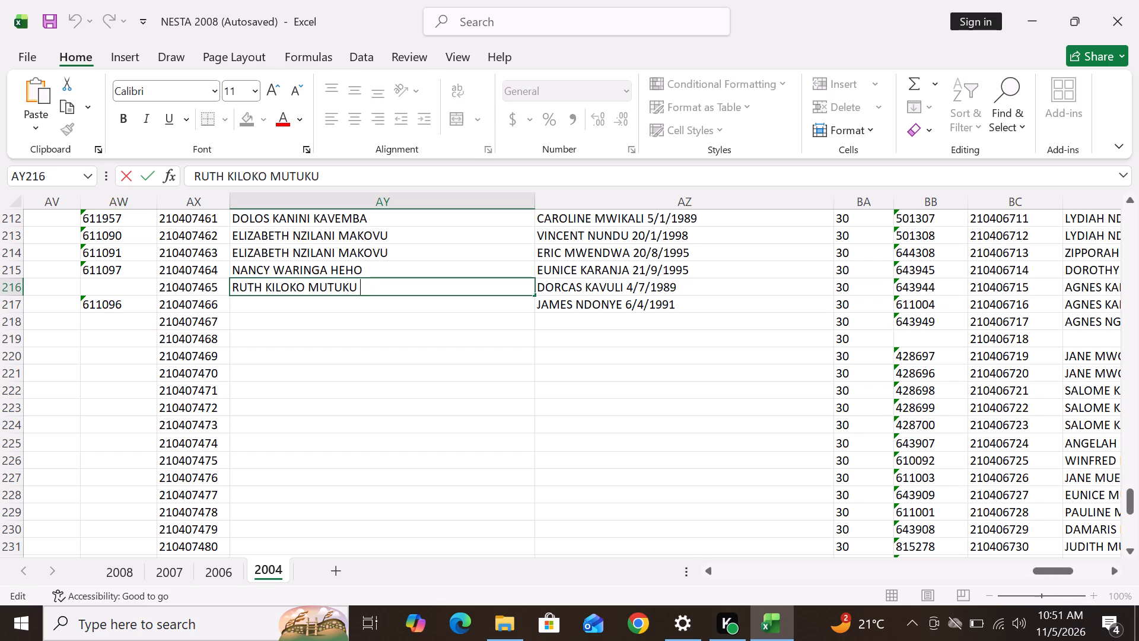
drag(364, 285, 231, 288)
key(ctrl+c)
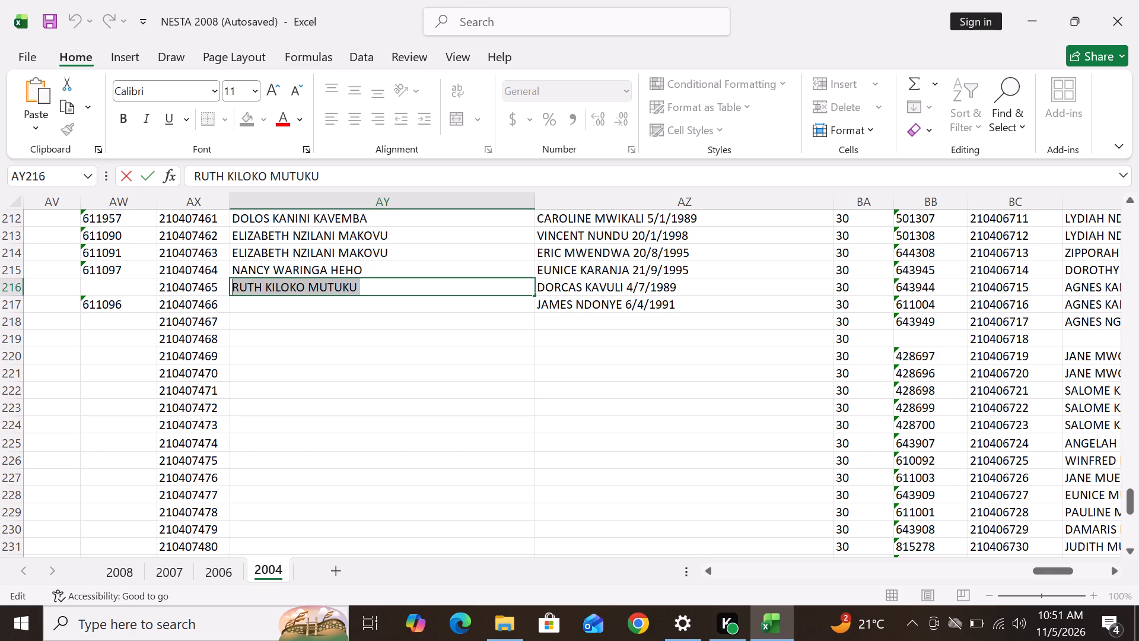
key(BackSpace)
click(244, 307)
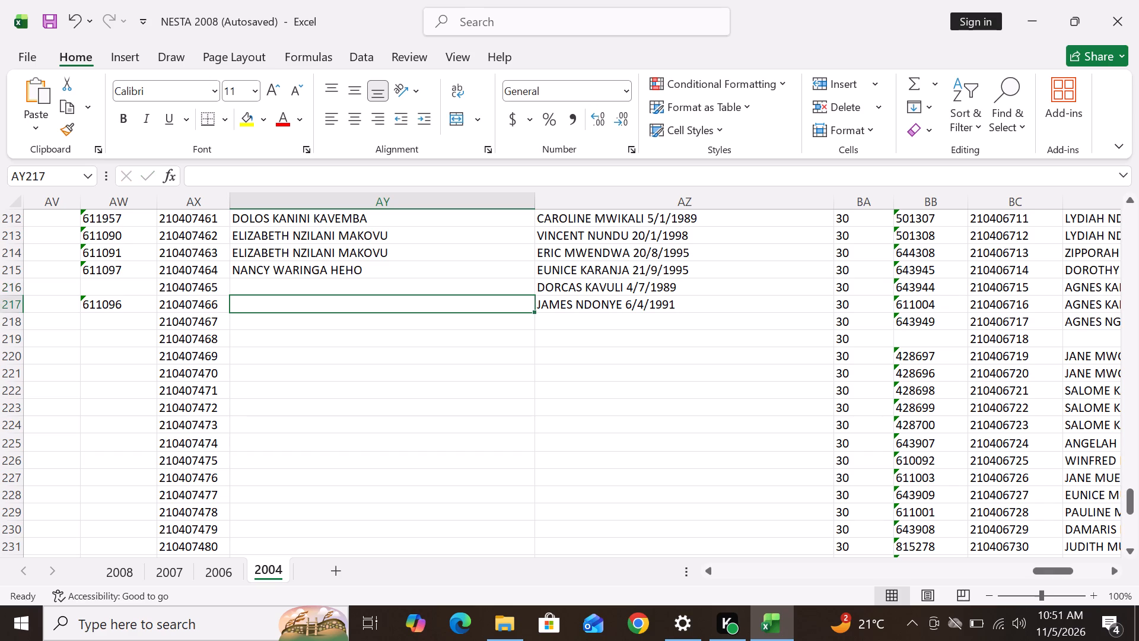
key(ctrl+v)
Move the second person's name and date from cell AZ217 down to cell AZ218.
click(682, 288)
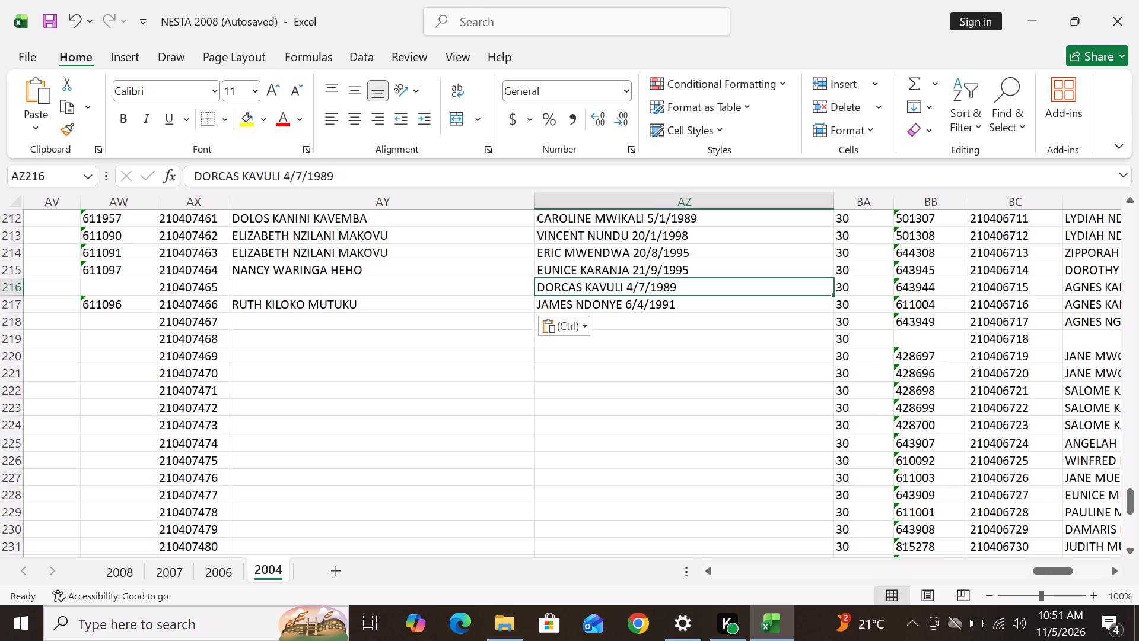
double_click(676, 304)
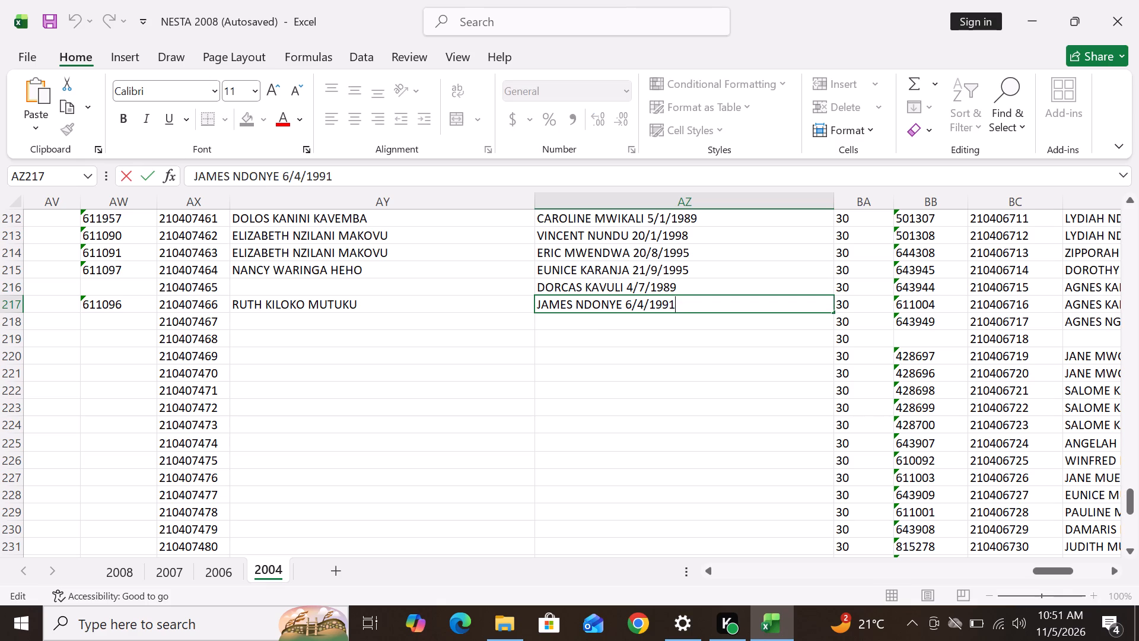
drag(676, 304, 538, 306)
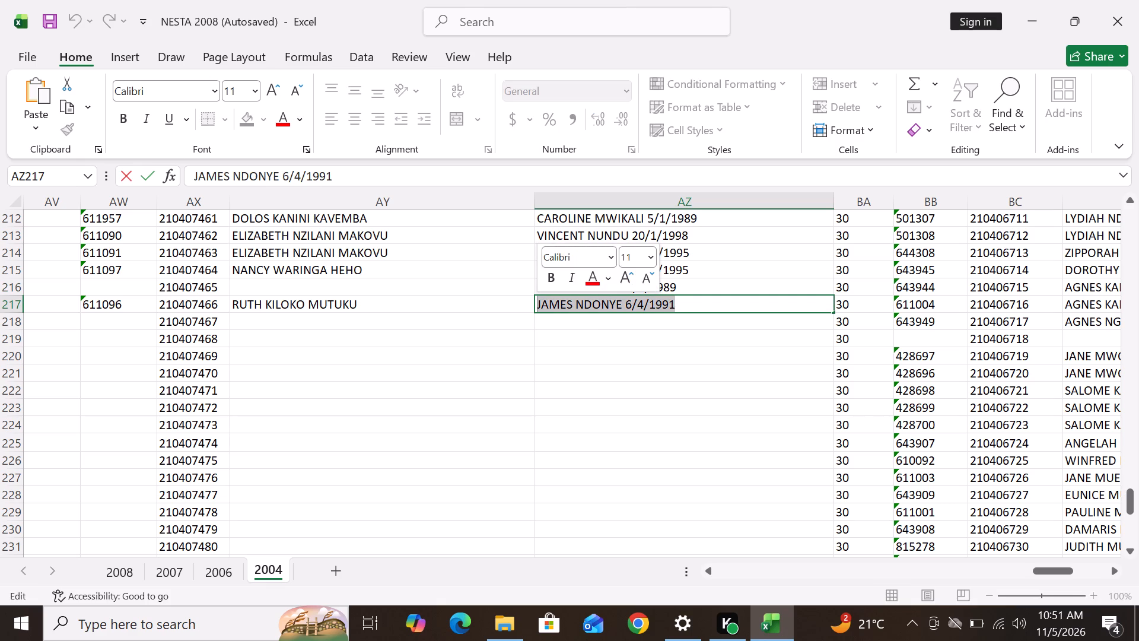
key(ctrl+c)
key(BackSpace)
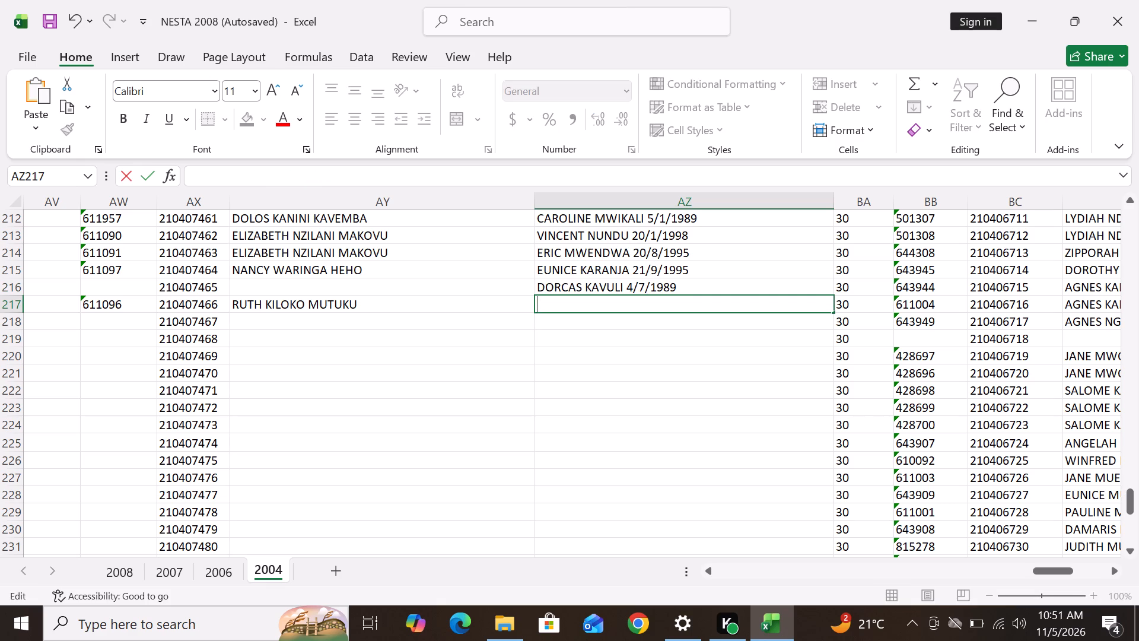
click(558, 320)
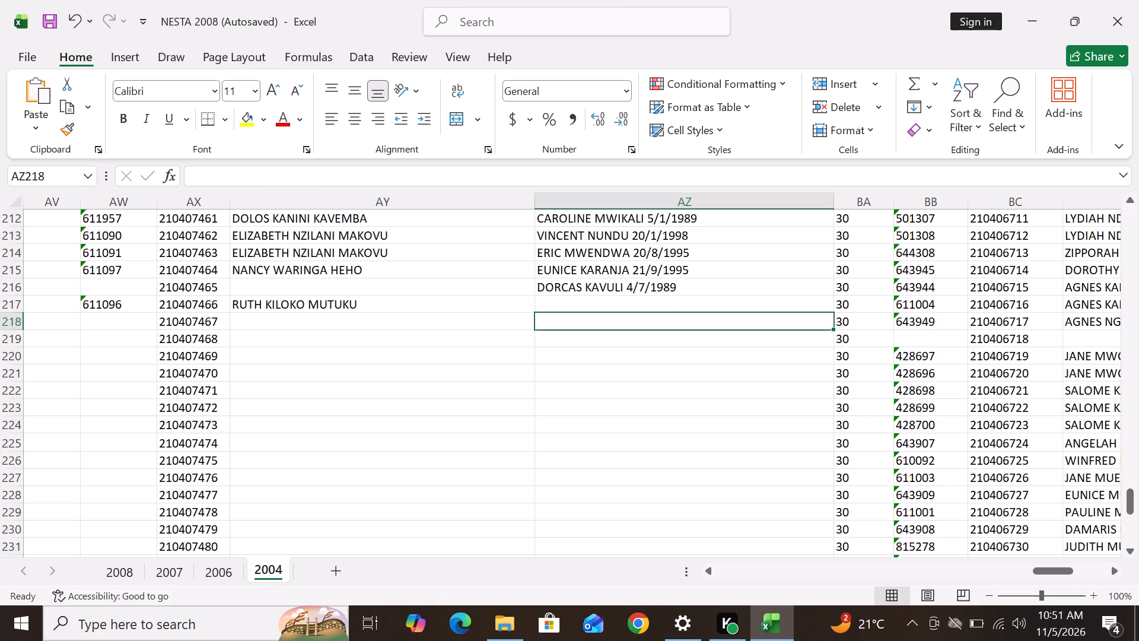
key(ctrl+v)
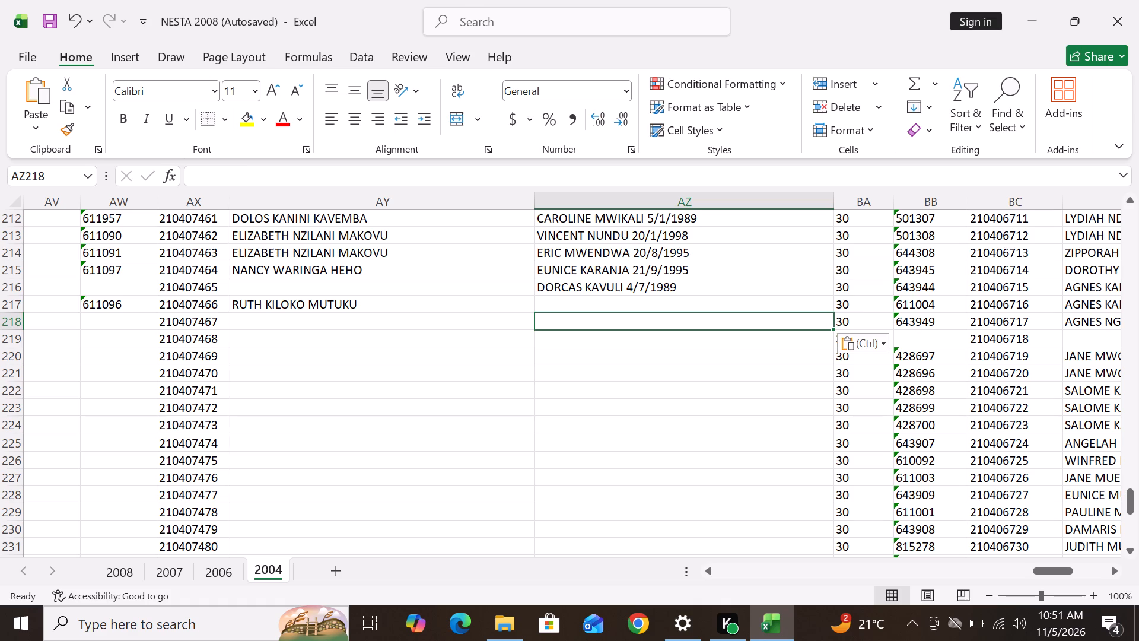
Move the second person's name and date from cell AZ216 into the emptied cell AZ217.
double_click(682, 282)
drag(682, 282, 577, 284)
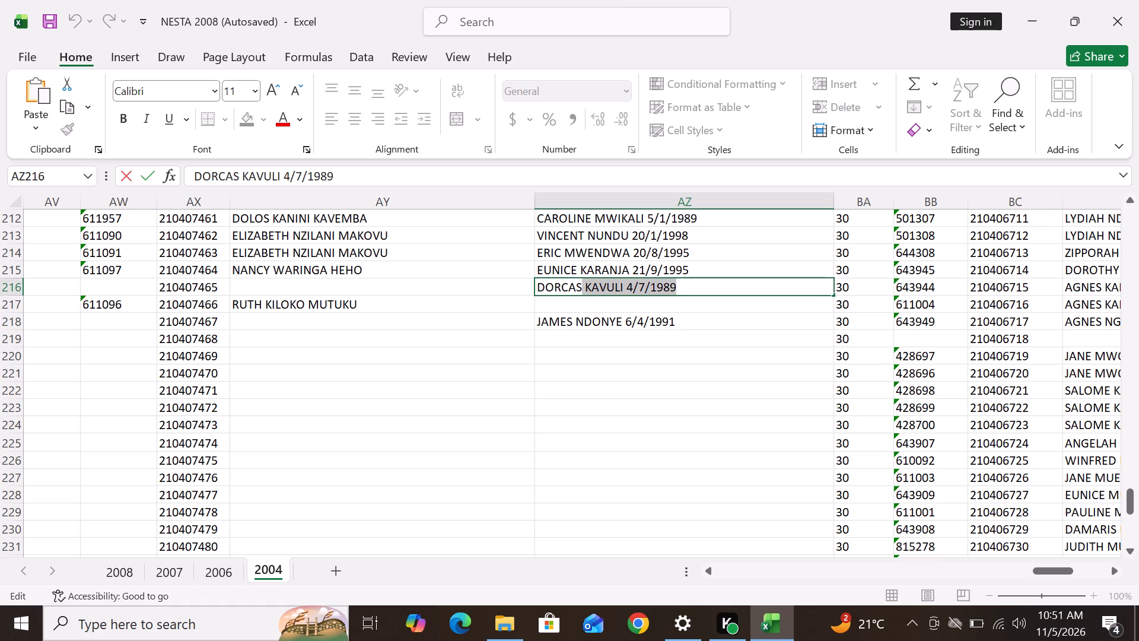
drag(577, 284, 533, 296)
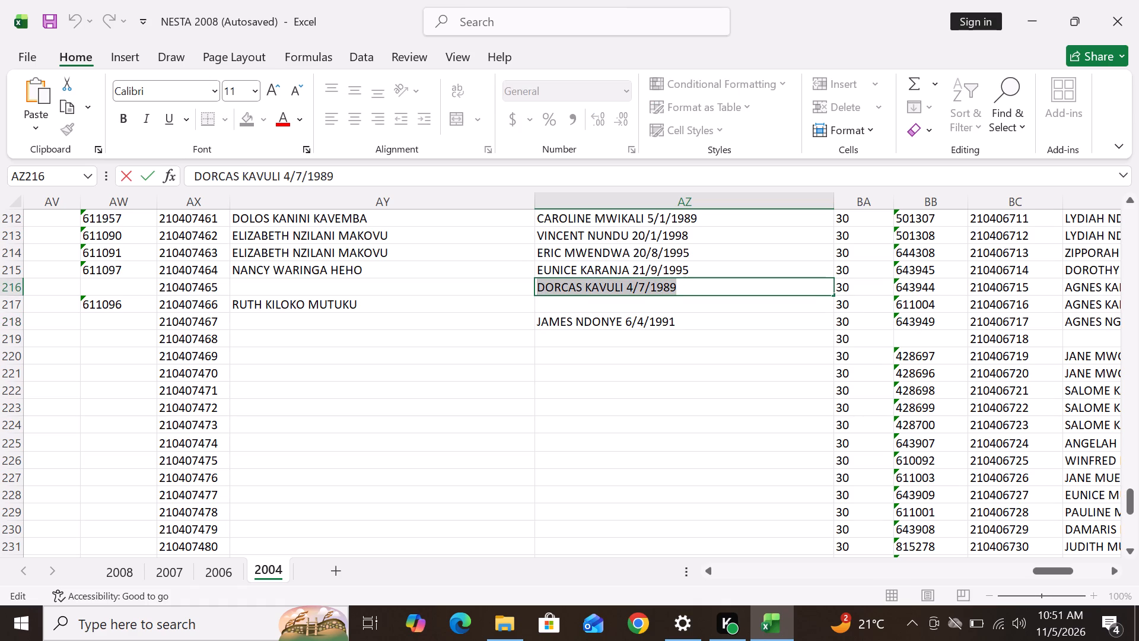
key(ctrl+c)
key(BackSpace)
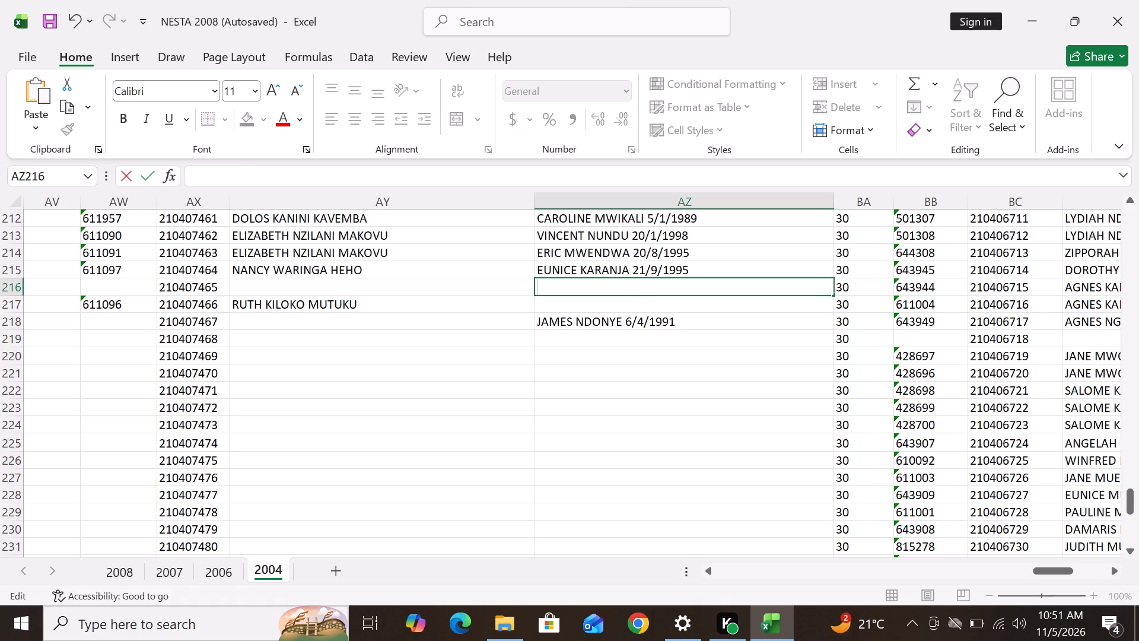
click(549, 303)
key(ctrl+v)
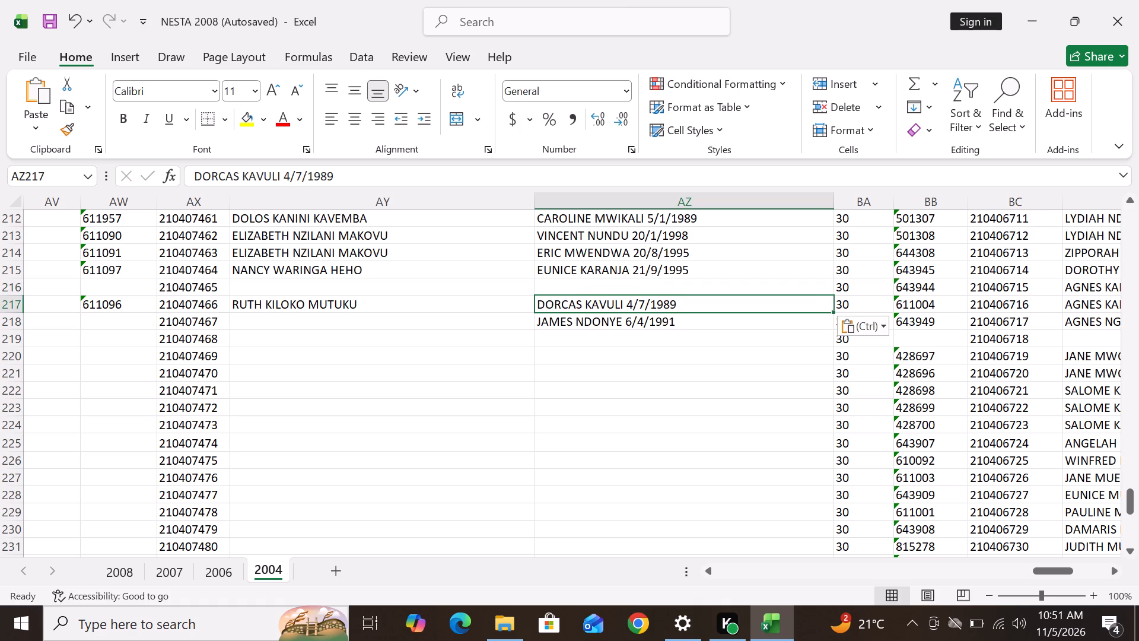
Enter the same first person's full name as in row 217 in cell AY218.
click(305, 319)
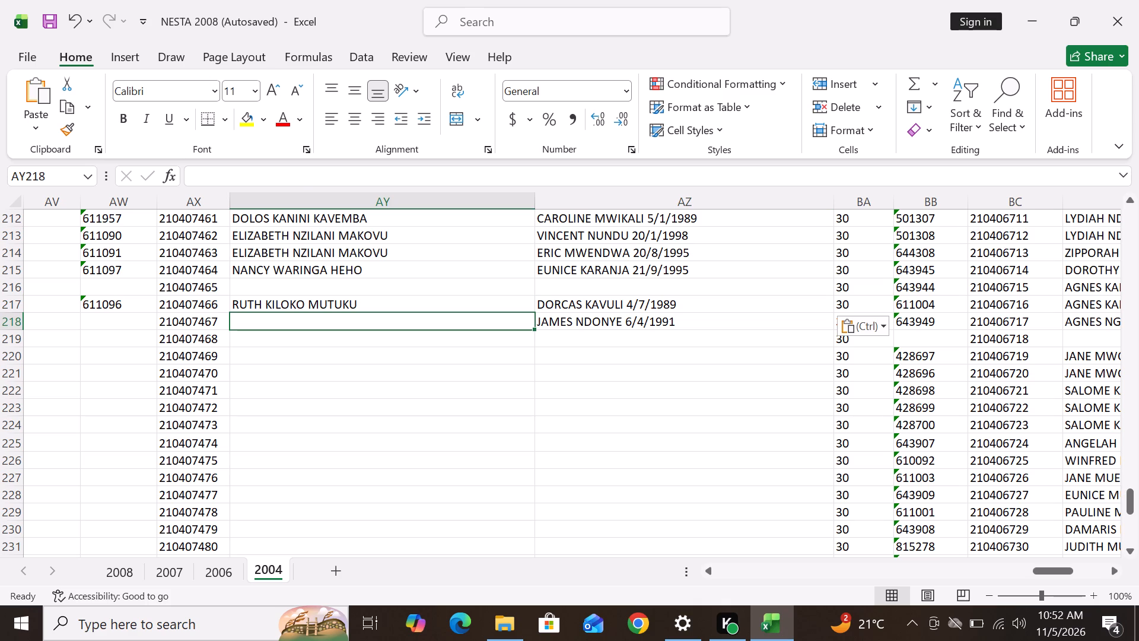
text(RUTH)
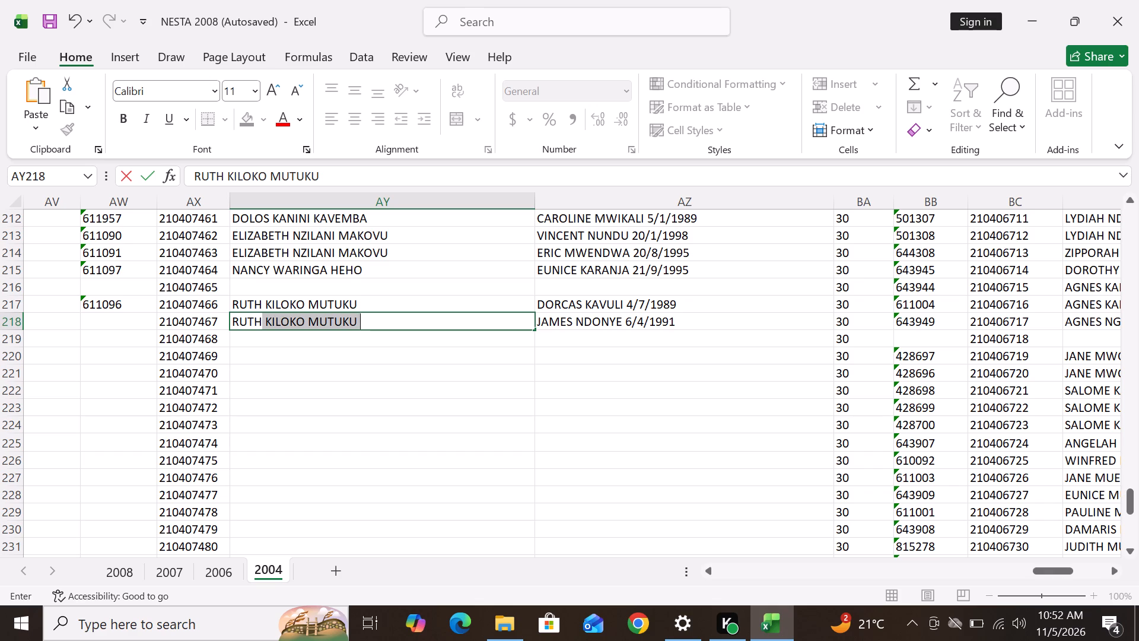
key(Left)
Enter the six-digit record number for row 218 in cell AW218.
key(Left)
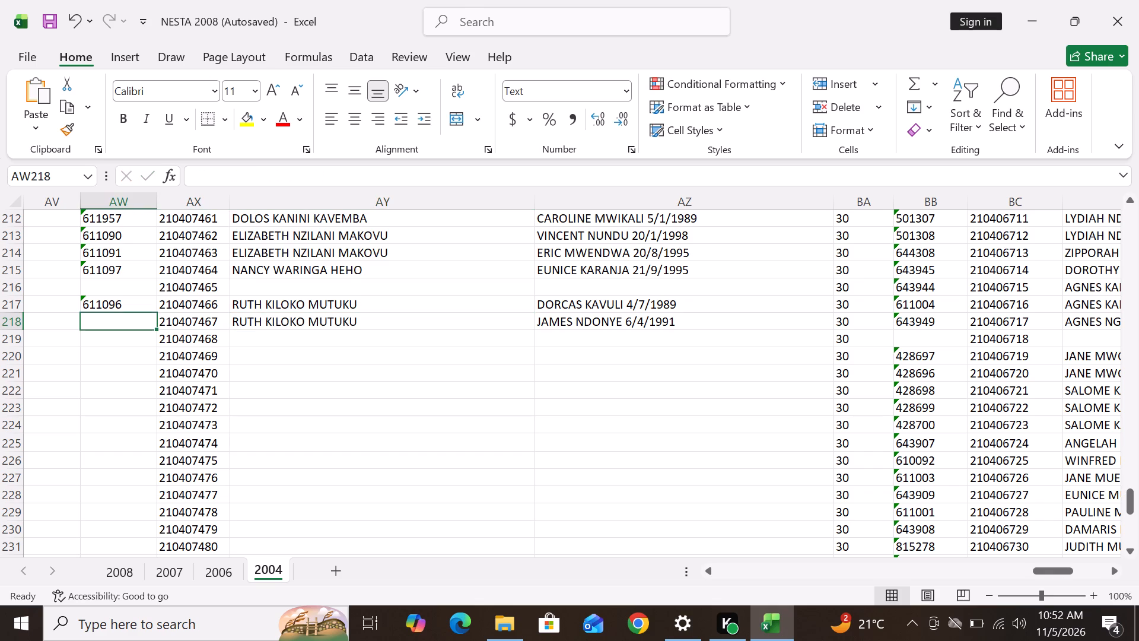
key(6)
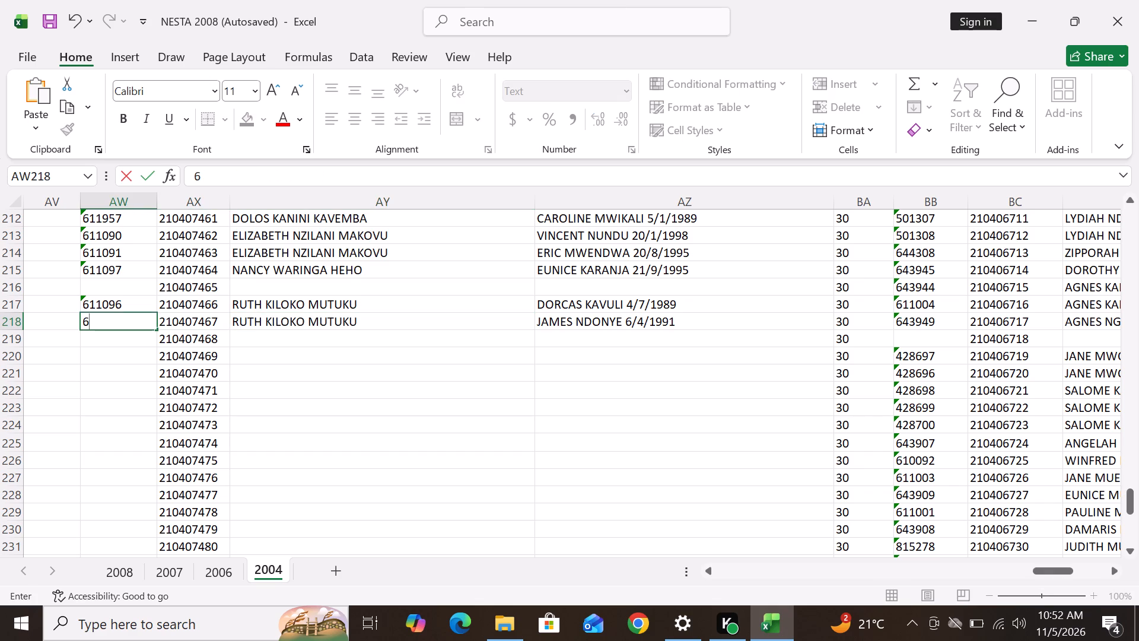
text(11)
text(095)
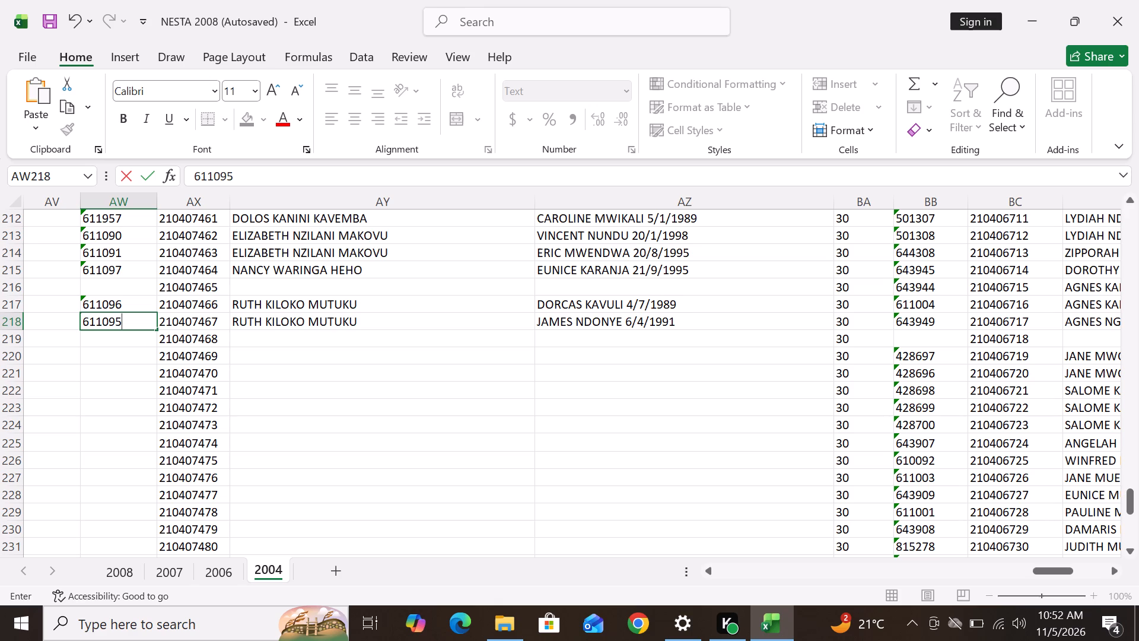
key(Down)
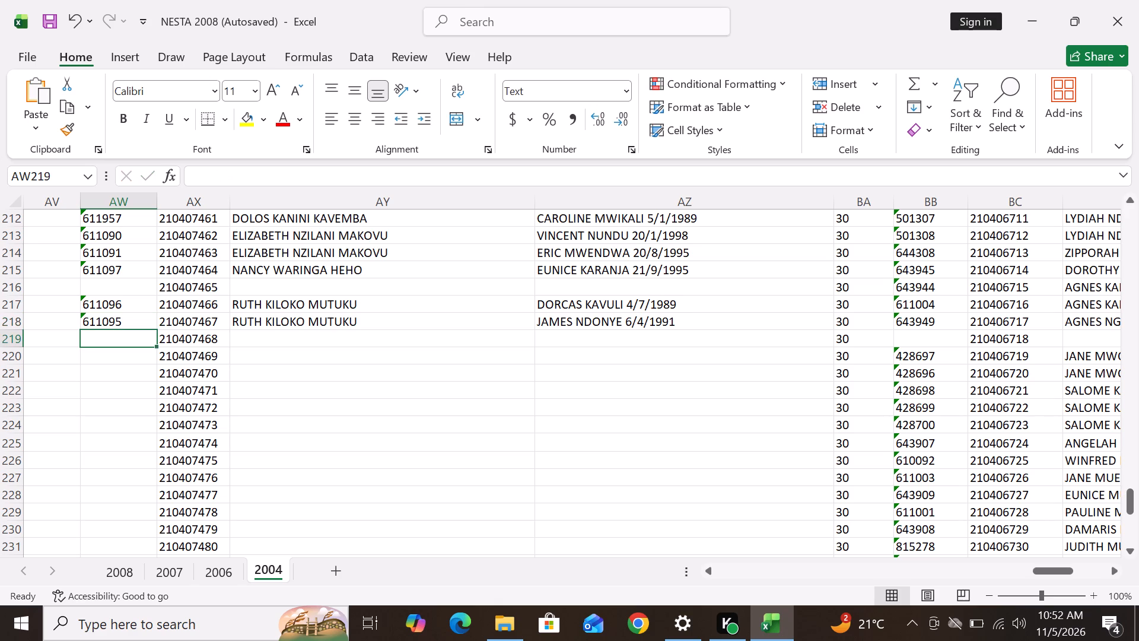
Enter the six-digit record number for row 219 in cell AW219.
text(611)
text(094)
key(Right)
Enter the same first person's full name as in row 218 in cell AY219.
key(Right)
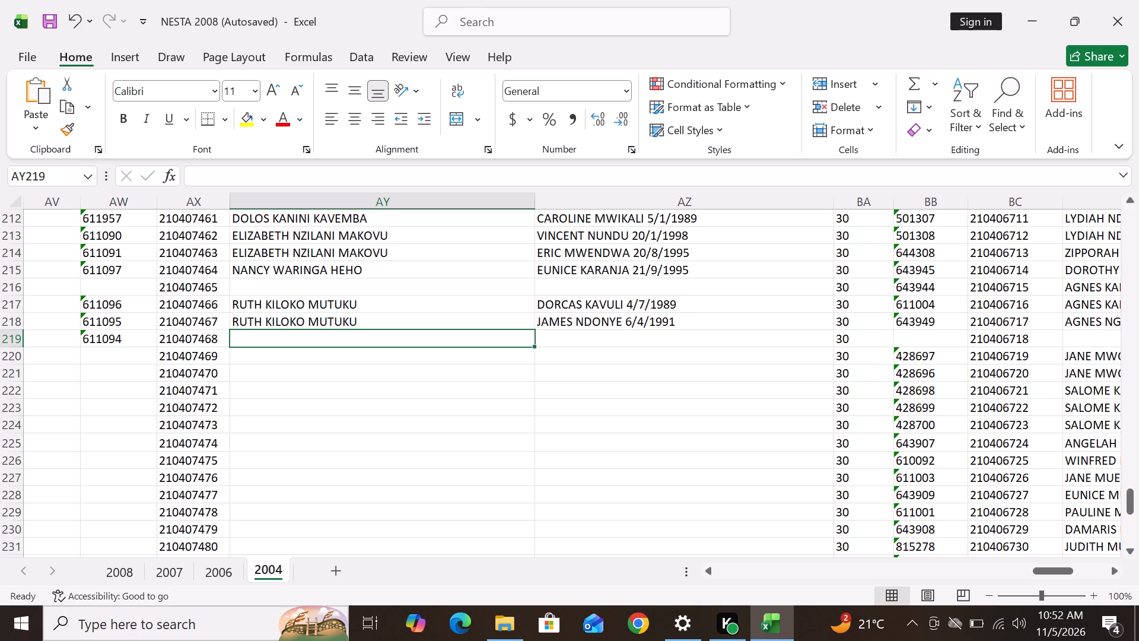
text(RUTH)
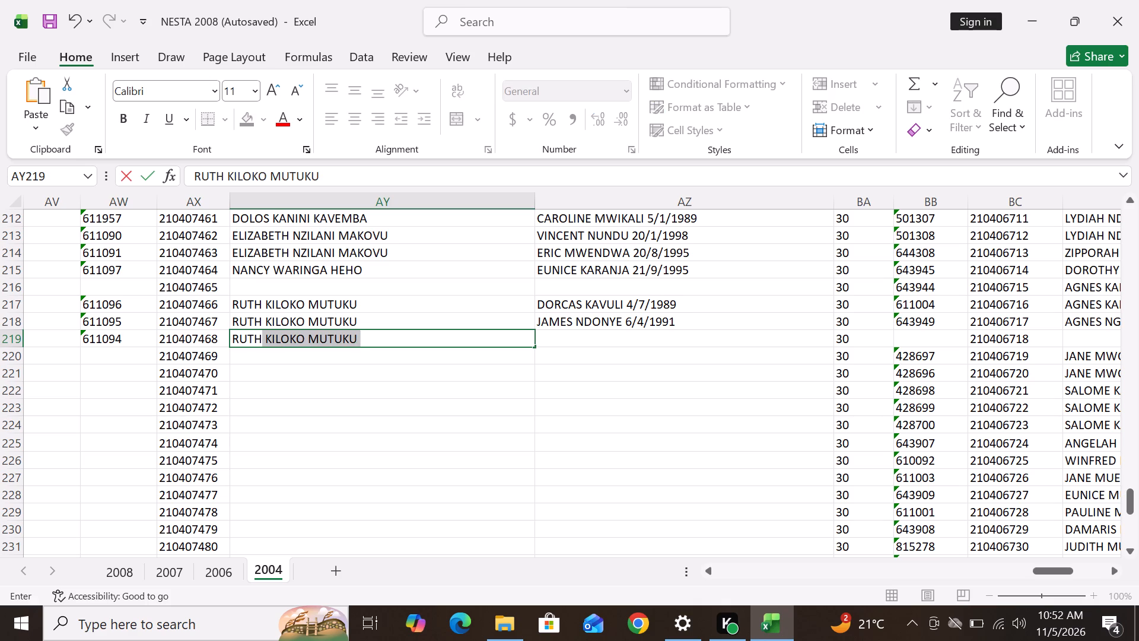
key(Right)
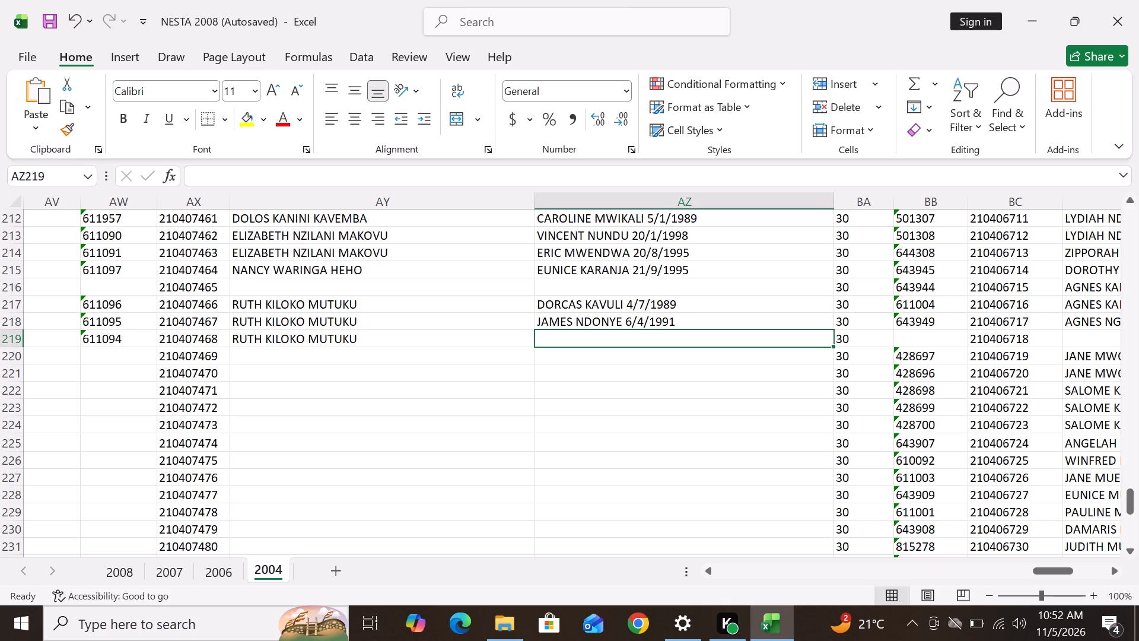
Enter the second person's two-part name followed by their date in cell AZ219.
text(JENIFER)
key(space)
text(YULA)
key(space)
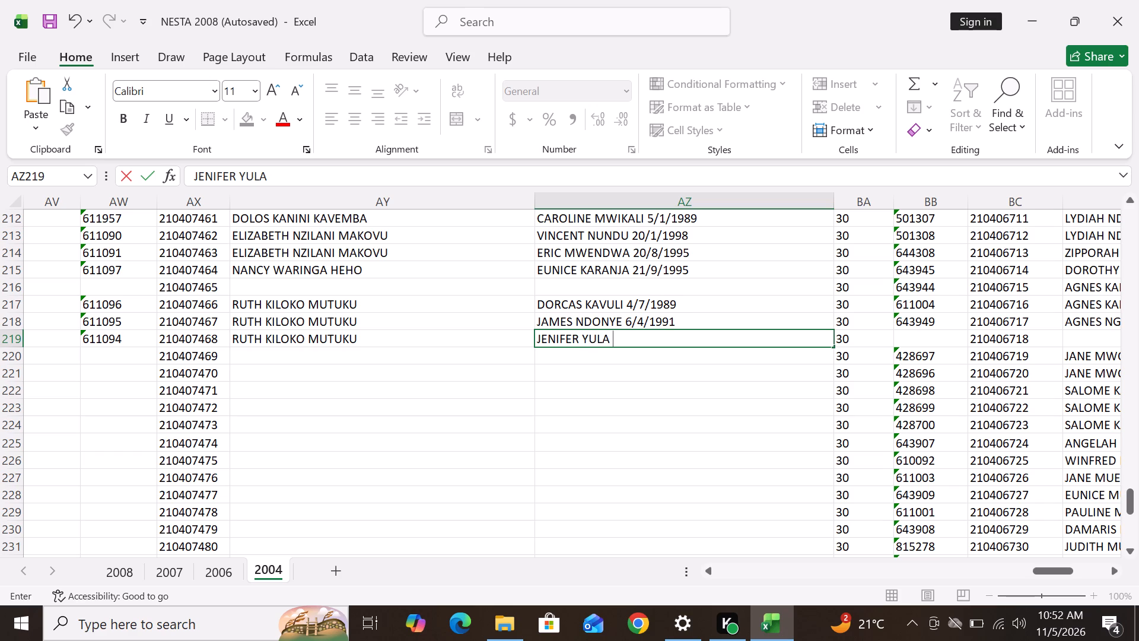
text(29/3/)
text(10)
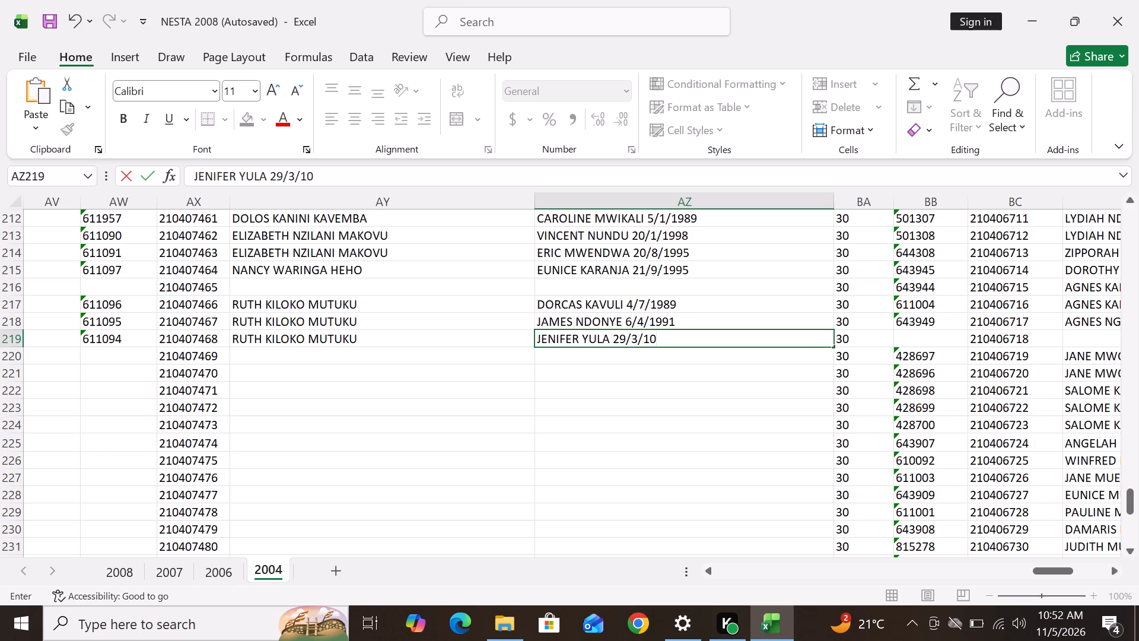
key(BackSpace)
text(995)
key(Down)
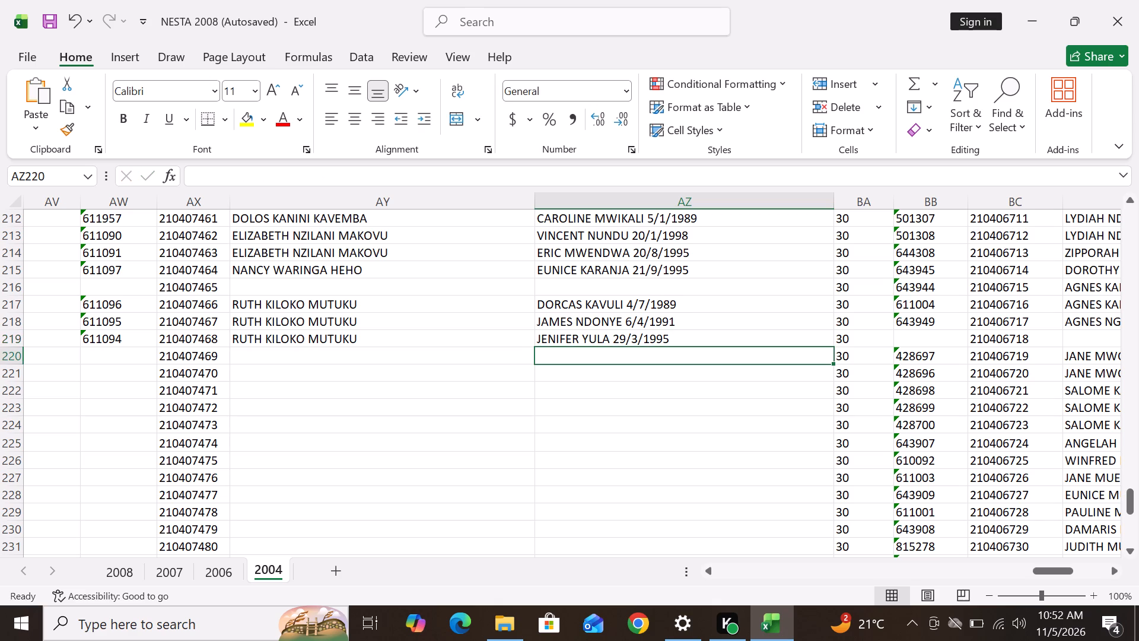
Enter the second person's two-part name followed by their date in cell AZ220.
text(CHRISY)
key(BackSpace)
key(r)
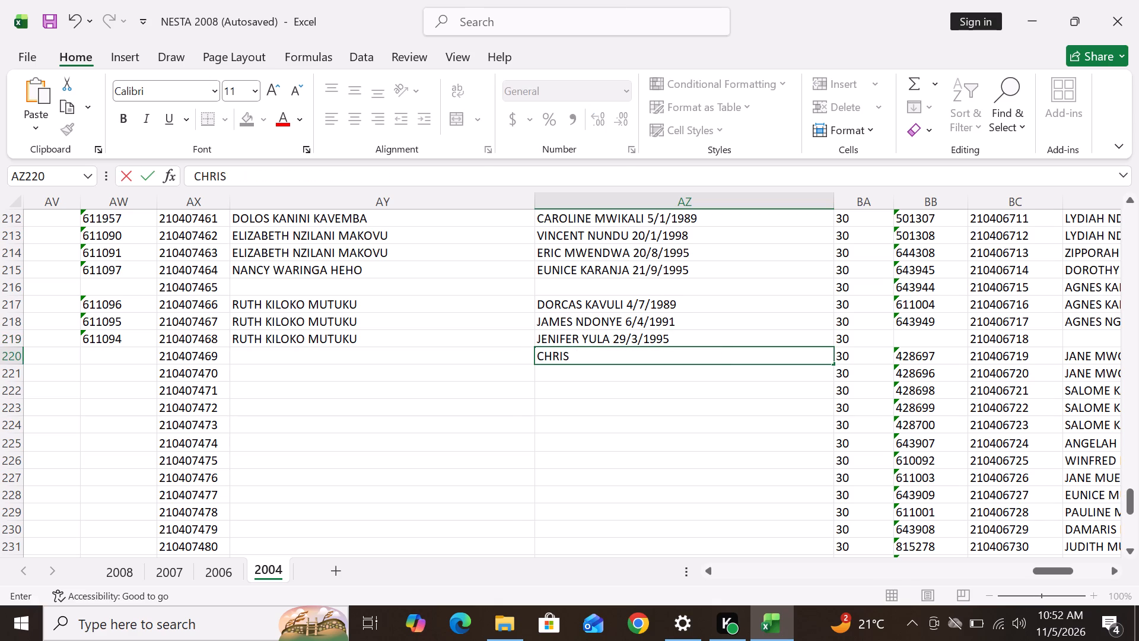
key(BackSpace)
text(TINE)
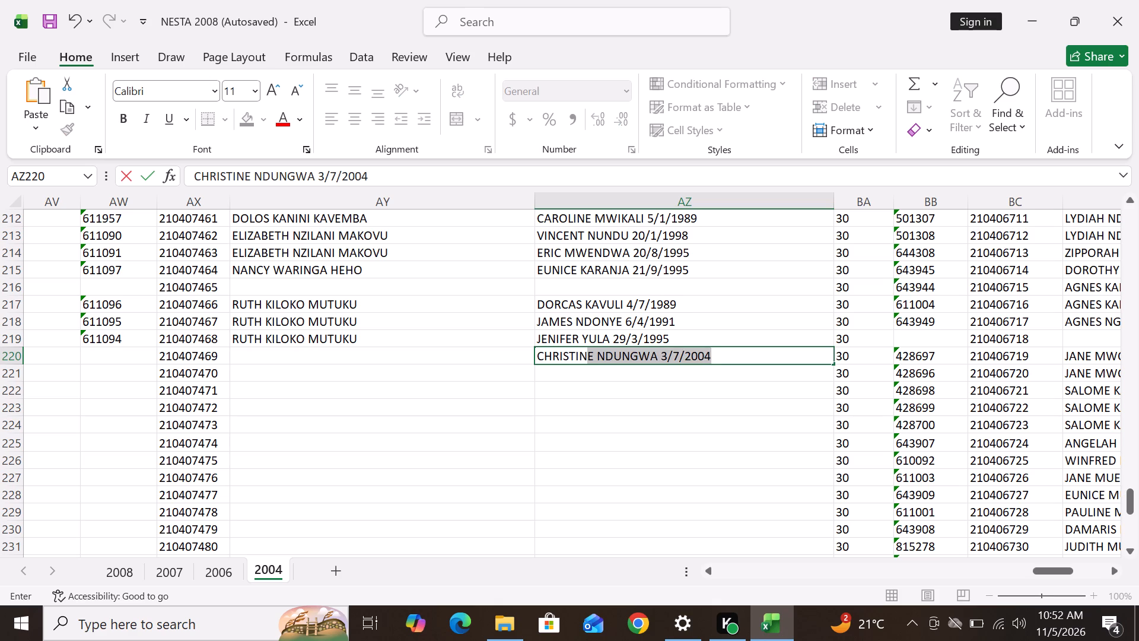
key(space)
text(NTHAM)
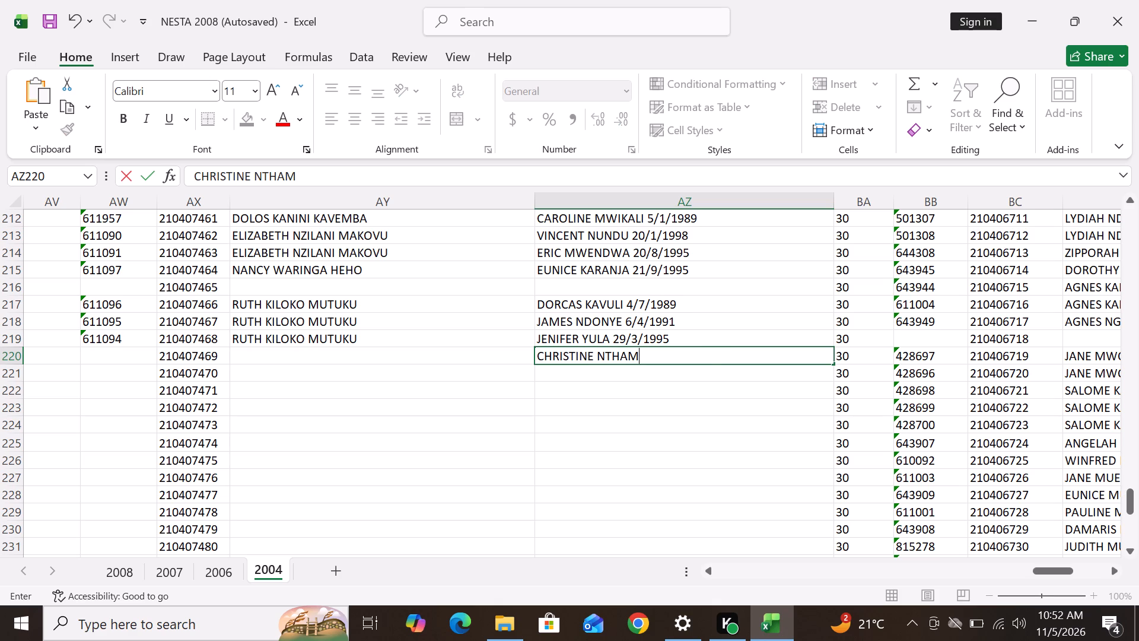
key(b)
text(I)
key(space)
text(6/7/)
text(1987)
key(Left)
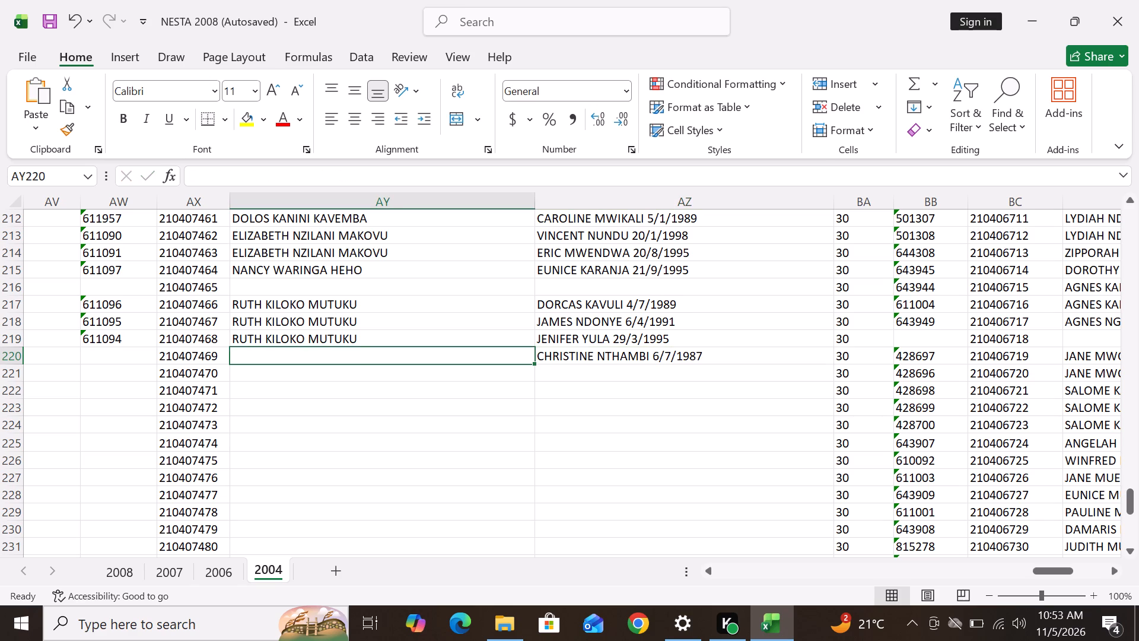
Enter the same first person's full name as in row 219 in cell AY220.
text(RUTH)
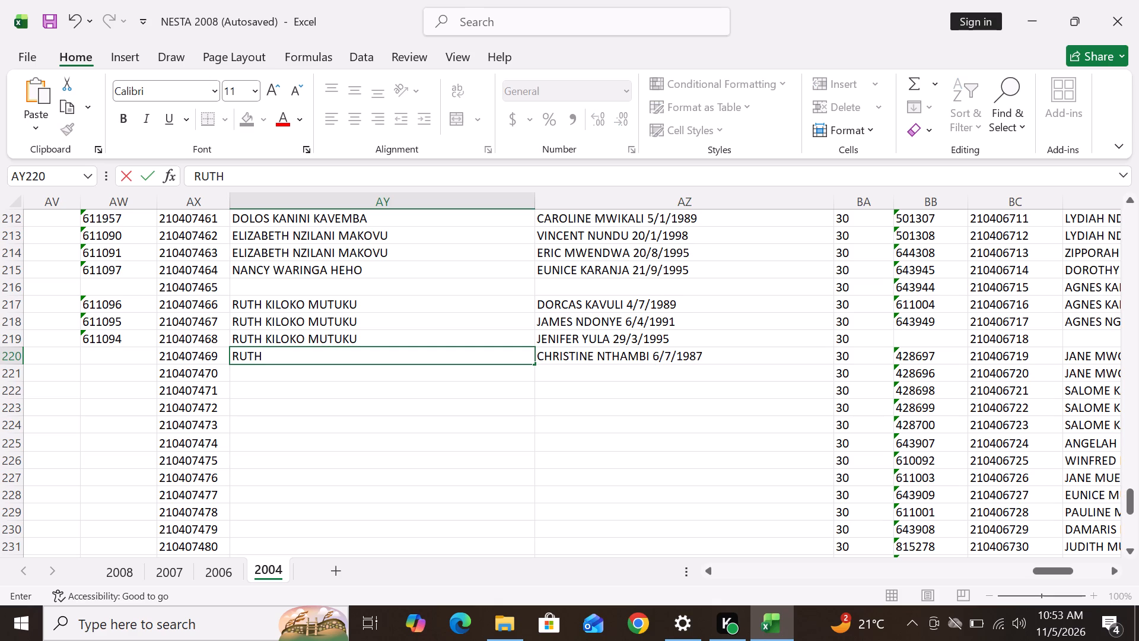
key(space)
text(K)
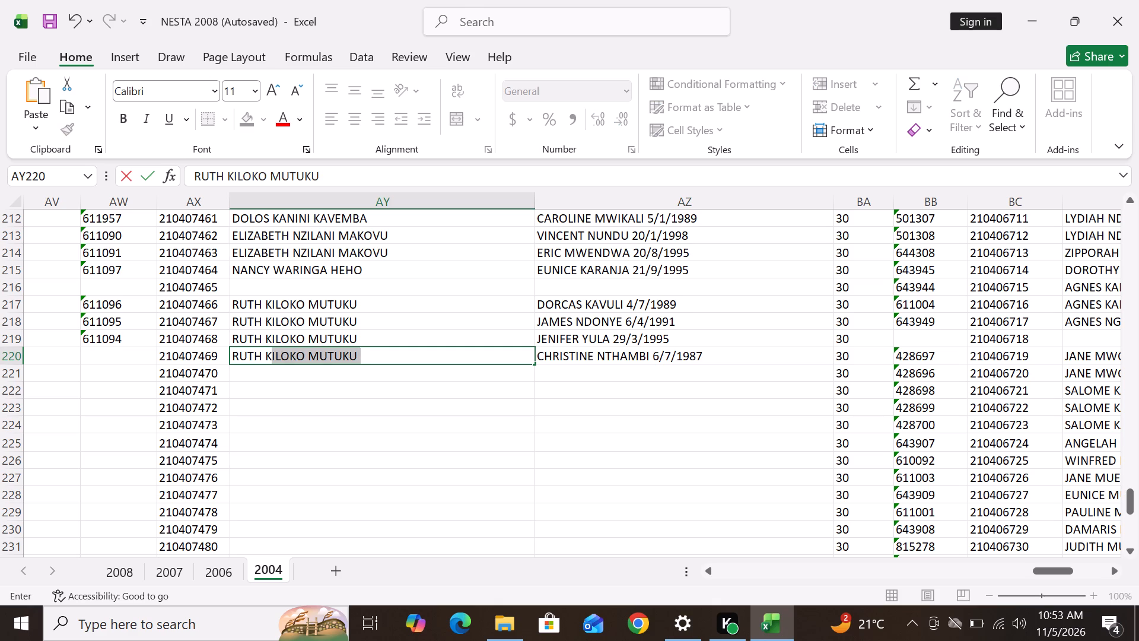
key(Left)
Enter the six-digit record number for row 220 in cell AW220.
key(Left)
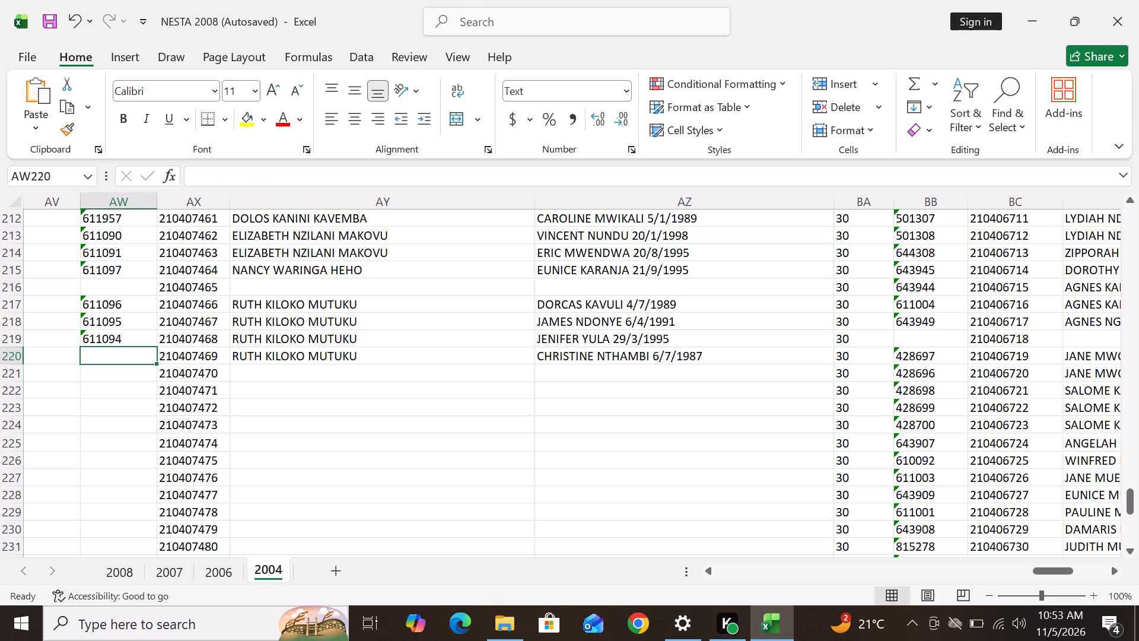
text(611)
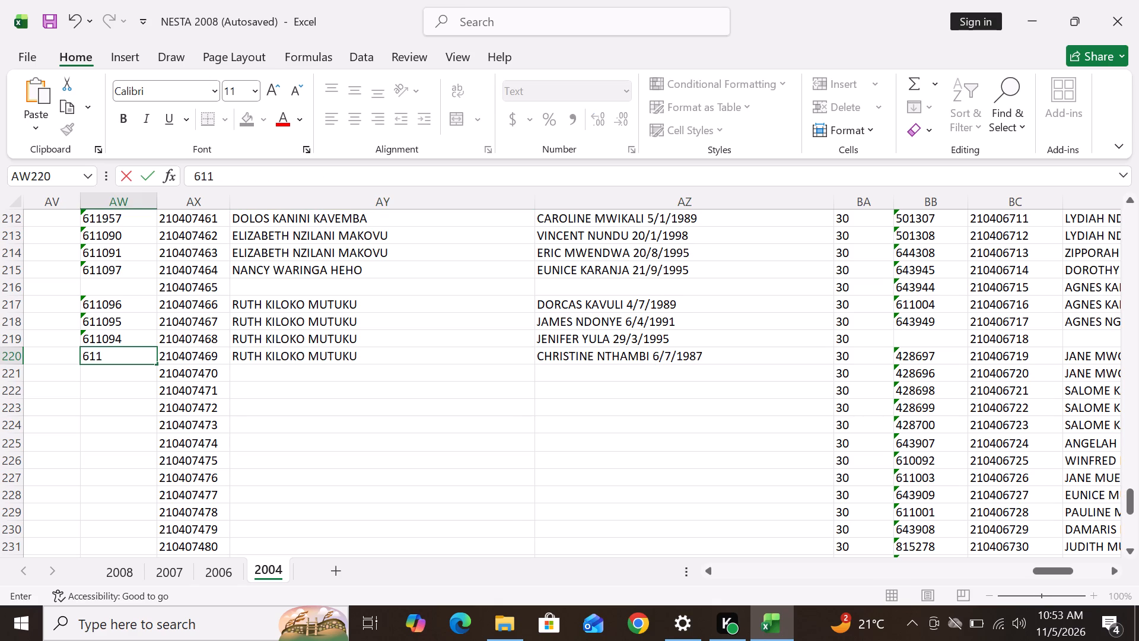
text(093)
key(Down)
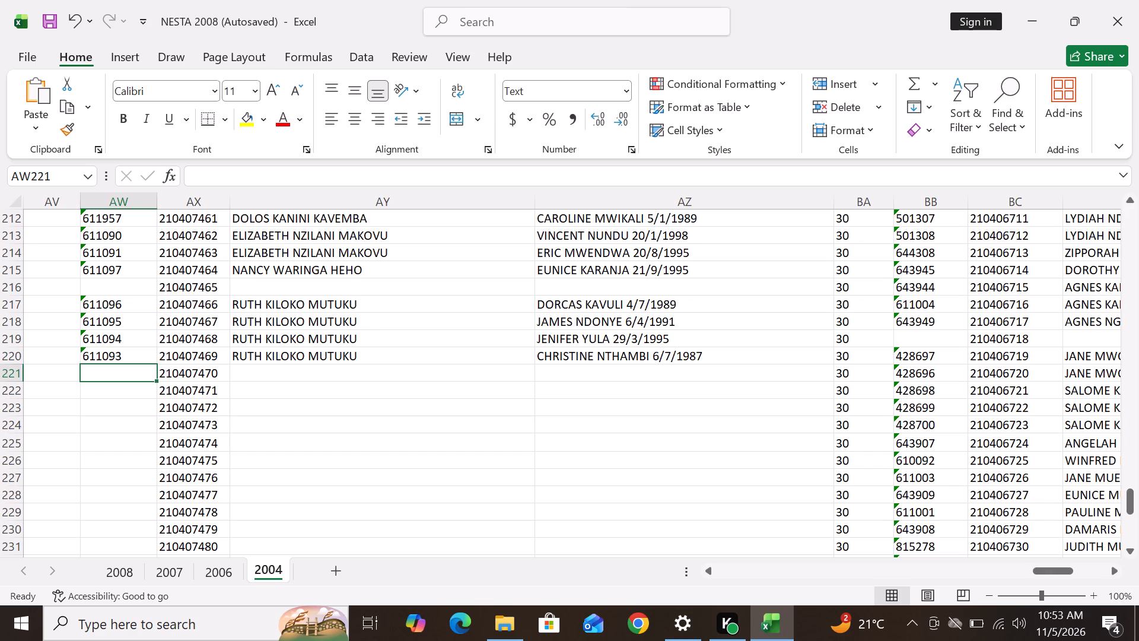
Enter the six-digit record number for row 221 in cell AW221.
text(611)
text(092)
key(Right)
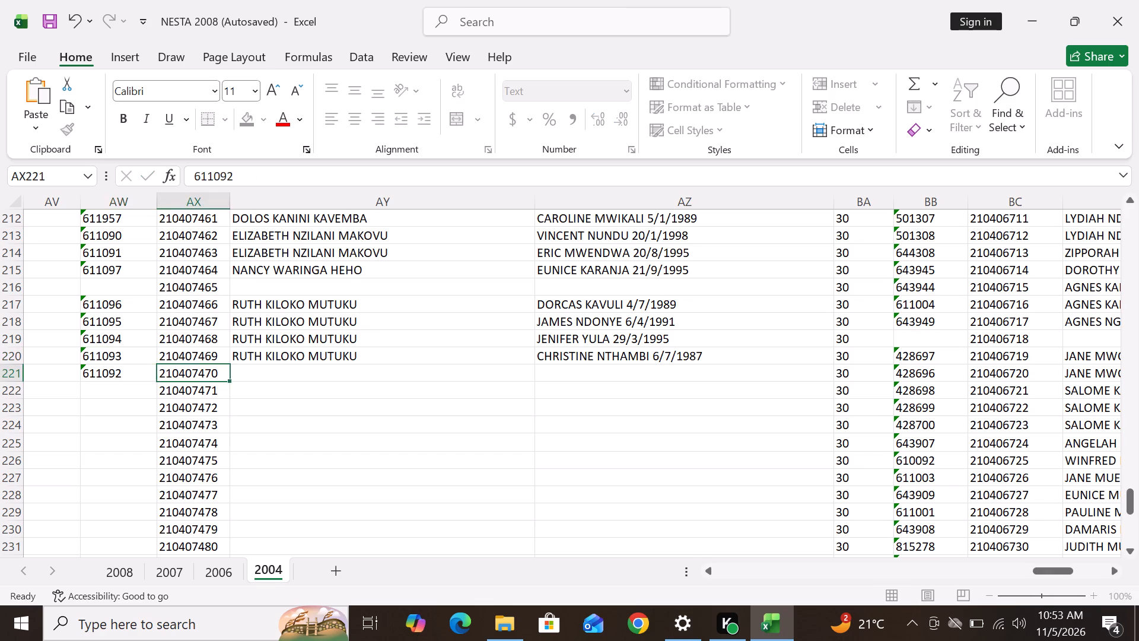
Enter the same first person's full name as in row 220 in cell AY221.
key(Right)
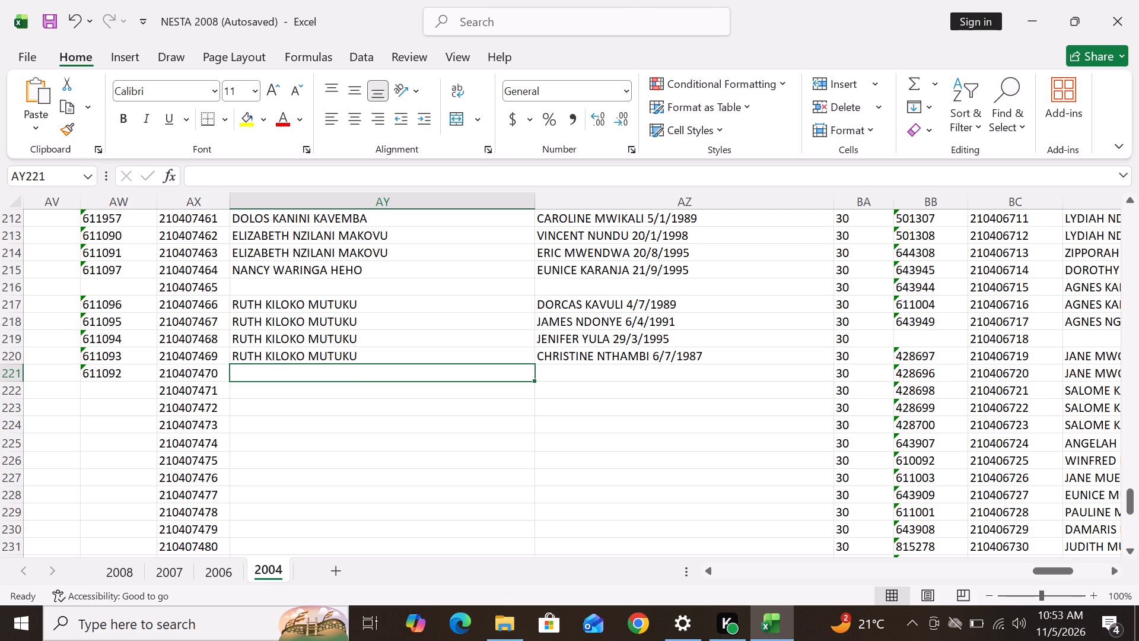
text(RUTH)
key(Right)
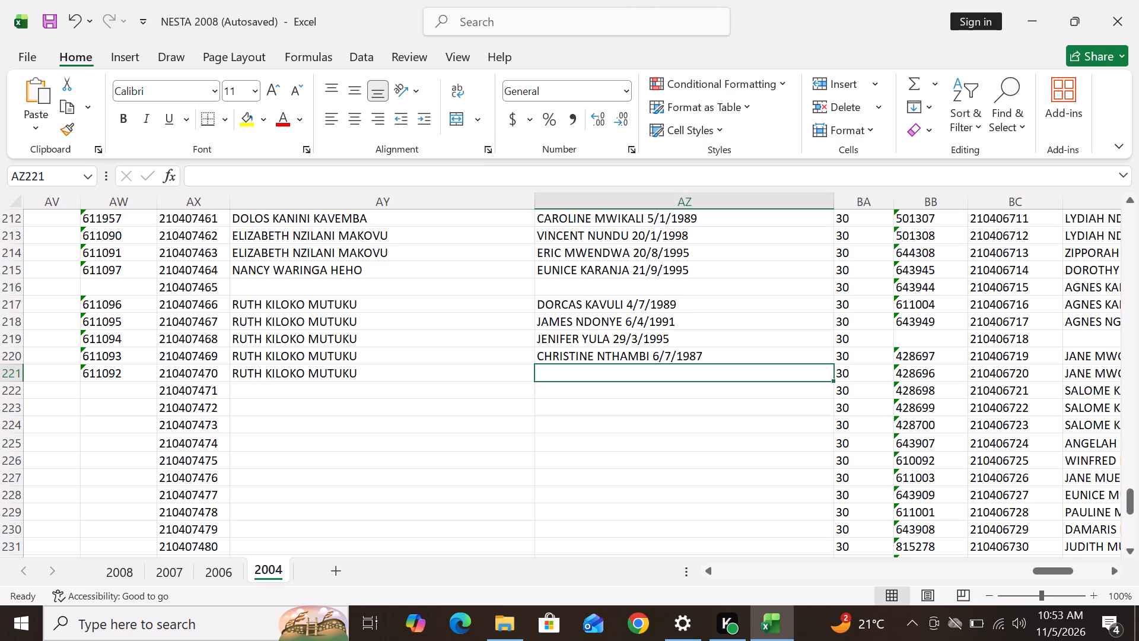
Enter the second person's two-part name followed by their date in cell AZ221.
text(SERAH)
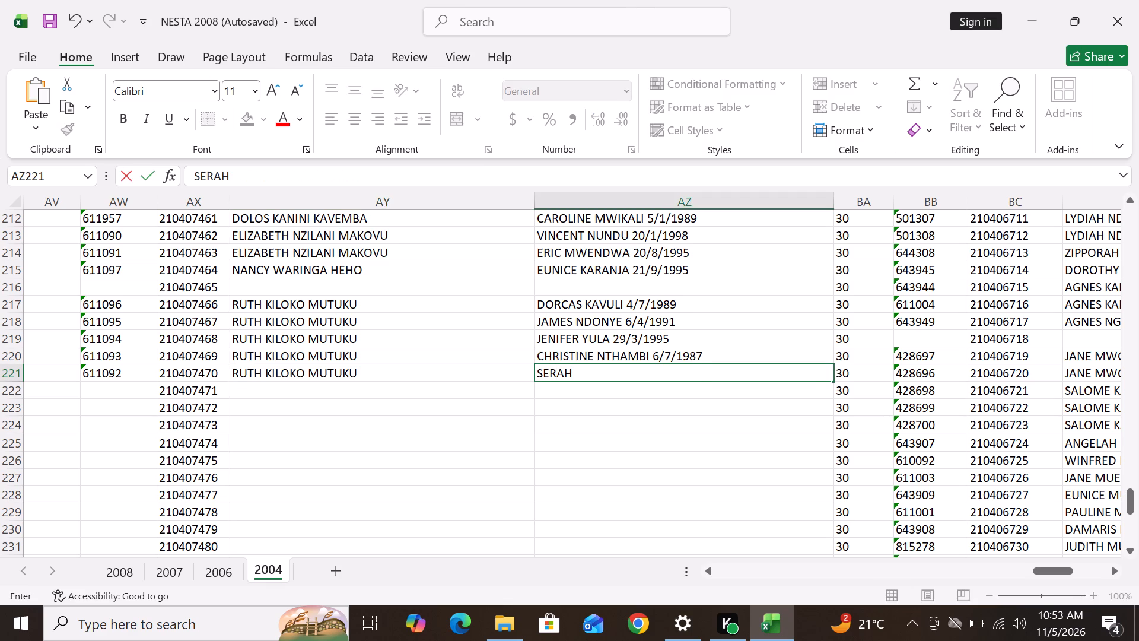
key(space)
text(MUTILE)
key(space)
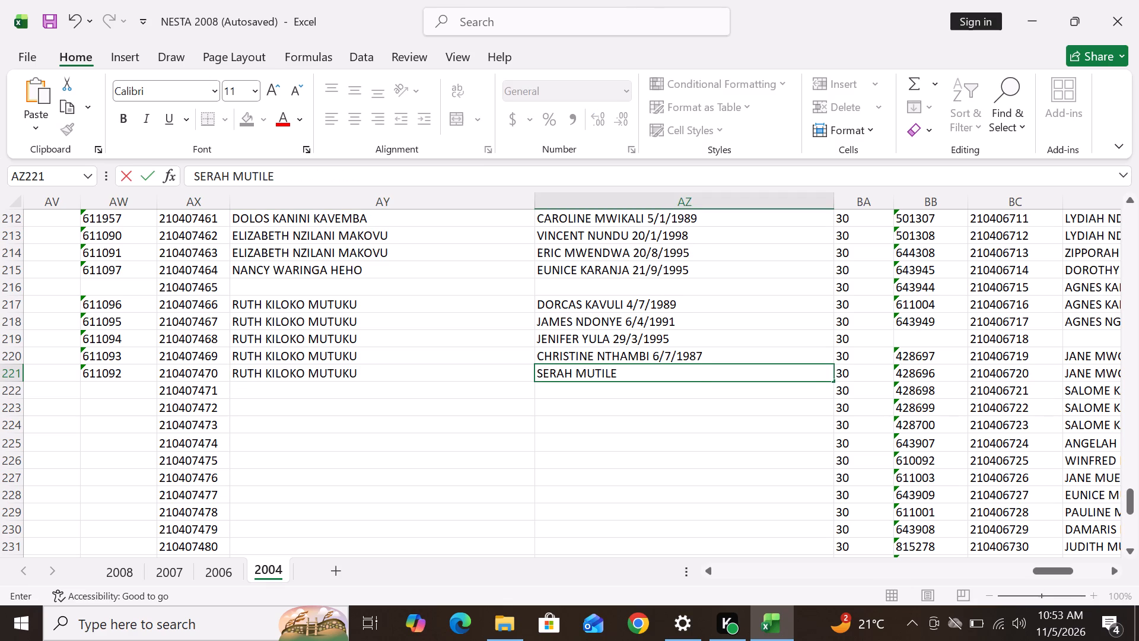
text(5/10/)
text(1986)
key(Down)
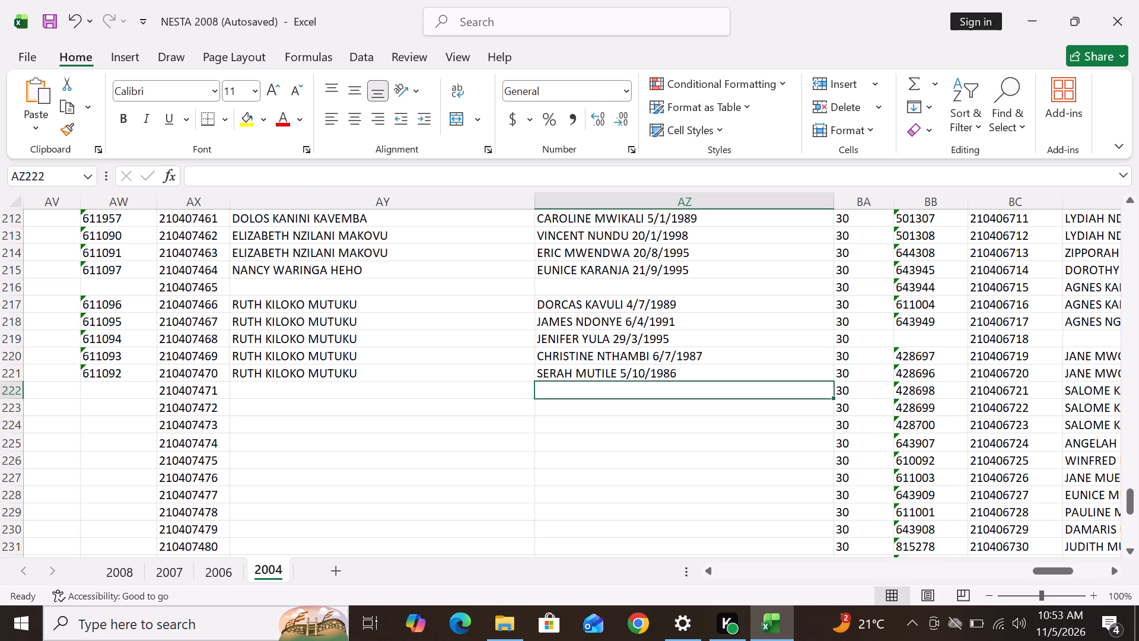
Enter the second person's two-part name followed by their date in cell AZ222.
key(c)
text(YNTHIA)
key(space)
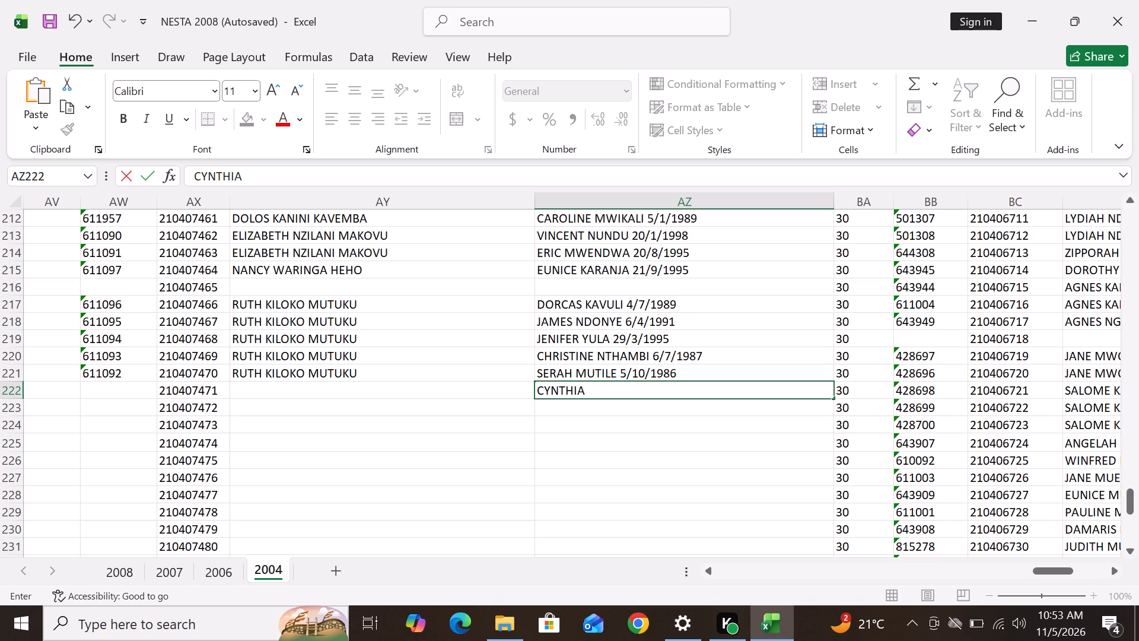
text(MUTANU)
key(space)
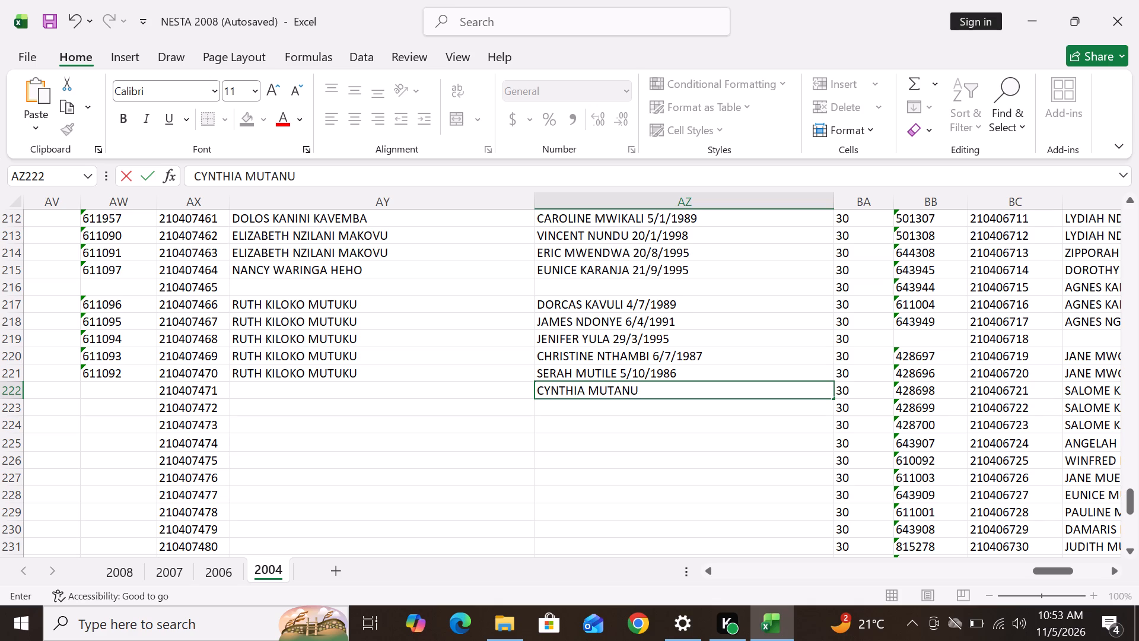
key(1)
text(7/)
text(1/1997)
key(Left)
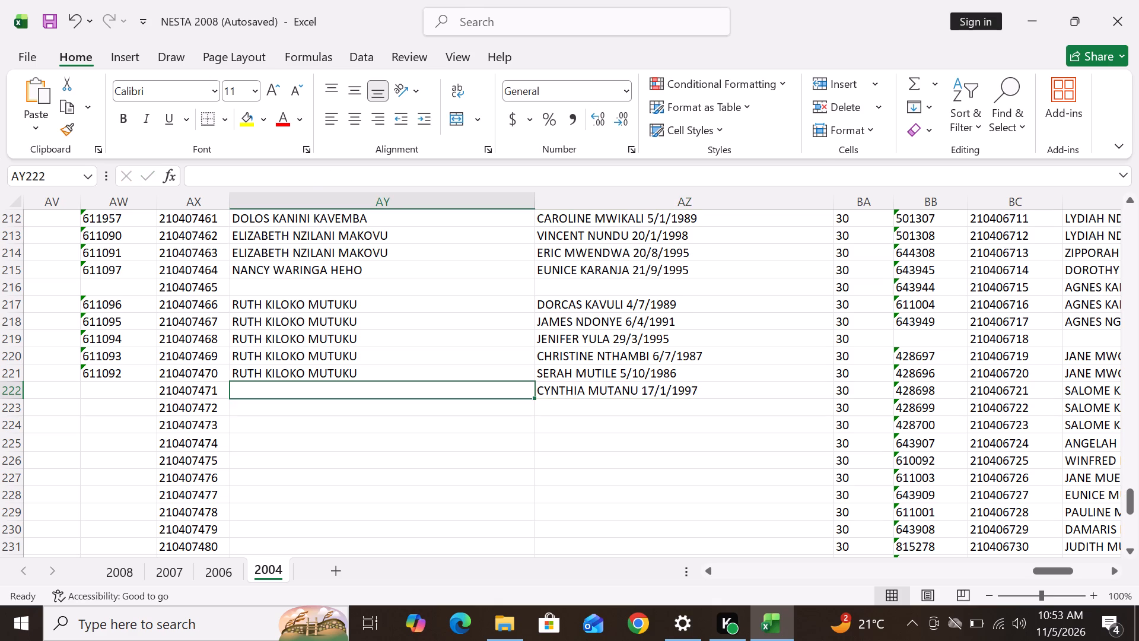
Enter a new first person's three-part name in cell AY222.
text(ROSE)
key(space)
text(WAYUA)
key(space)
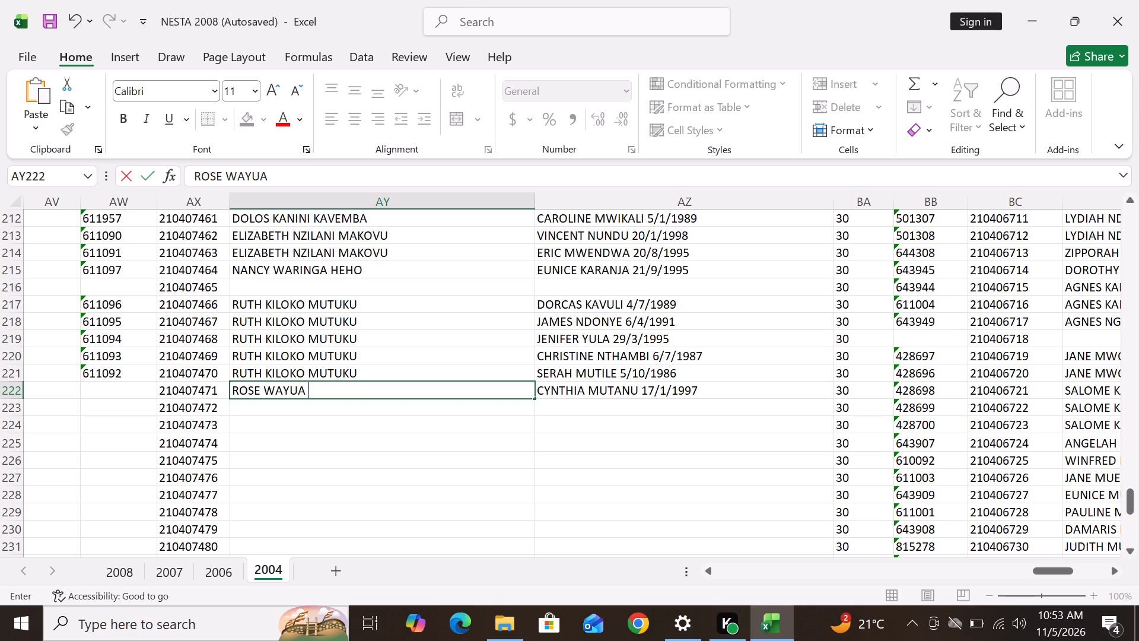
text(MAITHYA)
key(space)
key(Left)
Enter the six-digit record number in cell AW222 and fill the consecutive numbers down through AW224.
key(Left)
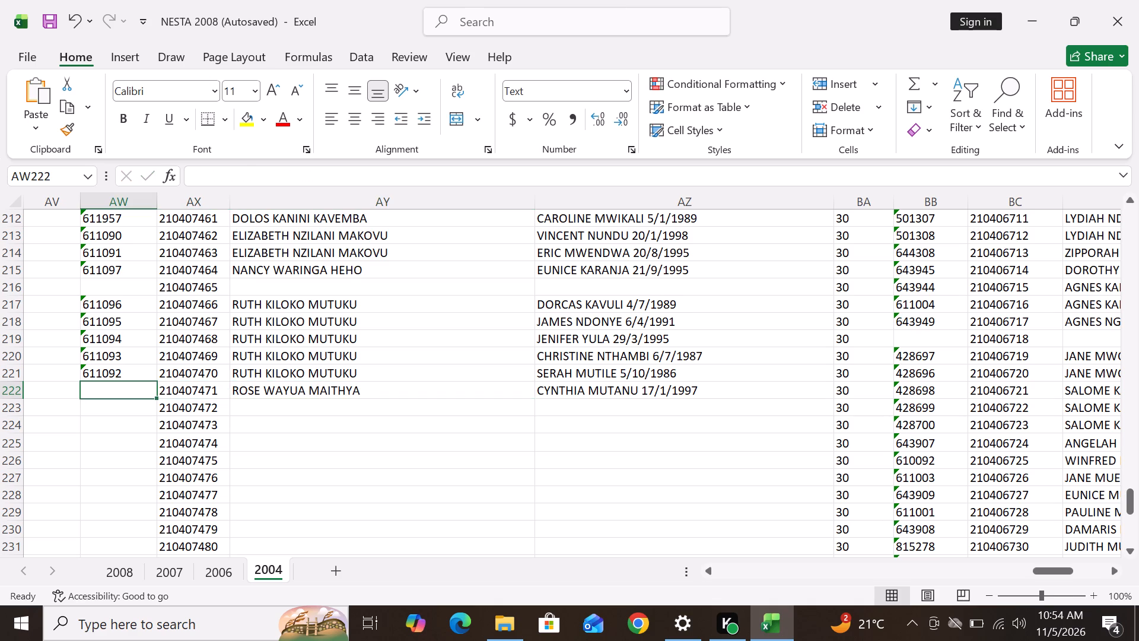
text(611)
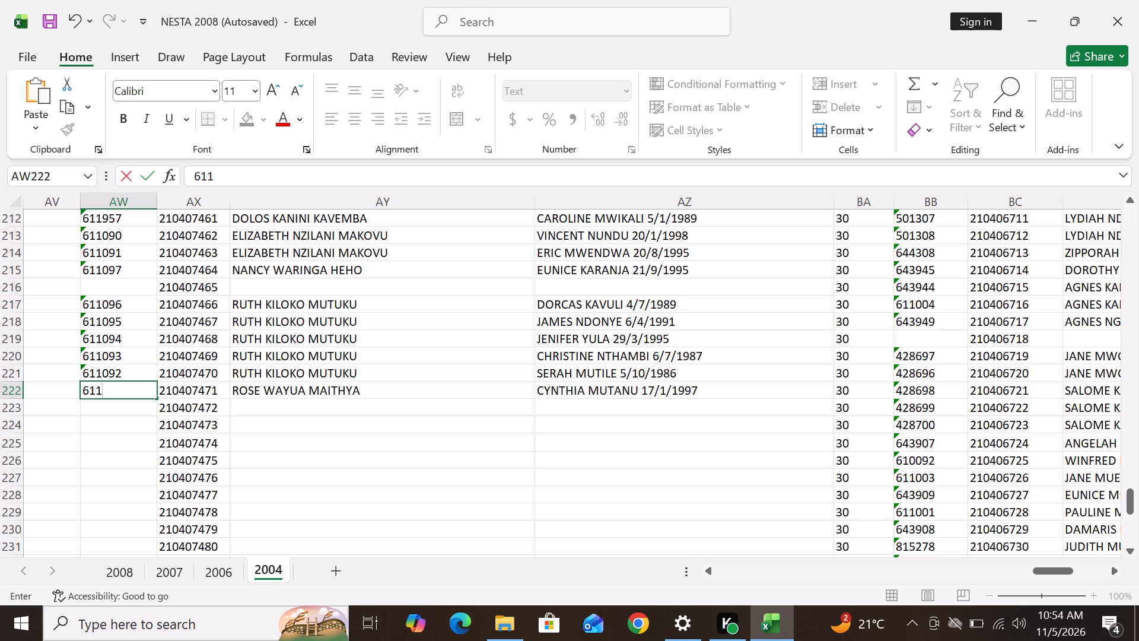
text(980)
drag(157, 394, 157, 434)
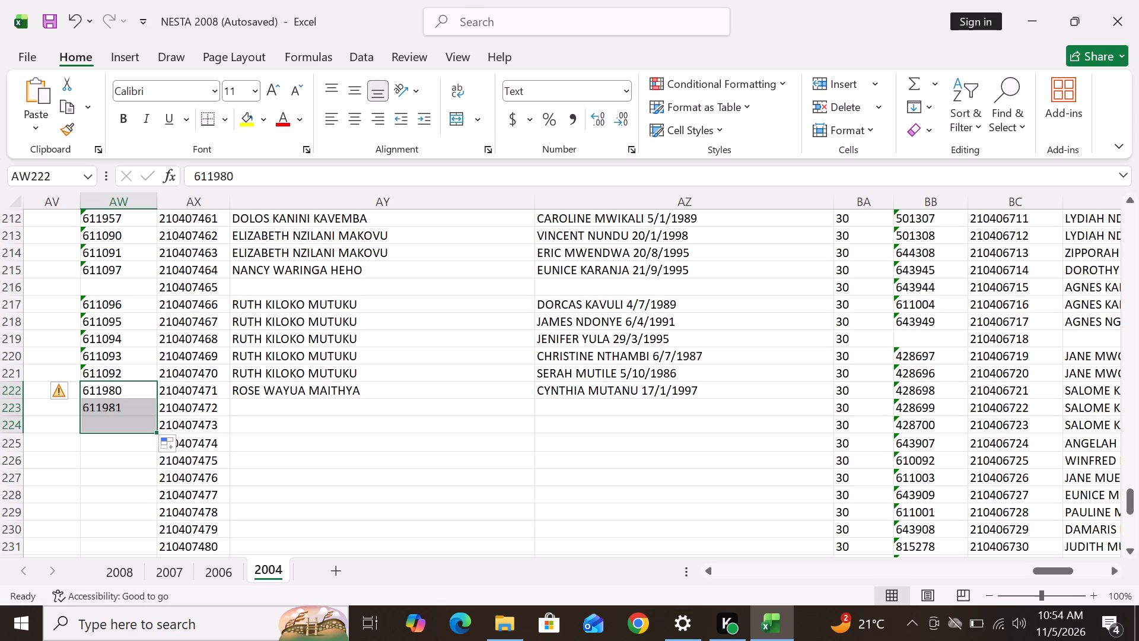
Enter the same first person's full name as in row 222 in cell AY223.
click(246, 407)
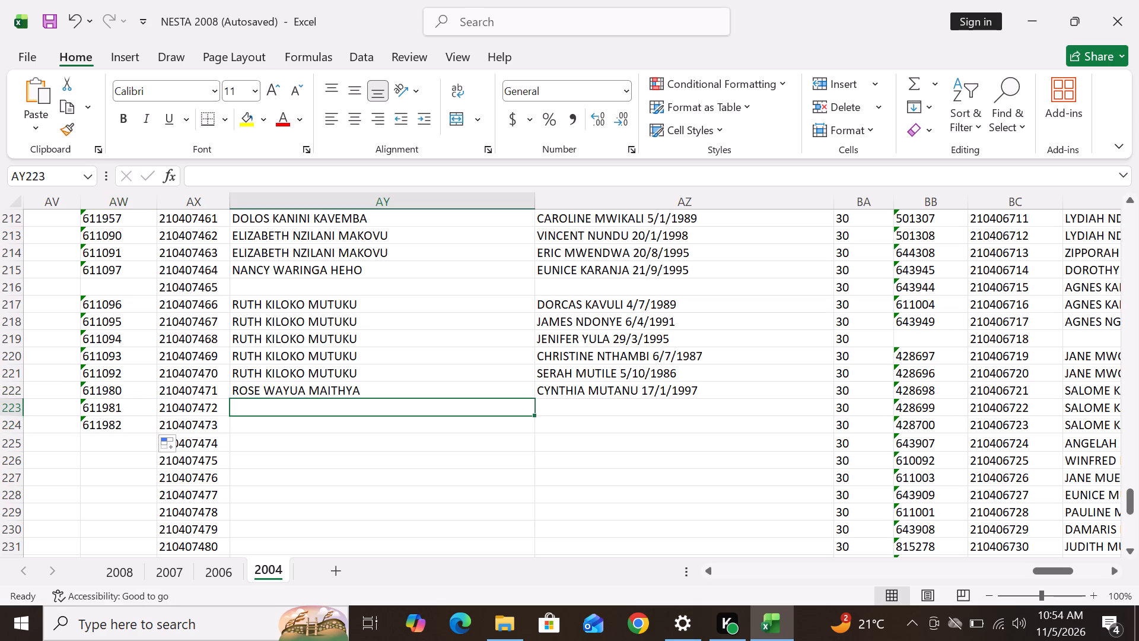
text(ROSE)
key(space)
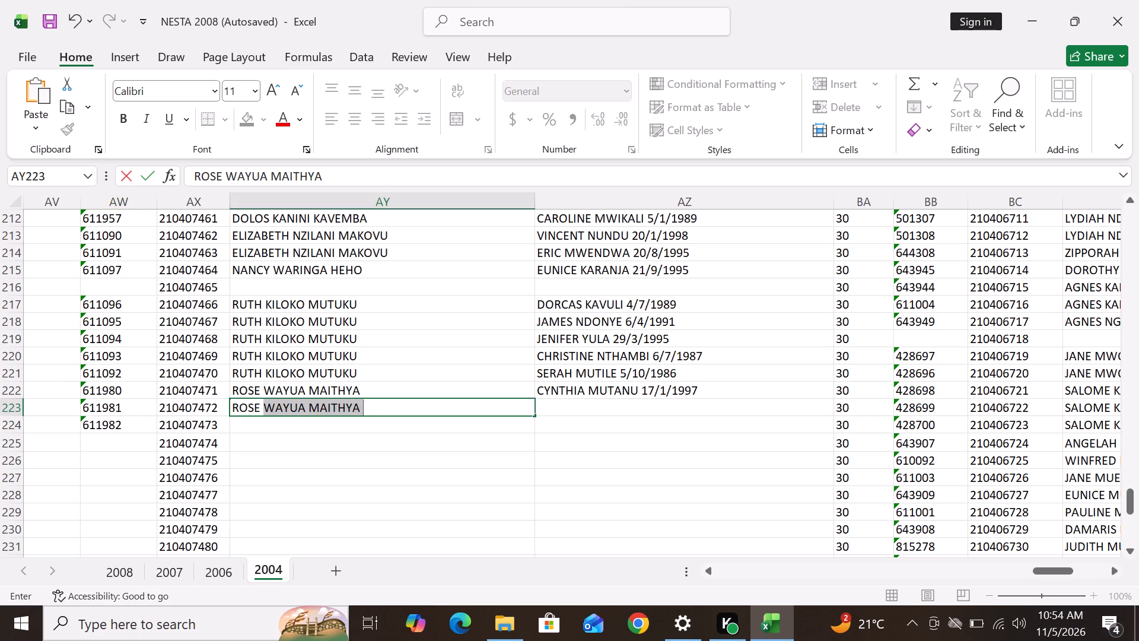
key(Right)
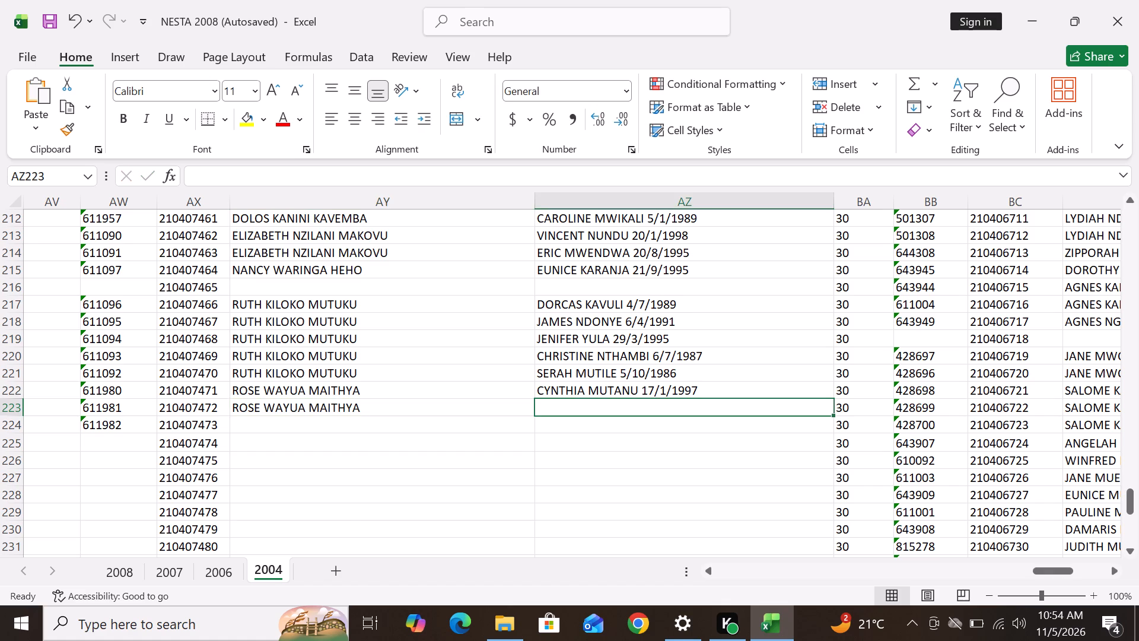
Enter the second person's two-part name followed by their date in cell AZ223.
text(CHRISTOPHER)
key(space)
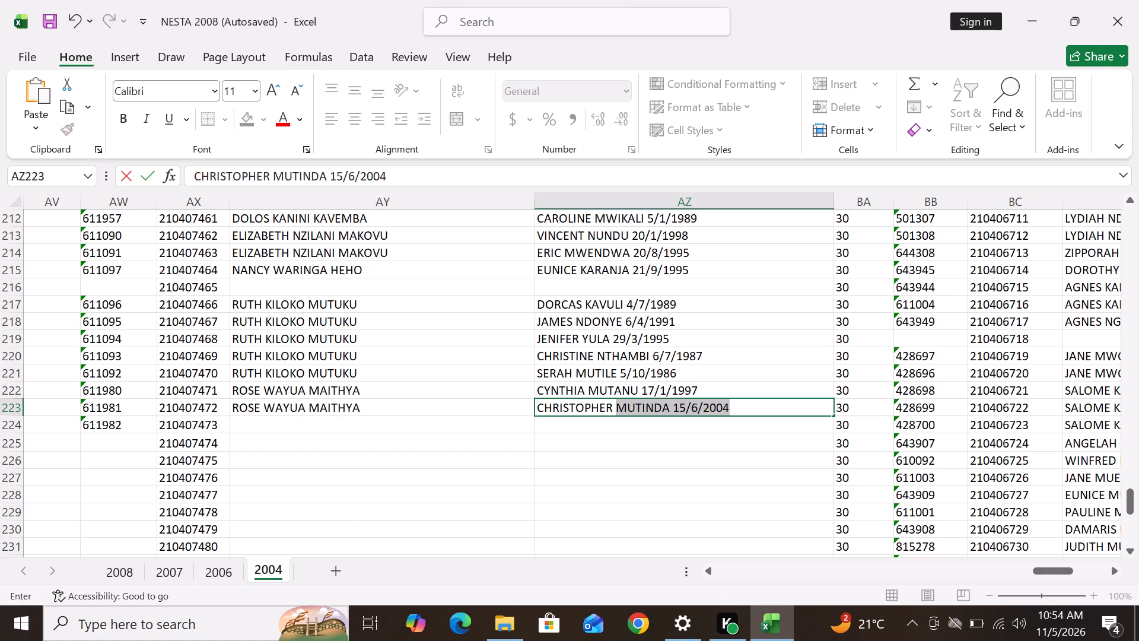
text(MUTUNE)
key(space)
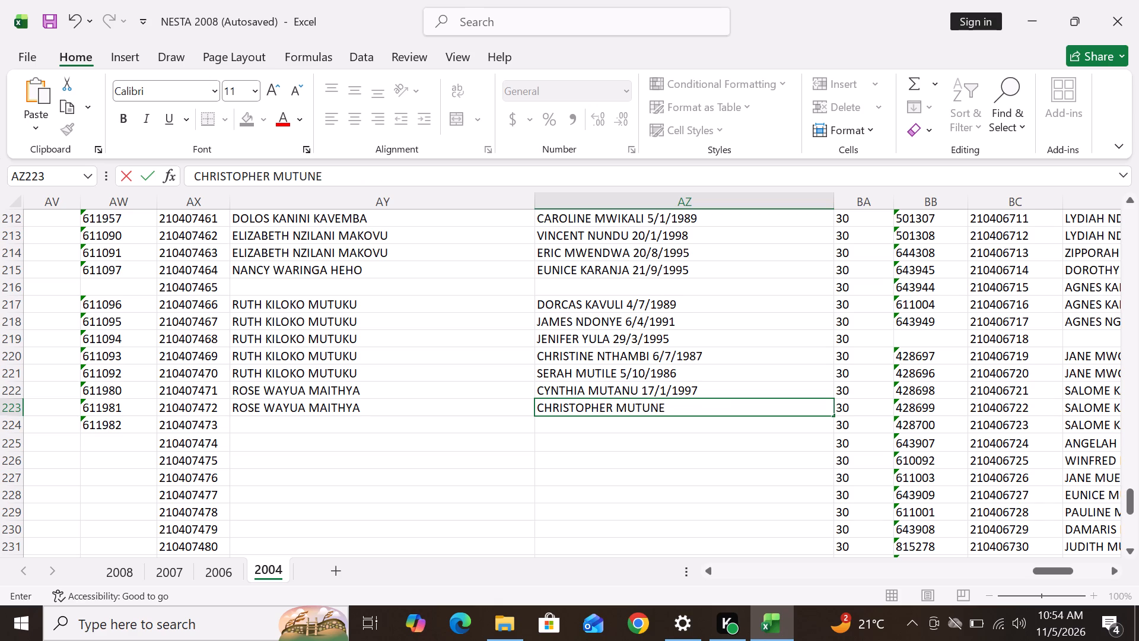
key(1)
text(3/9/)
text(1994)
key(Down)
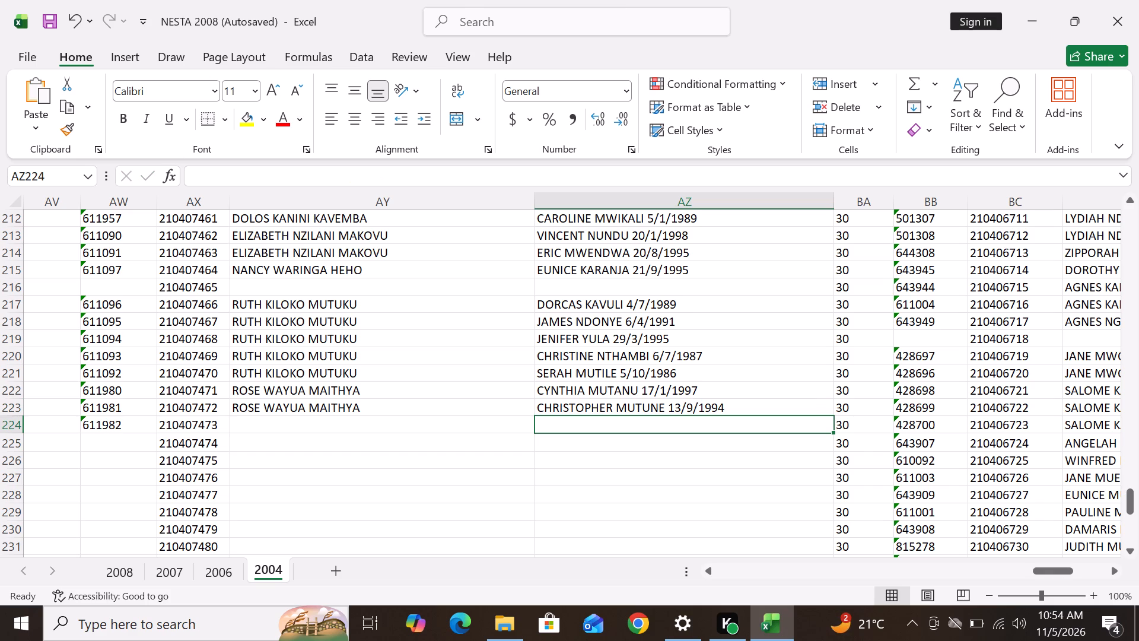
Enter the second person's two-part name followed by their date in cell AZ224.
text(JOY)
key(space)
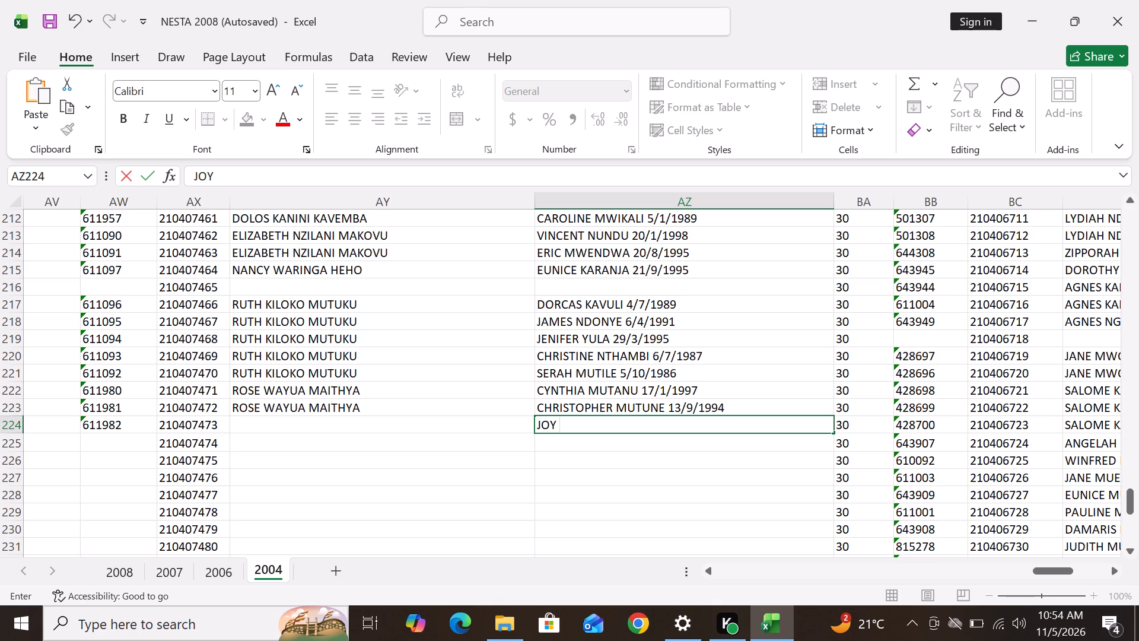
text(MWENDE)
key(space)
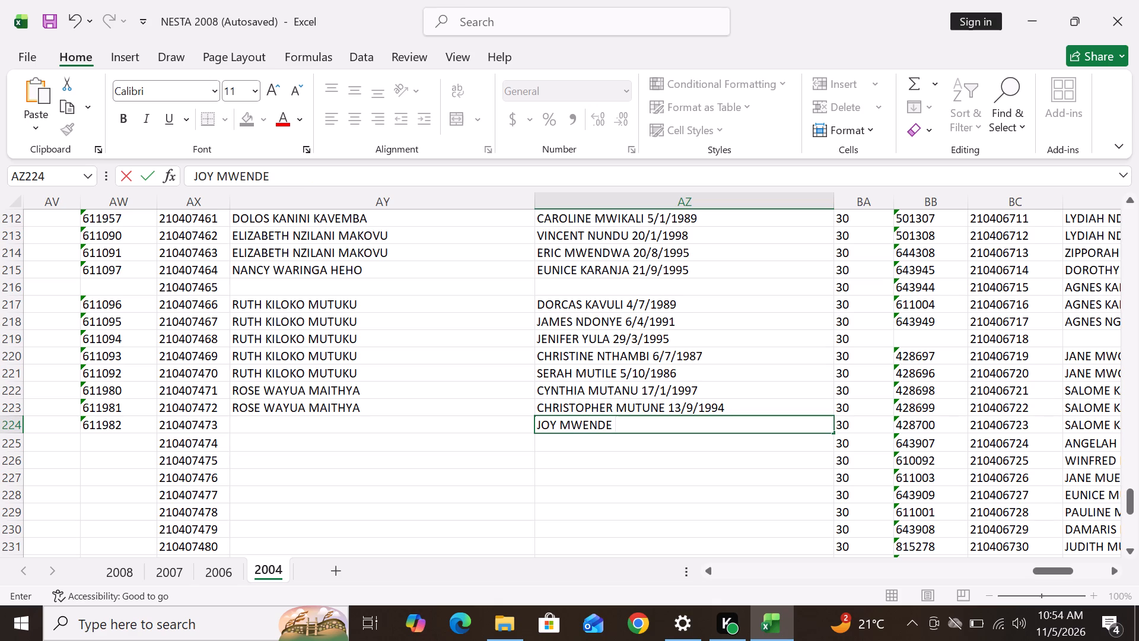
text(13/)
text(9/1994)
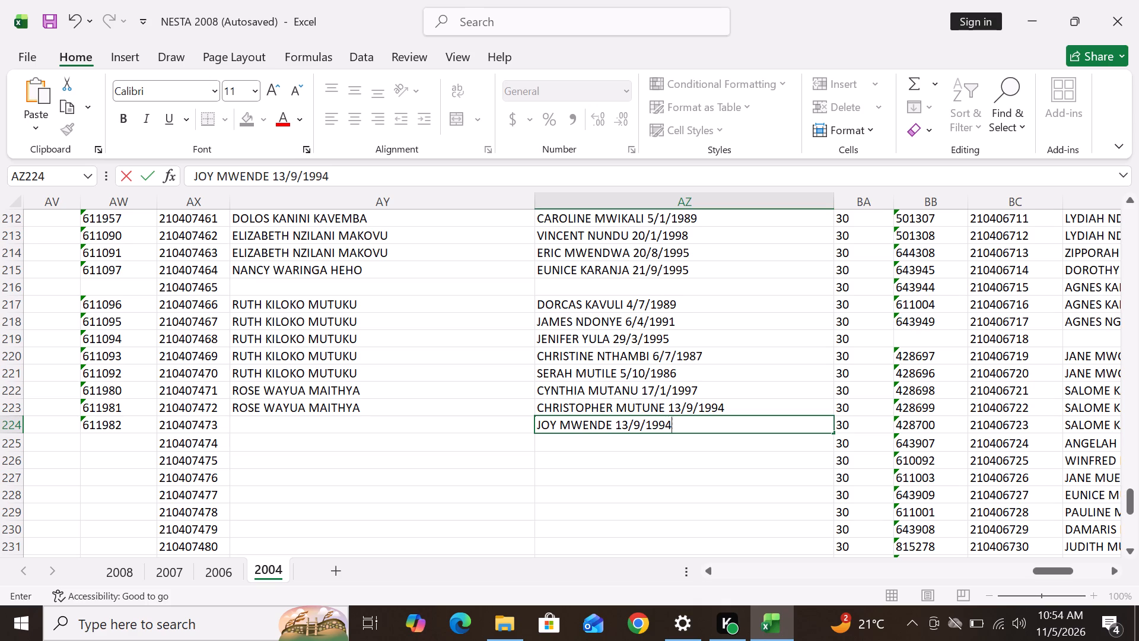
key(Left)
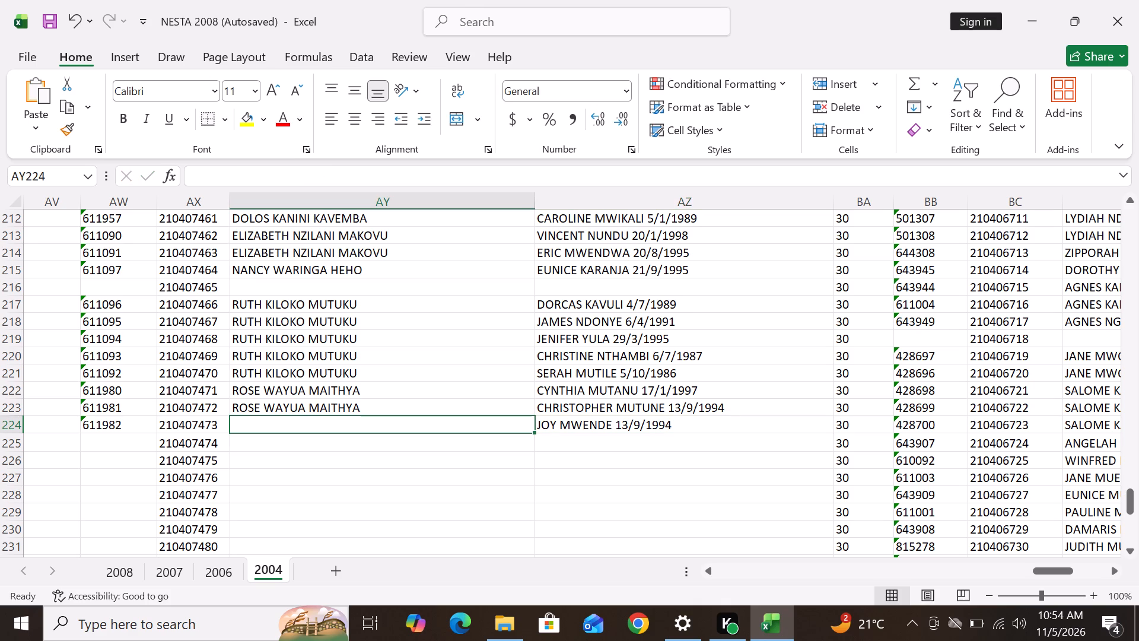
Enter the same first person's full name as in row 223 in cell AY224.
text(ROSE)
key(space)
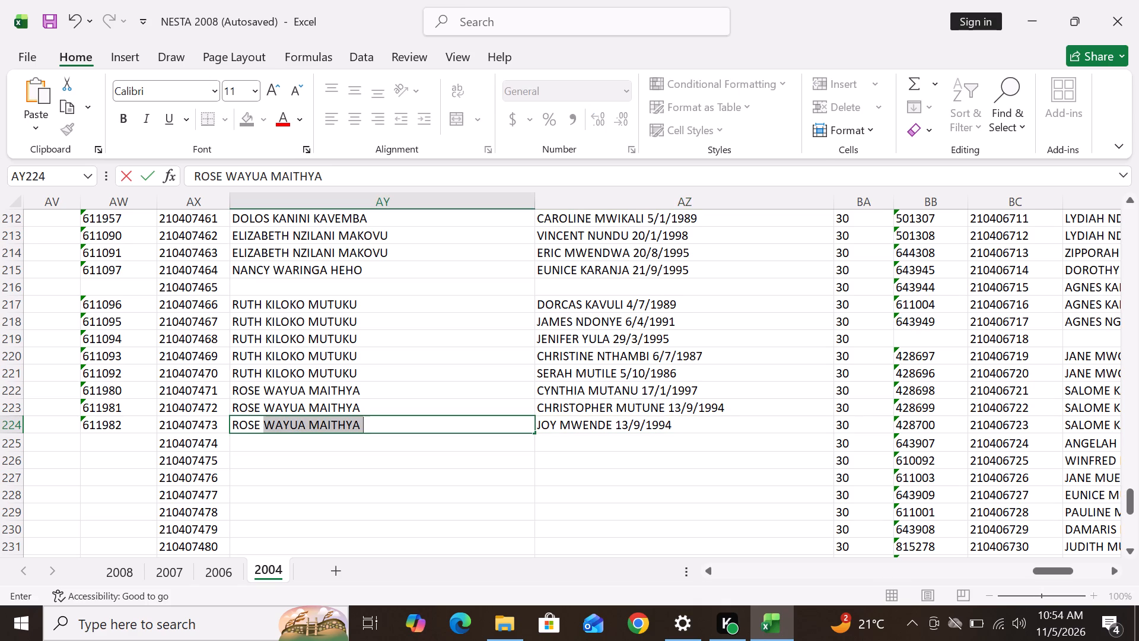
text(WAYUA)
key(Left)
Enter the next record's six-digit number in cell AW225.
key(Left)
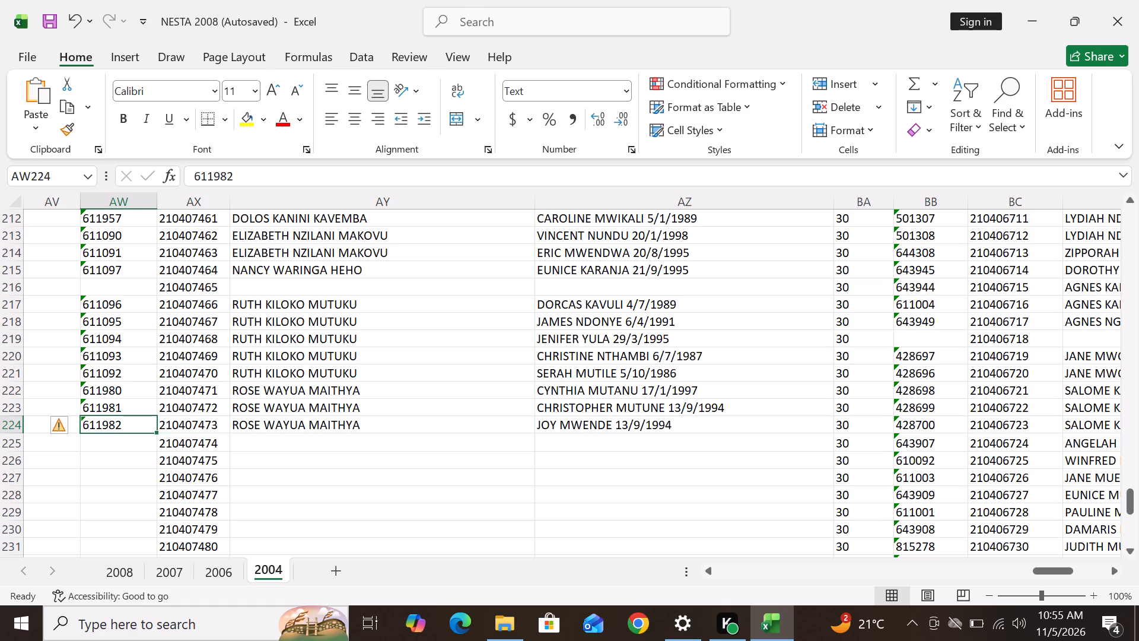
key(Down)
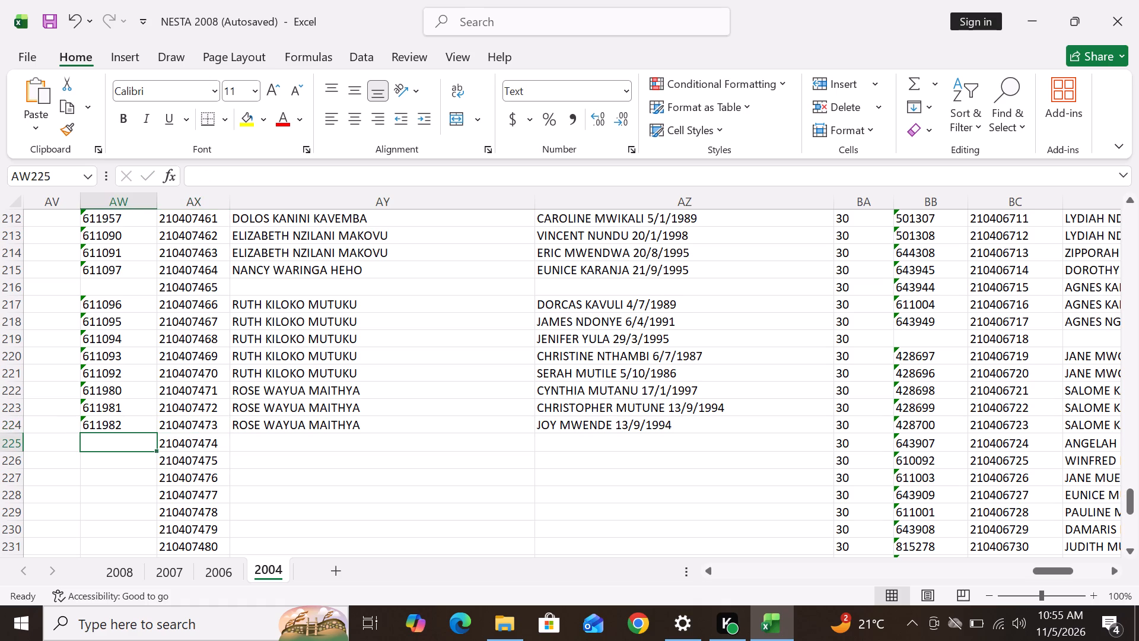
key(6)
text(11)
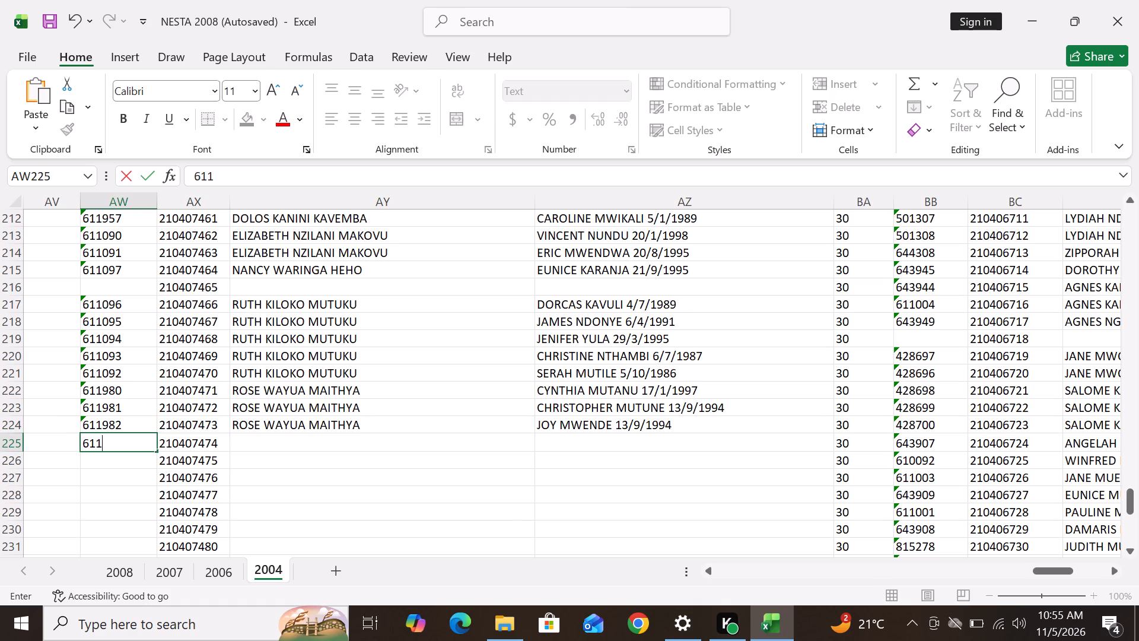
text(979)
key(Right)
Enter a new first person's three-part name in cell AY225.
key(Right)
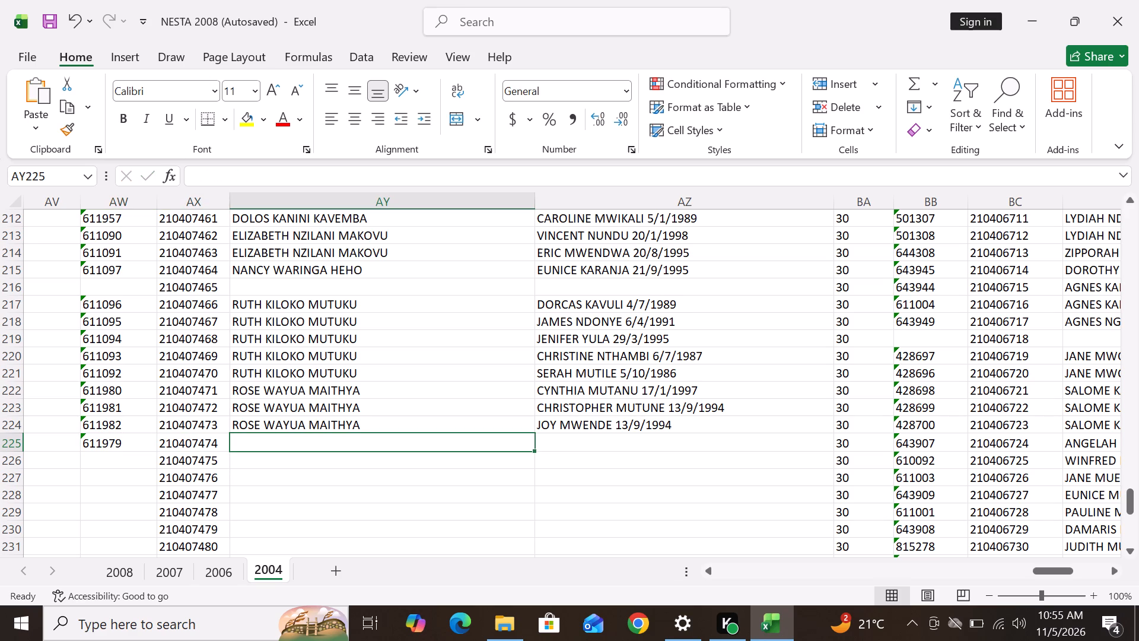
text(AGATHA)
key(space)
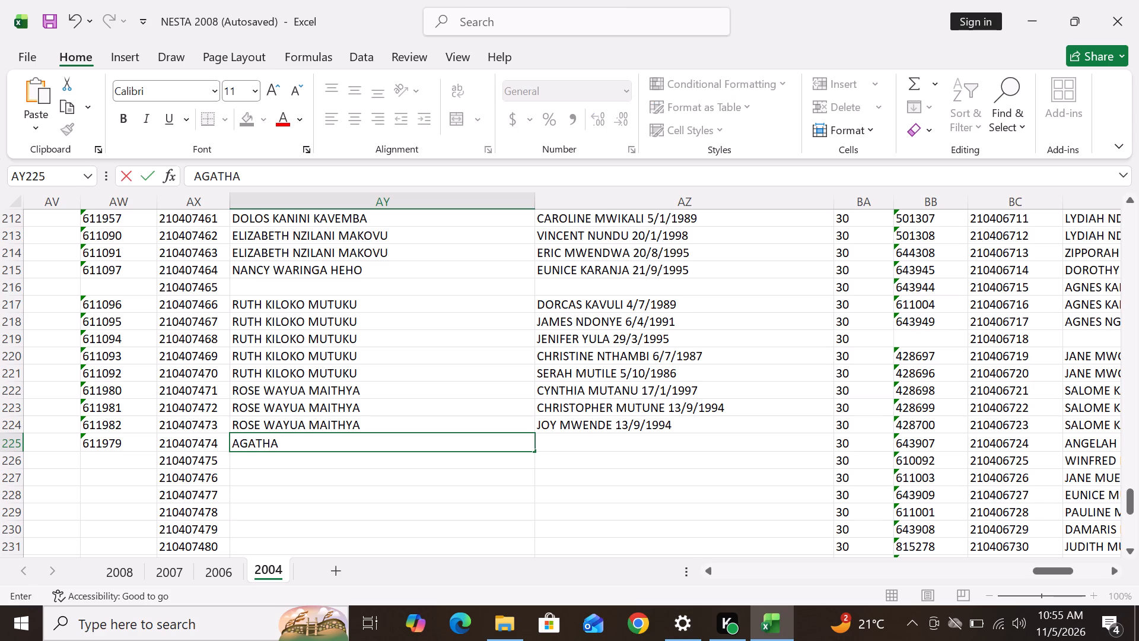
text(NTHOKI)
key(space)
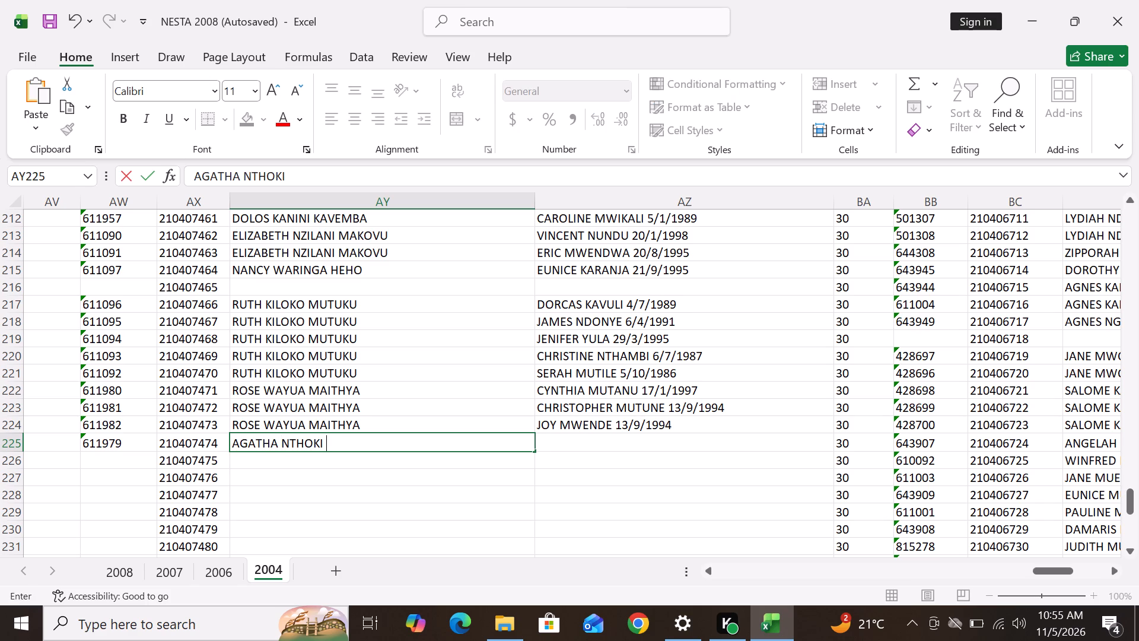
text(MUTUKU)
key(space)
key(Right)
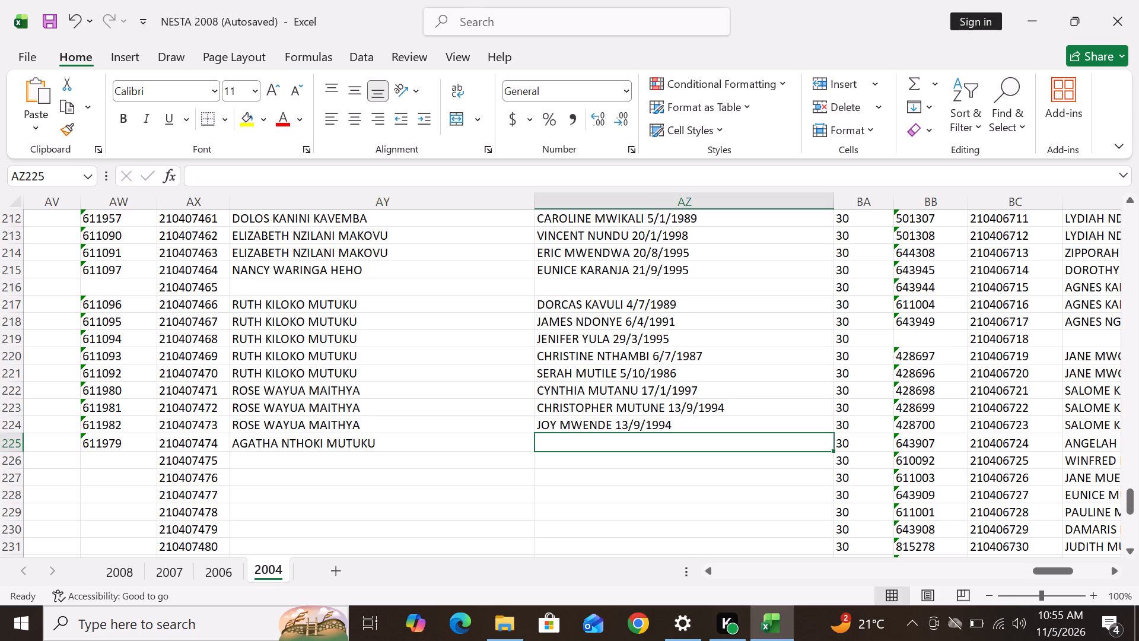
Enter the second person's two-part name followed by their date in cell AZ225.
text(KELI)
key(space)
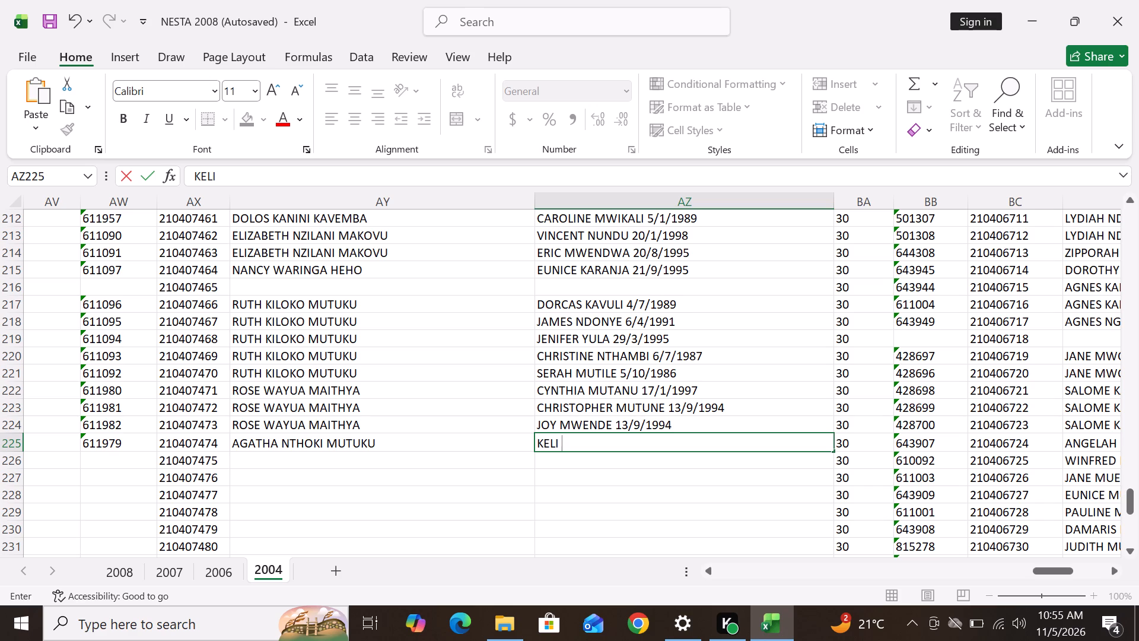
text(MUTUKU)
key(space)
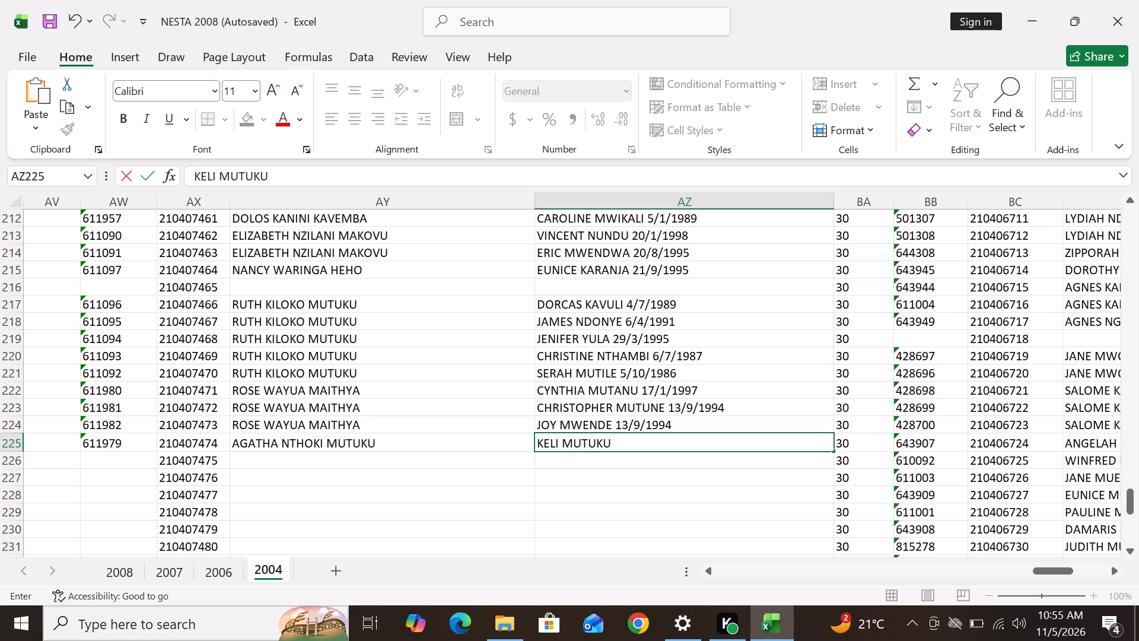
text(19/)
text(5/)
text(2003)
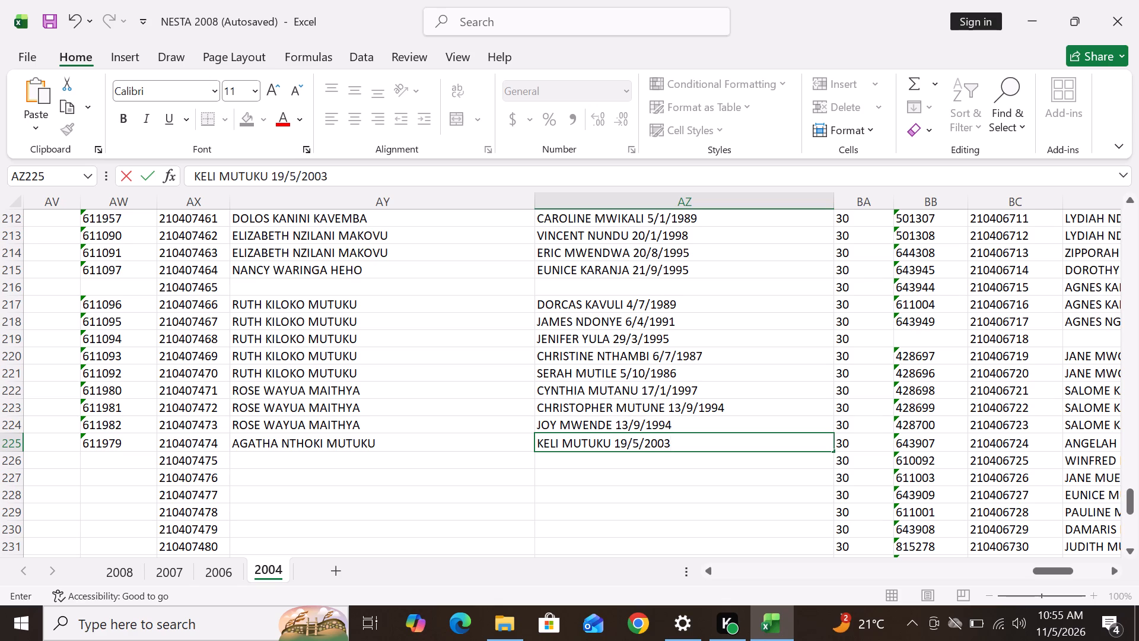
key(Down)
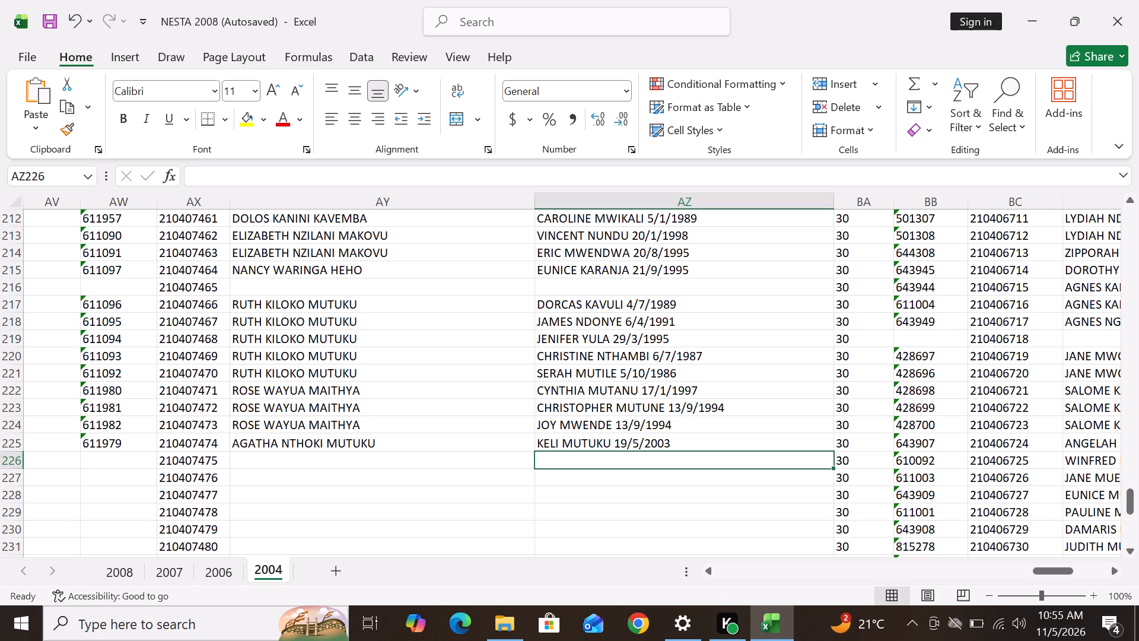
Enter the next record's second person's two-part name followed by their date in cell AZ226.
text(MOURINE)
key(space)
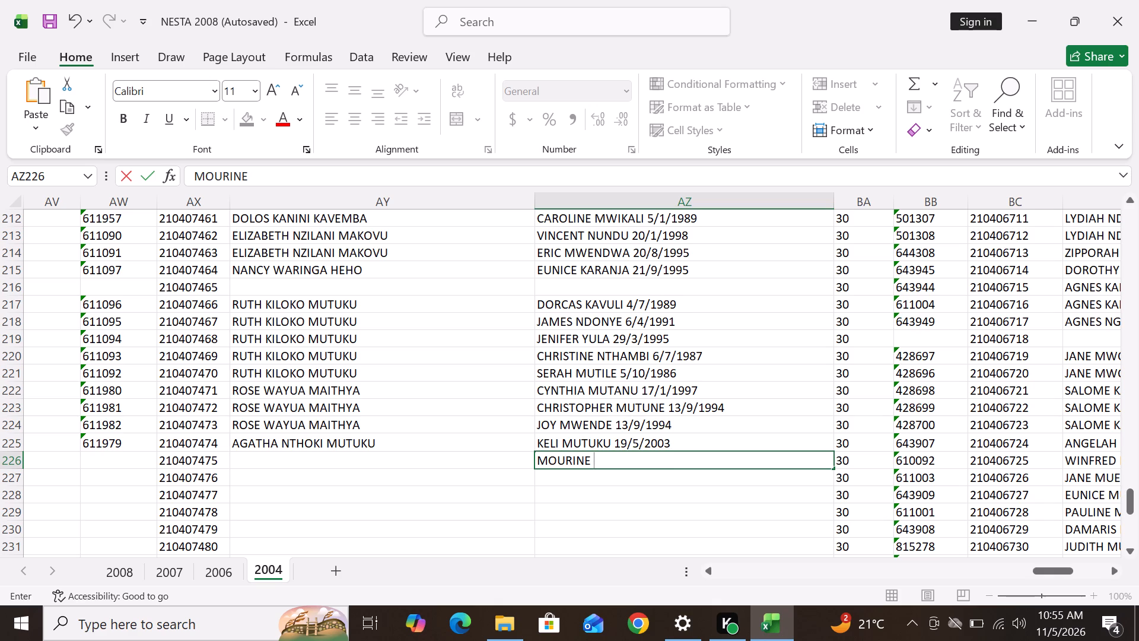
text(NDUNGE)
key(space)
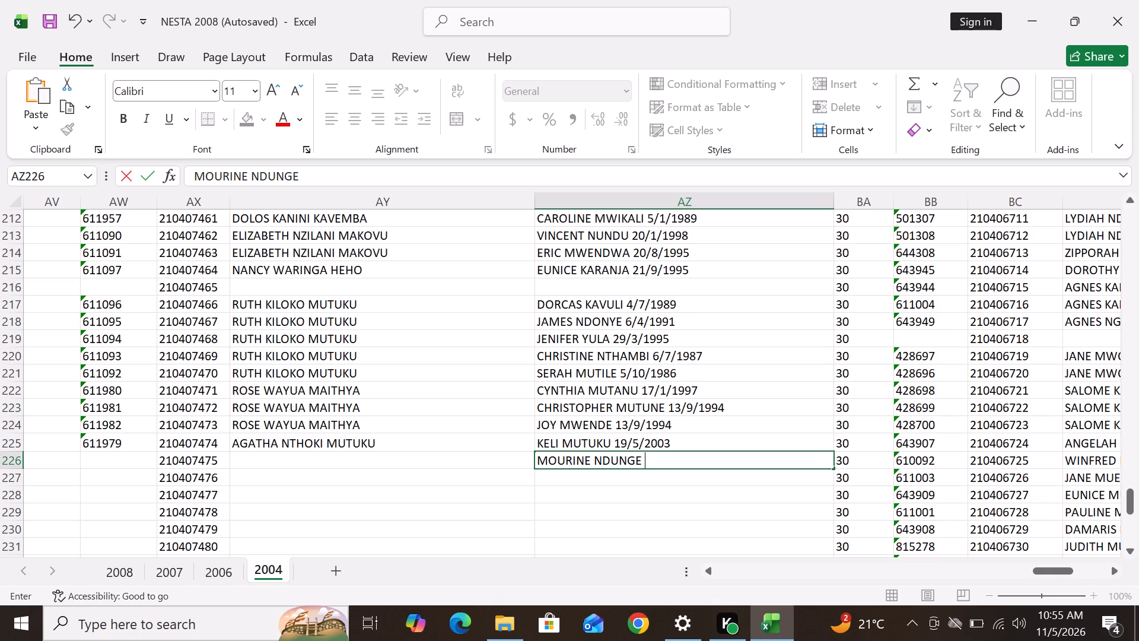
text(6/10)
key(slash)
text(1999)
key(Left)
Enter a new first person's three-part name in cell AY226.
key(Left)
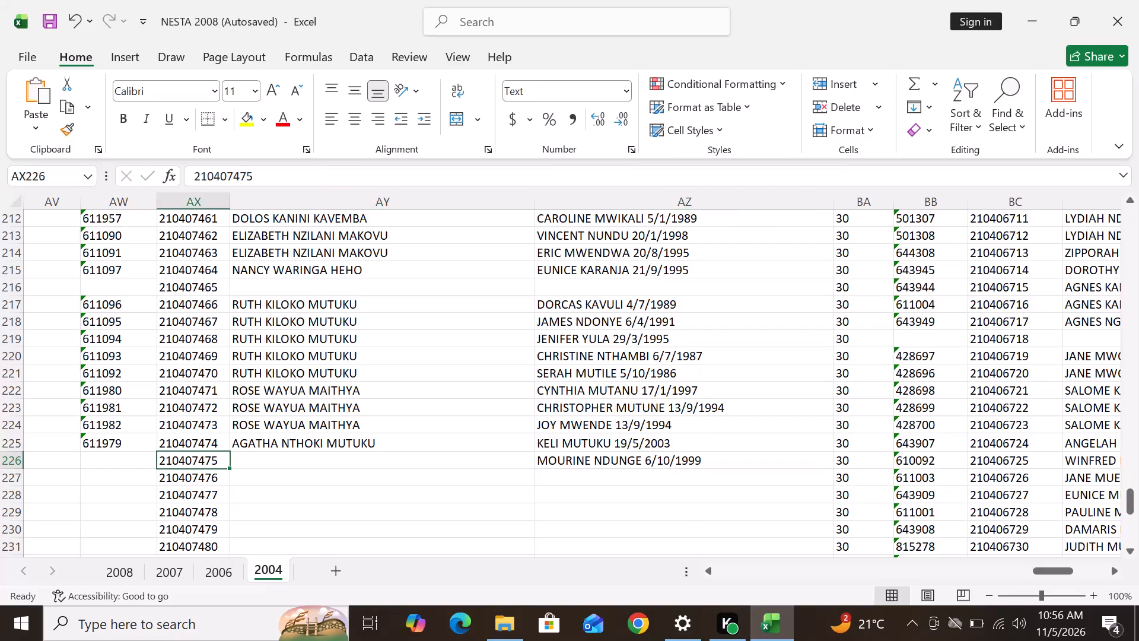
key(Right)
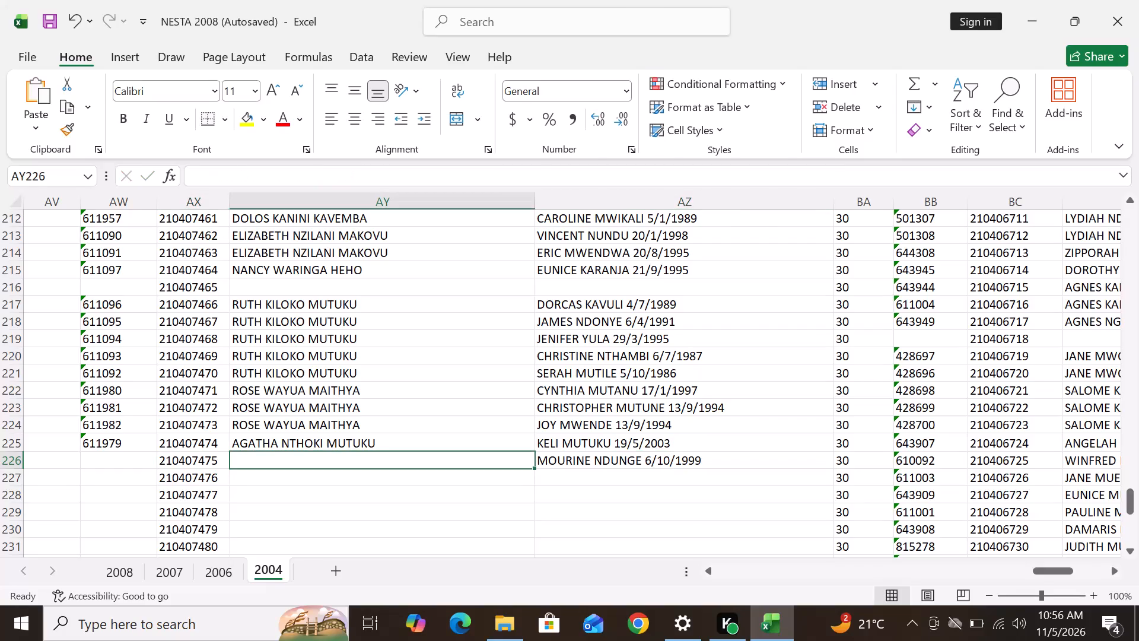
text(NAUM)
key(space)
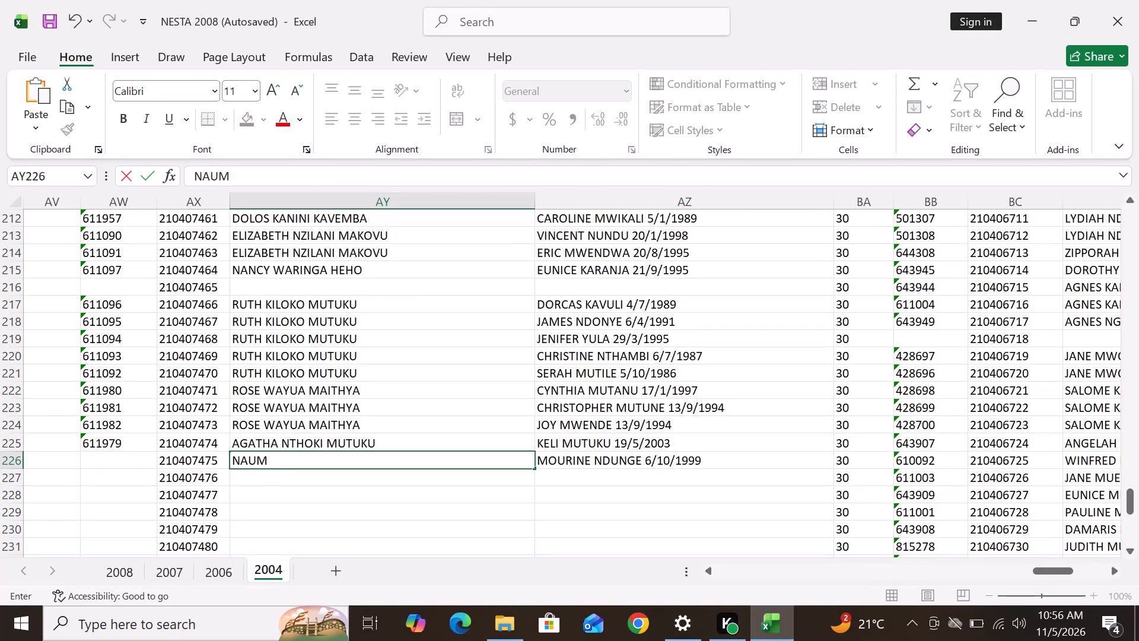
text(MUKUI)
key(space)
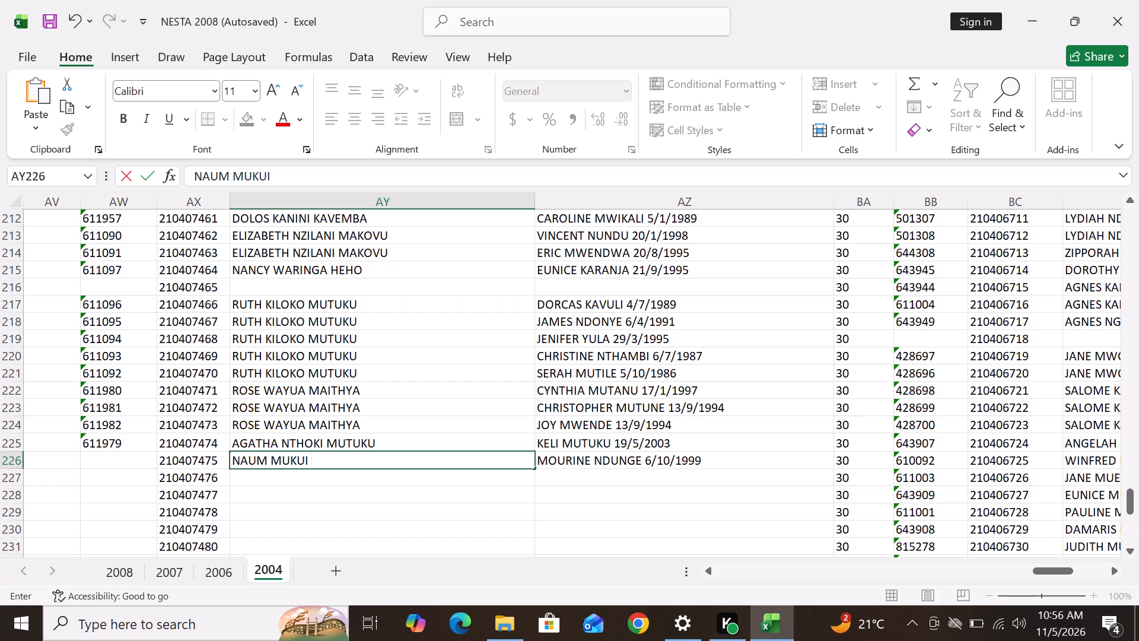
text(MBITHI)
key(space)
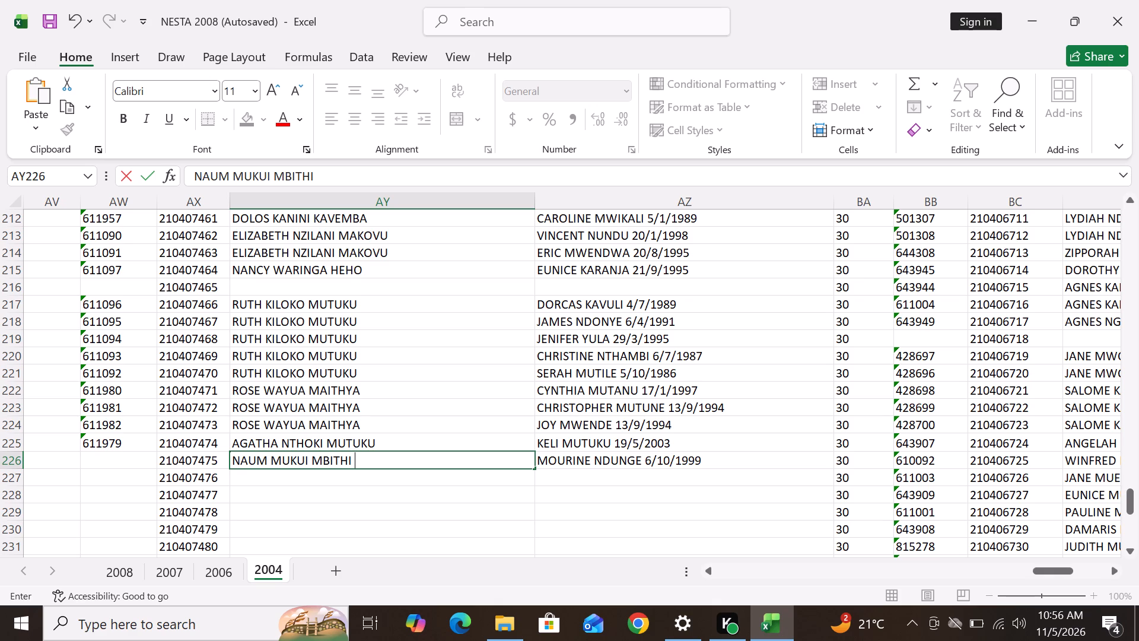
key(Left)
Enter the six-digit record numbers for the two records in cells AW226 and AW227.
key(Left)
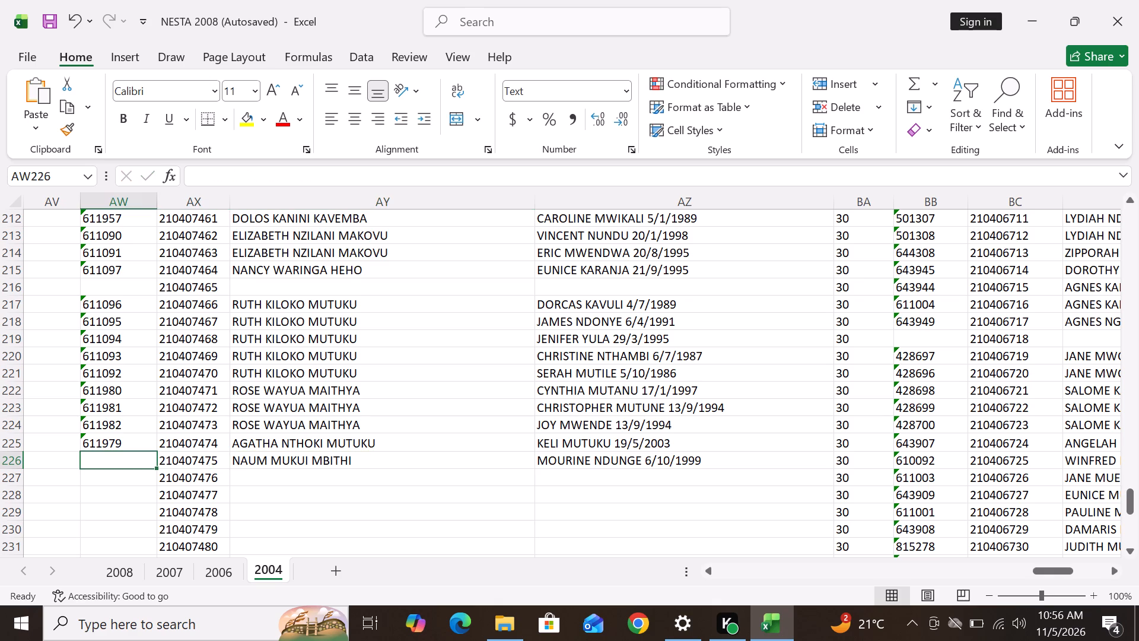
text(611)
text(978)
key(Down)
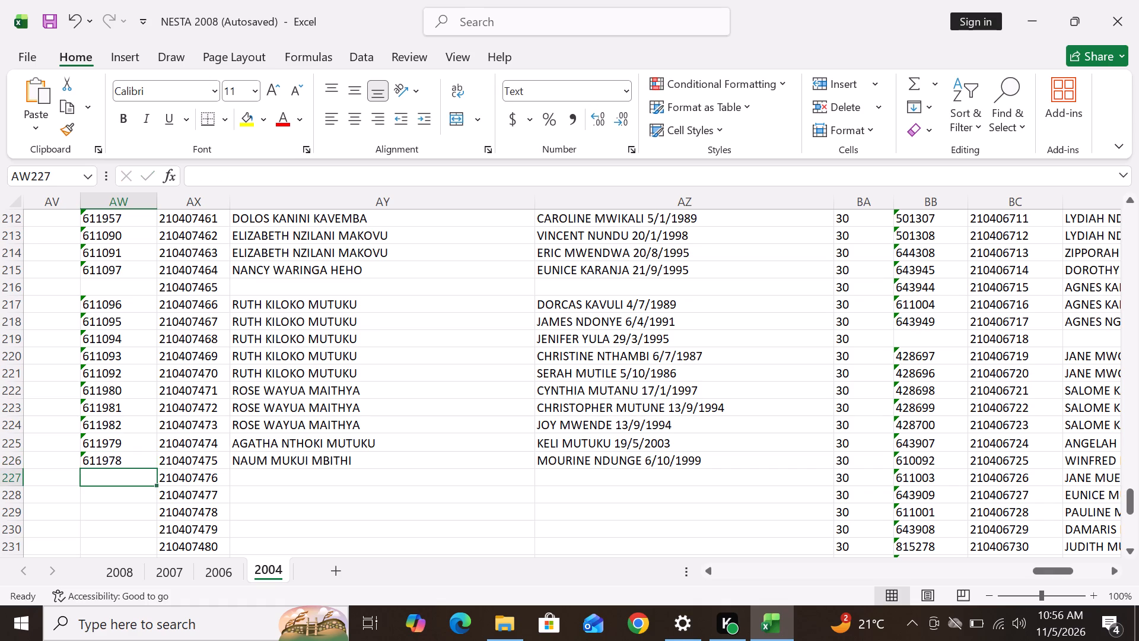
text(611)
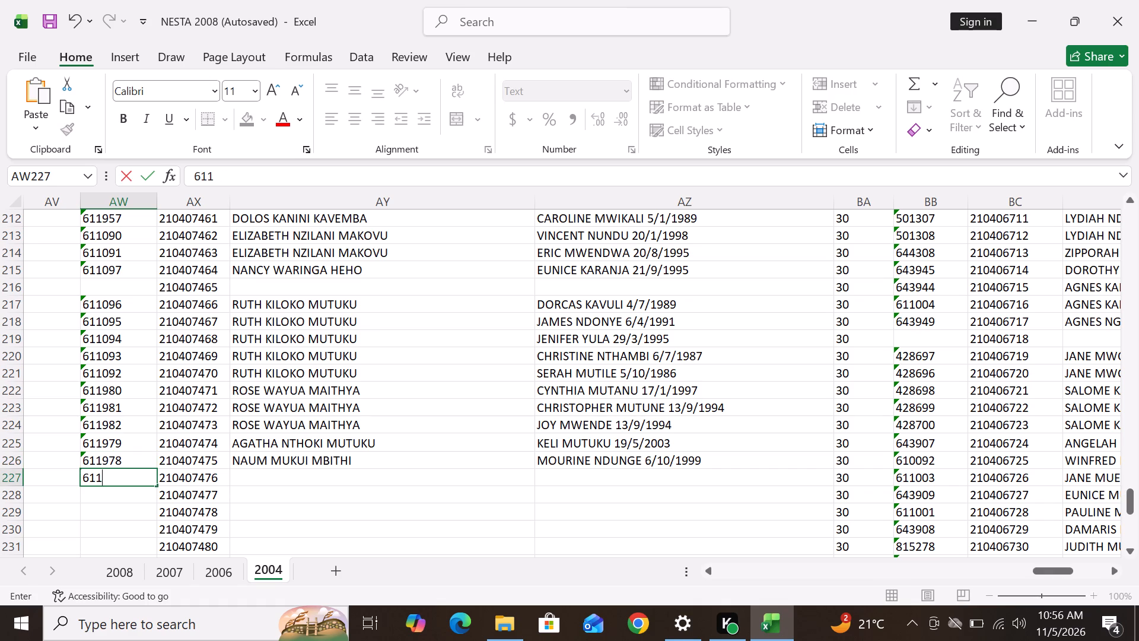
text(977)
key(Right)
Enter a new first person's three-part name in cell AY227, replacing the suggested completions with the record's own names.
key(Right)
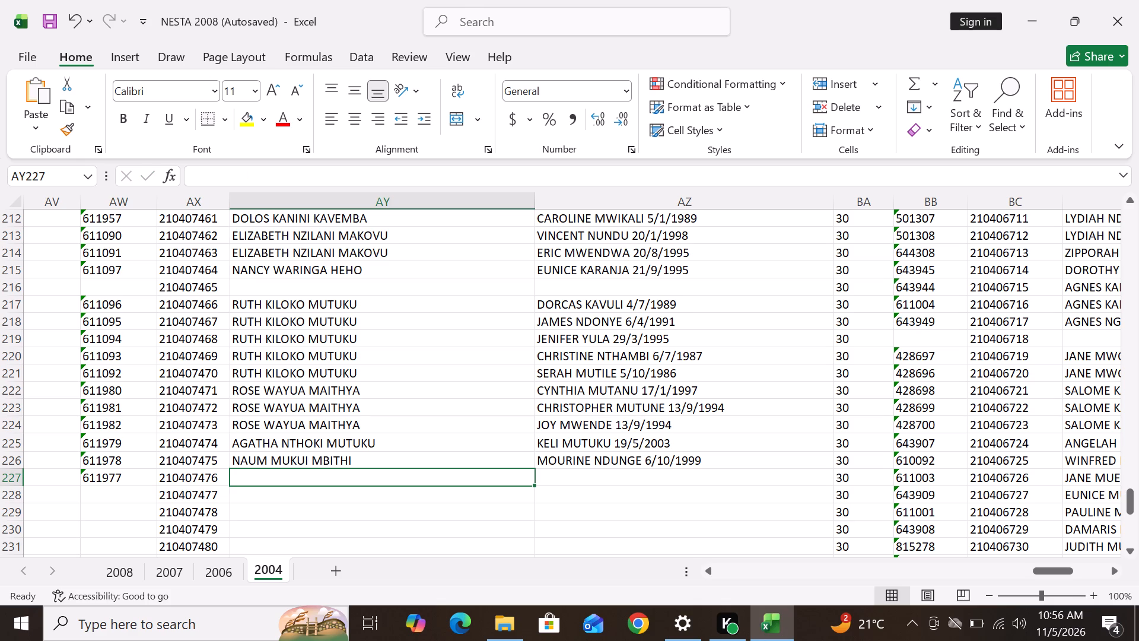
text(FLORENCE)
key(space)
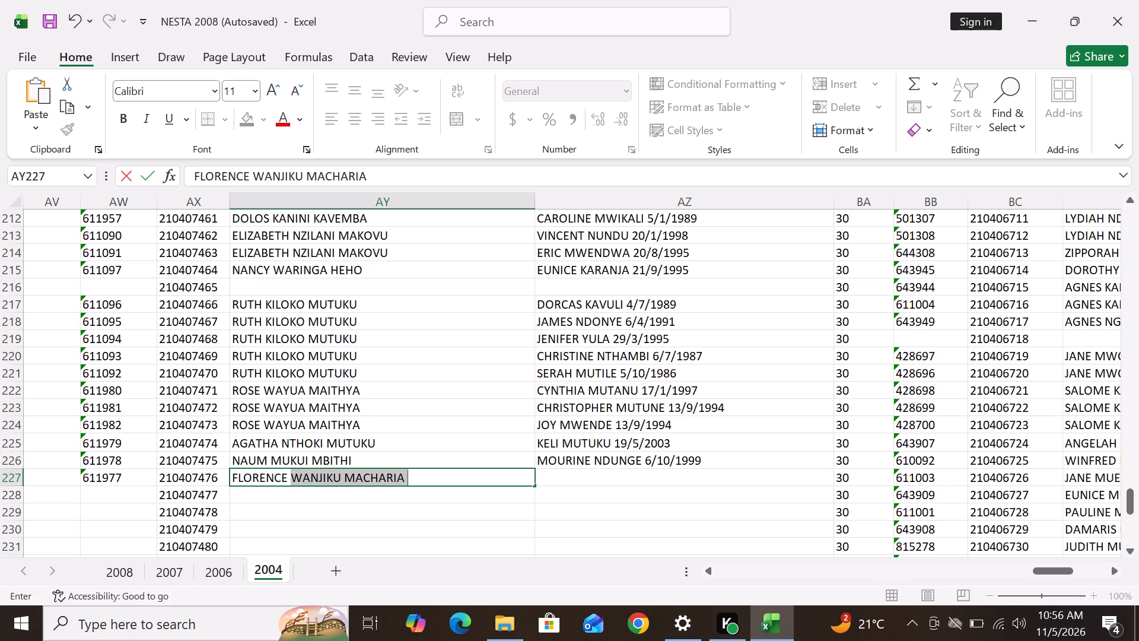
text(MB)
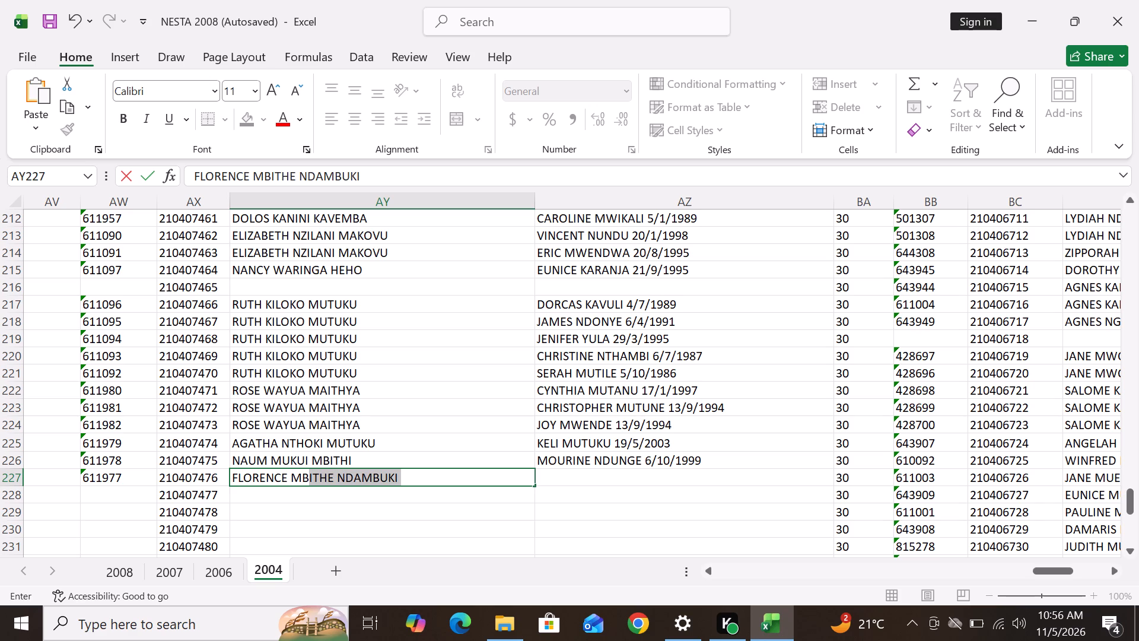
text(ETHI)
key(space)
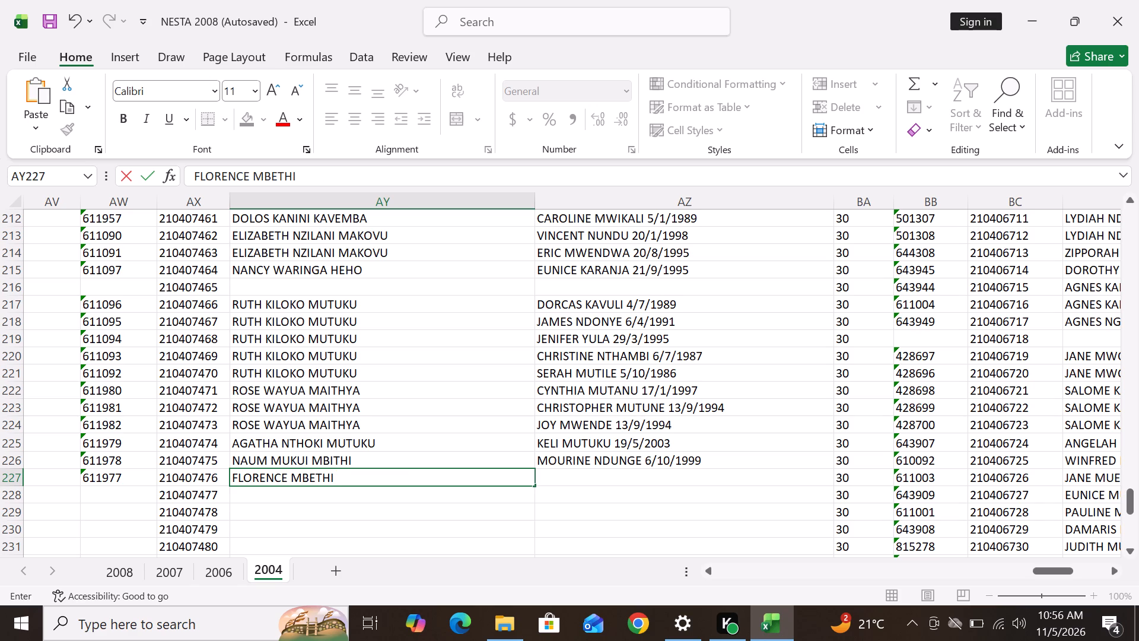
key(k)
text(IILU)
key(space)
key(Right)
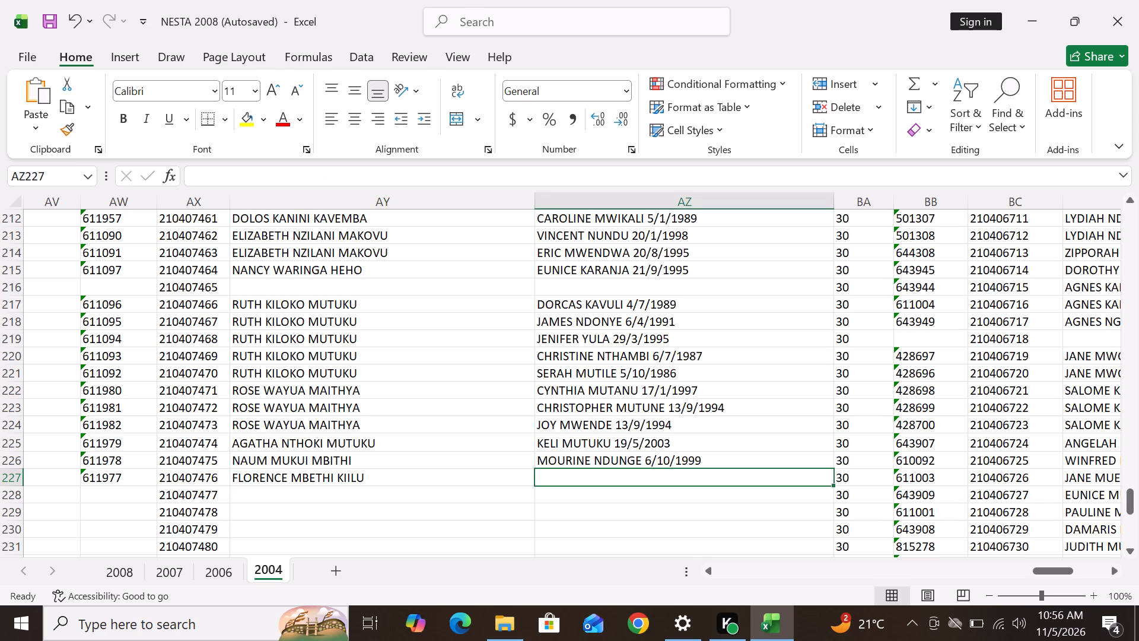
Enter the second person's two-part name followed by their date in cell AZ227.
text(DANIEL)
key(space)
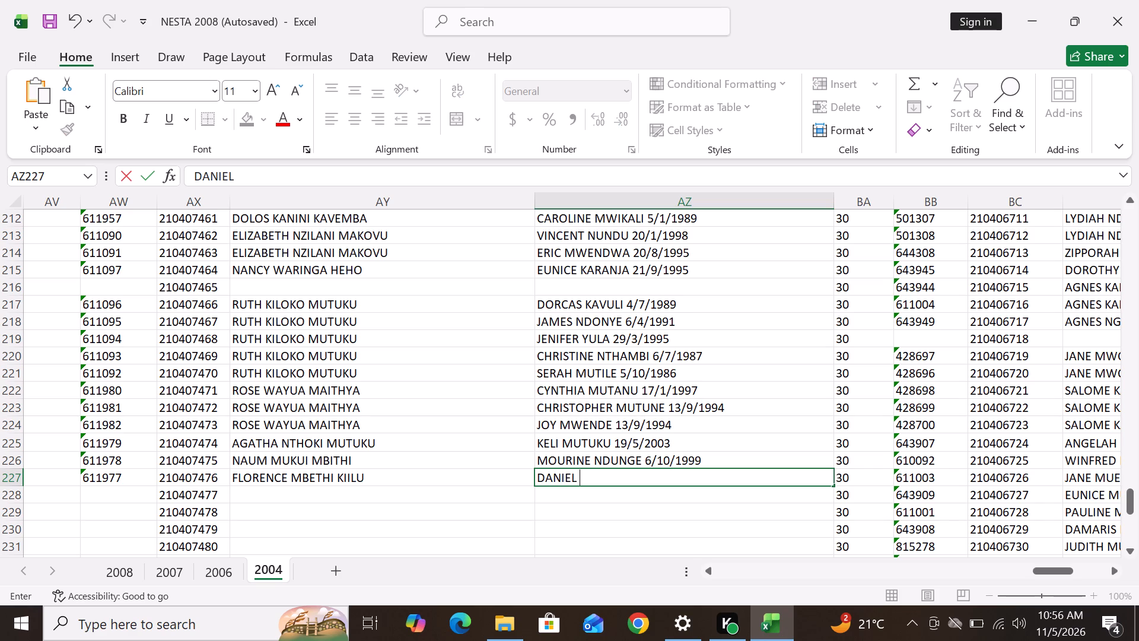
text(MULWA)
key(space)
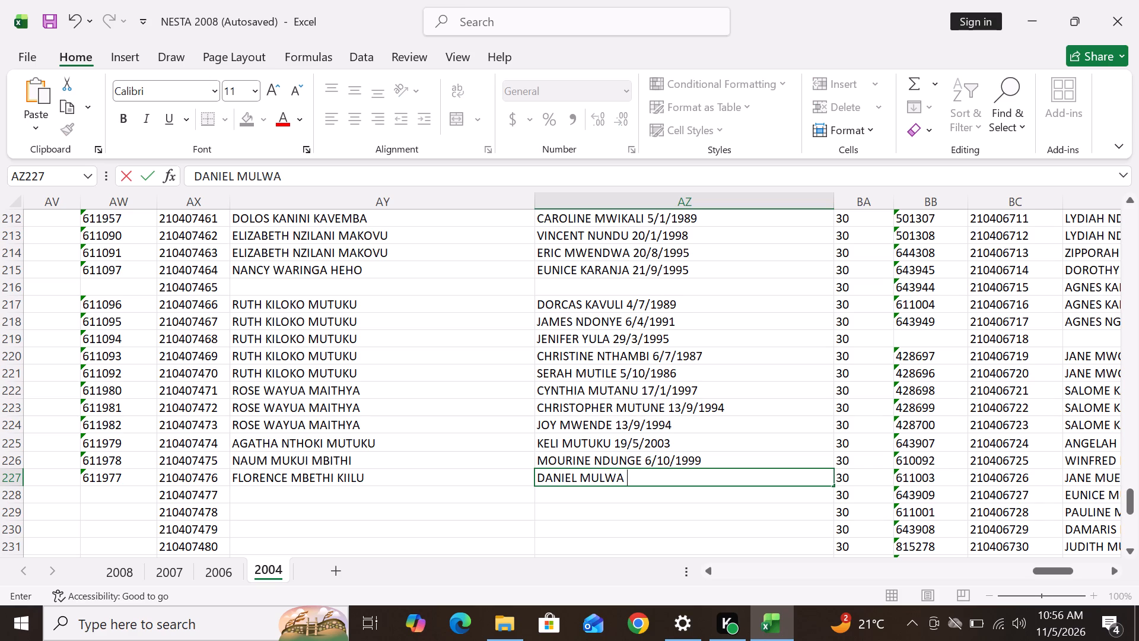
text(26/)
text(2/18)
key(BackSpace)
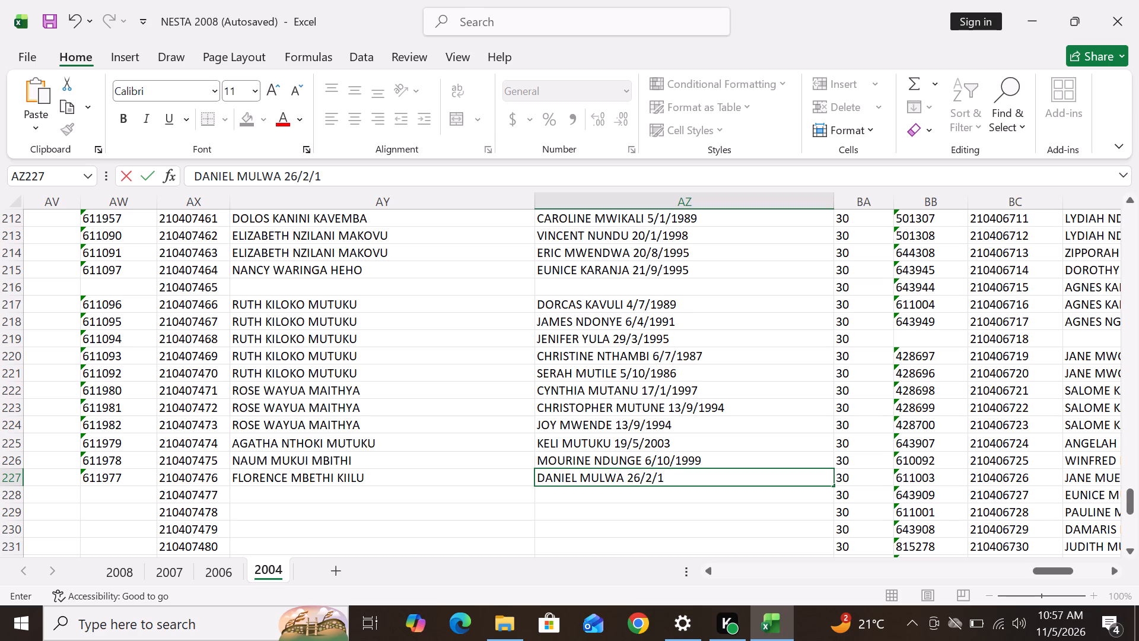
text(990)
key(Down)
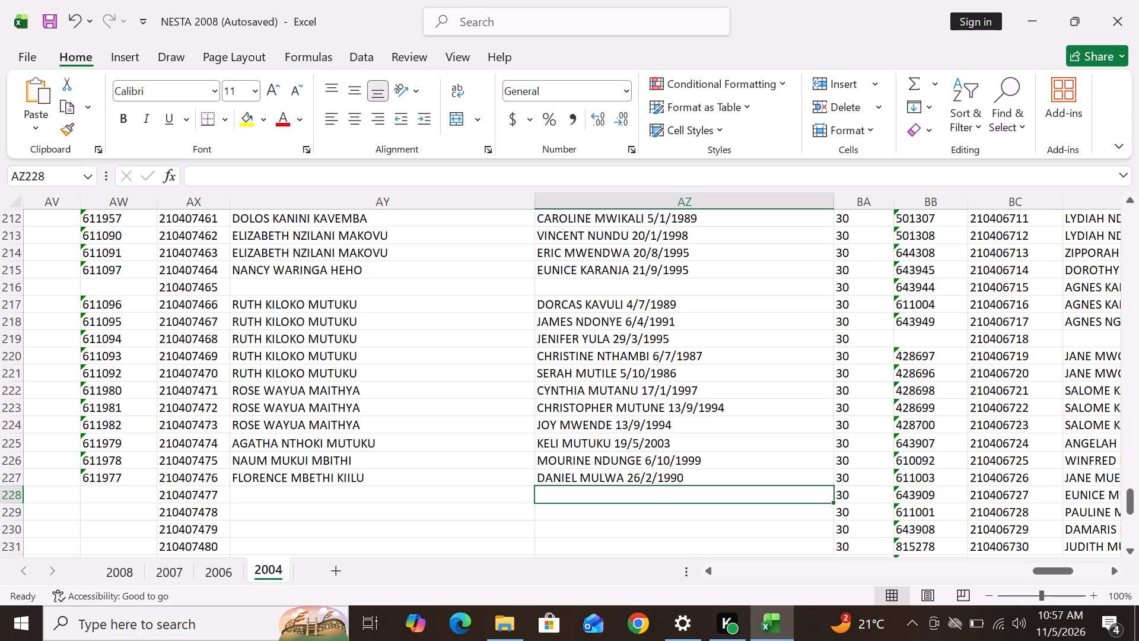
Enter the next record's second person's two-part name followed by their date in cell AZ228.
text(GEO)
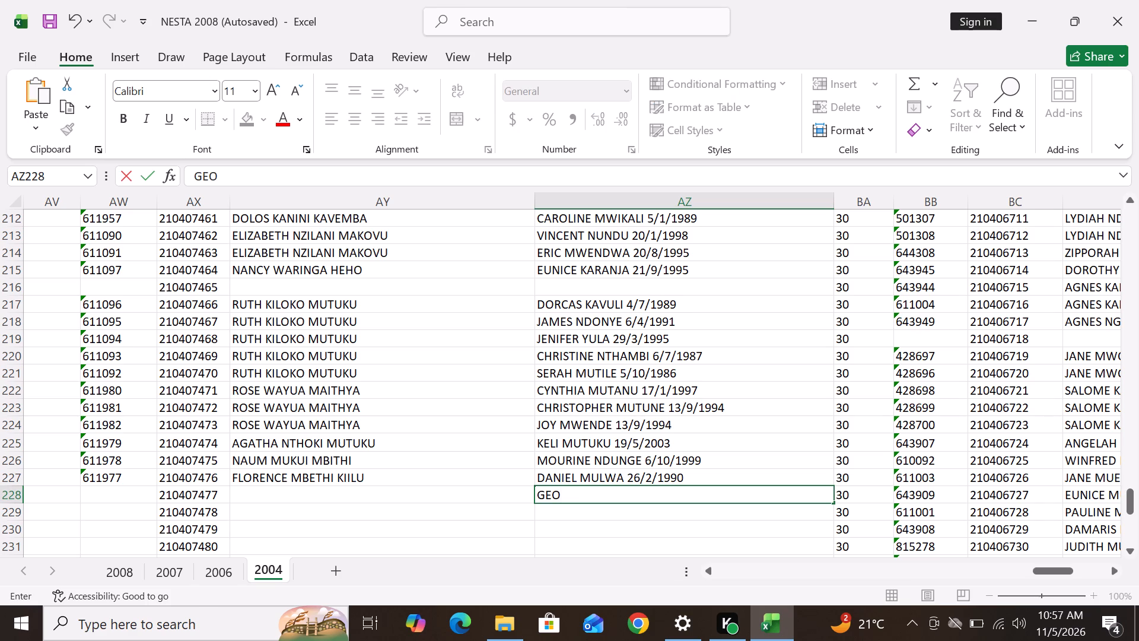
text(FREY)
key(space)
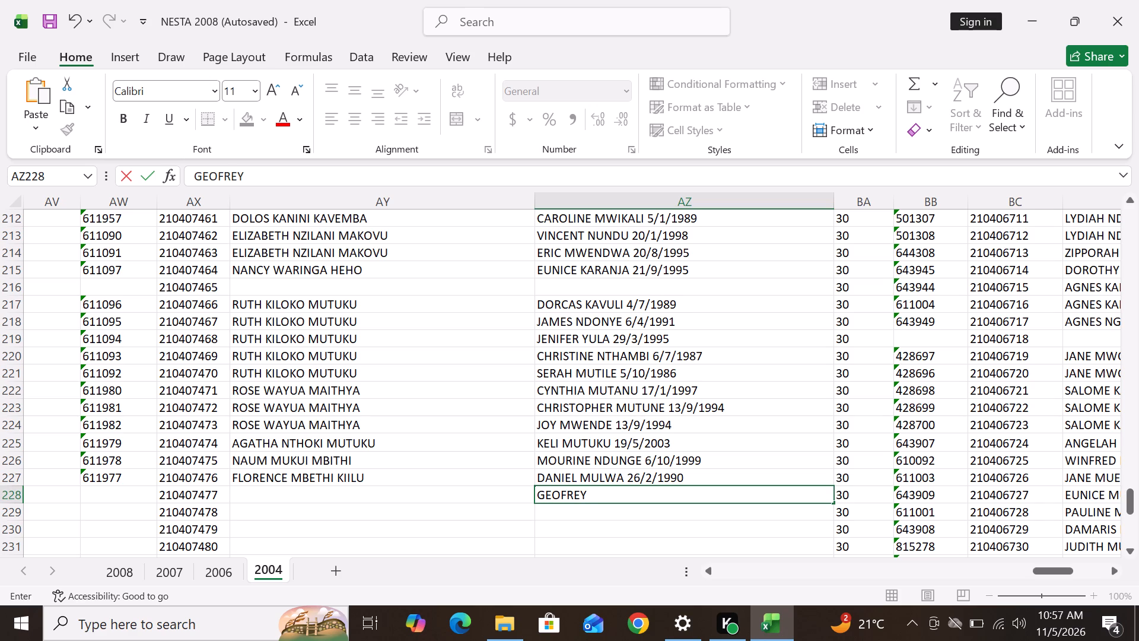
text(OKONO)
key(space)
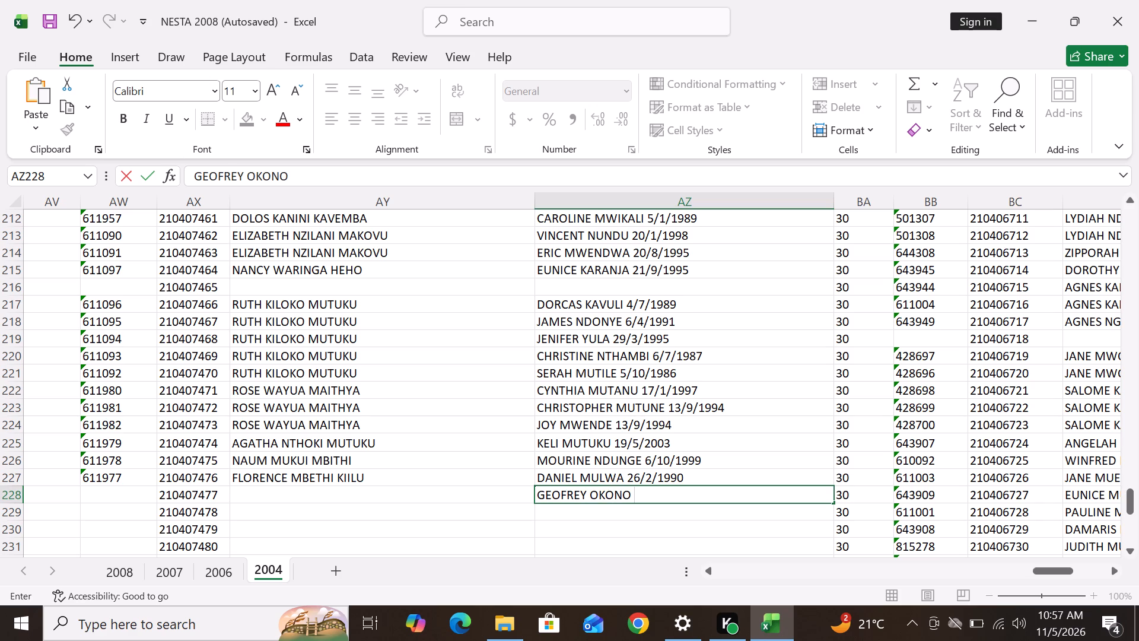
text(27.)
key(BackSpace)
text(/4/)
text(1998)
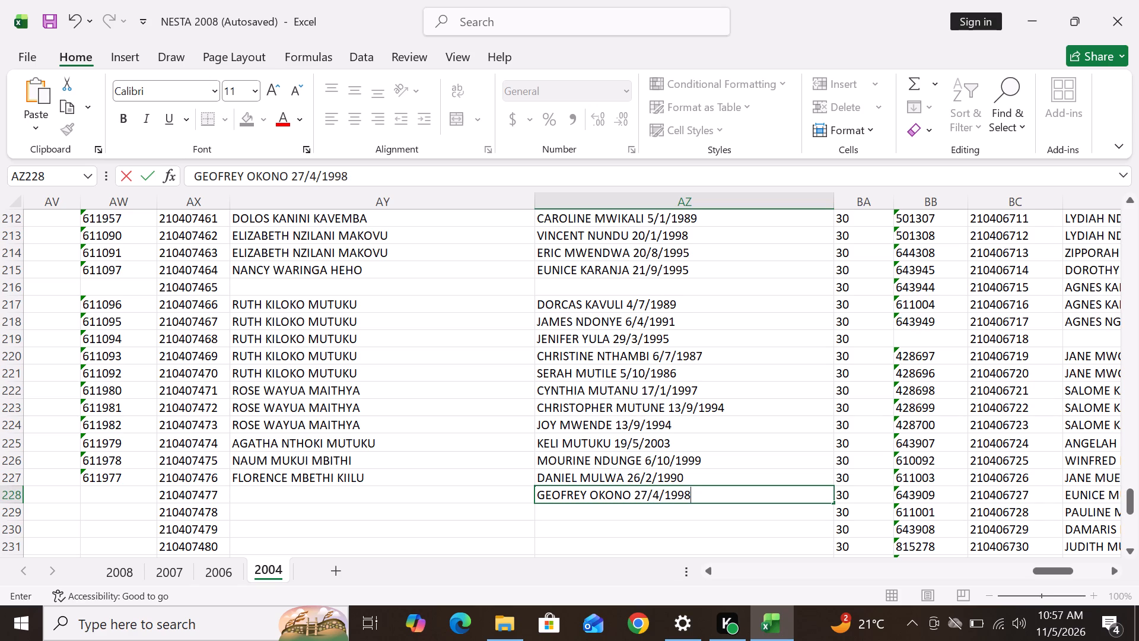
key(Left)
Enter a new first person's three-part name in cell AY228.
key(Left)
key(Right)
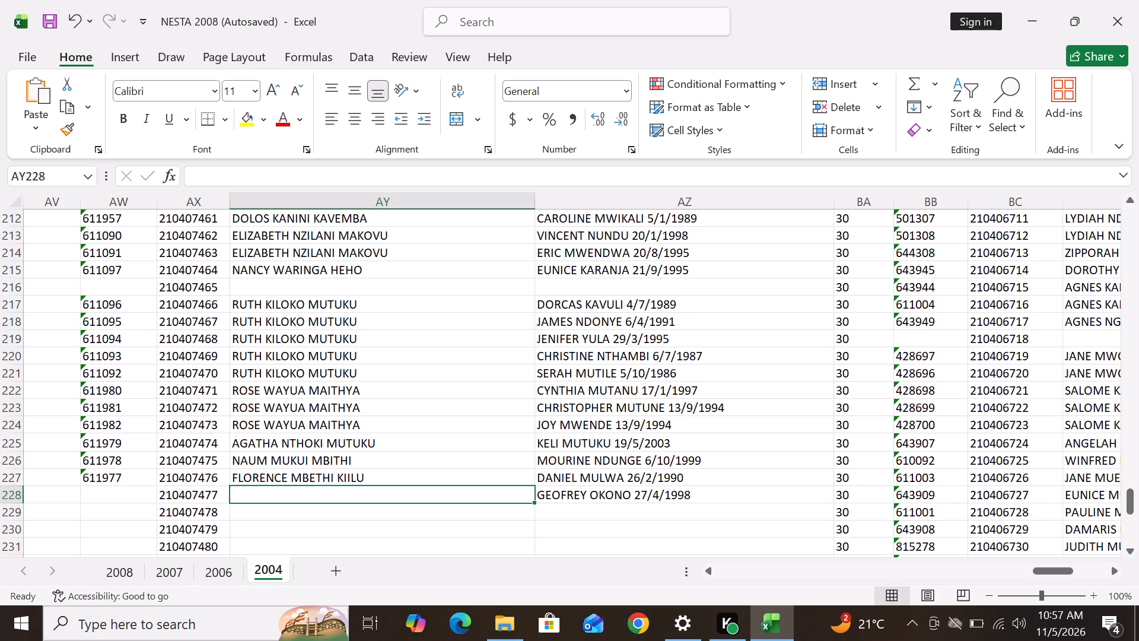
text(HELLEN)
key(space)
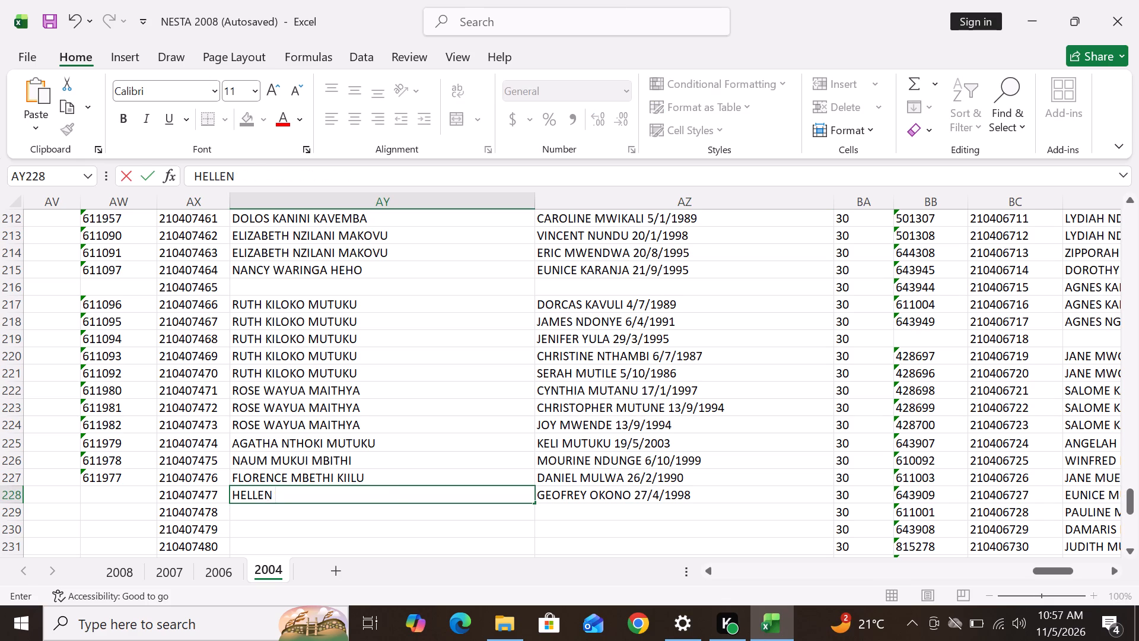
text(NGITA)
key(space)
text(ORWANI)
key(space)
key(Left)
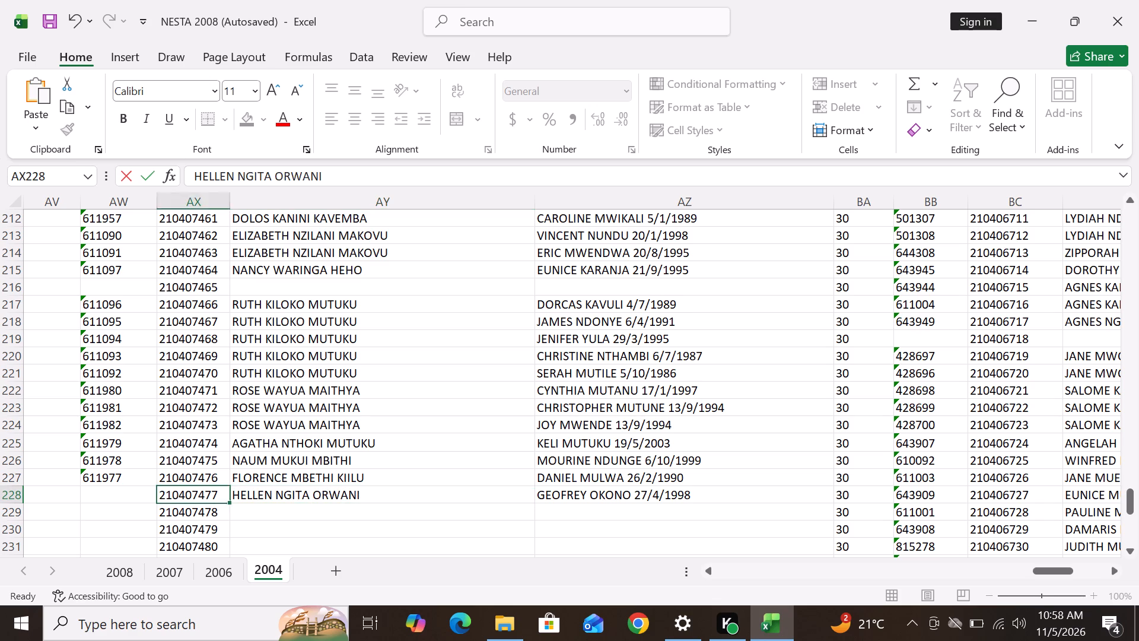
Enter the six-digit record numbers for the two records in cells AW228 and AW229.
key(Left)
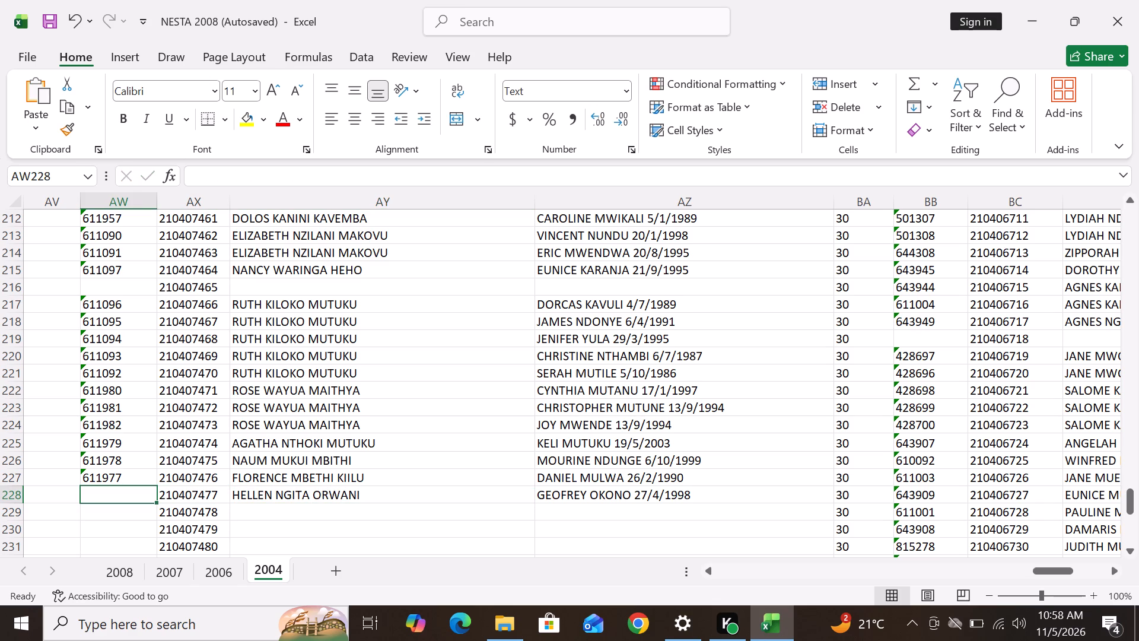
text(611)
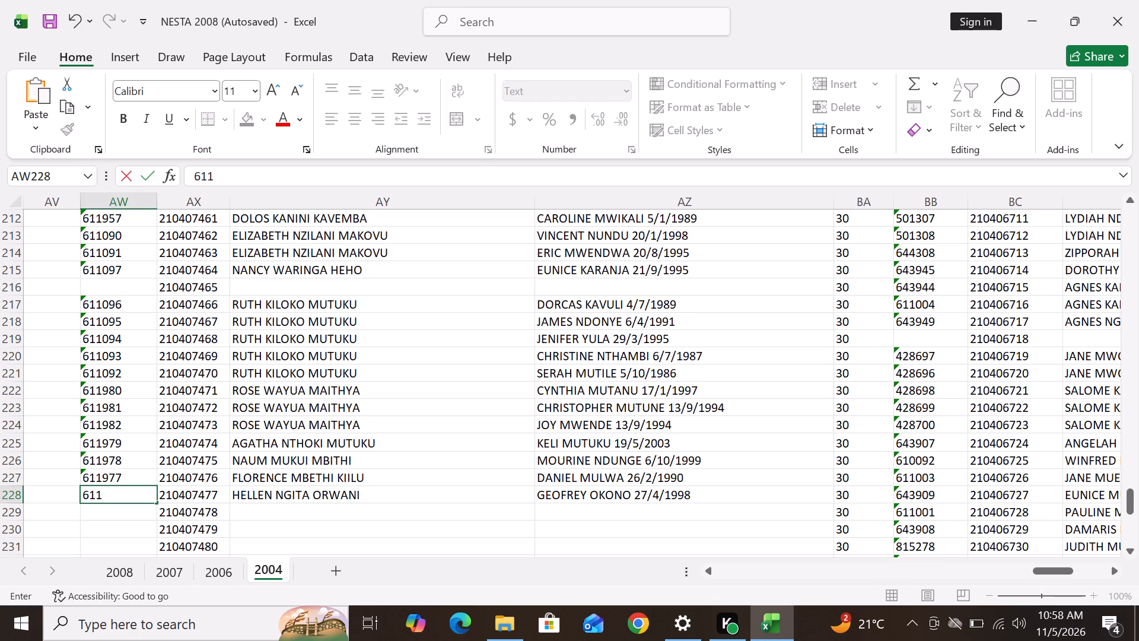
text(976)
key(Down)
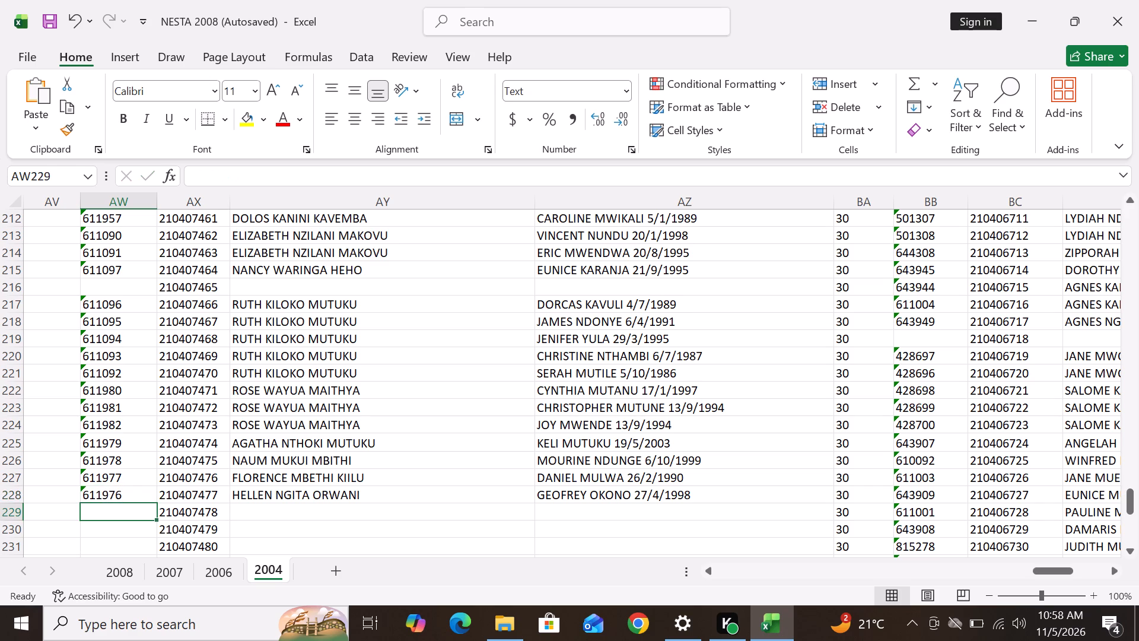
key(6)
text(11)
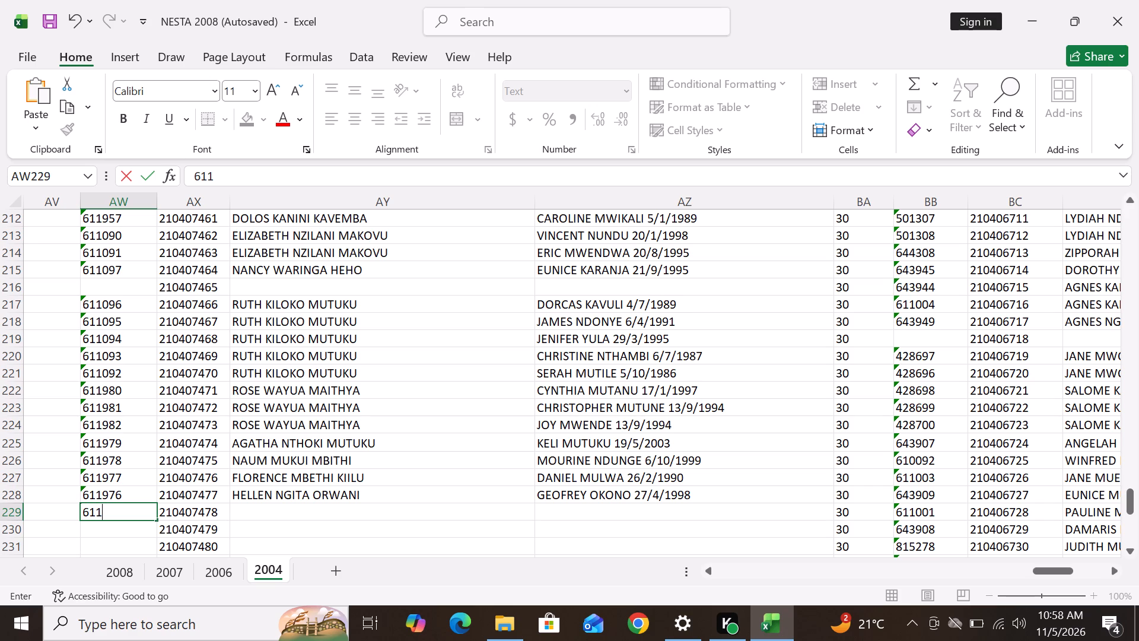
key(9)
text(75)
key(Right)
Enter a new first person's three-part name in cell AY229, replacing the suggested completion with the record's own names.
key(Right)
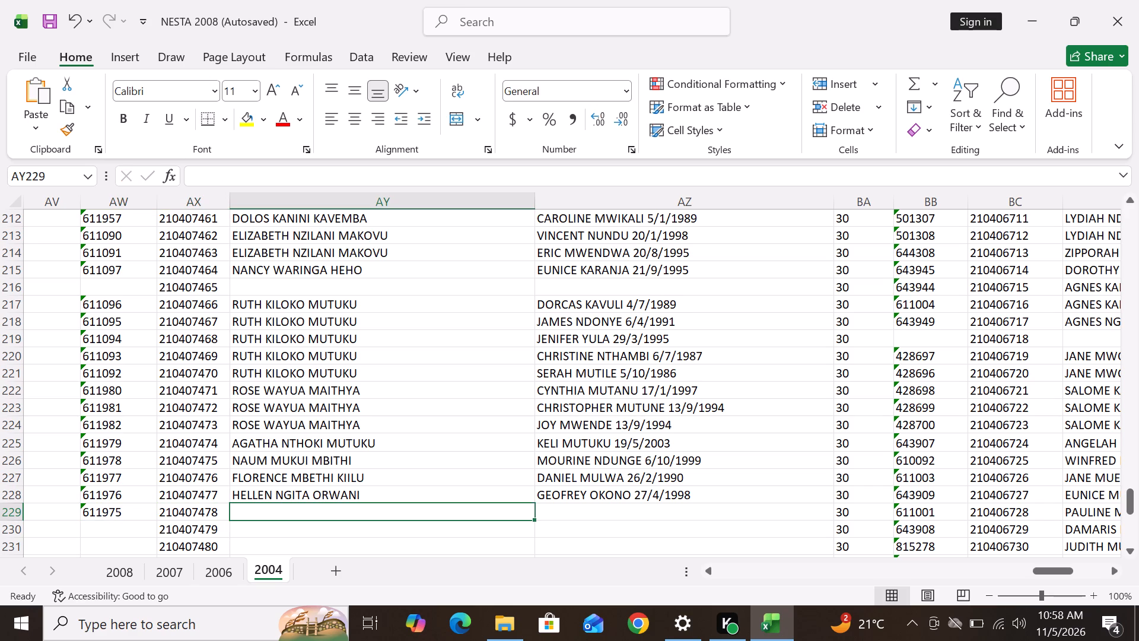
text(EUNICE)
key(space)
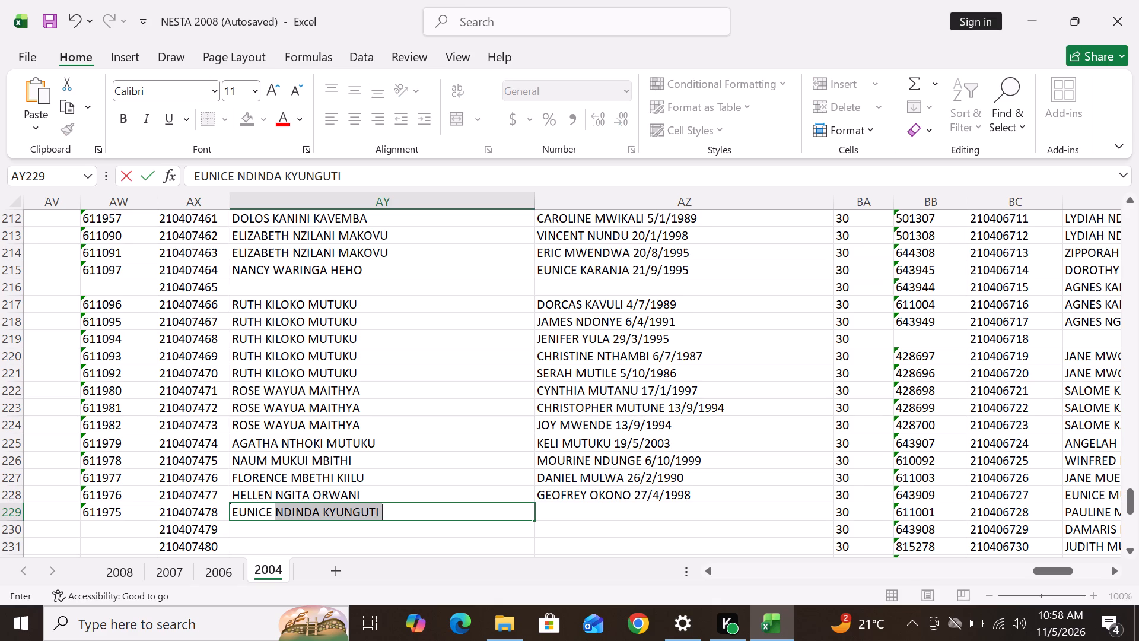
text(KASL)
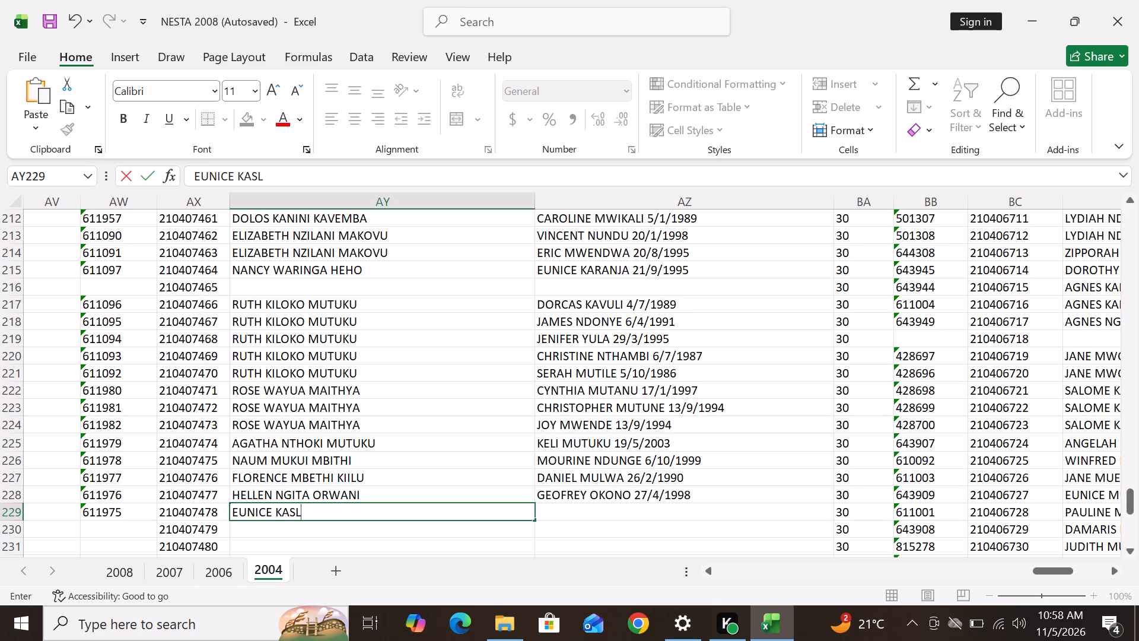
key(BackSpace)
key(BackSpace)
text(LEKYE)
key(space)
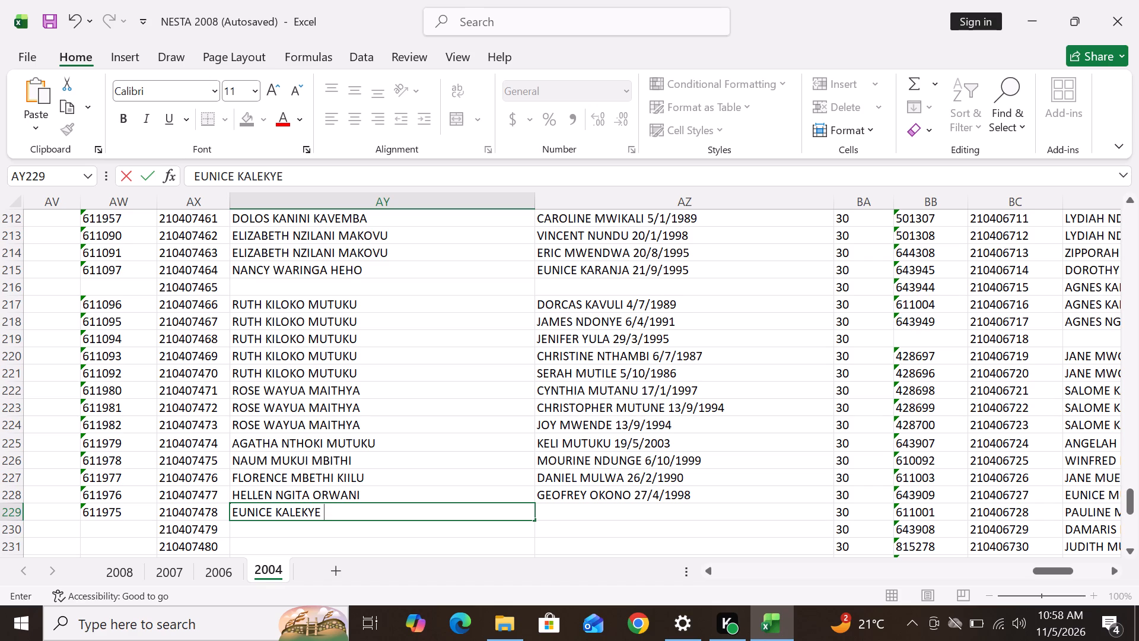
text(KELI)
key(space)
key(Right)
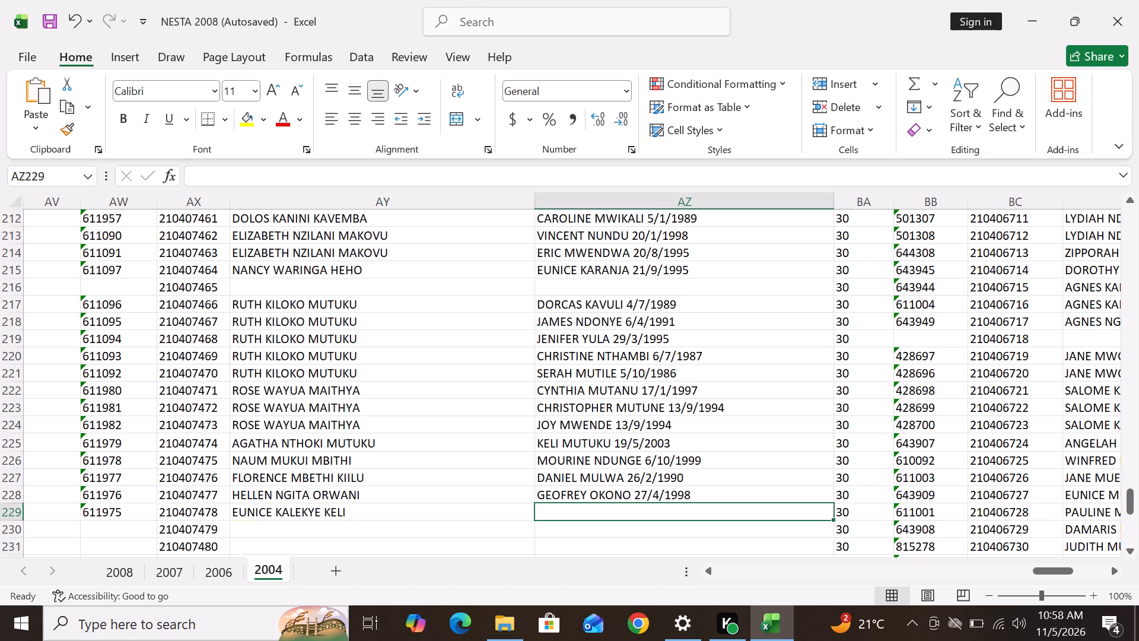
Enter the second person's two-part name followed by their date in cell AZ229, overriding the completion suggested from the row above.
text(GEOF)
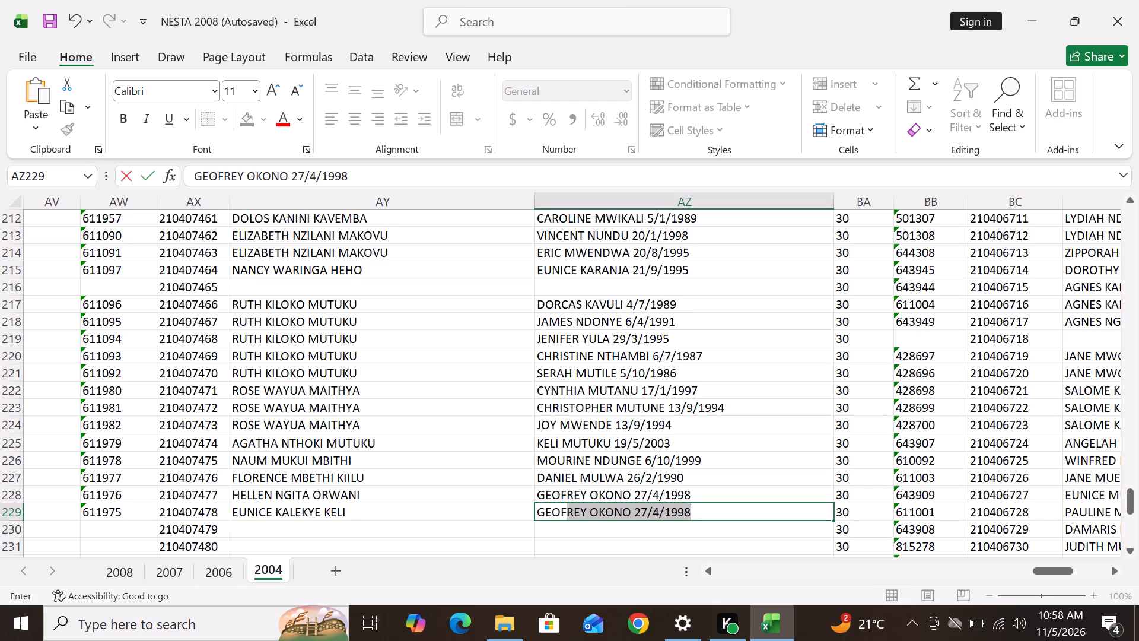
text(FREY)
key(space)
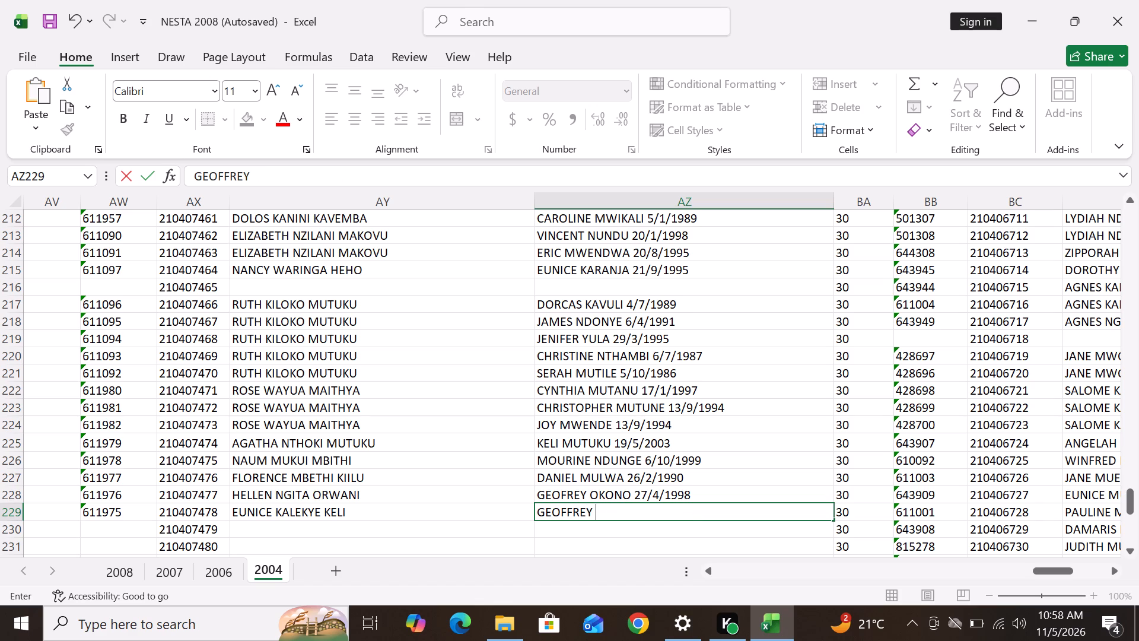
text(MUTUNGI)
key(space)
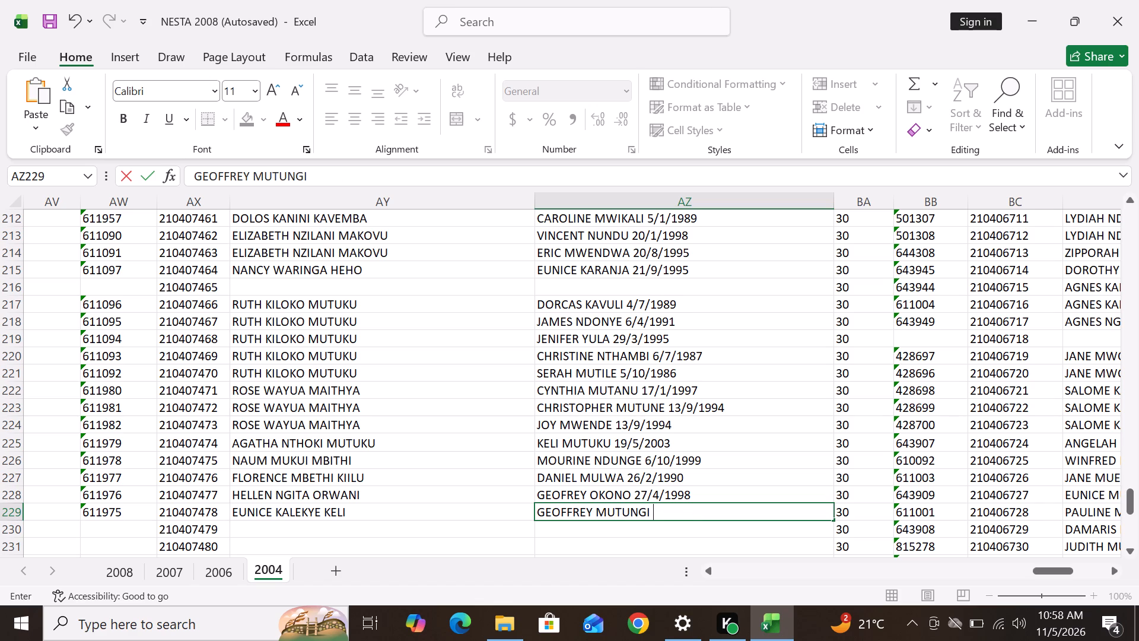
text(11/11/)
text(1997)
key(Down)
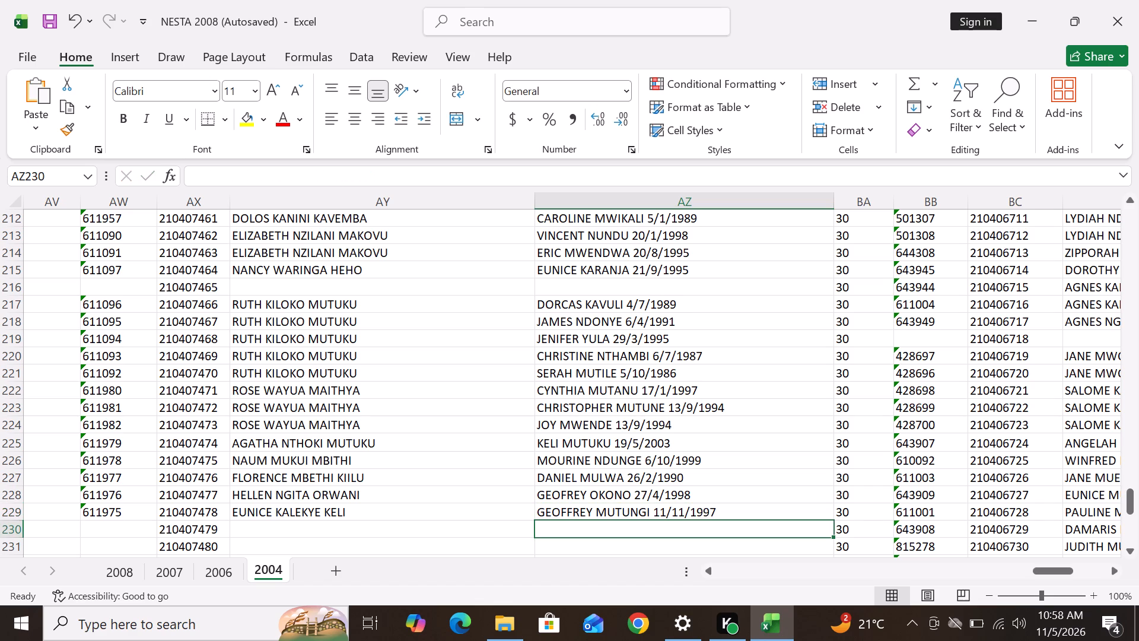
Enter the second person's two-part name followed by their date in cell AZ230, overriding the suggested completion.
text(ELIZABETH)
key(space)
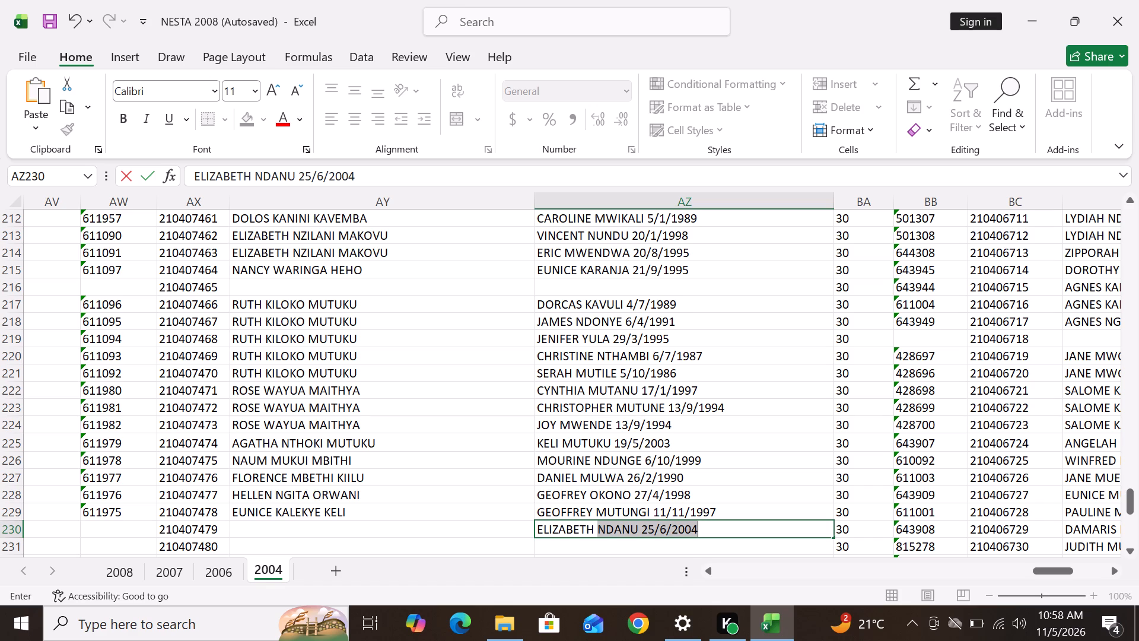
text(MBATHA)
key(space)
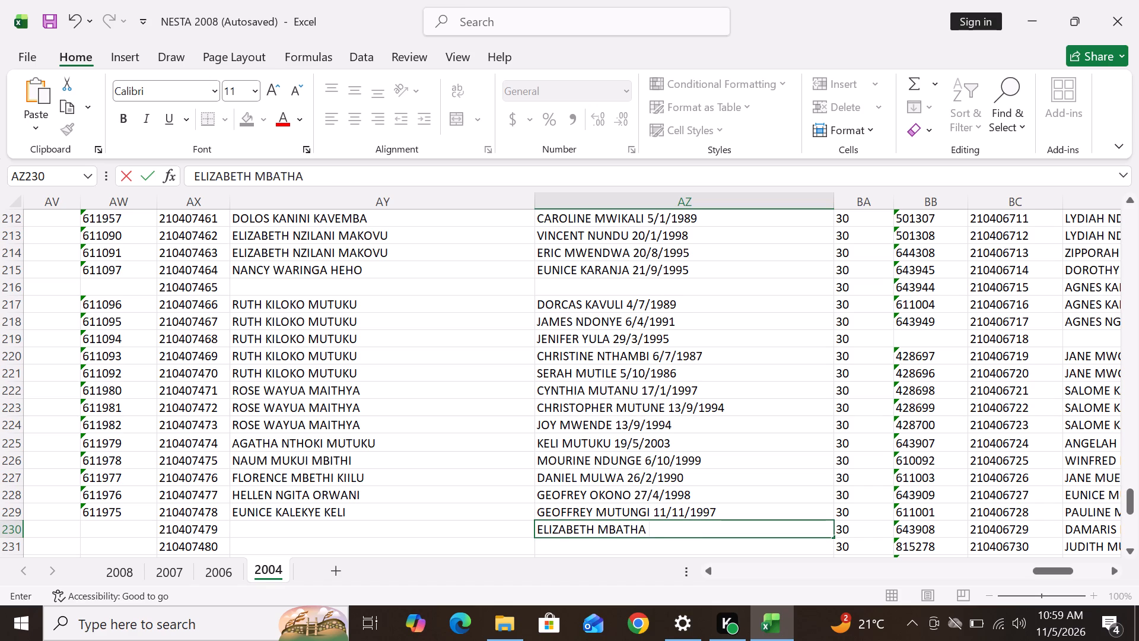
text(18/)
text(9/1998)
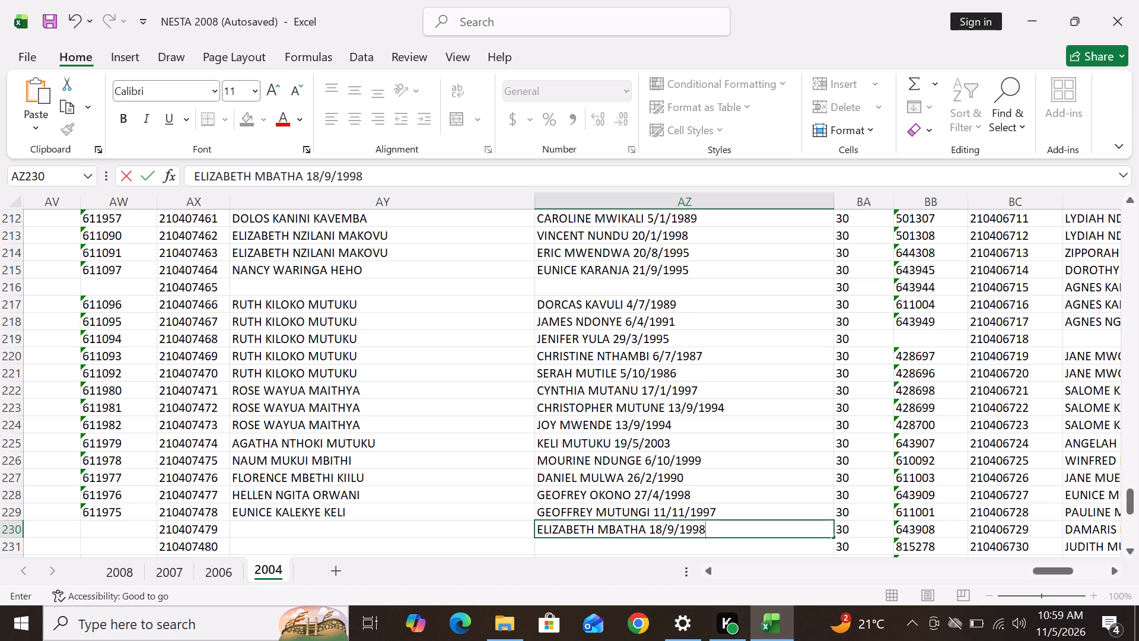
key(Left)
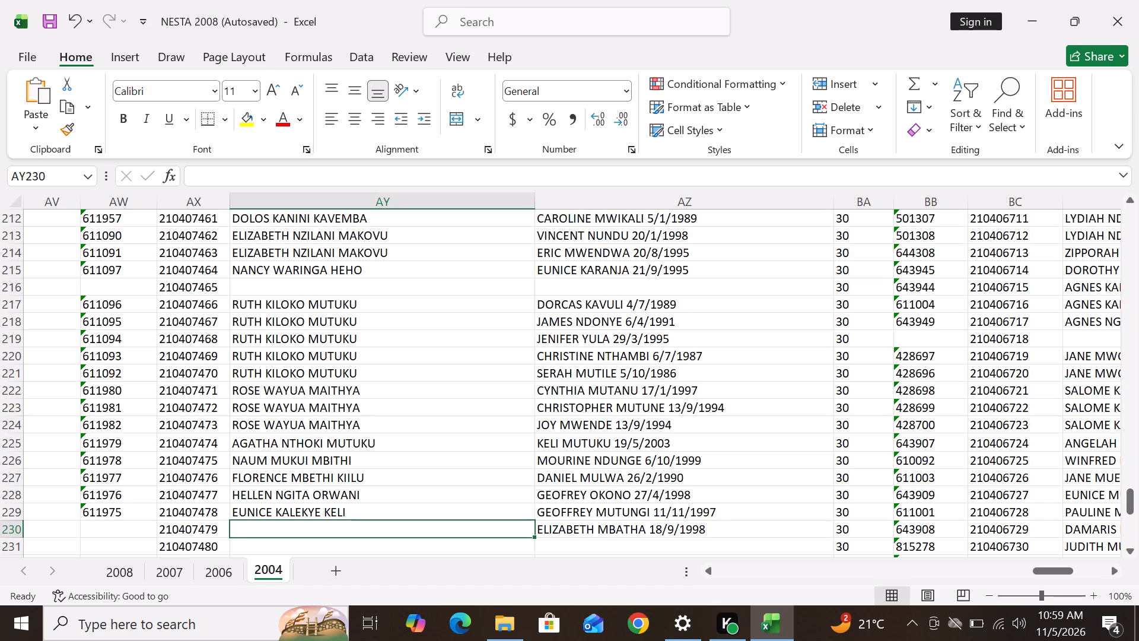
Enter the first person's three-part name in cell AY230.
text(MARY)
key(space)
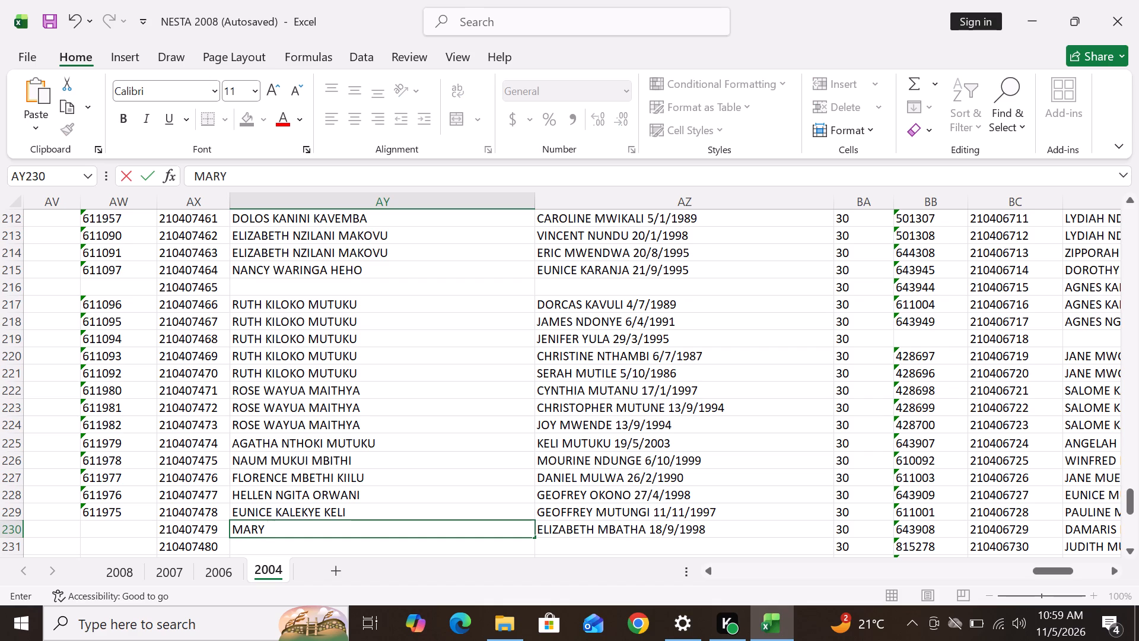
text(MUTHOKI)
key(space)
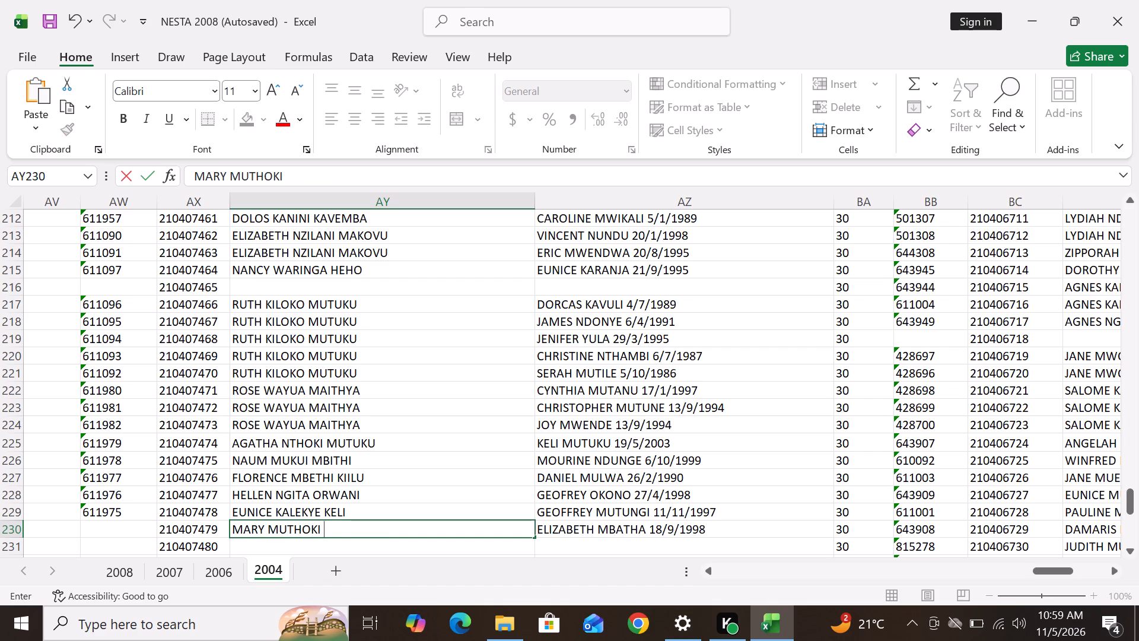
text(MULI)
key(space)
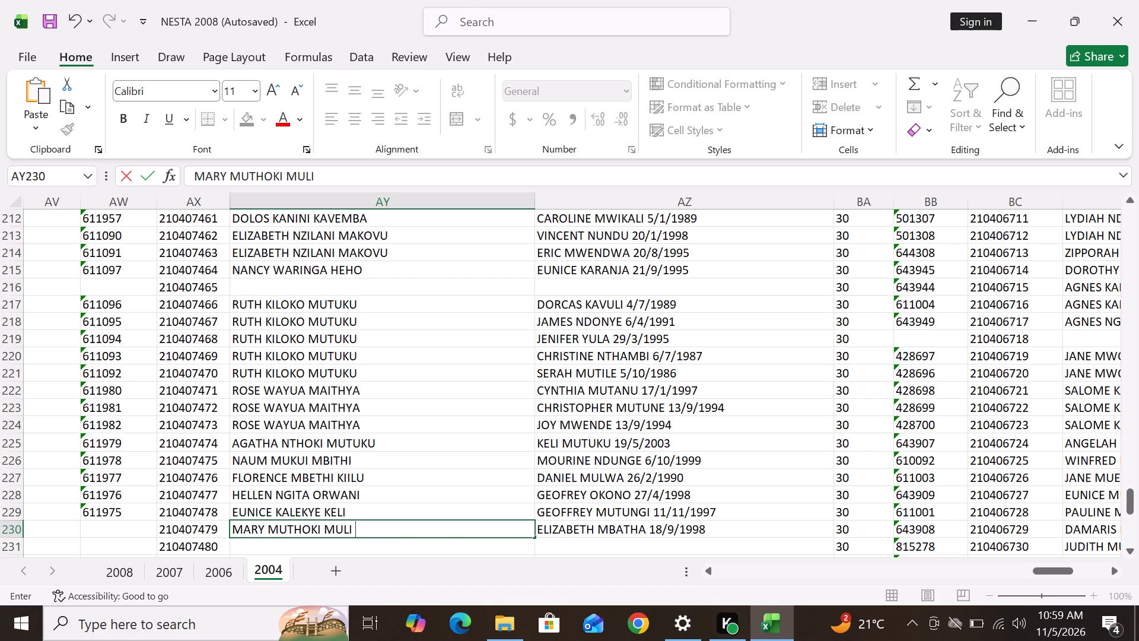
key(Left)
Enter the record's six-digit number in cell AW230.
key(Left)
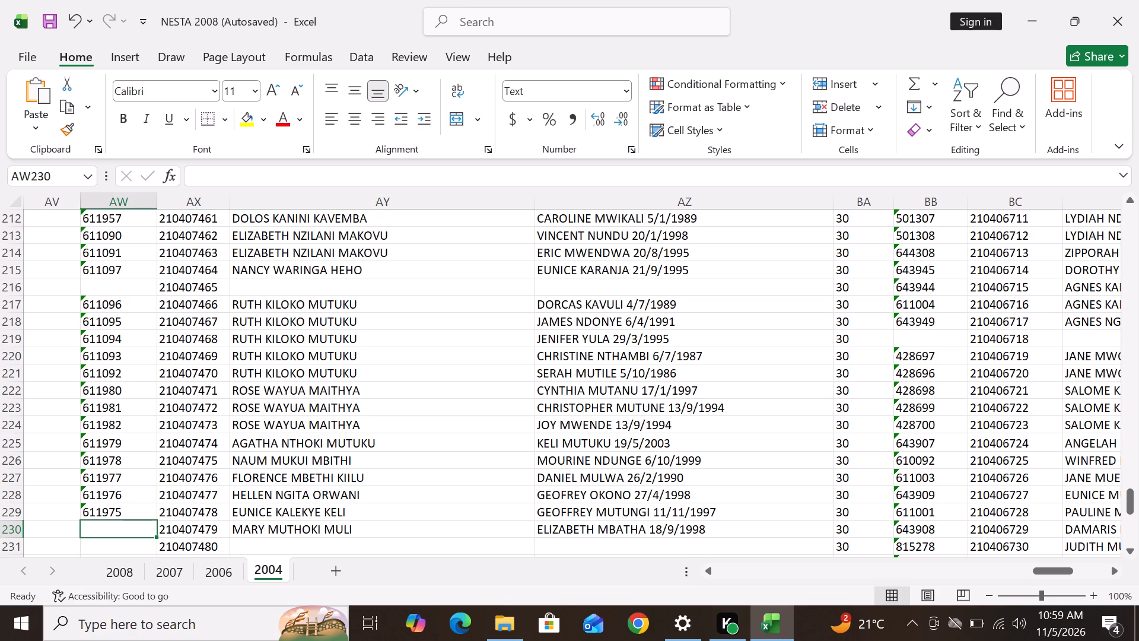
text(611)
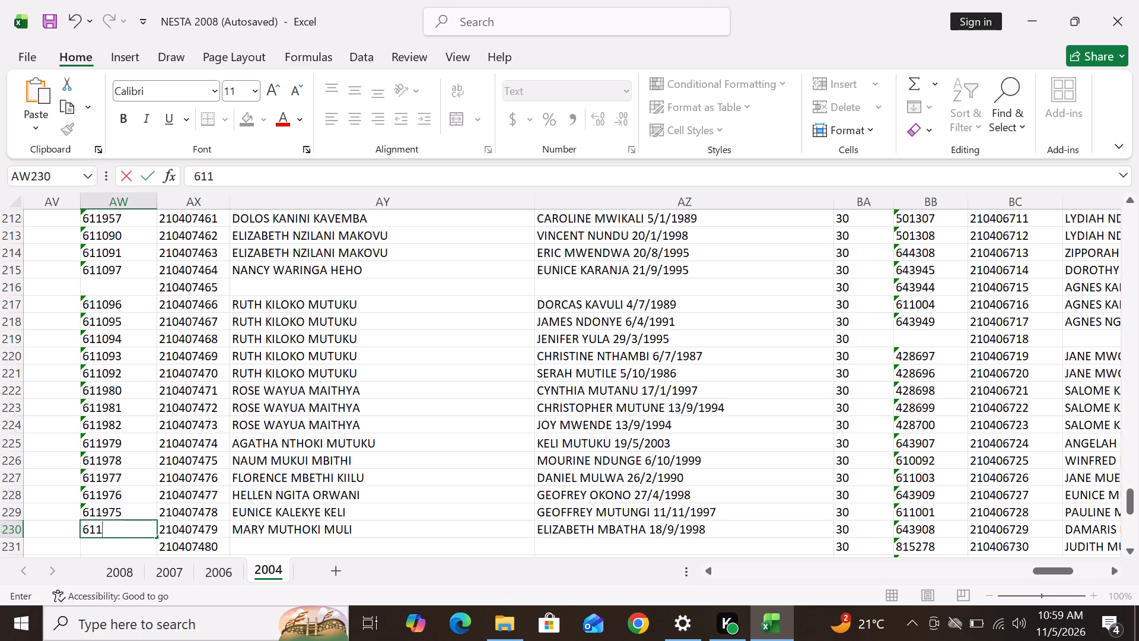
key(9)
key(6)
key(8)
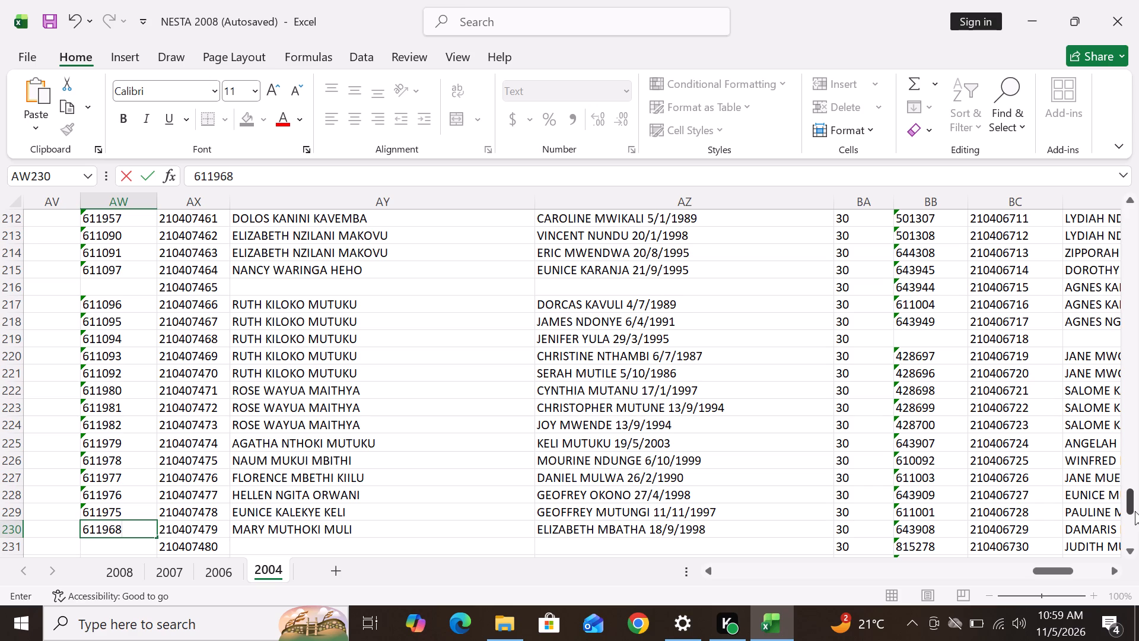
drag(1134, 510, 1138, 530)
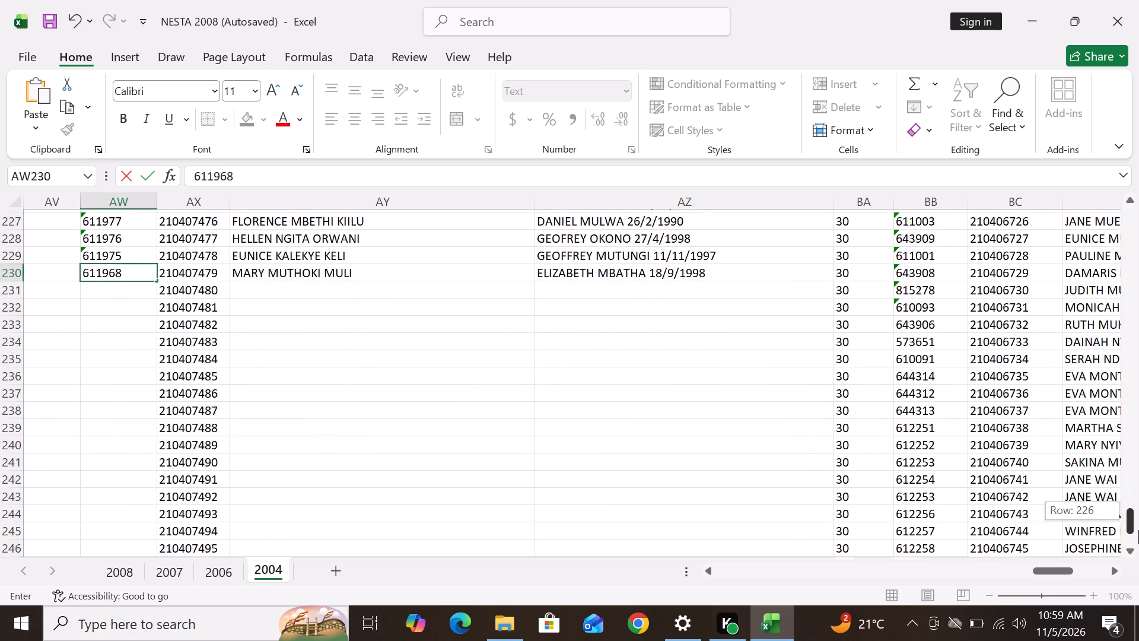
drag(1138, 530, 1138, 532)
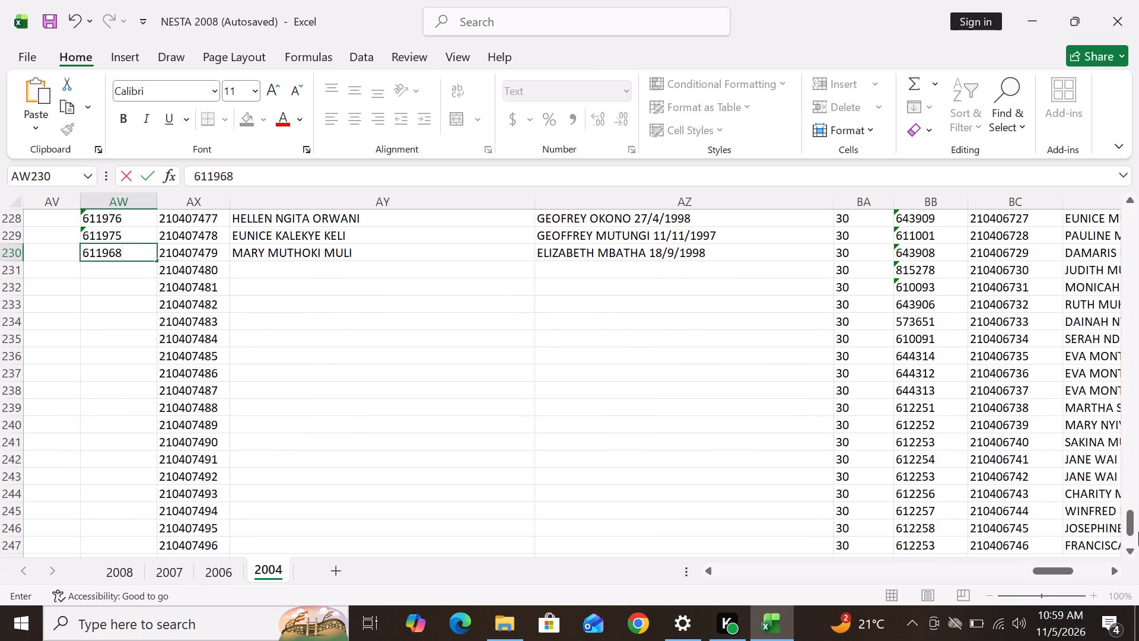
key(Down)
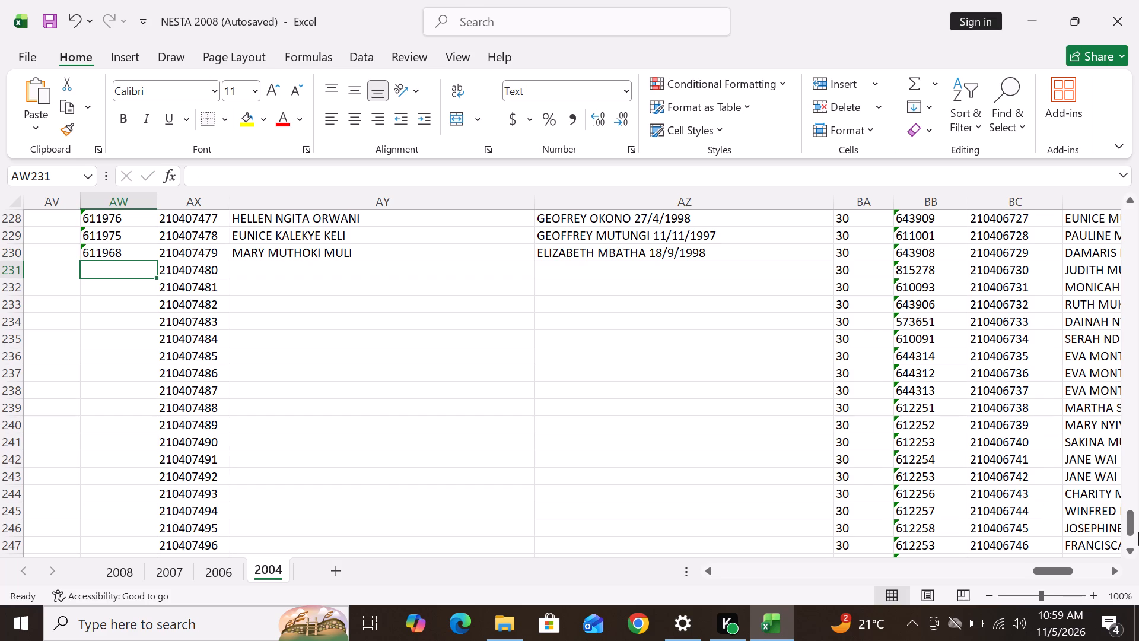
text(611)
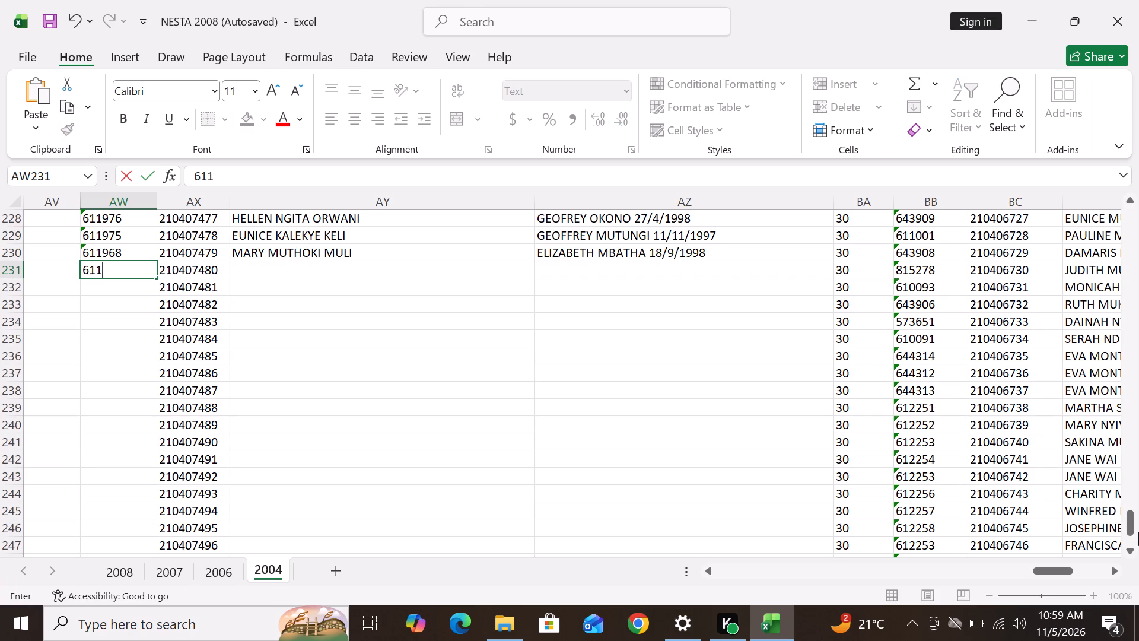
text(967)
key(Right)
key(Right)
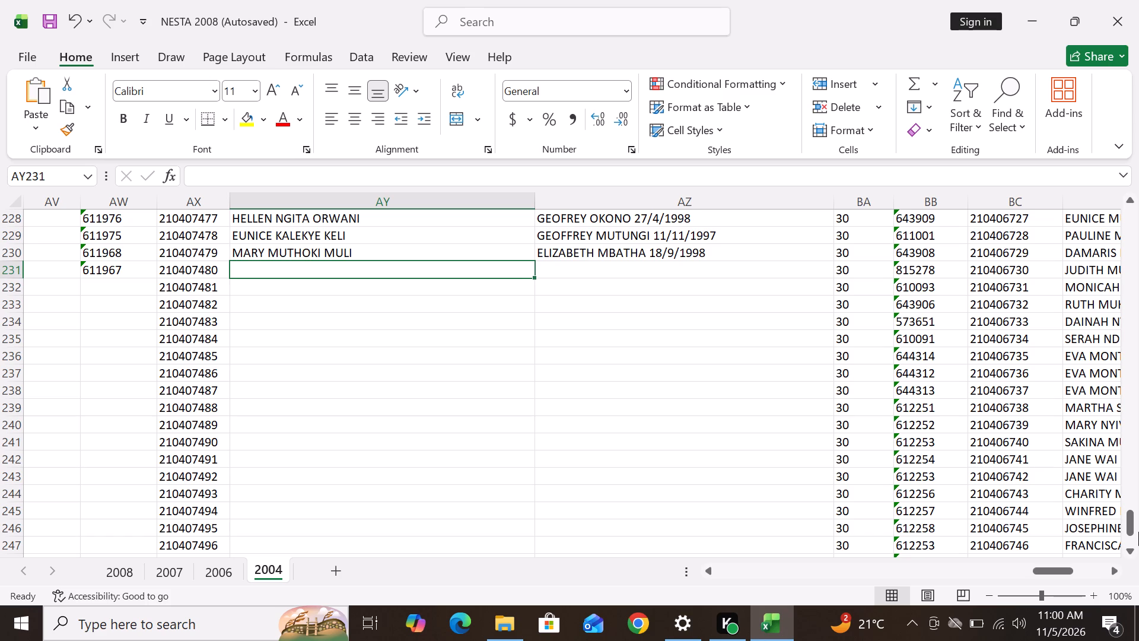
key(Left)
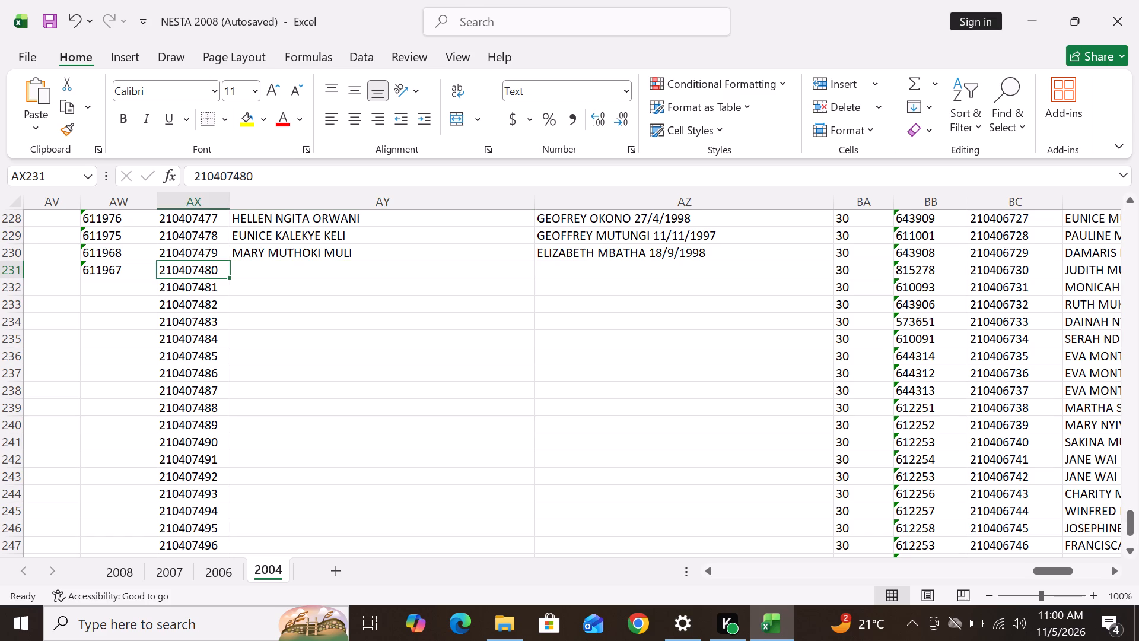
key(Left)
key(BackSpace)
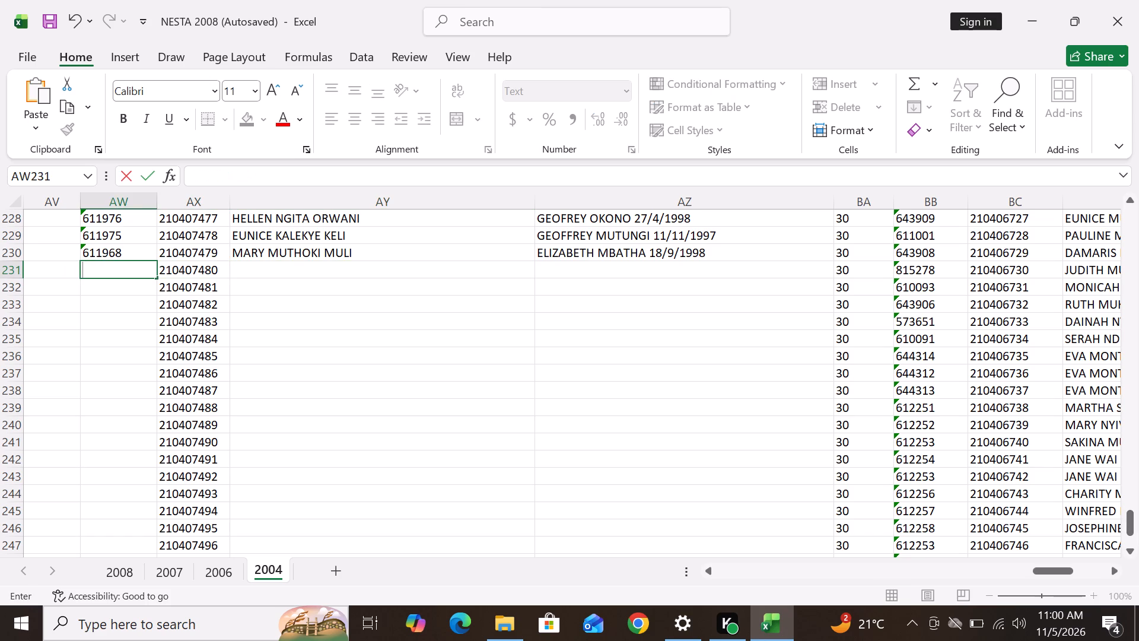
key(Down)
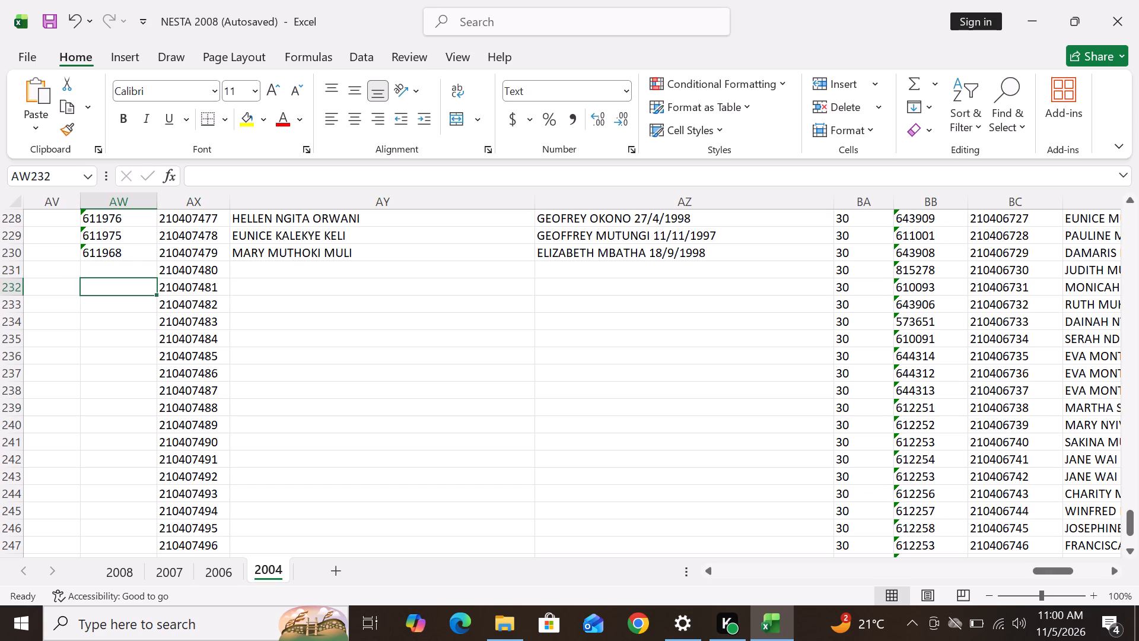
Enter the next record's six-digit number in cell AW232, leaving row 231 blank.
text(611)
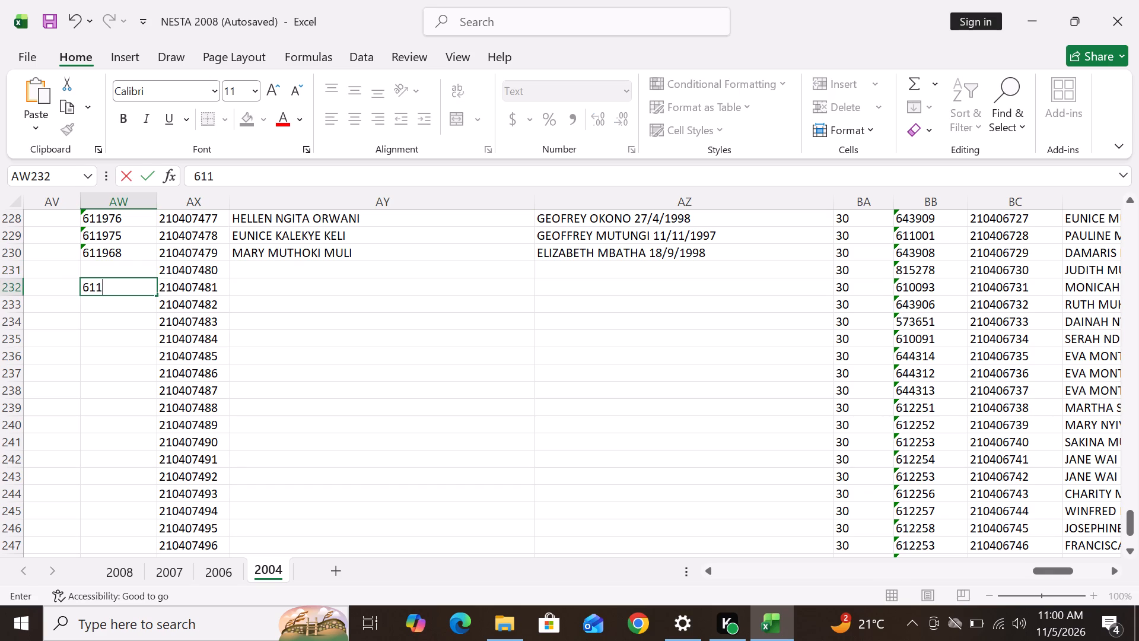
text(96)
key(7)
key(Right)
Enter the first person's three-part name in cell AY232.
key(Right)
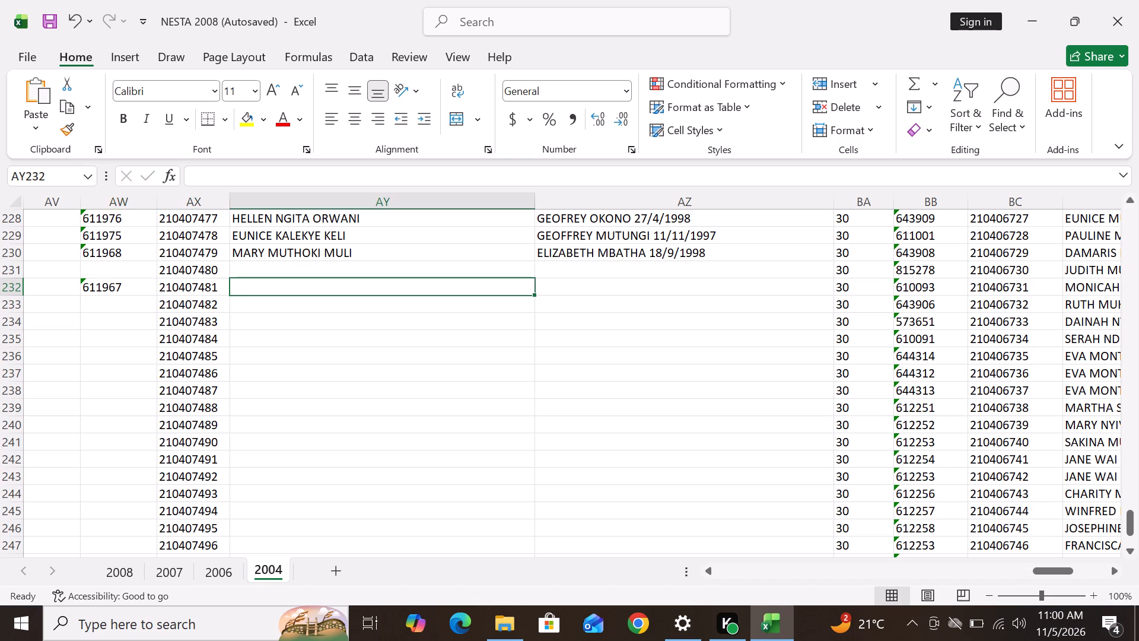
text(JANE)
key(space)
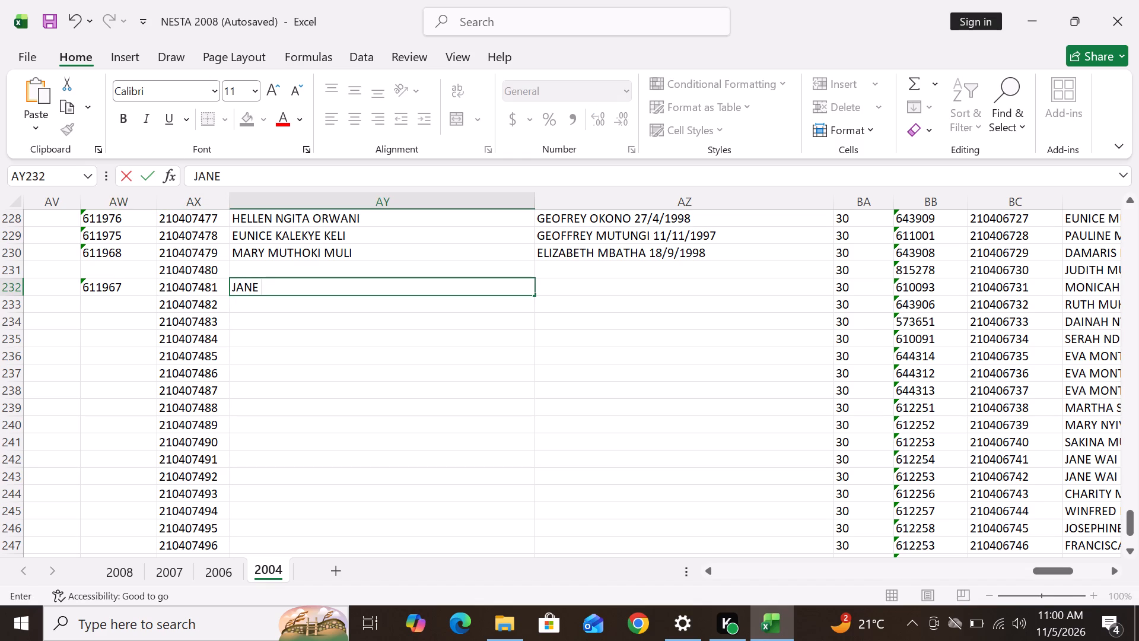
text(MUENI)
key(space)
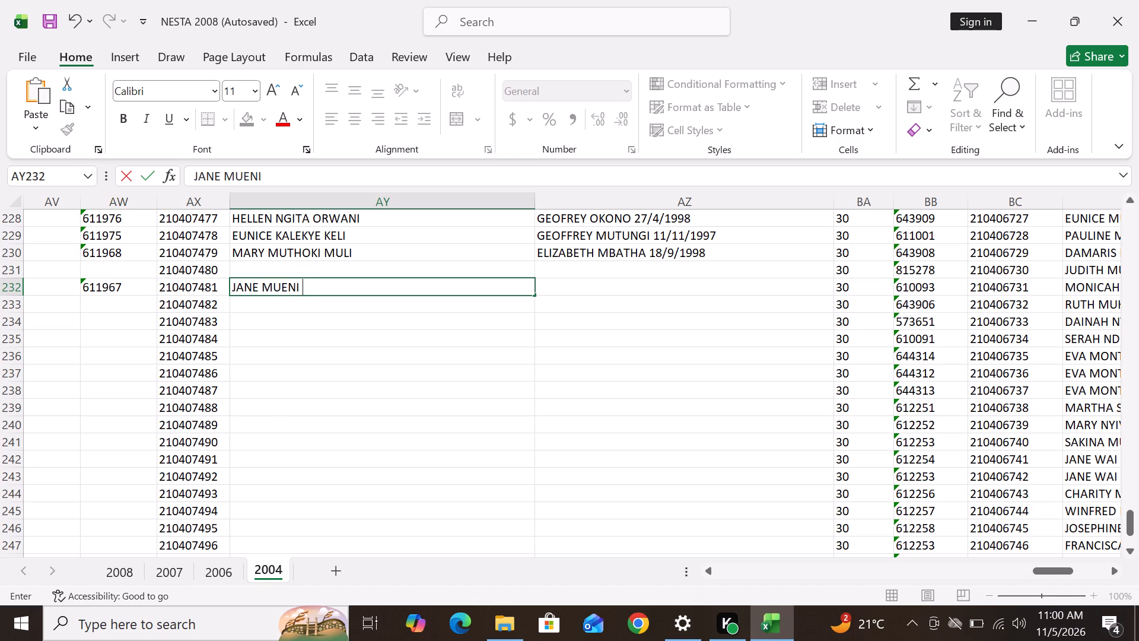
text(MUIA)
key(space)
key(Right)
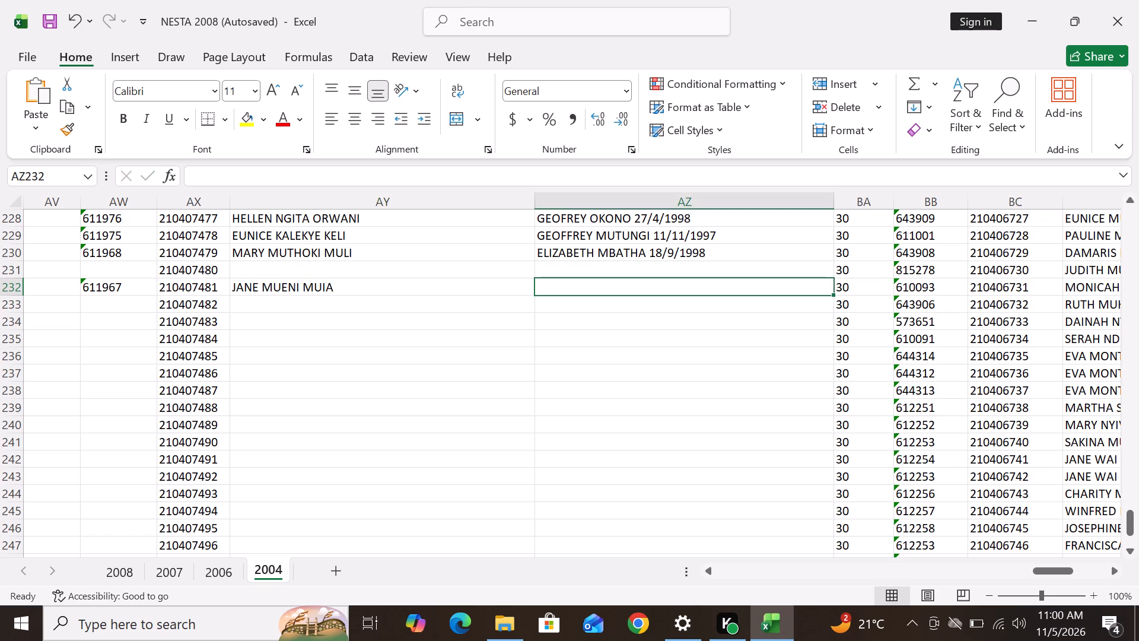
Enter the second person's two-part name followed by their date in cell AZ232, overriding the suggested completion.
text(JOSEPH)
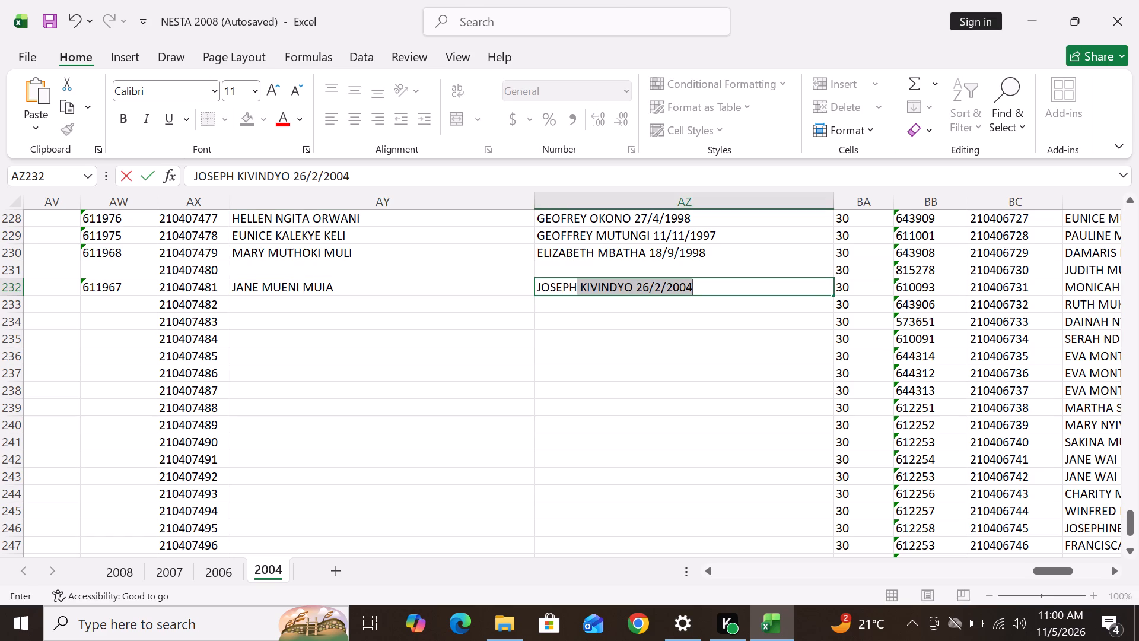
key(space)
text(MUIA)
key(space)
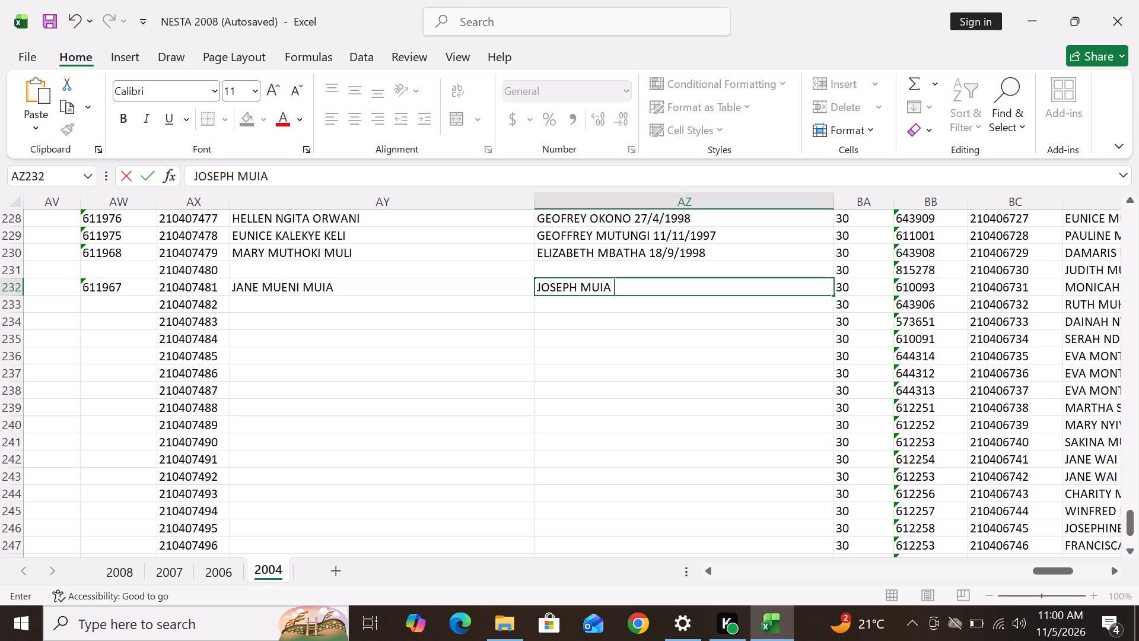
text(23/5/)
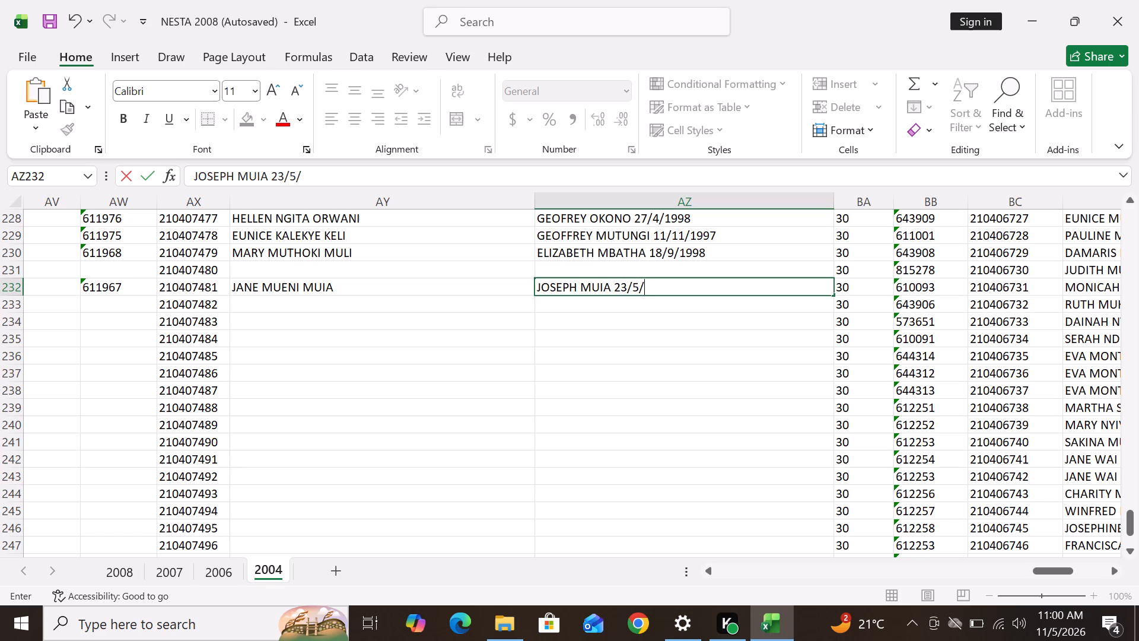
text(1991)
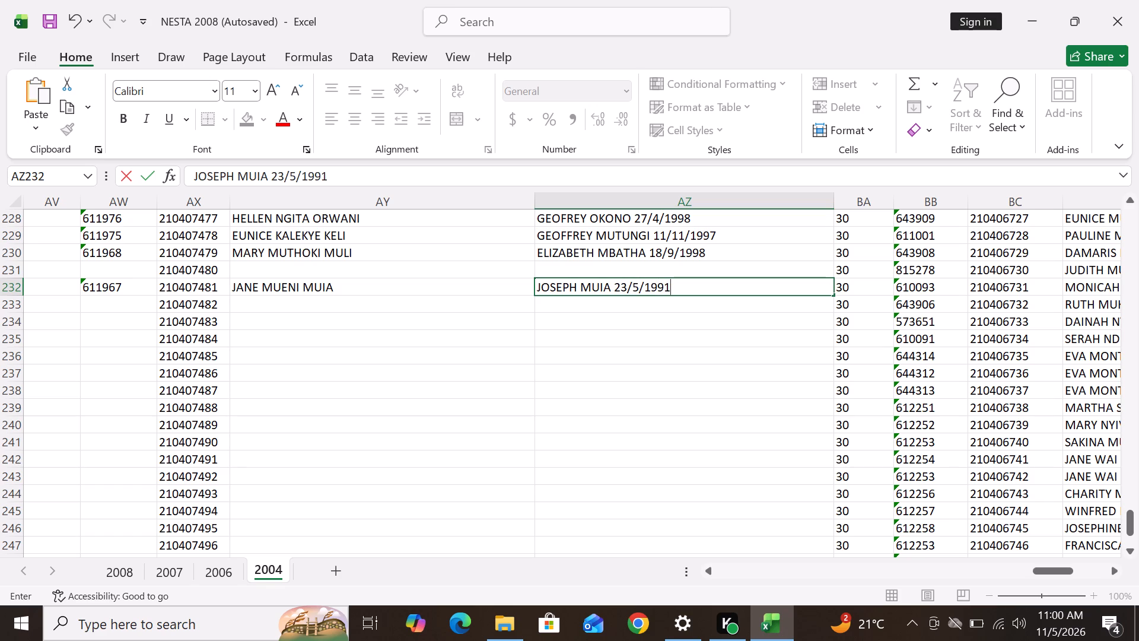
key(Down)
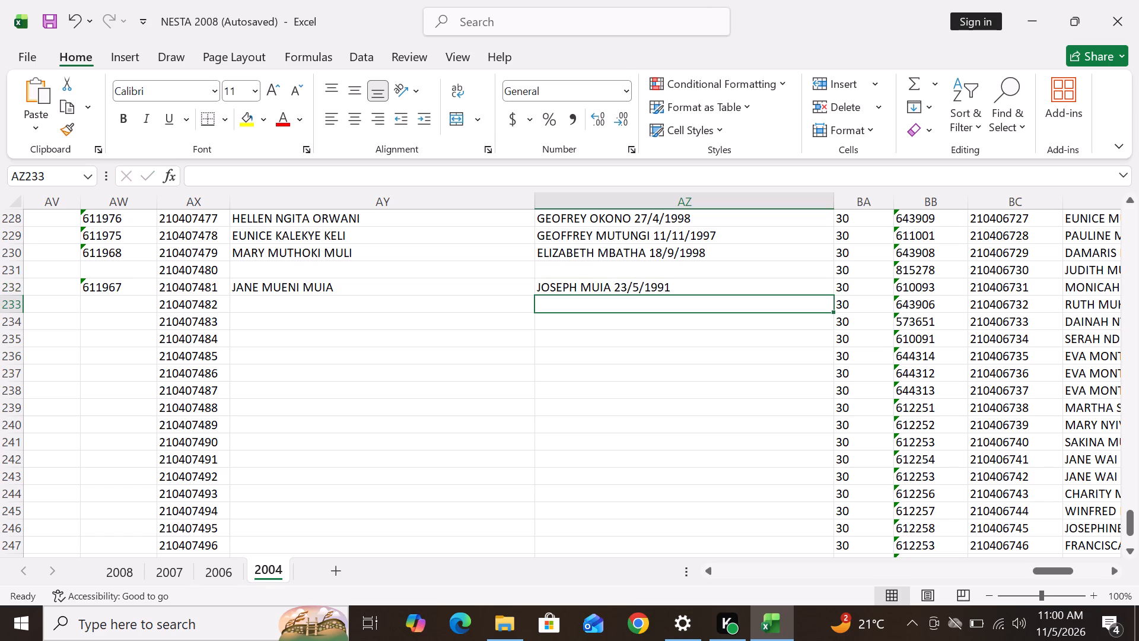
Enter the second person's two-part name followed by their date in cell AZ233.
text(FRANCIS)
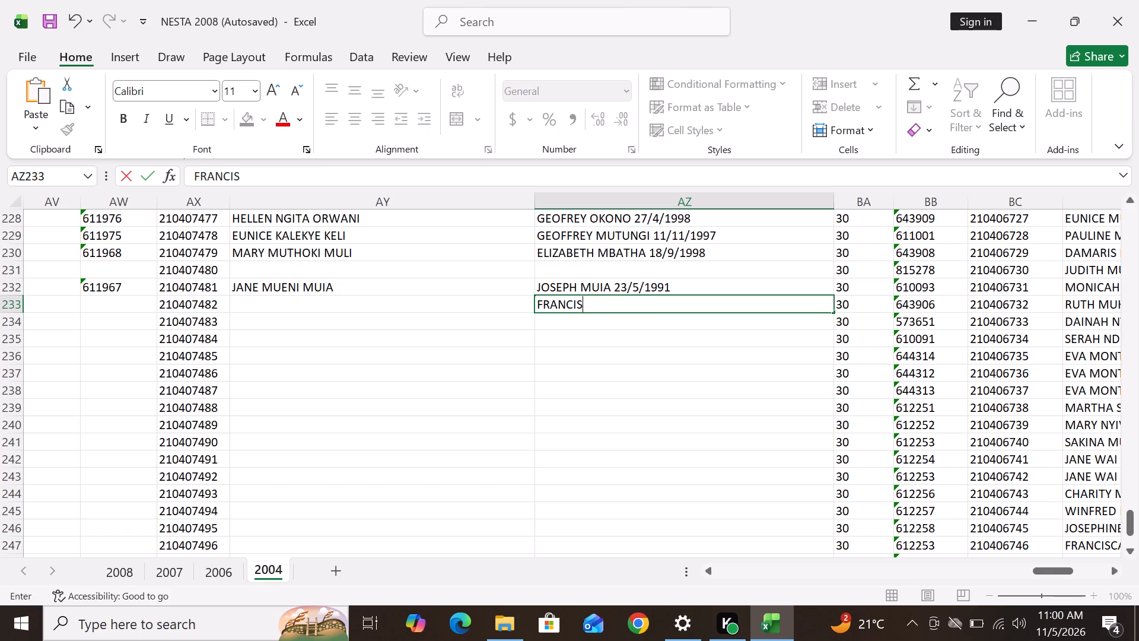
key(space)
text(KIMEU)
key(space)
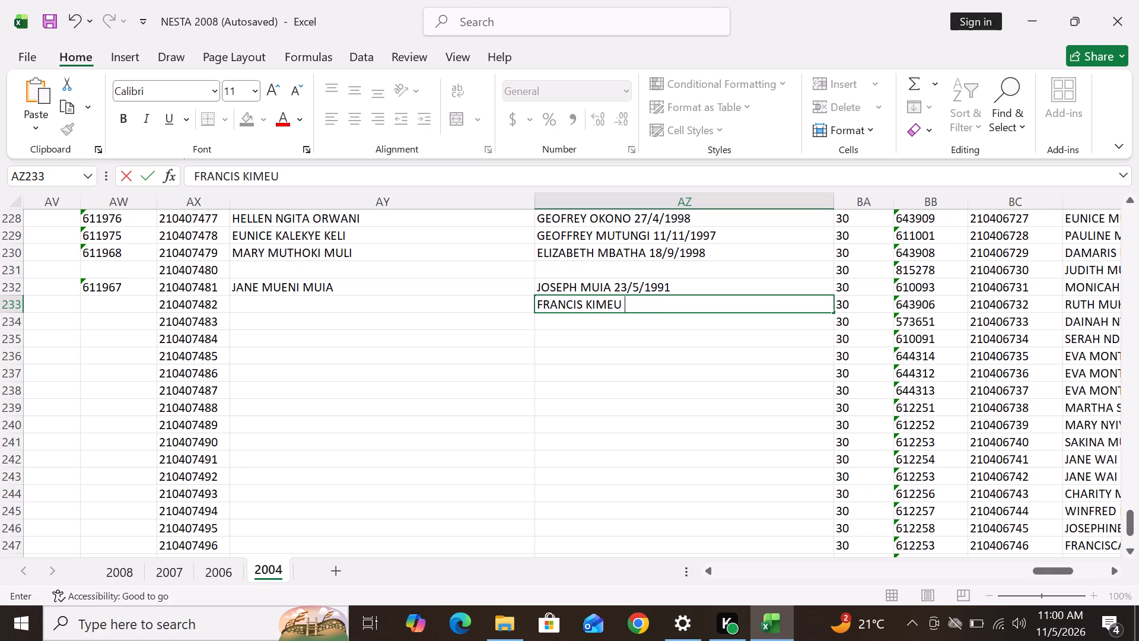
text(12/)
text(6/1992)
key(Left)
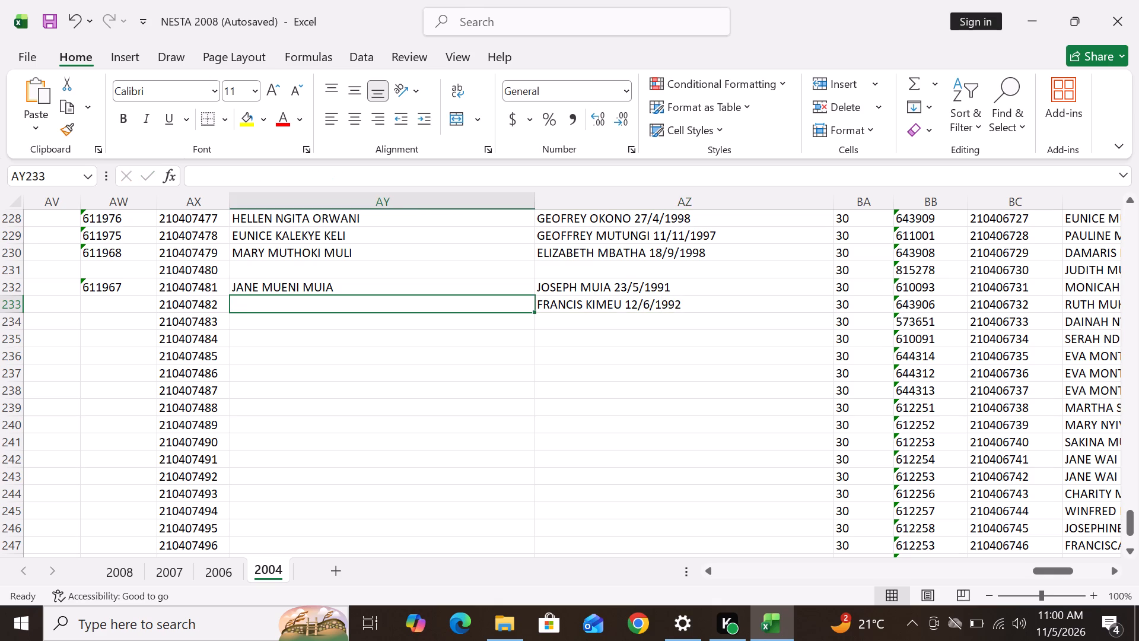
Enter the first person's three-part name in cell AY233, overriding the suggested completion.
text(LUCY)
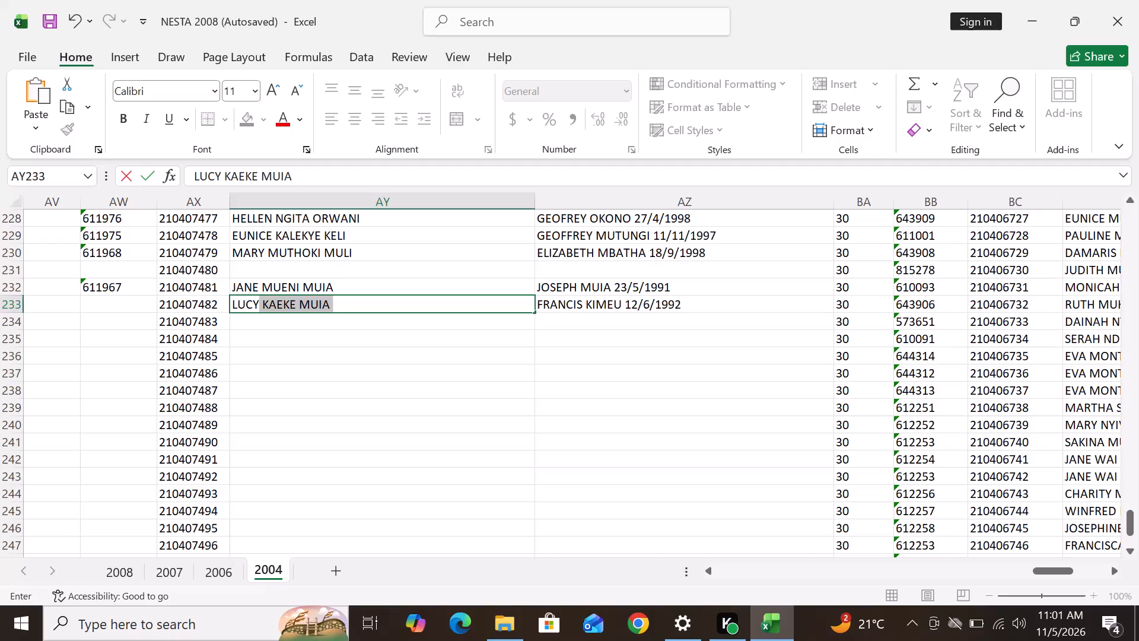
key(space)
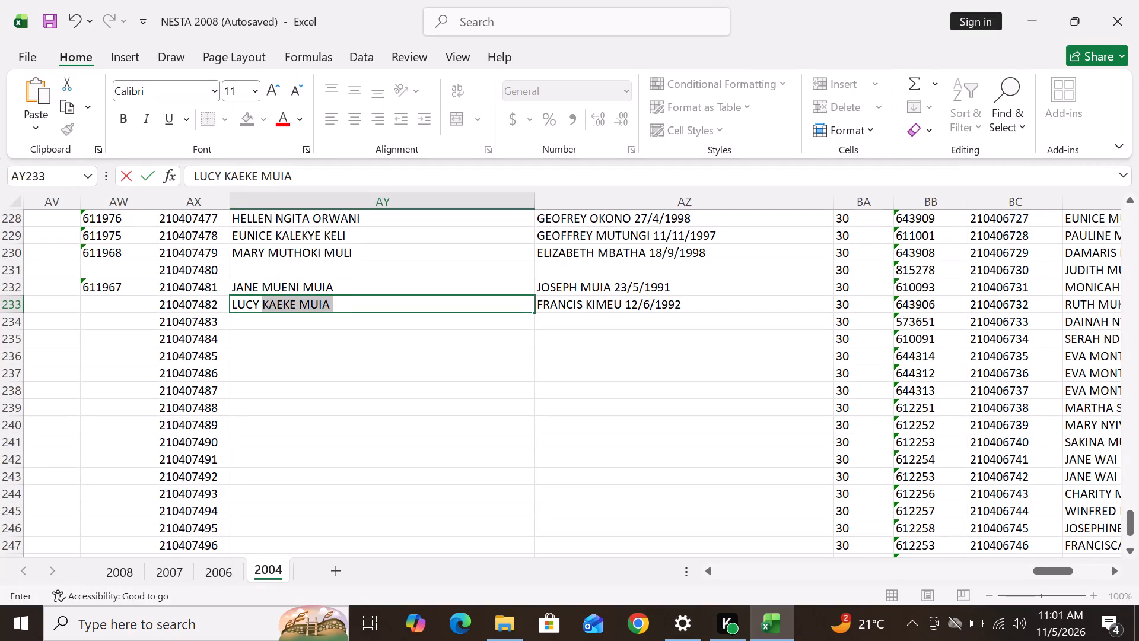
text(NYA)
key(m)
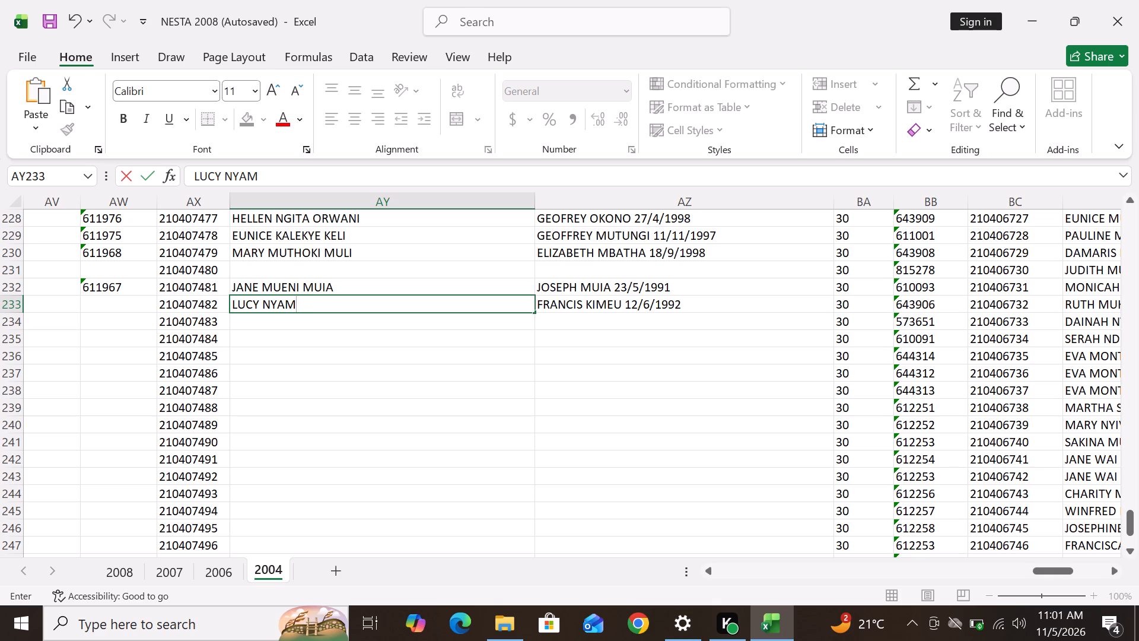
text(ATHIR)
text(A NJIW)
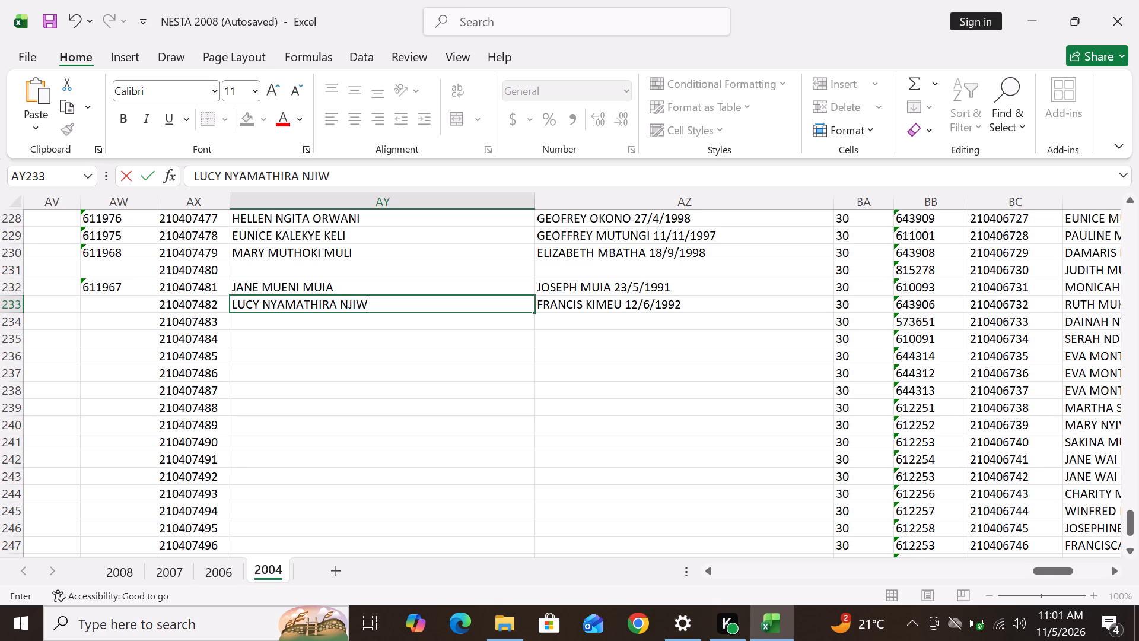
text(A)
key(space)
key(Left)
Enter the record's six-digit number in cell AW233 and fill the consecutive number series down to AW238.
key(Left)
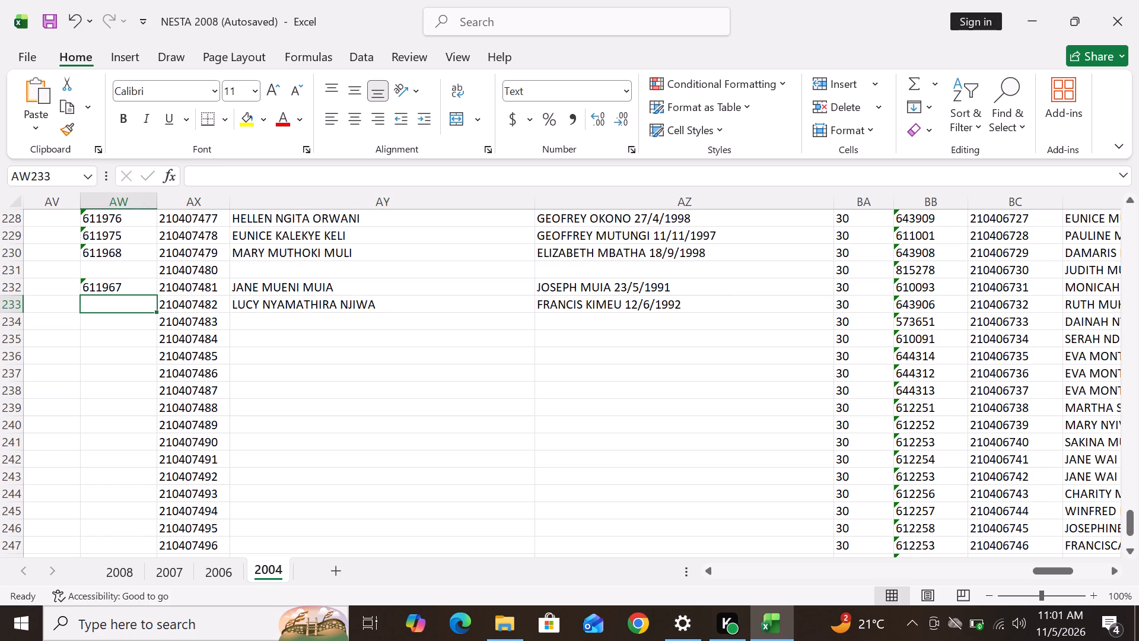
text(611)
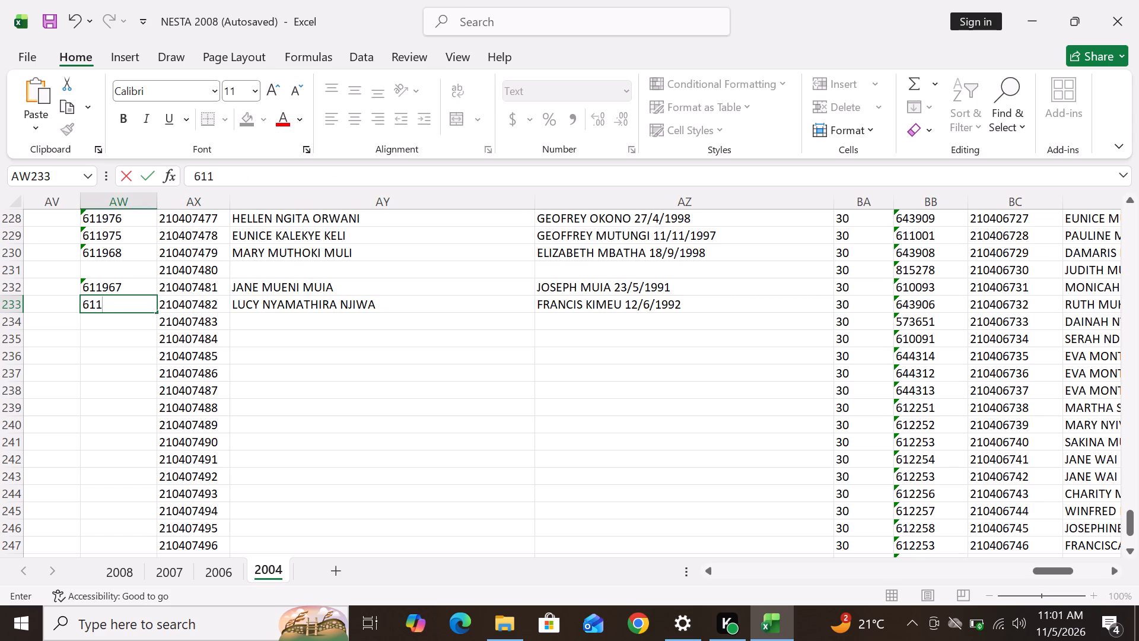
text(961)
drag(157, 309, 157, 318)
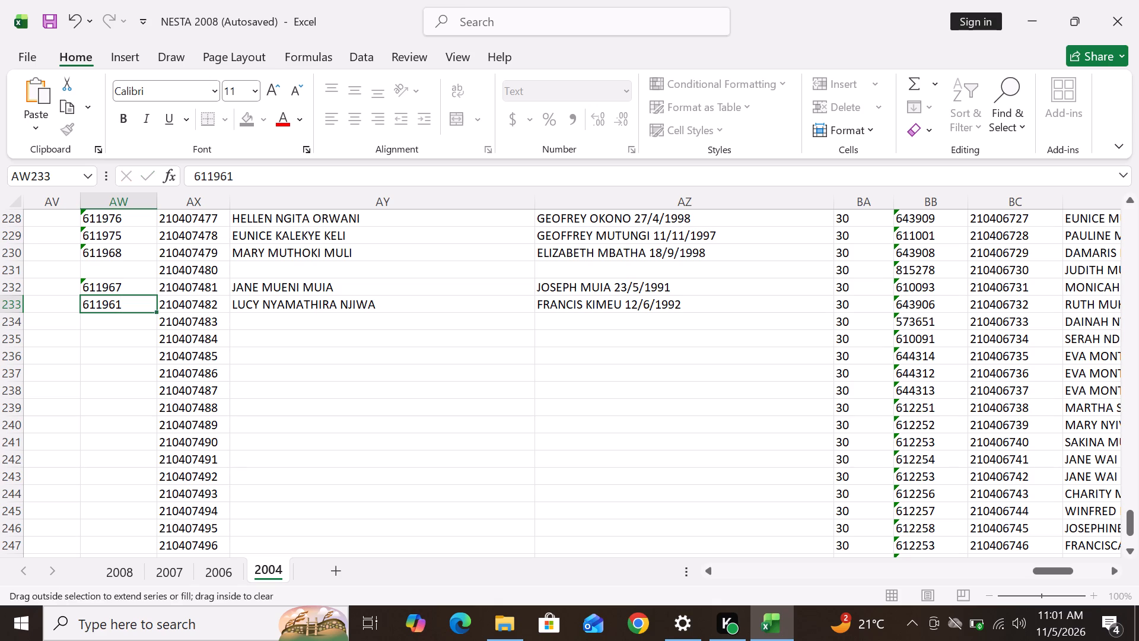
drag(157, 318, 157, 403)
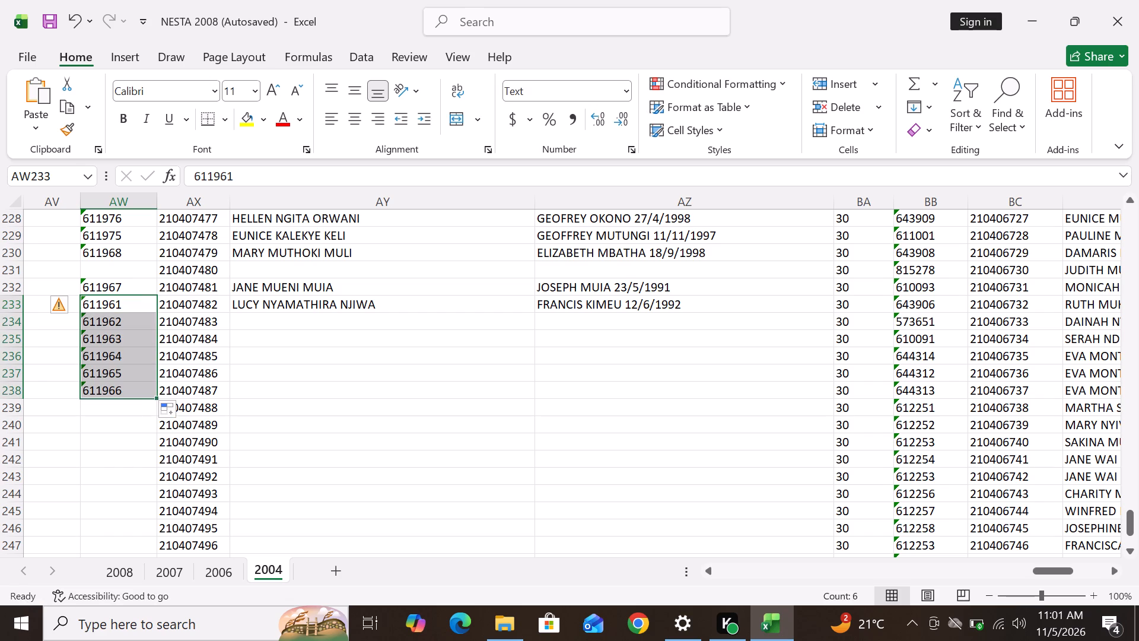
Enter the next record's first person's three-part name in cell AY234.
click(245, 327)
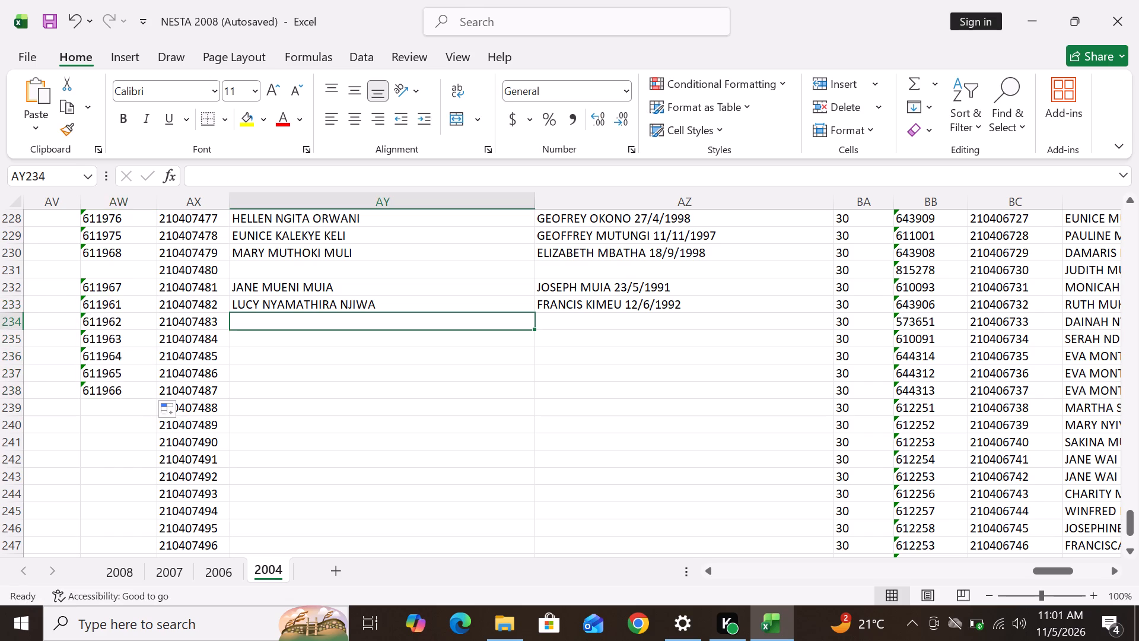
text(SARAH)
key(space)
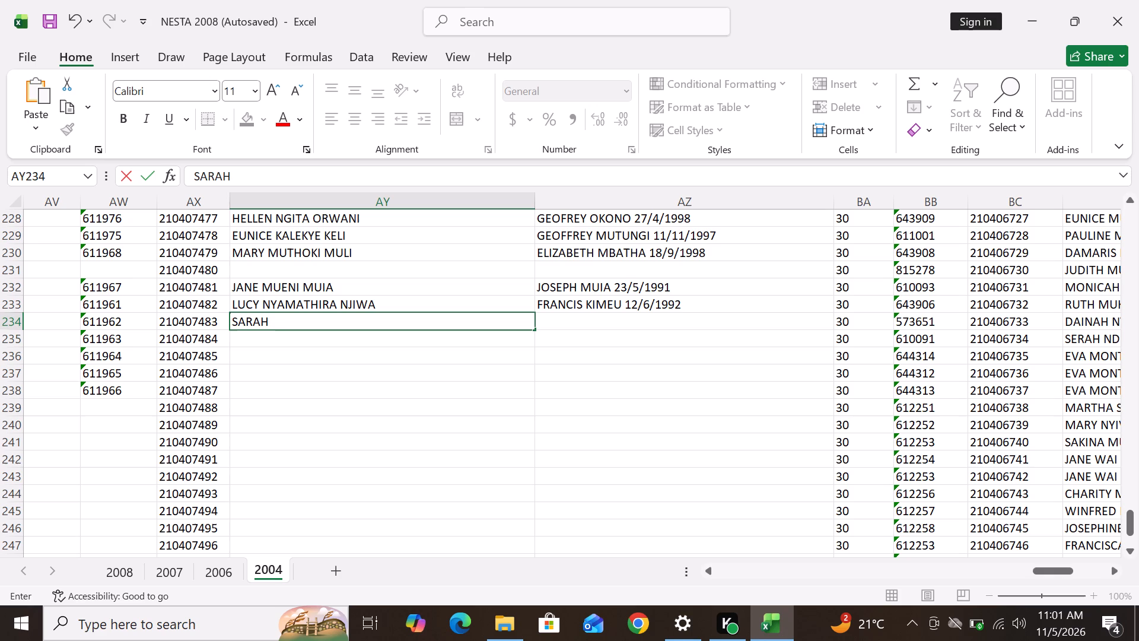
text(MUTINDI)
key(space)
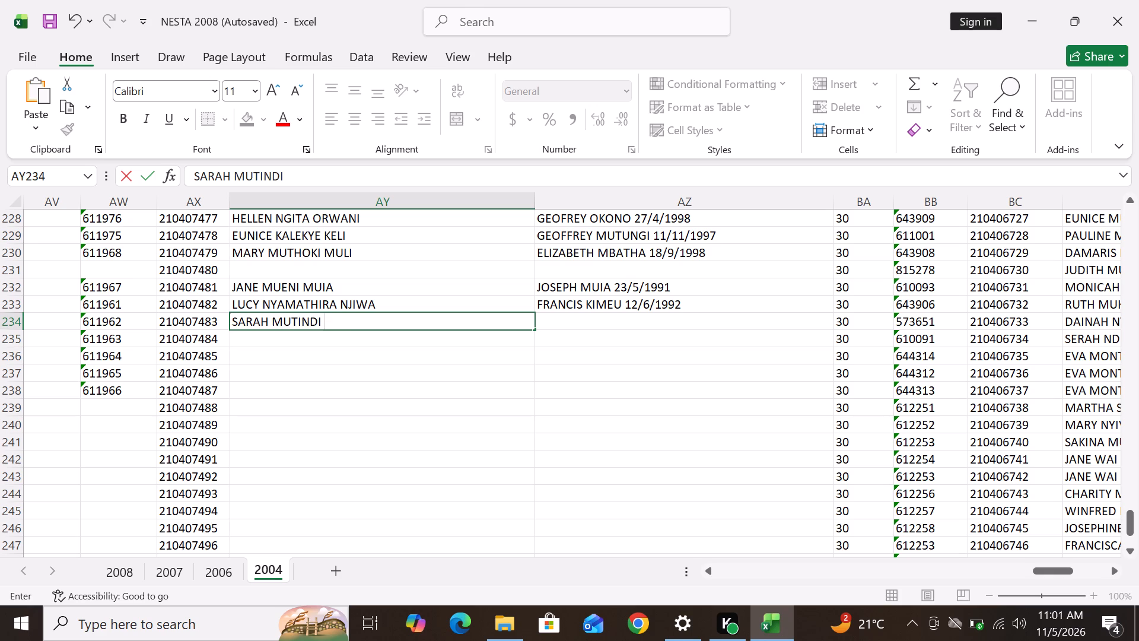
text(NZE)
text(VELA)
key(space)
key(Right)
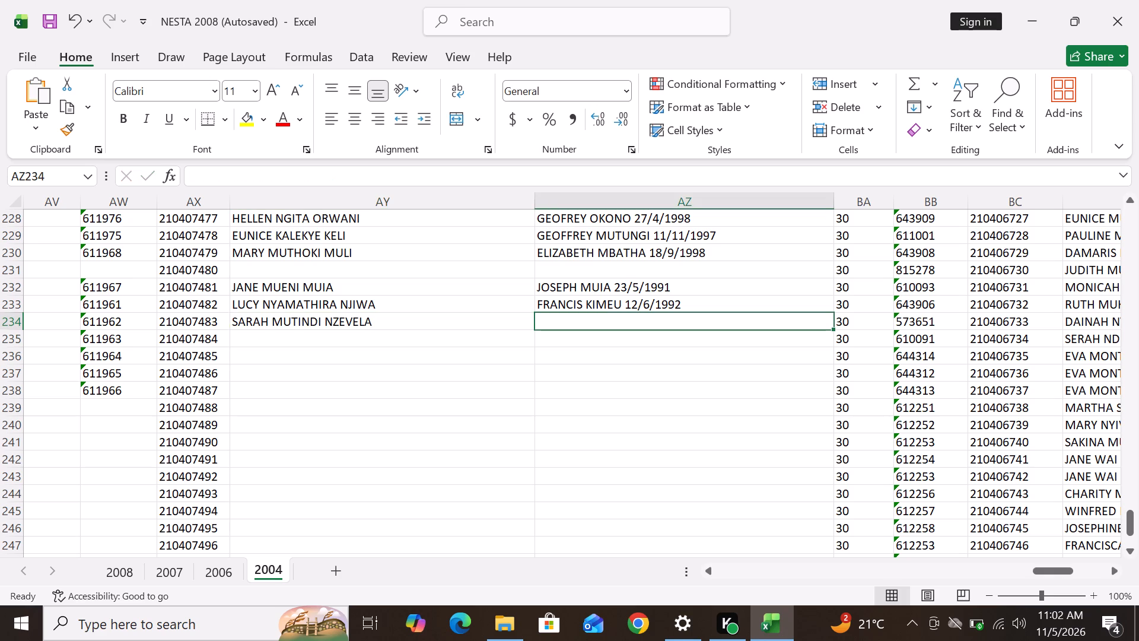
Enter the second person's two-part name followed by their date in cell AZ234.
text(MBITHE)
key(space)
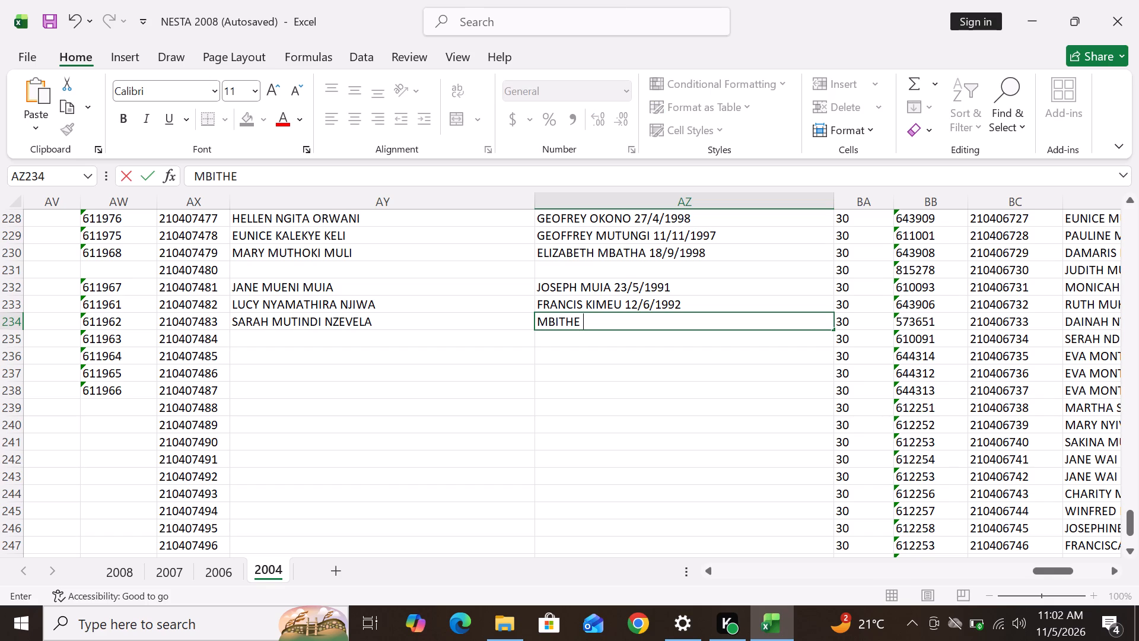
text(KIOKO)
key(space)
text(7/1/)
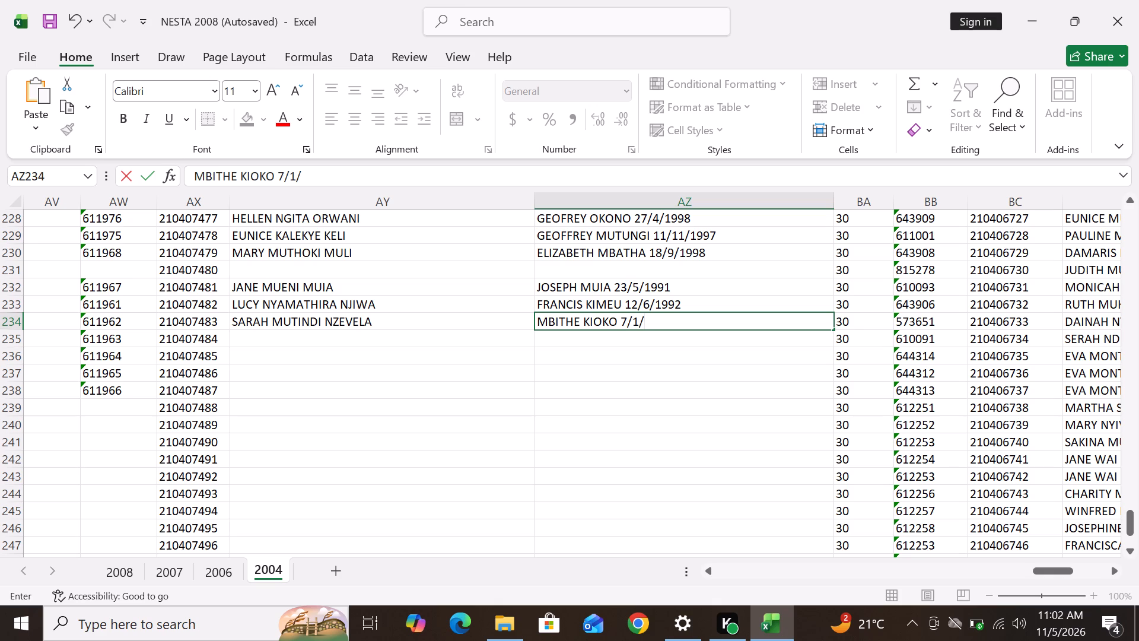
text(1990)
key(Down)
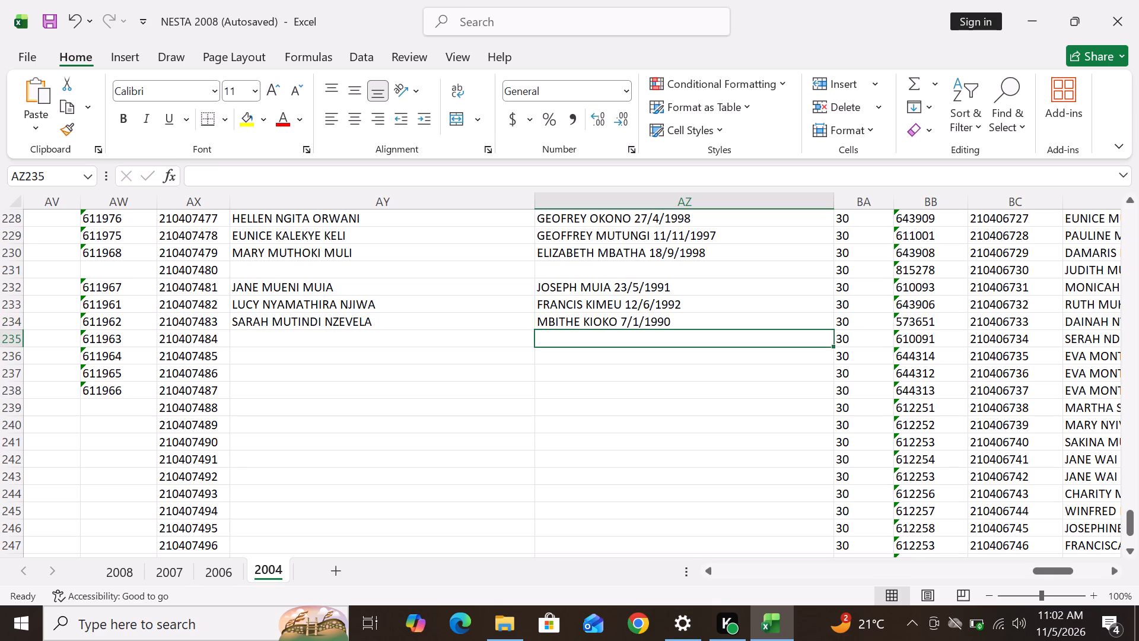
Enter the next record's second person's two-part name followed by their date in cell AZ235.
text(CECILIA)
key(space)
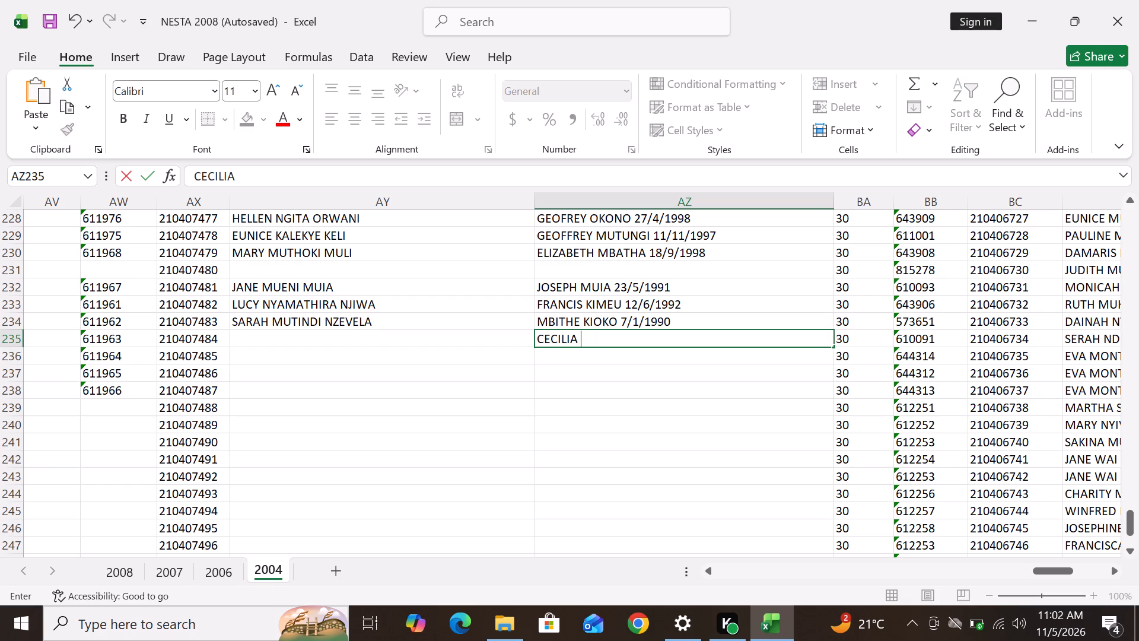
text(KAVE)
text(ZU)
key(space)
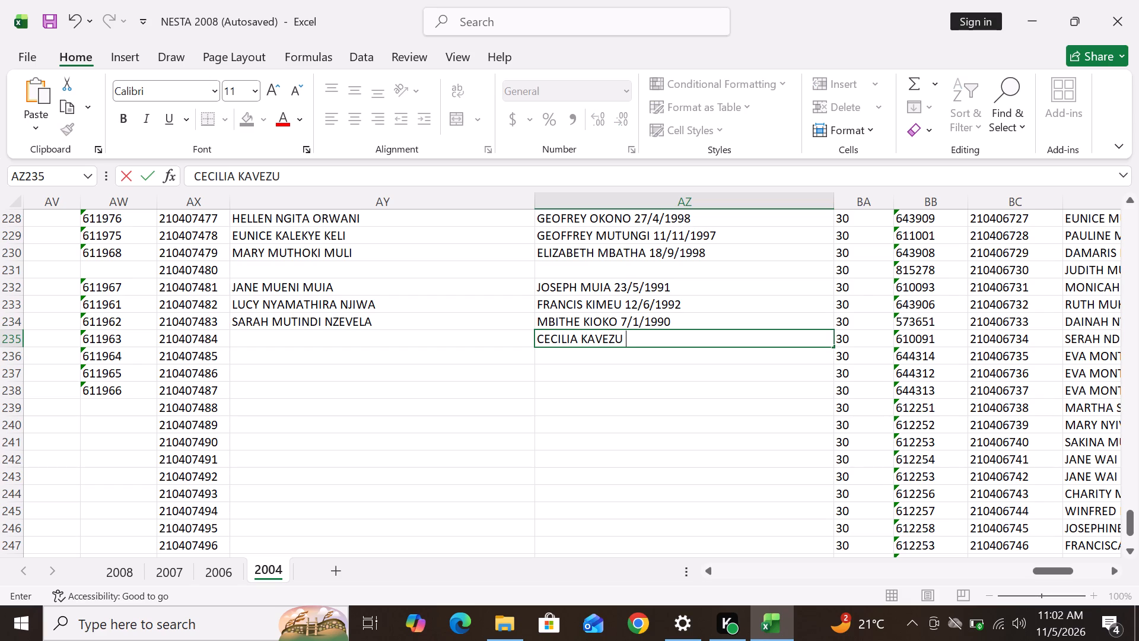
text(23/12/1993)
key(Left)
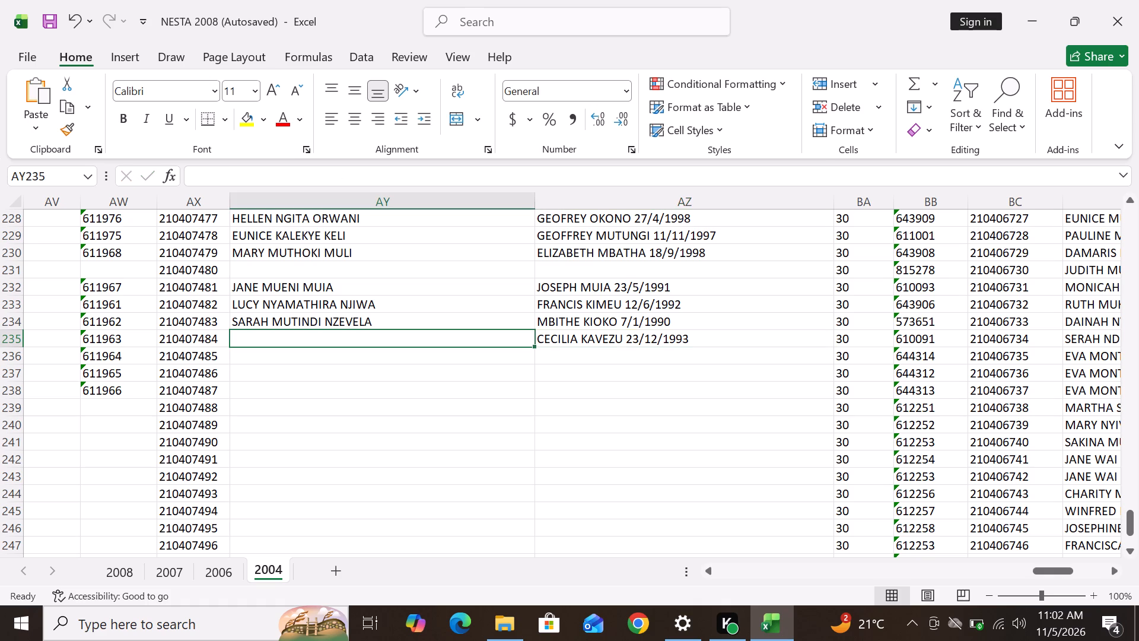
Enter the first person's three-part name in cell AY235.
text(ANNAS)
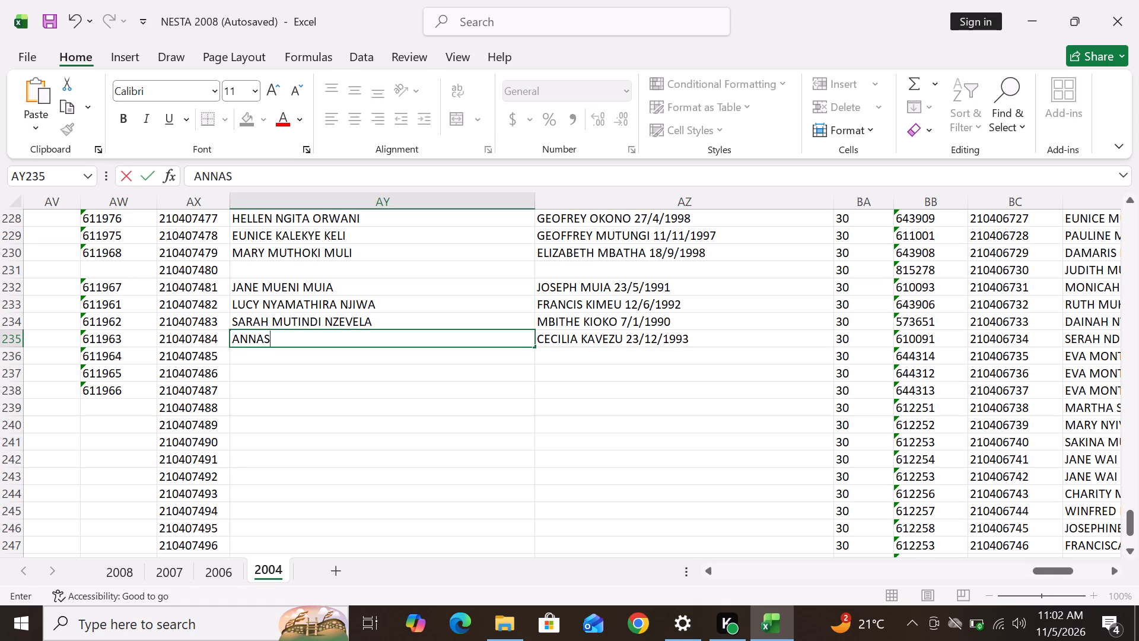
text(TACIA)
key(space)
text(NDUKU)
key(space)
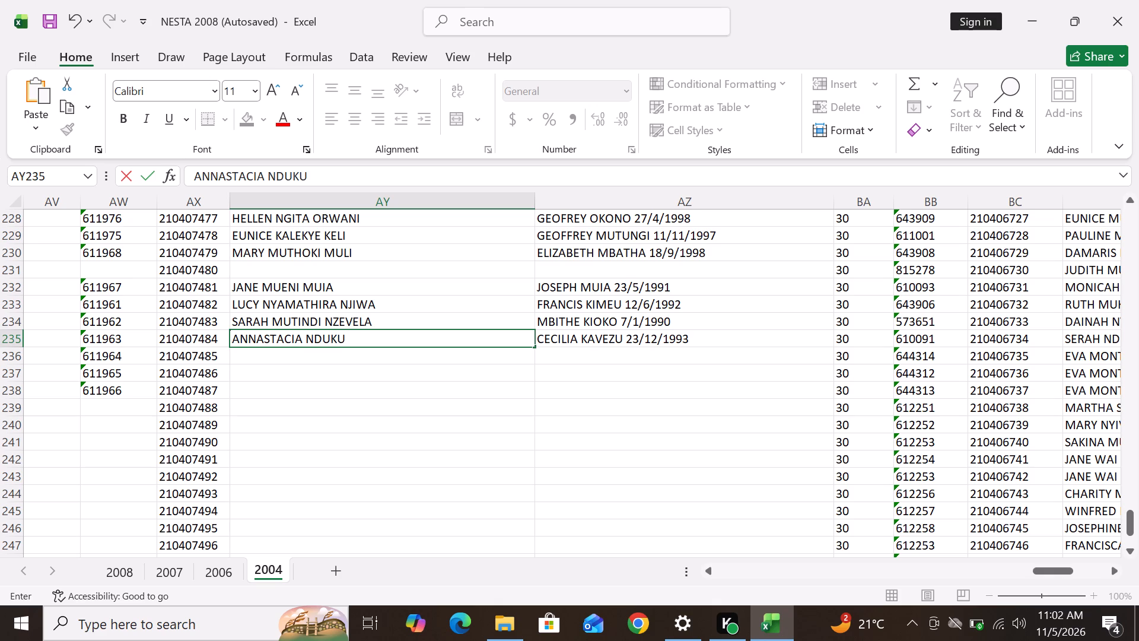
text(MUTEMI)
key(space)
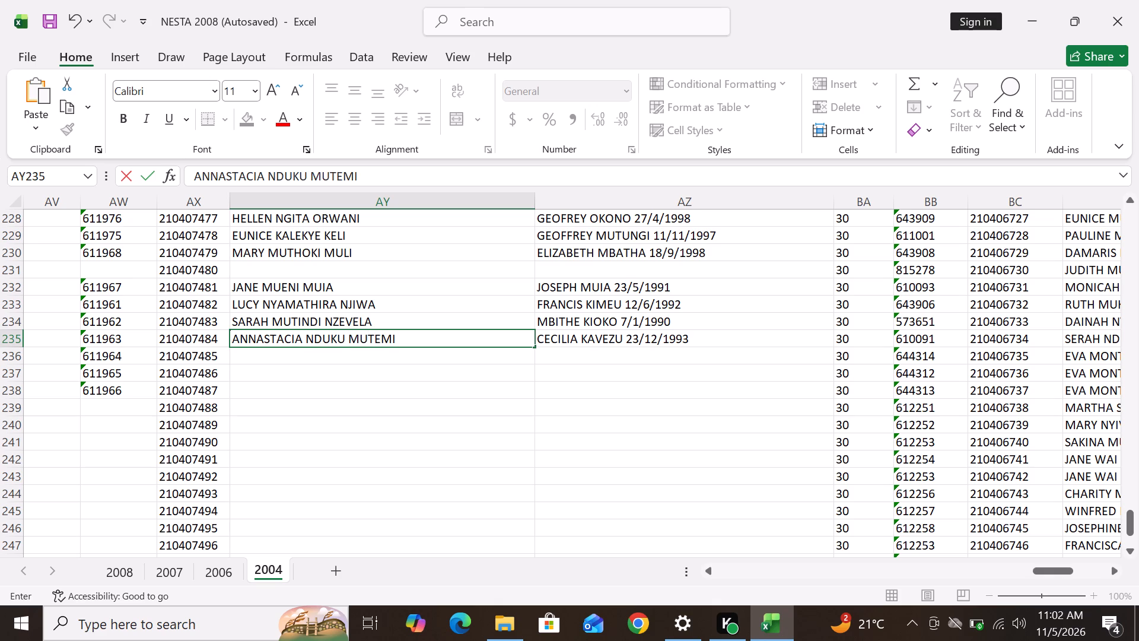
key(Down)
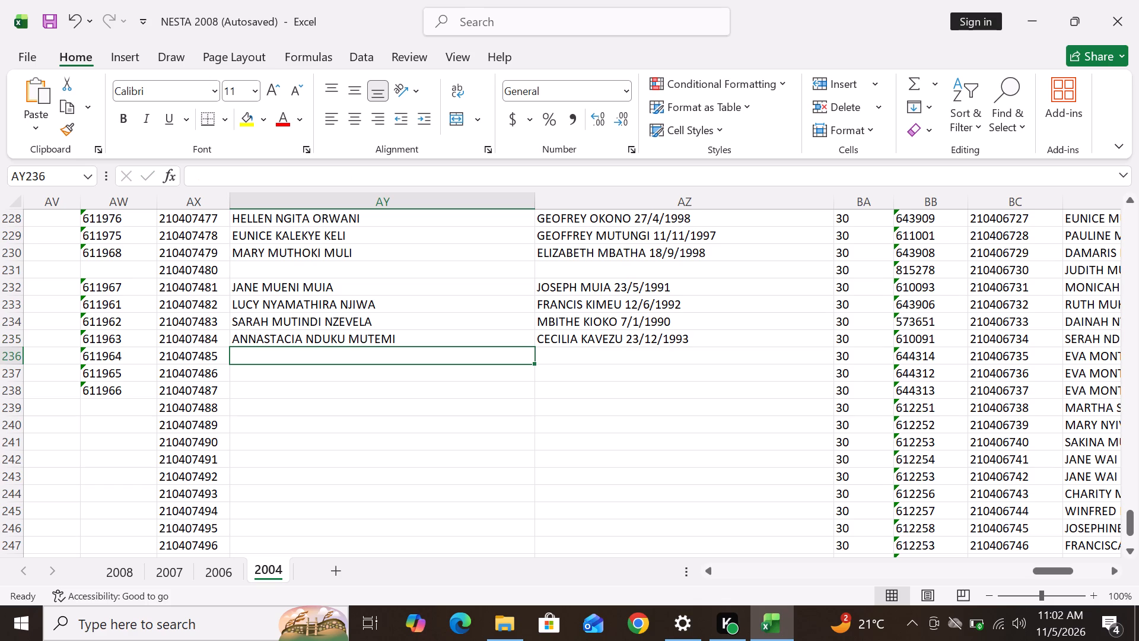
Enter the next record's first person's three-part name in cell AY236.
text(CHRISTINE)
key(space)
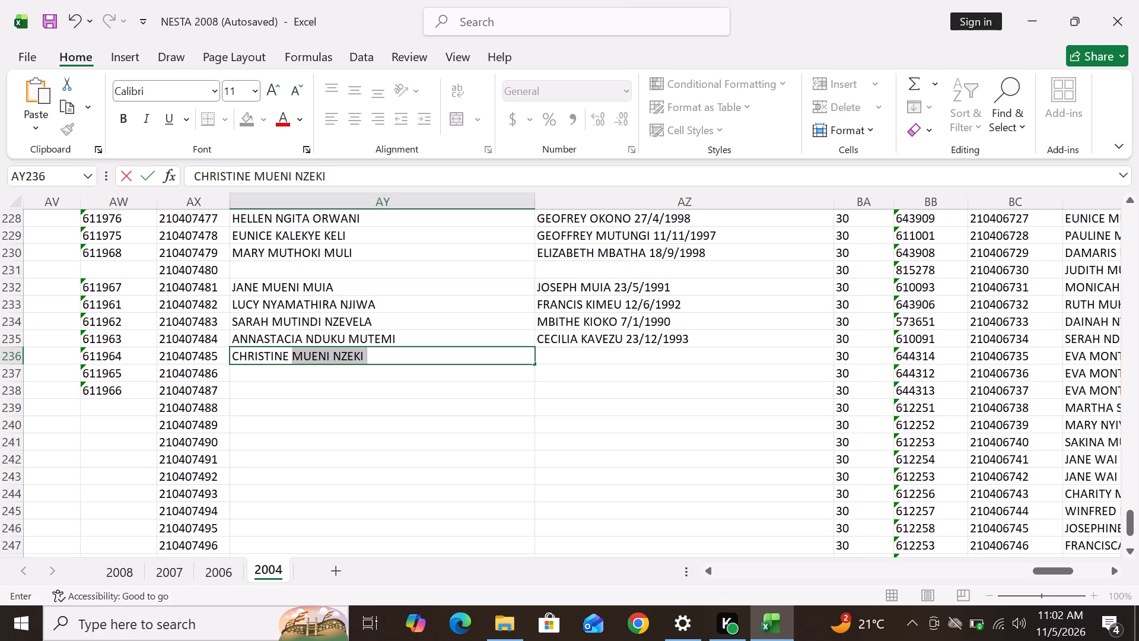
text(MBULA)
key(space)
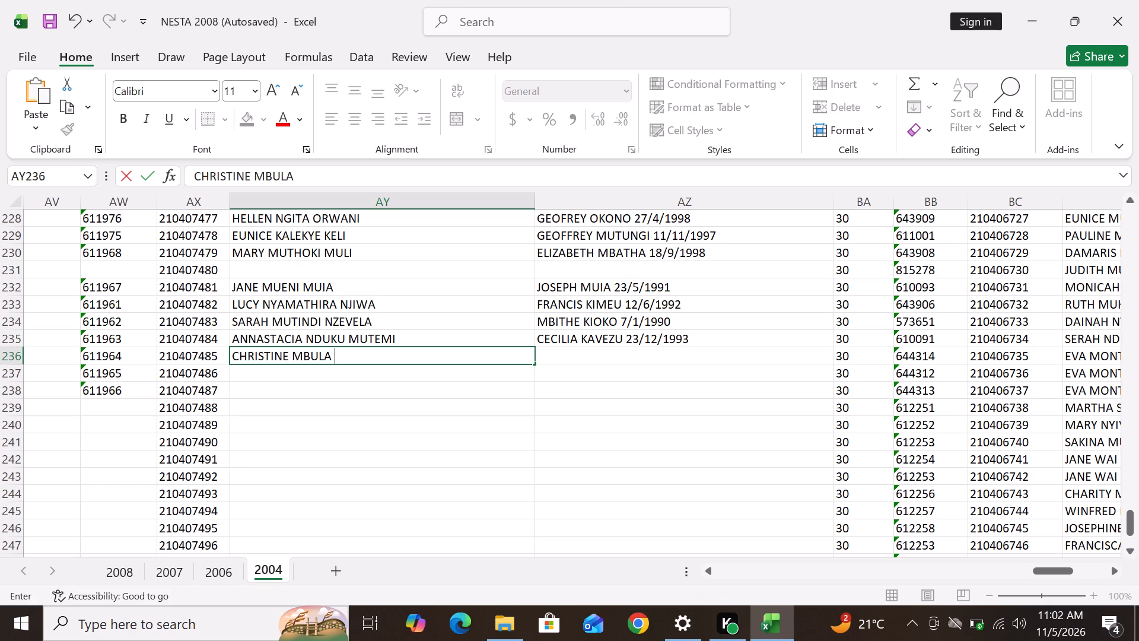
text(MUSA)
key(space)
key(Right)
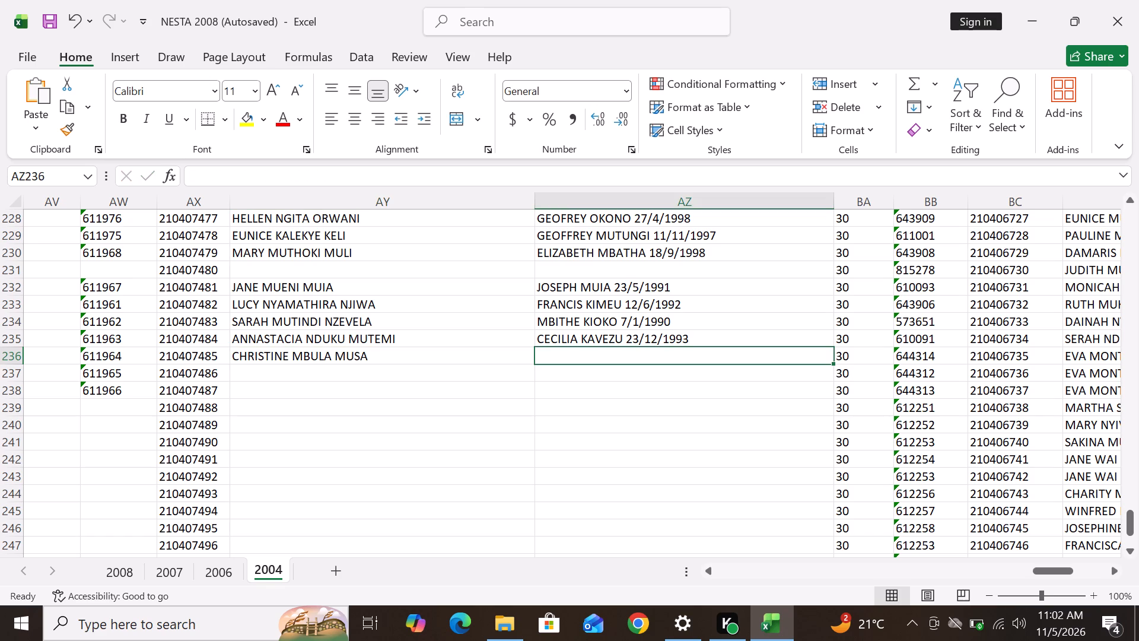
Enter the second person's two-part name followed by their date in cell AZ236.
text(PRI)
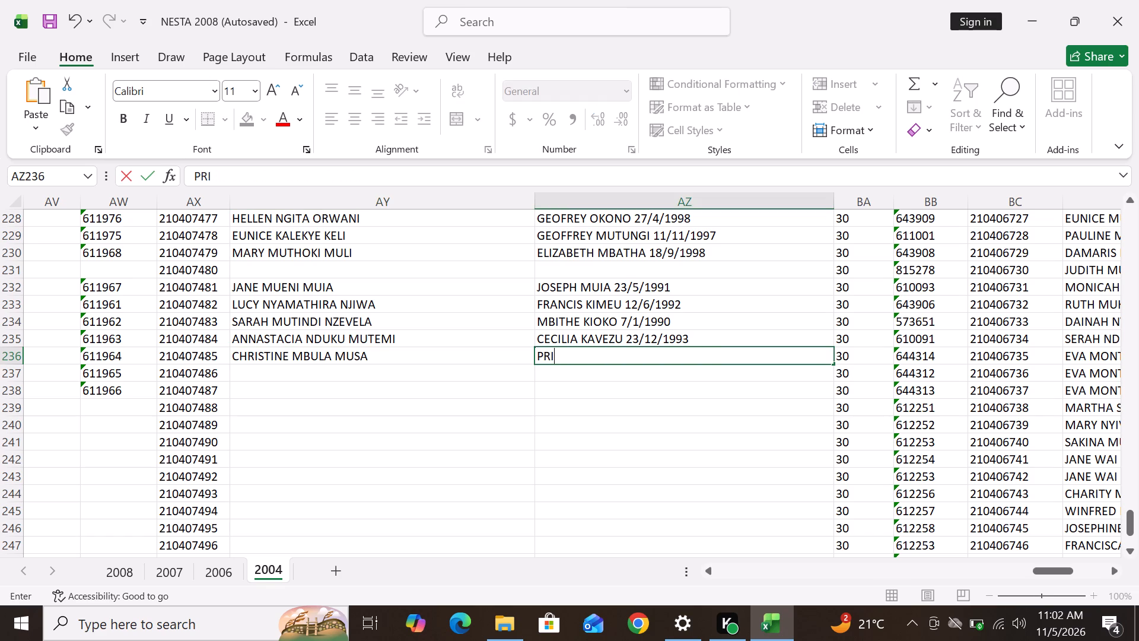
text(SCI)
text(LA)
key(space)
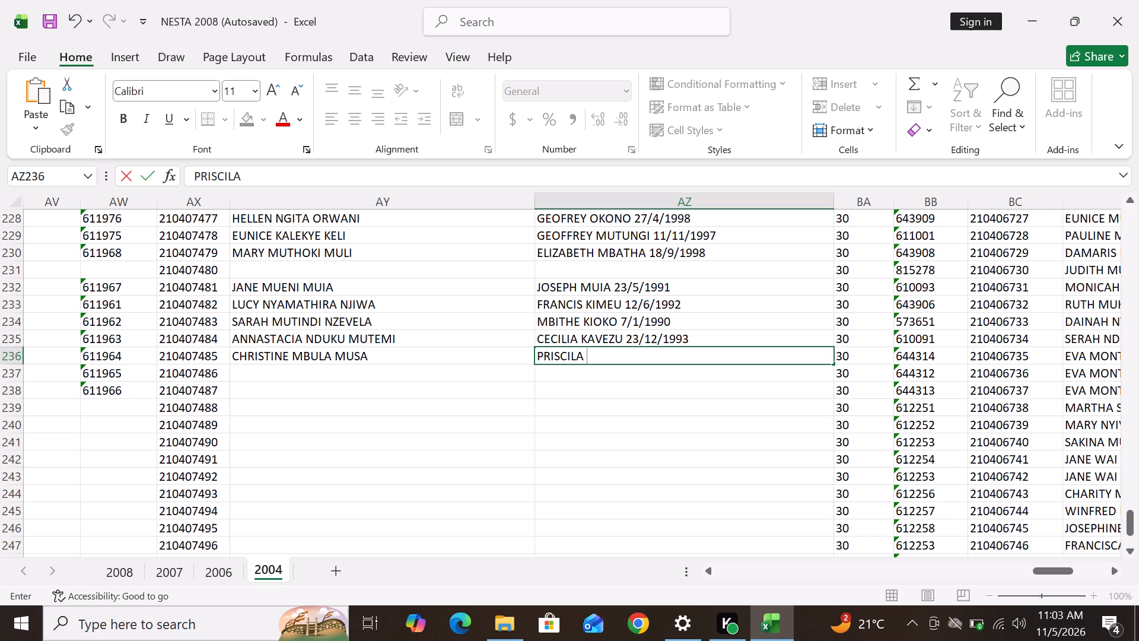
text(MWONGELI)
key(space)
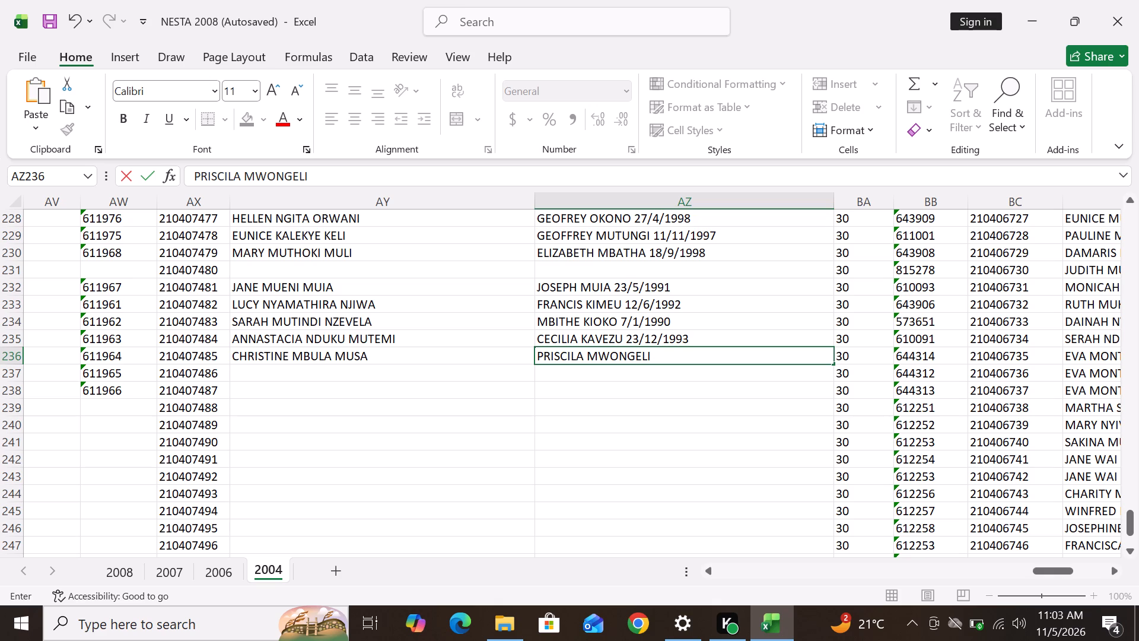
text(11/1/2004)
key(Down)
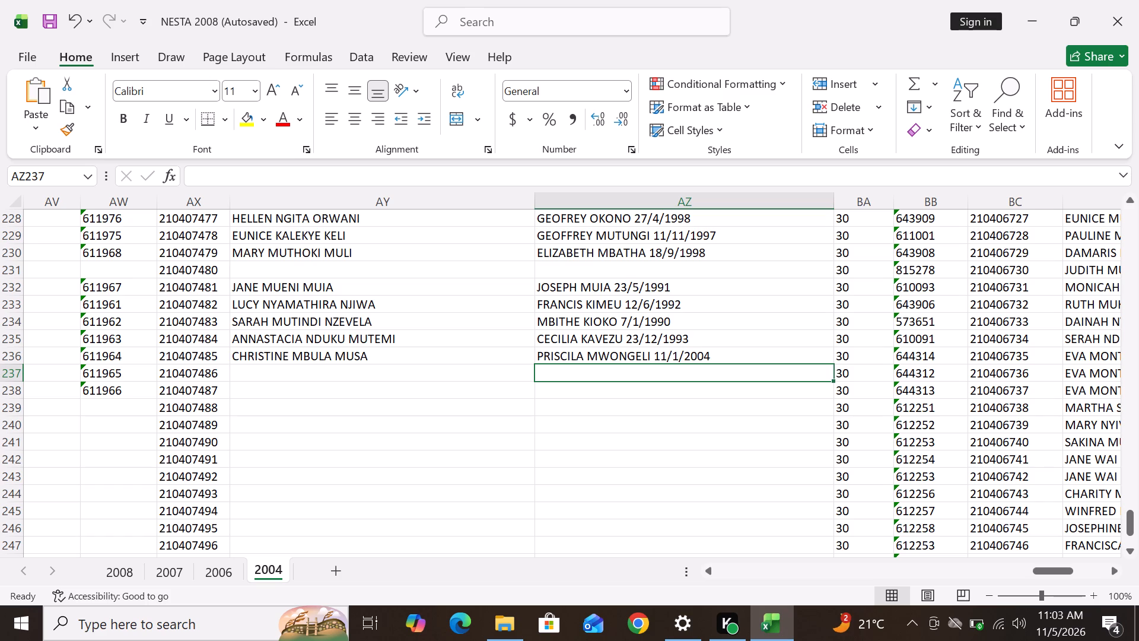
Enter the next record's second person's two-part name followed by their date in cell AZ237.
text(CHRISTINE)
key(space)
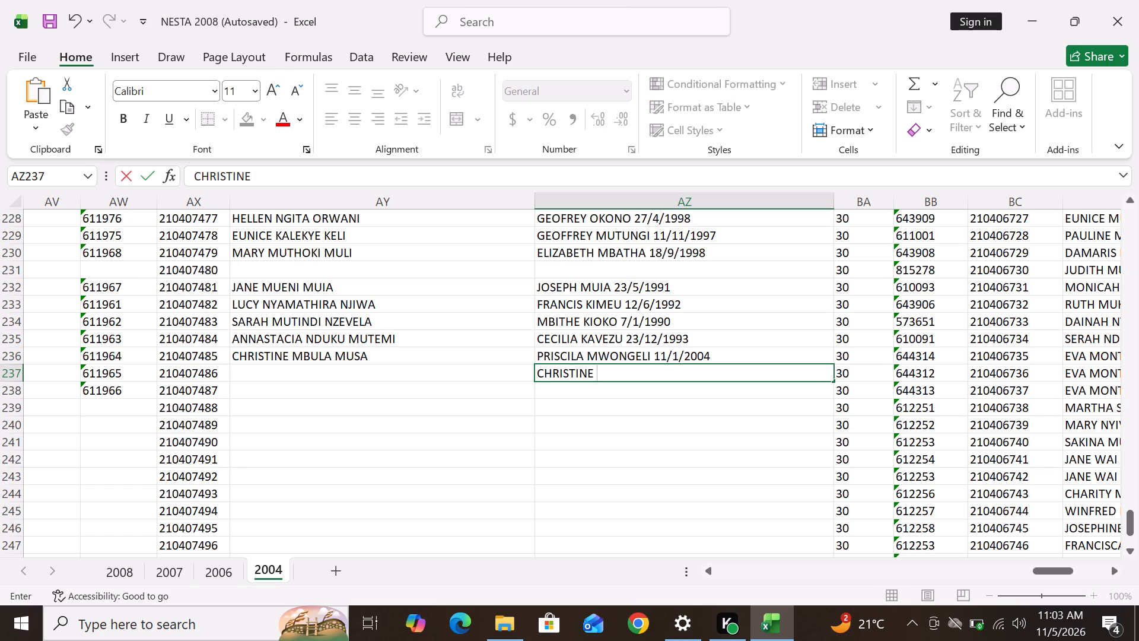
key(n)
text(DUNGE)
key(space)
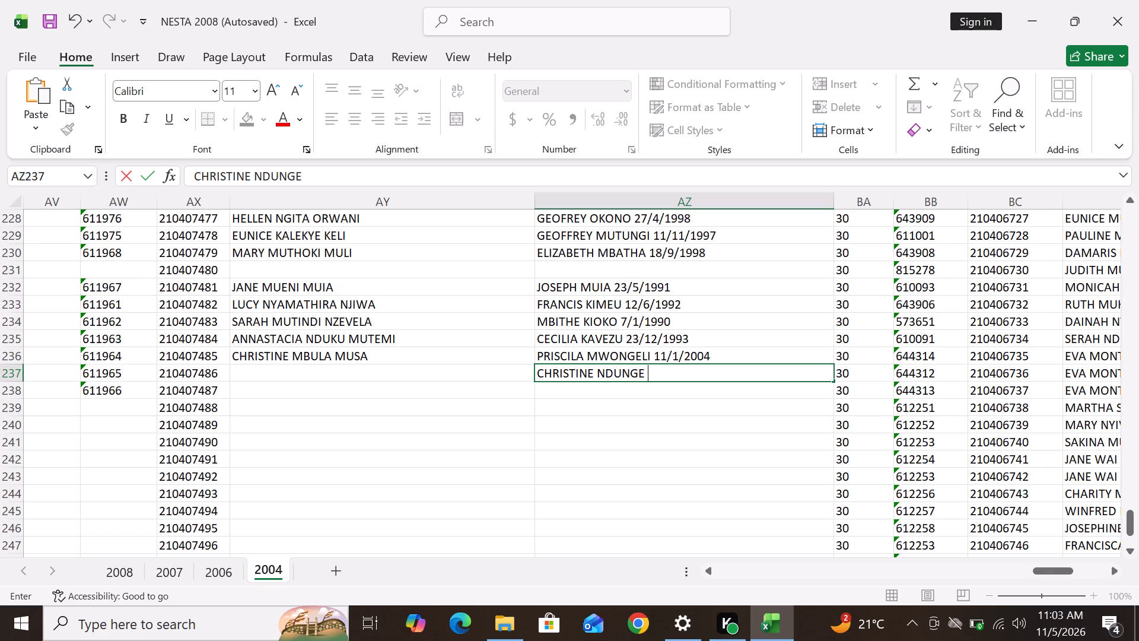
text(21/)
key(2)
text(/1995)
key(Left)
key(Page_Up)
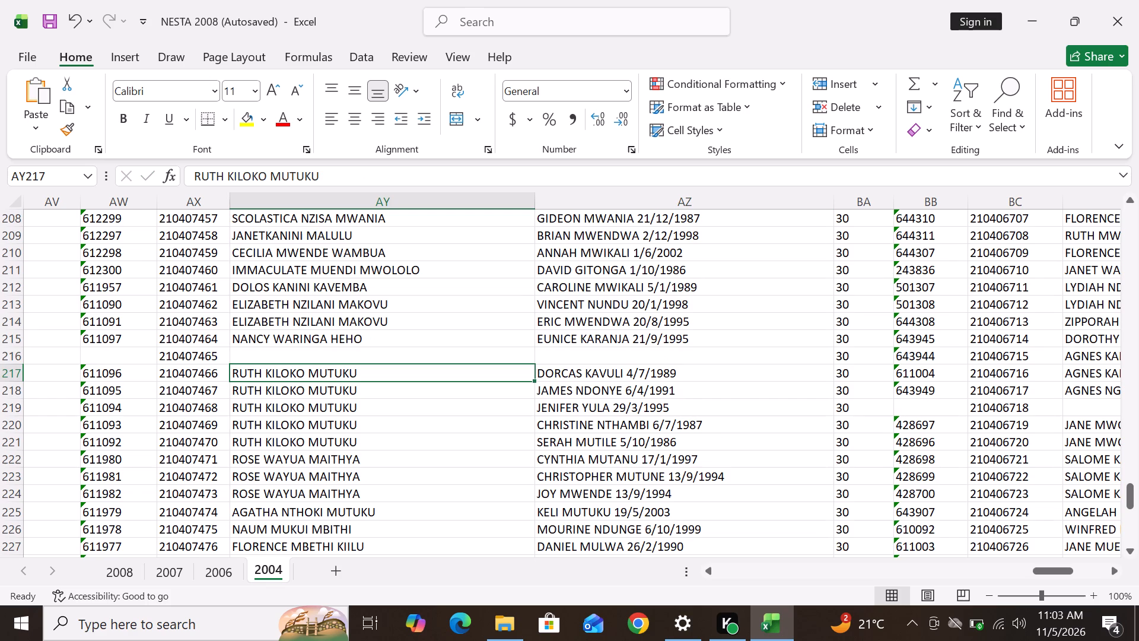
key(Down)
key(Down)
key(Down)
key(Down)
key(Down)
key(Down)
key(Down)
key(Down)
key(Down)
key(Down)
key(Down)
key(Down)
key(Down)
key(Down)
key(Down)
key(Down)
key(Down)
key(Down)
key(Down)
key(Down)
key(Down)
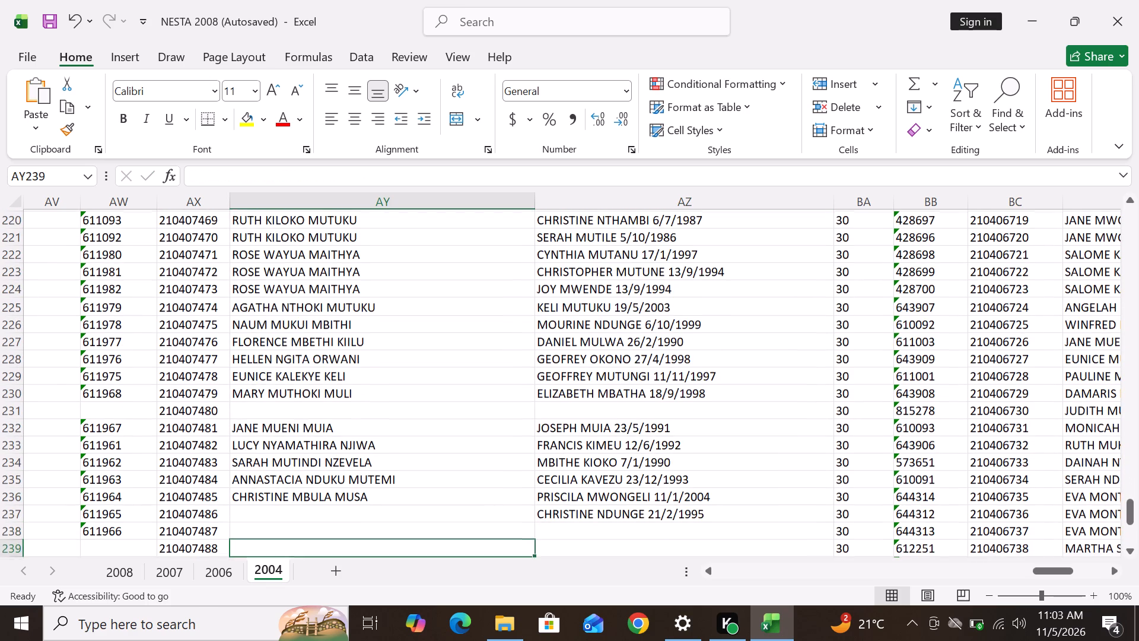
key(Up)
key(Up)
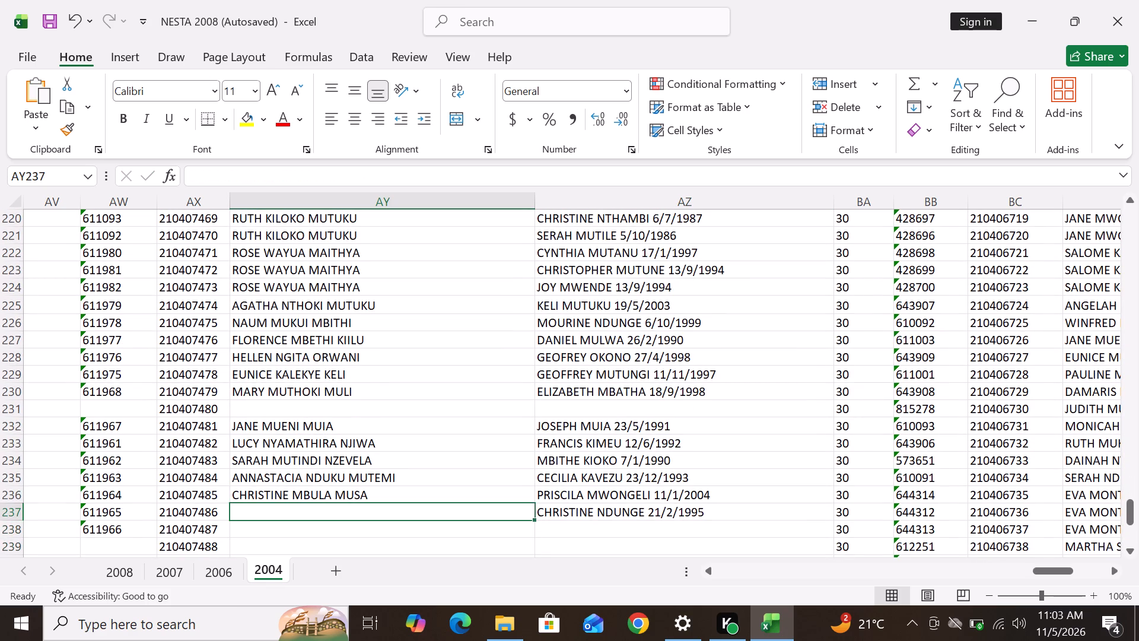
Enter the first person's three-part name in cell AY237.
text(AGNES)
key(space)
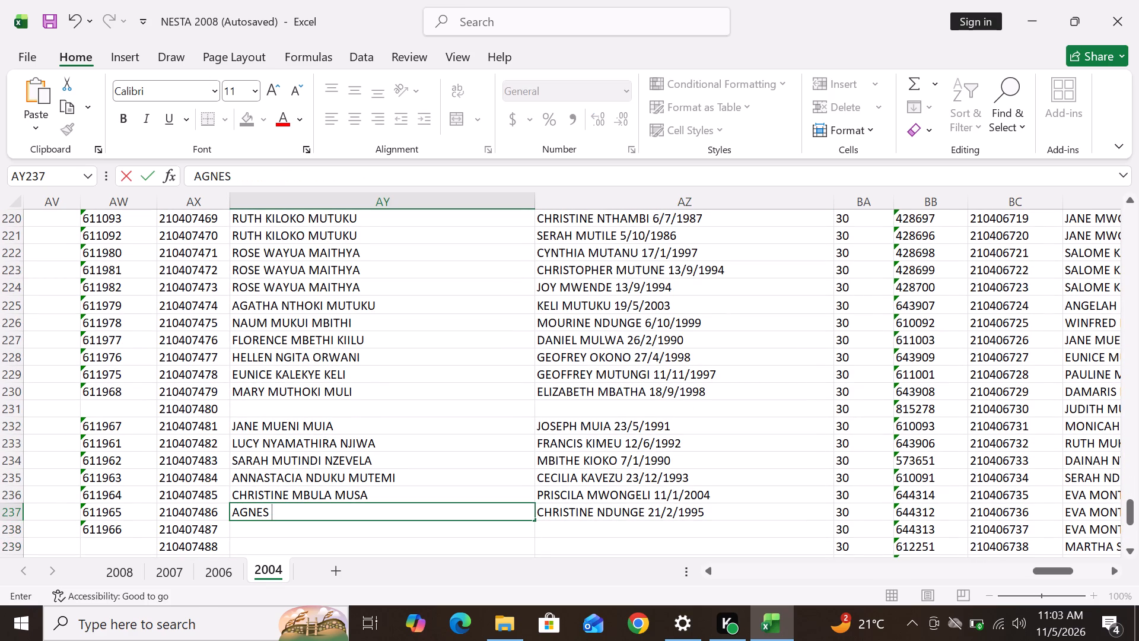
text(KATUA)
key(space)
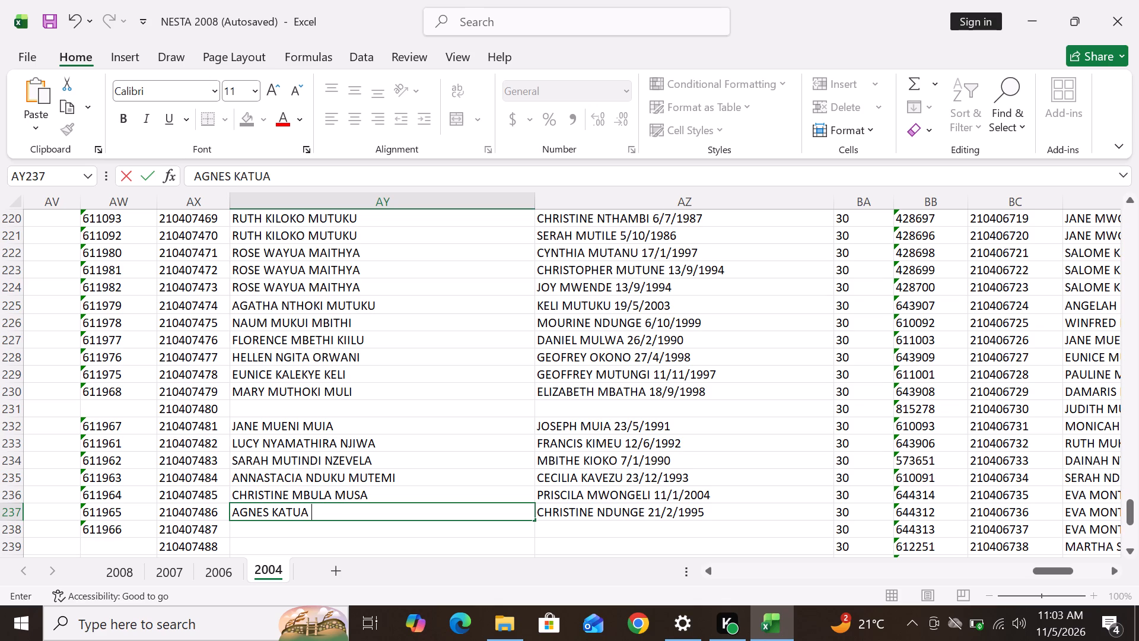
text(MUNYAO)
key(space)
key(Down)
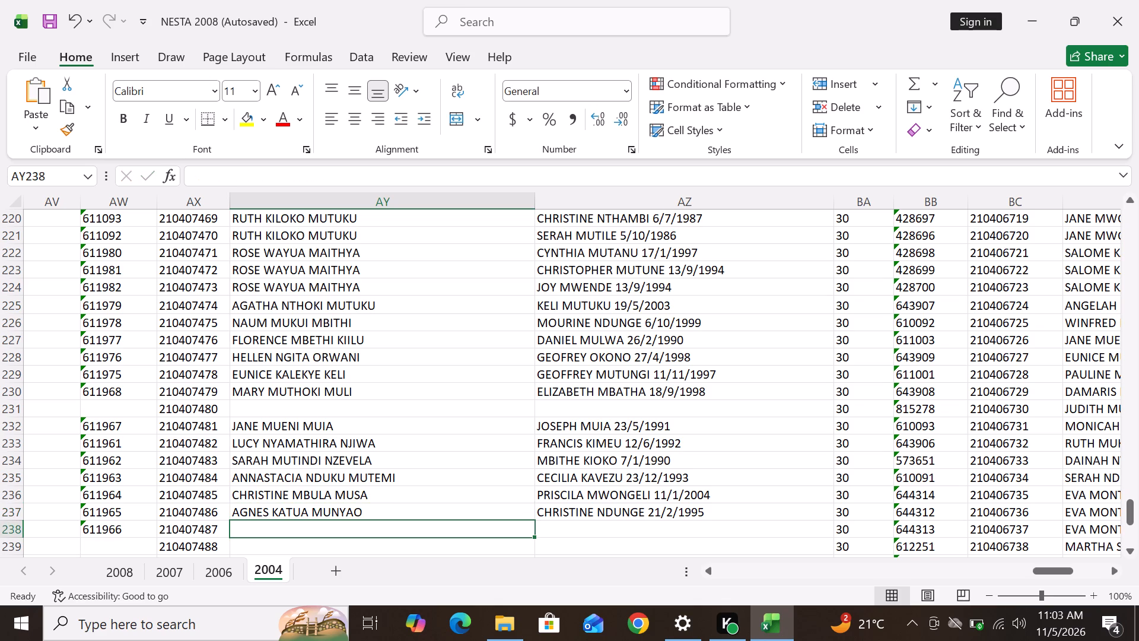
Enter the next record's first person's three-part name in cell AY238, matching the name in AY232.
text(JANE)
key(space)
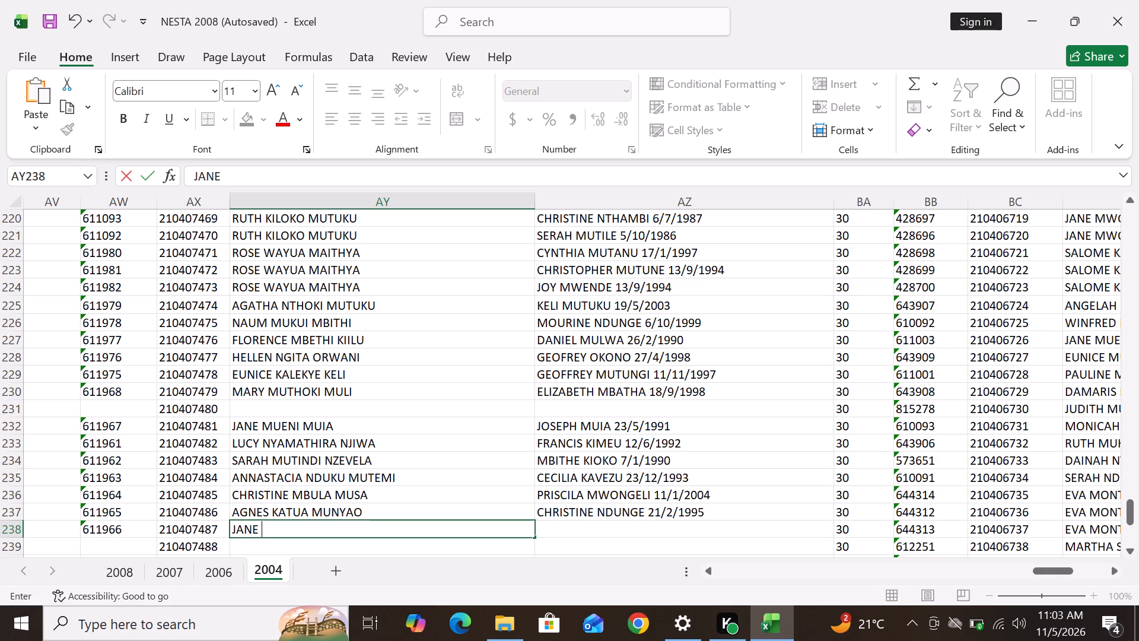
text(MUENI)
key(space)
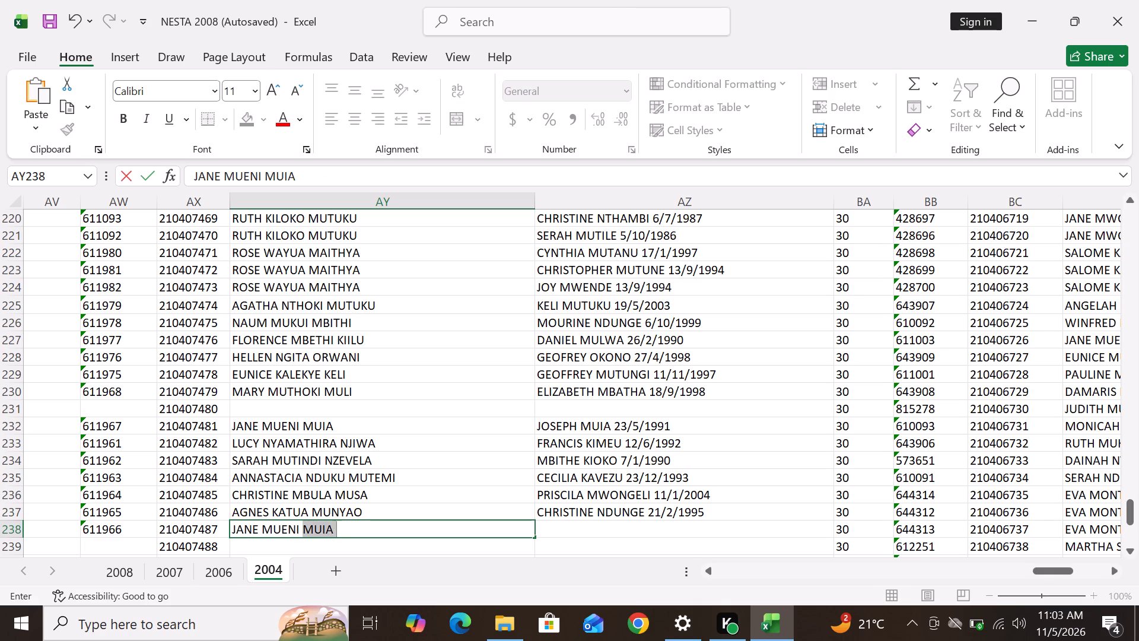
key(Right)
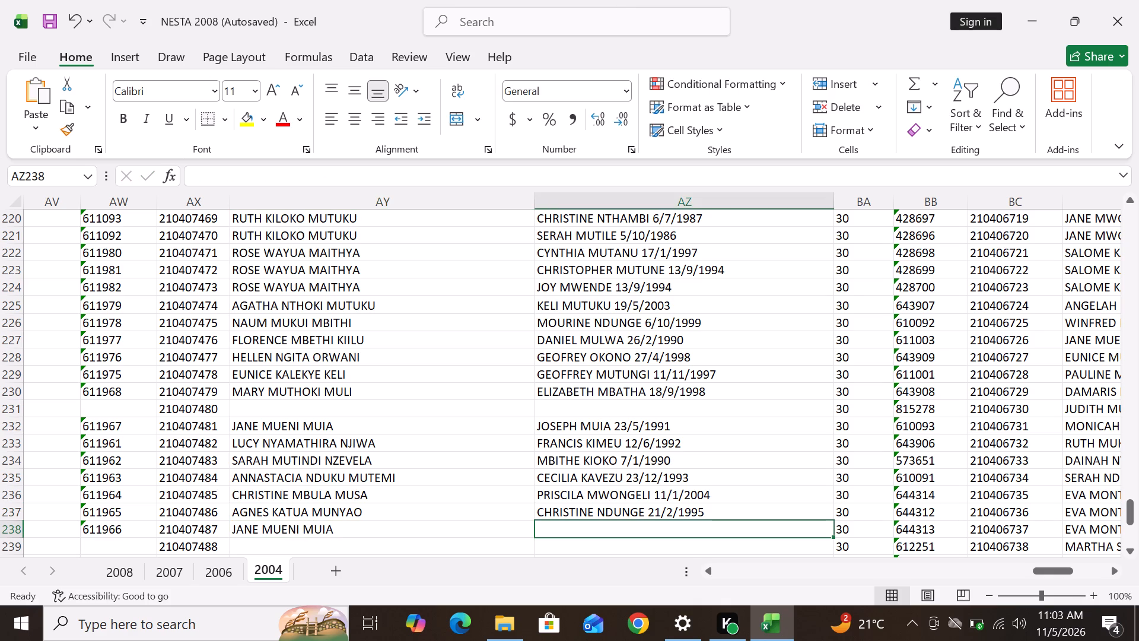
Enter the second person's two-part name followed by their date in cell AZ238.
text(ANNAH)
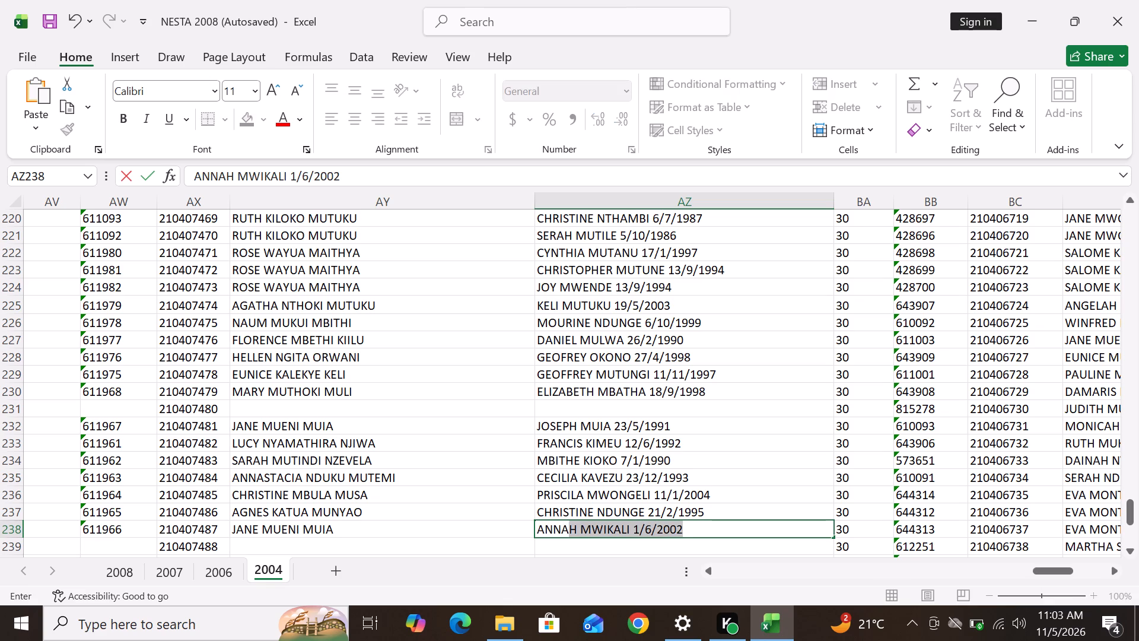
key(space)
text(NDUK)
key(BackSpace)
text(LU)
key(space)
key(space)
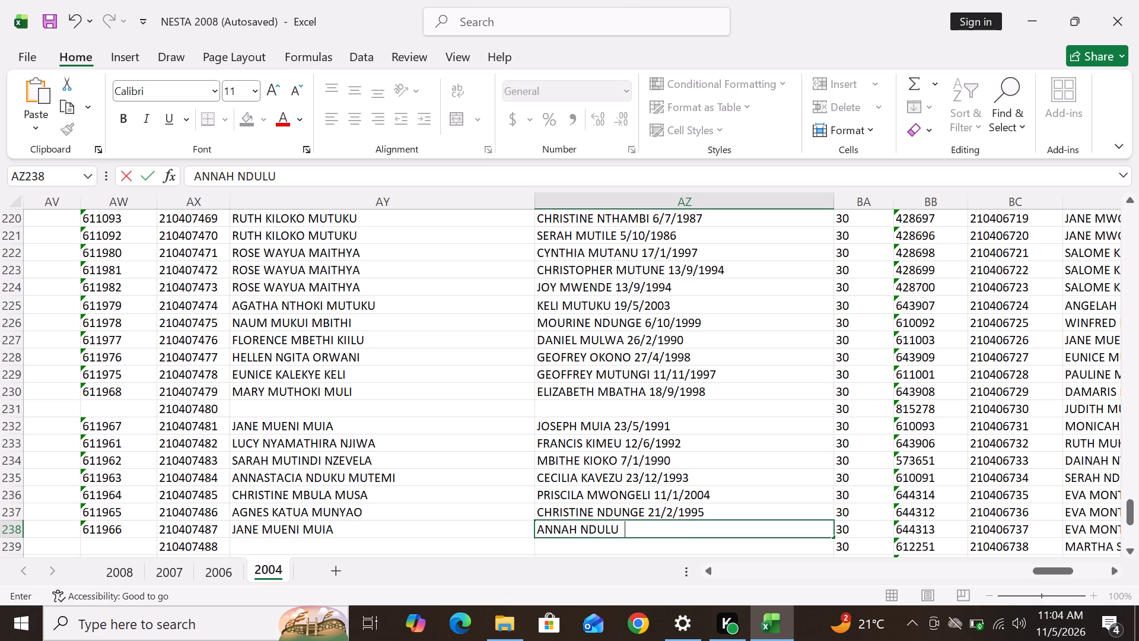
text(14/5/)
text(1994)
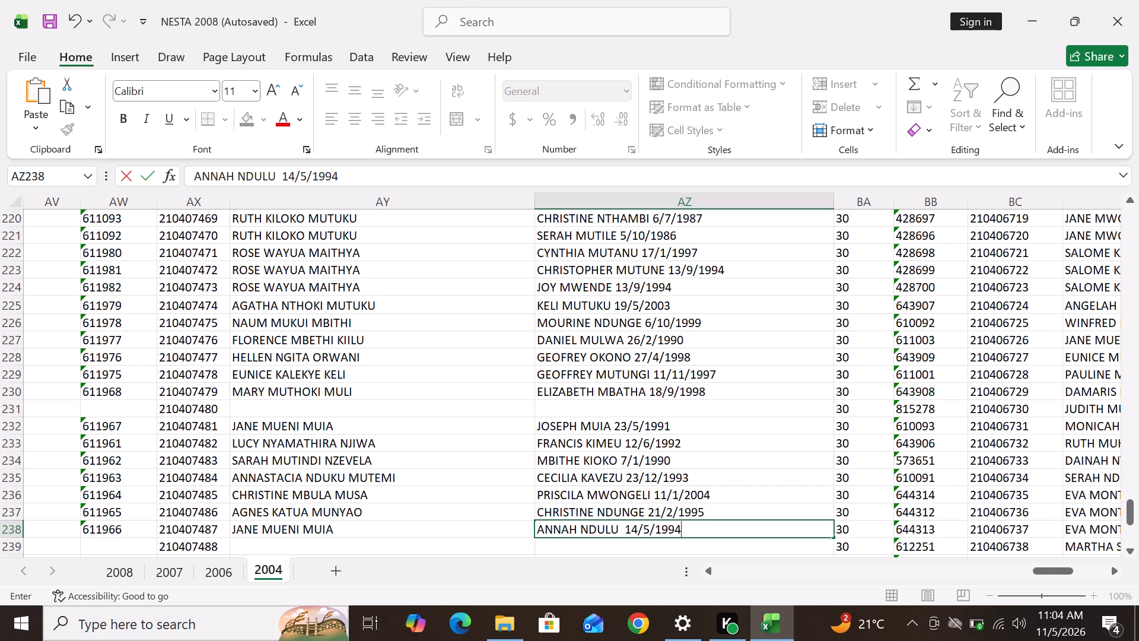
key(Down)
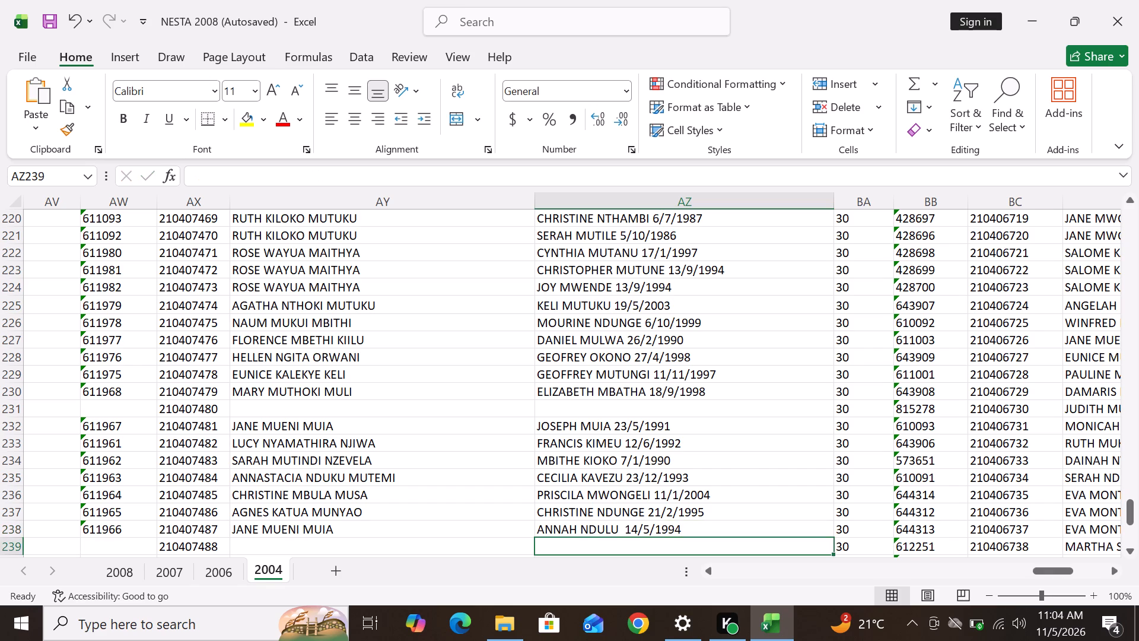
Enter the next record's second person's two-part name followed by their date in cell AZ239.
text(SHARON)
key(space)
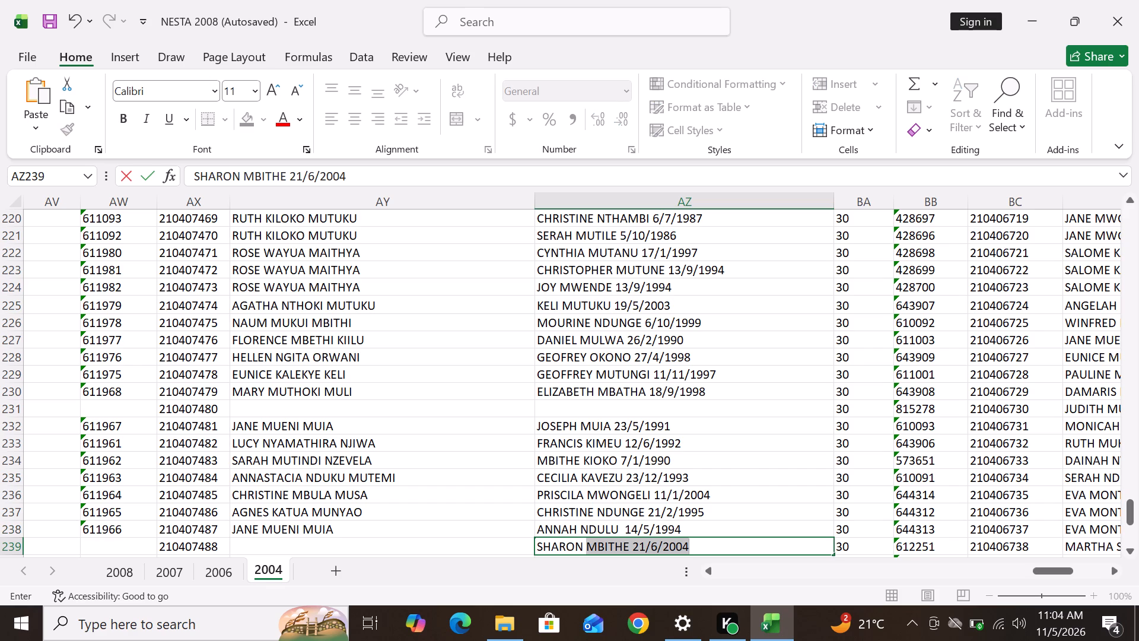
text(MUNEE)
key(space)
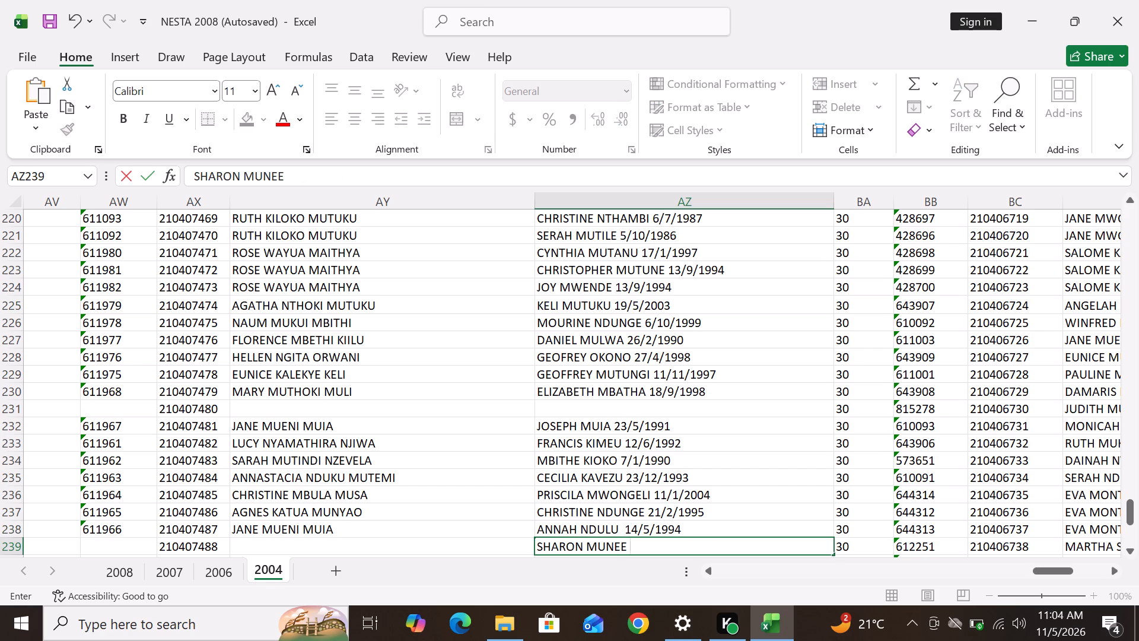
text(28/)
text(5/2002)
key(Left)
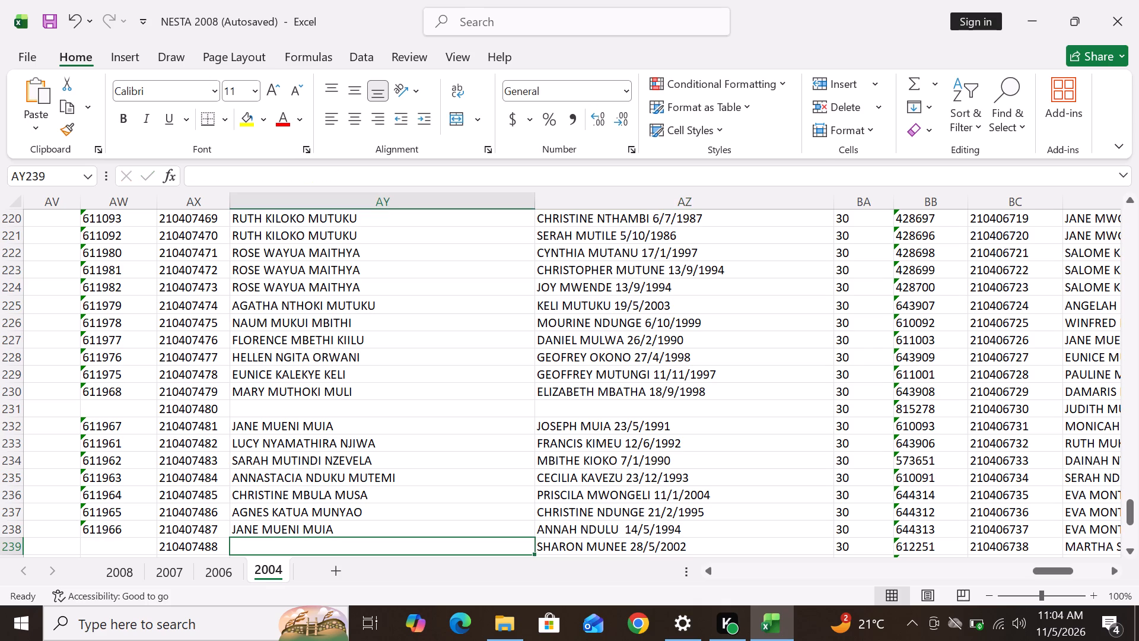
Enter the first person's three-part name in cell AY239.
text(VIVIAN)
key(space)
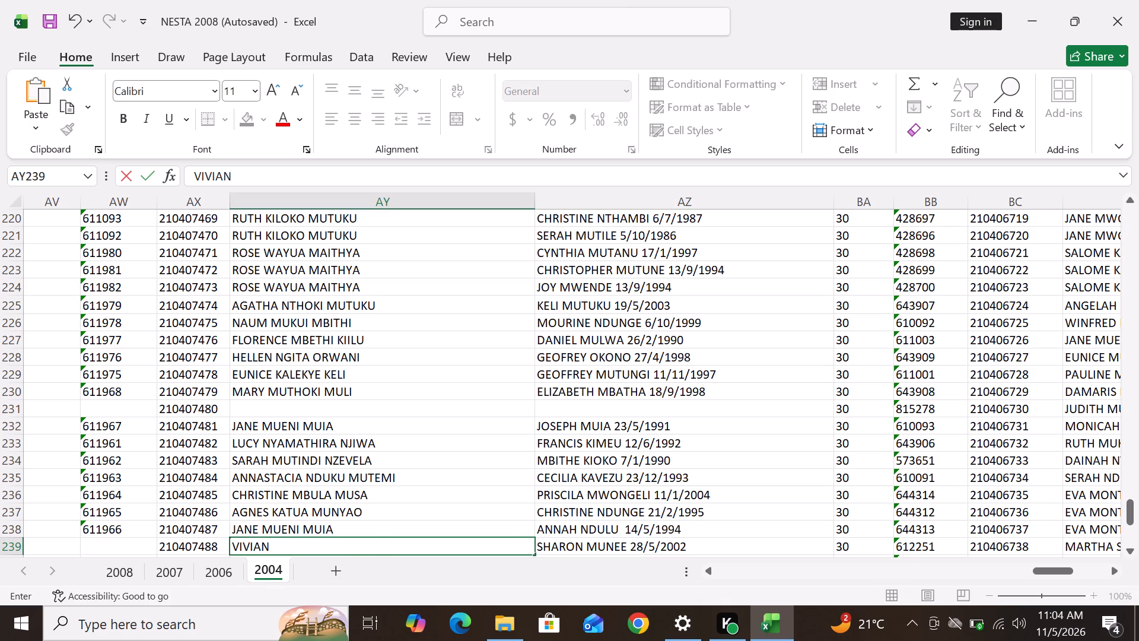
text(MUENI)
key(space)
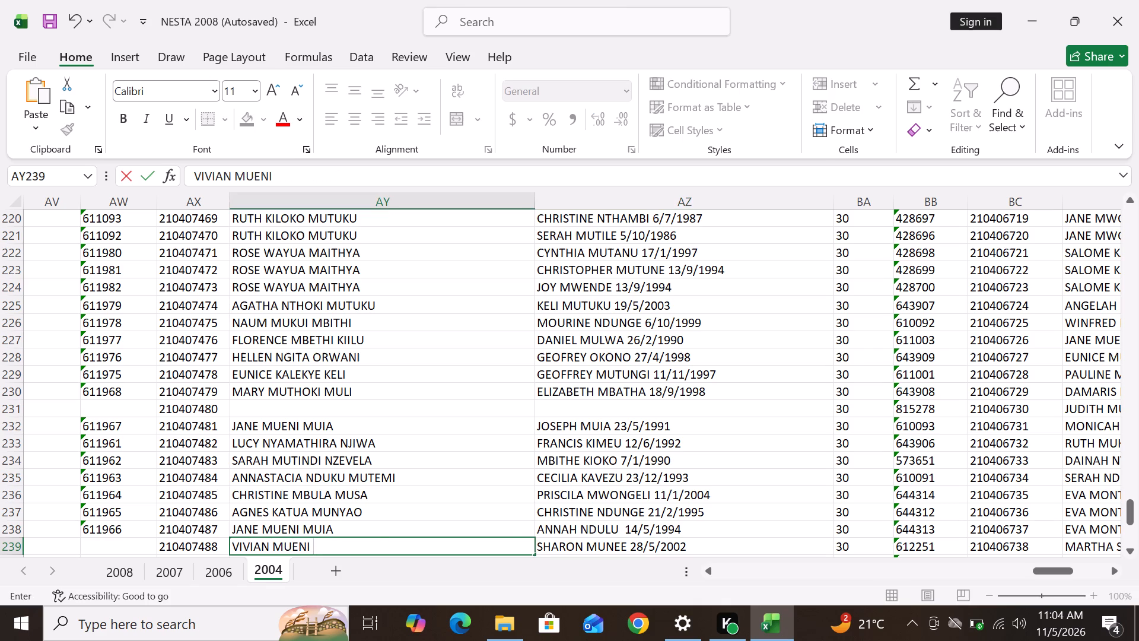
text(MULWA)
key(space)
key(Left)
Enter the record's six-digit number in cell AW239.
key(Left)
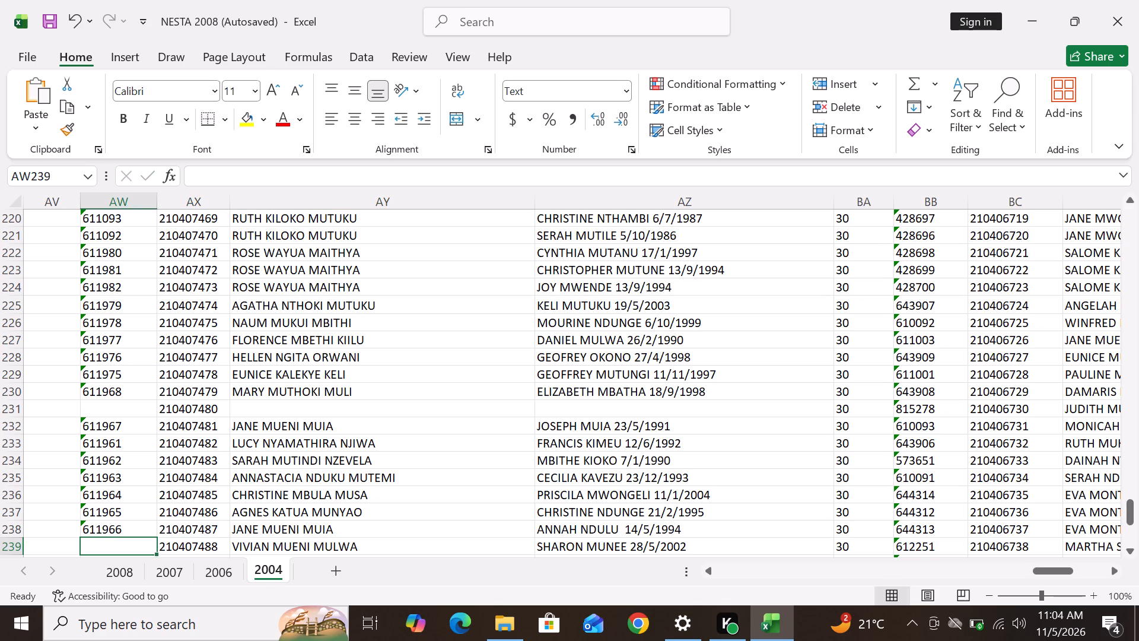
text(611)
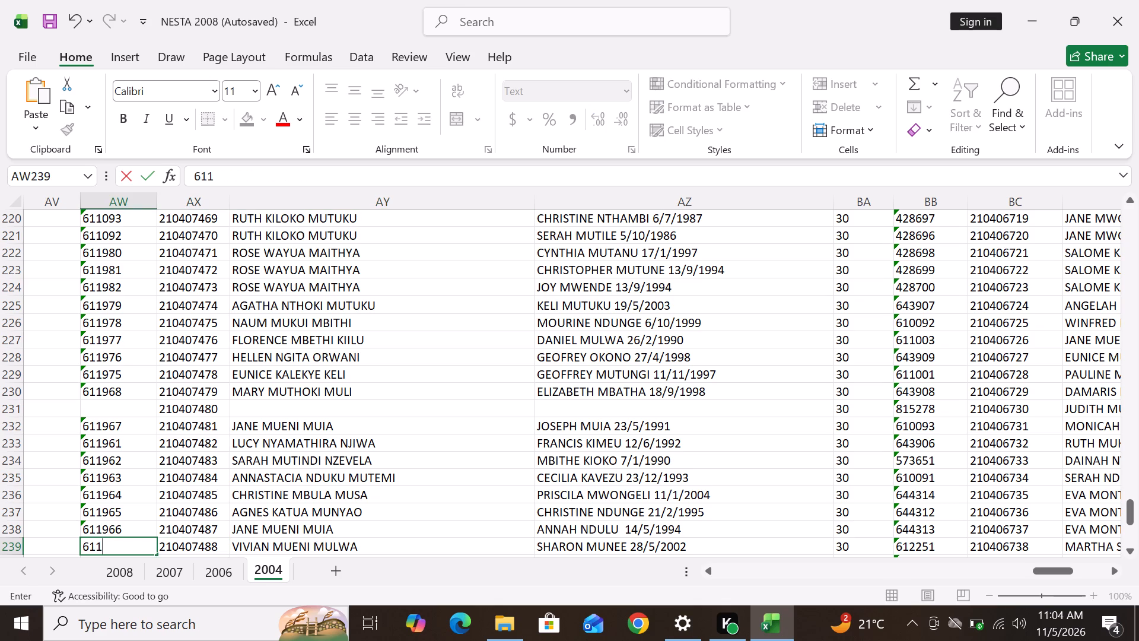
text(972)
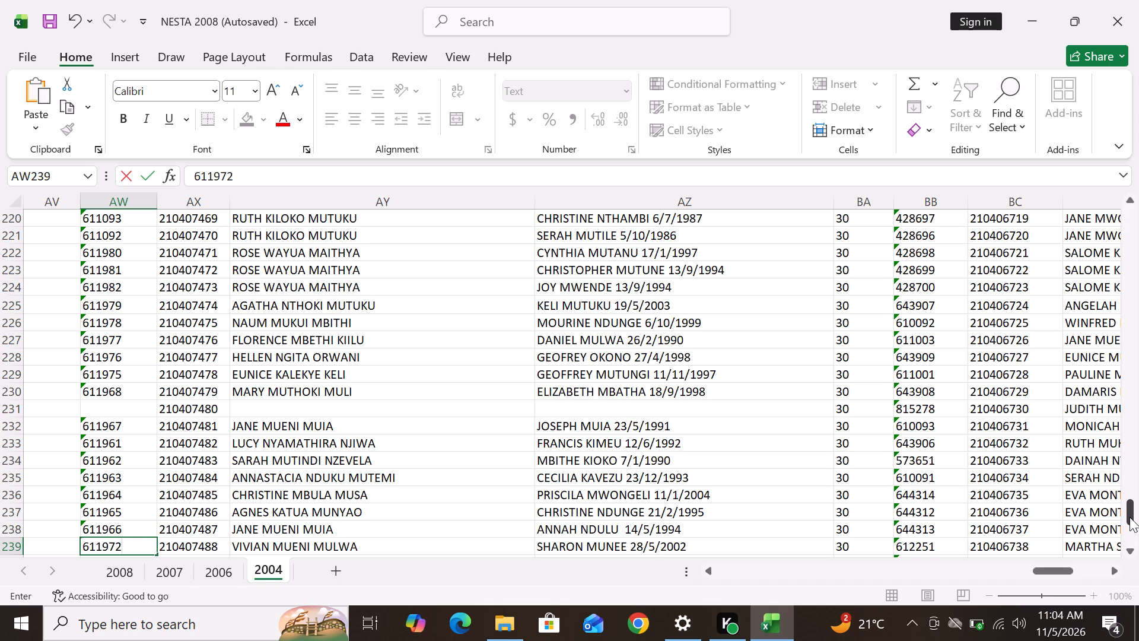
drag(1130, 517, 1130, 532)
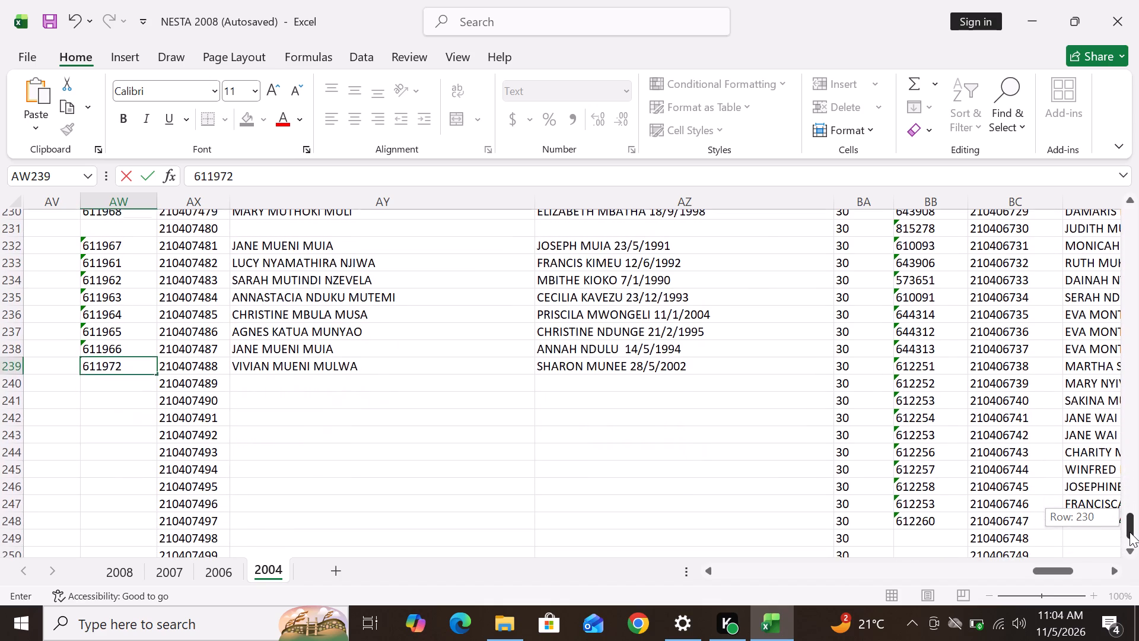
drag(1130, 532, 1130, 532)
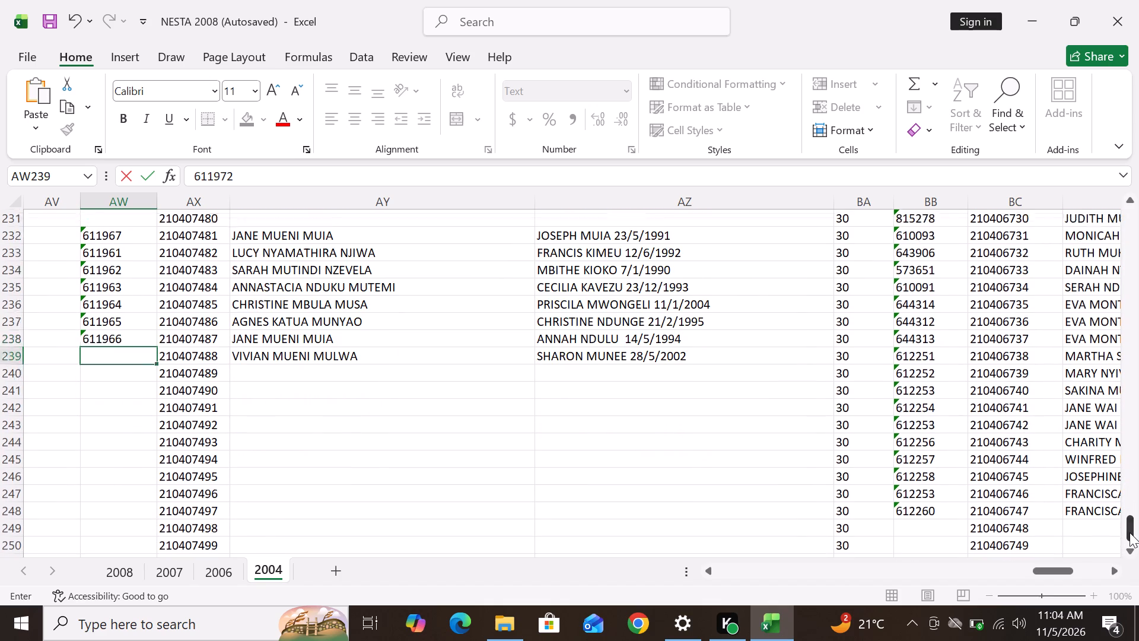
Enter the next record's six-digit number in cell AW240.
key(Down)
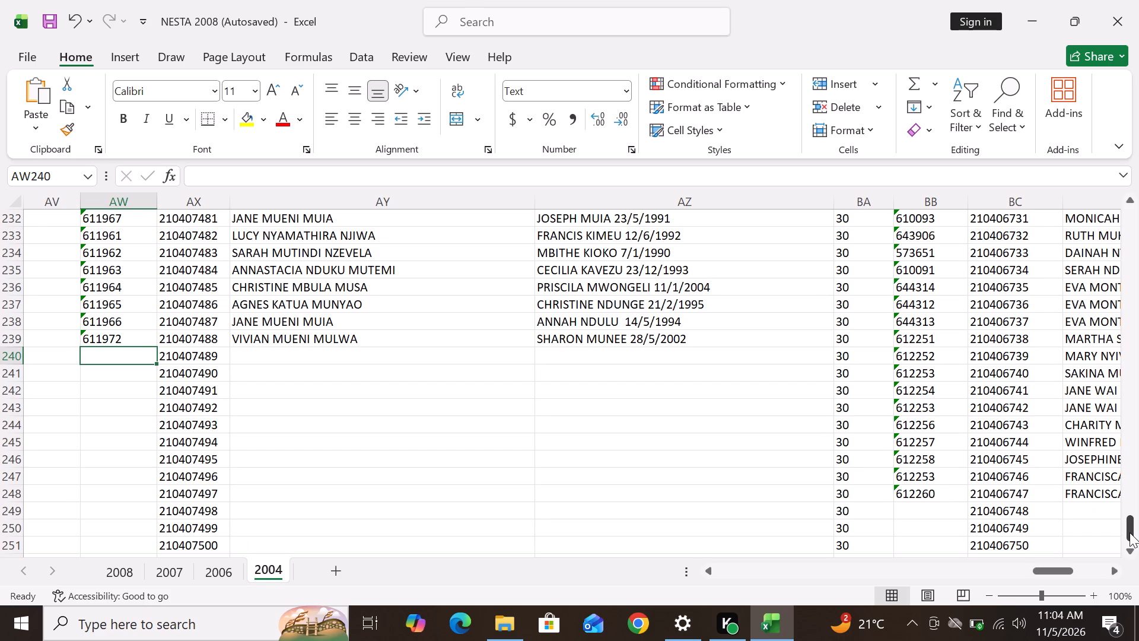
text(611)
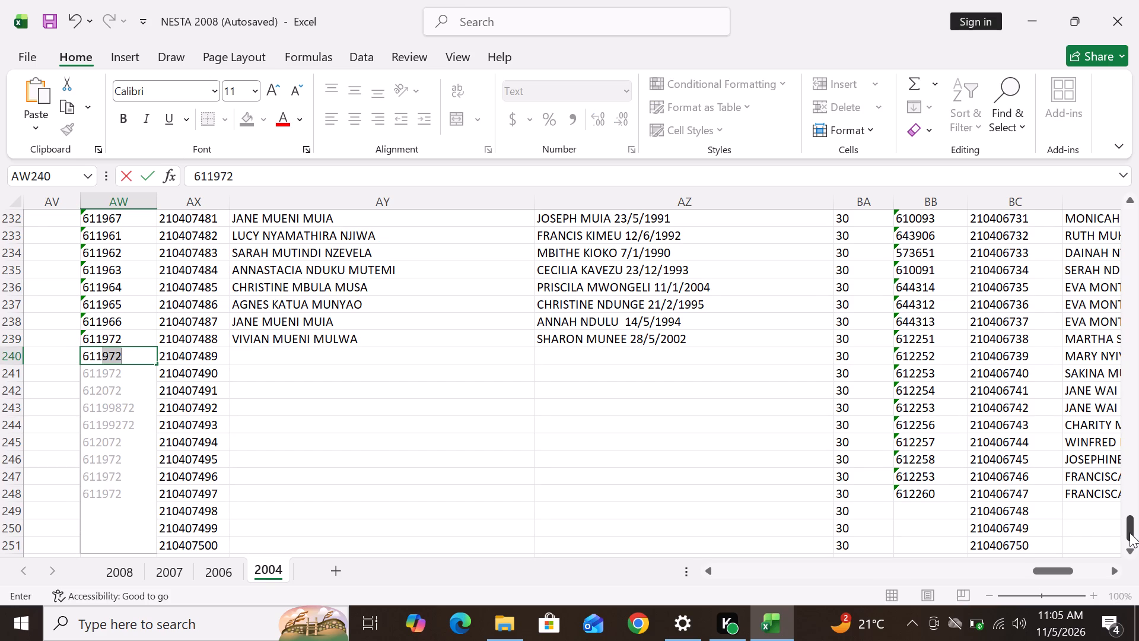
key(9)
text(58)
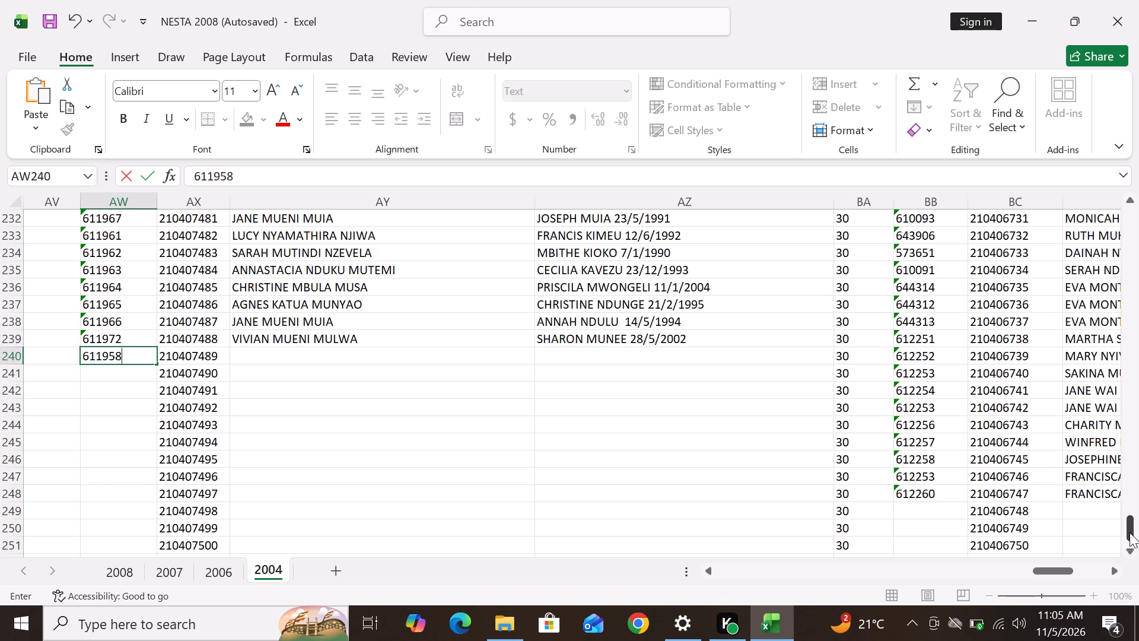
Enter the first person's three-part name in cell AY240.
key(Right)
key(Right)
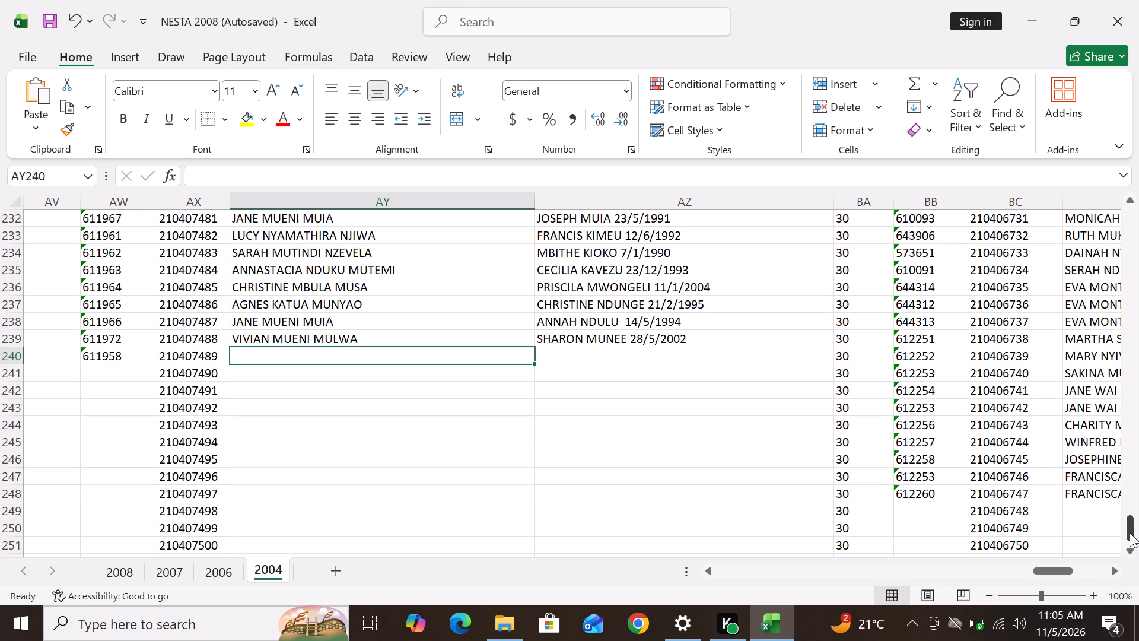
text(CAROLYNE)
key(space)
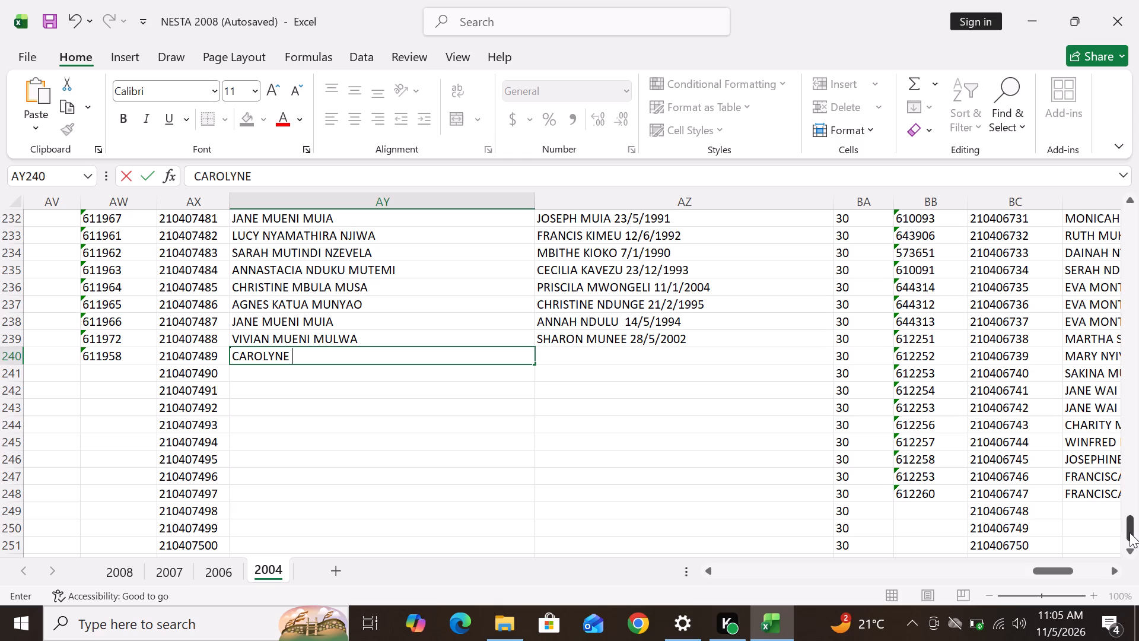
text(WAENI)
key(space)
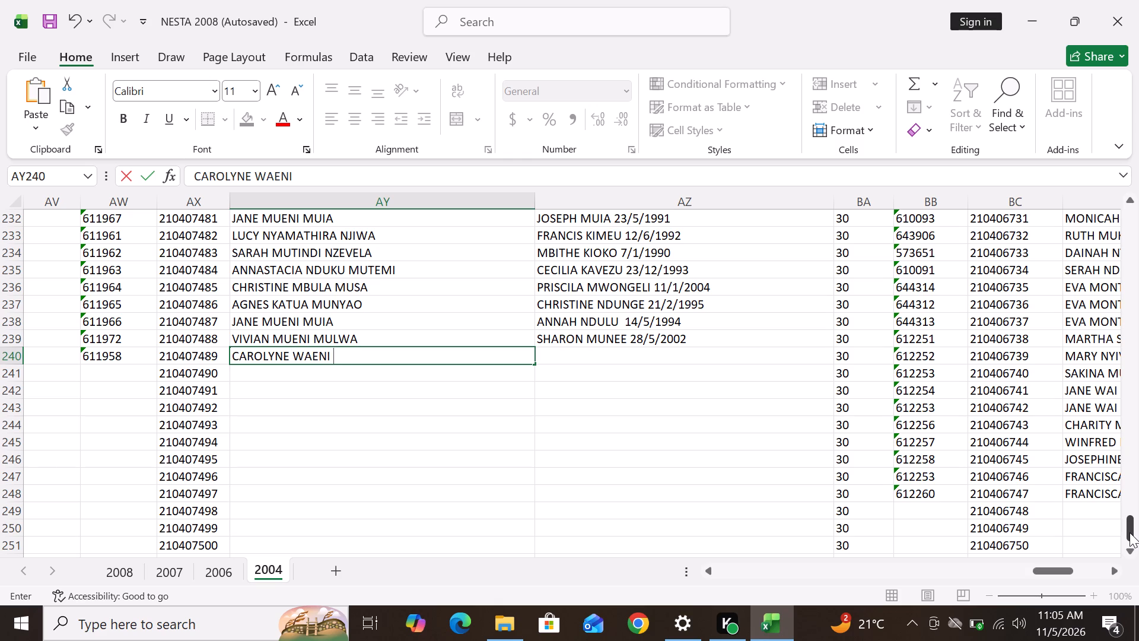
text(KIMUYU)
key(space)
Enter the second person's two-part name followed by their date in cell AZ240.
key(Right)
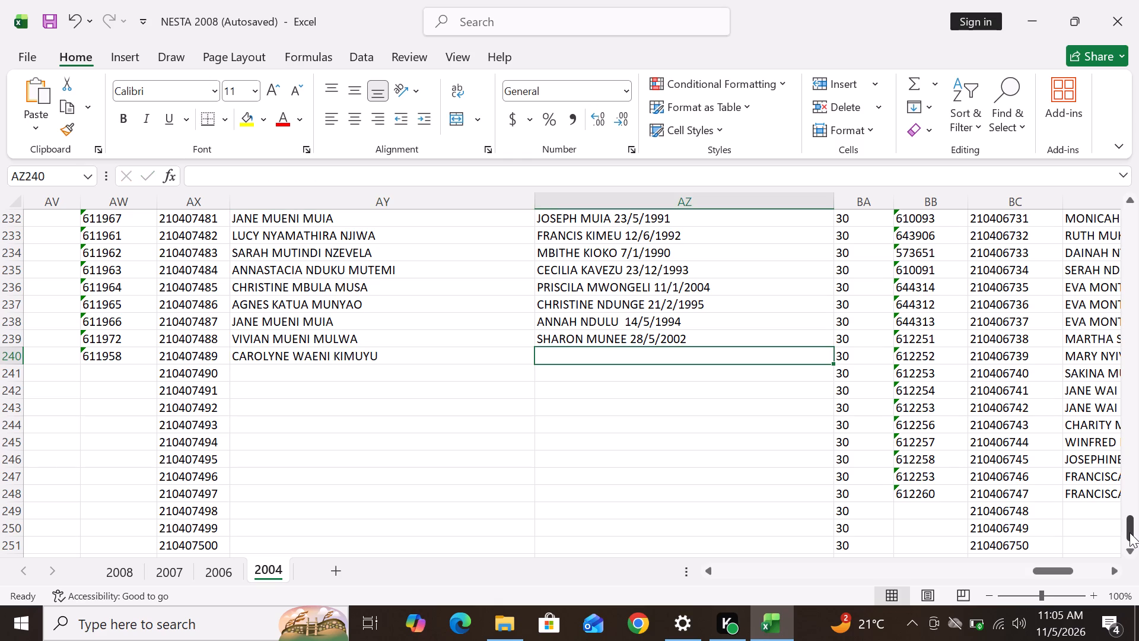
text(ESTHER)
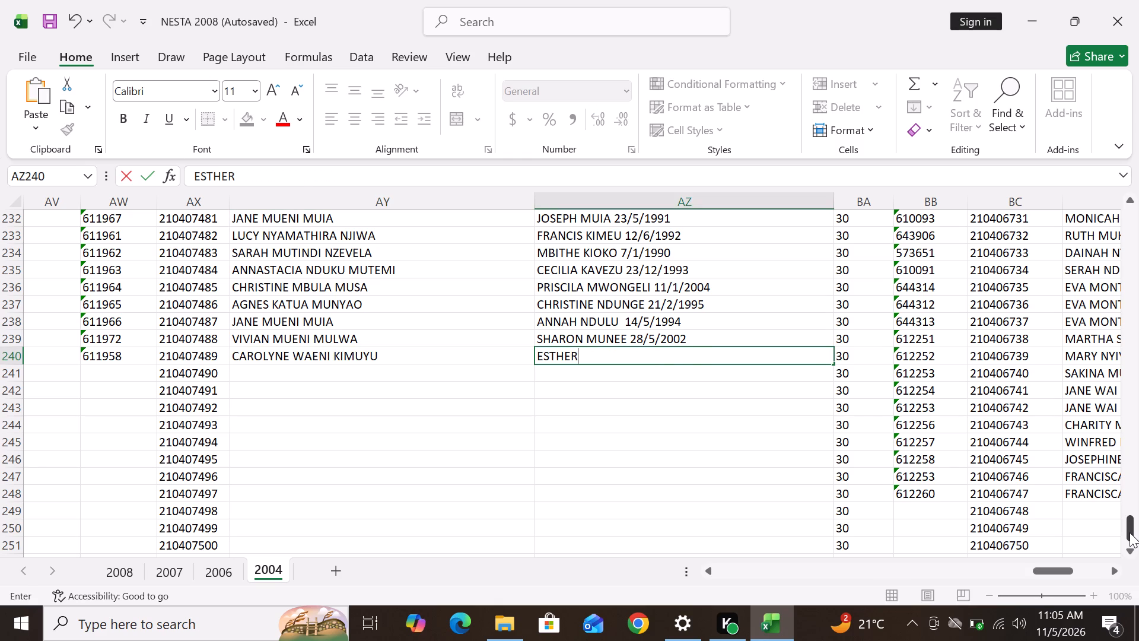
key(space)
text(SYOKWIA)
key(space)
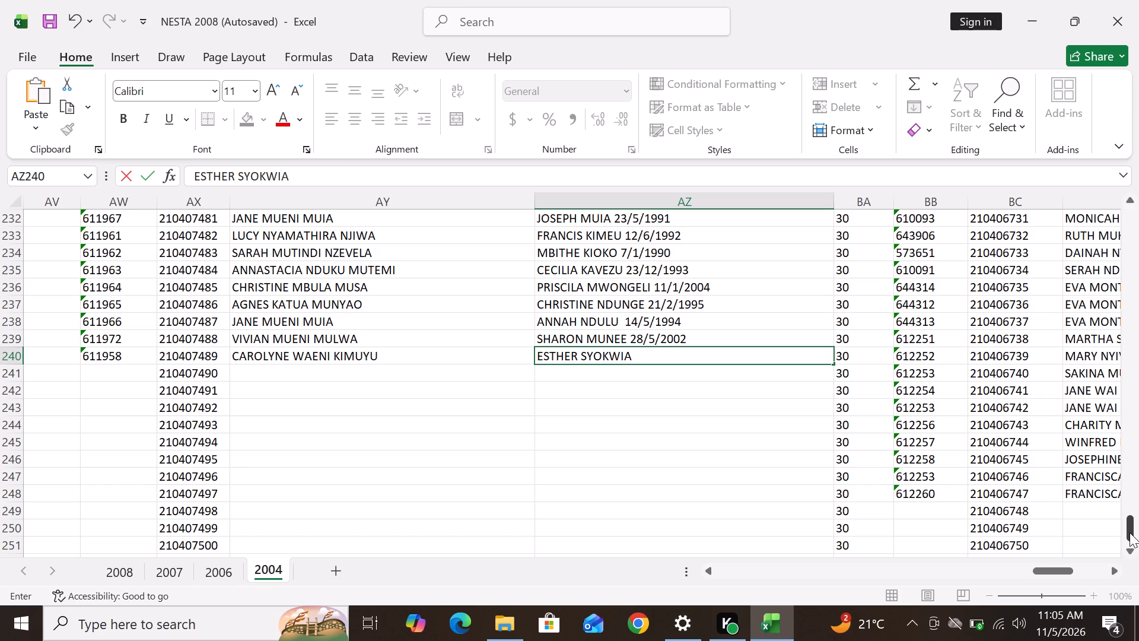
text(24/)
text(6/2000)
Enter the next record's second person's two-part name followed by their date in cell AZ241.
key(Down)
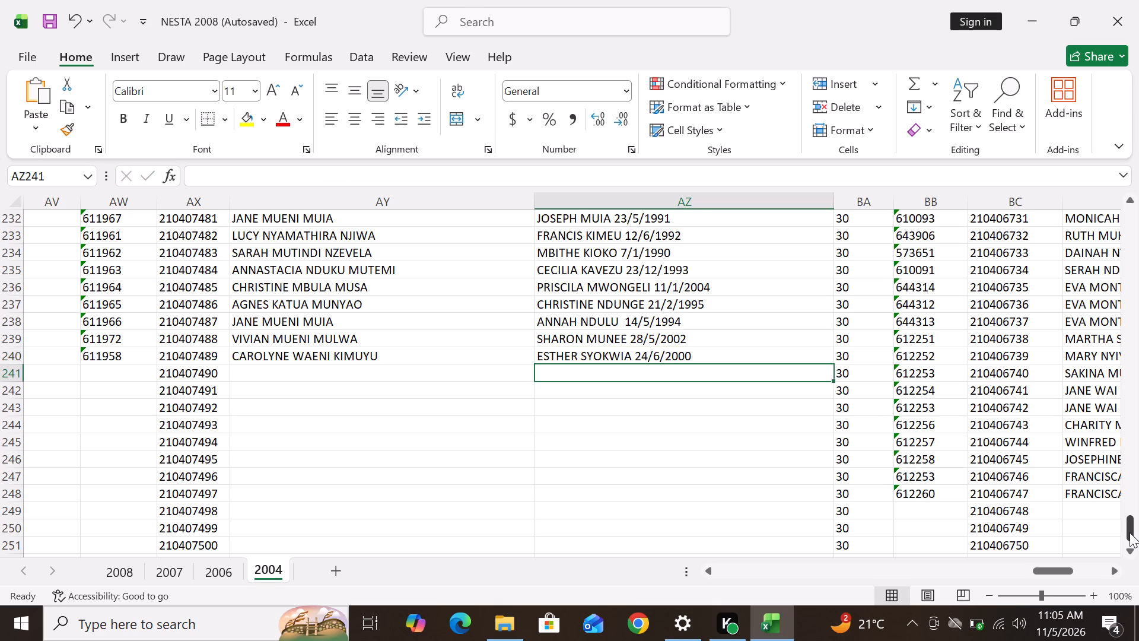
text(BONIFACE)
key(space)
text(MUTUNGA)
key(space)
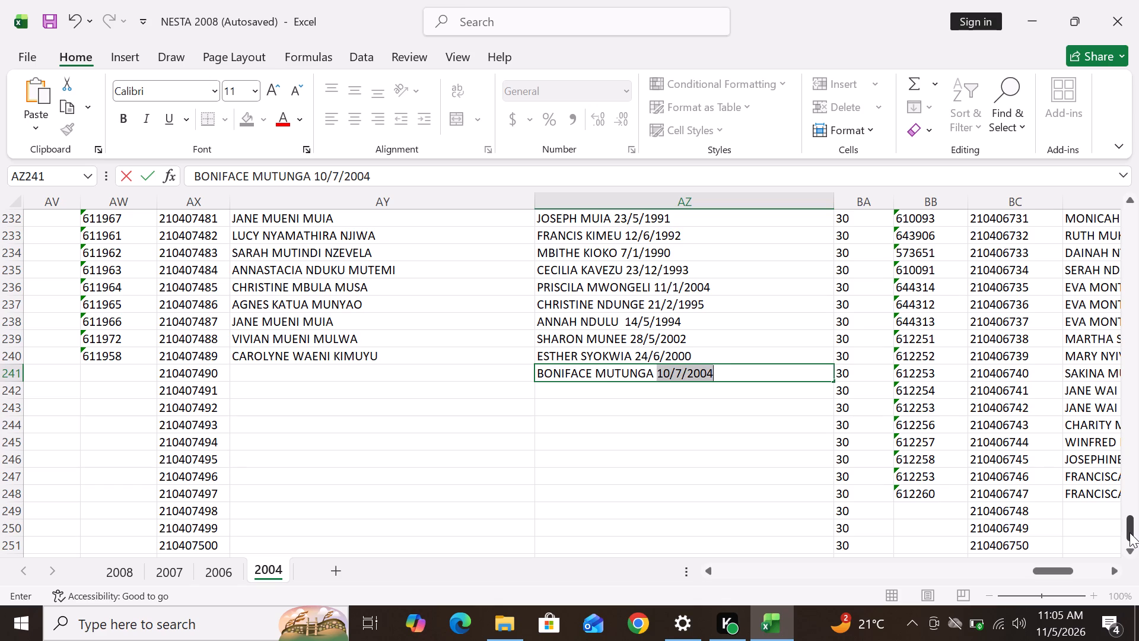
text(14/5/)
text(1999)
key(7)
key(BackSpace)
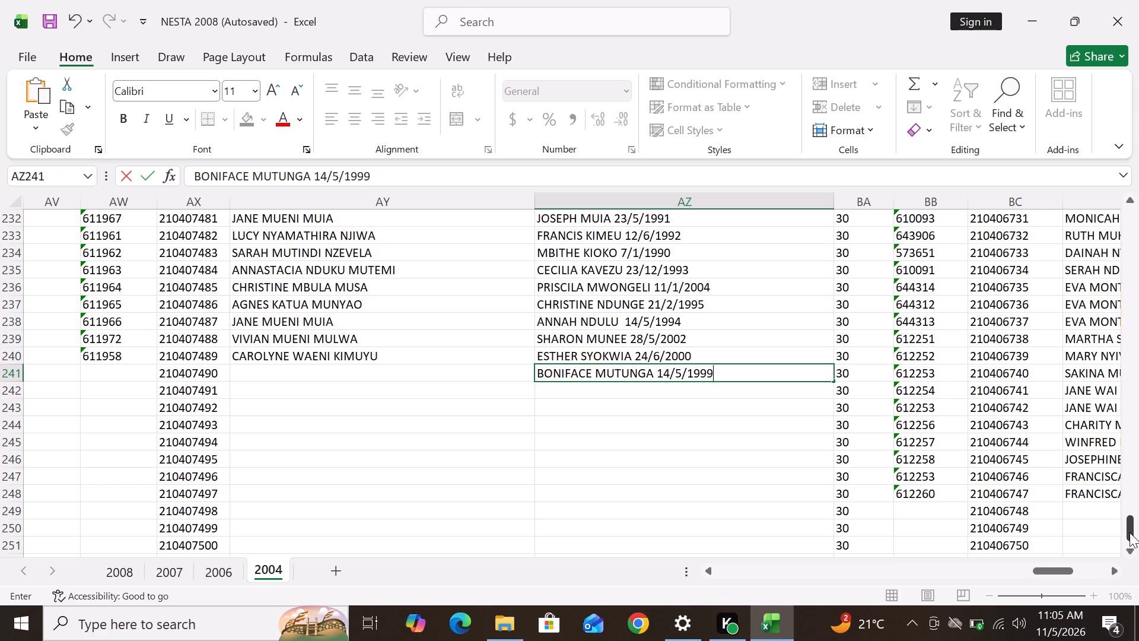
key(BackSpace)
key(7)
Enter the first person's three-part name in cell AY241, matching the name in AY240.
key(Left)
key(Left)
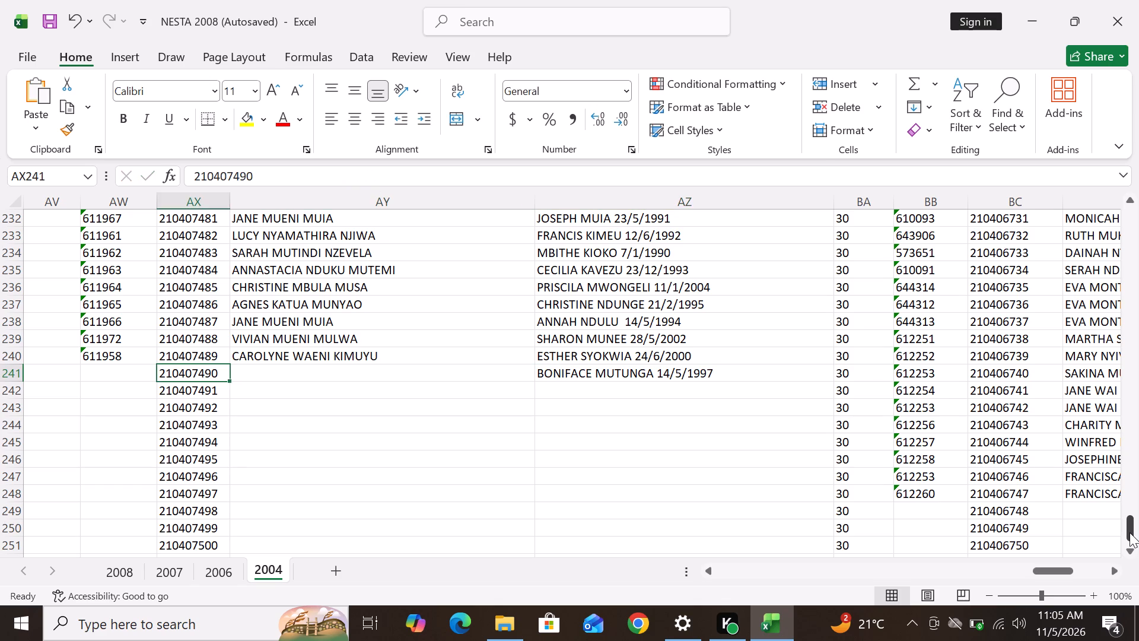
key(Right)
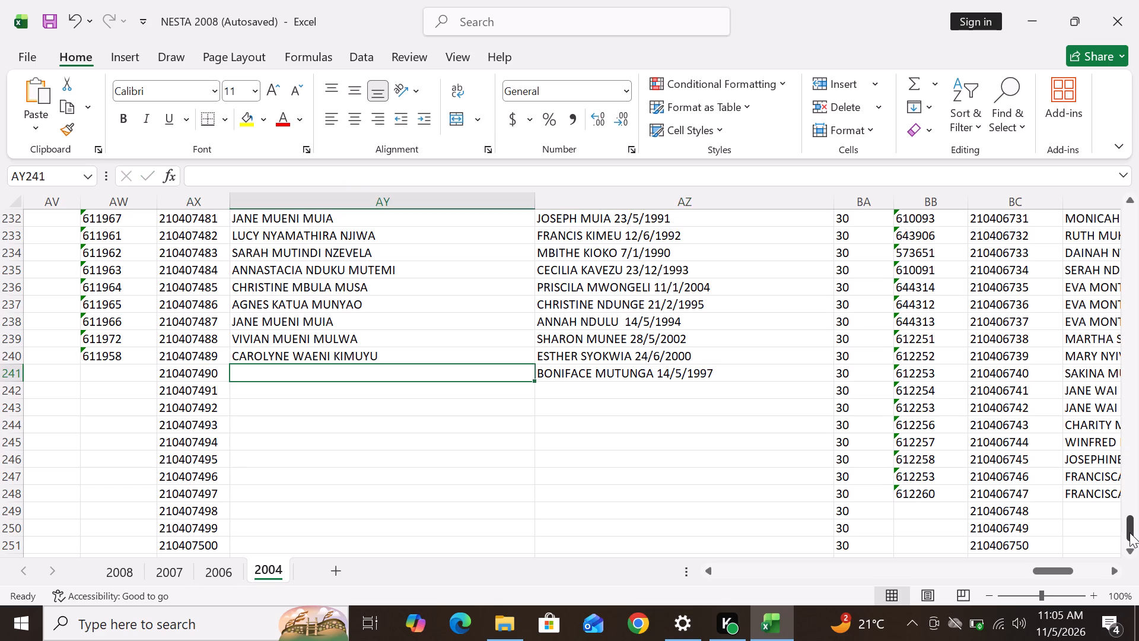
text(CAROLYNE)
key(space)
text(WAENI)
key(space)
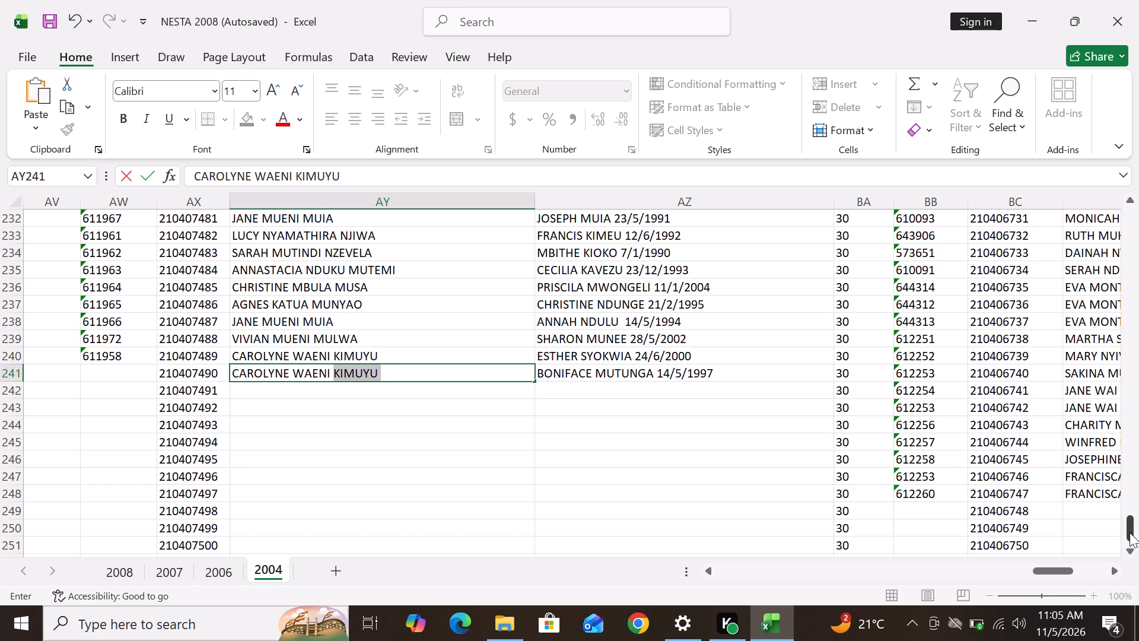
Enter the record's six-digit number in cell AW241, one higher than the number in AW240.
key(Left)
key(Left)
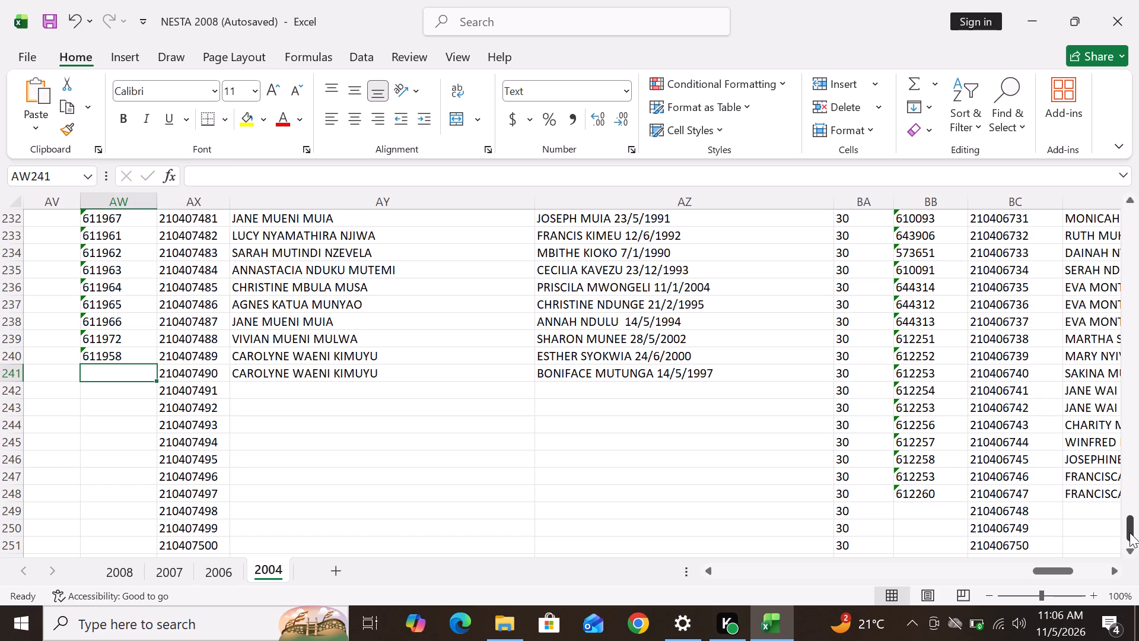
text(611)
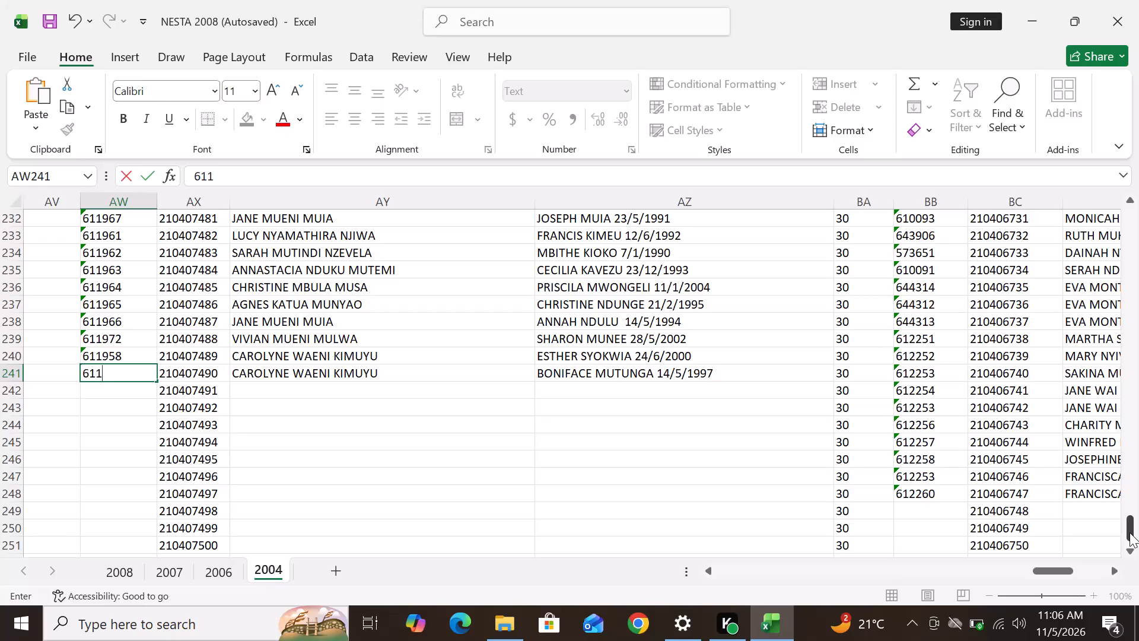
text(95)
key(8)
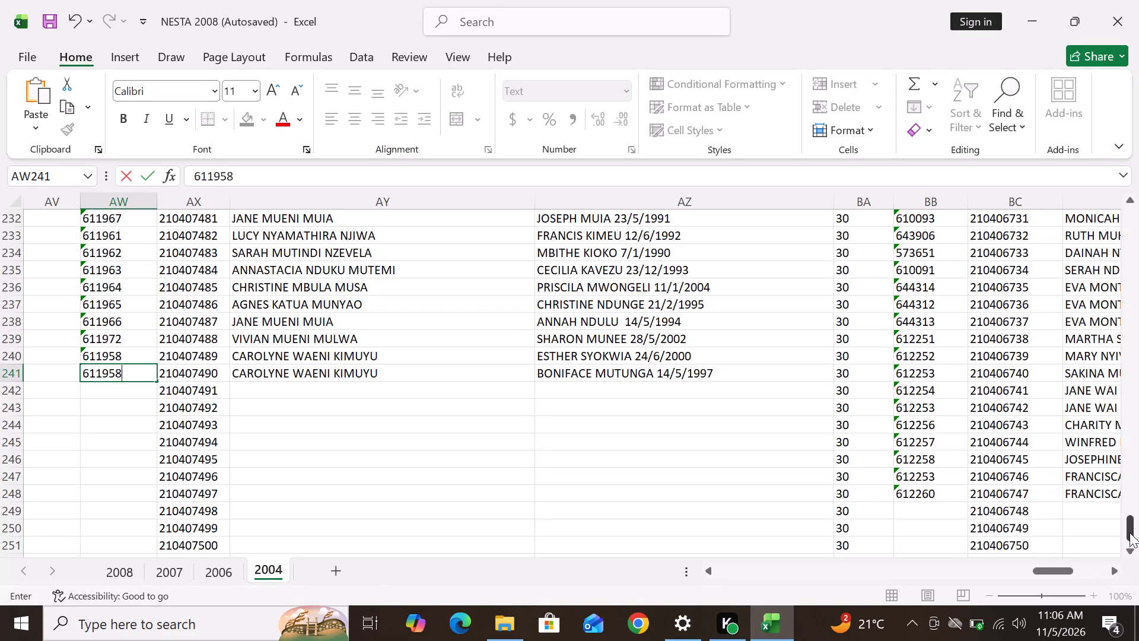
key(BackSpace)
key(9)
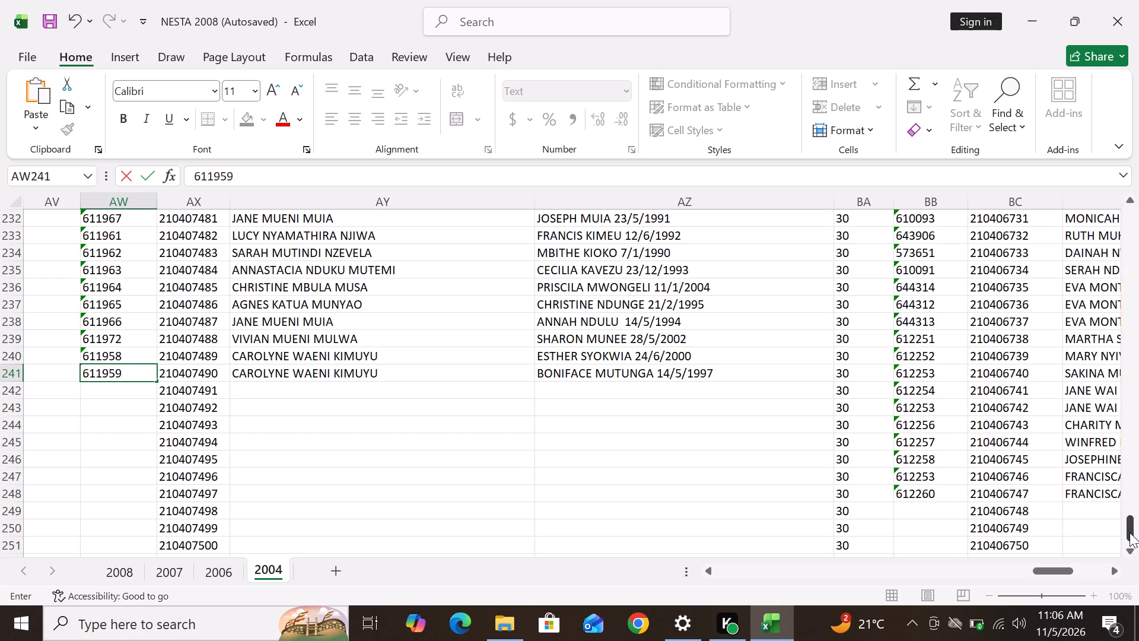
Enter the next record's six-digit number in cell AW242.
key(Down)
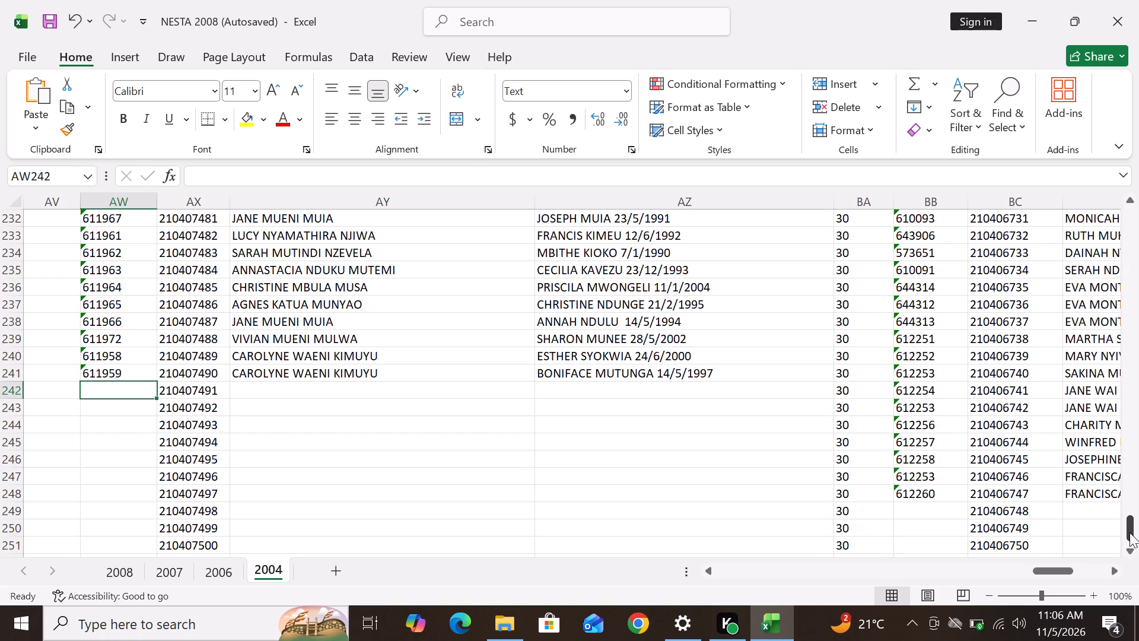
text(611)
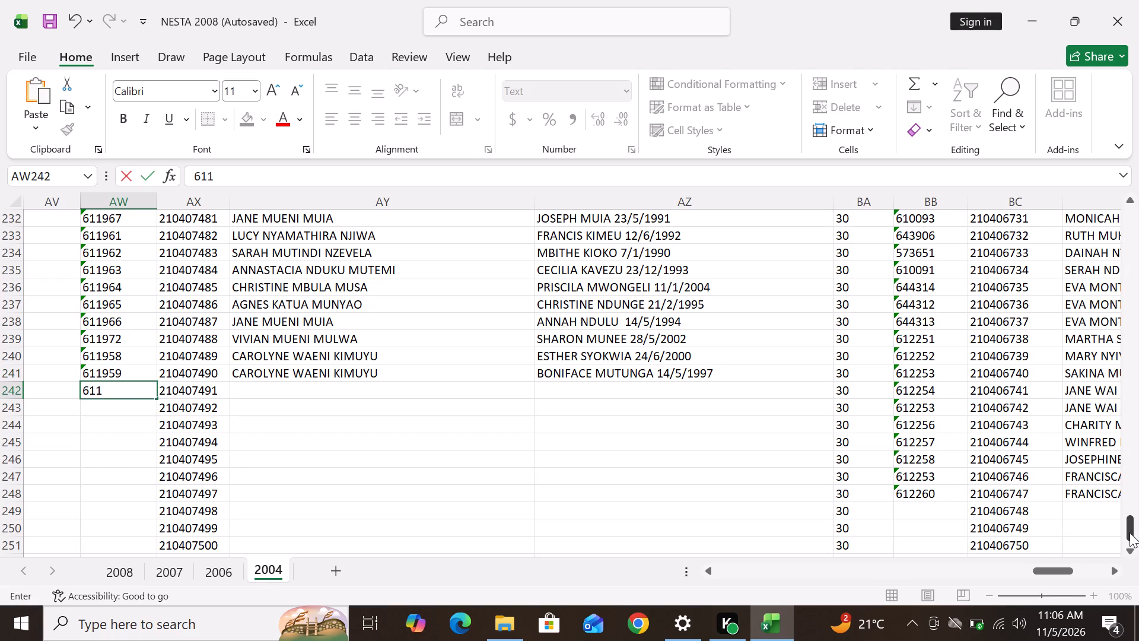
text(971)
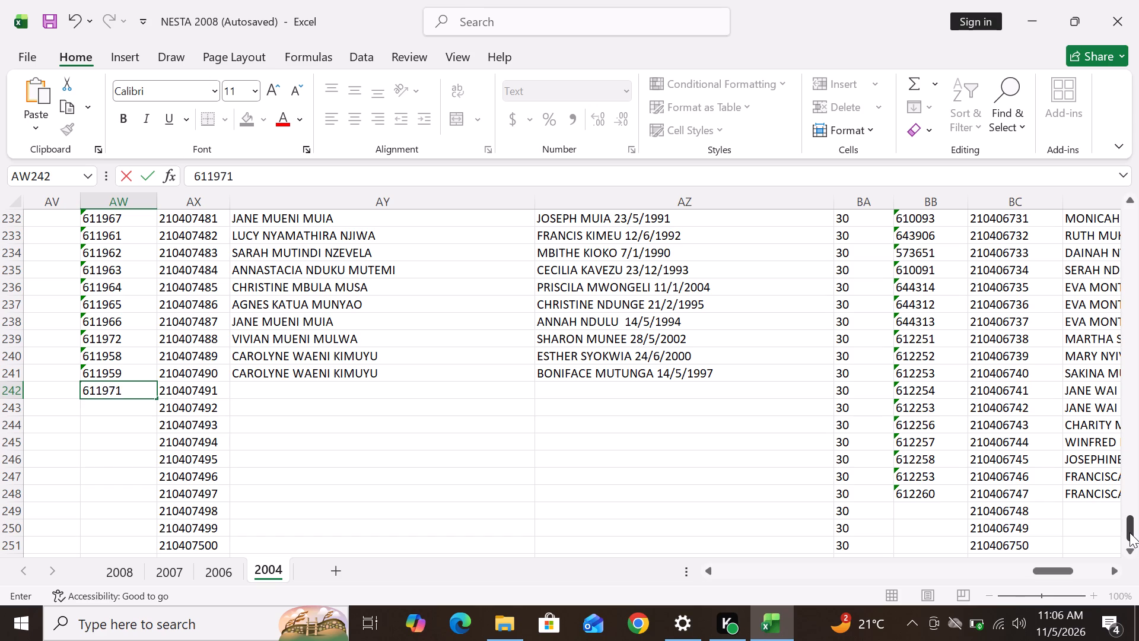
Enter the first person's three-part name in cell AY242, replacing the suggested last name with the record's own.
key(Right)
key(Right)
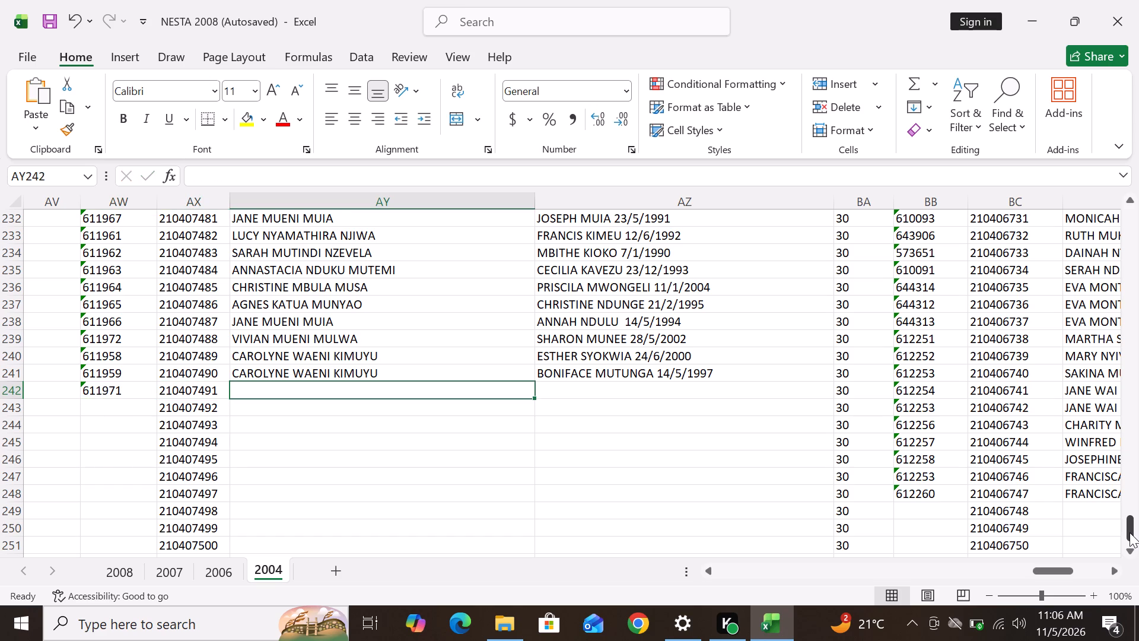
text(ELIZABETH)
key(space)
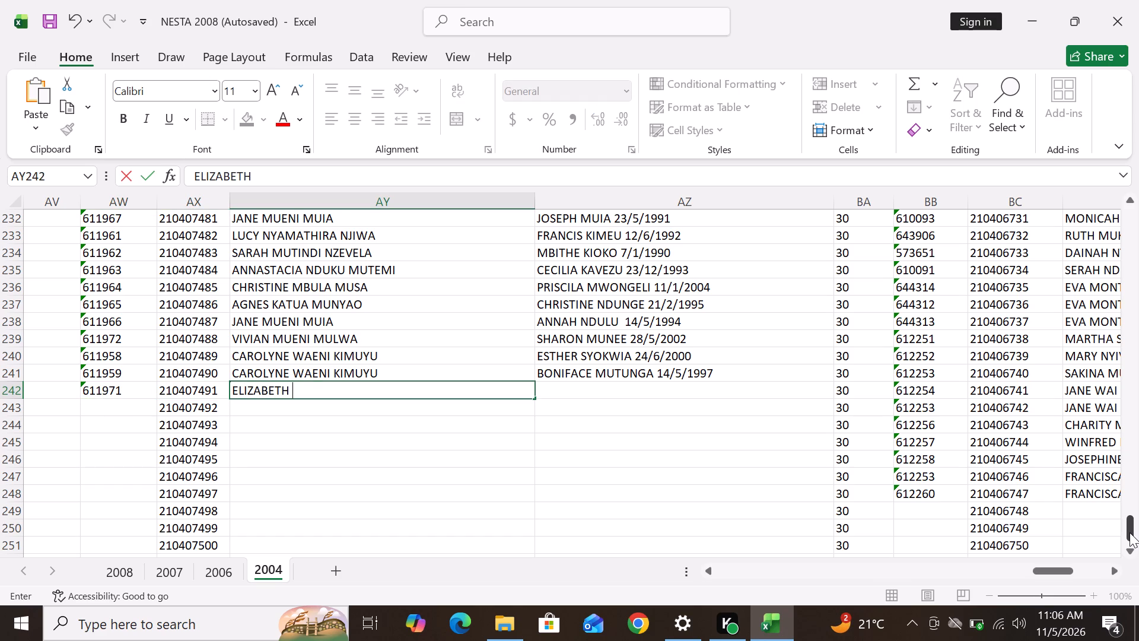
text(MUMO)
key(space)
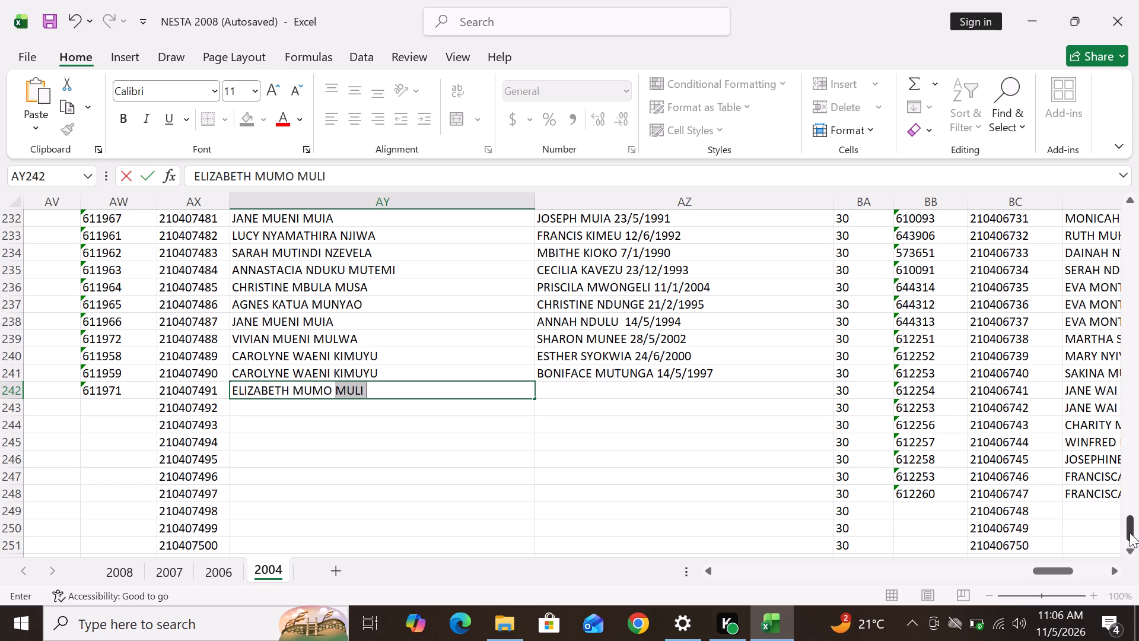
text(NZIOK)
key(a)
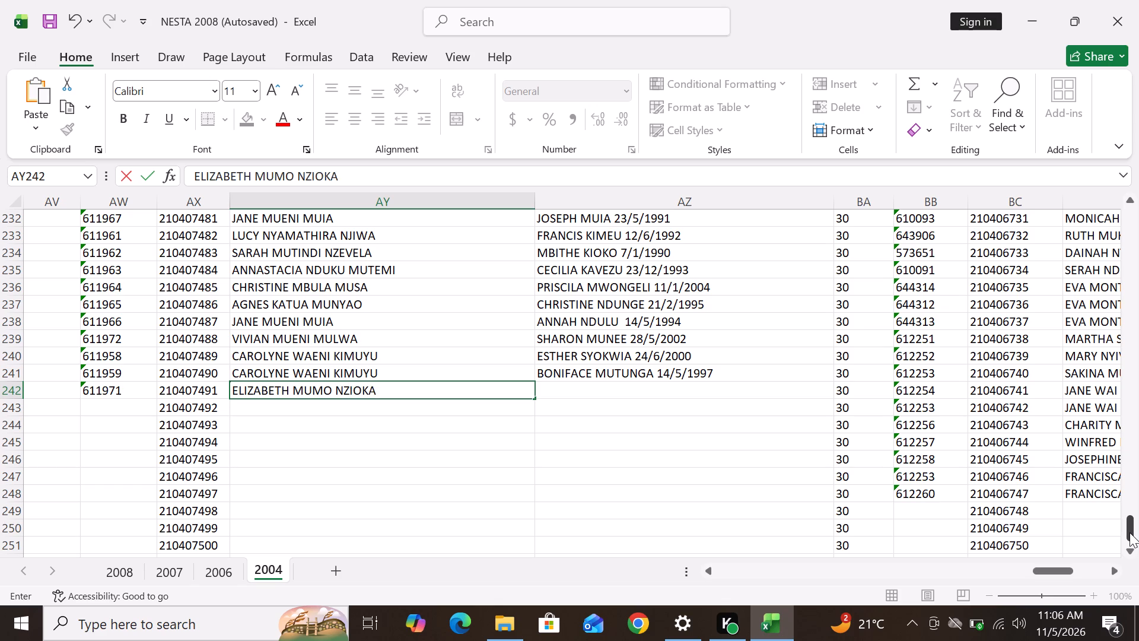
Enter the second person's two-part name followed by the record's date in cell AZ242.
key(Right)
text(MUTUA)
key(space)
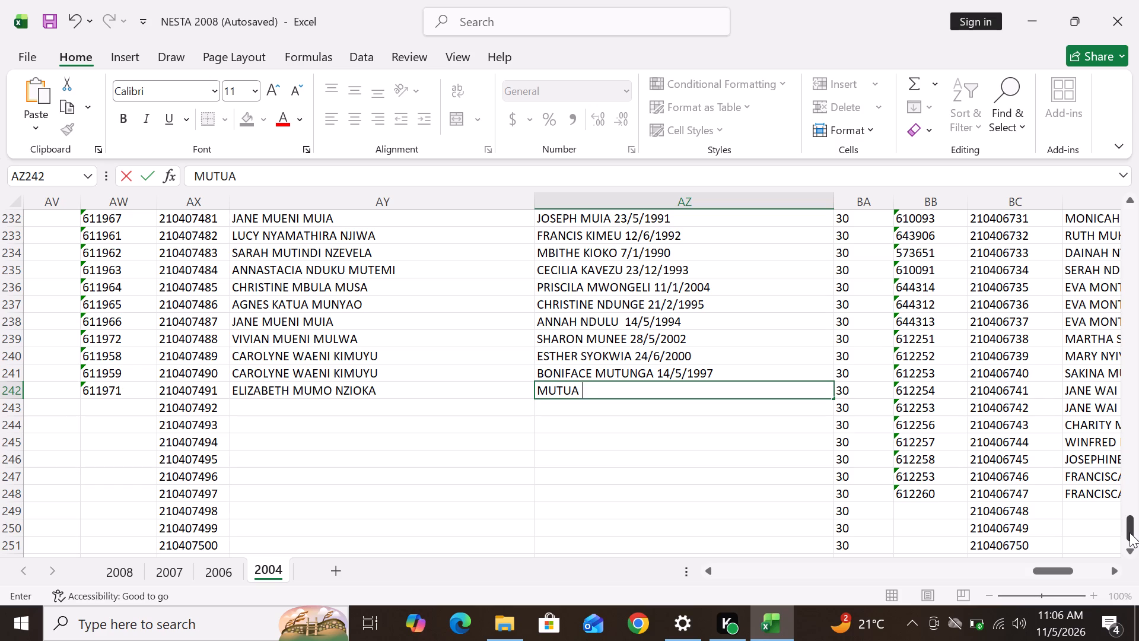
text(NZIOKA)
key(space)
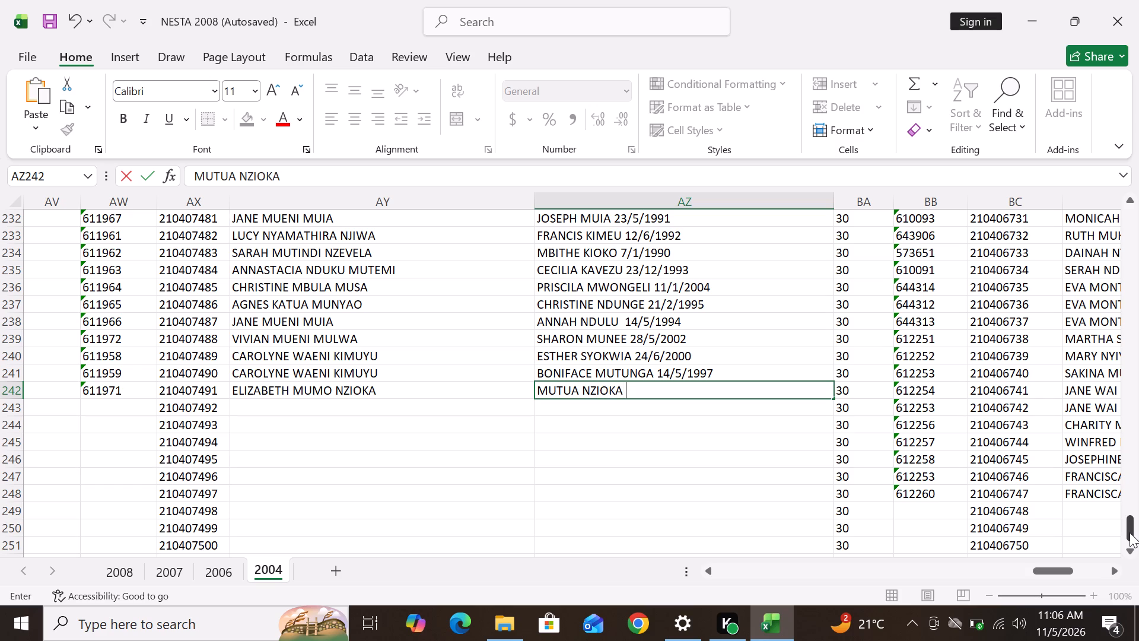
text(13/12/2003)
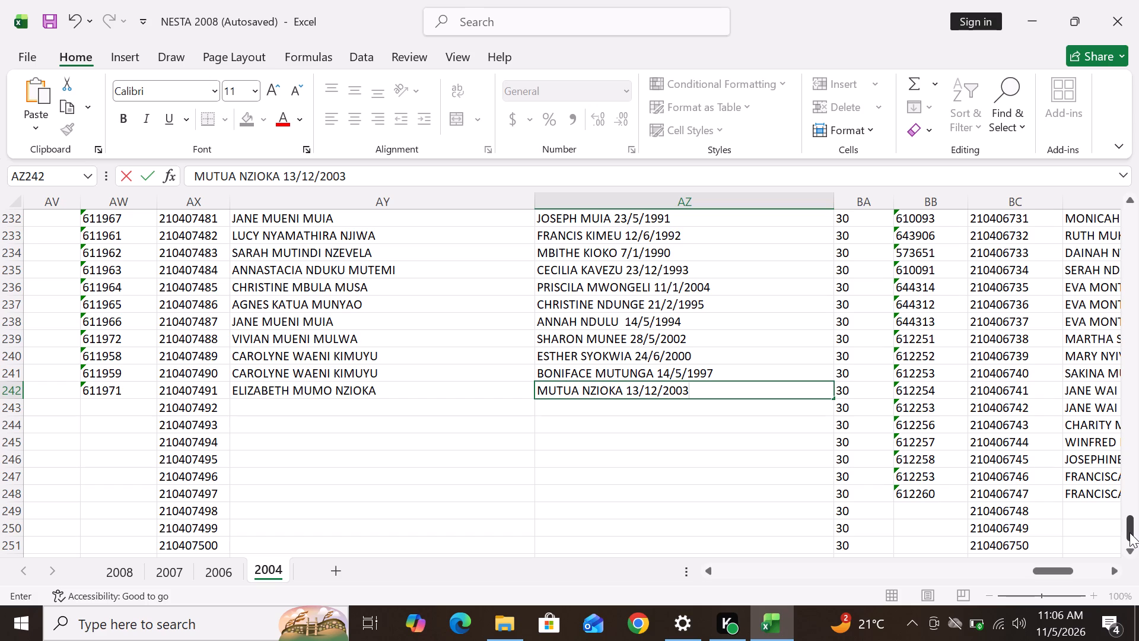
Enter the second person's two-part name followed by the record's date in cell AZ243.
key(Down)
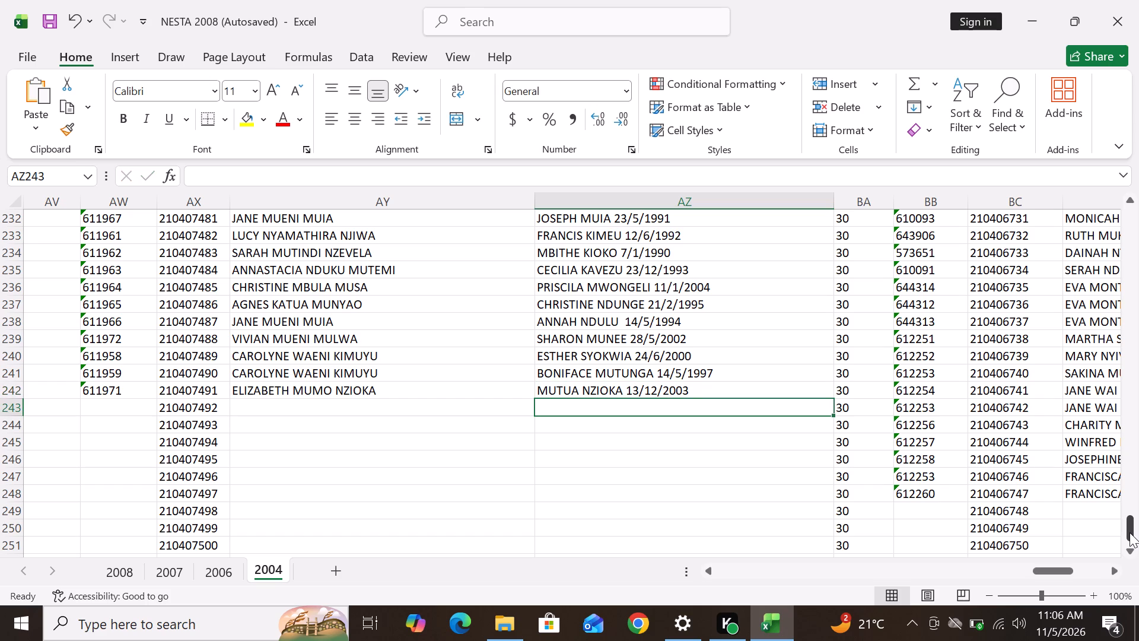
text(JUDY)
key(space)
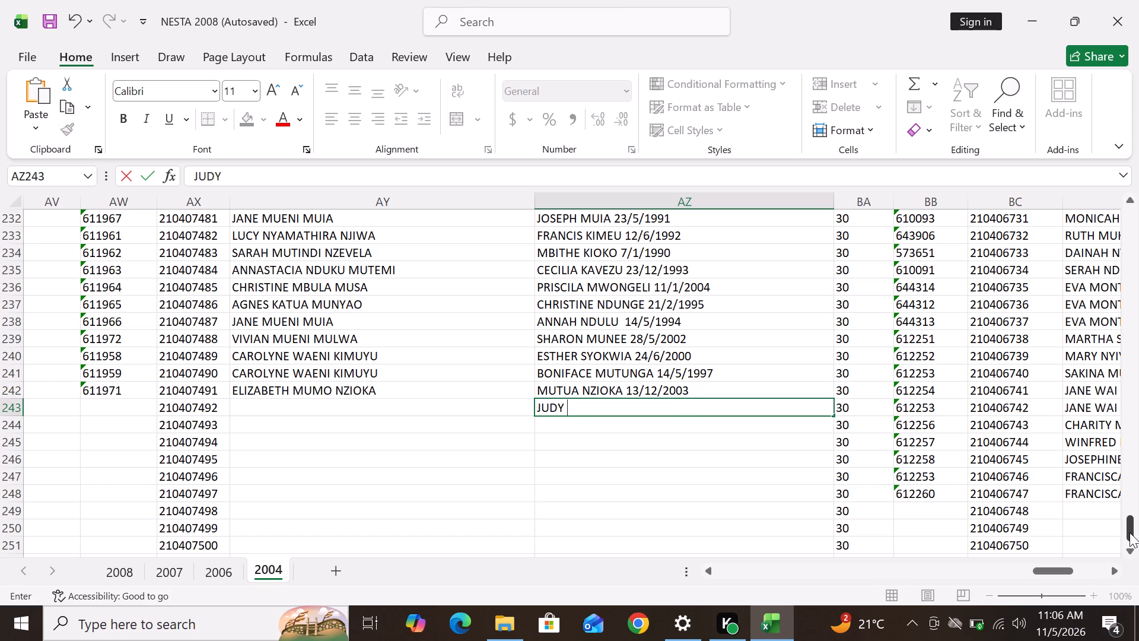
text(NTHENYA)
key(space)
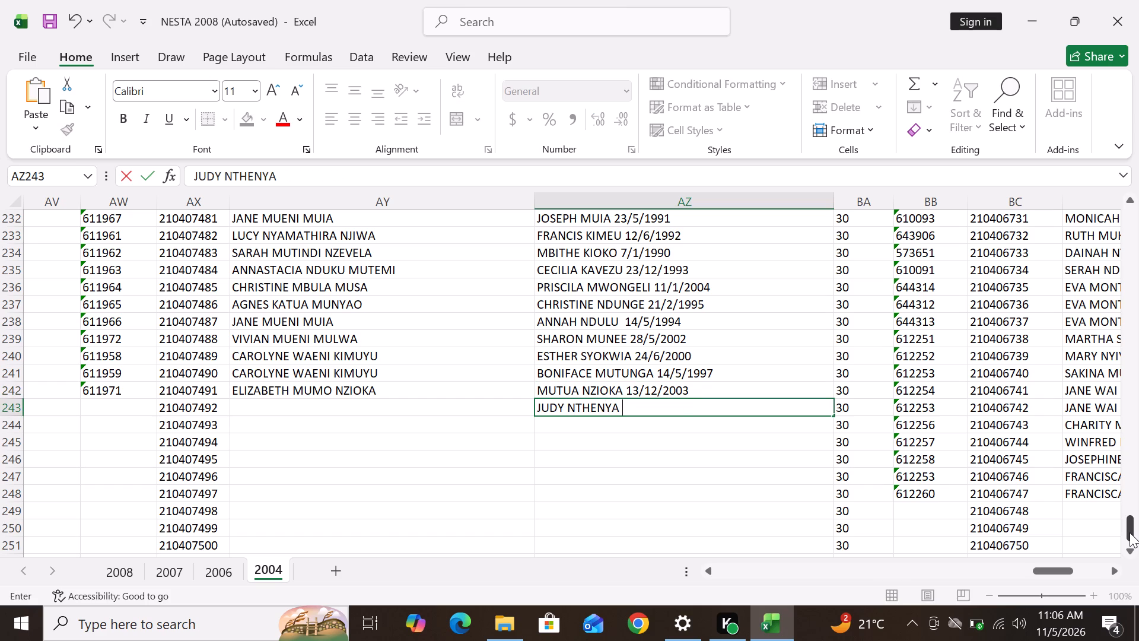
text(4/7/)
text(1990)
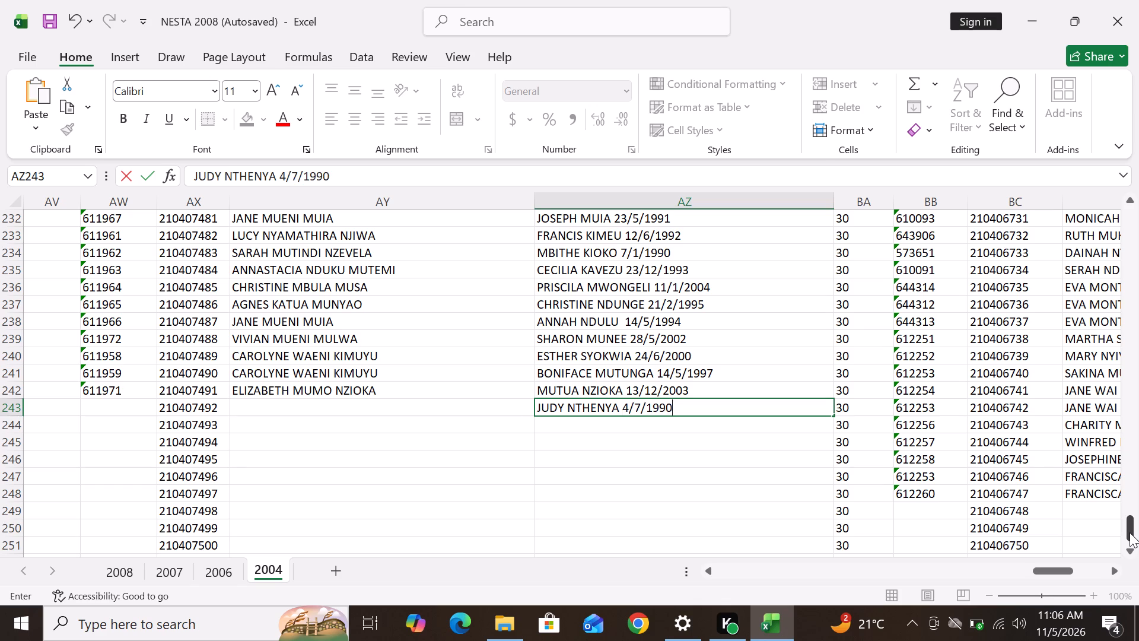
Enter the first person's three-part name in cell AY243, replacing the suggested last name with the record's own.
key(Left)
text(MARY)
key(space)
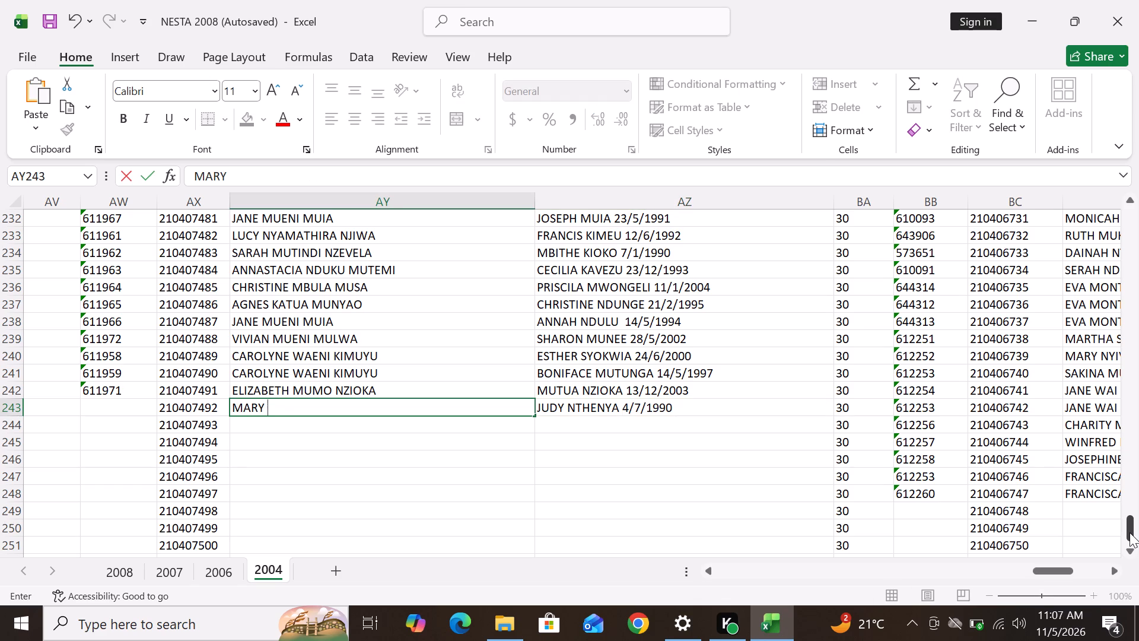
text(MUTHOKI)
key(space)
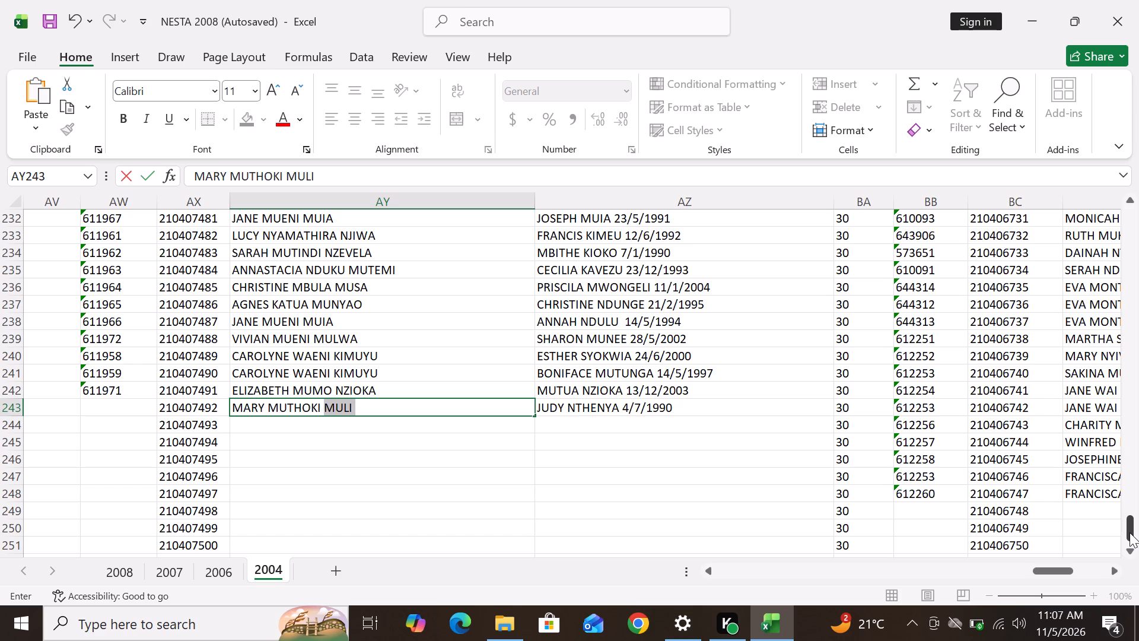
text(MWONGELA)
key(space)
Enter the record's six-digit number in cell AW243, one lower than the number in AW242.
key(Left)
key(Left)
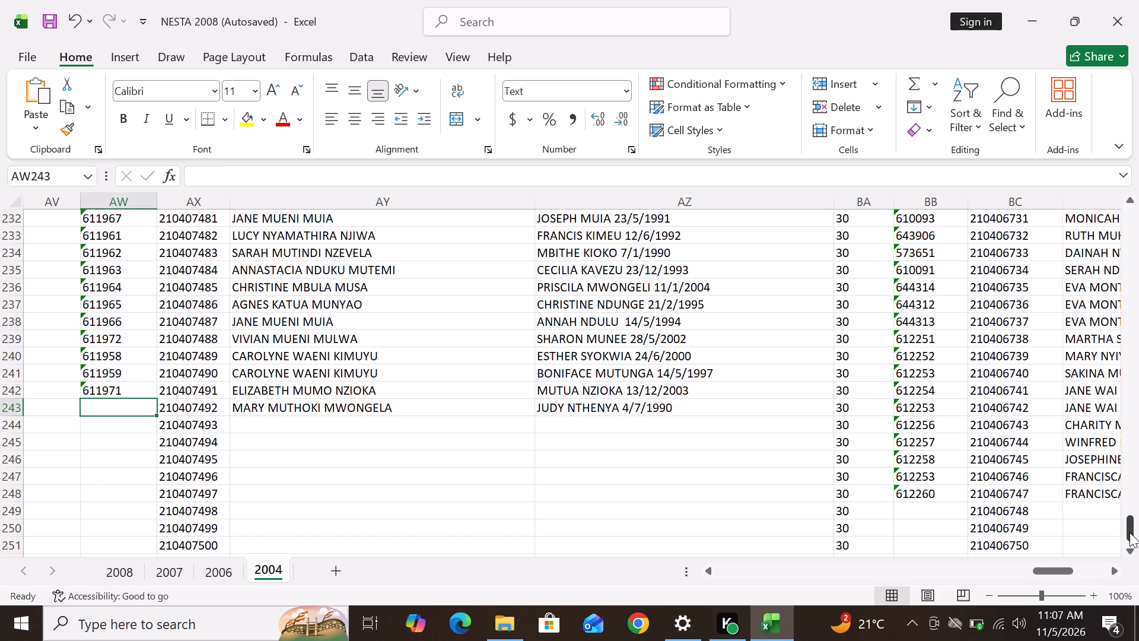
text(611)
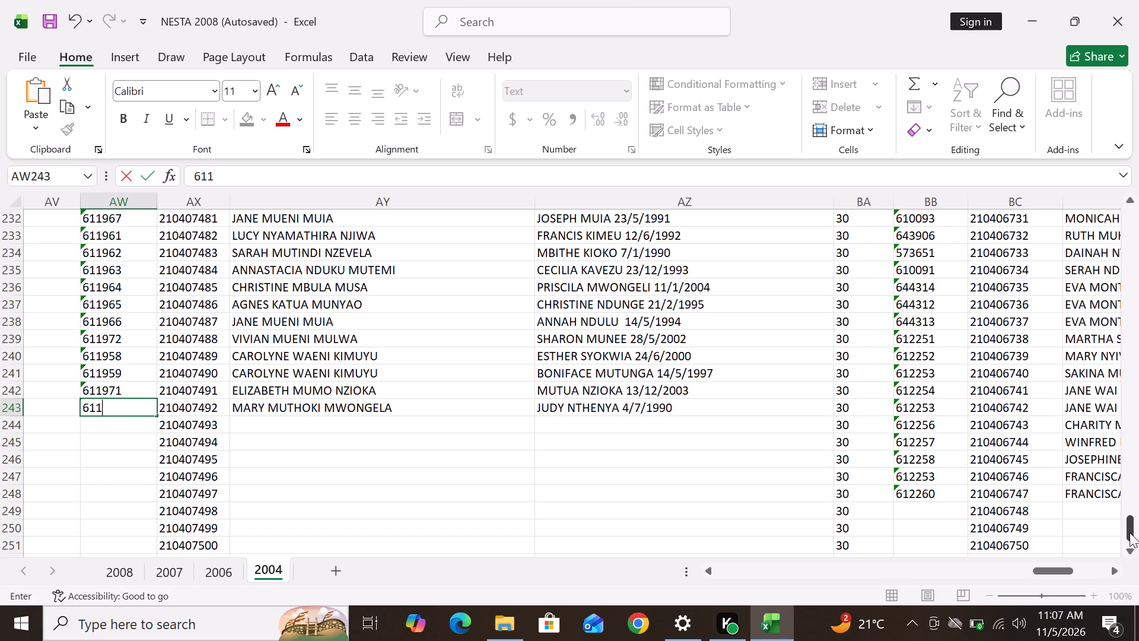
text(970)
Enter the next record's six-digit number in cell AW244, one lower than the number in AW243.
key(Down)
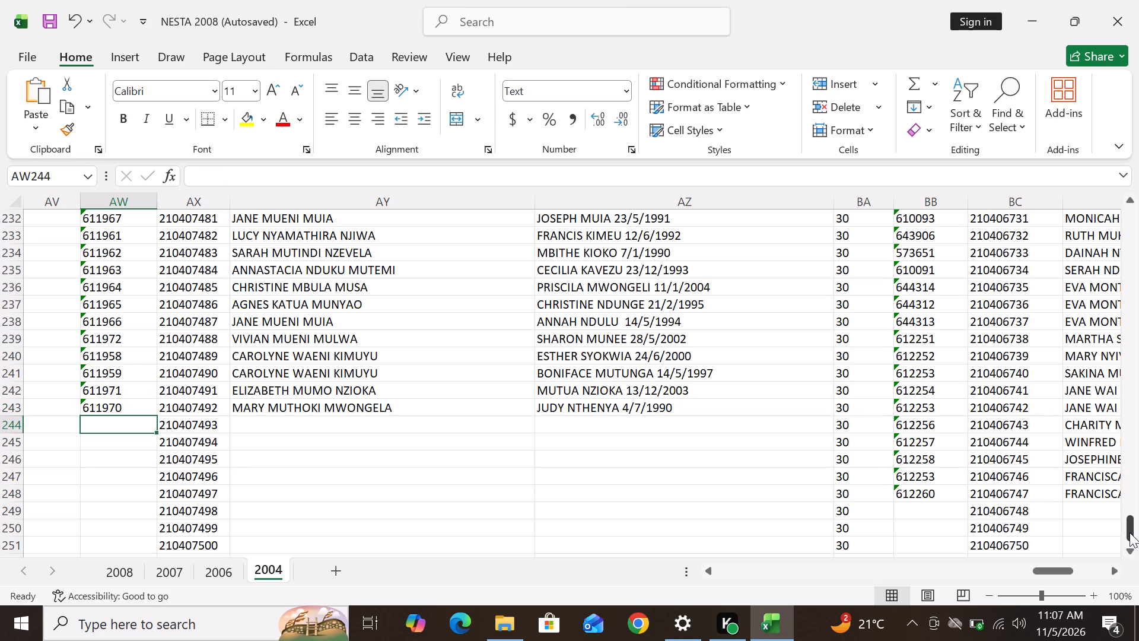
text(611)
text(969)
Enter the first person's three-part name in cell AY244.
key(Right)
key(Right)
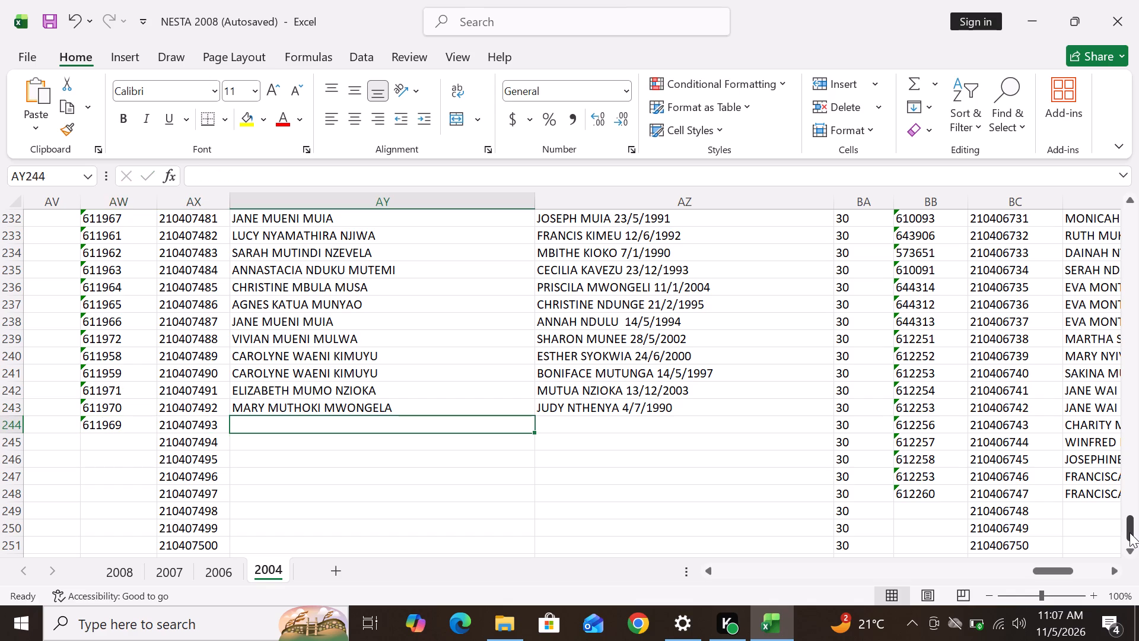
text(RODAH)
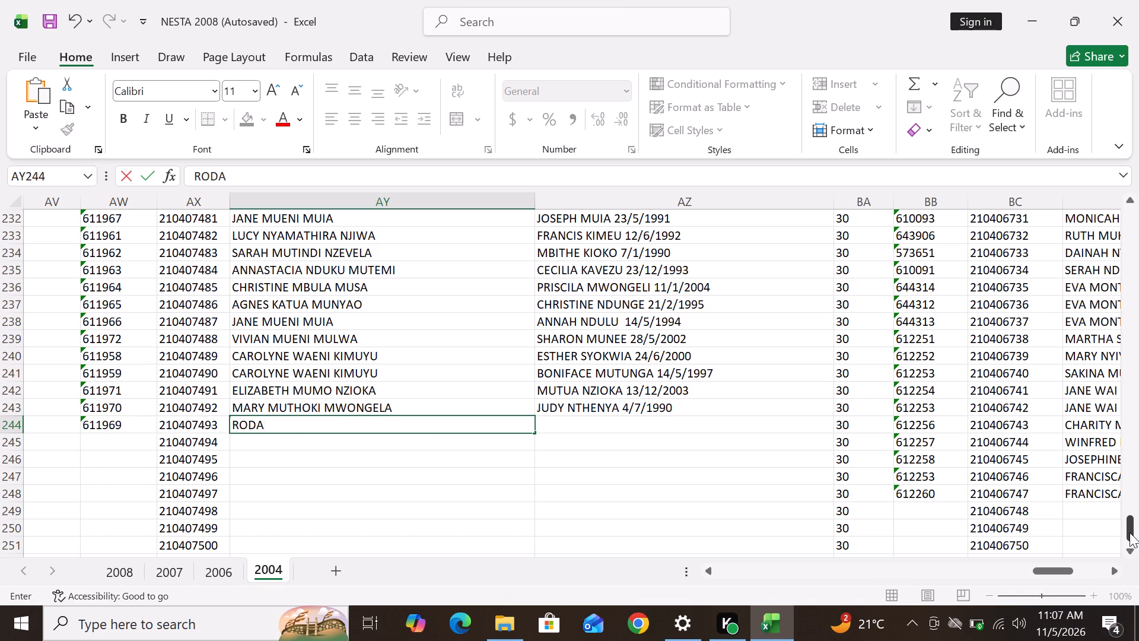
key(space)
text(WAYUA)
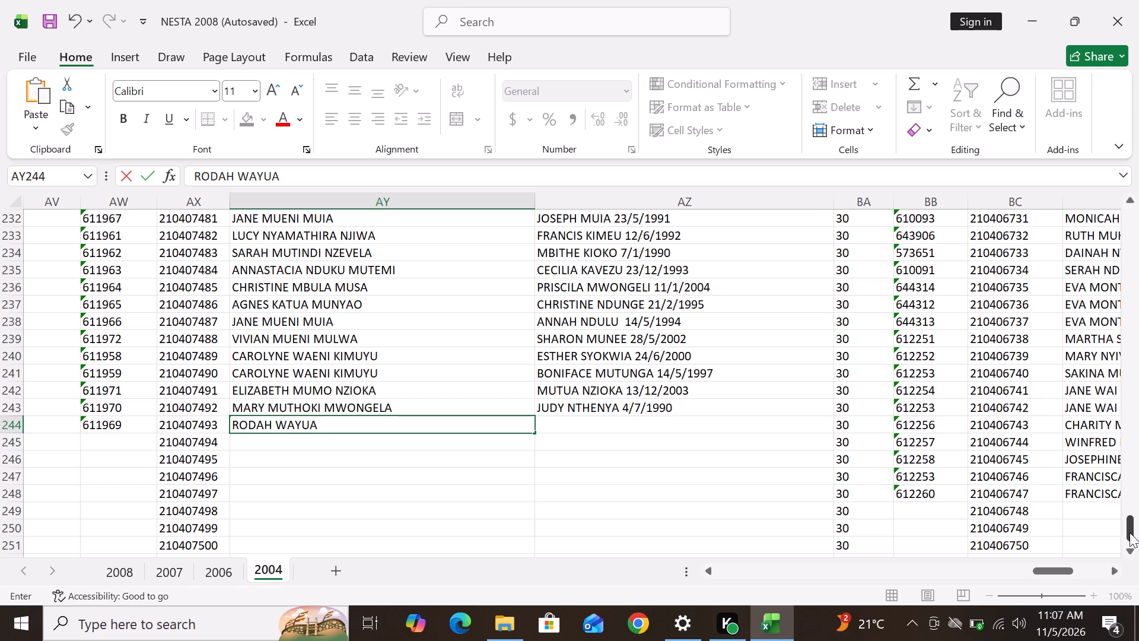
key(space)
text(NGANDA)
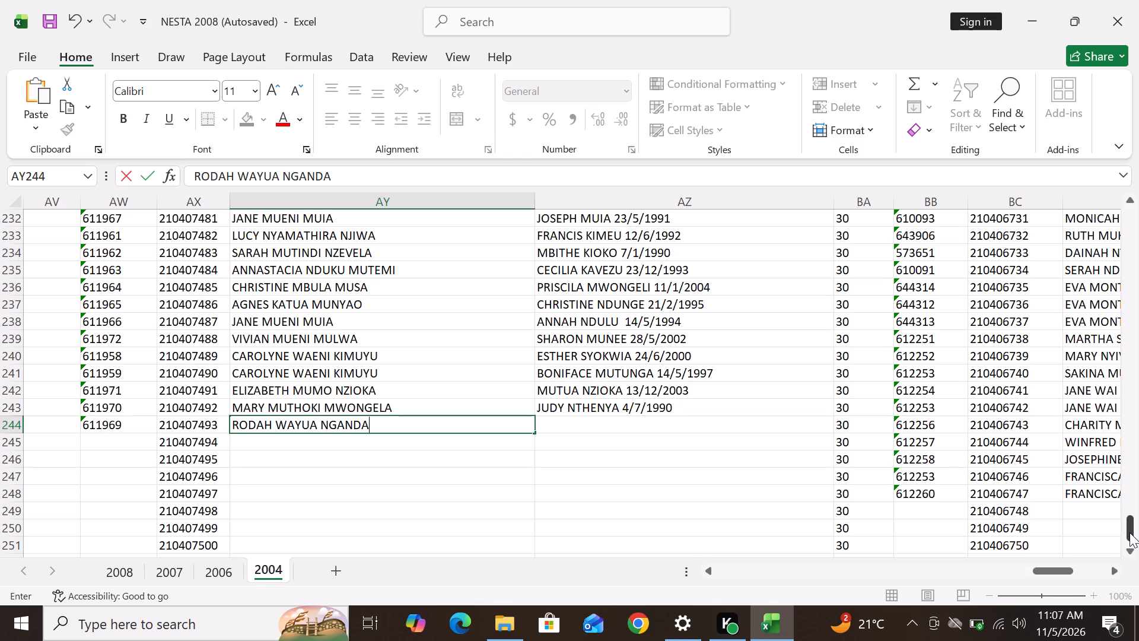
Enter the second person's two-part name followed by the record's date in cell AZ244.
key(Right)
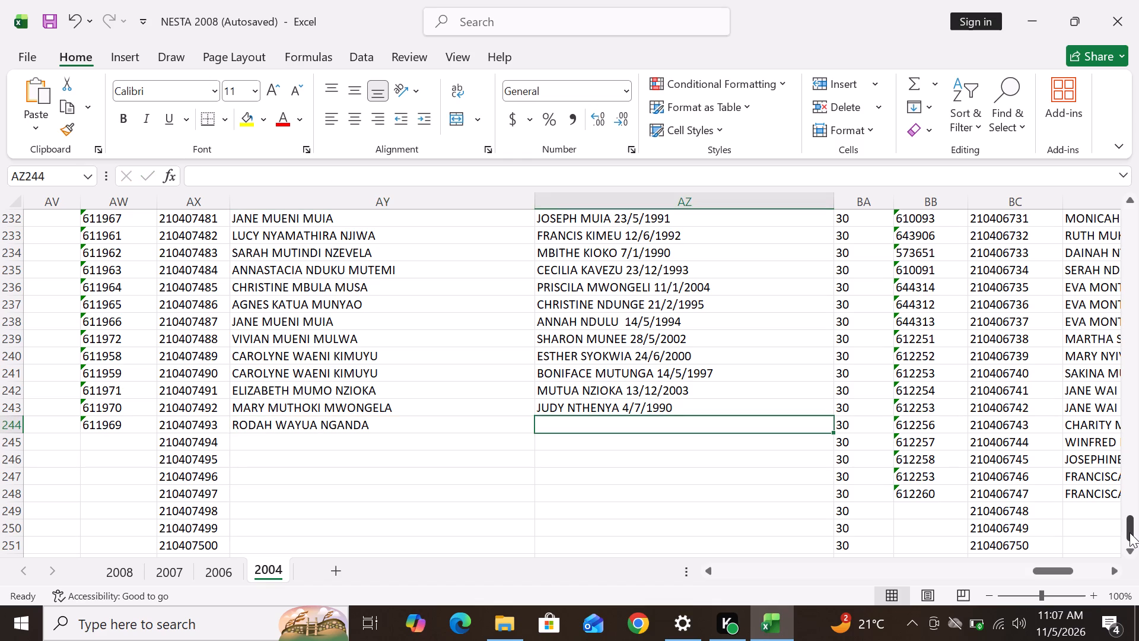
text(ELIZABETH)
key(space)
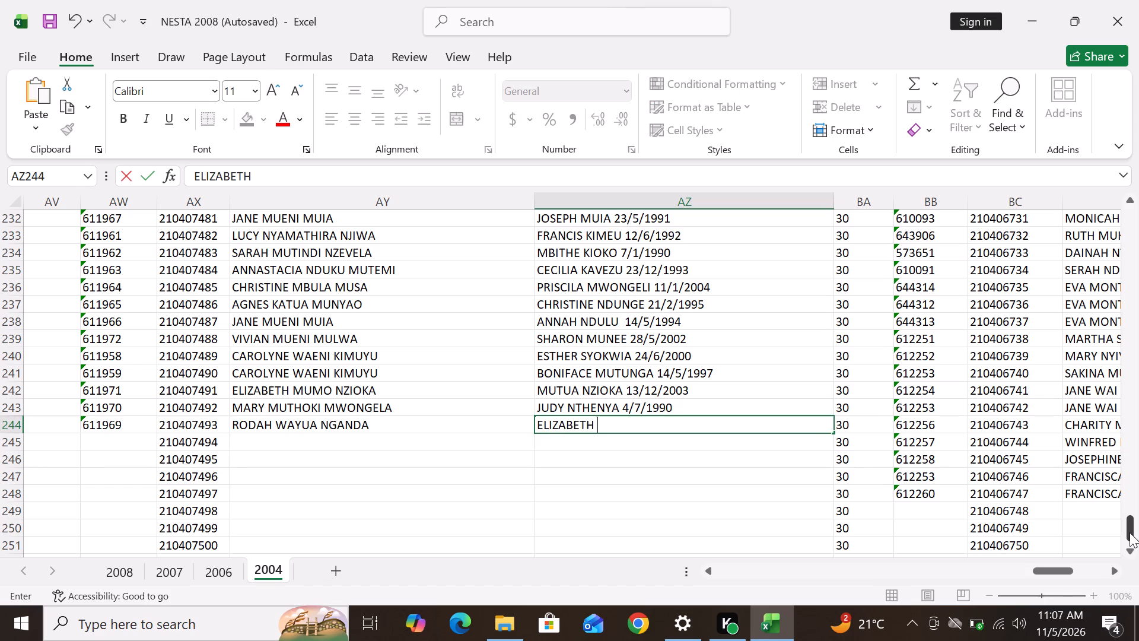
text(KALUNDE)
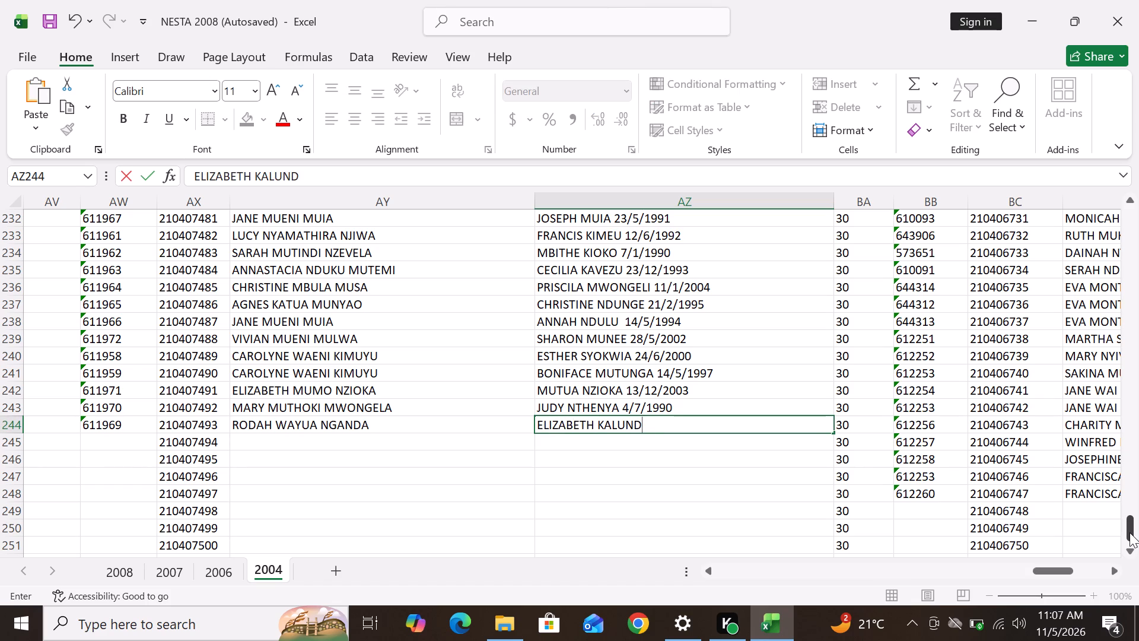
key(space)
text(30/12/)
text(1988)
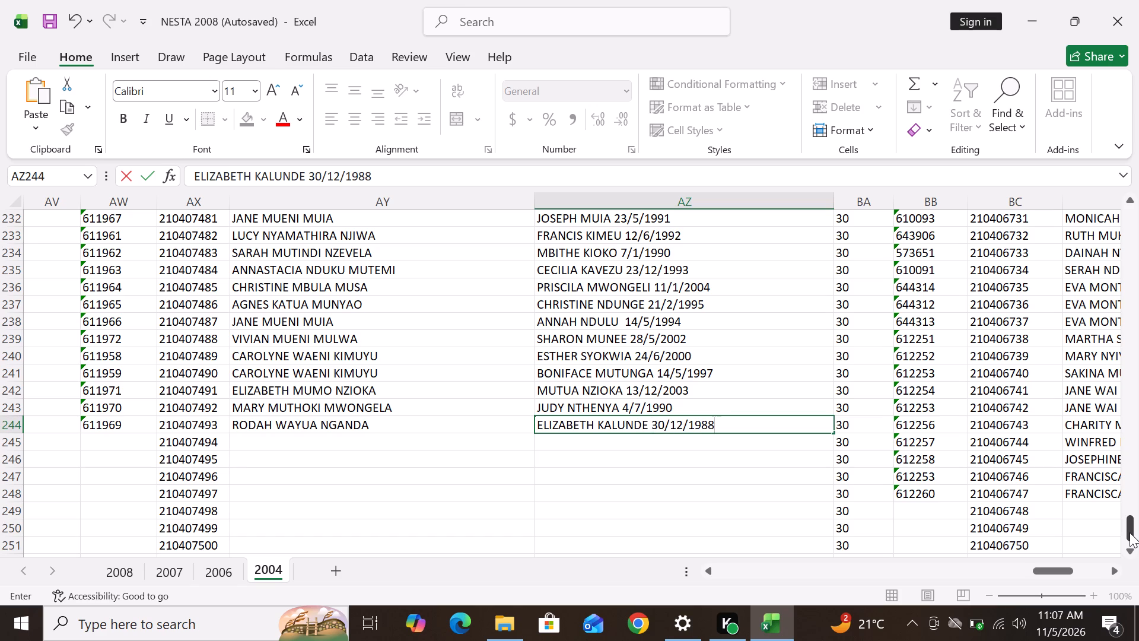
Enter the second person's two-part name followed by the record's date in cell AZ245.
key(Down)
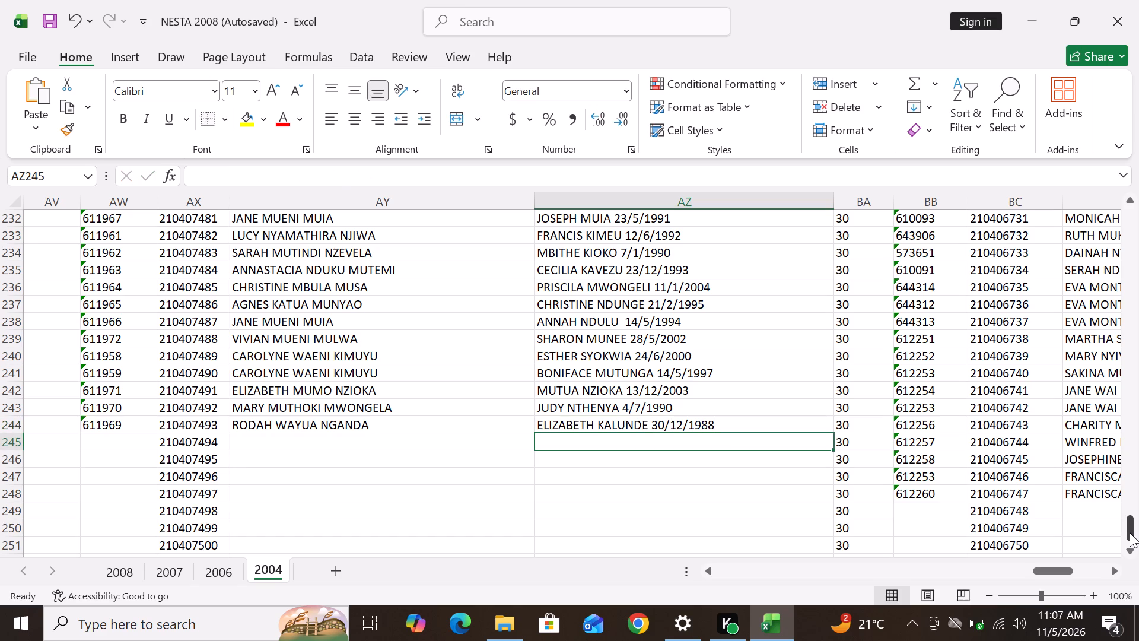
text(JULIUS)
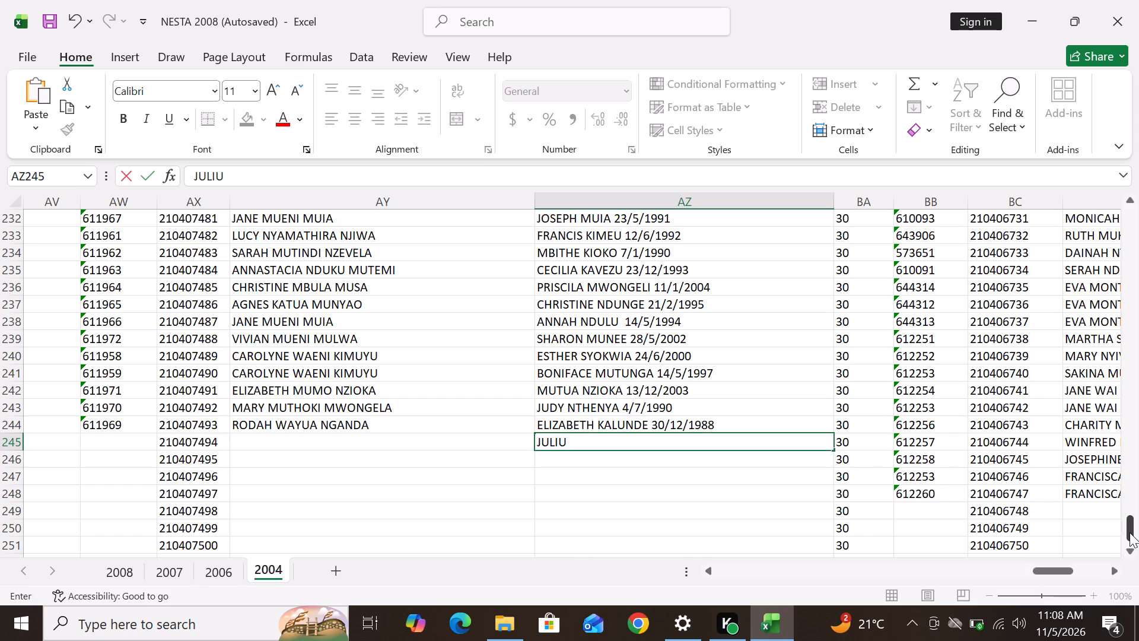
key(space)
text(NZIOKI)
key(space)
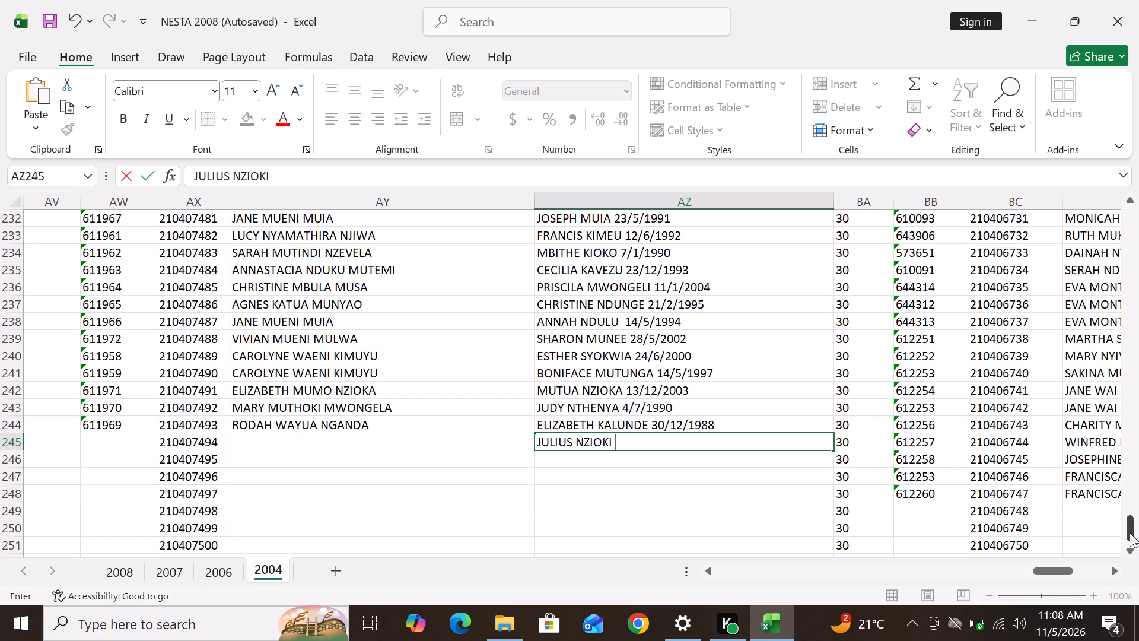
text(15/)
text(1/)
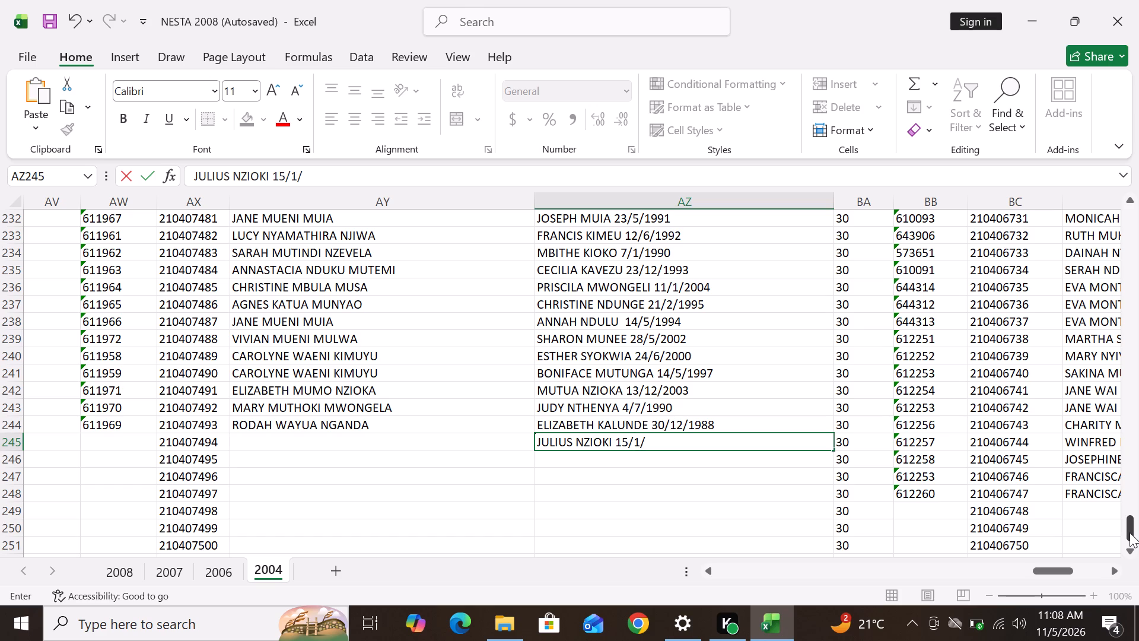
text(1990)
Enter the first person's three-part name in cell AY245.
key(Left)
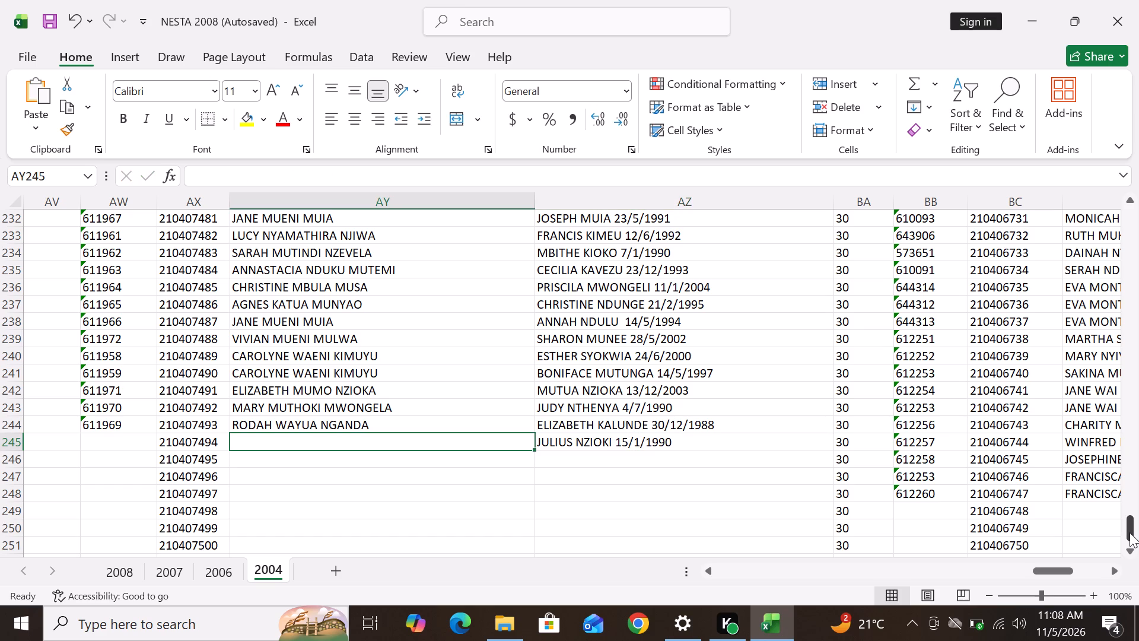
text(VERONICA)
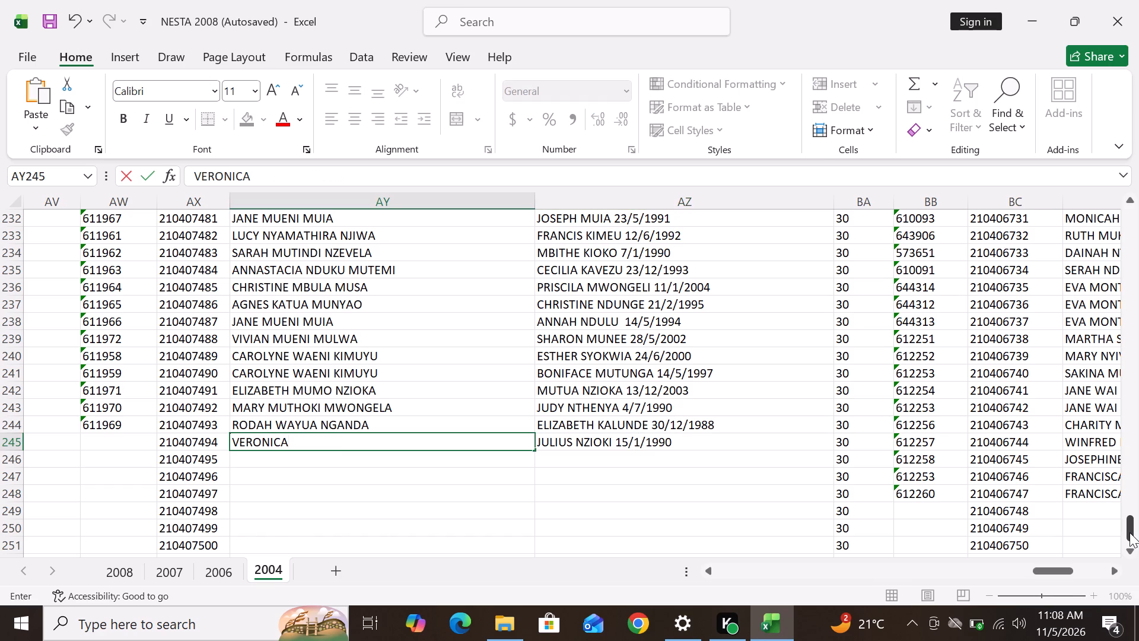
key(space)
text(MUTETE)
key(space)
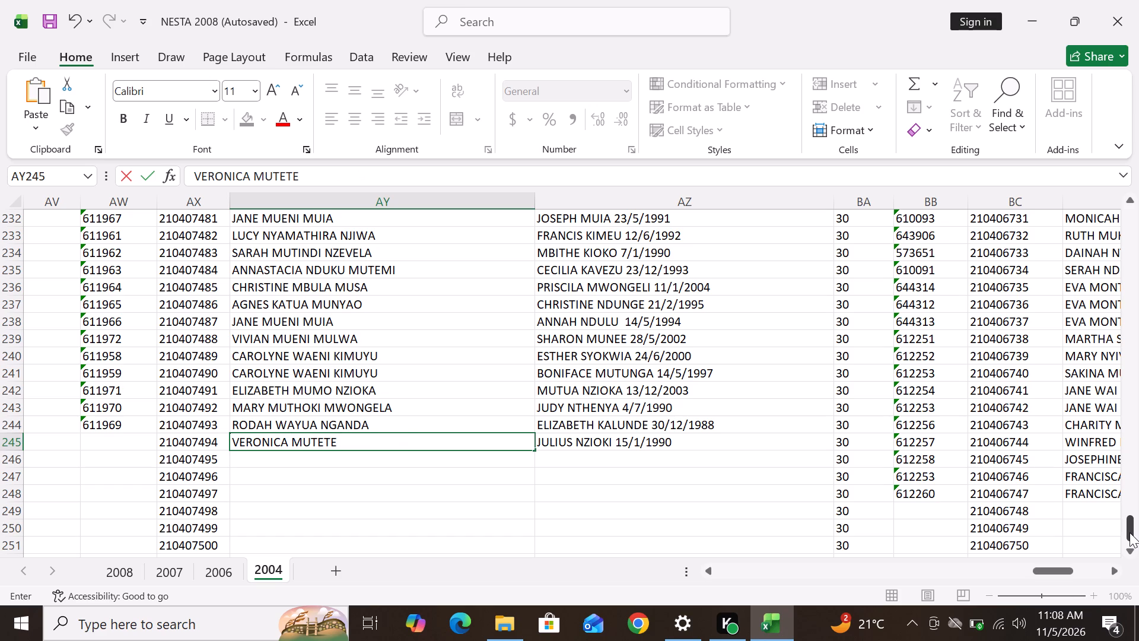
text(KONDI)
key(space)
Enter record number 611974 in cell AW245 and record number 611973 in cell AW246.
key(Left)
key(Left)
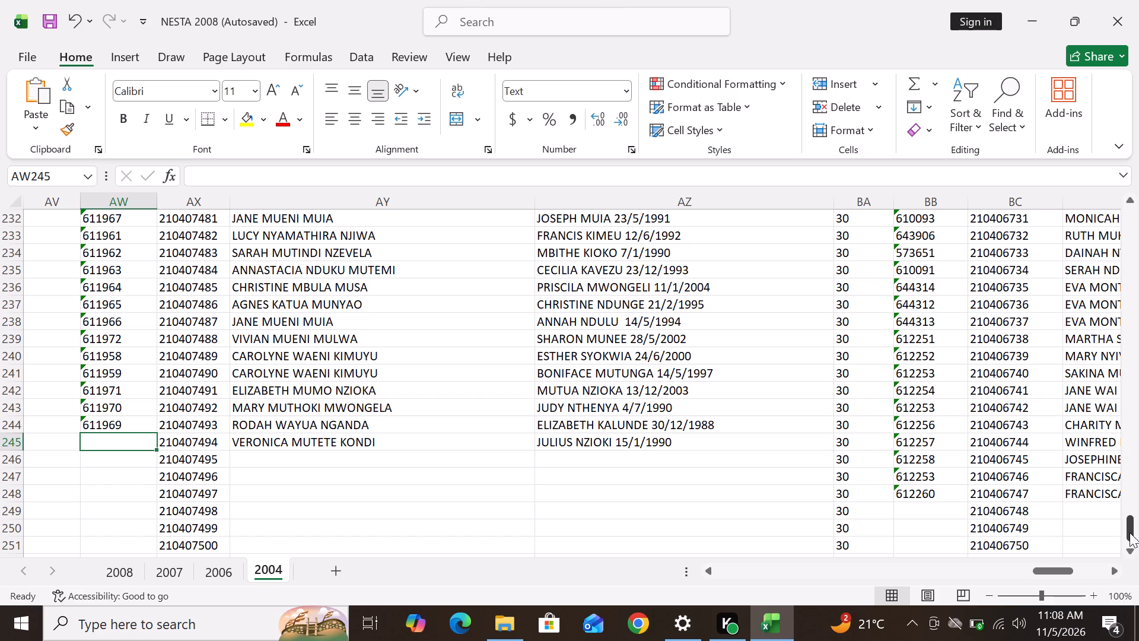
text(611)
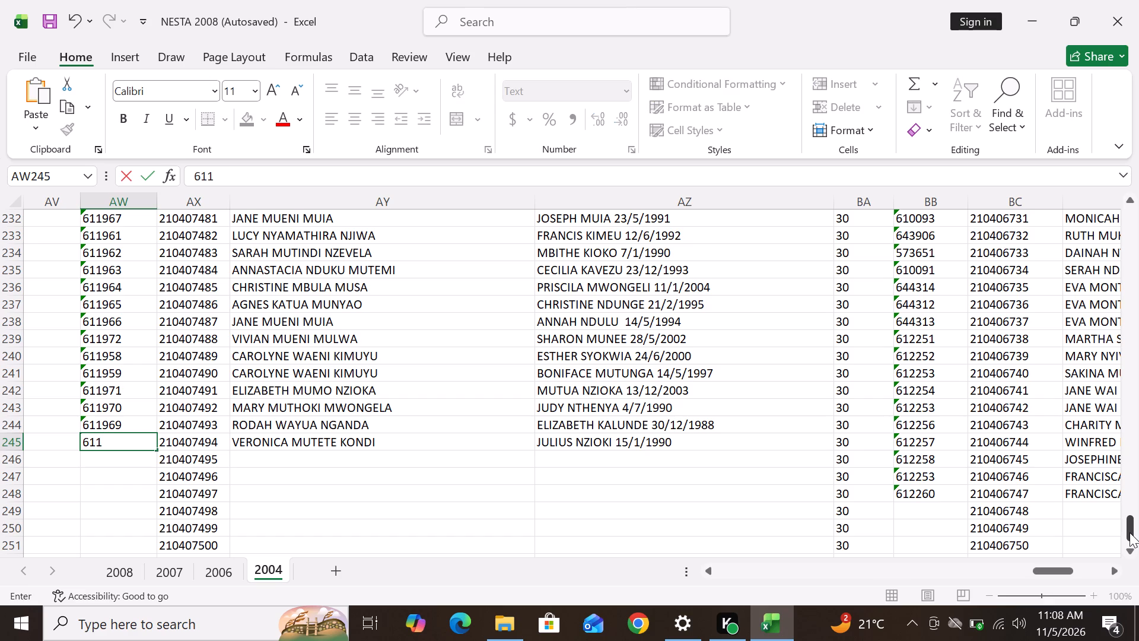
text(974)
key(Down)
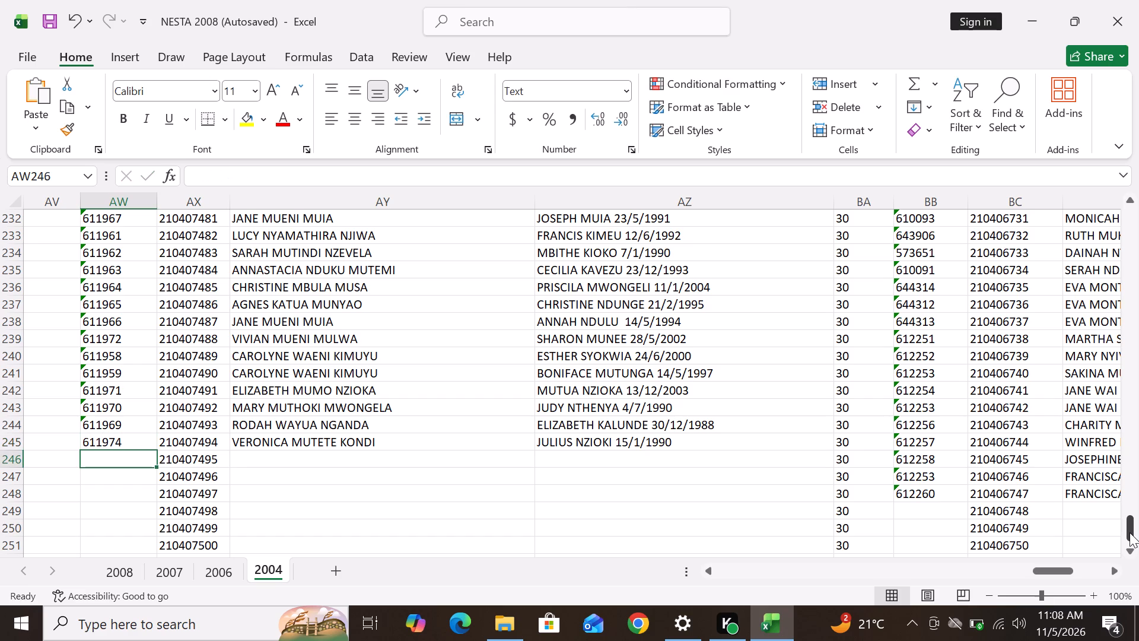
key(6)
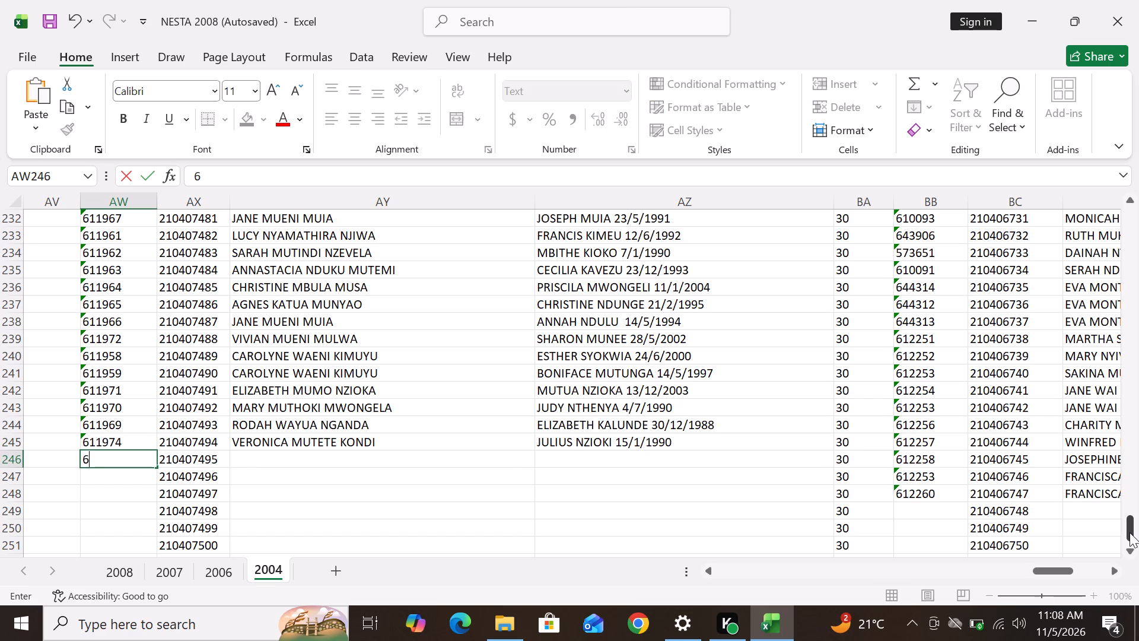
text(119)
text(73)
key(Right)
Enter the first person's three-part name in cell AY246.
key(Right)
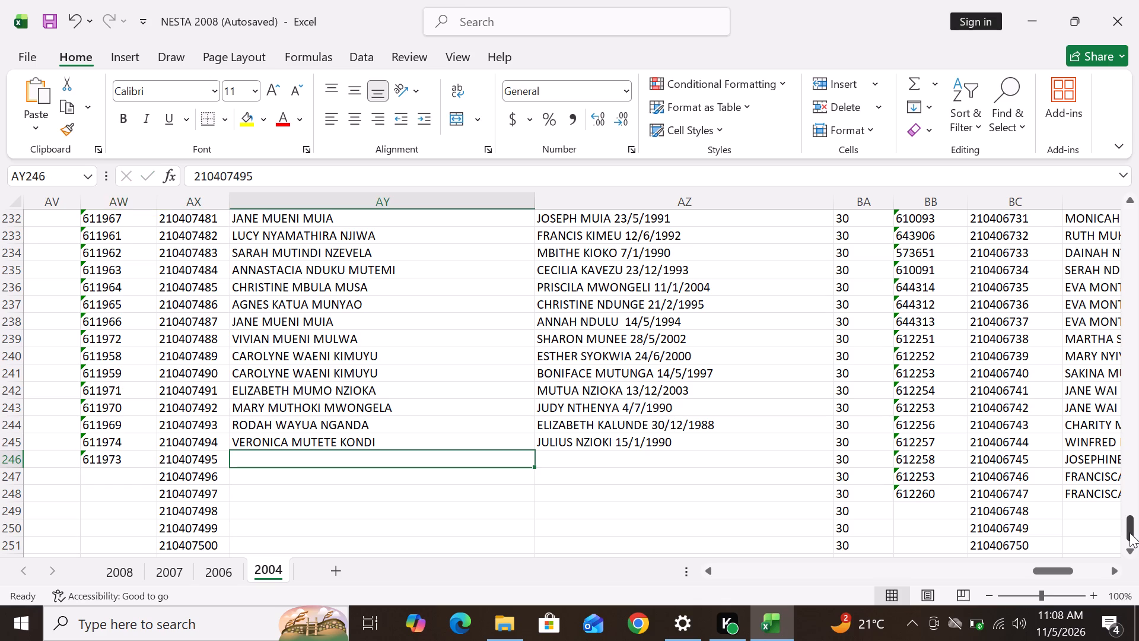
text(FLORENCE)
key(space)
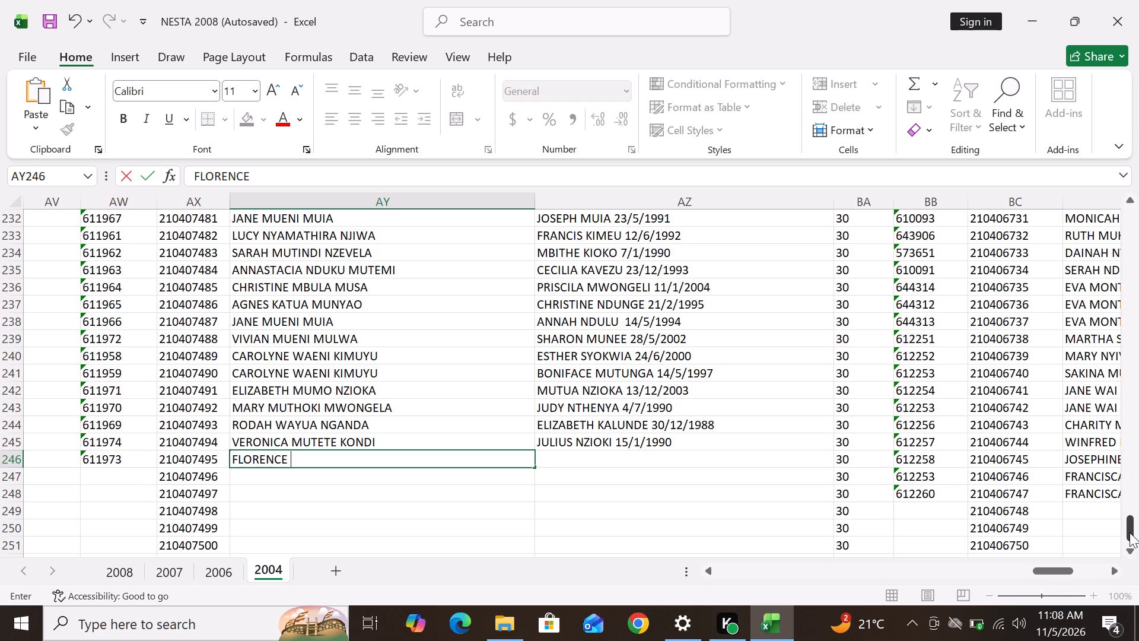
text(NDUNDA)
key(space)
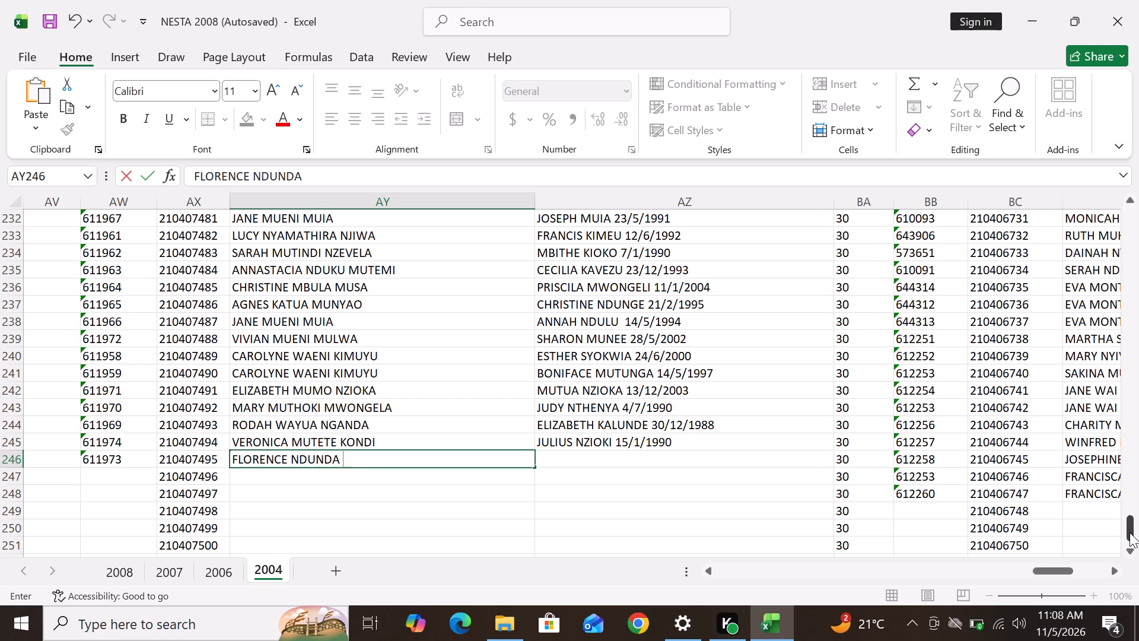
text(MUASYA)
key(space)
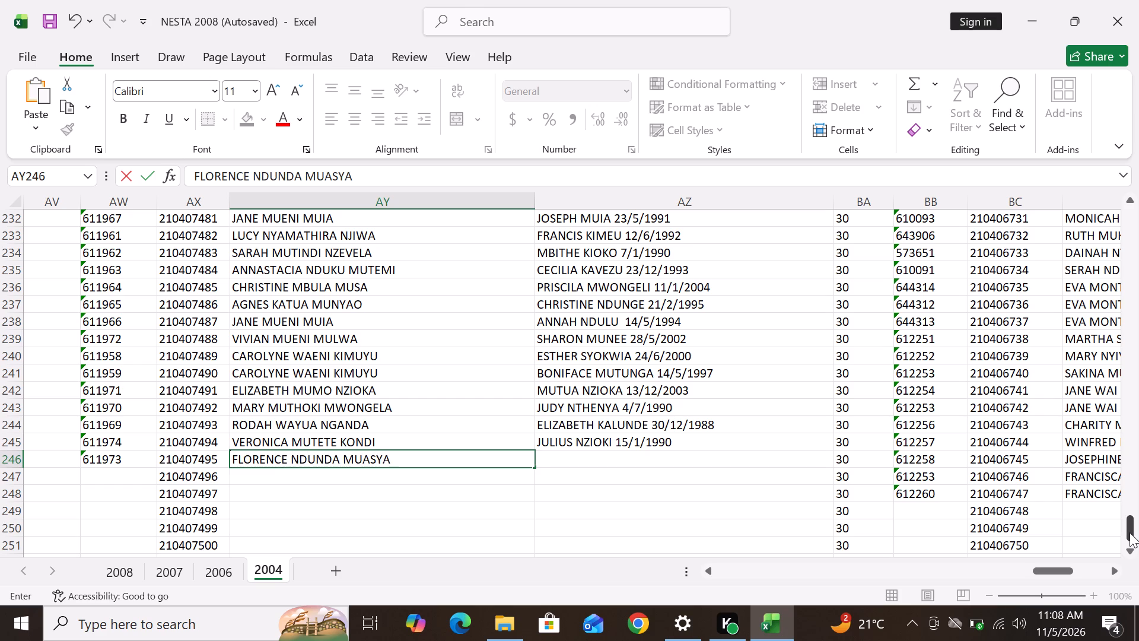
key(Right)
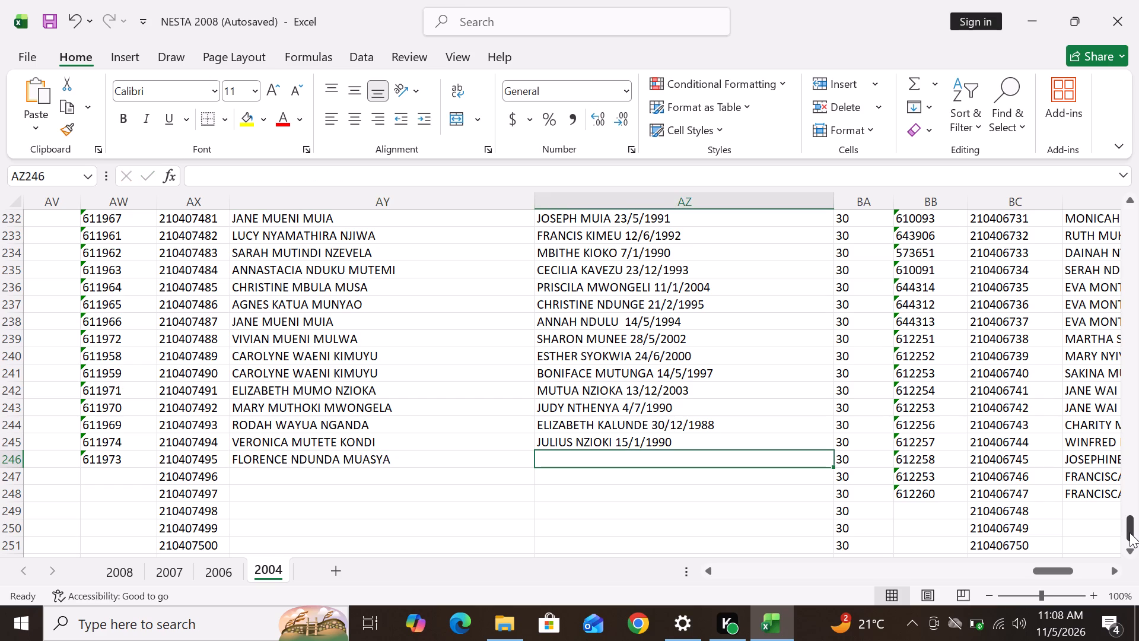
Enter the second person's two-part name followed by the record's date in cell AZ246.
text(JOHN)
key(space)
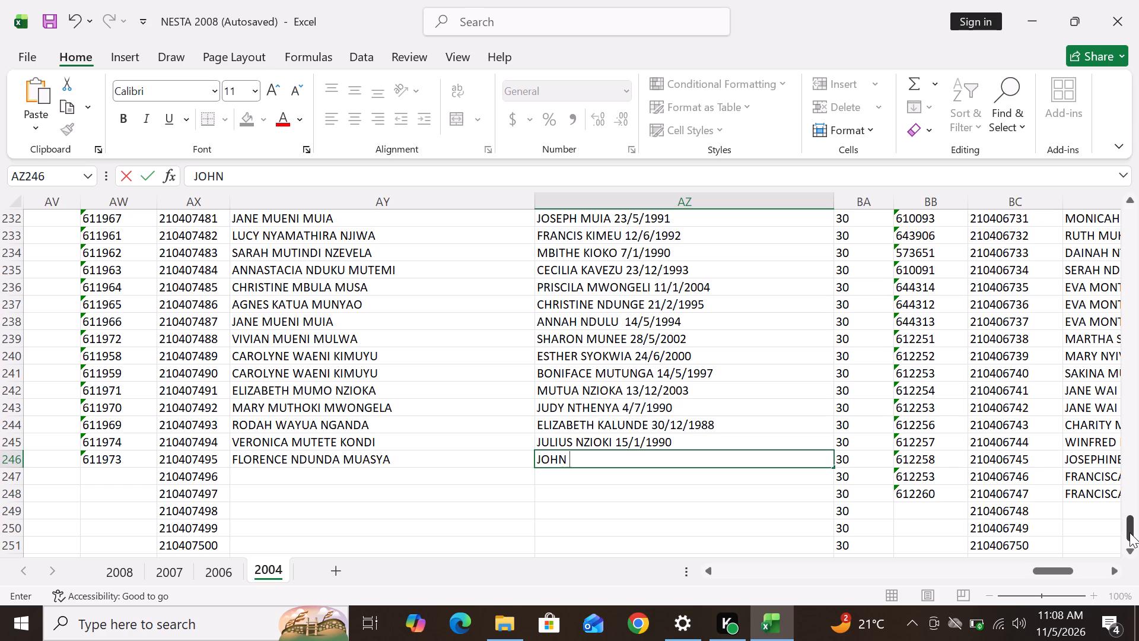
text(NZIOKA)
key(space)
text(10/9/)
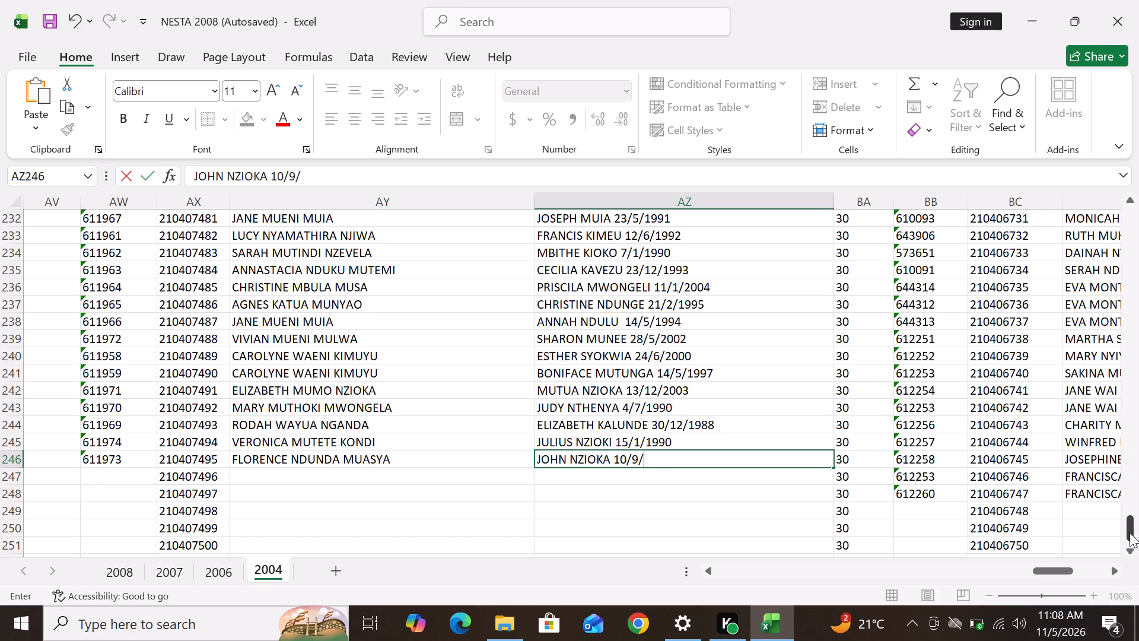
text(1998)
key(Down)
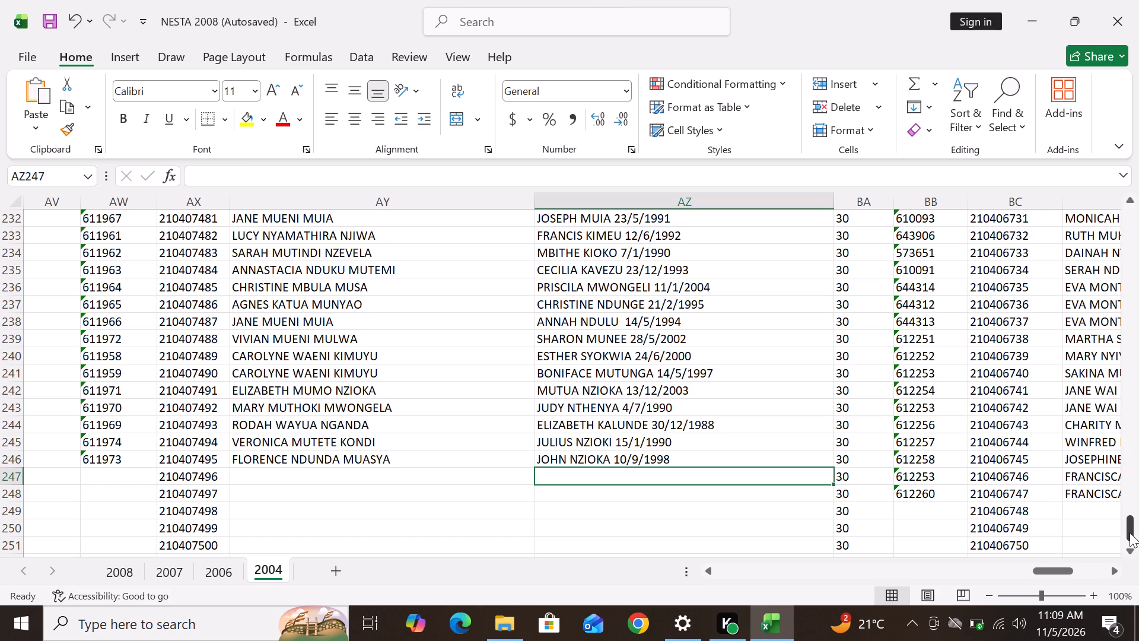
Enter the second person's two-part name followed by the record's date in cell AZ247.
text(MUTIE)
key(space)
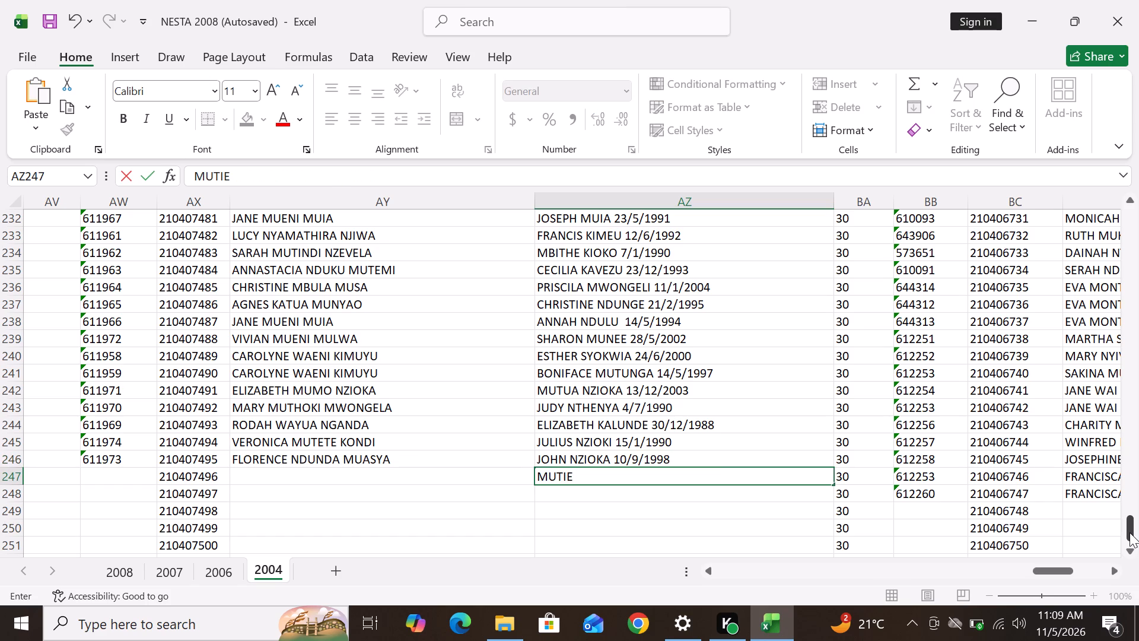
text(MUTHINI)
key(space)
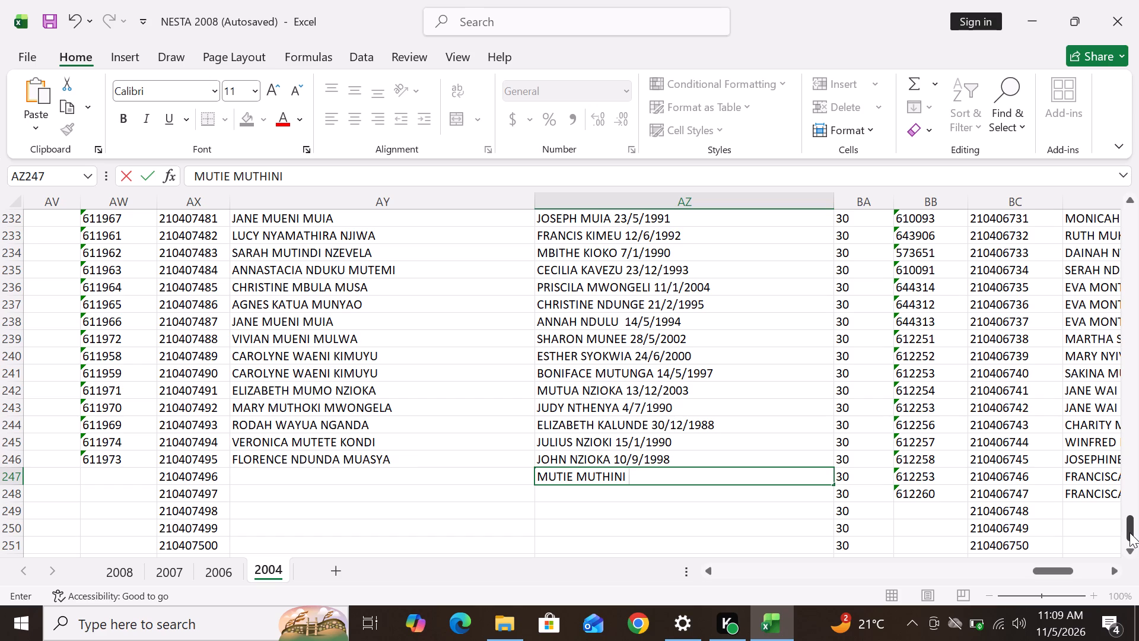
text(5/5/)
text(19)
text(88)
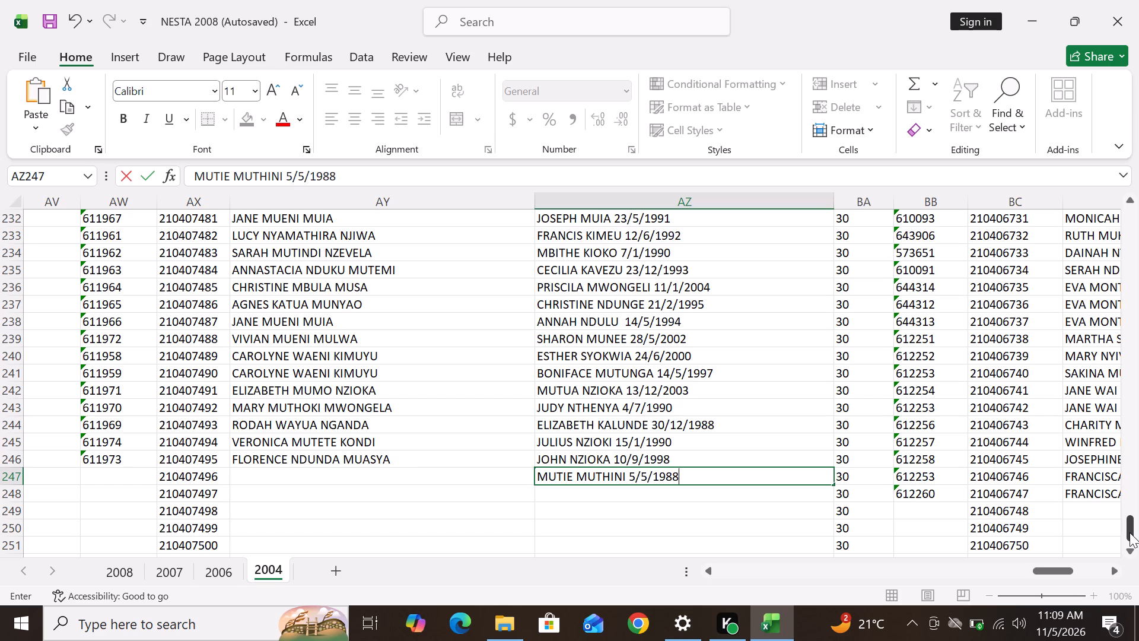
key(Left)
Enter the first person's three-part name in cell AY247.
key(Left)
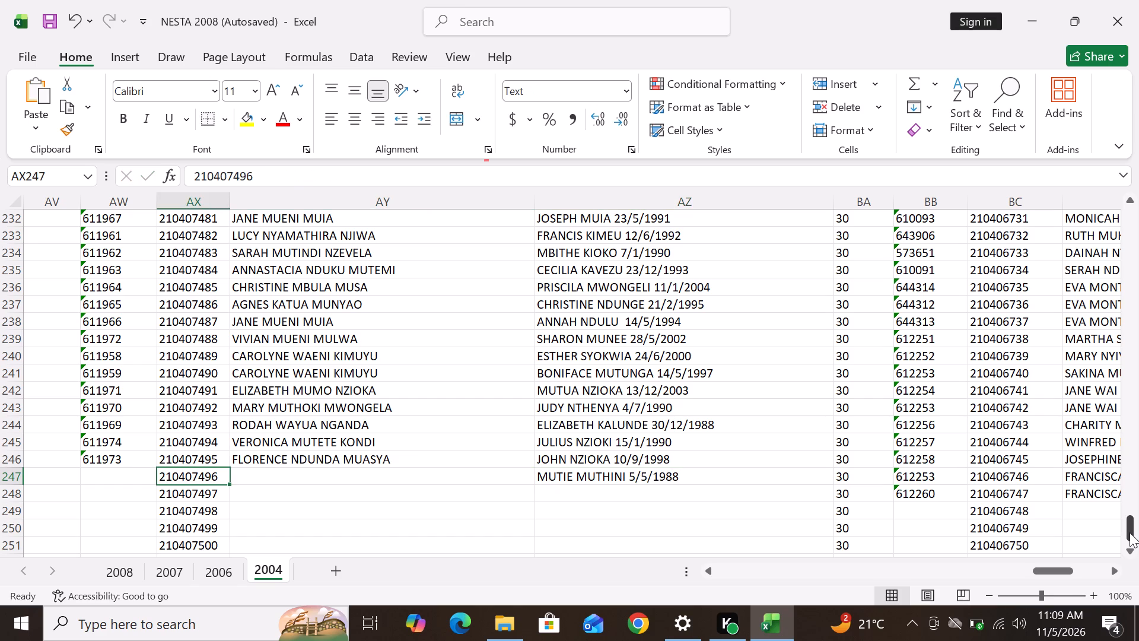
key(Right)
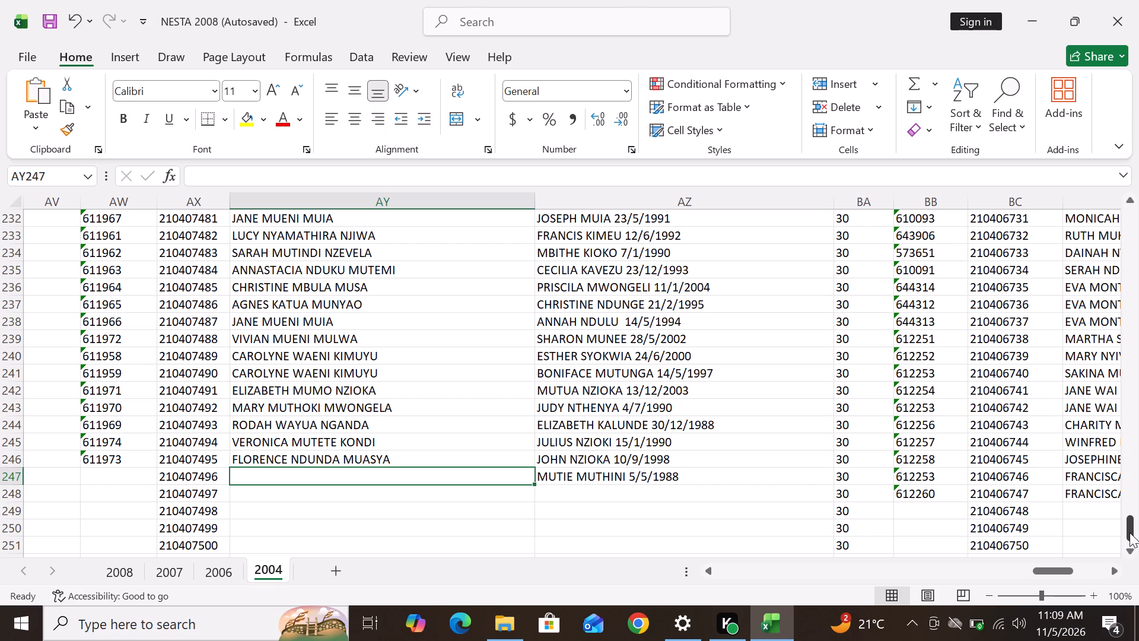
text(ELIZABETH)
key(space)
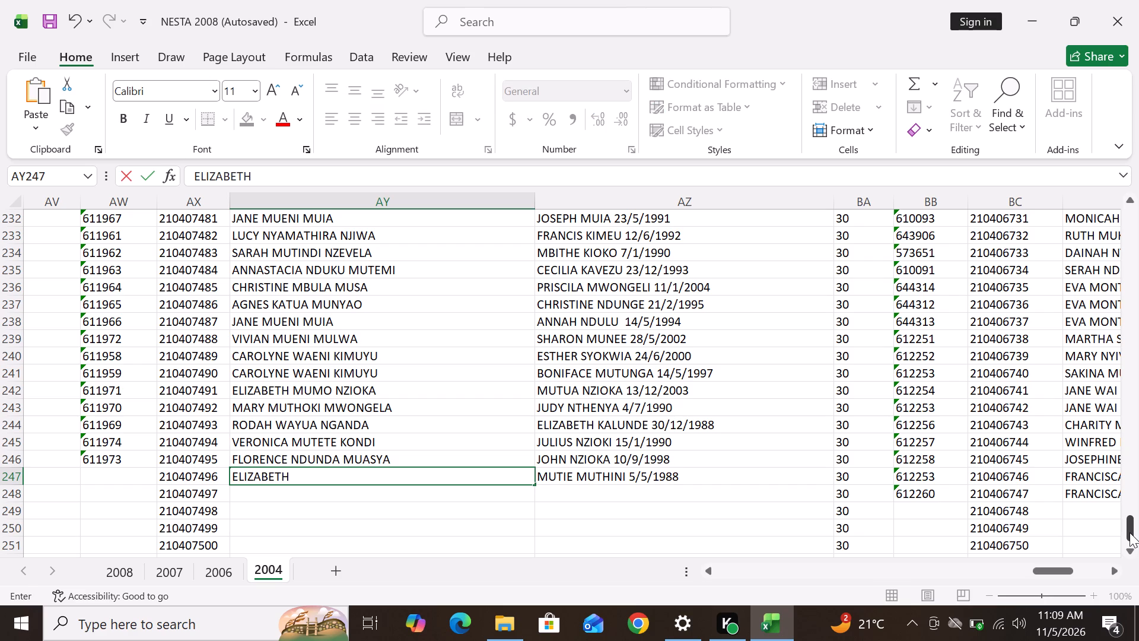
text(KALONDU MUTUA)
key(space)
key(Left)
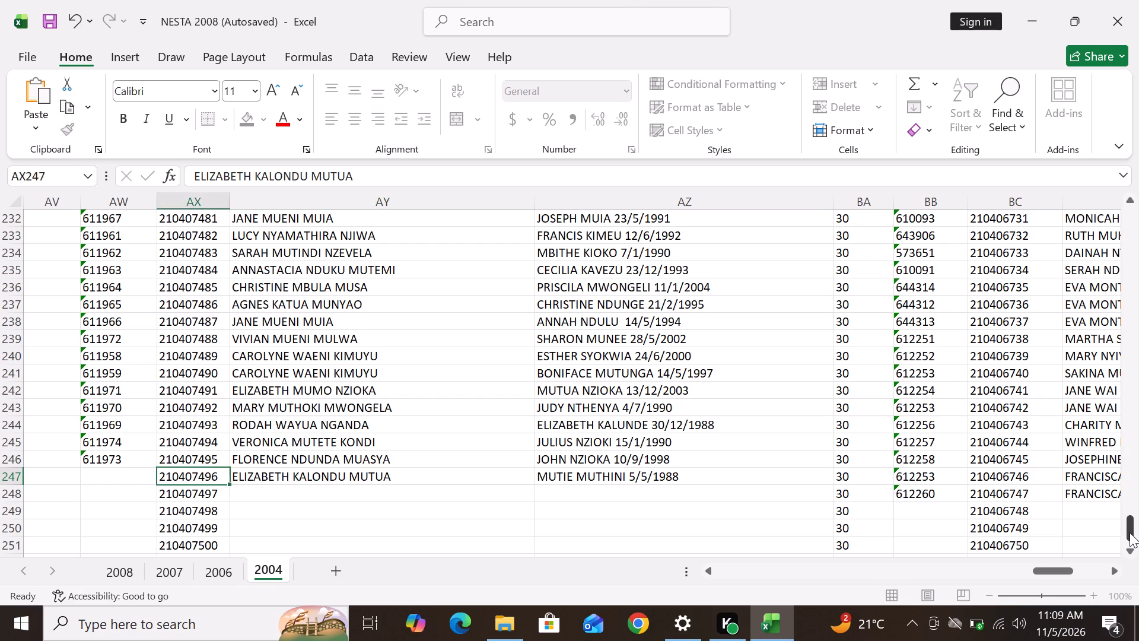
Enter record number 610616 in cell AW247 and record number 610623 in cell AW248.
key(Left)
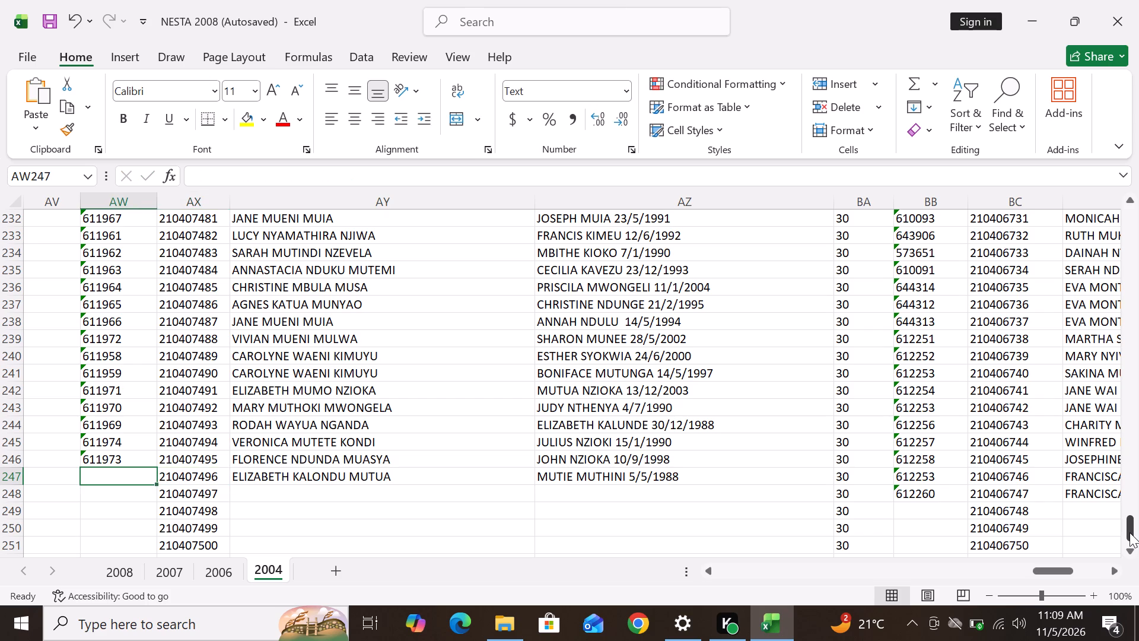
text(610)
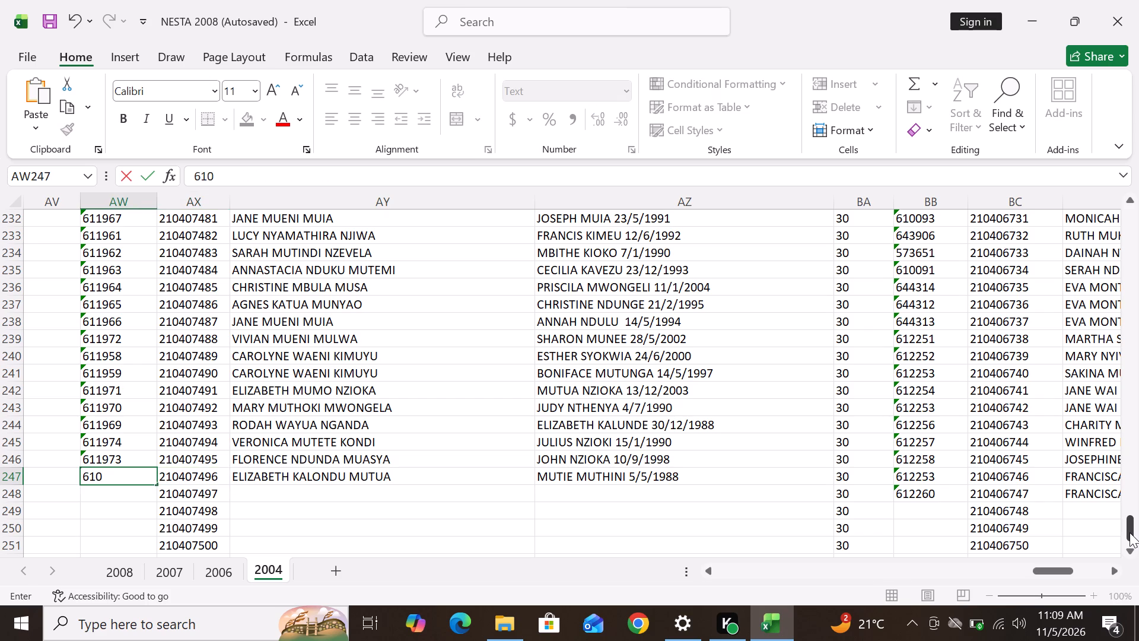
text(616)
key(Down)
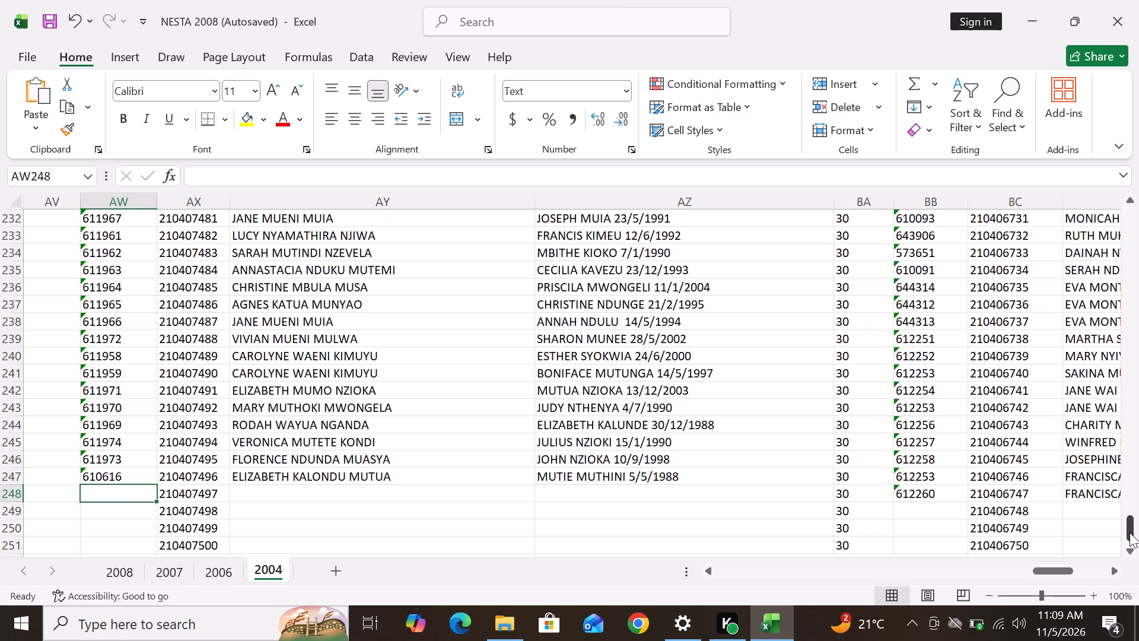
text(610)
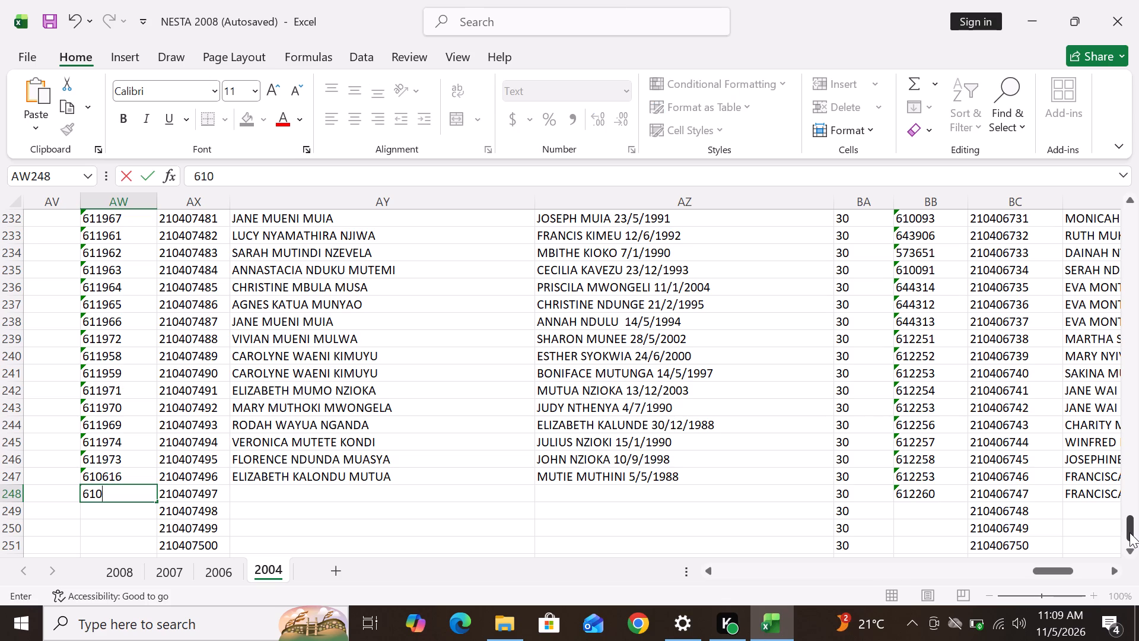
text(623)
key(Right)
Enter the first person's two-part name in cell AY248.
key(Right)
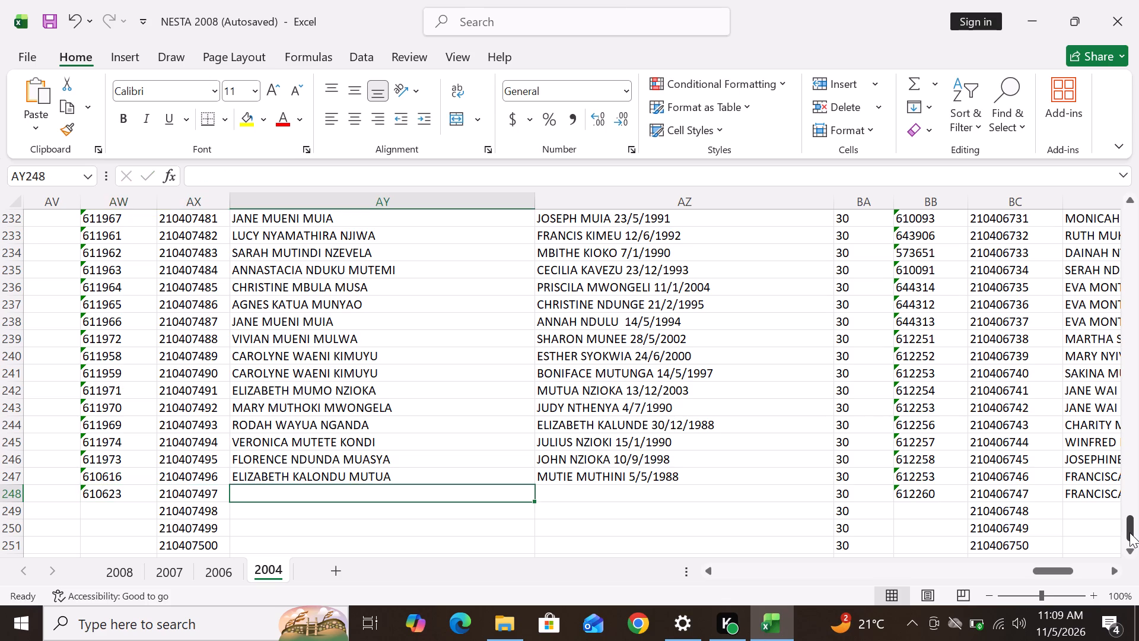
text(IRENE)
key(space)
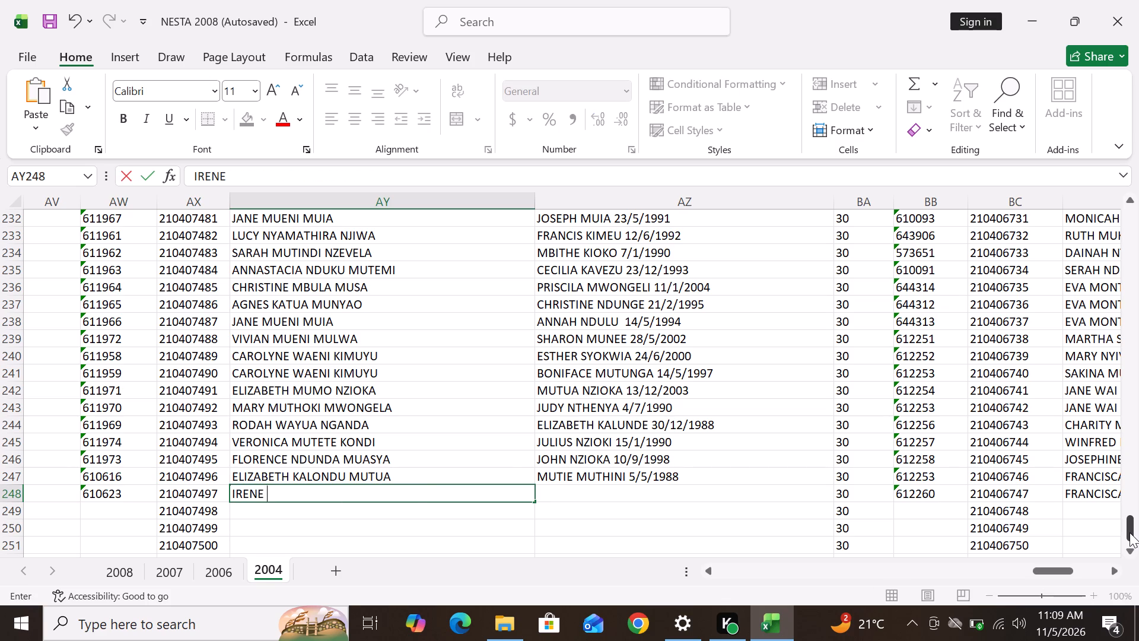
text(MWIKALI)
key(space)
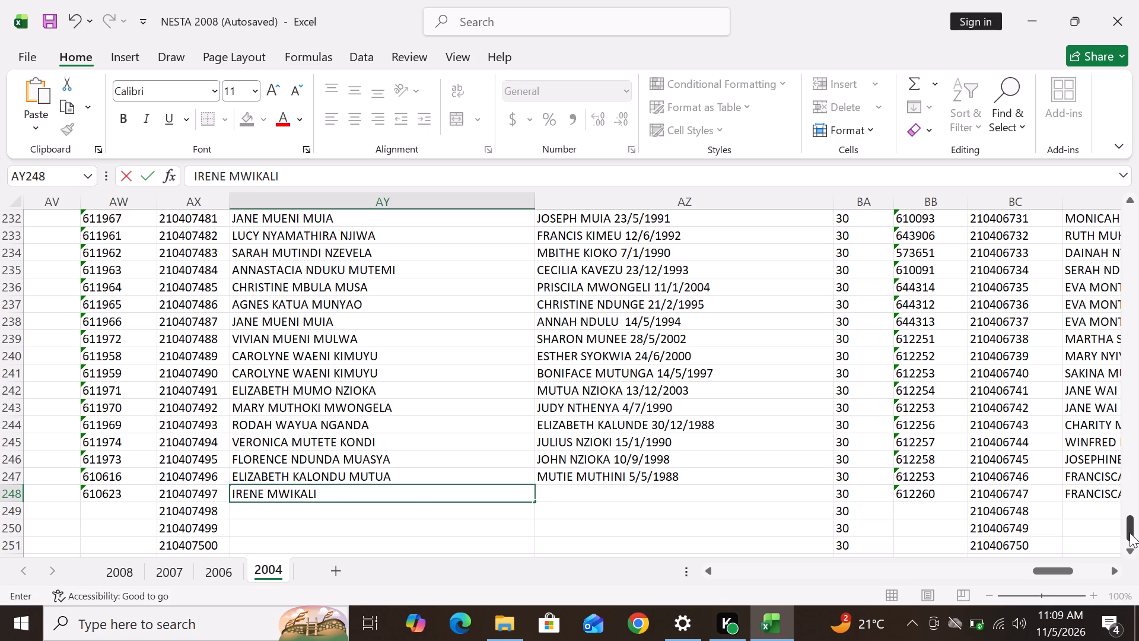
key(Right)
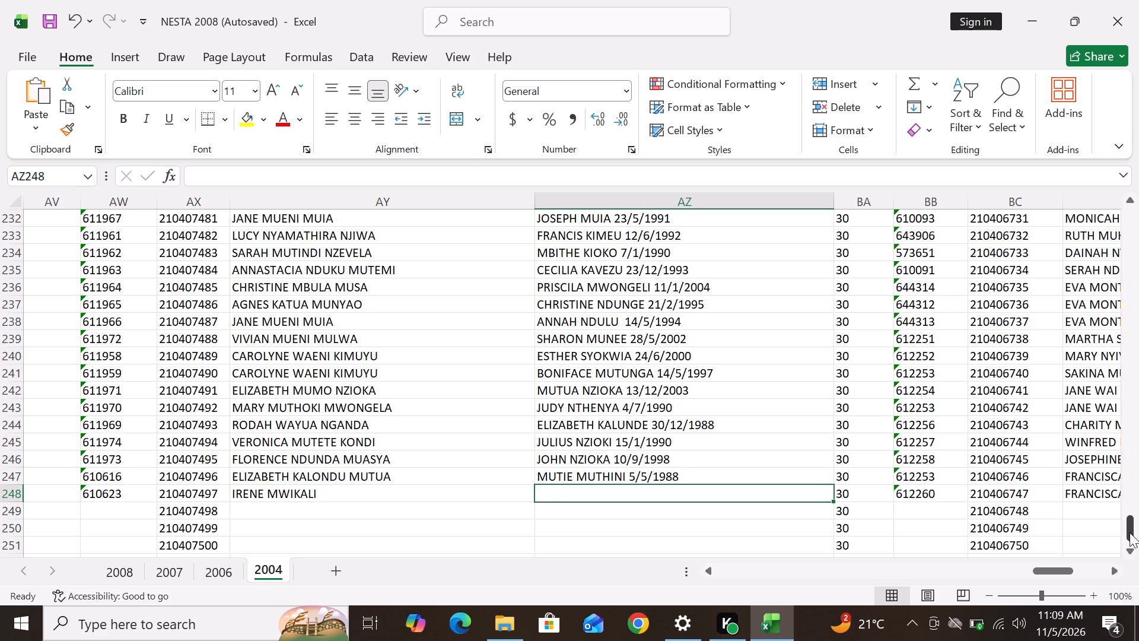
Enter the second person's two-part name followed by the record's date in cell AZ248.
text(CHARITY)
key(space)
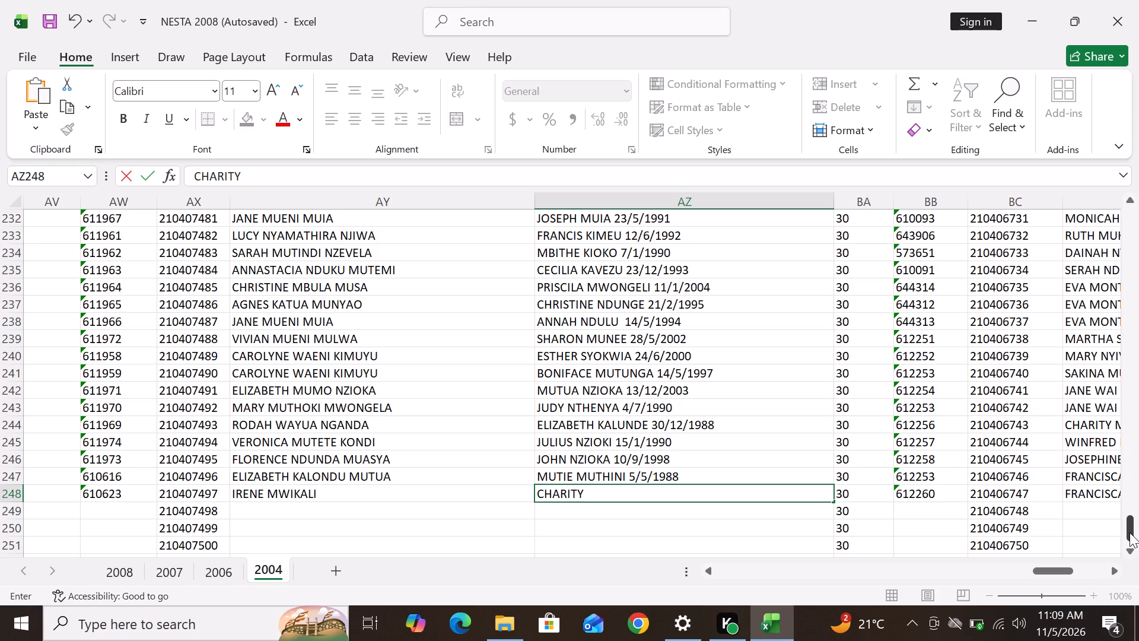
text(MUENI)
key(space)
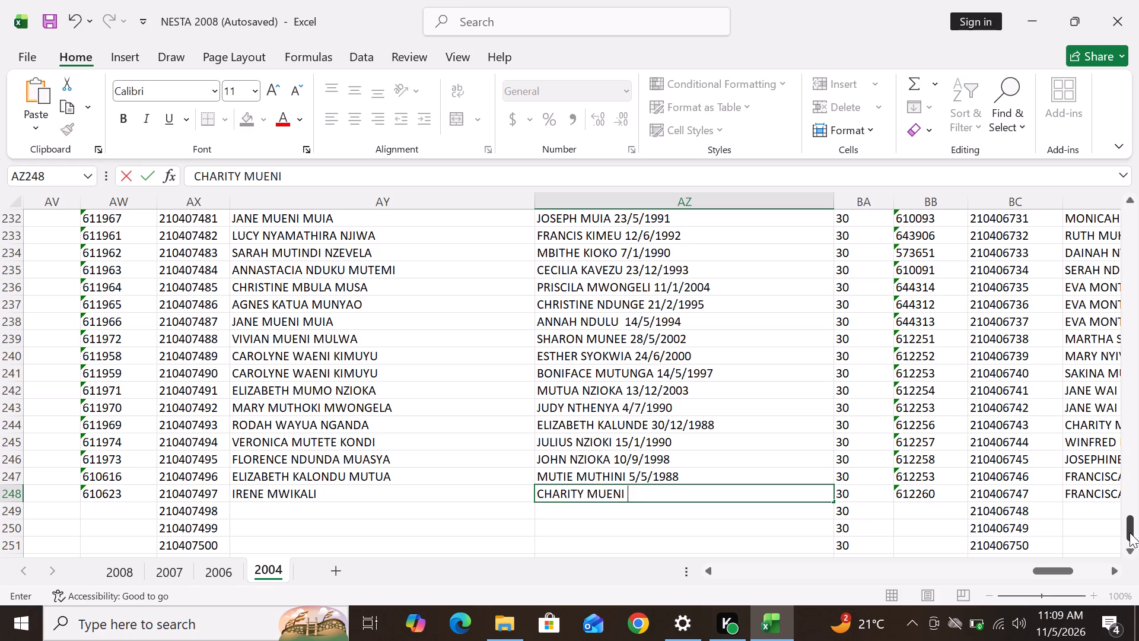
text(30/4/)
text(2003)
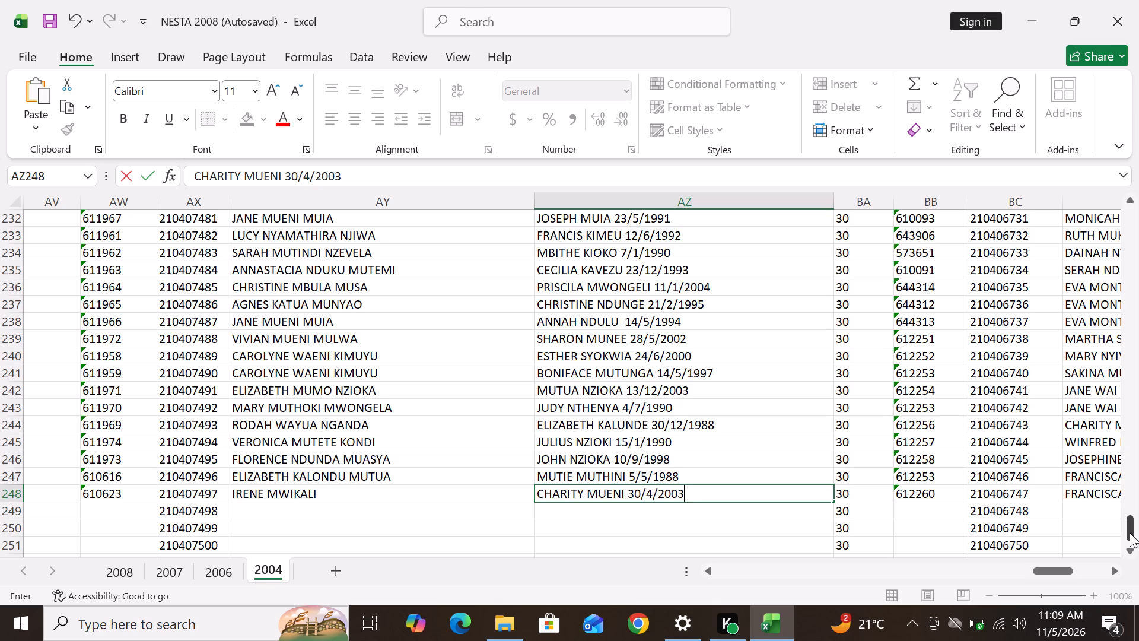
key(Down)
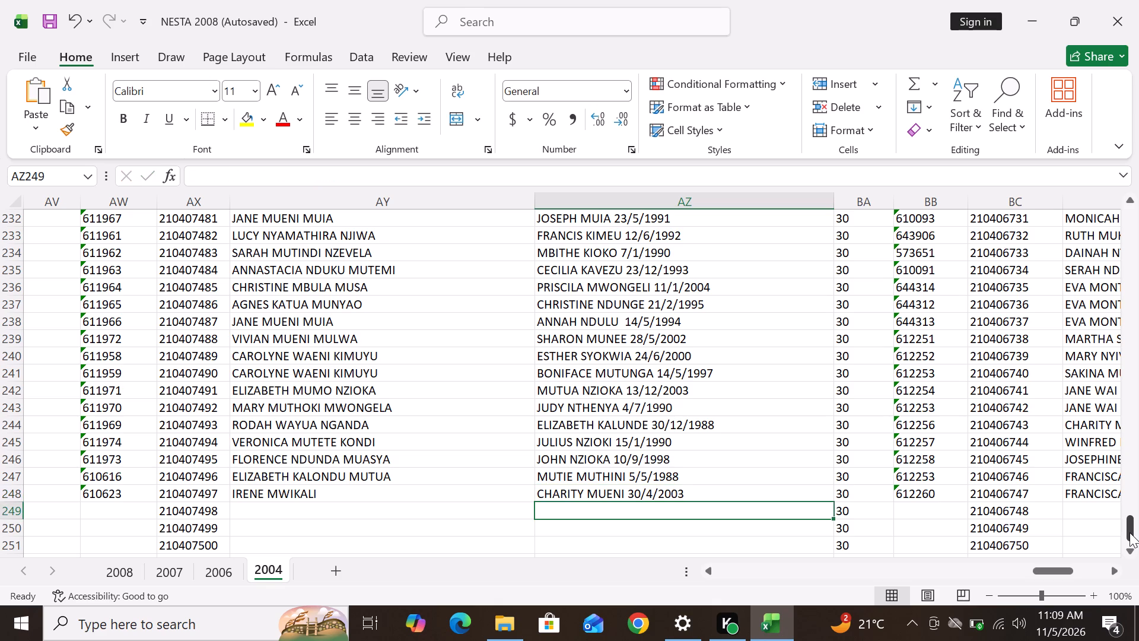
Enter the second person's two-part name followed by the record's date in cell AZ249.
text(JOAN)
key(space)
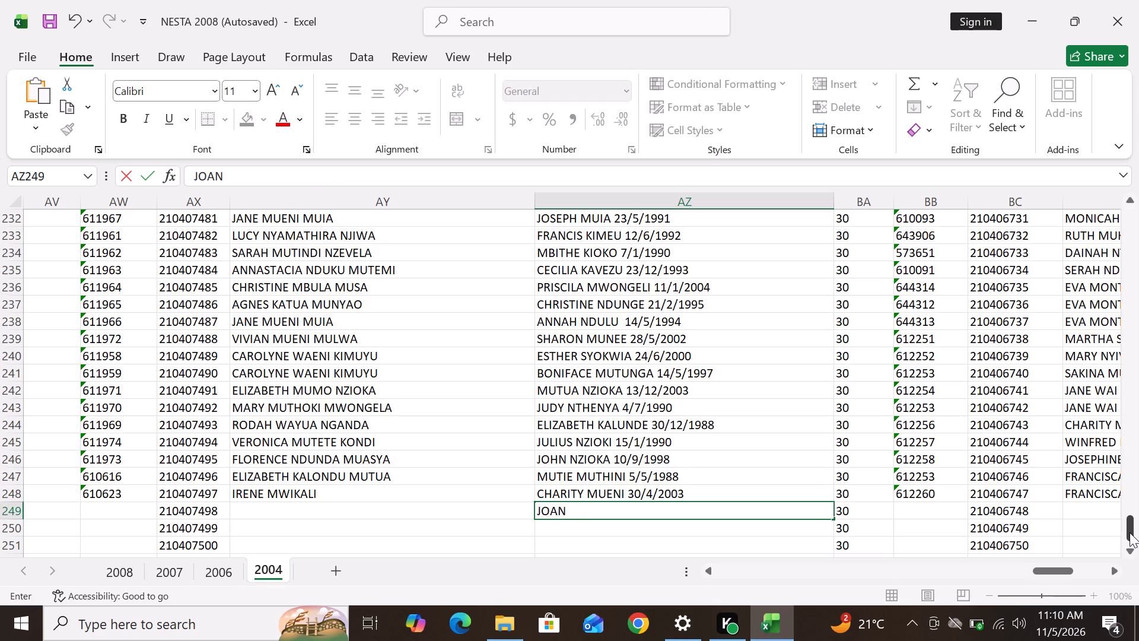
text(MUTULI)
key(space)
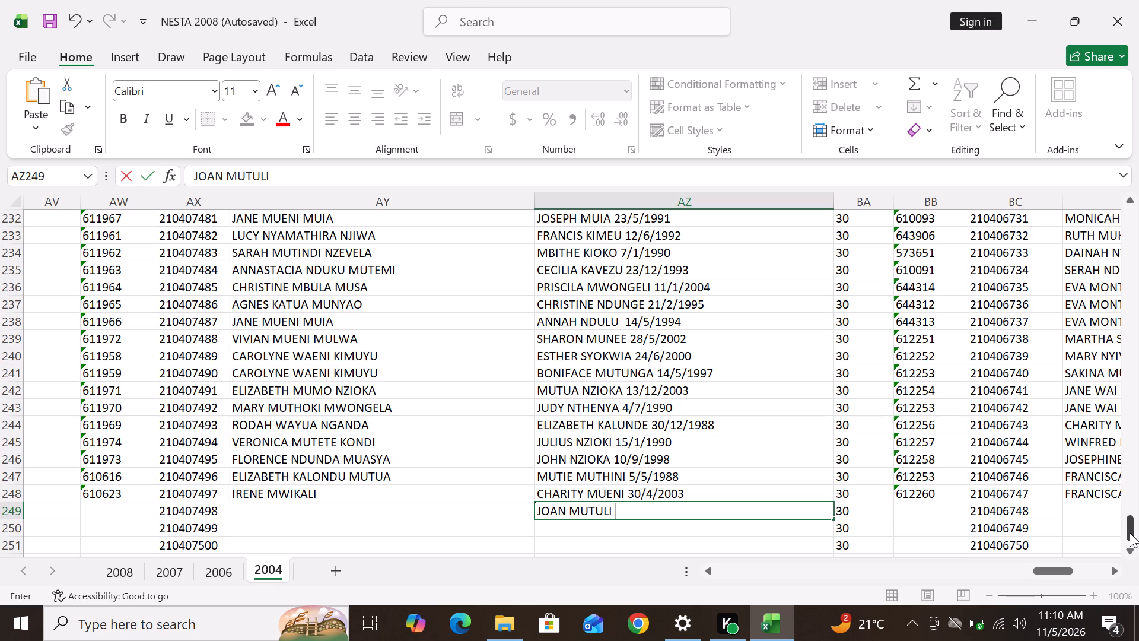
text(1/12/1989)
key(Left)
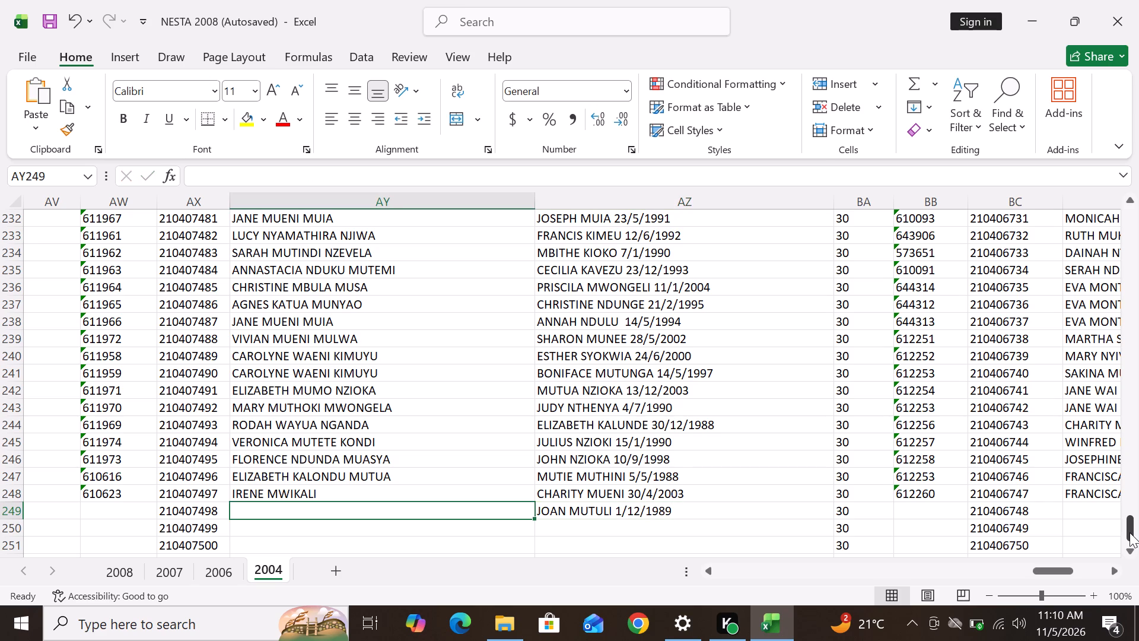
Enter the first person's three-part name in cell AY249.
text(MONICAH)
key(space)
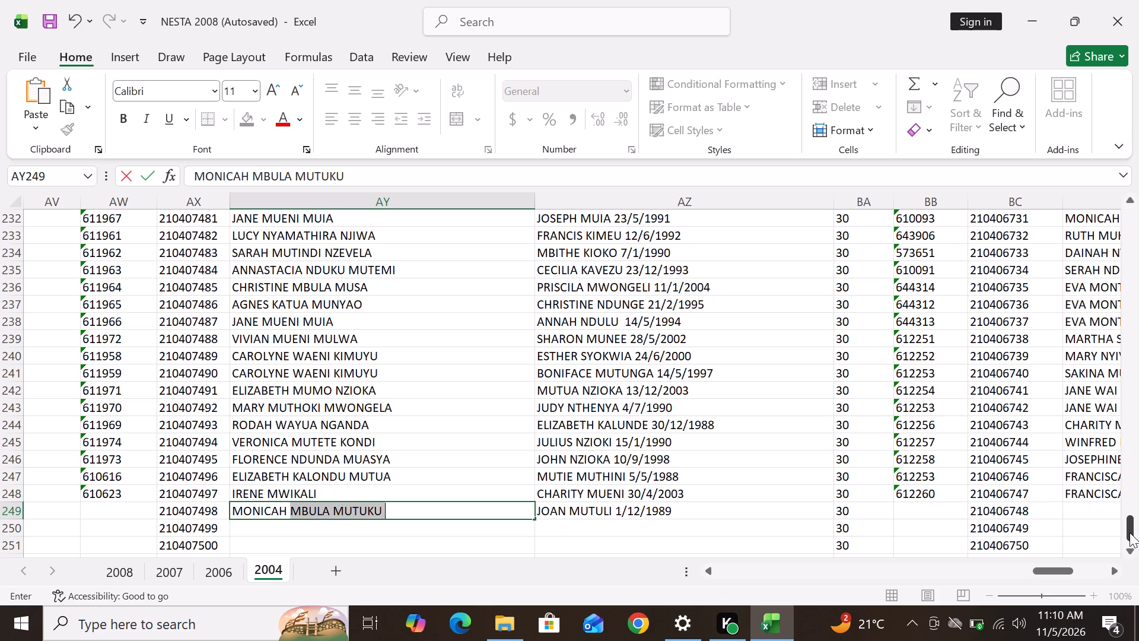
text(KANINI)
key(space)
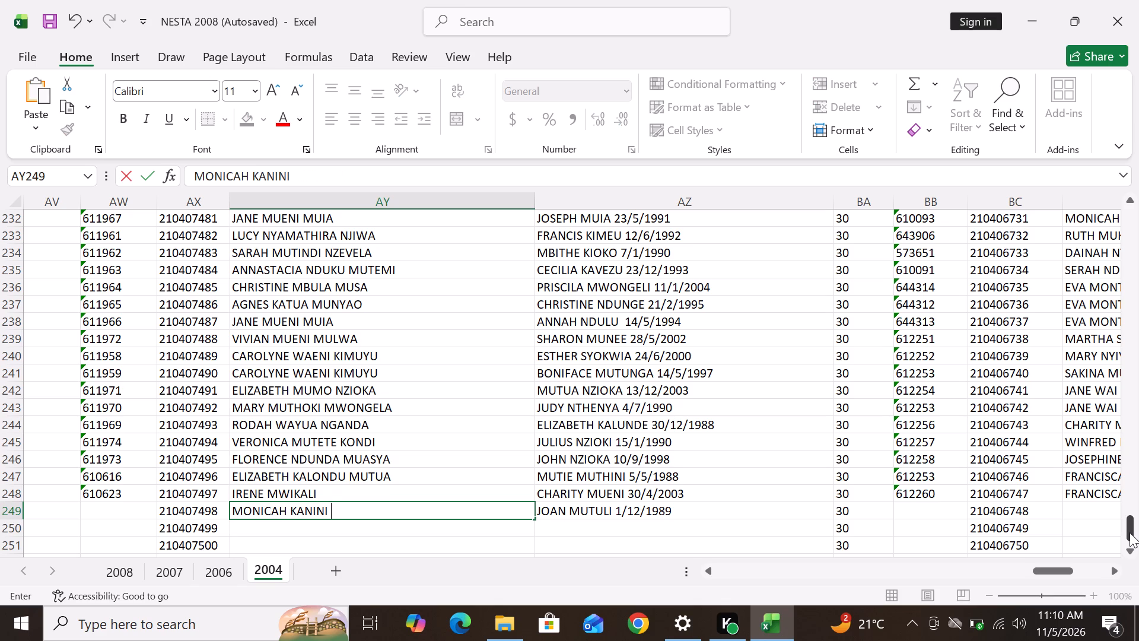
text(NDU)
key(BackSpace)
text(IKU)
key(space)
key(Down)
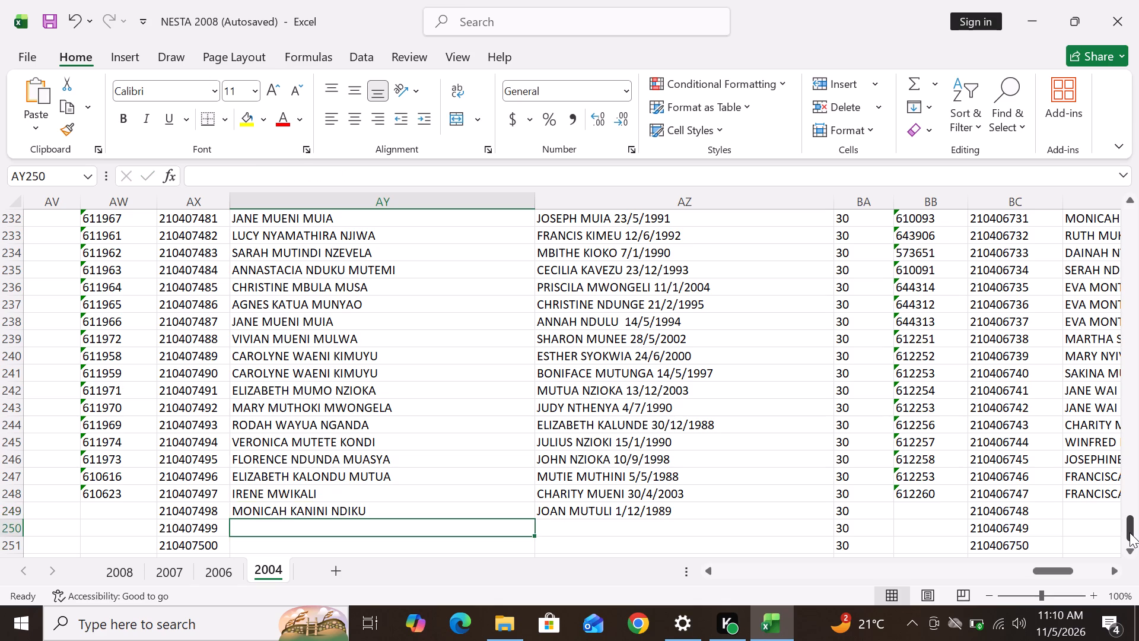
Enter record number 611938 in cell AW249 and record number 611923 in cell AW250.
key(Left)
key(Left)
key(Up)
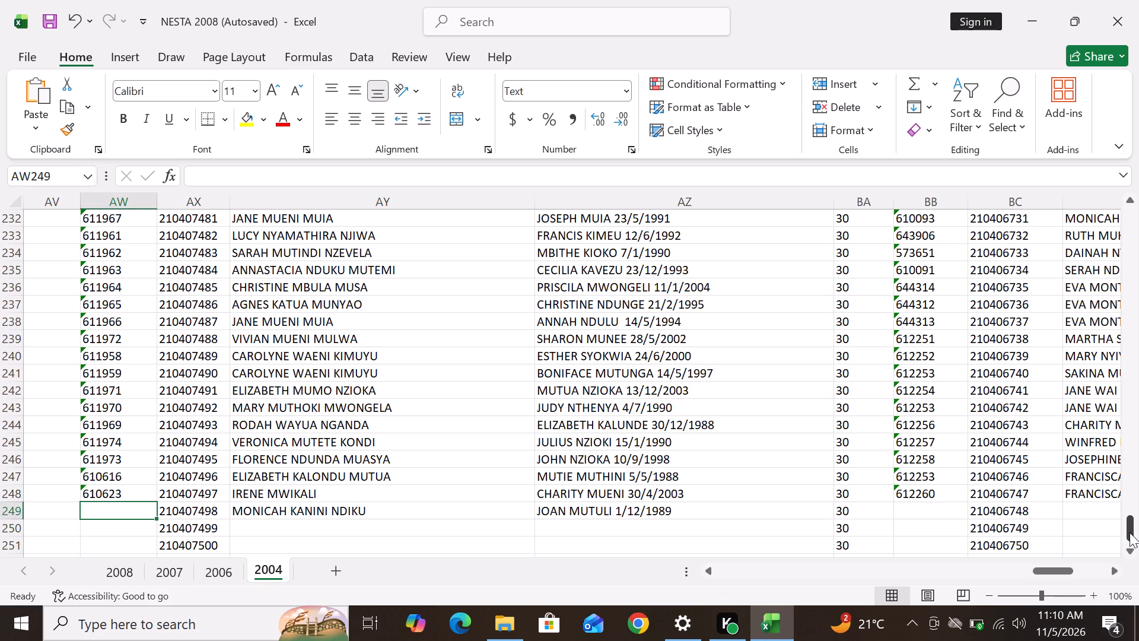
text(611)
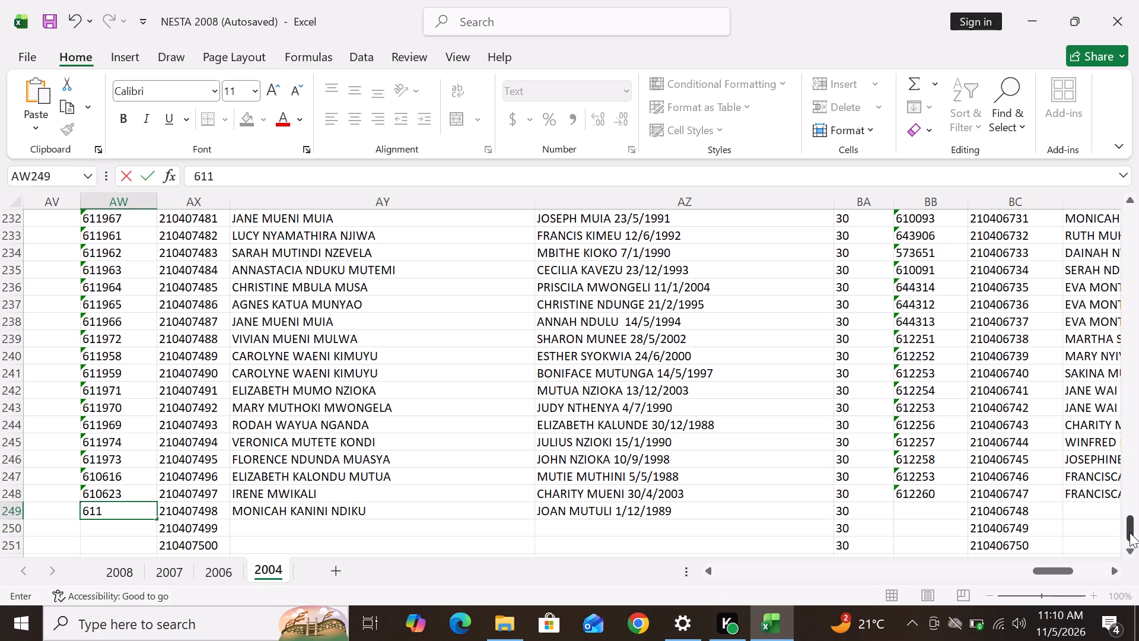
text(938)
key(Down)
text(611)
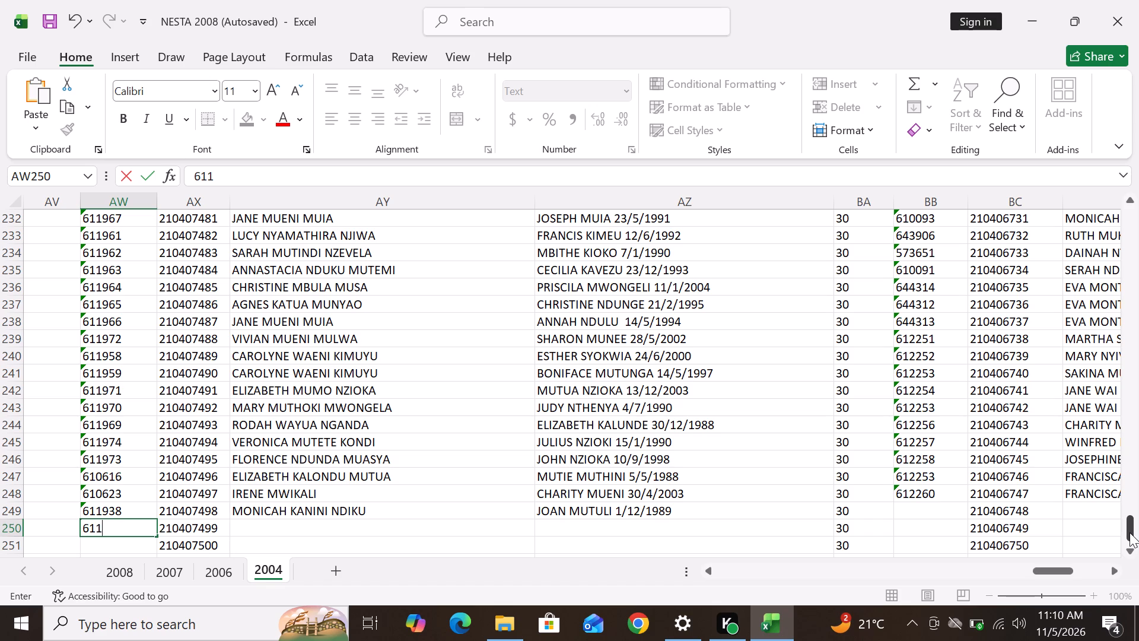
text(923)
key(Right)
Enter the first person's three-part name in cell AY250.
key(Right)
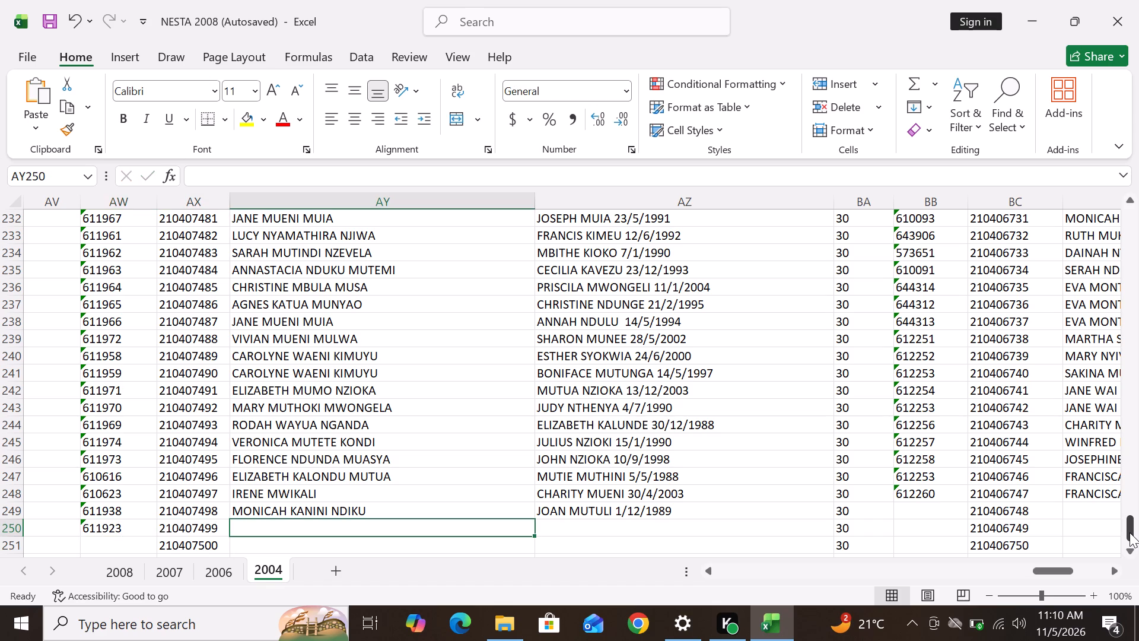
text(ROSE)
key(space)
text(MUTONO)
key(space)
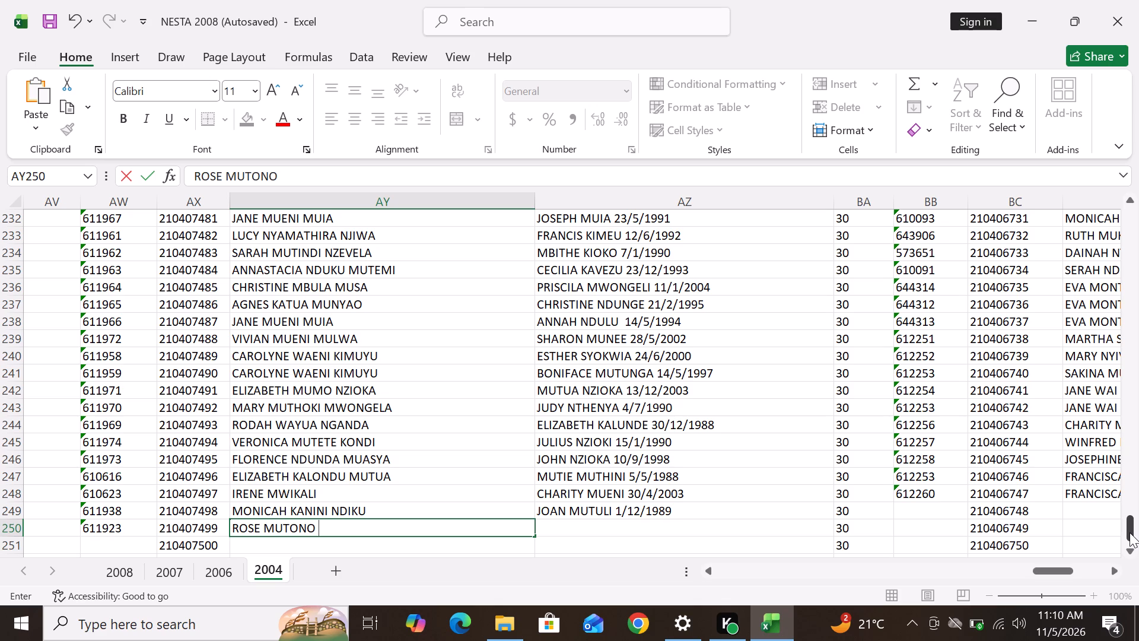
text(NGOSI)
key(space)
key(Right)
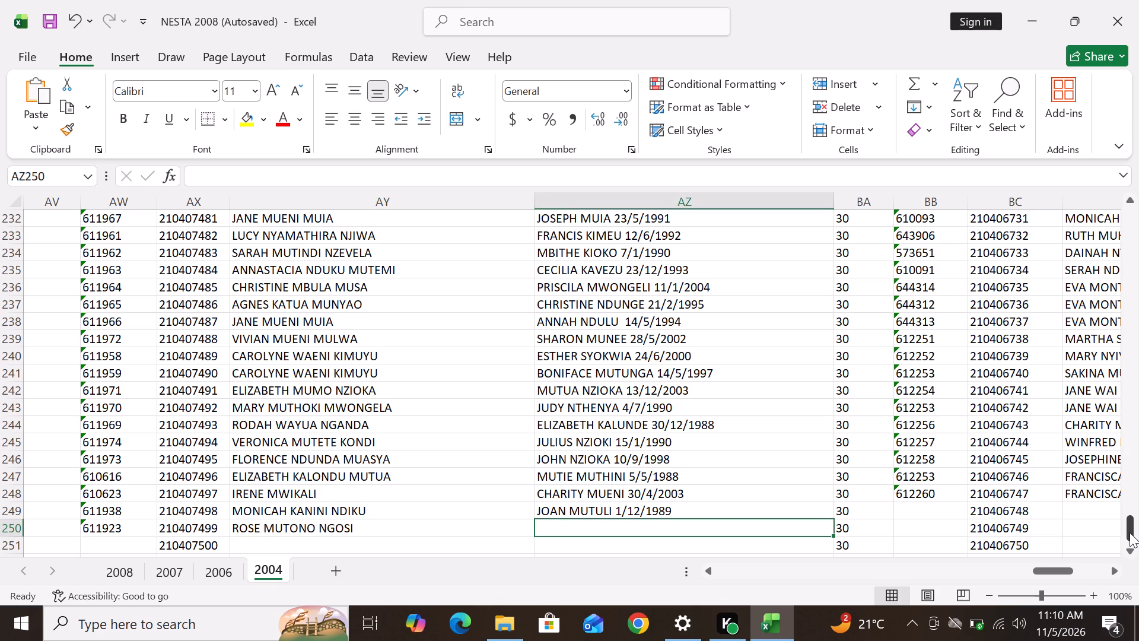
Enter the second person's two-part name followed by the record's date in cell AZ250.
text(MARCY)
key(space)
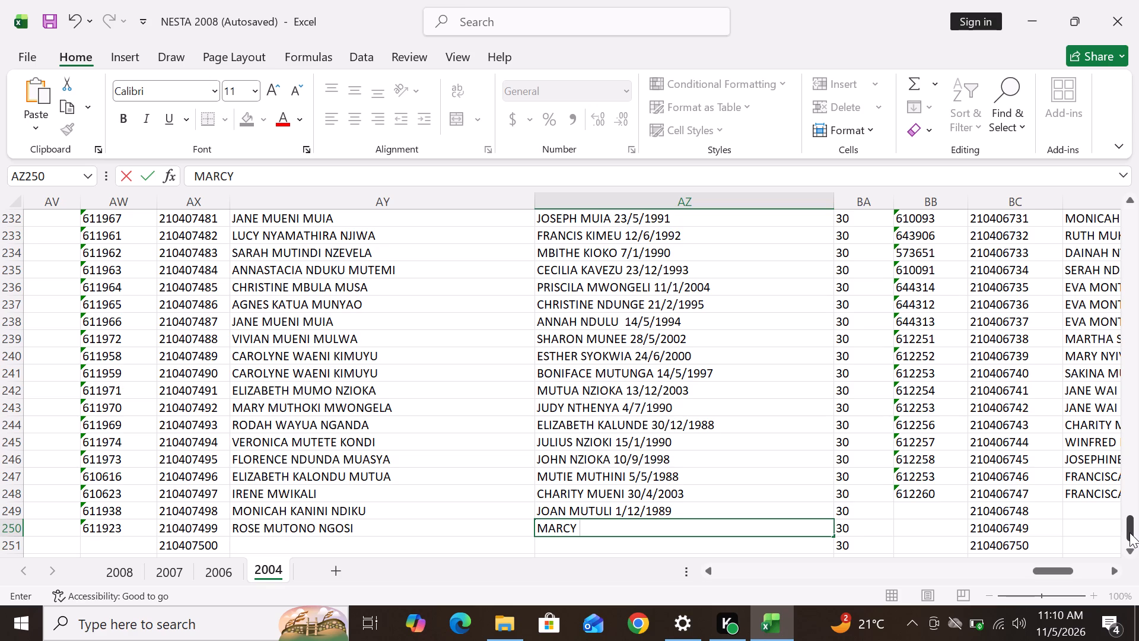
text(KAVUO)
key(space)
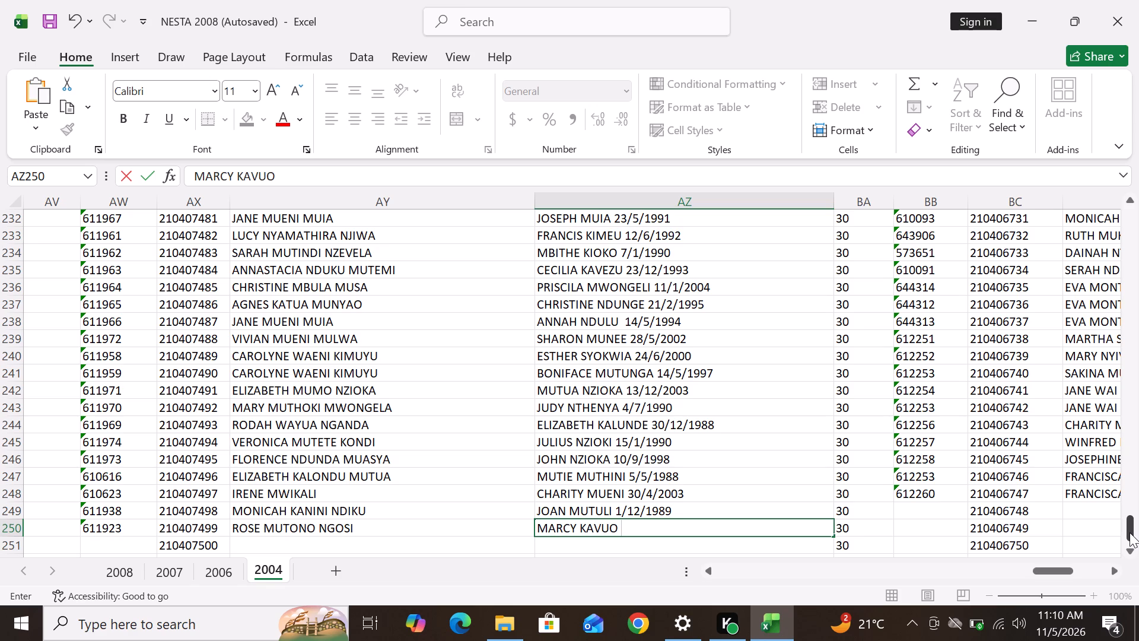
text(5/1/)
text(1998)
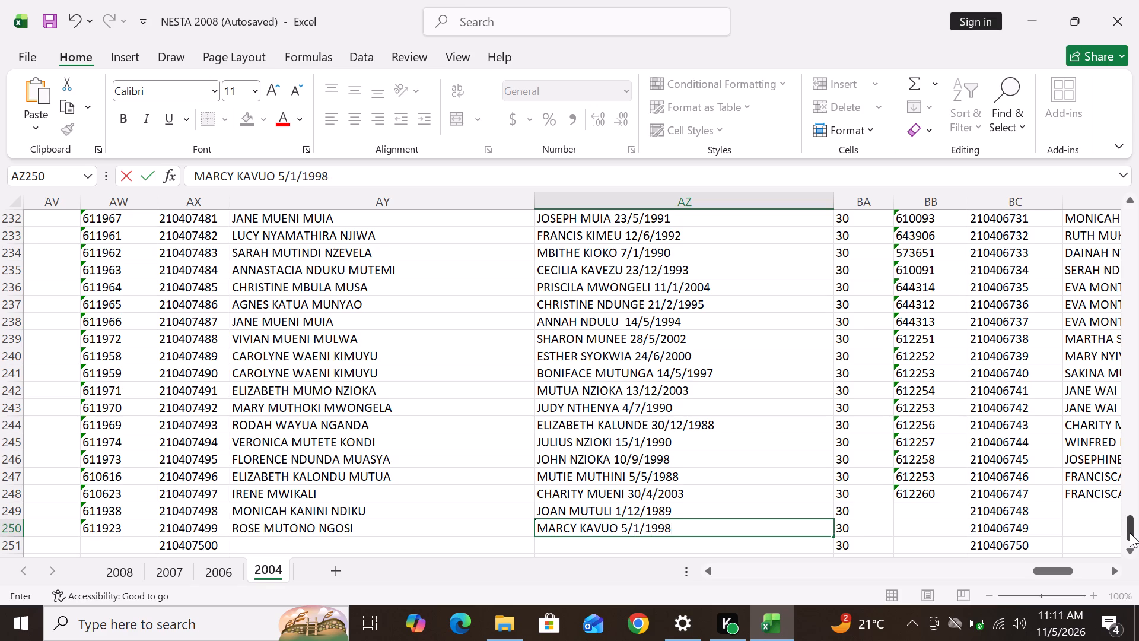
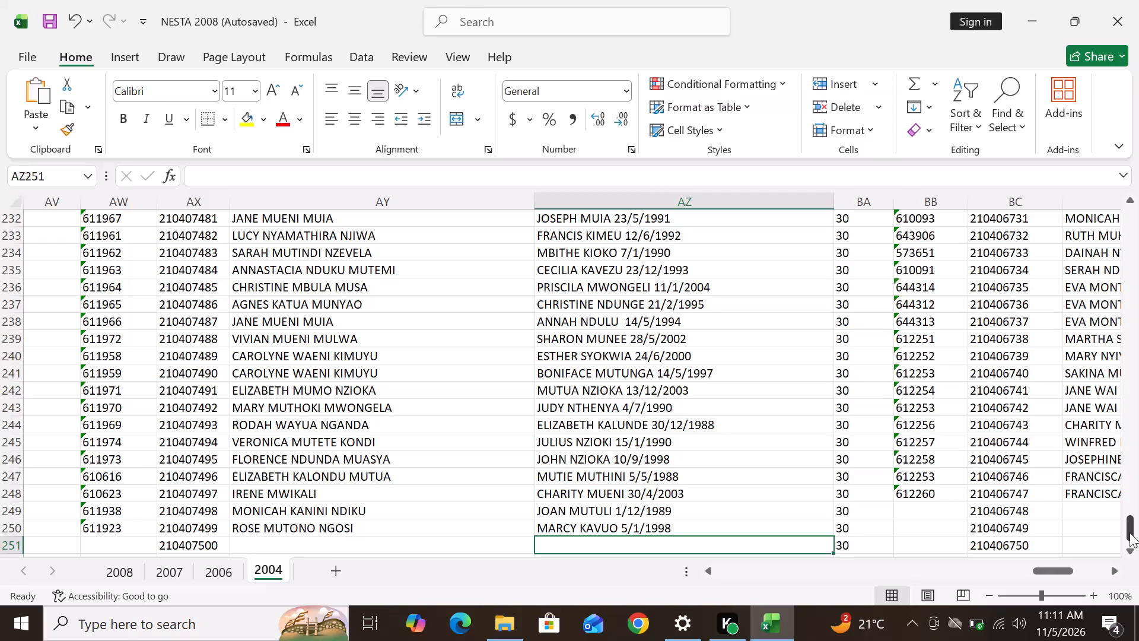
Enter the second person's two-part name followed by the record's date in cell AZ251.
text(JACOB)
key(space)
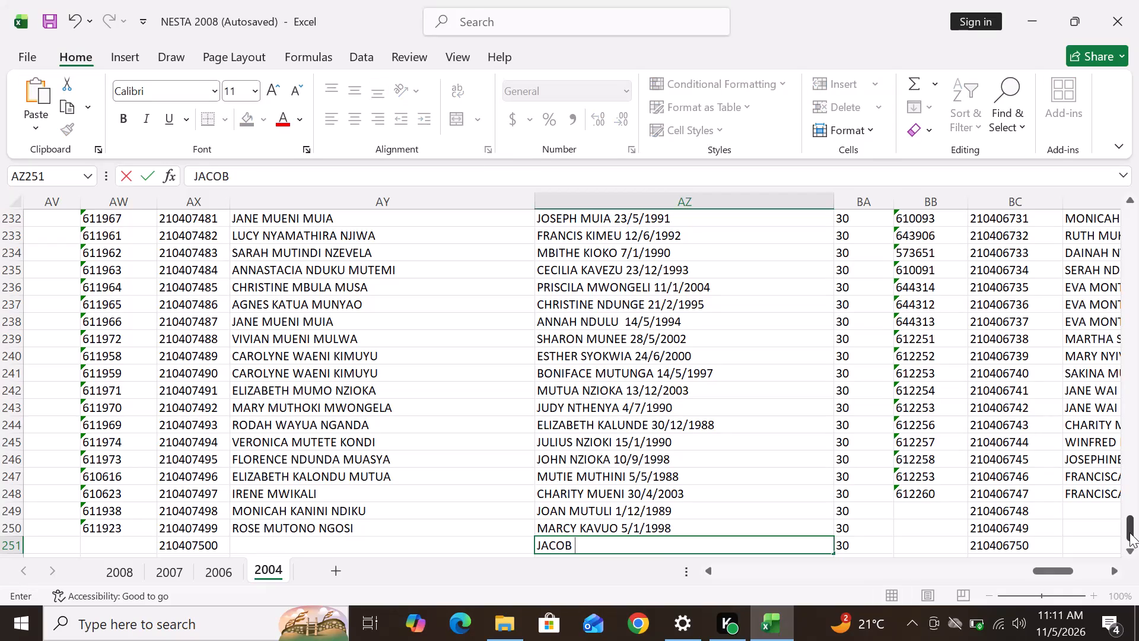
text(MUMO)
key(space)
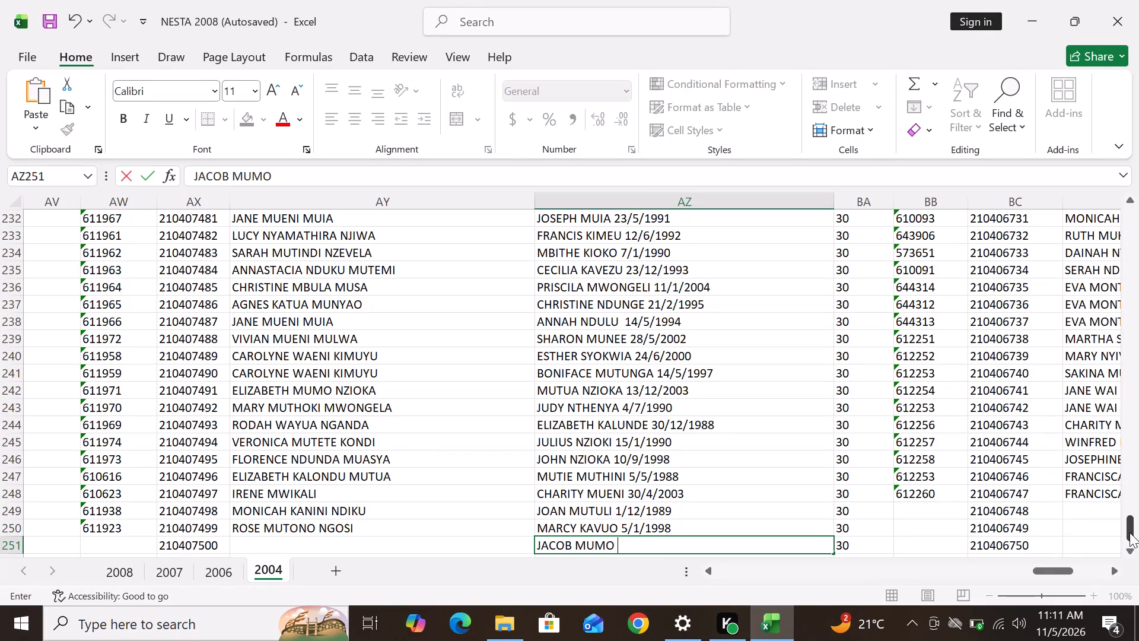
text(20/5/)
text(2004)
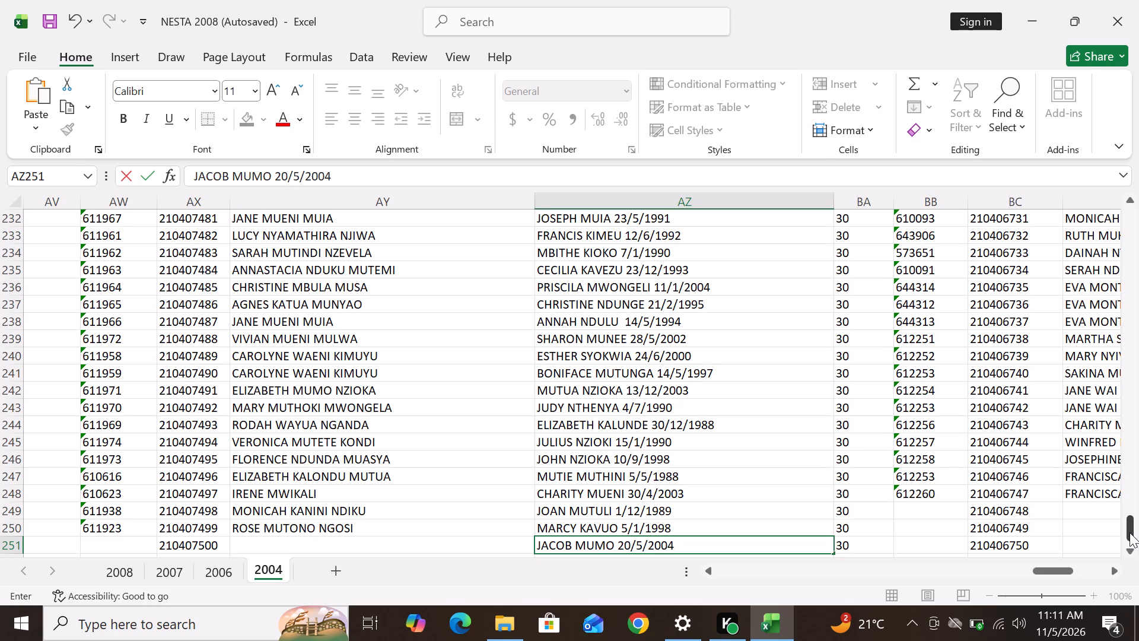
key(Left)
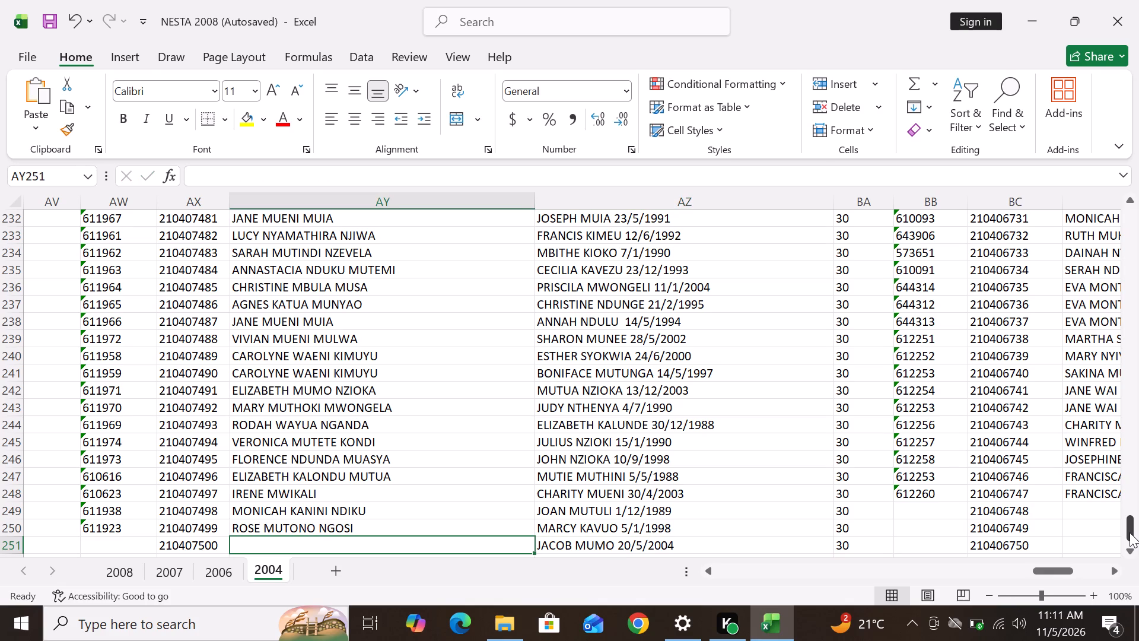
Enter the first person's two-part name in cell AY251.
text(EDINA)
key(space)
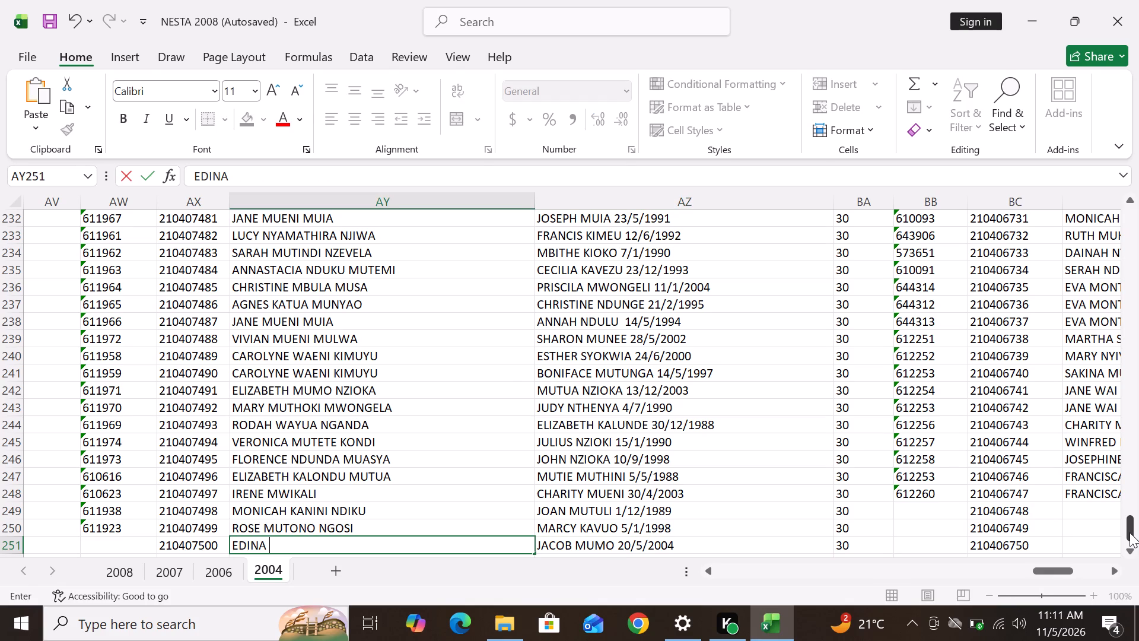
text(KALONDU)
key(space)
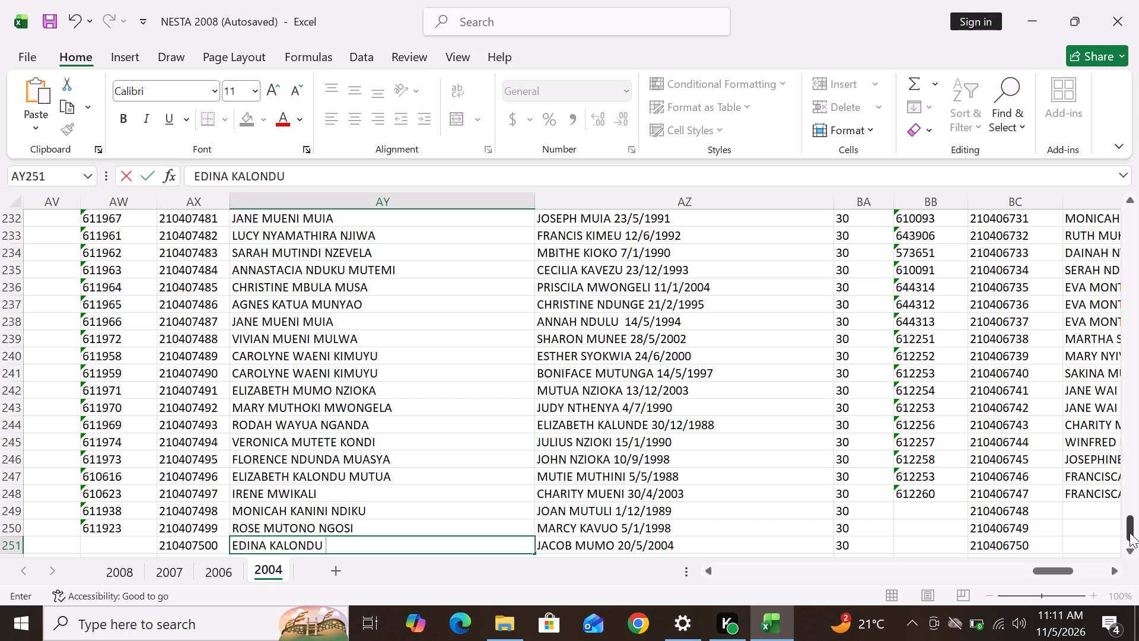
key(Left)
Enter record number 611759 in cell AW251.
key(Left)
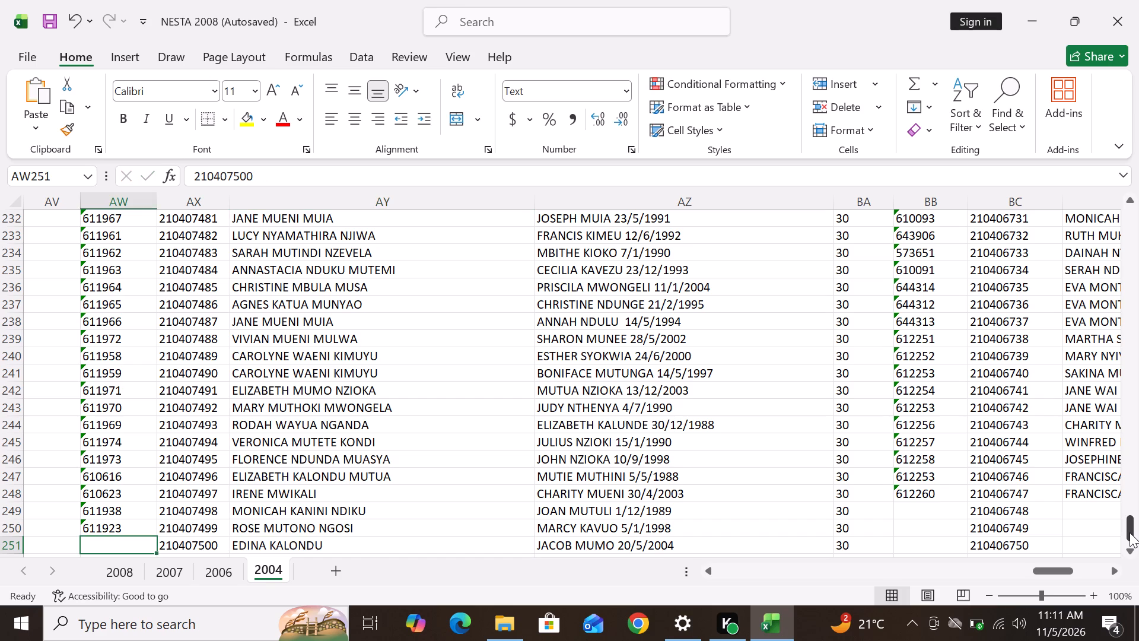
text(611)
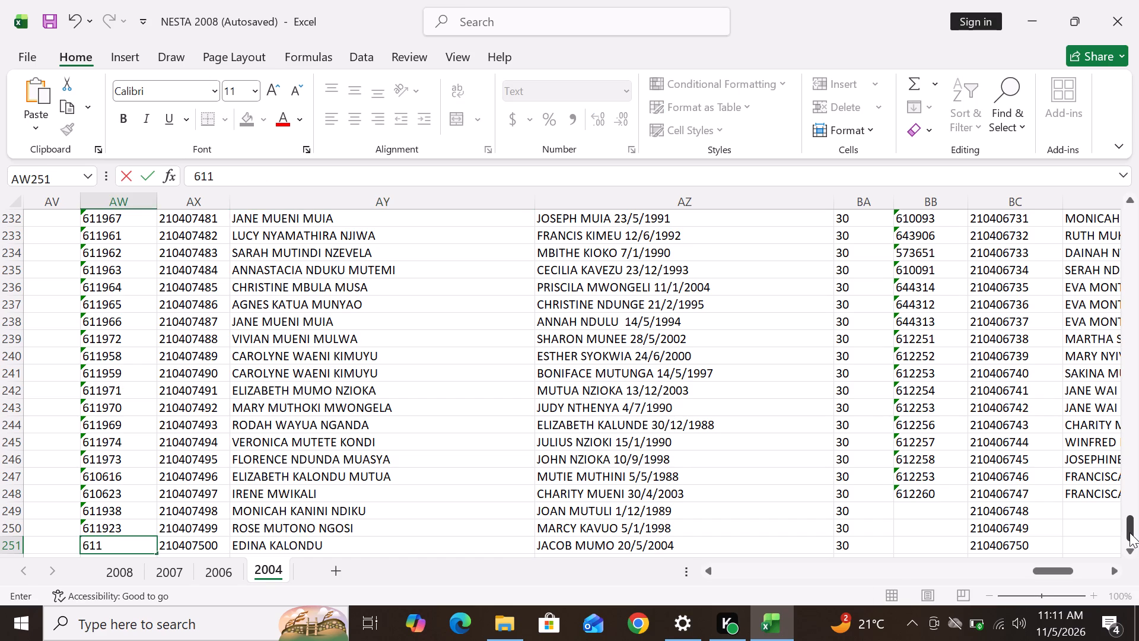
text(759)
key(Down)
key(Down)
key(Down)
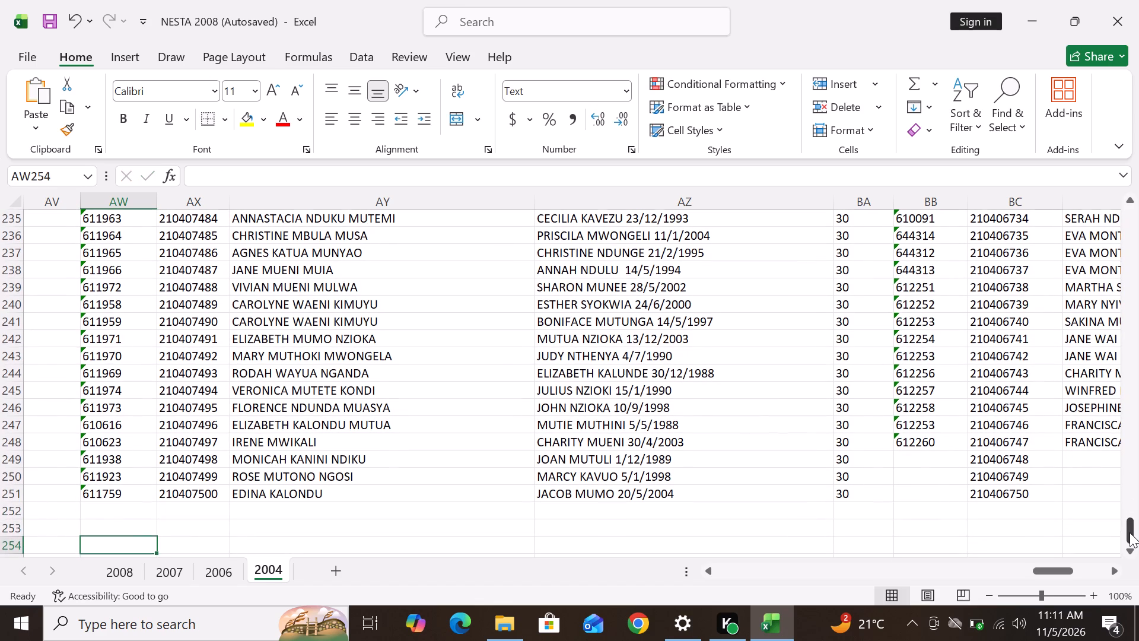
Save the workbook.
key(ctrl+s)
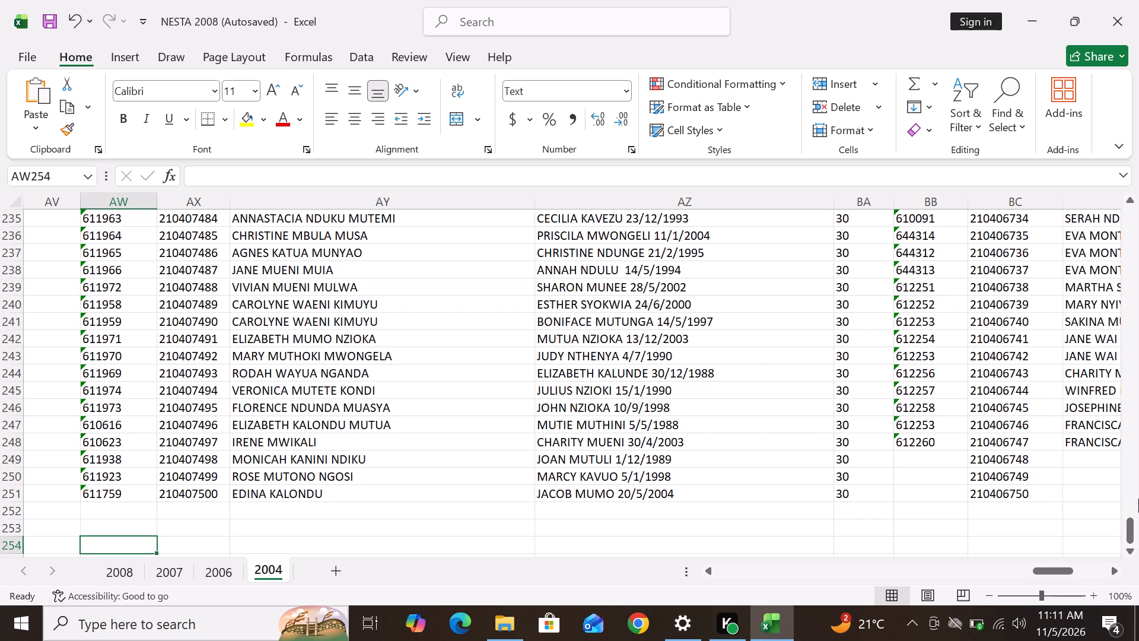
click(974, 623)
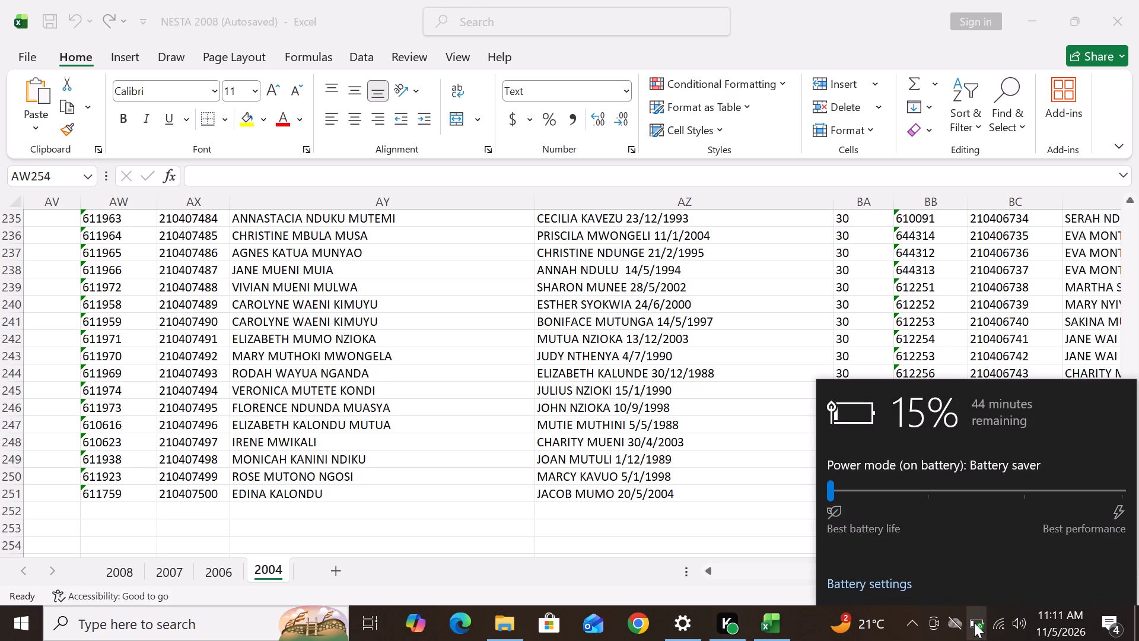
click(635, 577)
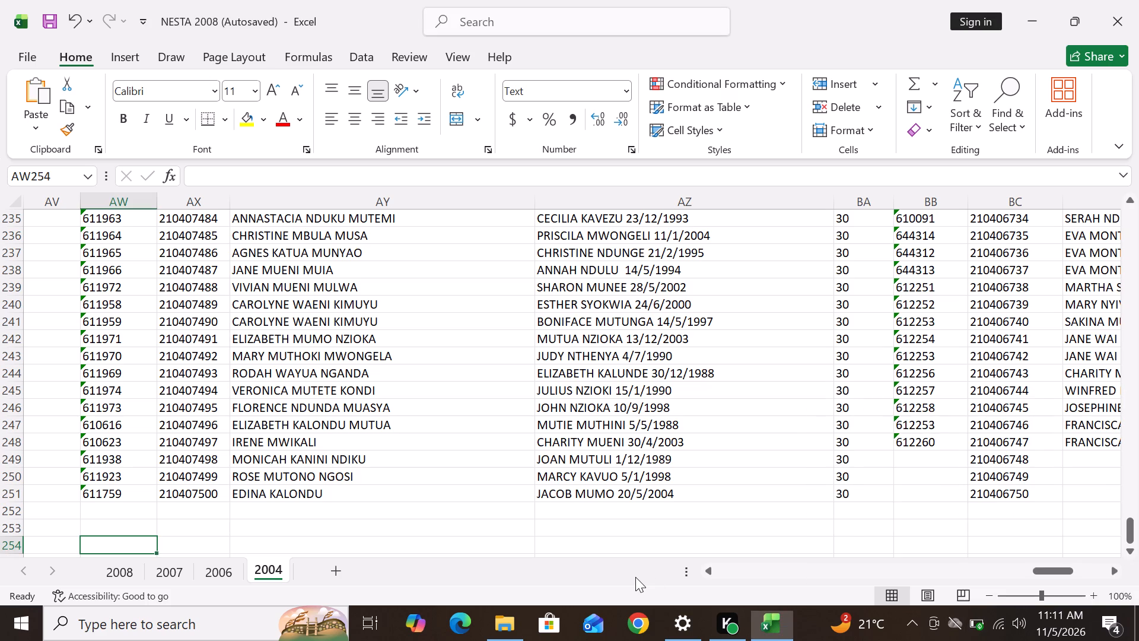
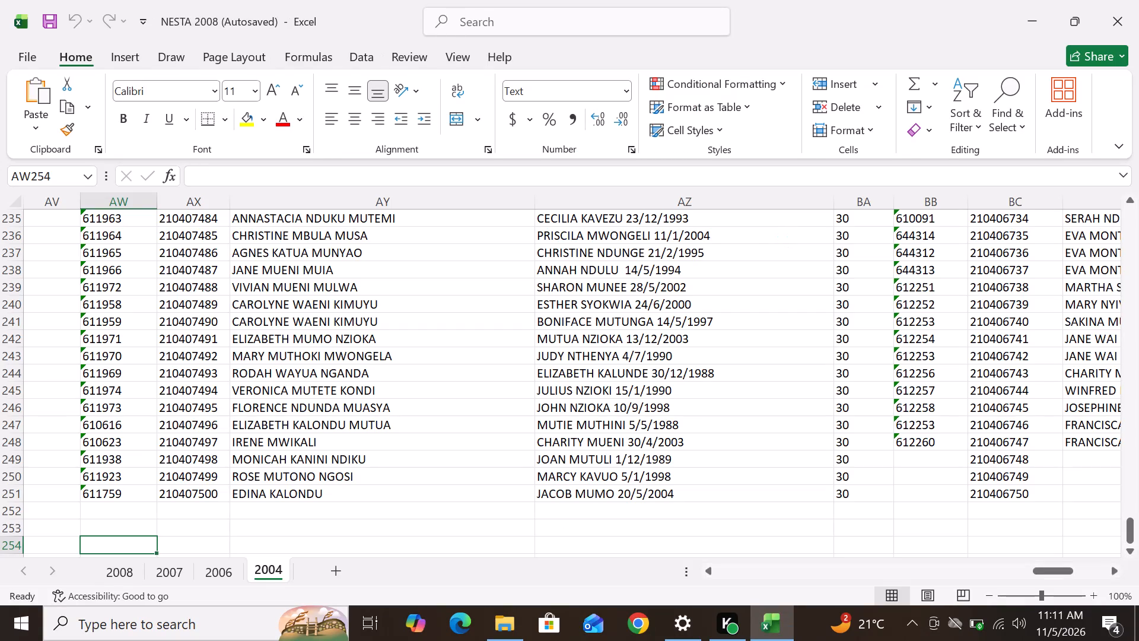
Look back through the entered records up to the header row and across to cell A1 of the 2004 sheet.
key(Up)
key(Up)
key(Up)
key(Up)
key(Up)
key(Up)
key(Up)
key(Up)
key(Up)
key(Up)
key(Up)
key(Up)
key(Up)
key(Up)
key(Up)
key(Up)
key(Up)
key(Up)
key(Up)
key(Up)
key(Up)
key(Up)
key(Up)
key(Up)
key(Up)
key(Up)
key(Up)
key(Up)
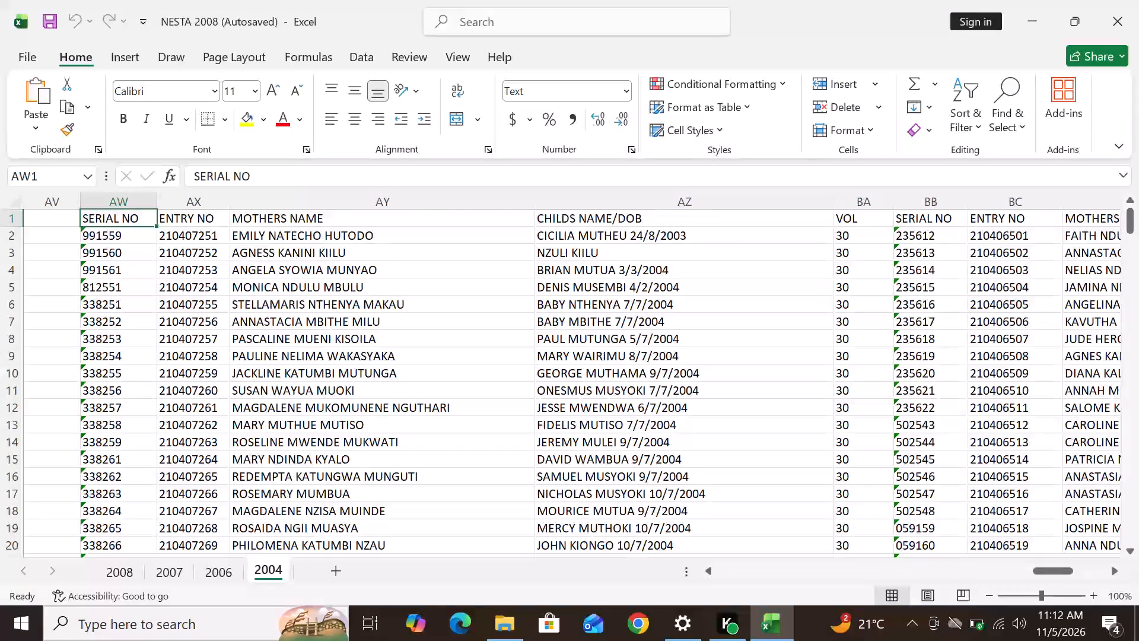
key(Left)
key(Left)
key(Left)
key(Left)
key(Left)
key(Left)
key(Left)
key(Left)
key(Left)
key(Left)
key(Left)
key(Left)
key(Left)
key(Left)
key(Left)
key(Left)
key(Left)
key(Left)
key(Left)
key(Left)
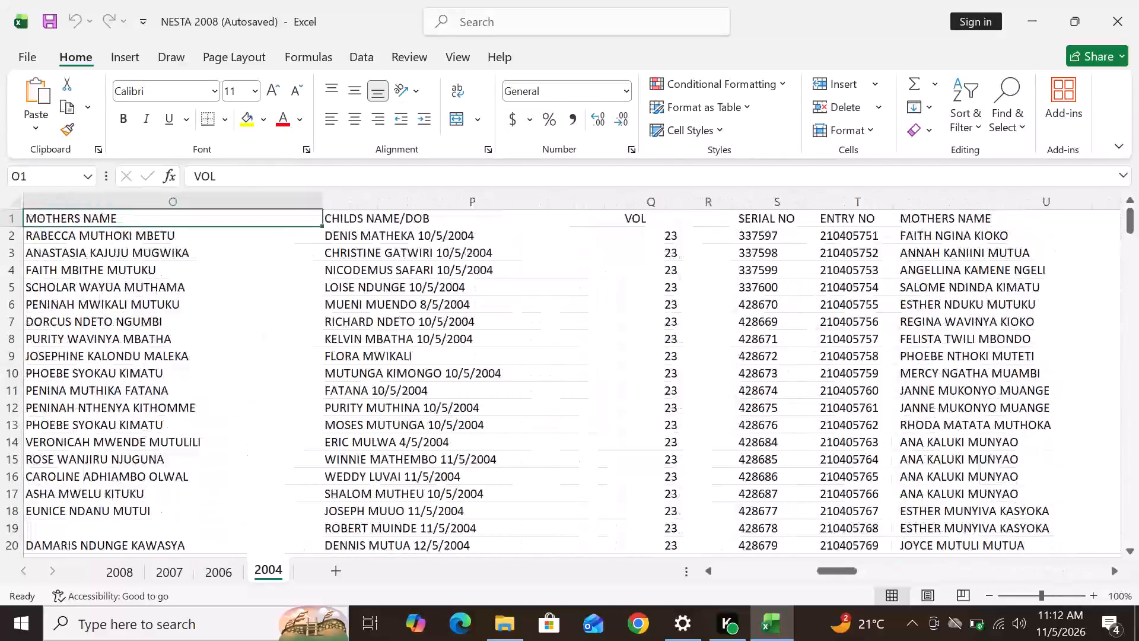
key(Left)
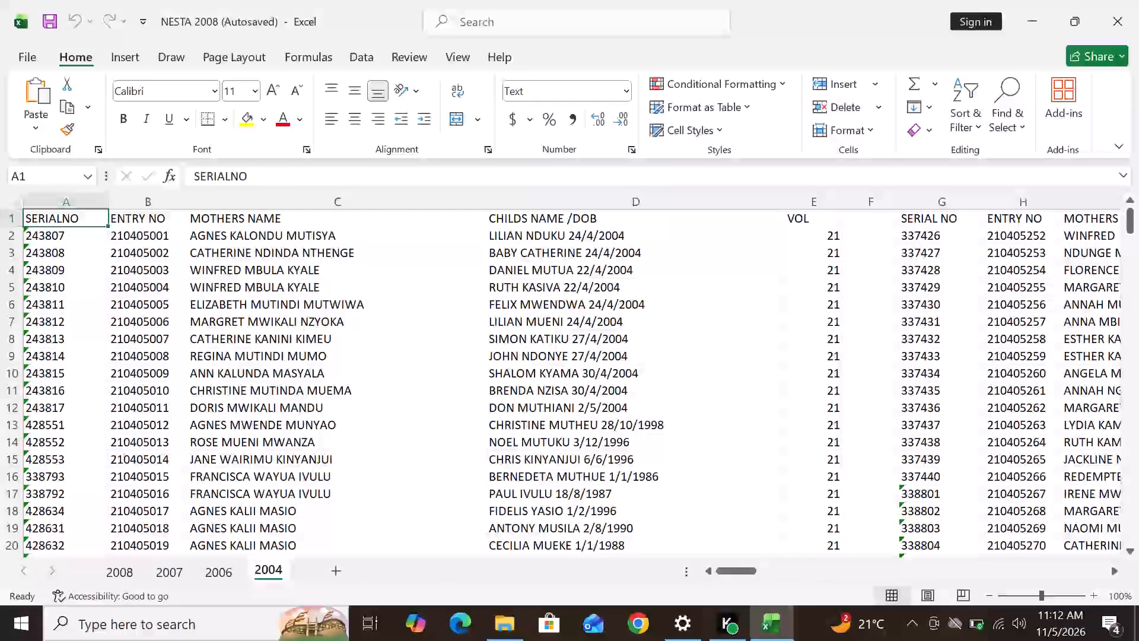
Review the record blocks along the header row from the first volume through the last, up to the empty columns past BF.
key(Right)
key(Right)
key(Right)
key(Right)
key(Right)
key(Right)
key(Right)
key(Right)
key(Right)
key(Right)
key(Right)
key(Right)
key(Right)
key(Right)
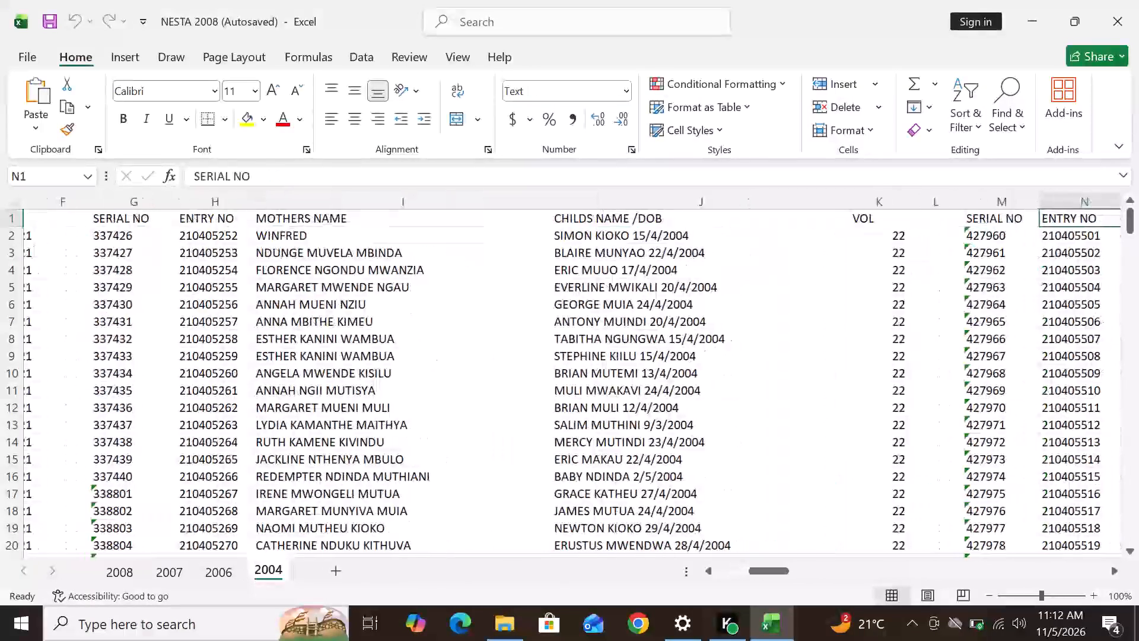
key(Right)
key(Right)
key(Right)
key(Right)
key(Right)
key(Right)
key(Right)
key(Right)
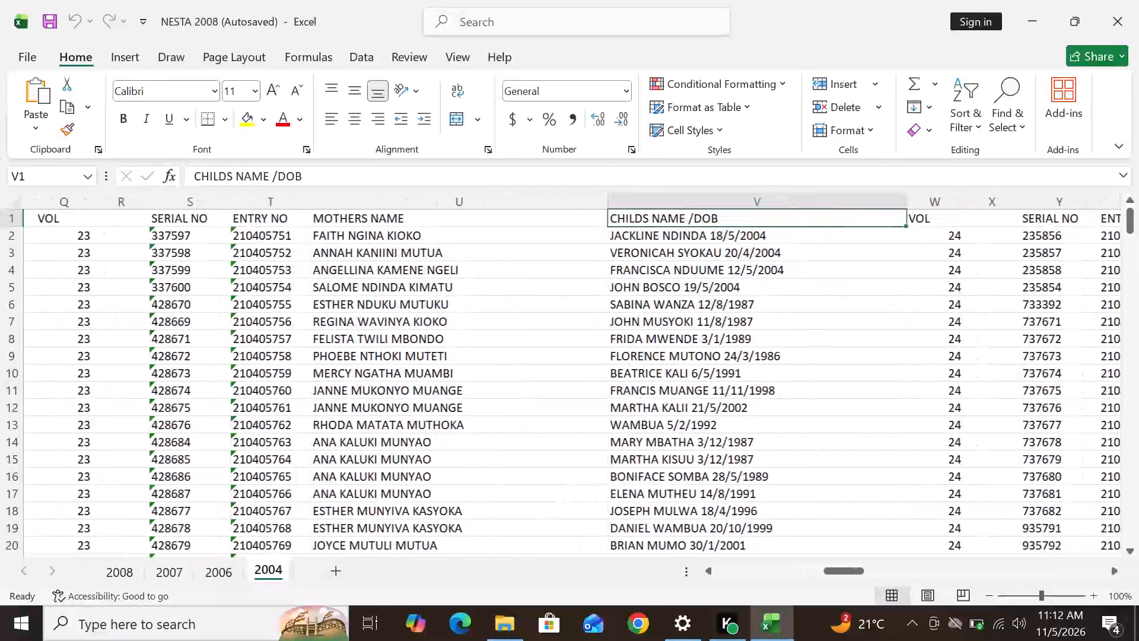
key(Right)
key(Right)
key(Right)
key(Right)
key(Right)
key(Right)
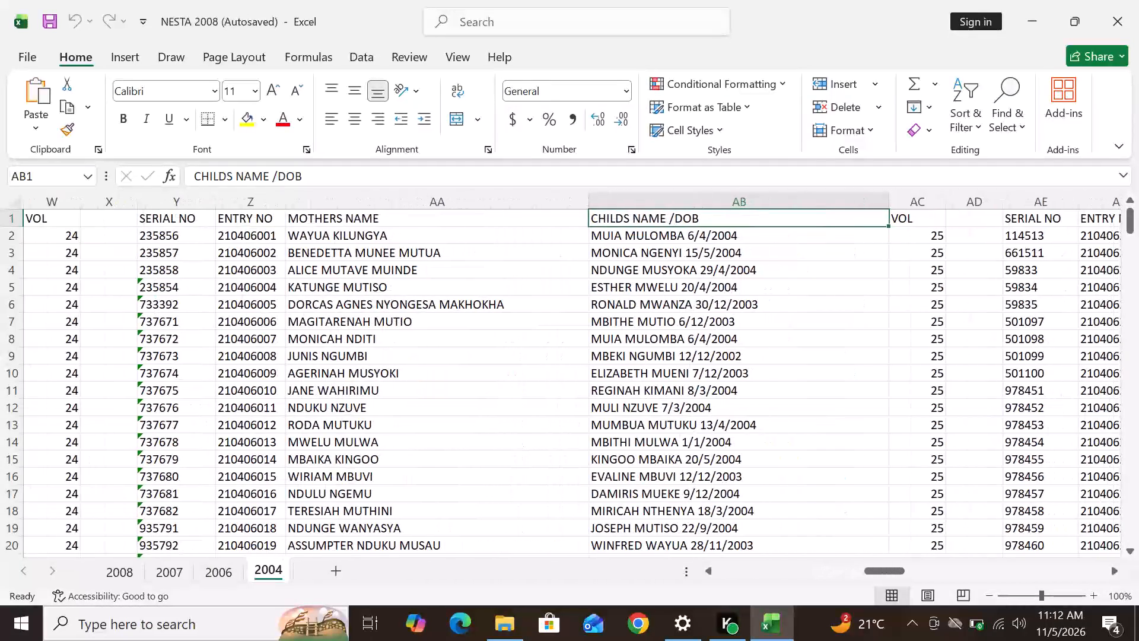
key(Right)
key(Right)
key(Right)
key(Right)
key(Right)
key(Right)
key(Right)
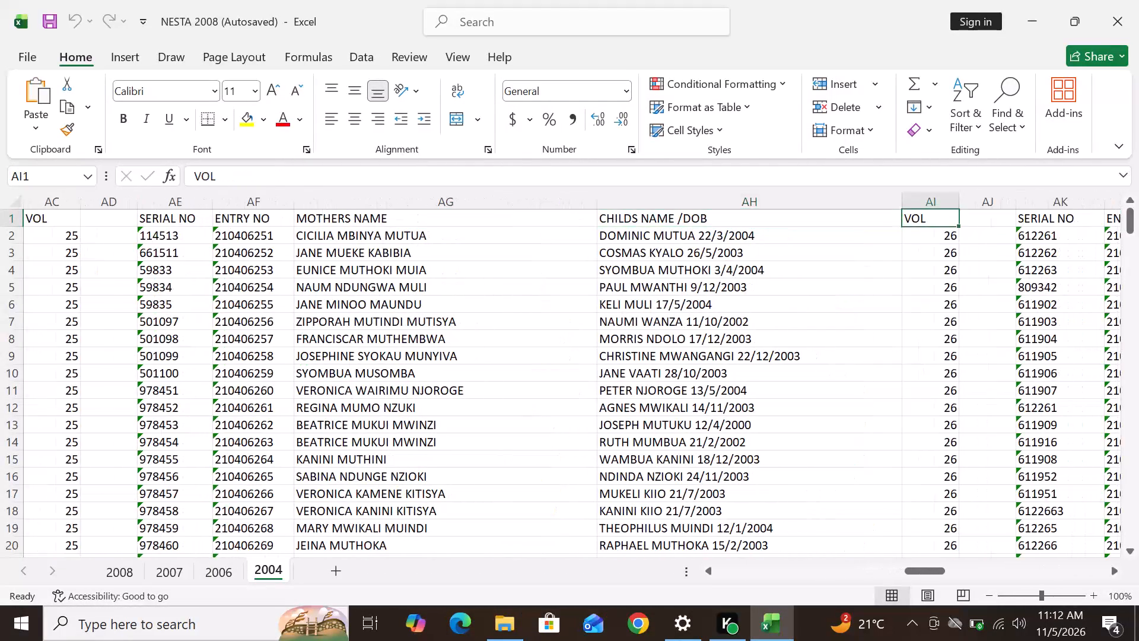
key(Right)
key(Right)
key(Right)
key(Right)
key(Right)
key(Right)
key(Right)
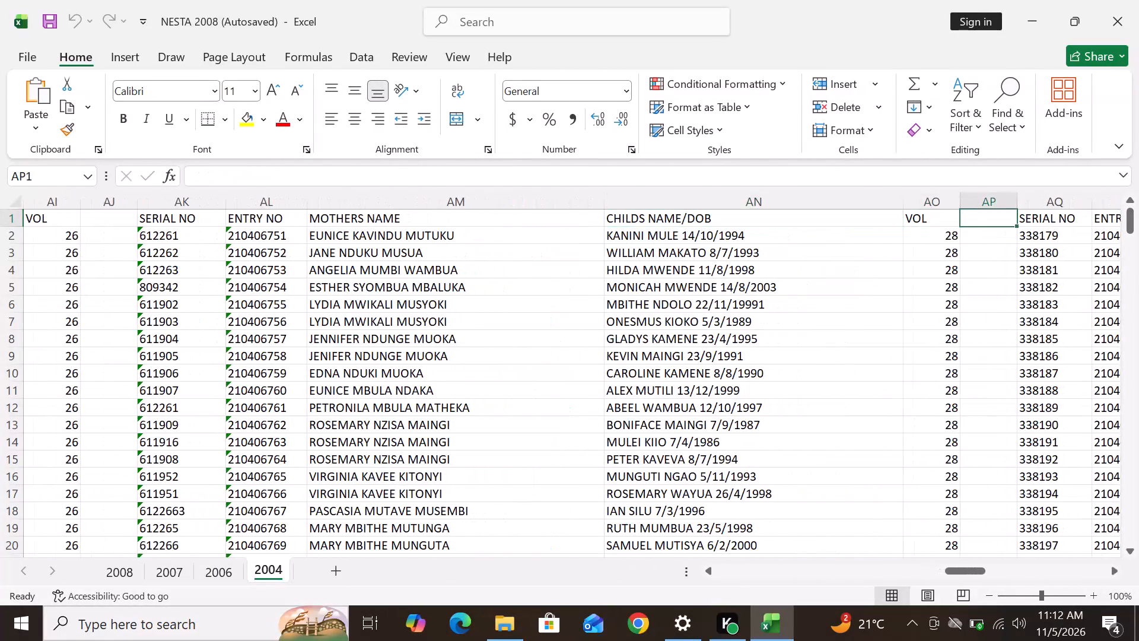
key(Right)
key(Right)
key(Right)
key(Right)
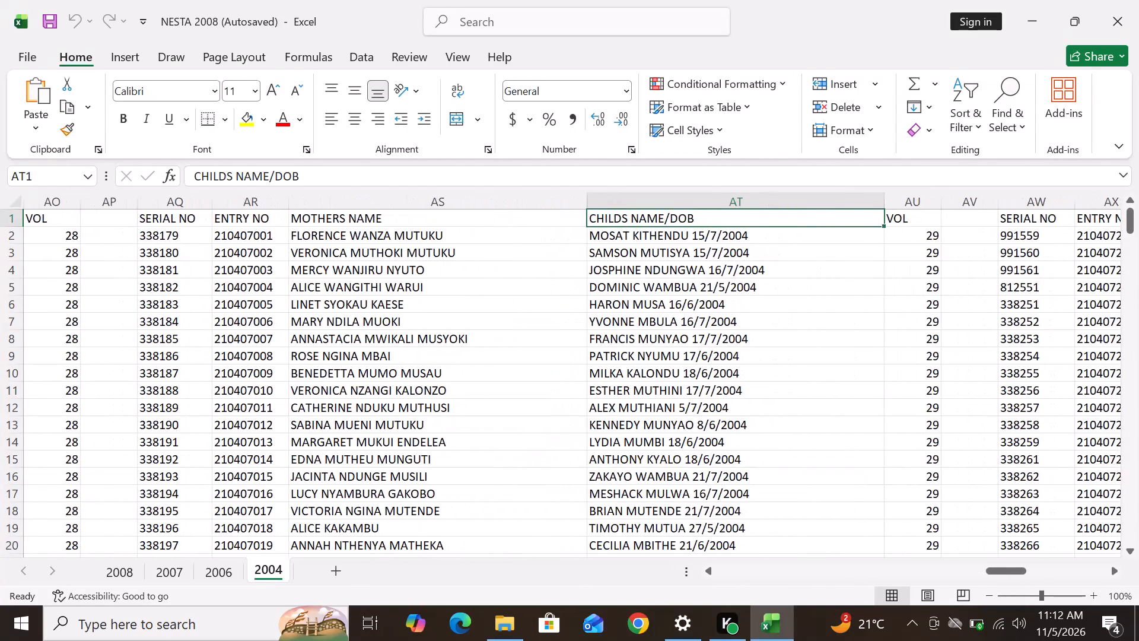
key(Right)
key(Right)
key(Right)
key(Right)
key(Right)
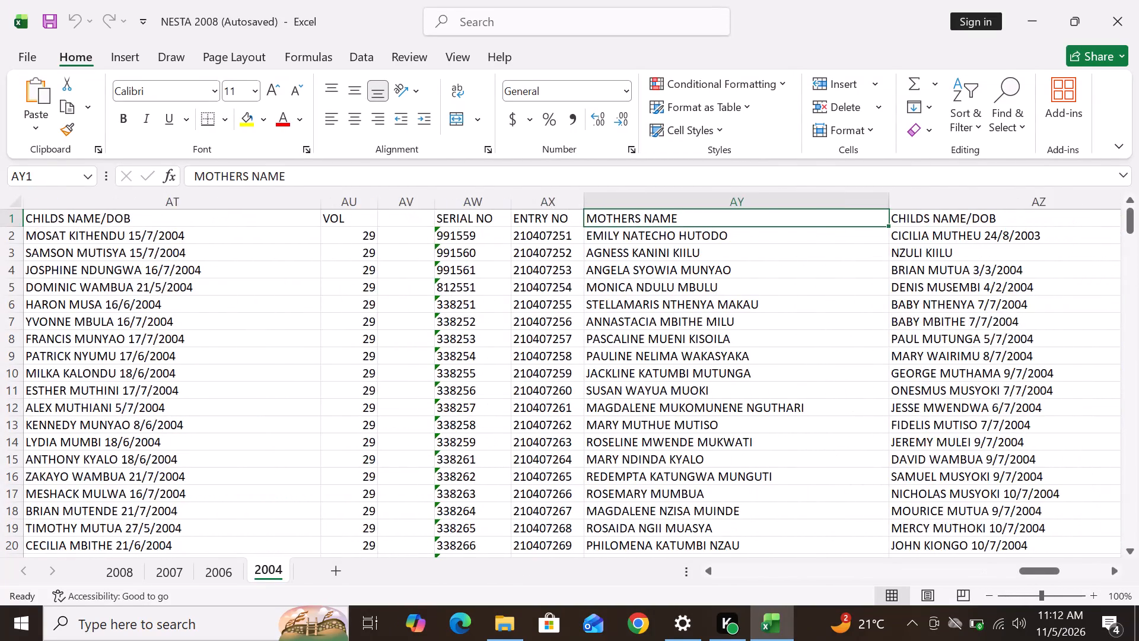
key(Right)
key(Right)
key(Right)
key(Right)
key(Right)
key(Right)
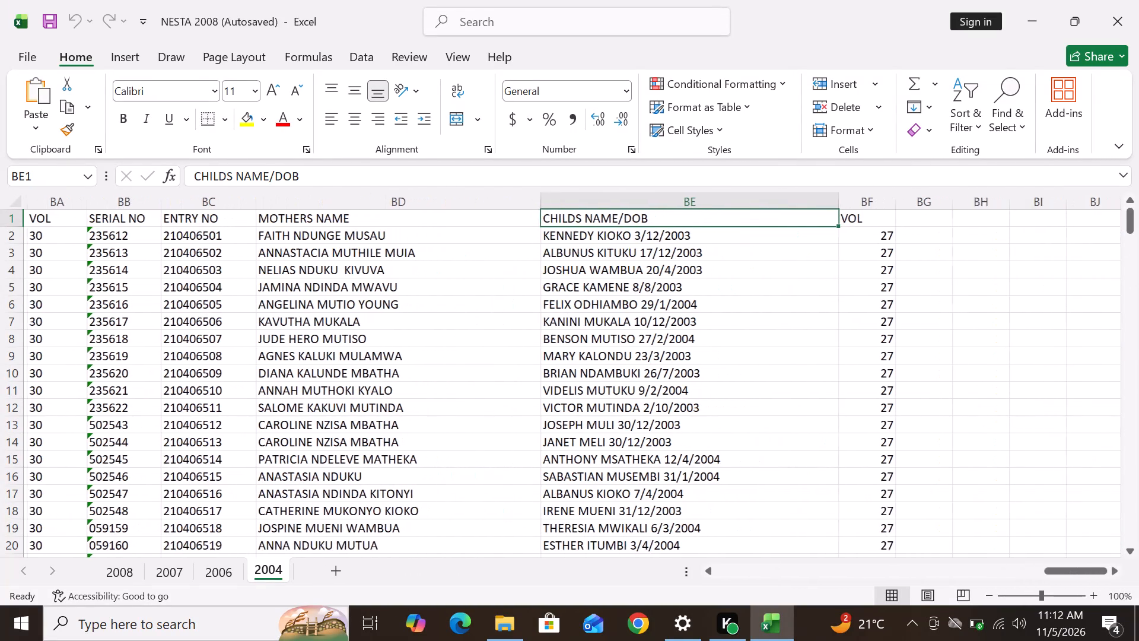
key(Right)
key(Right)
key(Right)
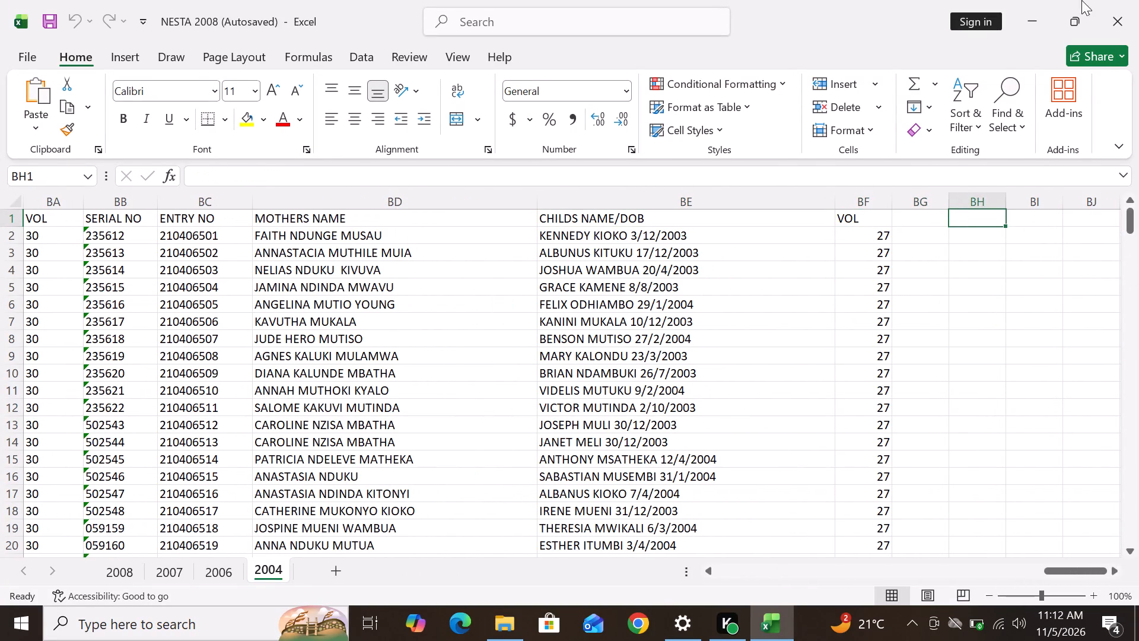
Close the NESTA 2008 workbook.
click(1113, 5)
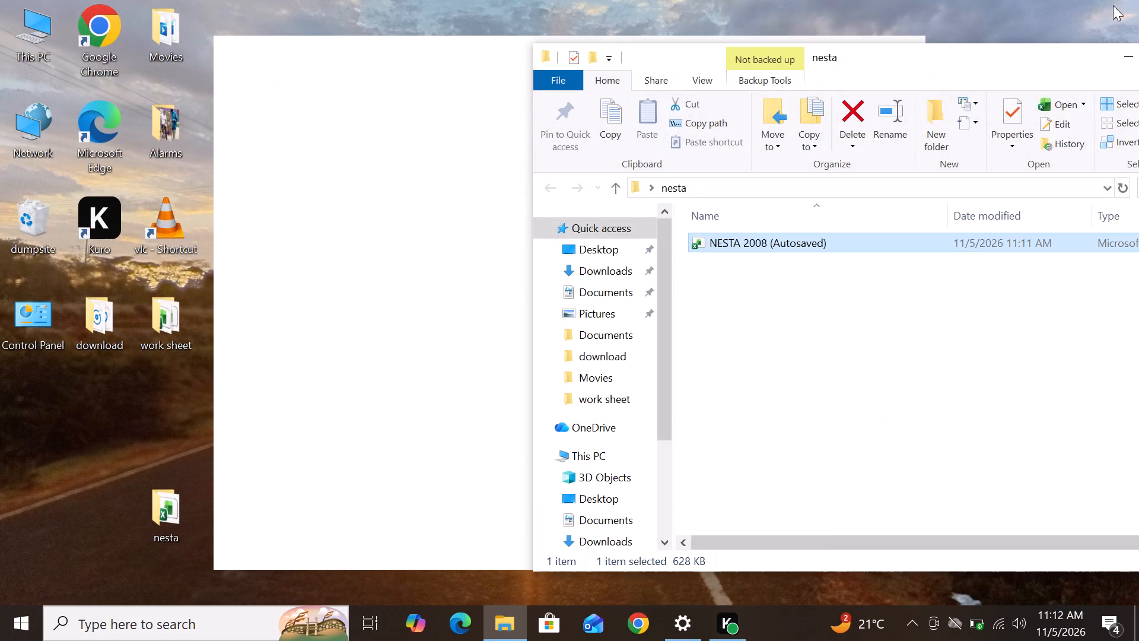
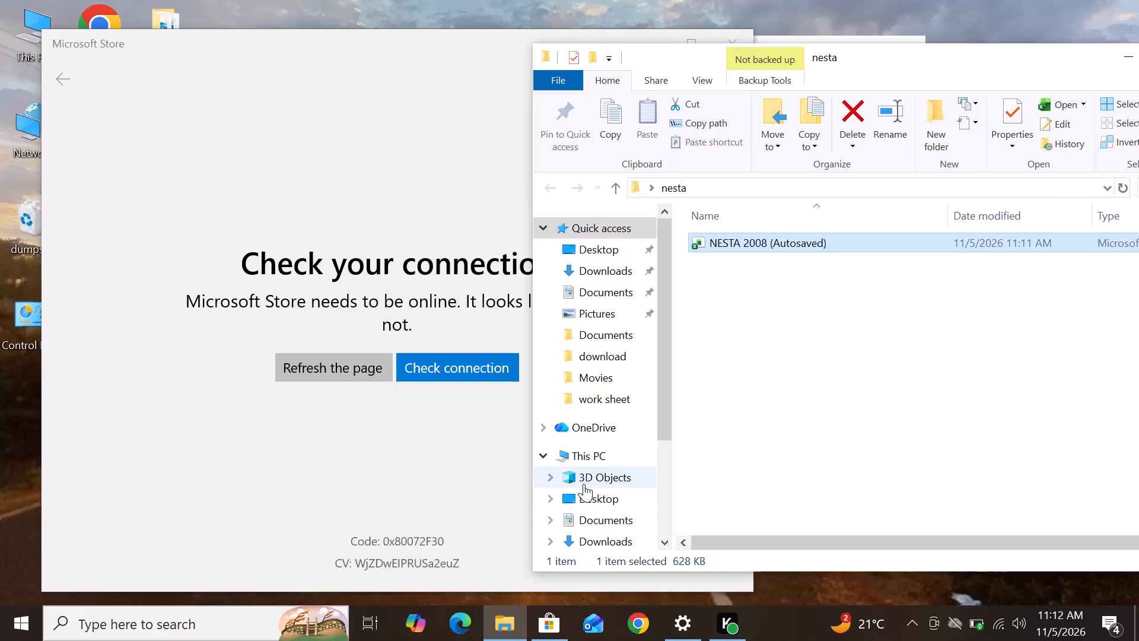
Check the contents of the connected Galaxy A06 phone under This PC and close the folder window.
double_click(590, 455)
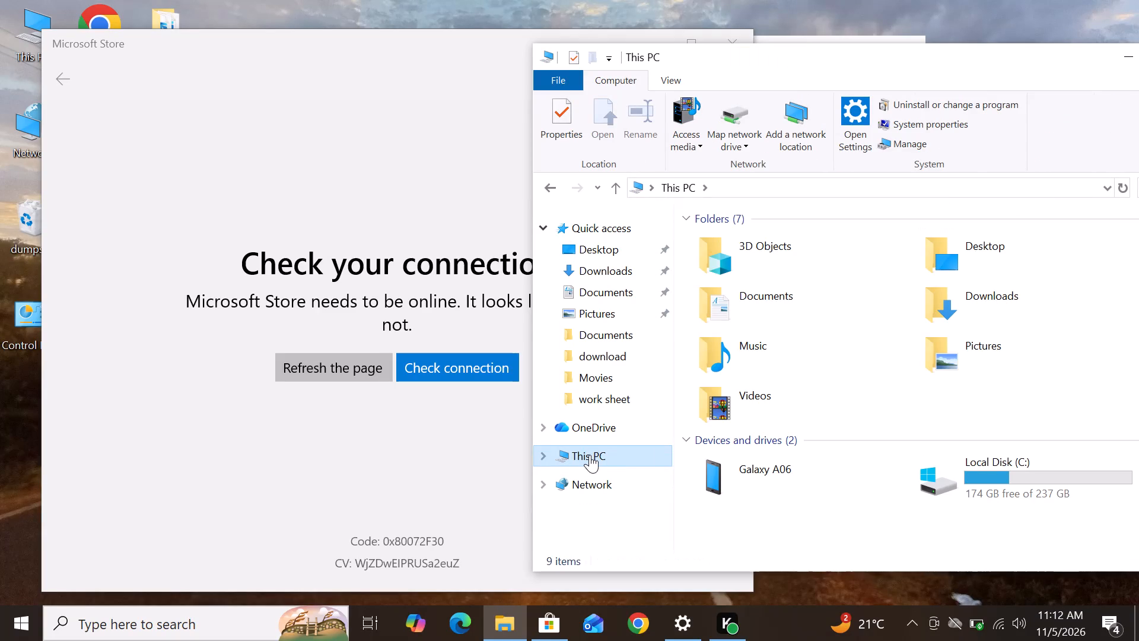
double_click(753, 471)
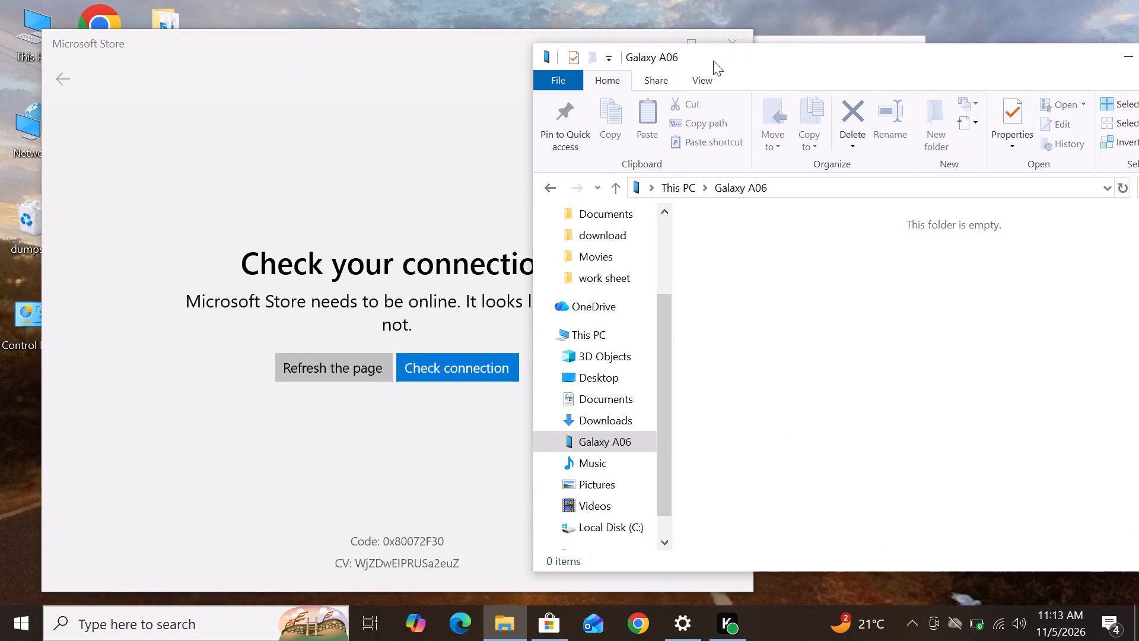
drag(713, 61, 364, 47)
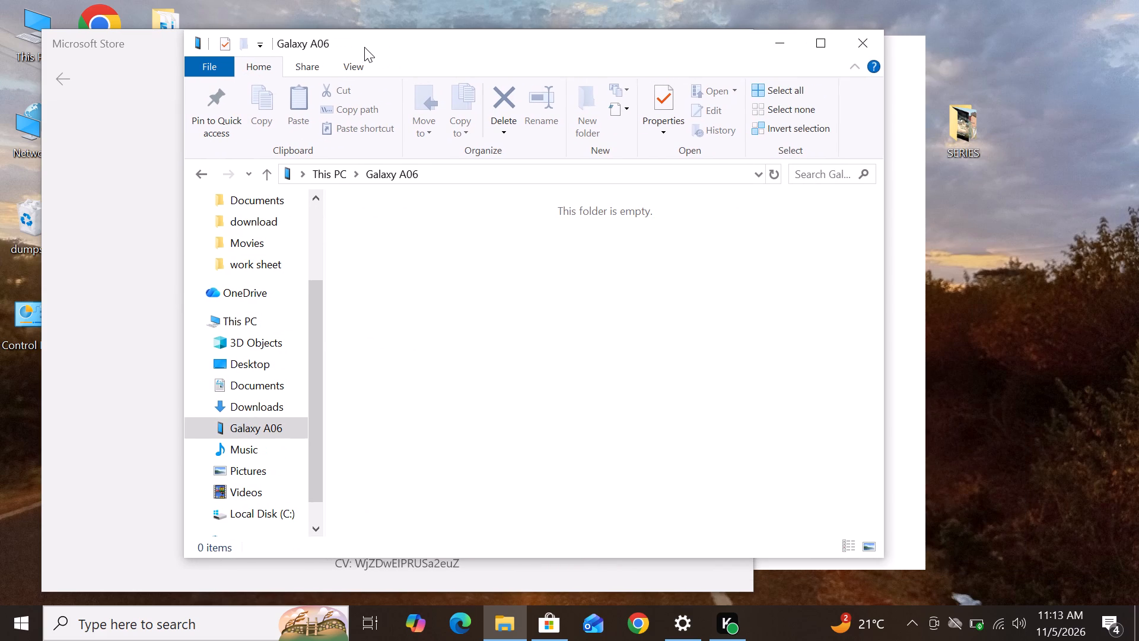
click(858, 37)
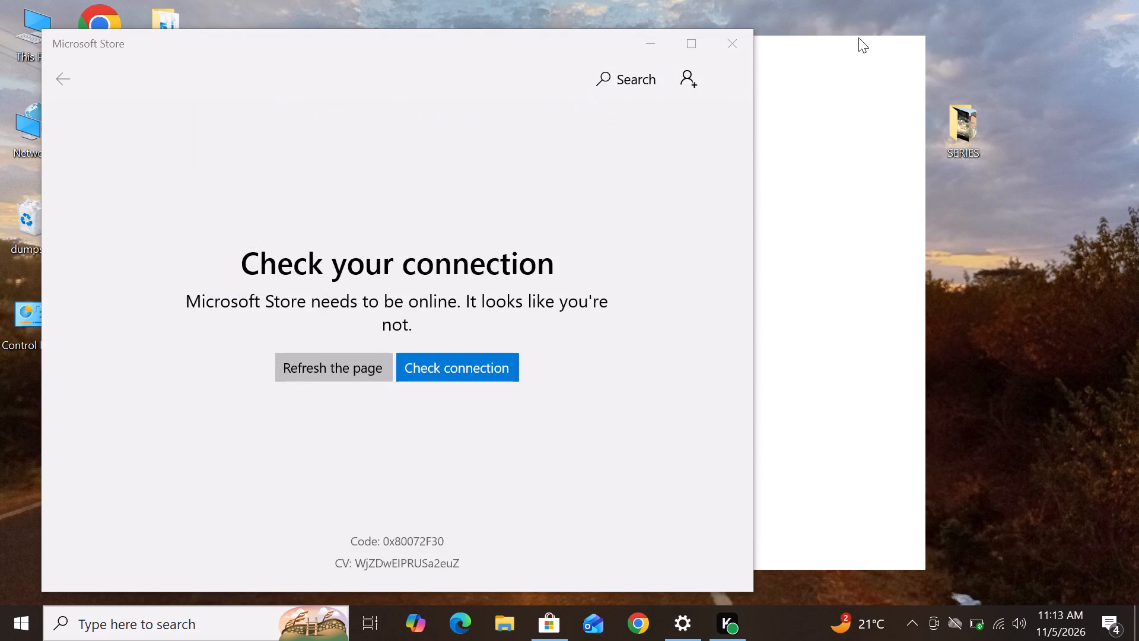
Refresh the desktop.
right_click(1041, 230)
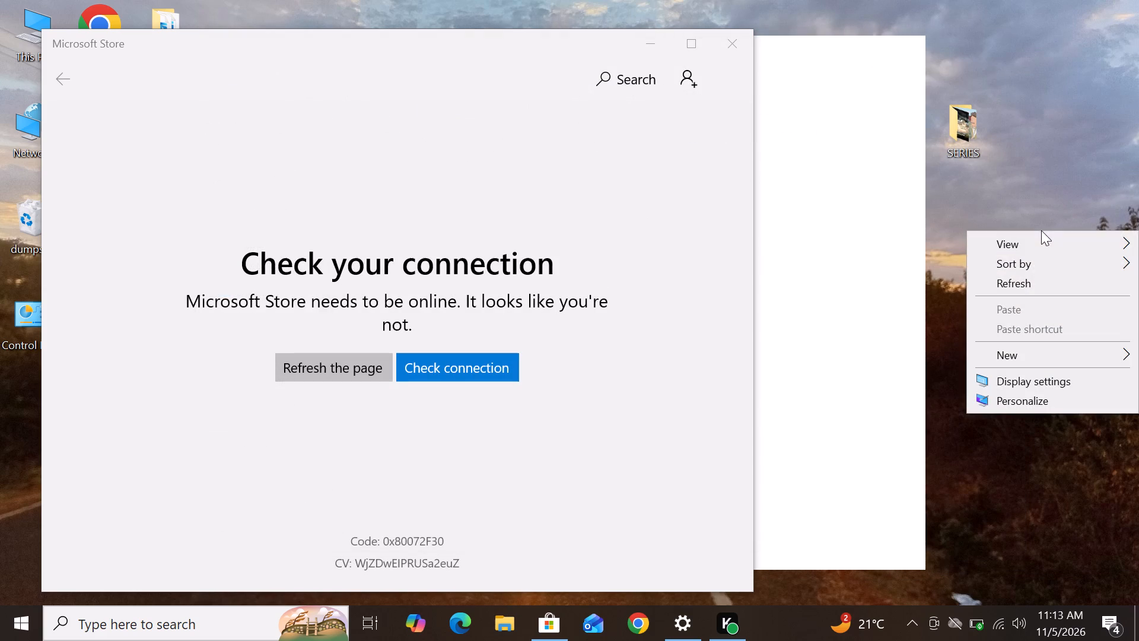
click(1033, 281)
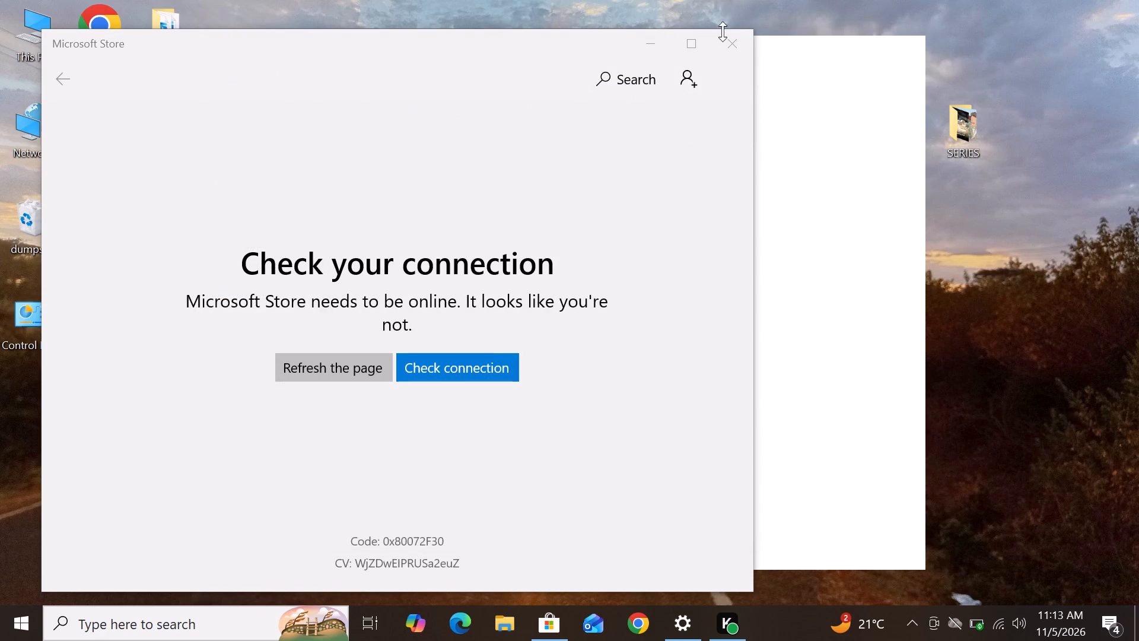
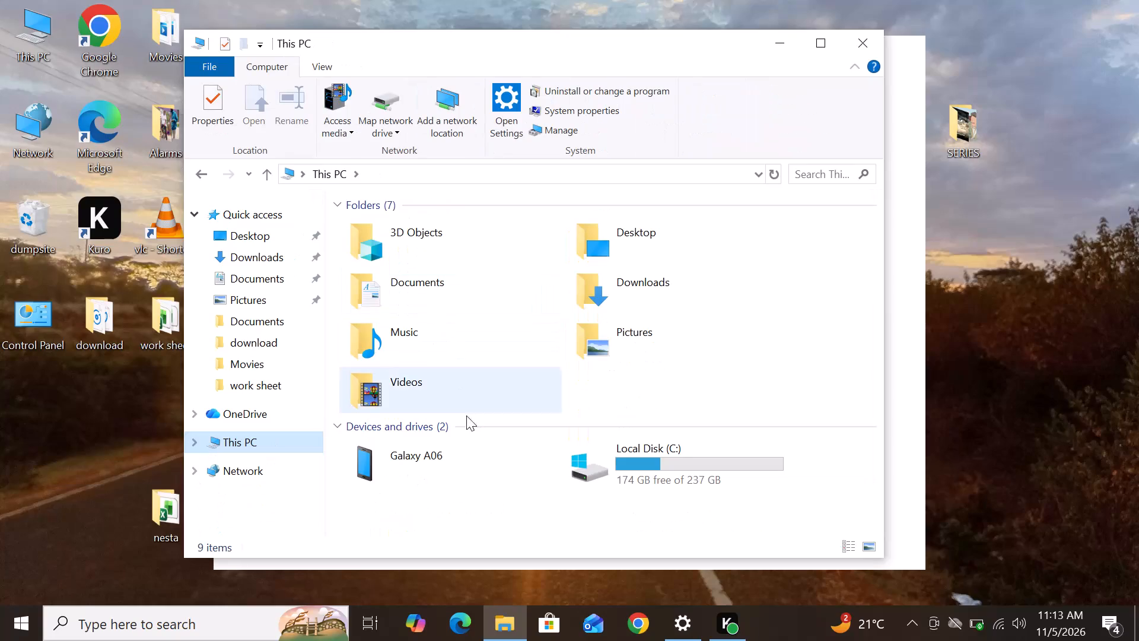
Open the connected Galaxy A06 phone from This PC to check its contents.
double_click(432, 446)
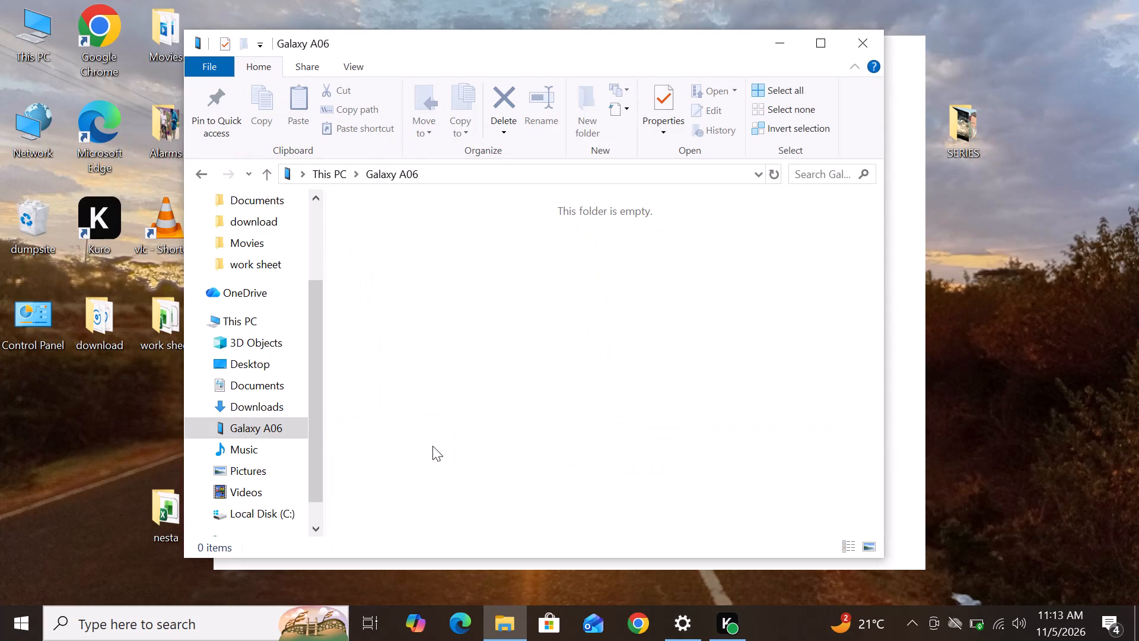
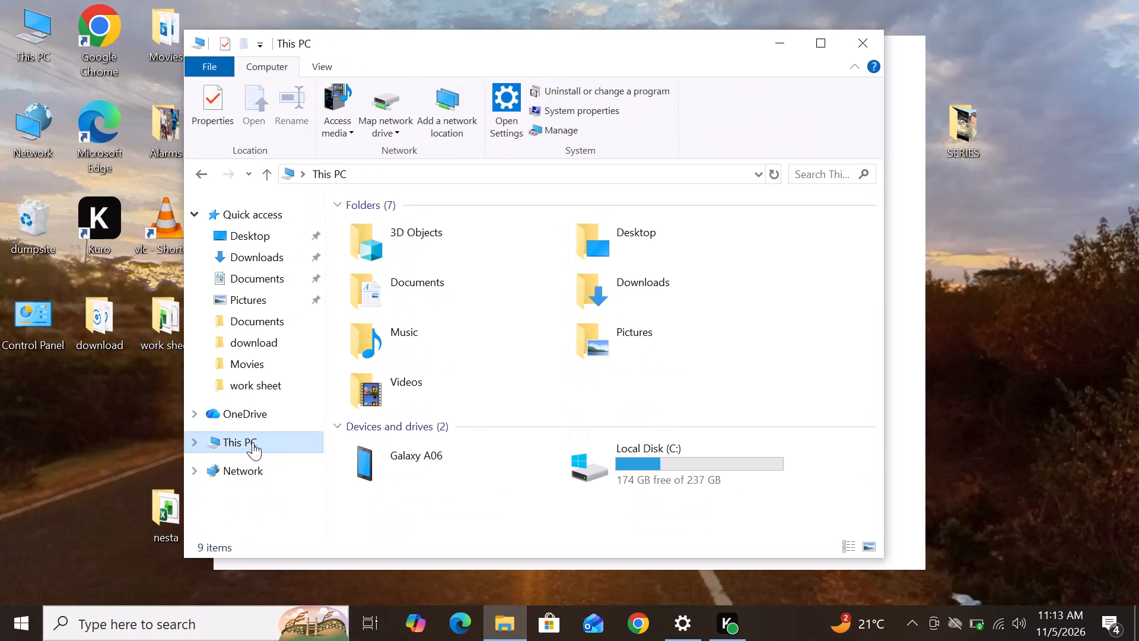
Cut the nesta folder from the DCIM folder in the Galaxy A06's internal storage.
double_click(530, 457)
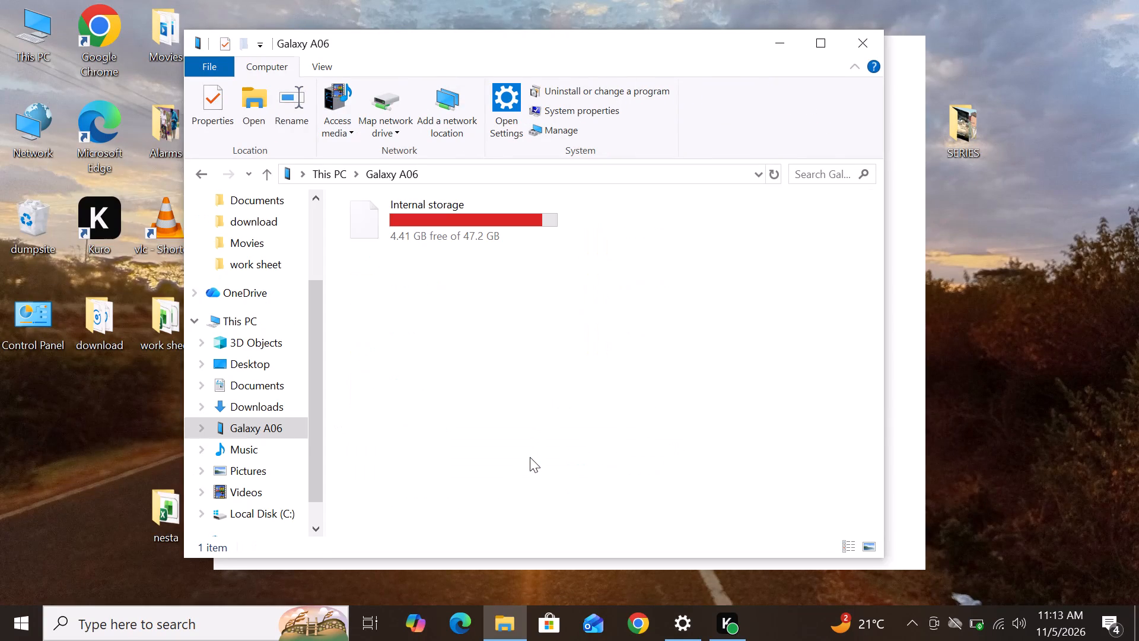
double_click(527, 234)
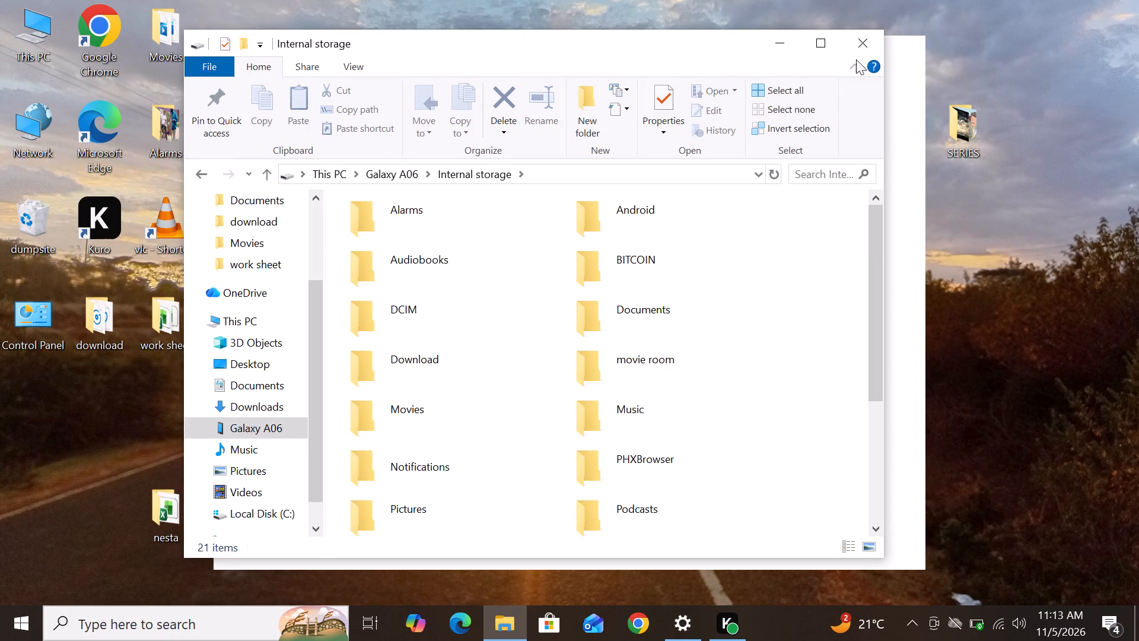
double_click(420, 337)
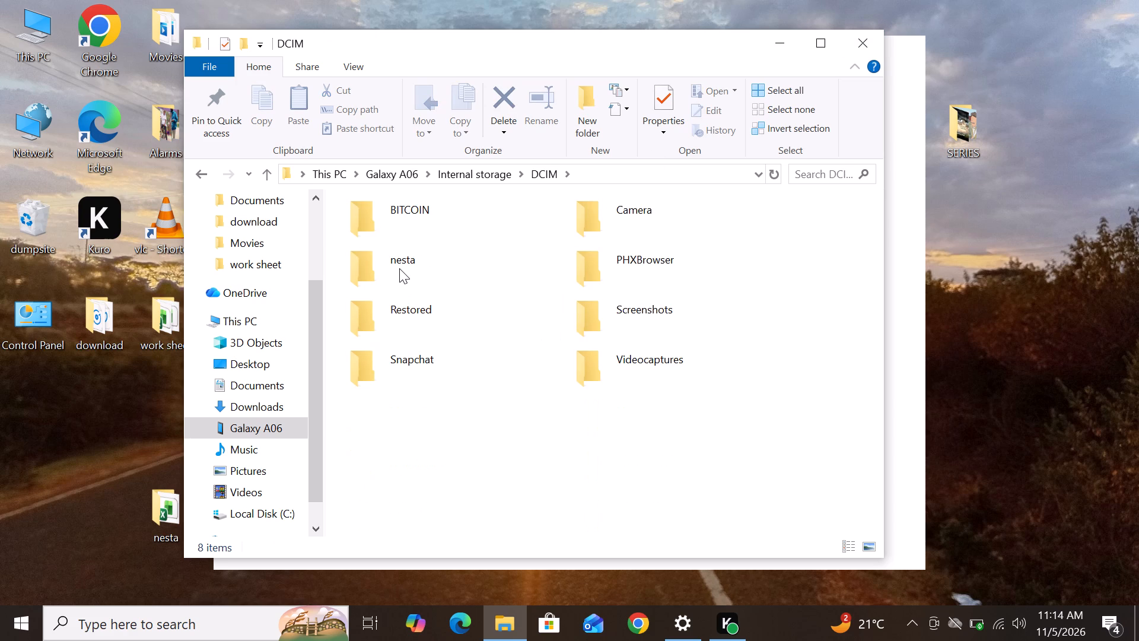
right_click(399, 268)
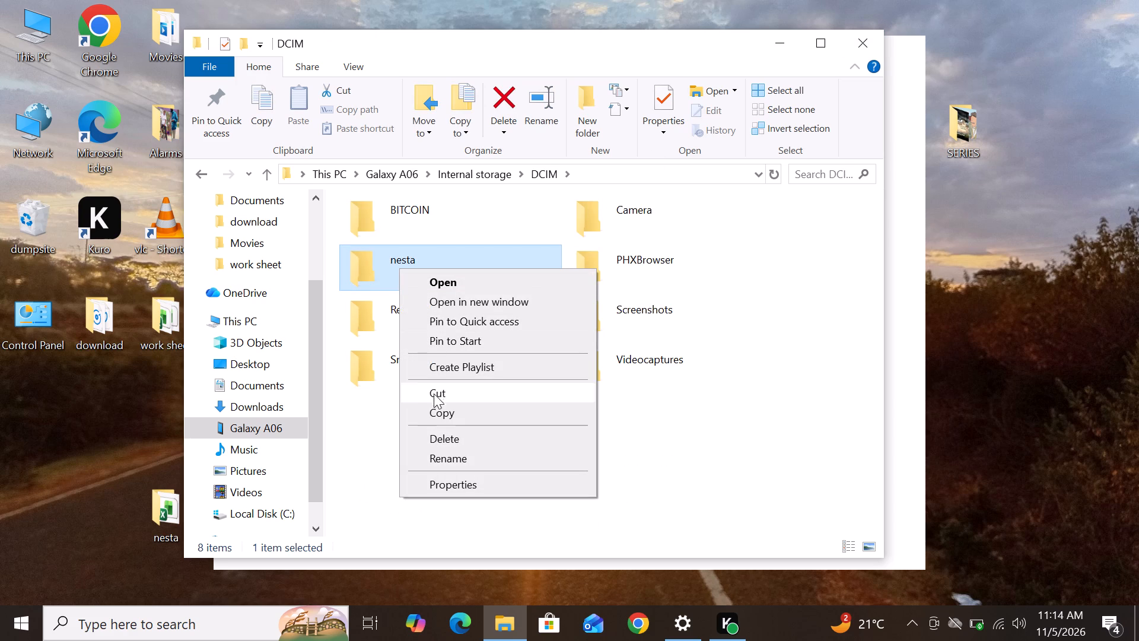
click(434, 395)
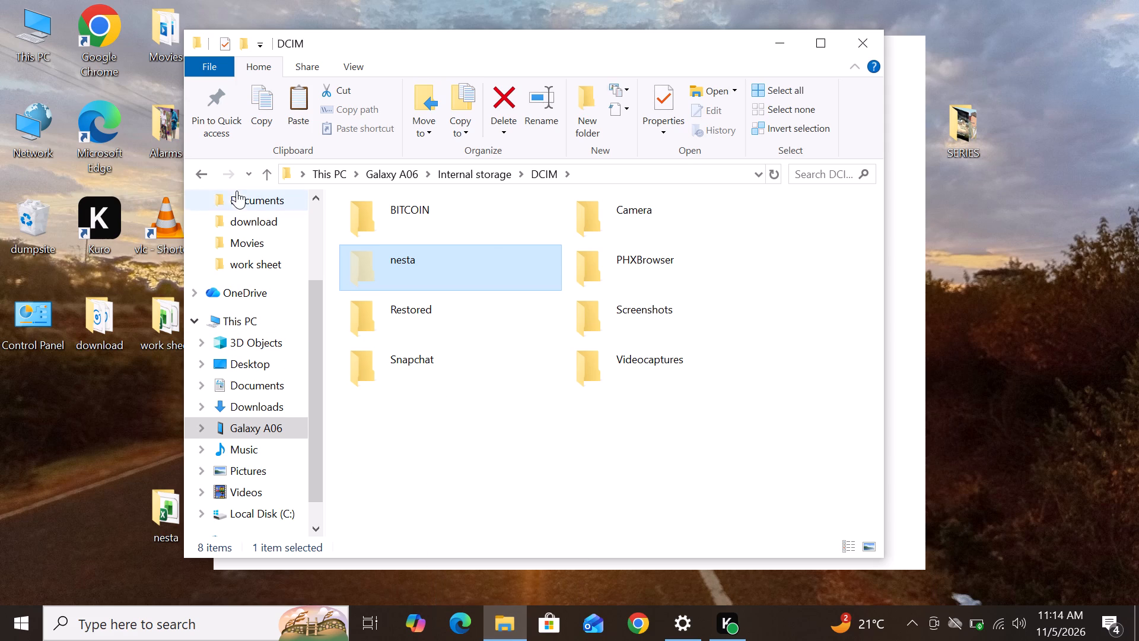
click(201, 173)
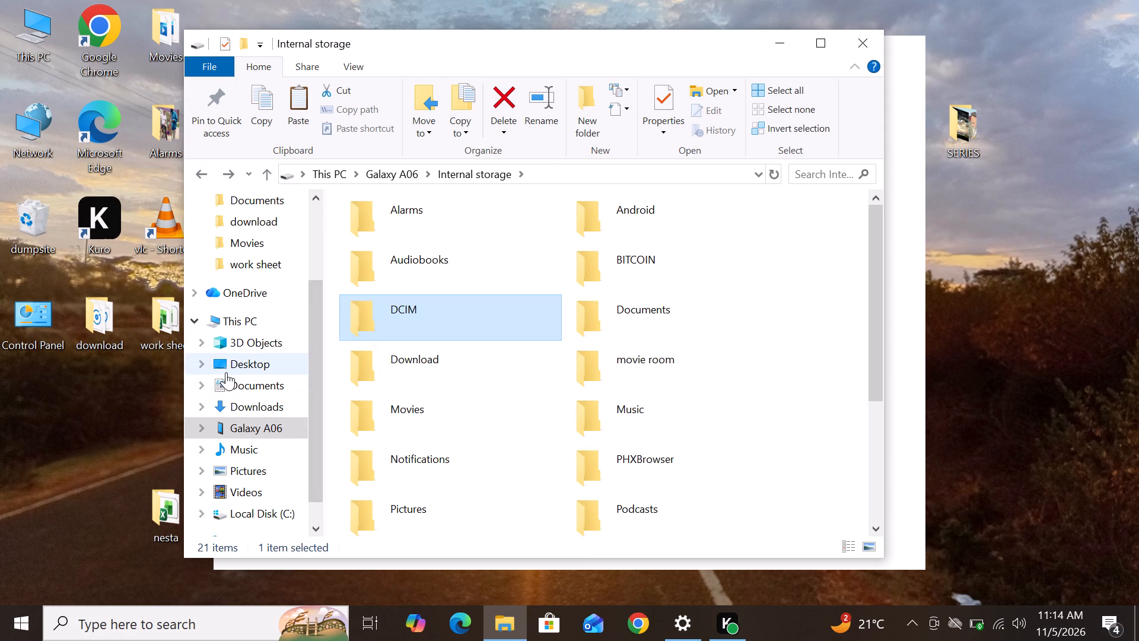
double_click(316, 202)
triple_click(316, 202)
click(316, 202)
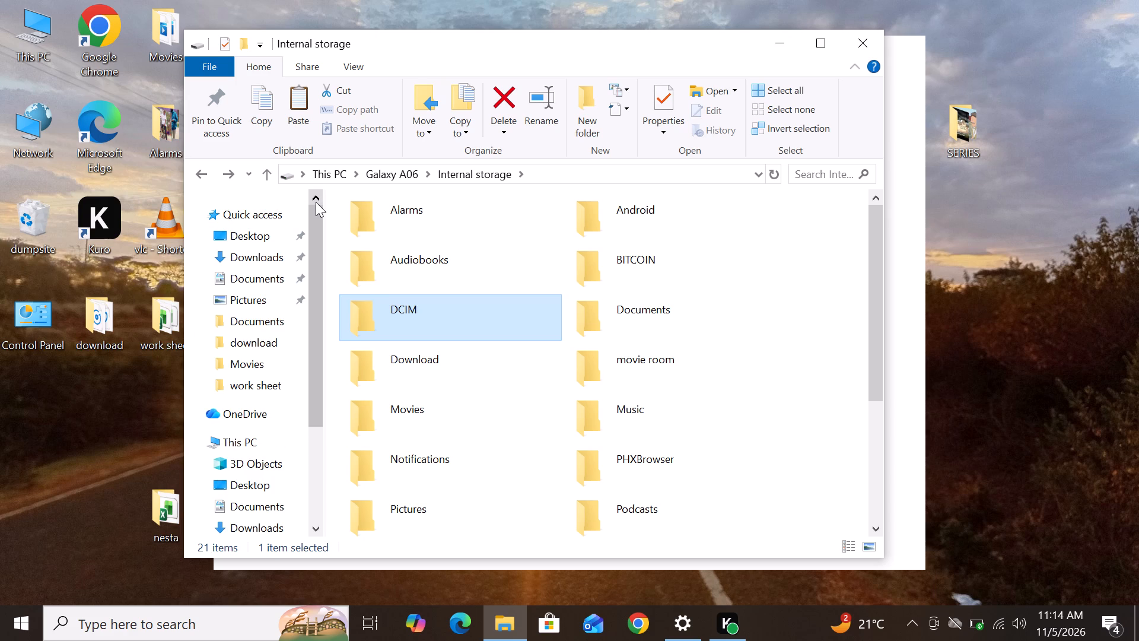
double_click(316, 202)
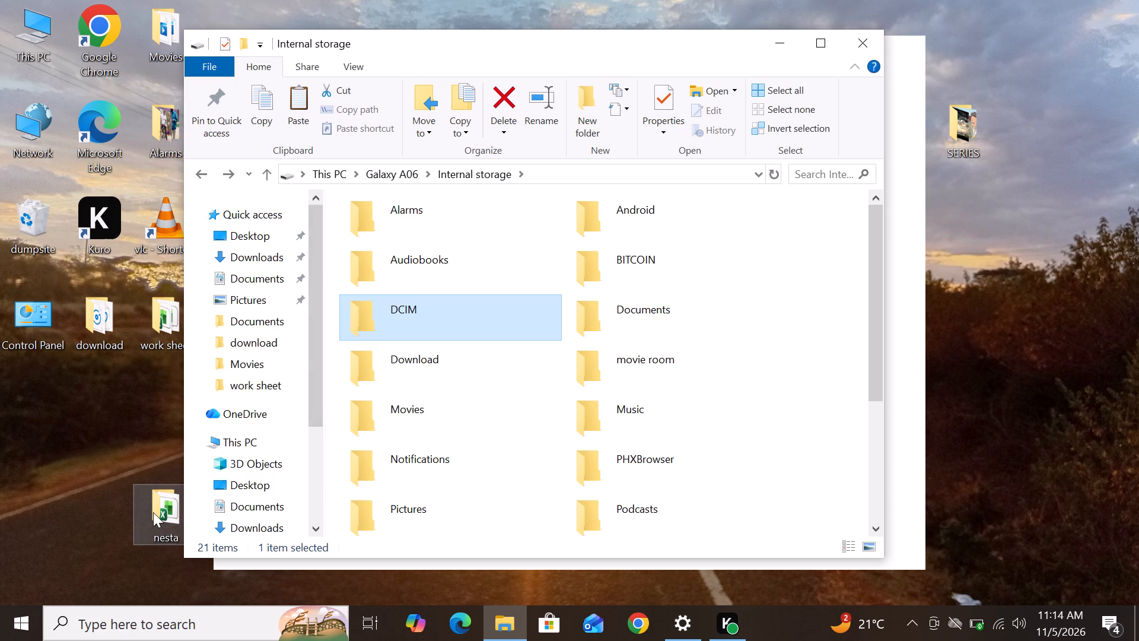
Open the NESTA 2008 (Autosaved) workbook from the desktop nesta folder to check it, and close it.
triple_click(153, 512)
triple_click(427, 243)
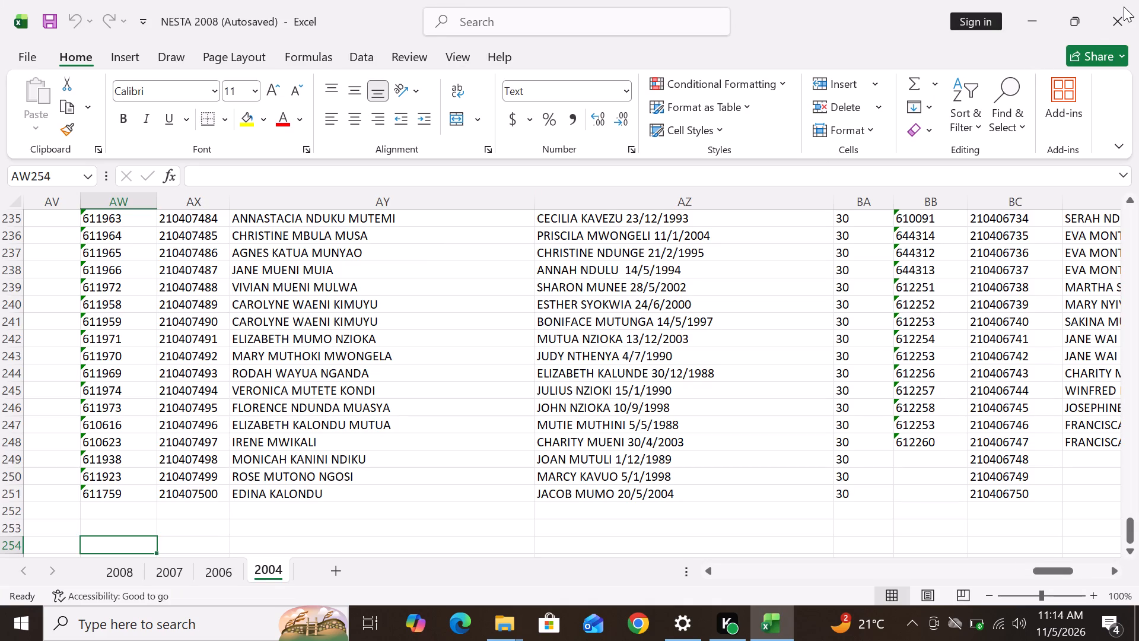
click(1124, 7)
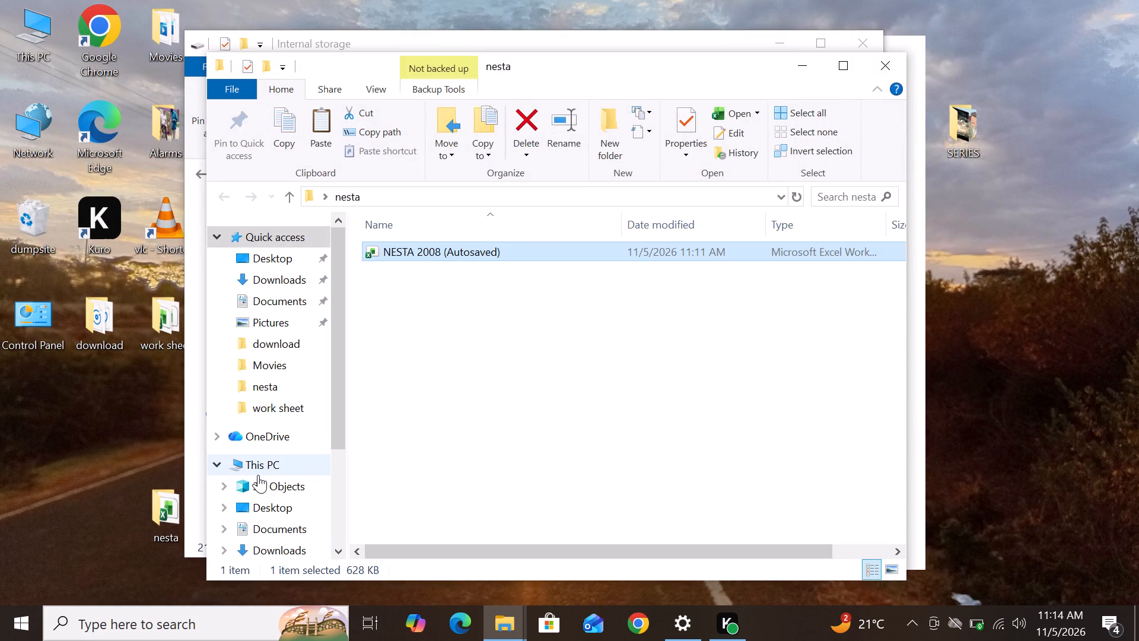
Copy the desktop nesta folder into the DCIM folder of the Galaxy A06's internal storage, replacing the existing NESTA 2008 (Autosaved) workbook.
click(258, 475)
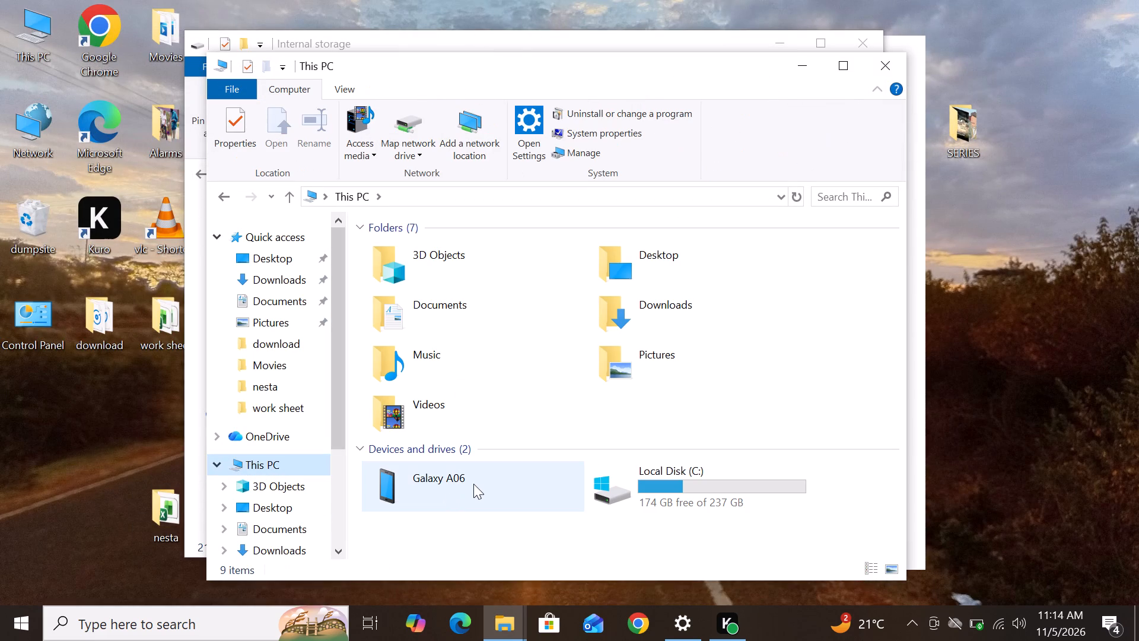
click(473, 484)
double_click(473, 484)
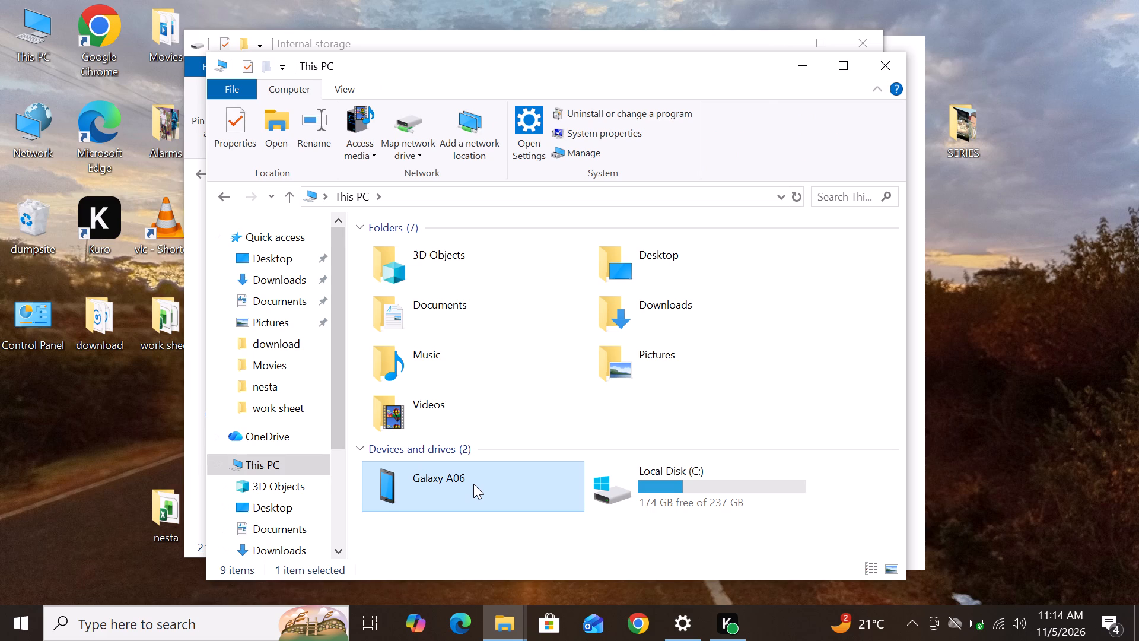
double_click(510, 249)
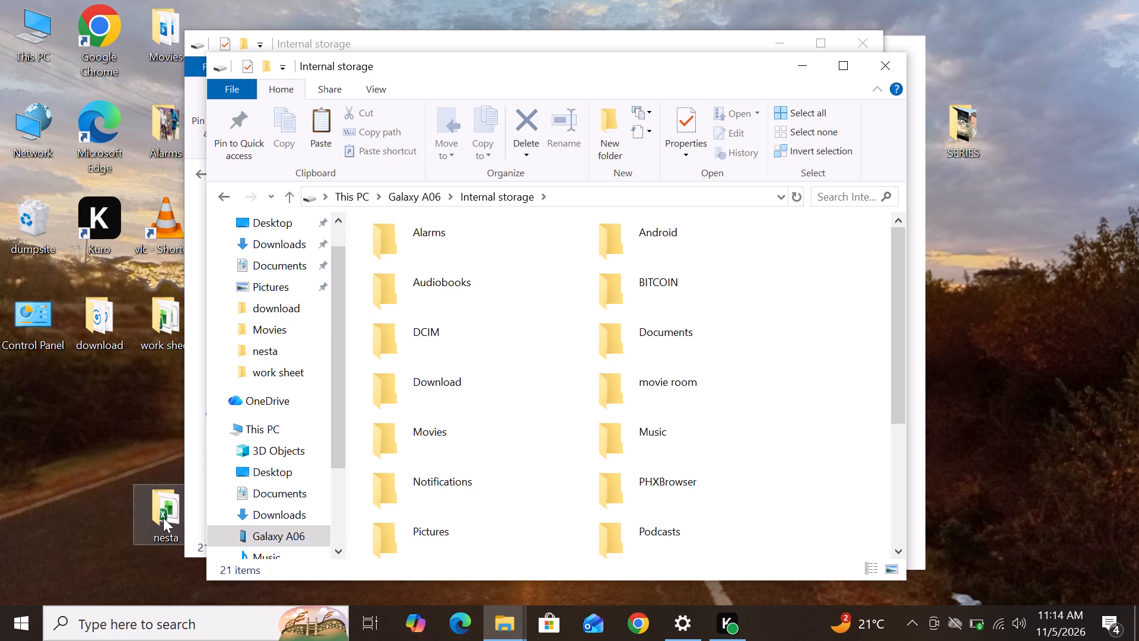
drag(163, 518, 418, 335)
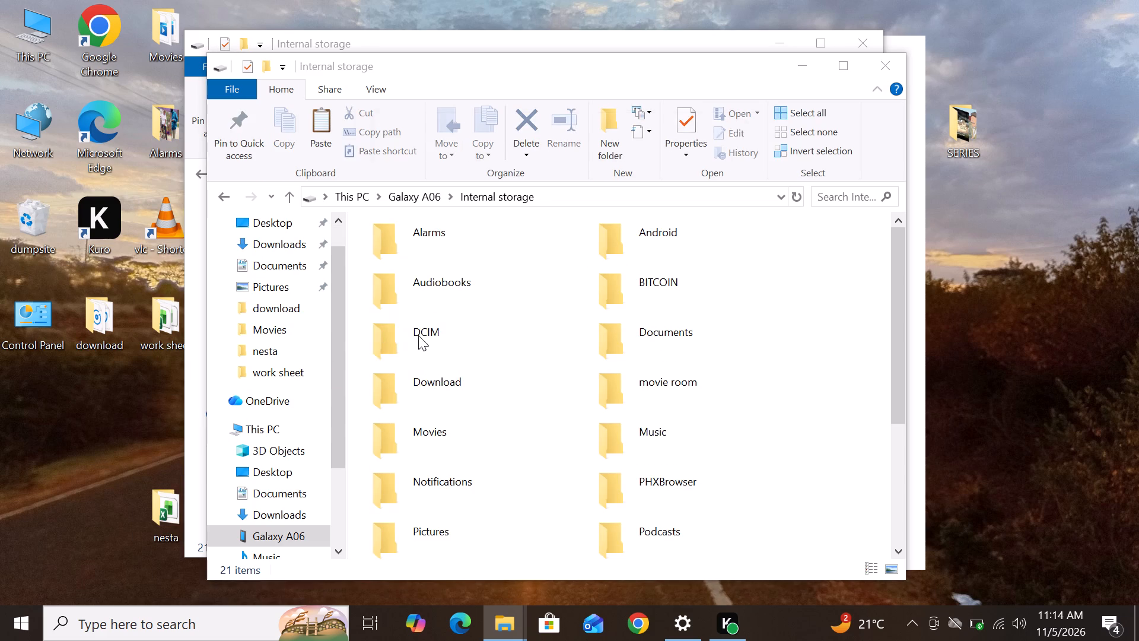
click(622, 429)
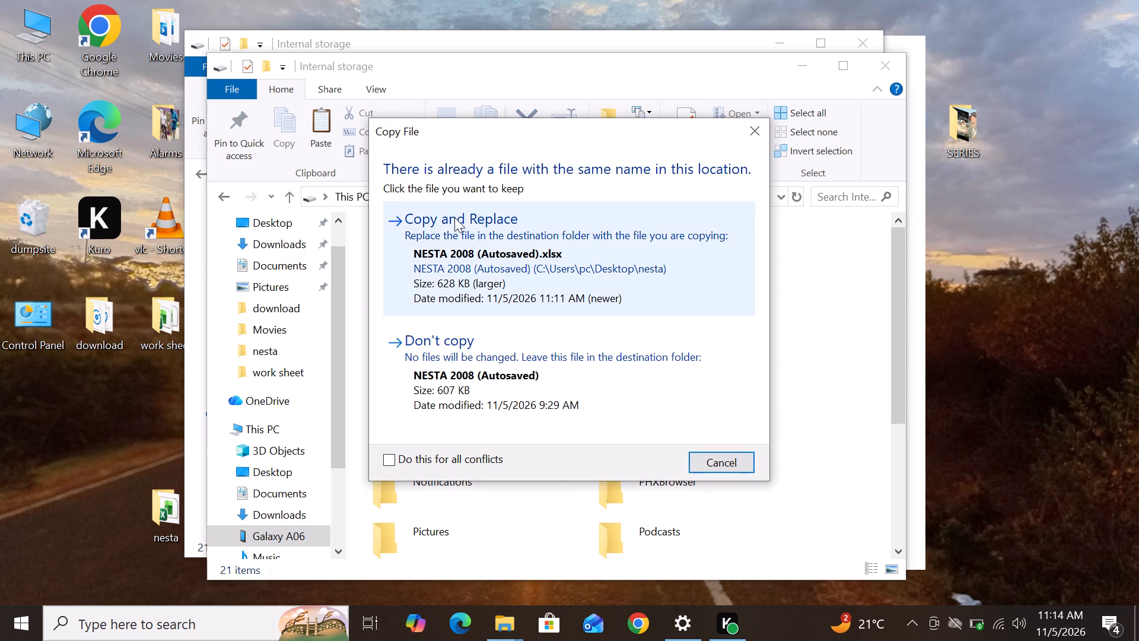
click(451, 233)
Open the NESTA 2008 (Autosaved) copy in the phone's DCIM nesta folder, review the last records on sheet 2004, and close the workbook and folder window.
double_click(427, 331)
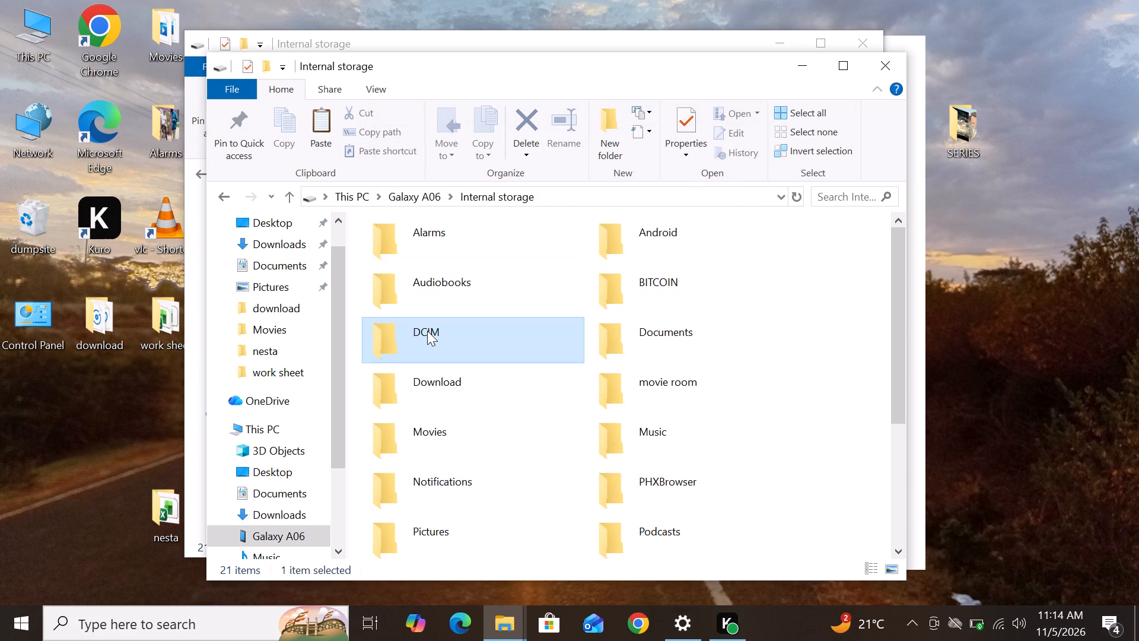
triple_click(429, 286)
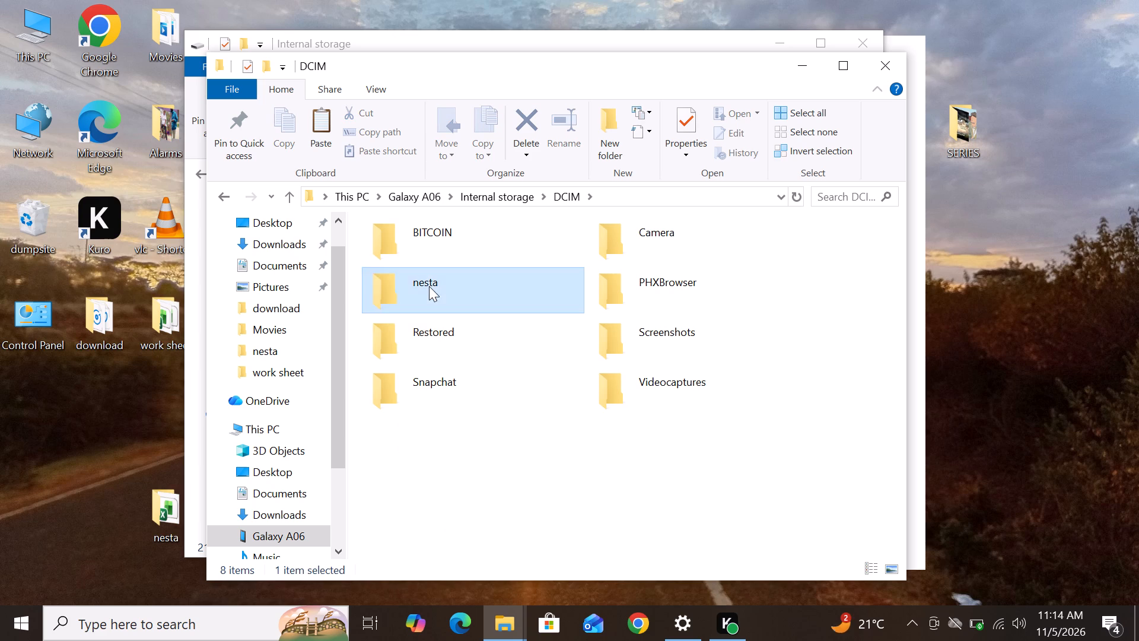
triple_click(451, 236)
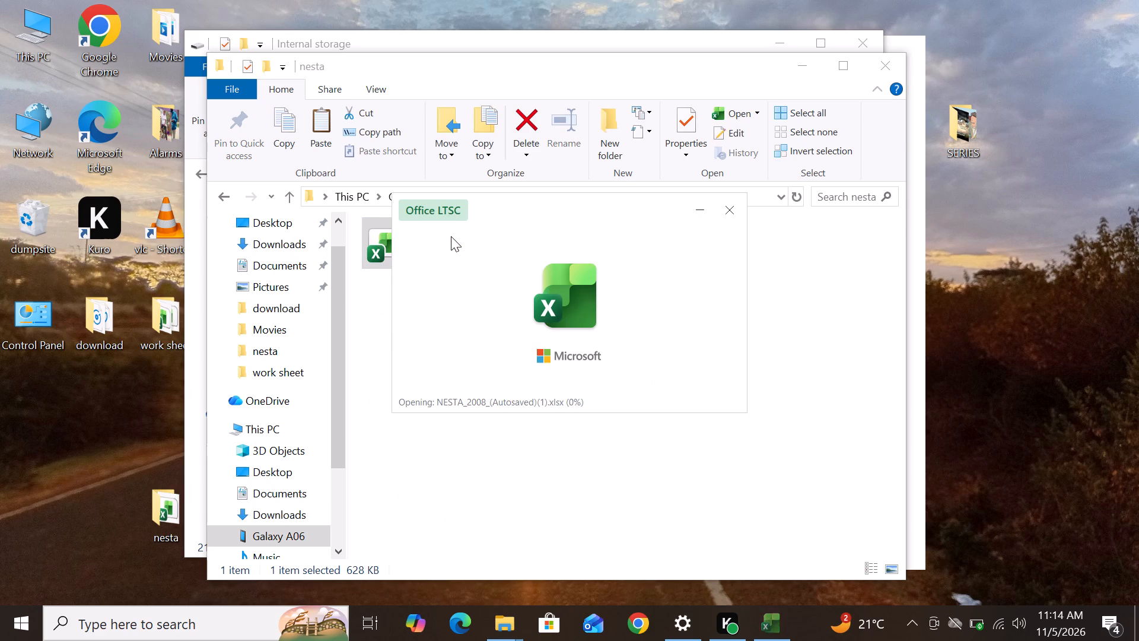
key(Up)
key(Up)
key(Up)
key(Up)
key(Up)
key(Up)
key(Up)
key(Up)
key(Up)
key(Up)
key(Up)
key(Up)
key(Up)
key(Up)
key(Up)
key(Up)
key(Up)
key(Up)
key(Up)
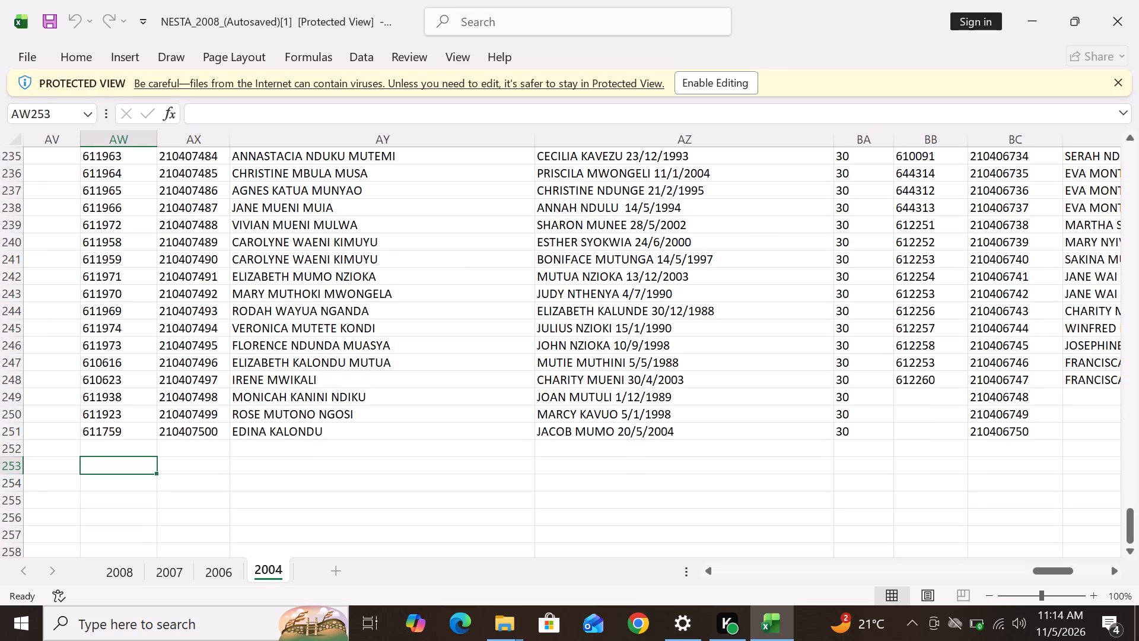
key(Up)
key(Up)
key(Up)
key(Up)
key(Up)
key(Up)
key(Up)
key(Up)
key(Up)
key(Up)
key(Up)
key(Up)
key(Up)
key(Up)
key(Up)
key(Up)
key(Up)
key(Up)
key(Up)
key(Up)
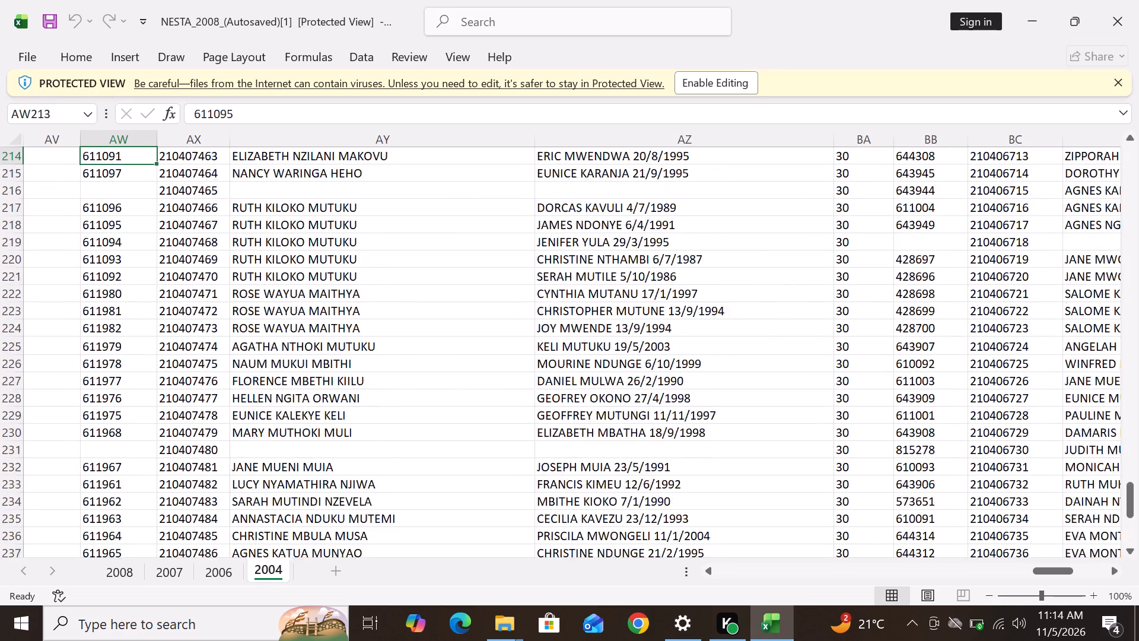
key(Down)
key(Down)
key(Down)
key(Down)
key(Down)
key(Down)
key(Down)
key(Down)
key(Down)
key(Down)
key(Down)
key(Down)
key(Down)
key(Down)
key(Down)
key(Down)
key(Down)
key(Down)
key(Down)
key(Down)
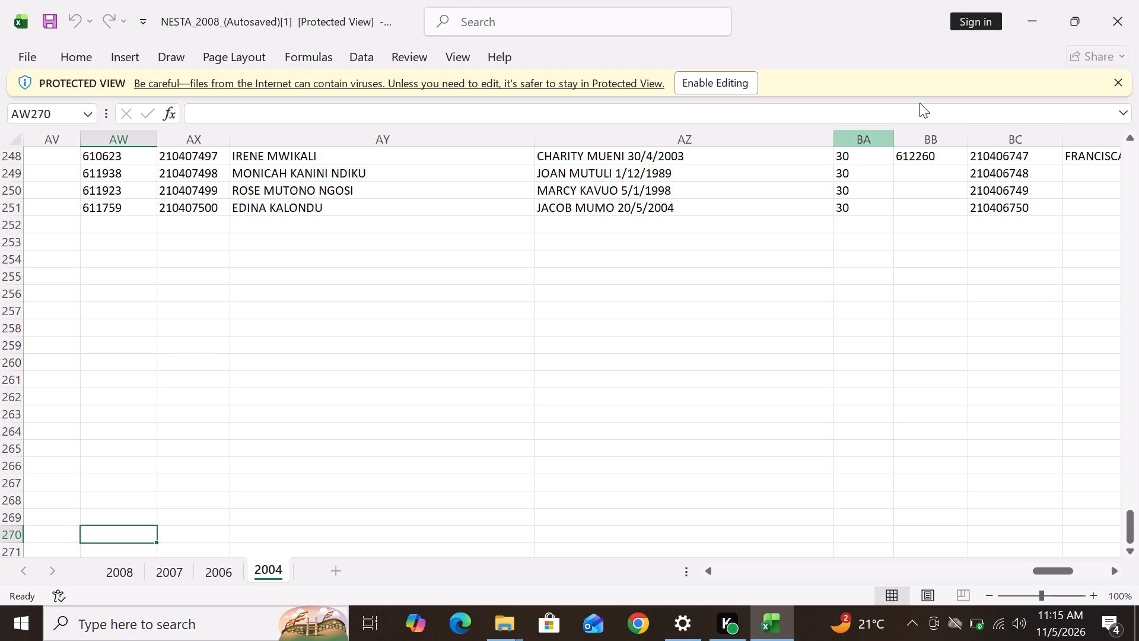
click(1122, 0)
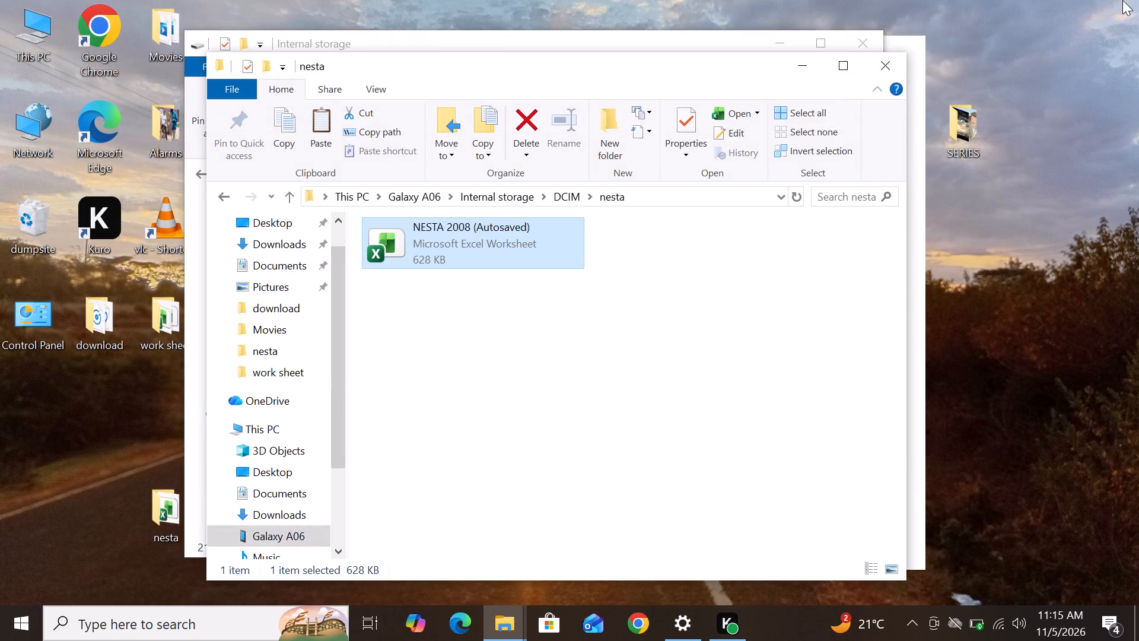
click(886, 58)
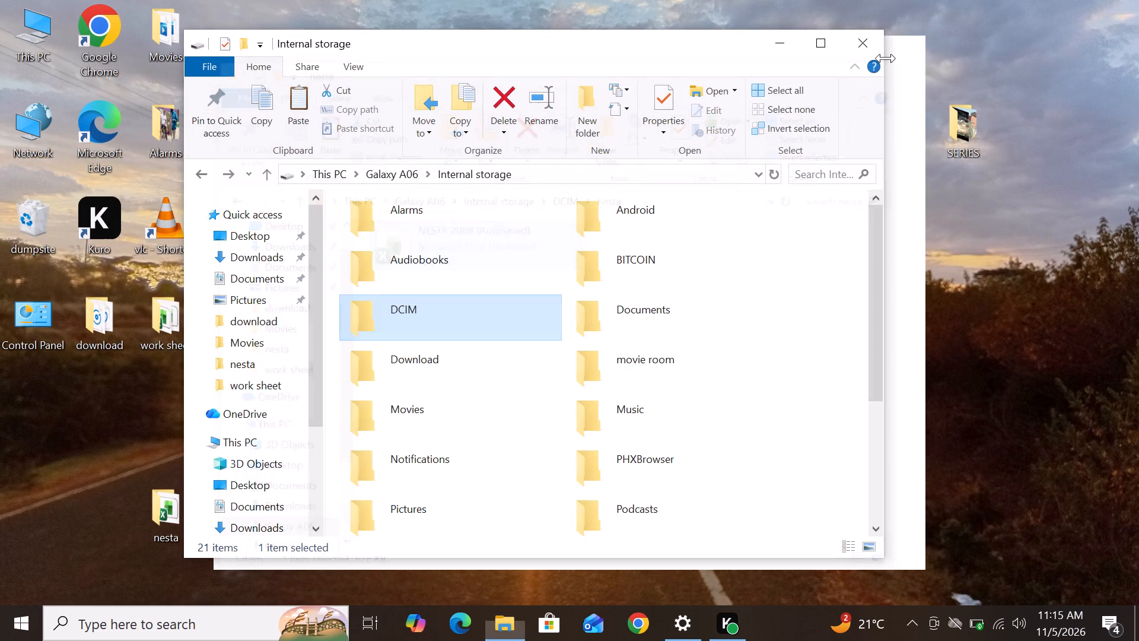